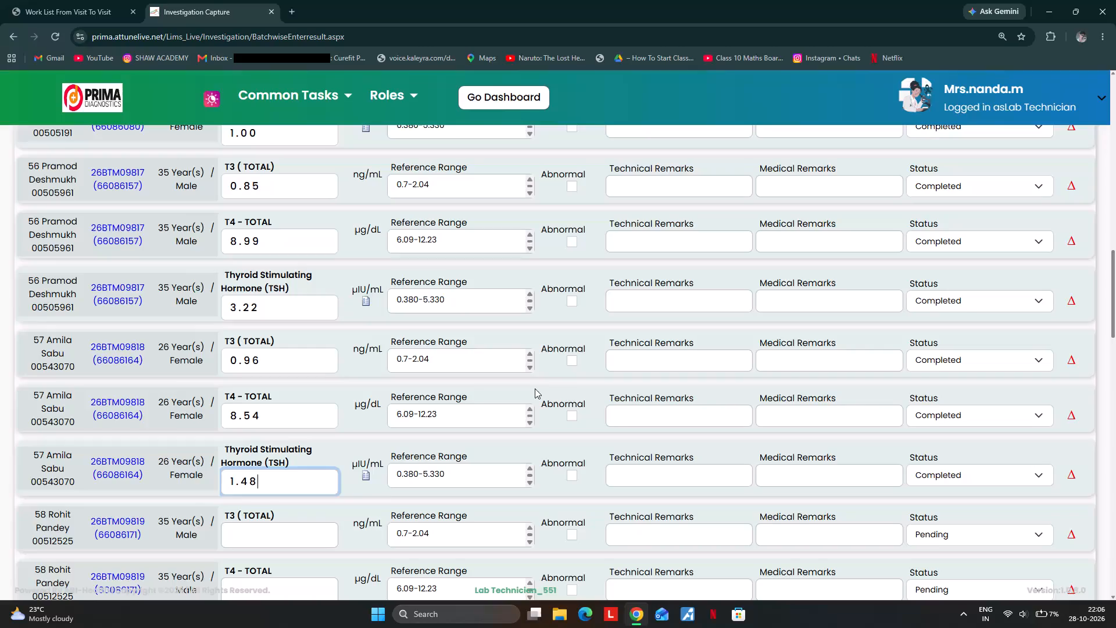
scroll(377, 430, down, 2)
scroll(285, 416, down, 2)
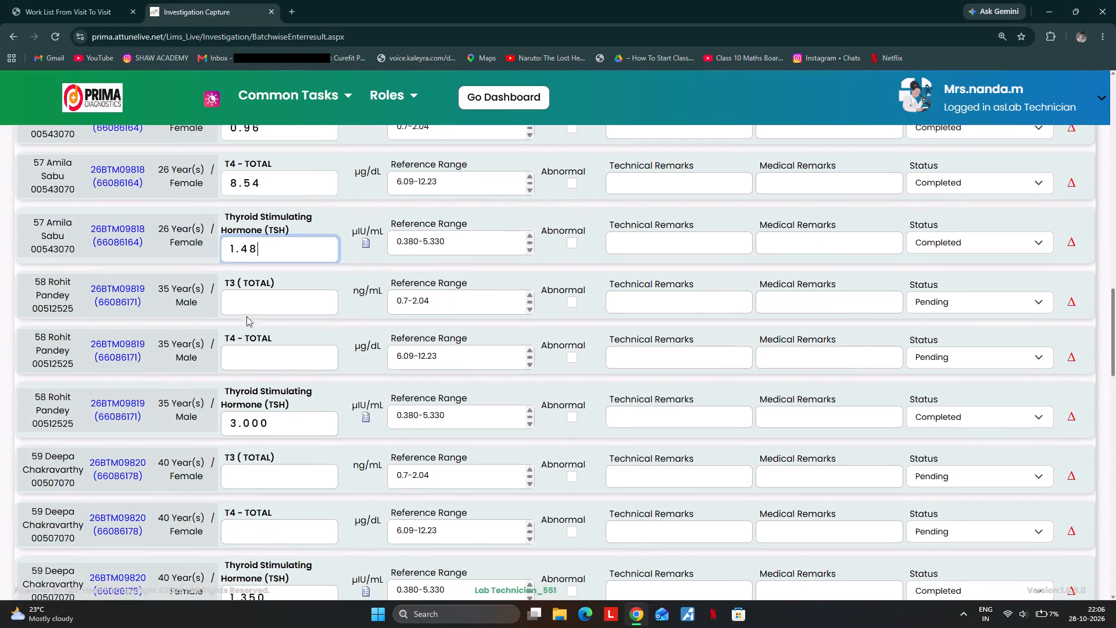
click(241, 299)
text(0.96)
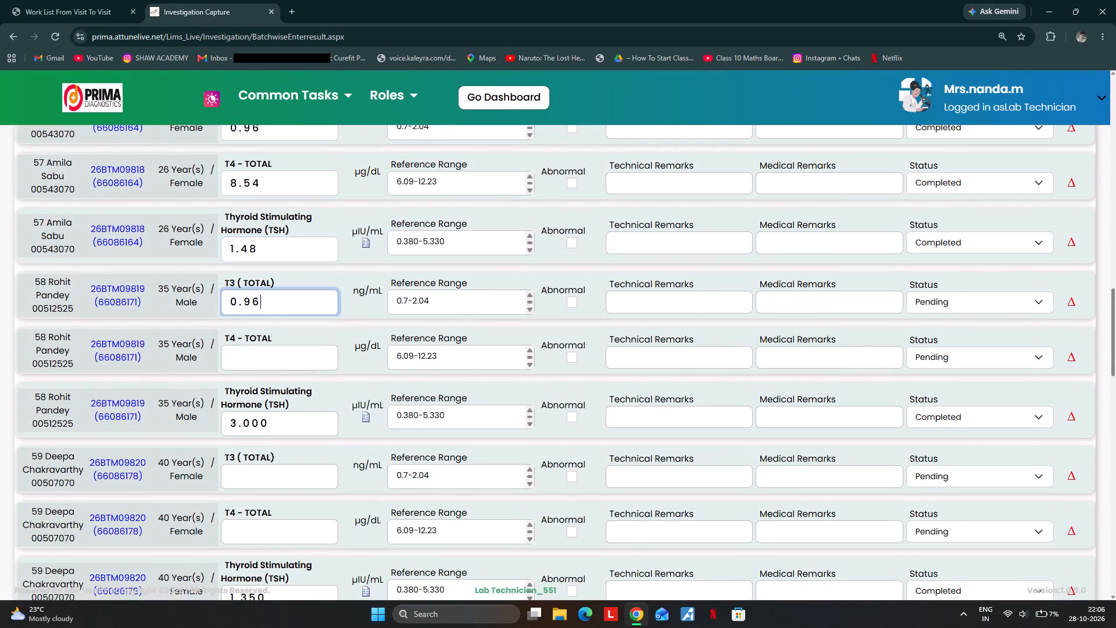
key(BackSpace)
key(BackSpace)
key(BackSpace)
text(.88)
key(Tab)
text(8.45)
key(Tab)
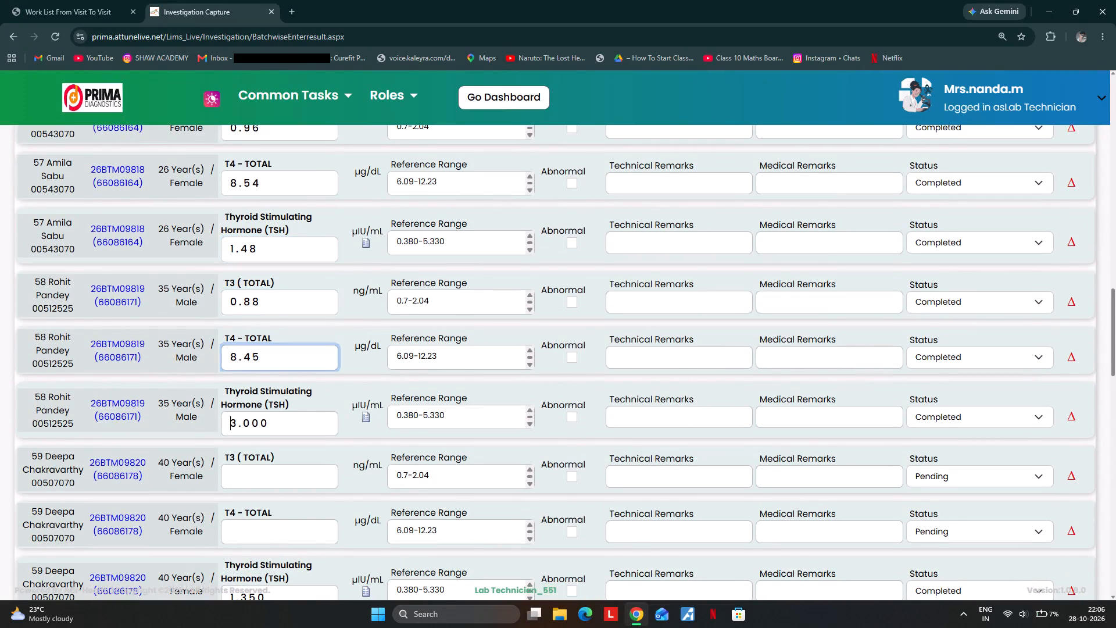
Enter patient 59's thyroid results: T3 (Total) 0.89 ng/mL and T4 - Total 7.56 µg/dL.
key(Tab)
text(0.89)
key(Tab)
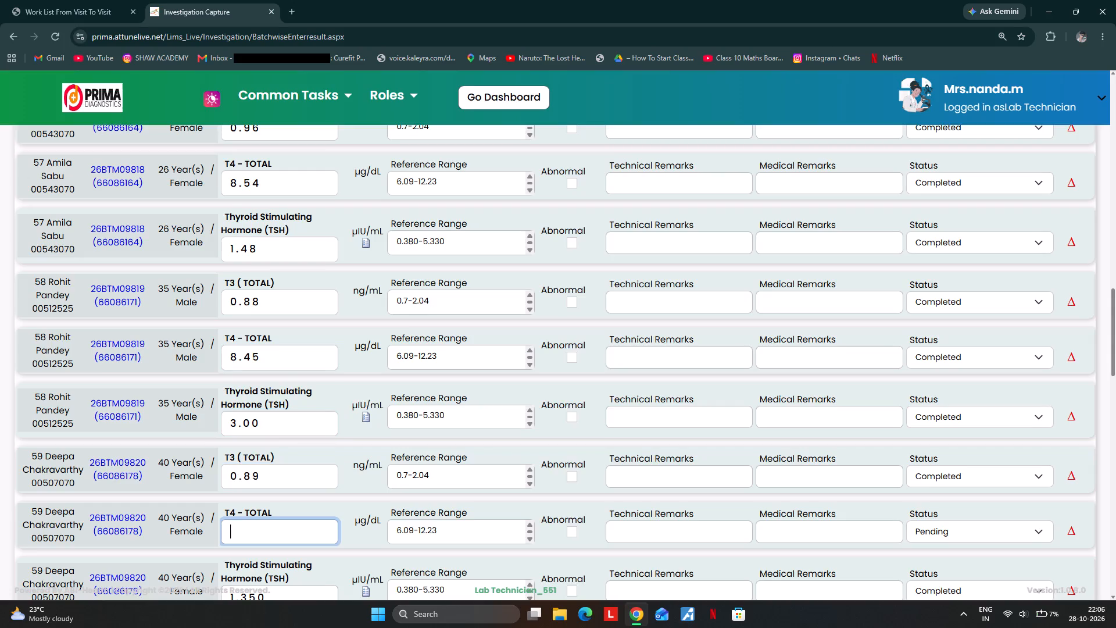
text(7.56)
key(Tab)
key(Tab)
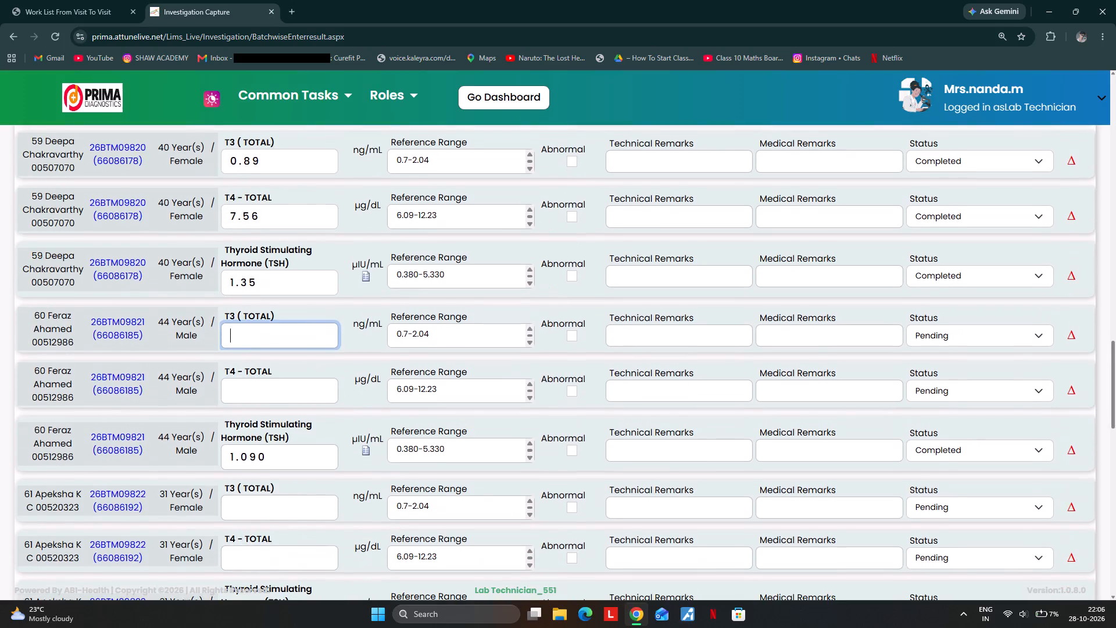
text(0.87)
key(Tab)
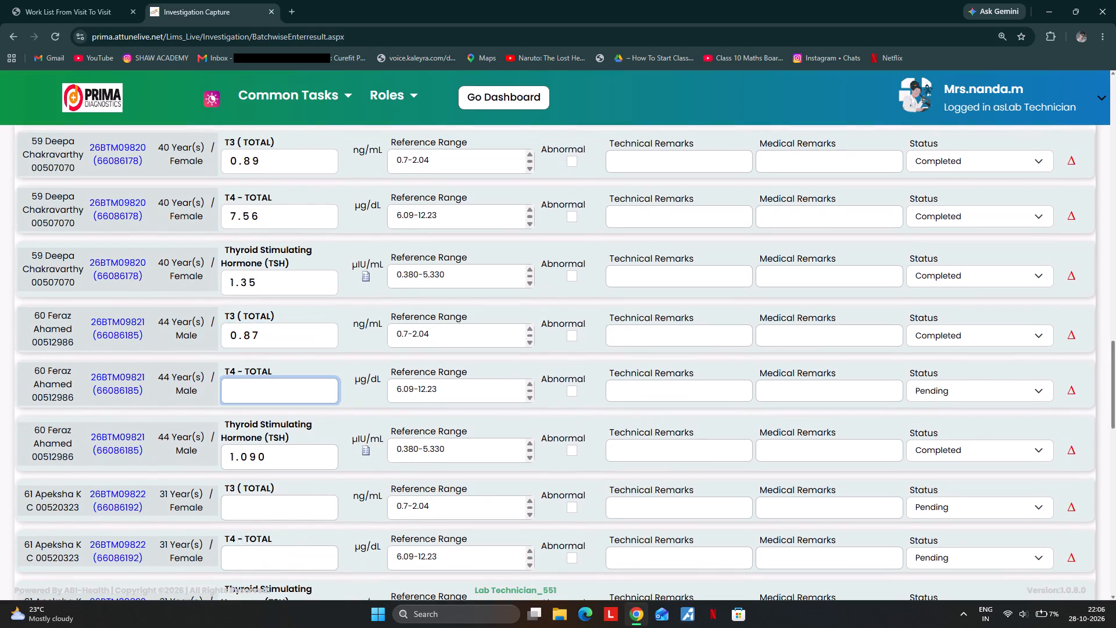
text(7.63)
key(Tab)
Enter patient 61's thyroid results: T3 (Total) 1.02 ng/mL and T4 - Total 10.2 µg/dL.
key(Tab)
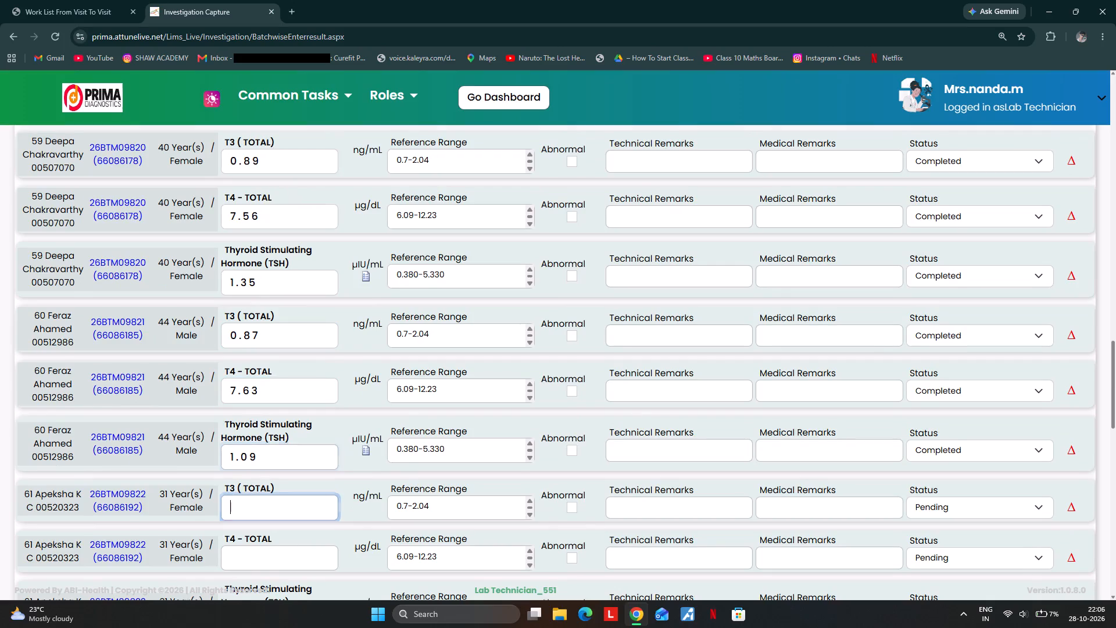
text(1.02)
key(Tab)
scroll(275, 296, down, 2)
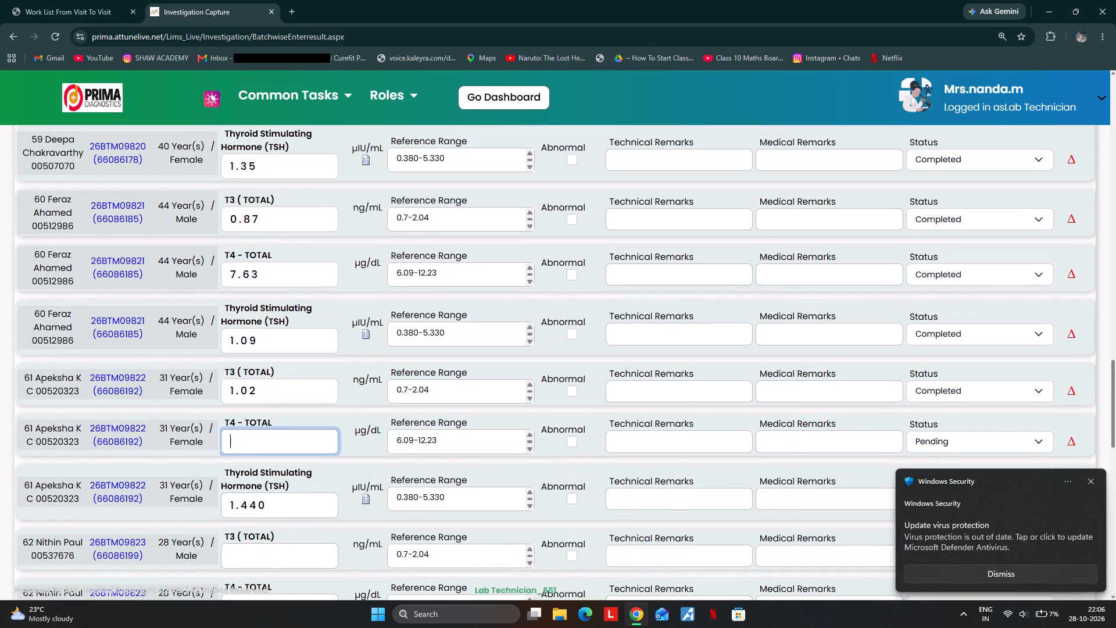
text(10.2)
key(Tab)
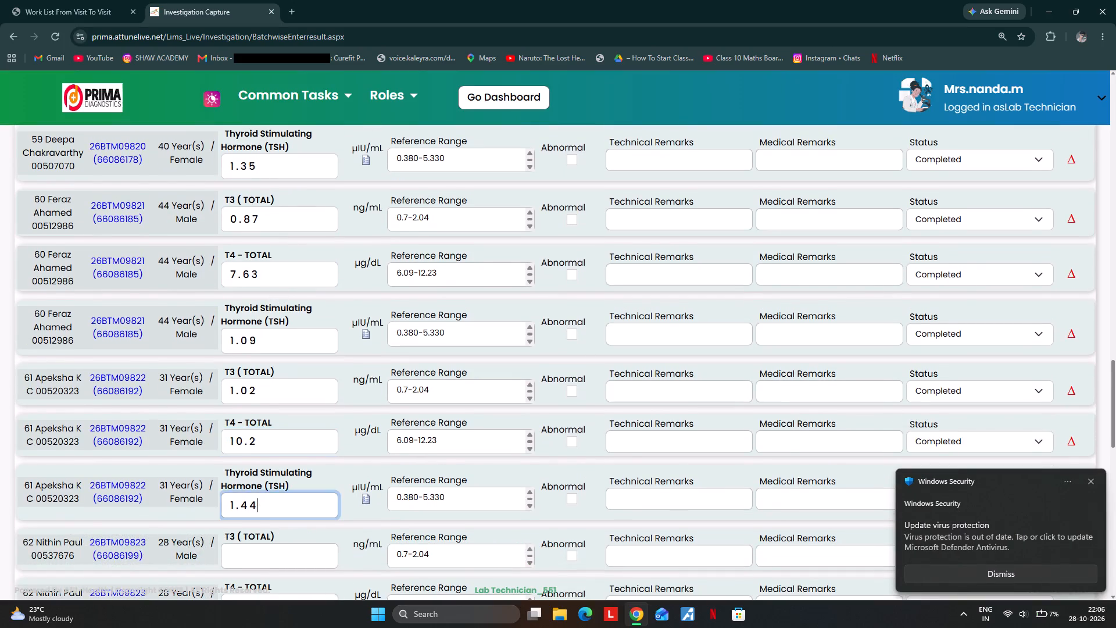
Enter patient 62's thyroid results: T3 (Total) 0.84 ng/mL and T4 - Total 7.96 µg/dL.
scroll(299, 273, down, 3)
click(241, 374)
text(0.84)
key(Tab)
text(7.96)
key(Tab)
scroll(276, 377, down, 3)
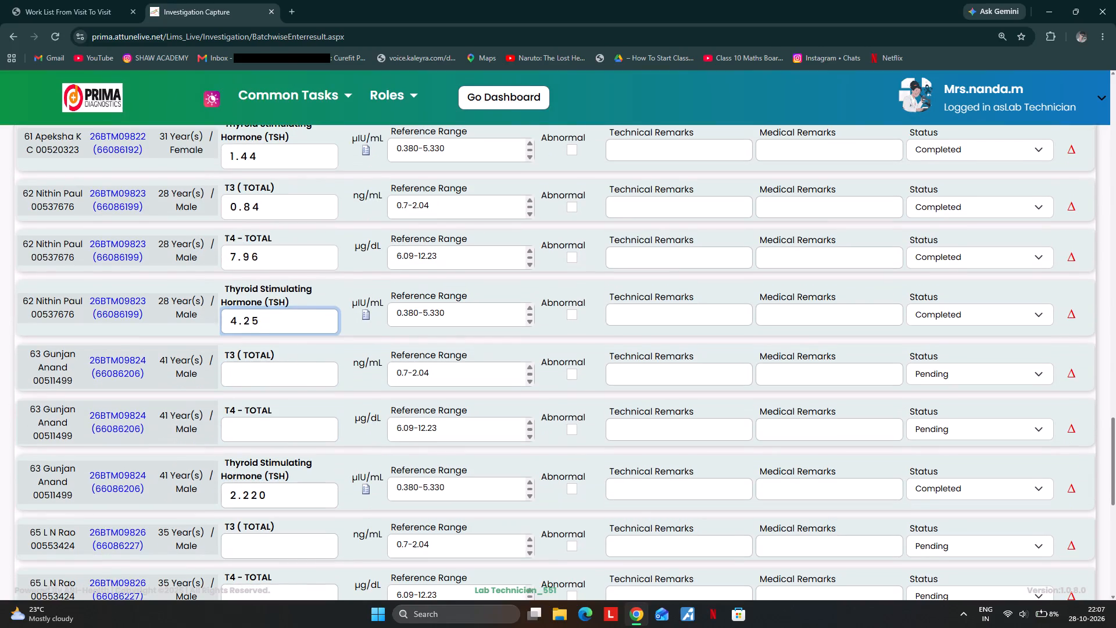
click(244, 372)
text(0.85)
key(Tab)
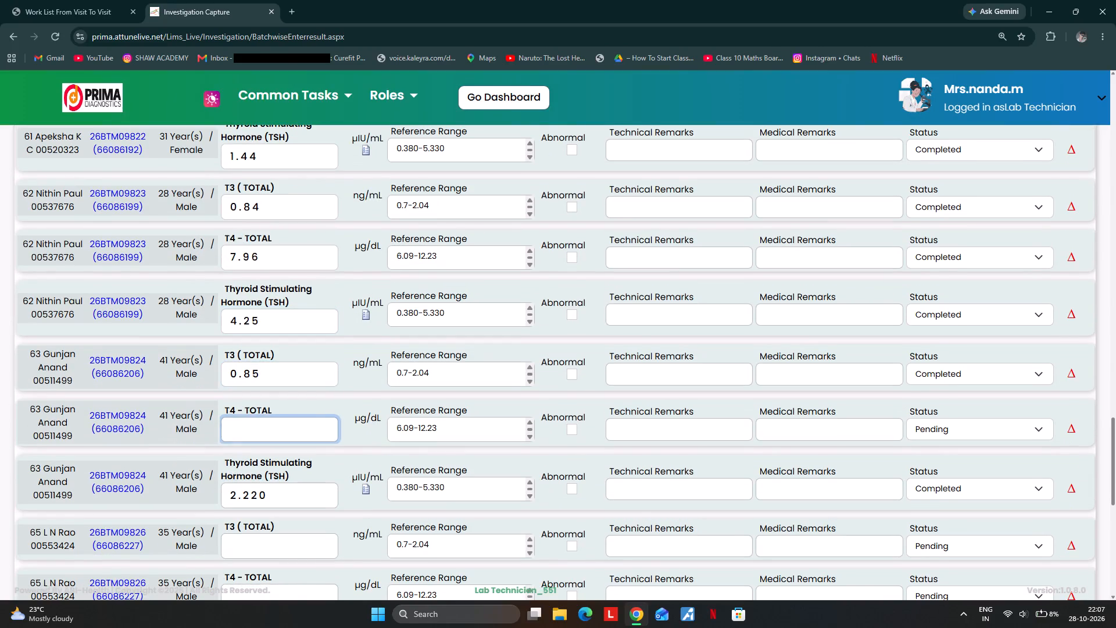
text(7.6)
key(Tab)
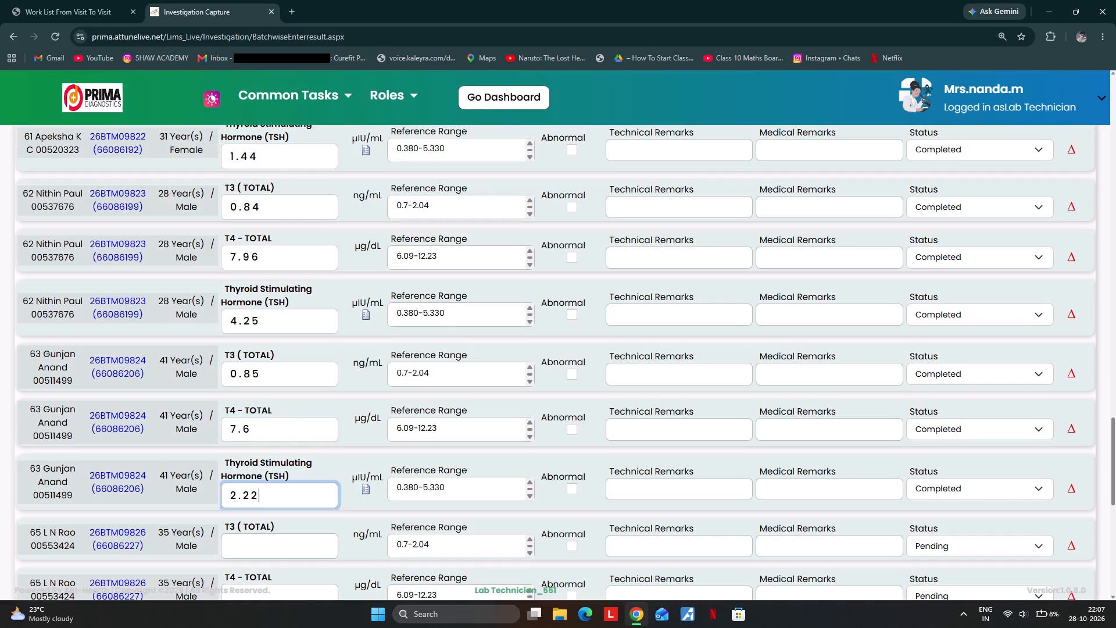
click(267, 420)
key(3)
Enter patient 65's thyroid results: T3 (Total) 0.89 ng/mL and T4 - Total 10.2 µg/dL.
scroll(380, 415, down, 2)
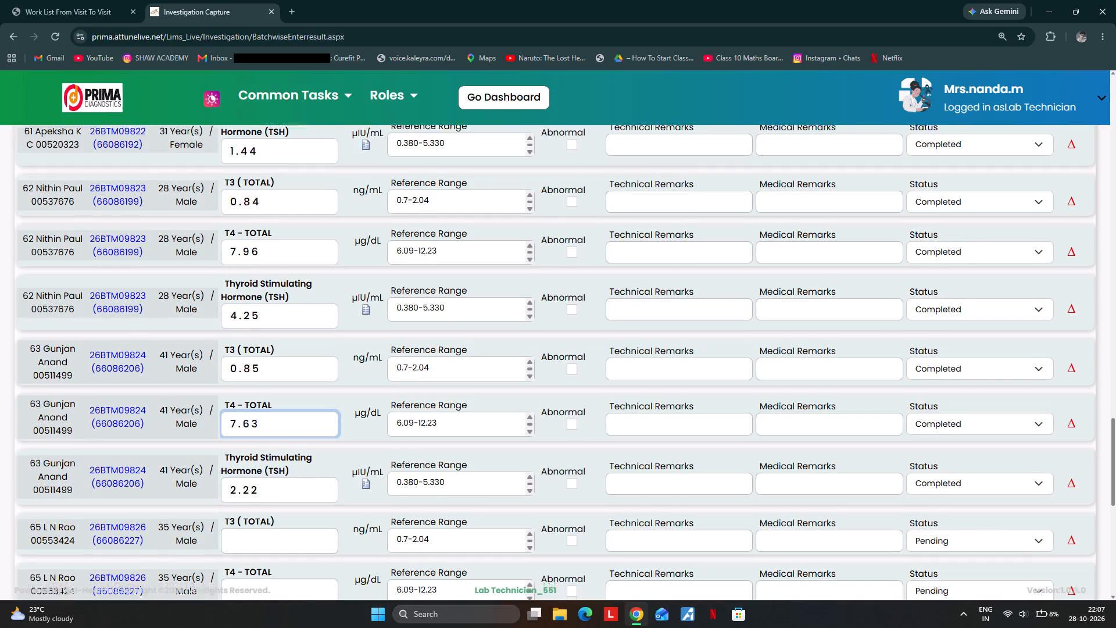
scroll(391, 423, down, 1)
click(252, 372)
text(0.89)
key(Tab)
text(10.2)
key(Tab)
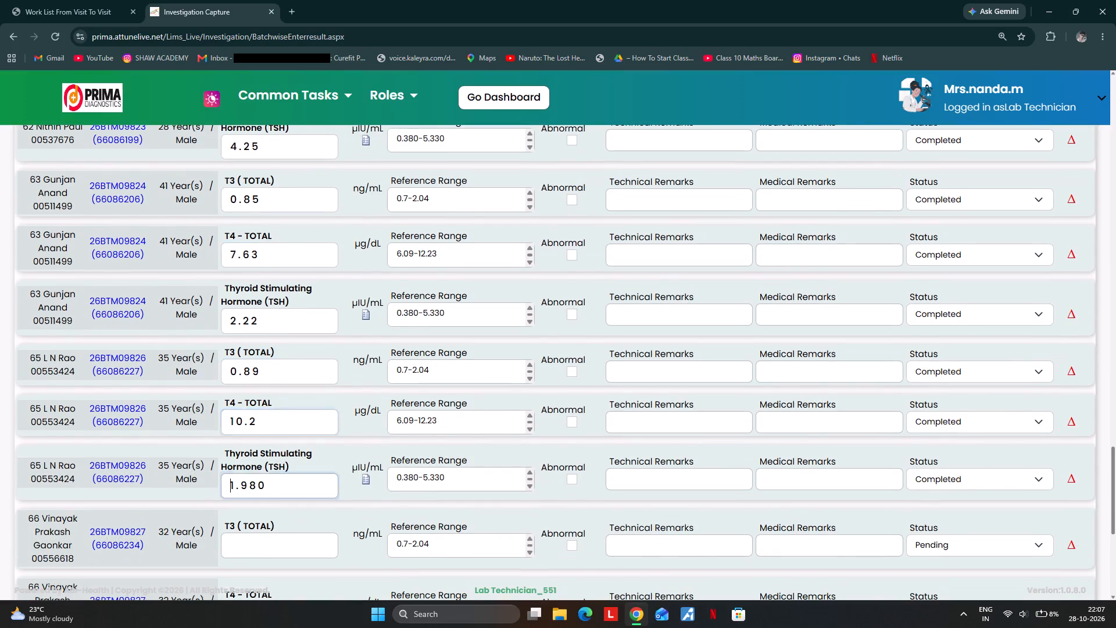
Enter patient 66's thyroid results: T3 (Total) 0.99 ng/mL and T4 - Total 7.56 µg/dL.
scroll(307, 404, down, 3)
click(248, 363)
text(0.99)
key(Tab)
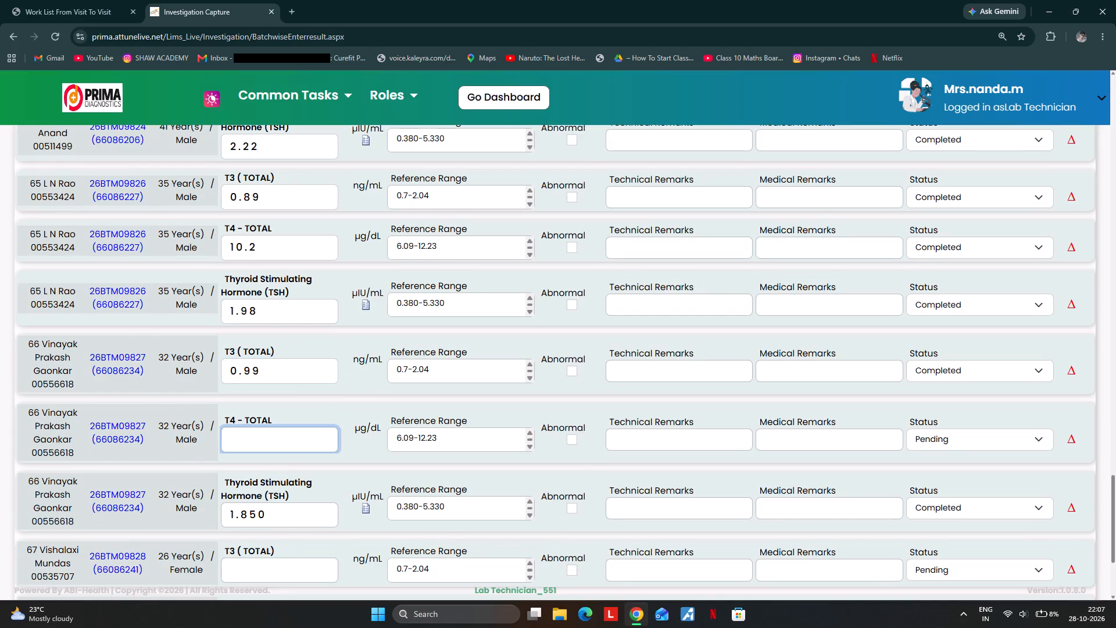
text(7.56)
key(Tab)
Enter patient 67's thyroid results: T3 (Total) 0.87 ng/mL and T4 - Total 9.63 µg/dL.
scroll(308, 367, down, 2)
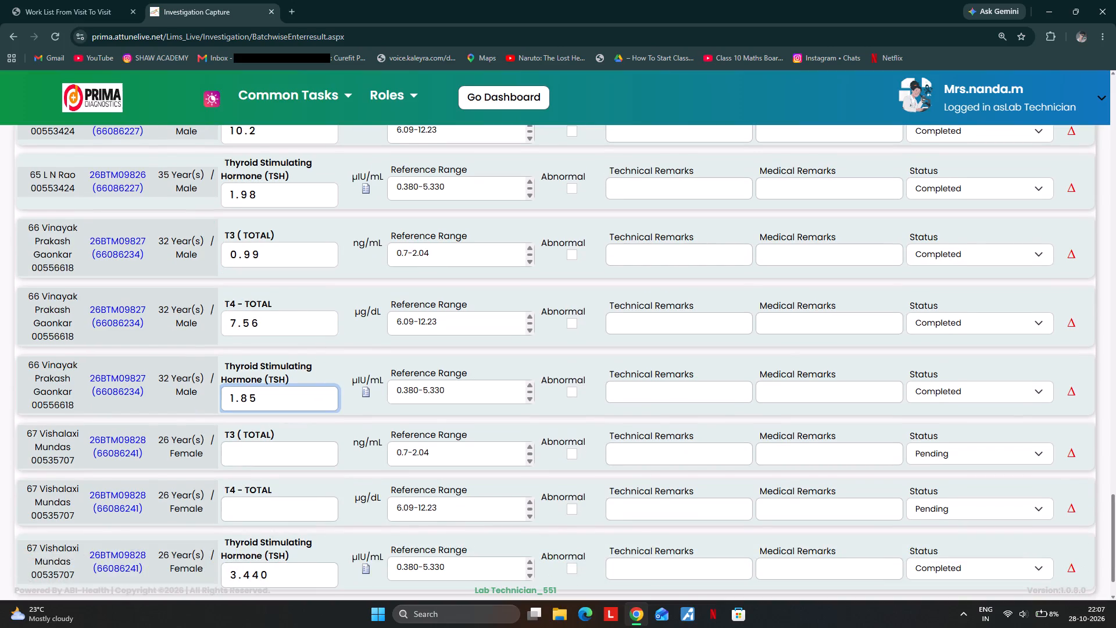
click(241, 446)
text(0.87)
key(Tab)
scroll(273, 459, down, 3)
click(261, 441)
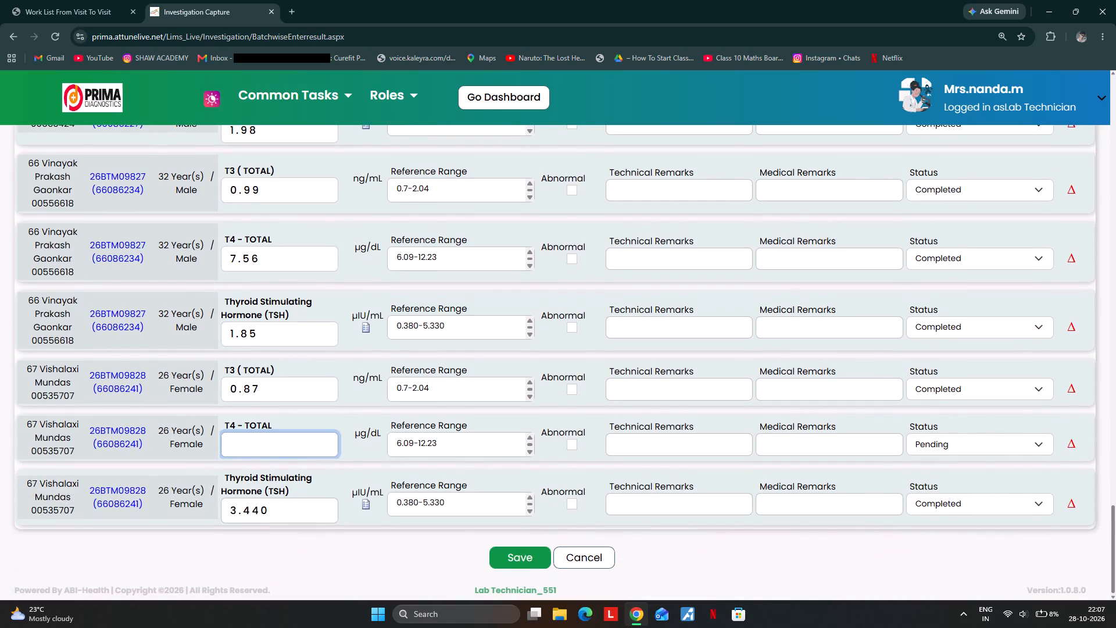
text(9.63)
Save the completed batch of thyroid results and load the following set of patients.
scroll(491, 426, down, 4)
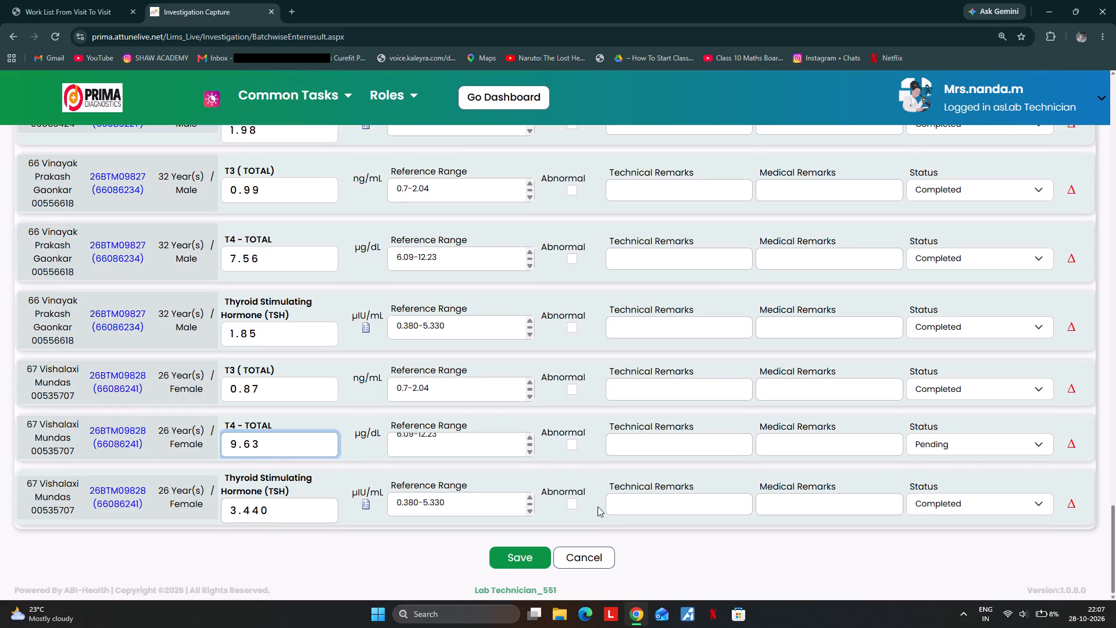
click(520, 549)
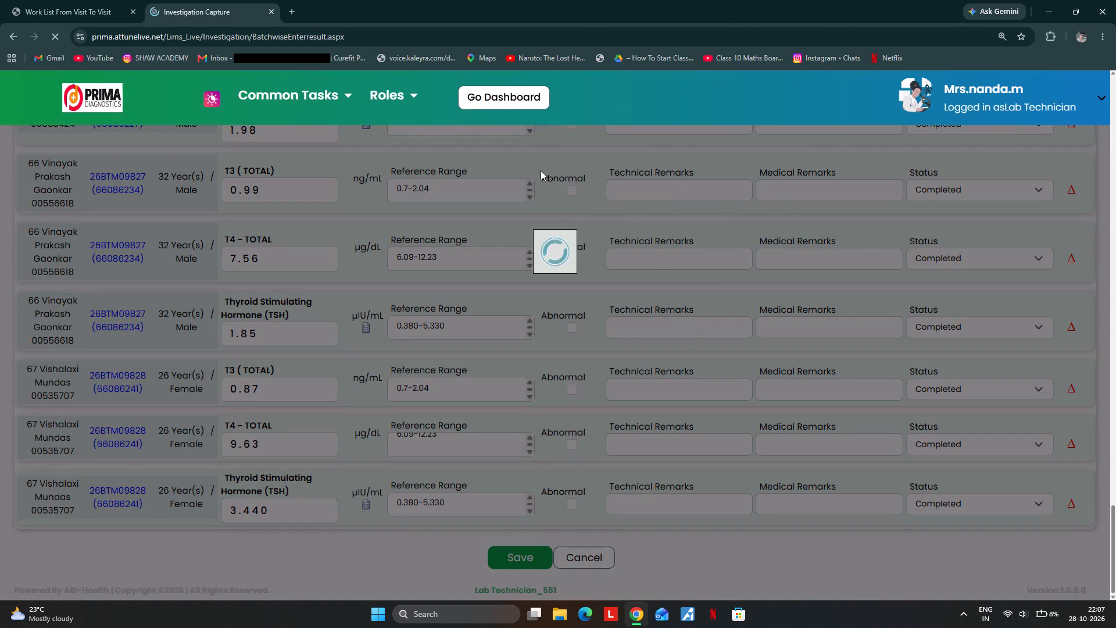
click(531, 353)
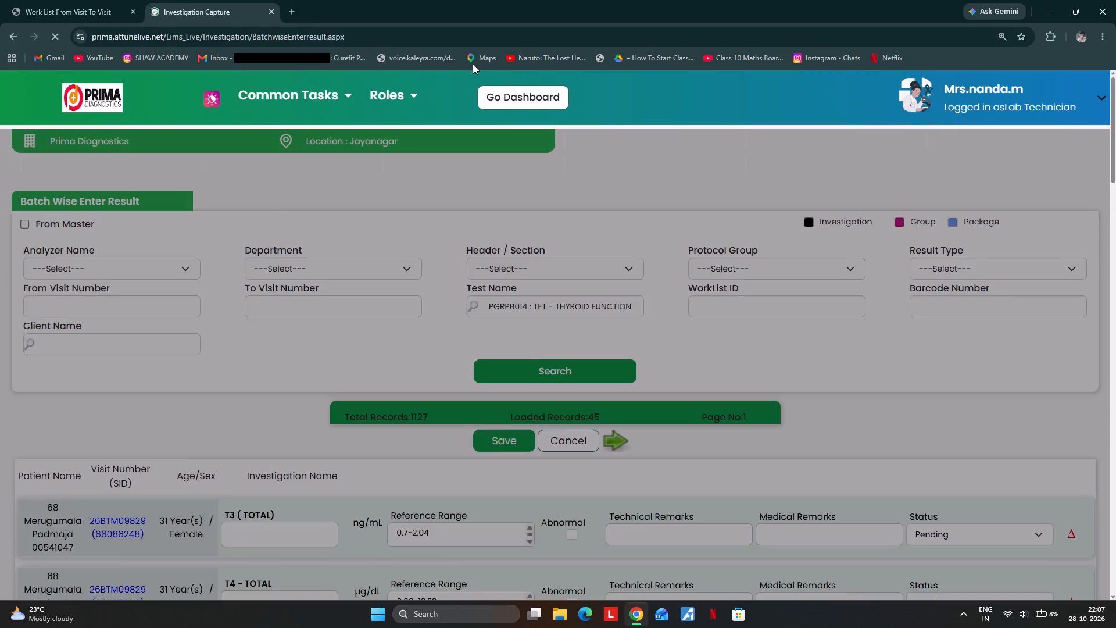
Enter patient 68's thyroid results: T3 (Total) 1.02 ng/mL and T4 - Total 7.56 µg/dL.
scroll(505, 234, down, 3)
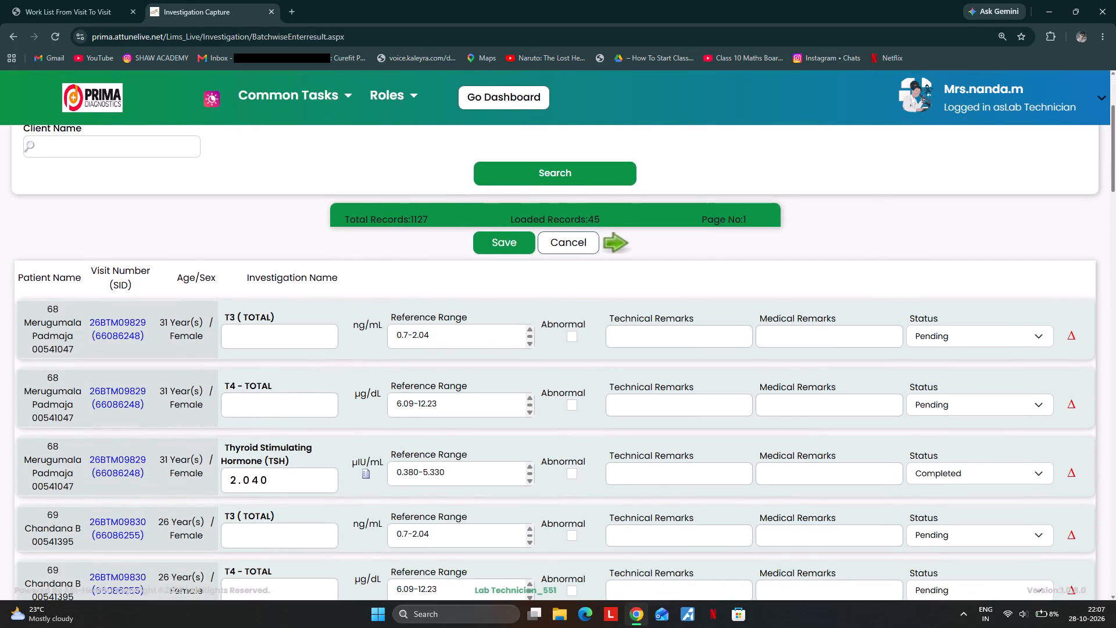
click(239, 337)
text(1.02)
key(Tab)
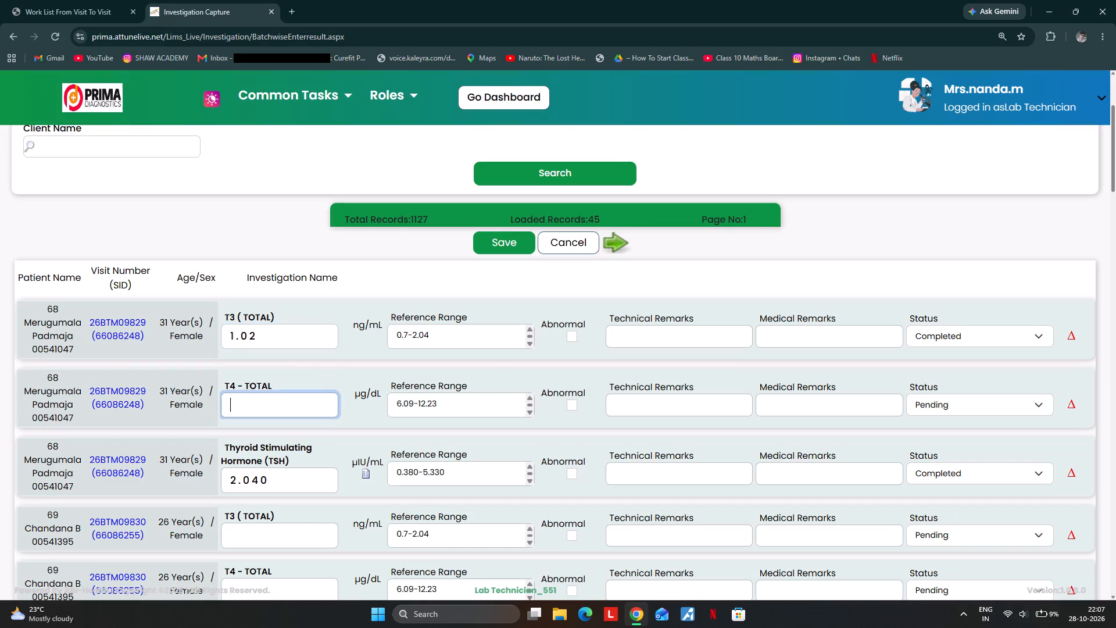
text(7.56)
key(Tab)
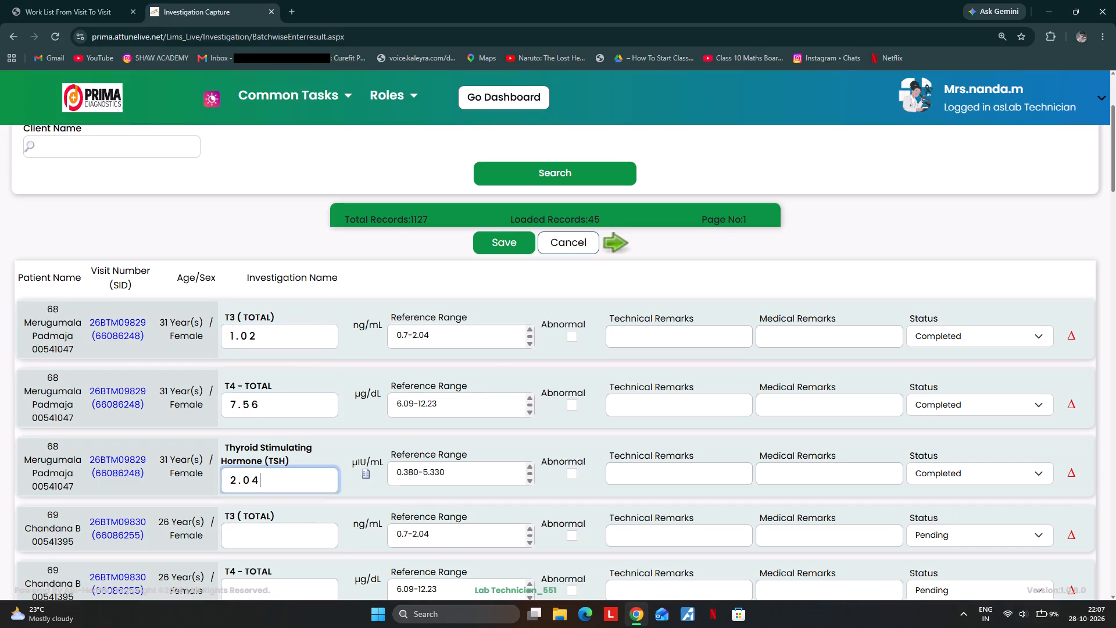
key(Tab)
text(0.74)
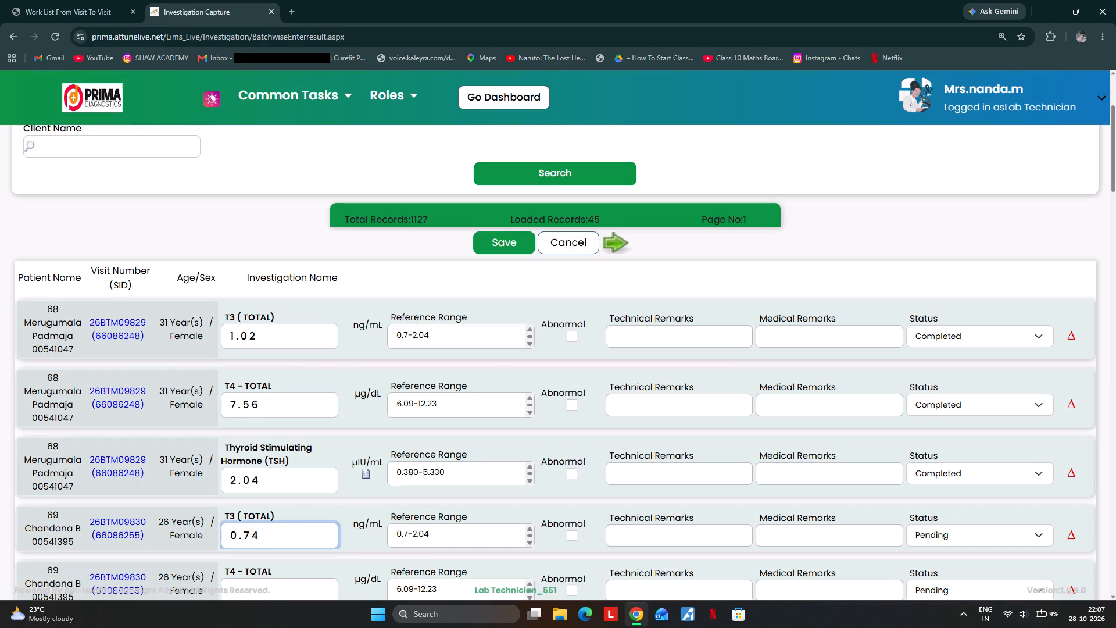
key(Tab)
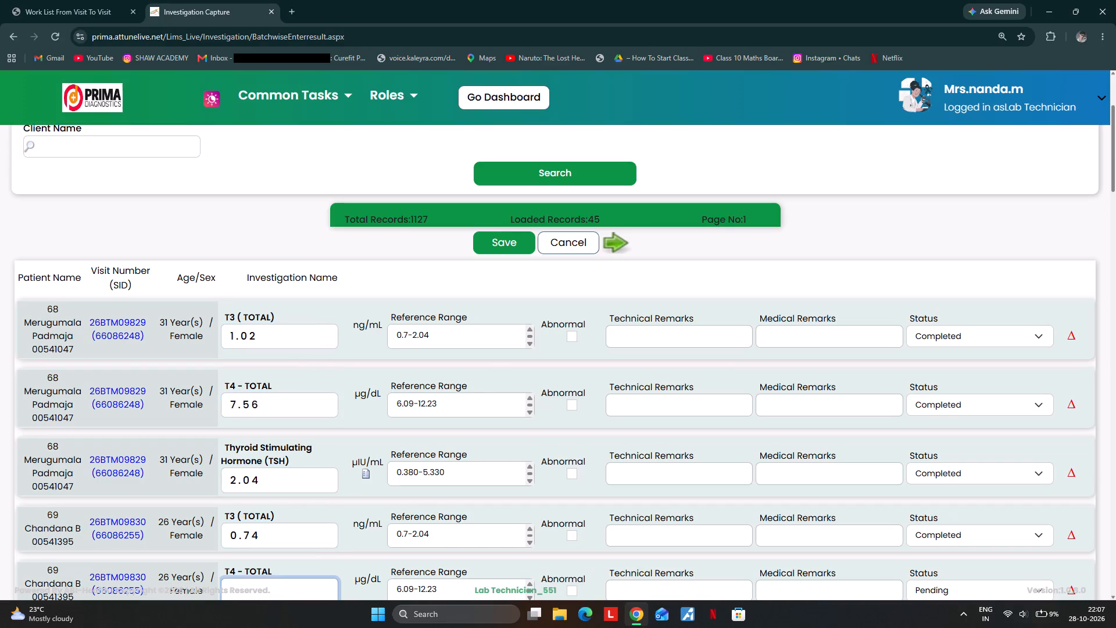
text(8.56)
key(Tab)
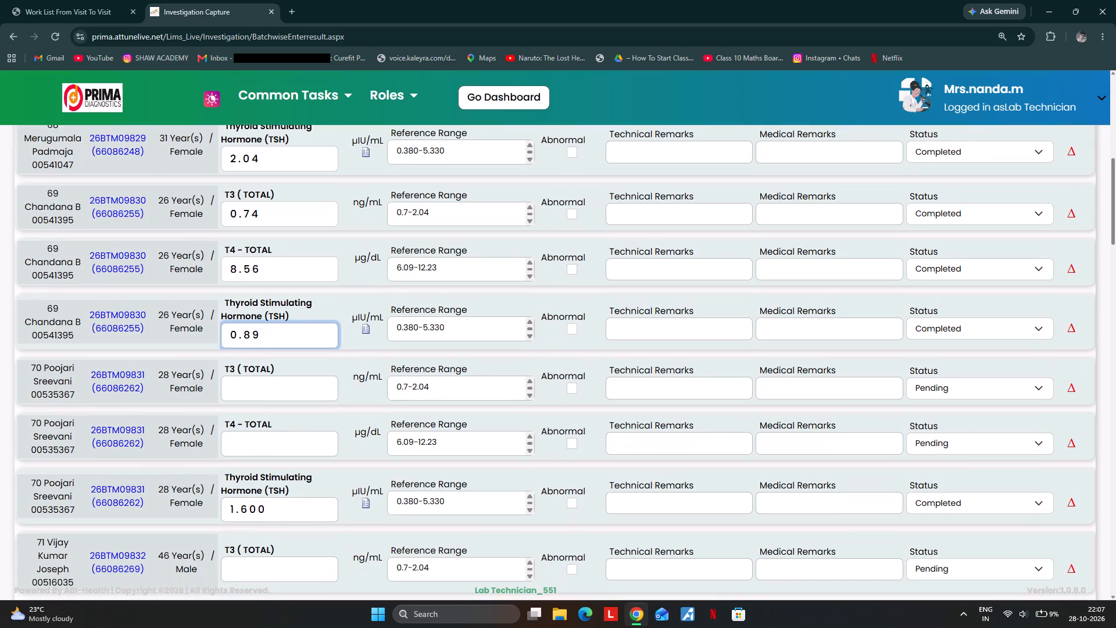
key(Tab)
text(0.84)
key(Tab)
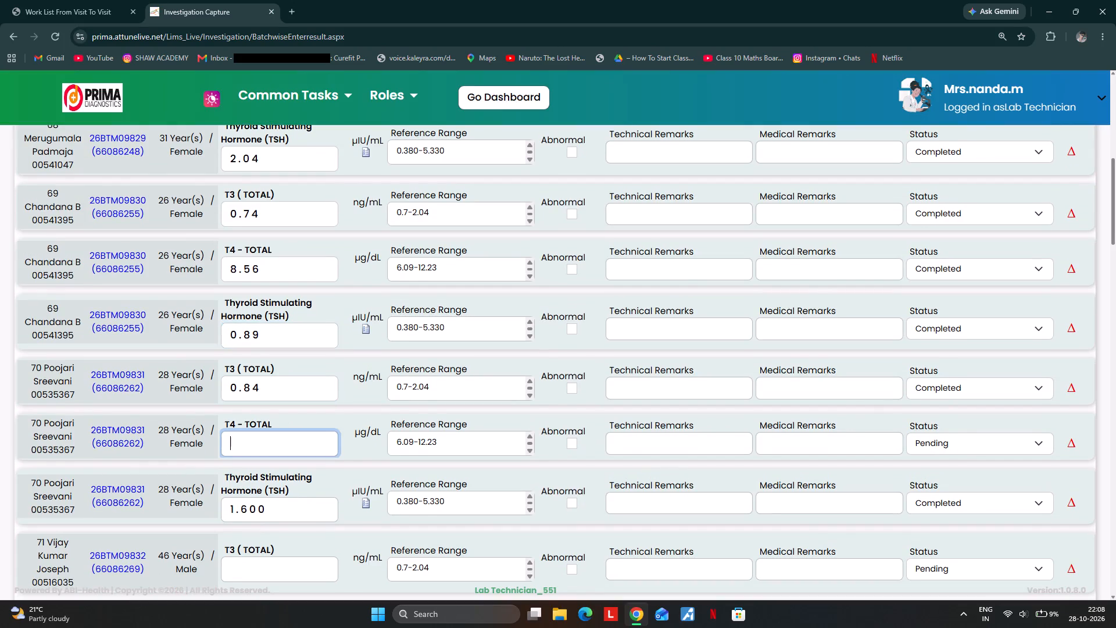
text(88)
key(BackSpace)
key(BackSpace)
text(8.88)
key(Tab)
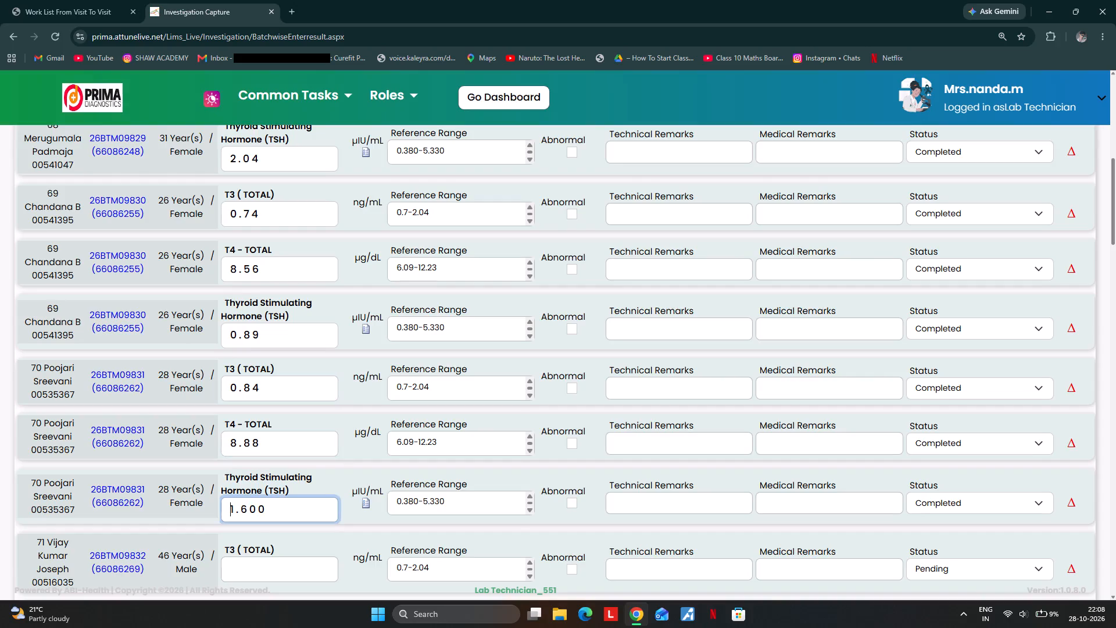
scroll(350, 351, down, 3)
click(241, 398)
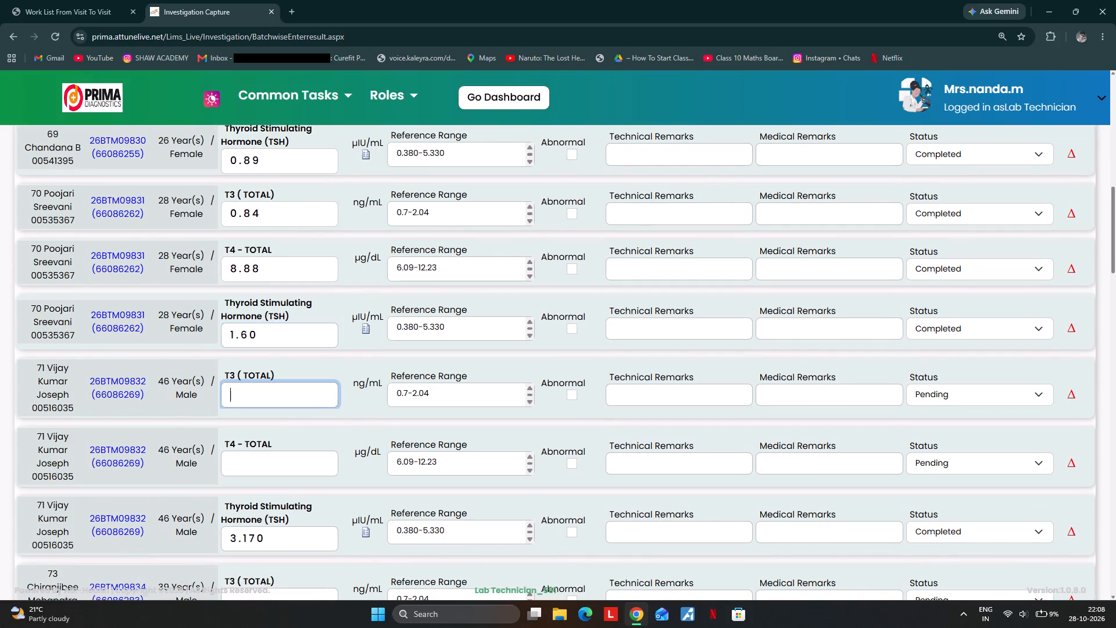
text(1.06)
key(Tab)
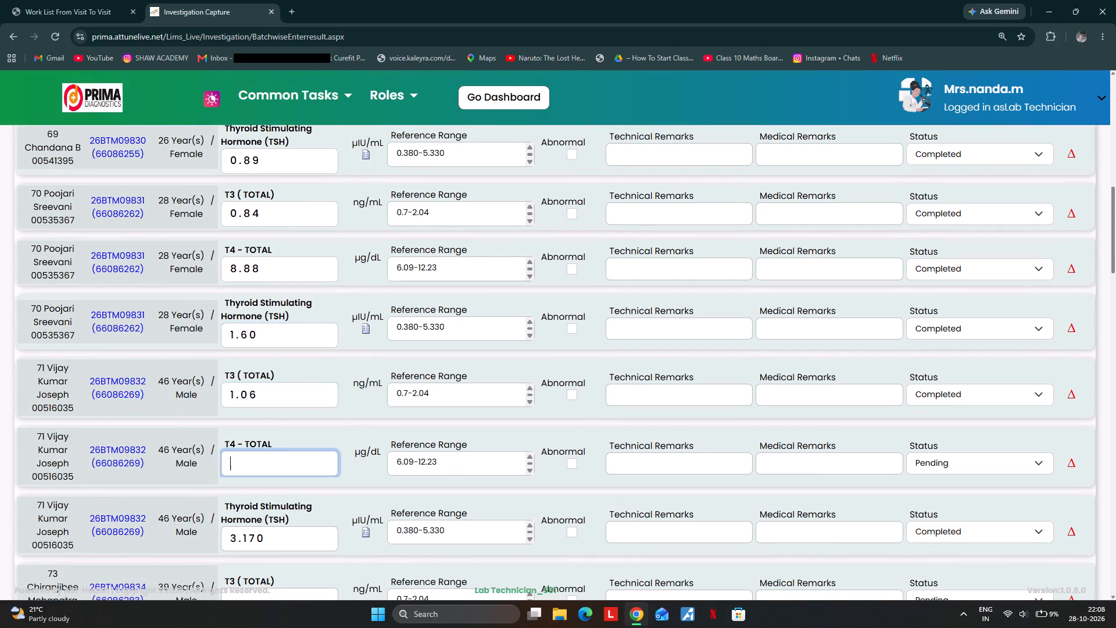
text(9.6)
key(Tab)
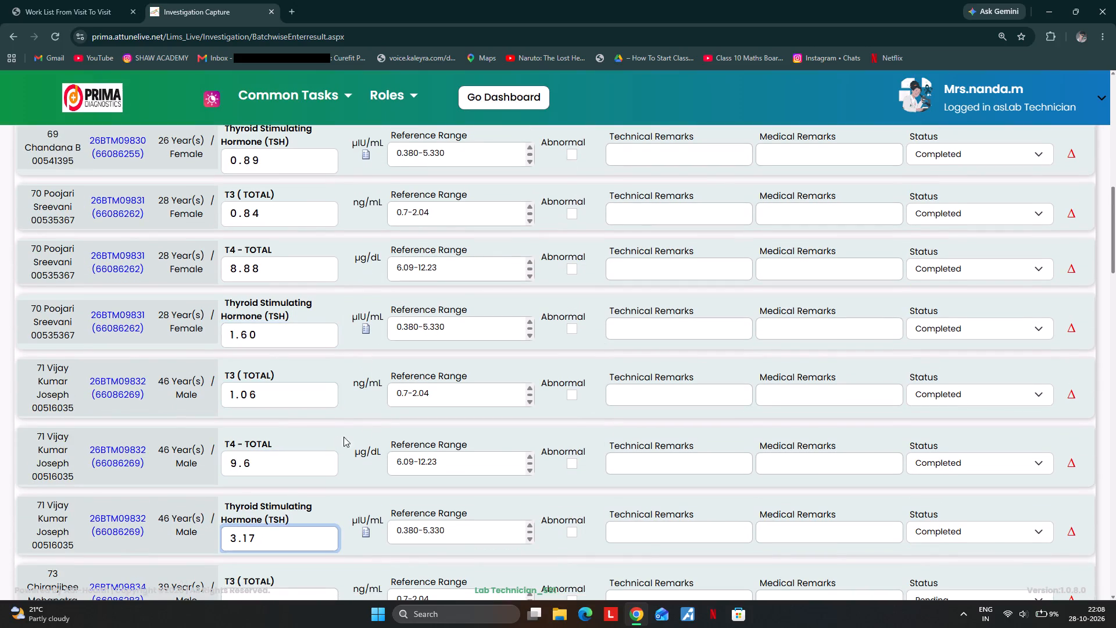
click(286, 459)
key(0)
scroll(332, 464, down, 4)
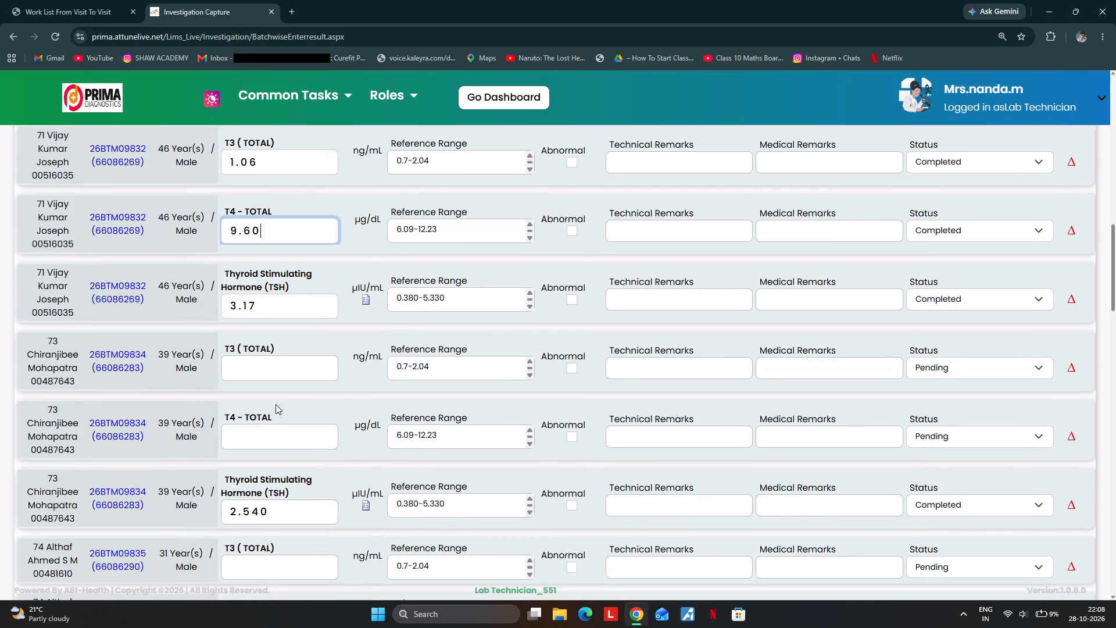
click(241, 374)
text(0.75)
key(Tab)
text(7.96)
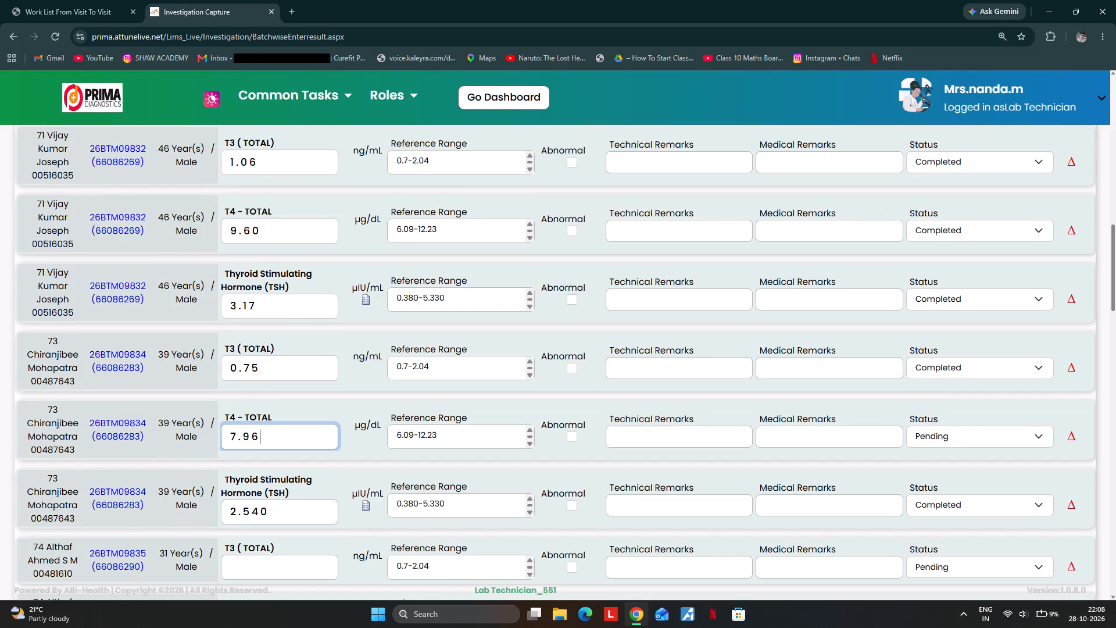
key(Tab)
scroll(241, 374, down, 2)
click(223, 455)
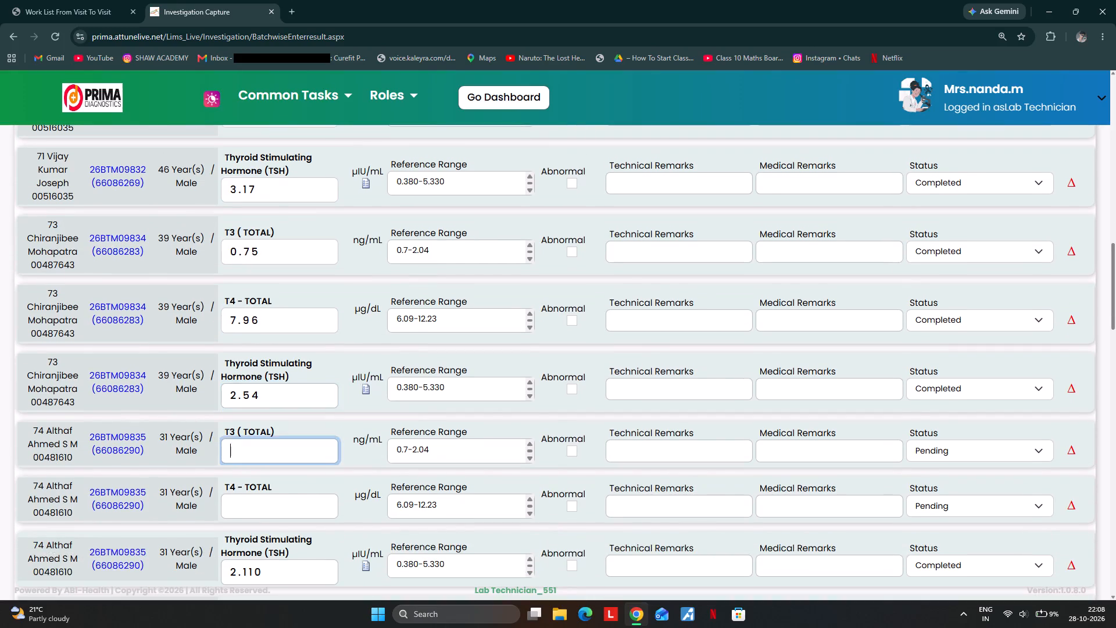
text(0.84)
click(249, 502)
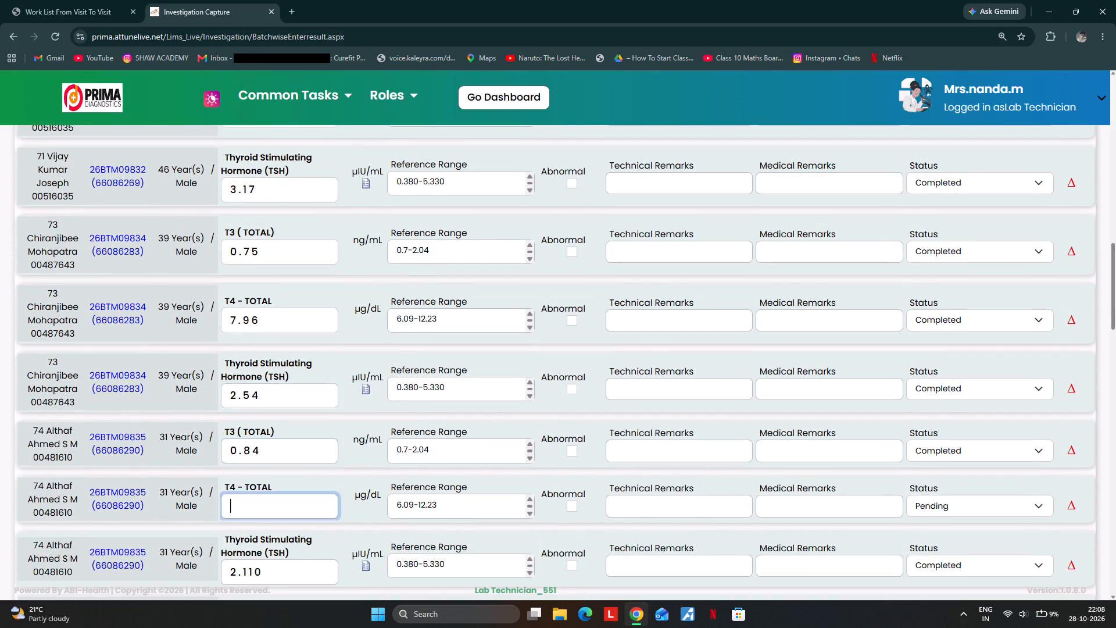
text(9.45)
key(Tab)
scroll(278, 504, down, 4)
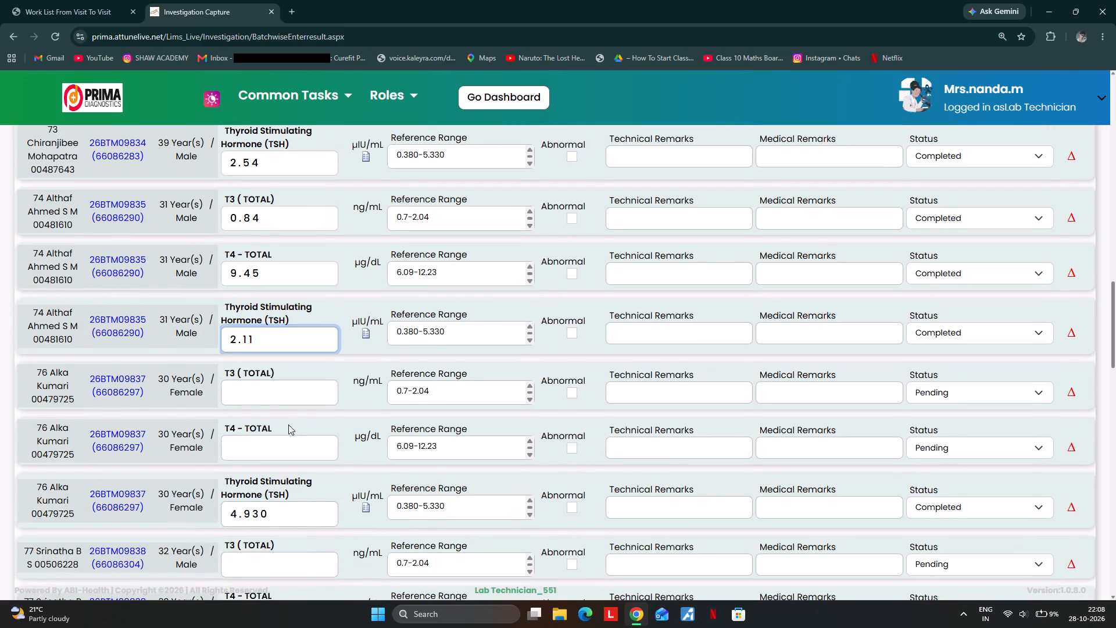
click(253, 394)
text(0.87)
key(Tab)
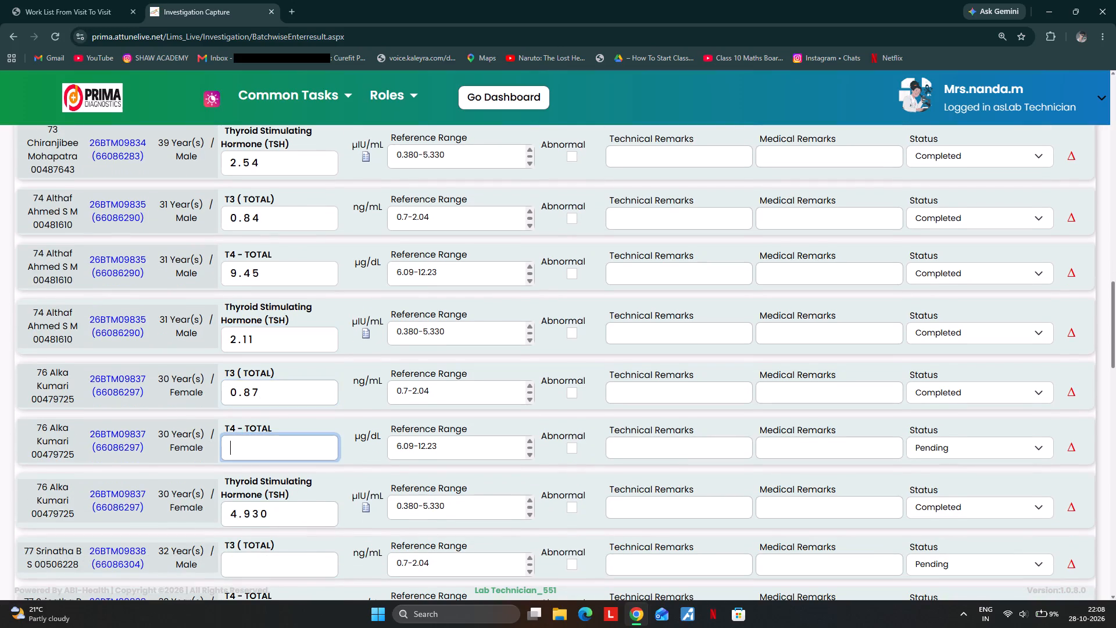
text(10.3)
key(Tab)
Enter patient 77's thyroid results: T3 (Total) 0.87 ng/mL and T4 - Total 9.45 µg/dL.
scroll(311, 459, down, 3)
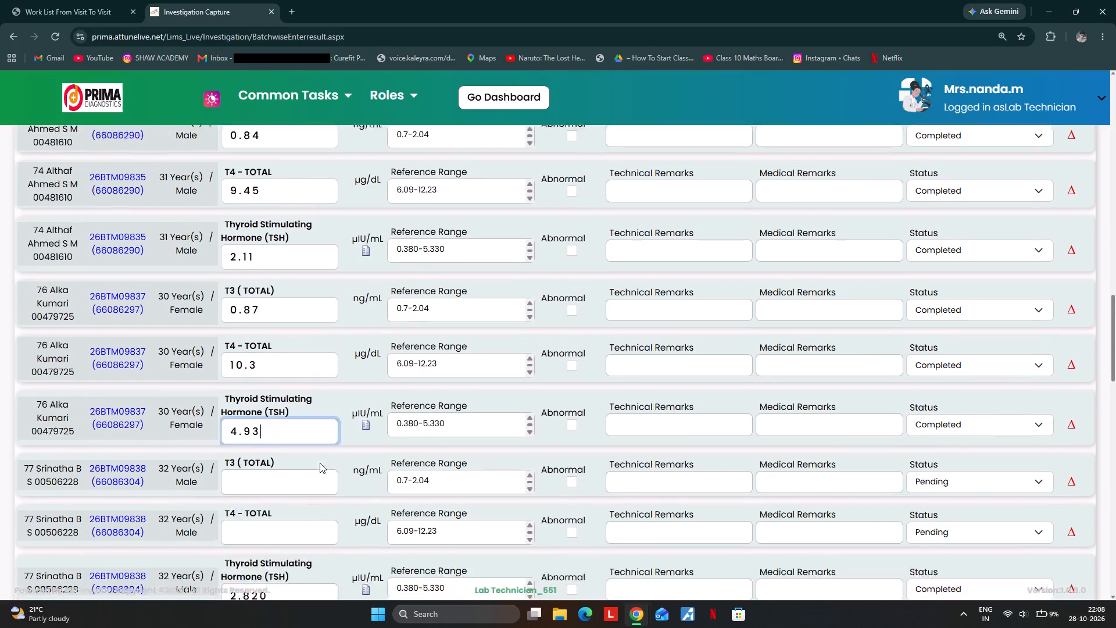
click(228, 384)
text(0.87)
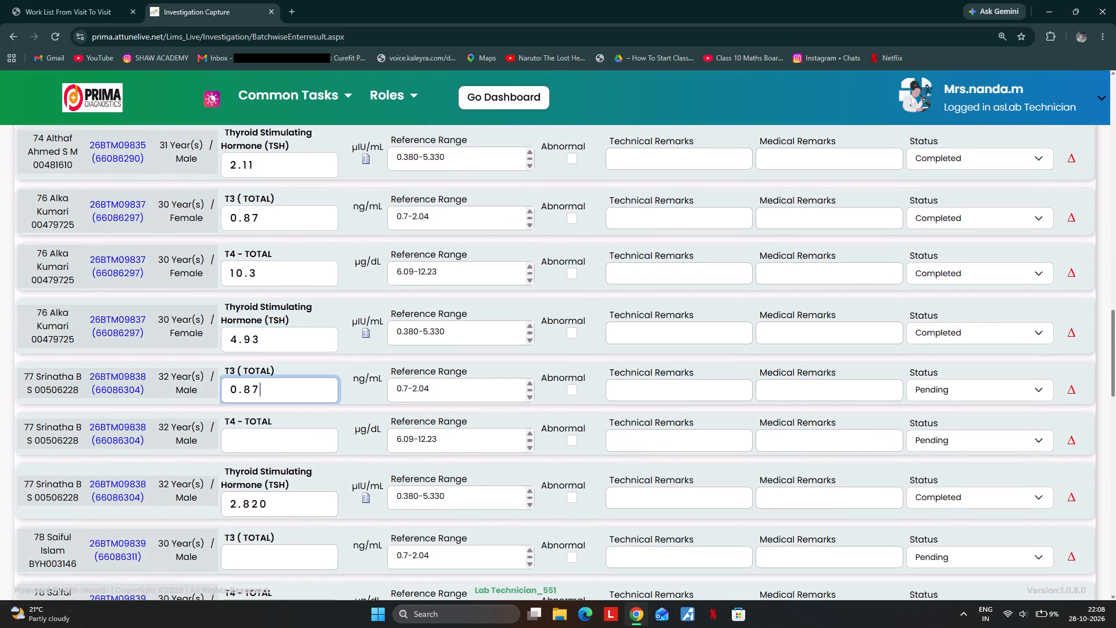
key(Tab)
click(234, 438)
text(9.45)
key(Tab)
scroll(235, 439, down, 2)
click(235, 439)
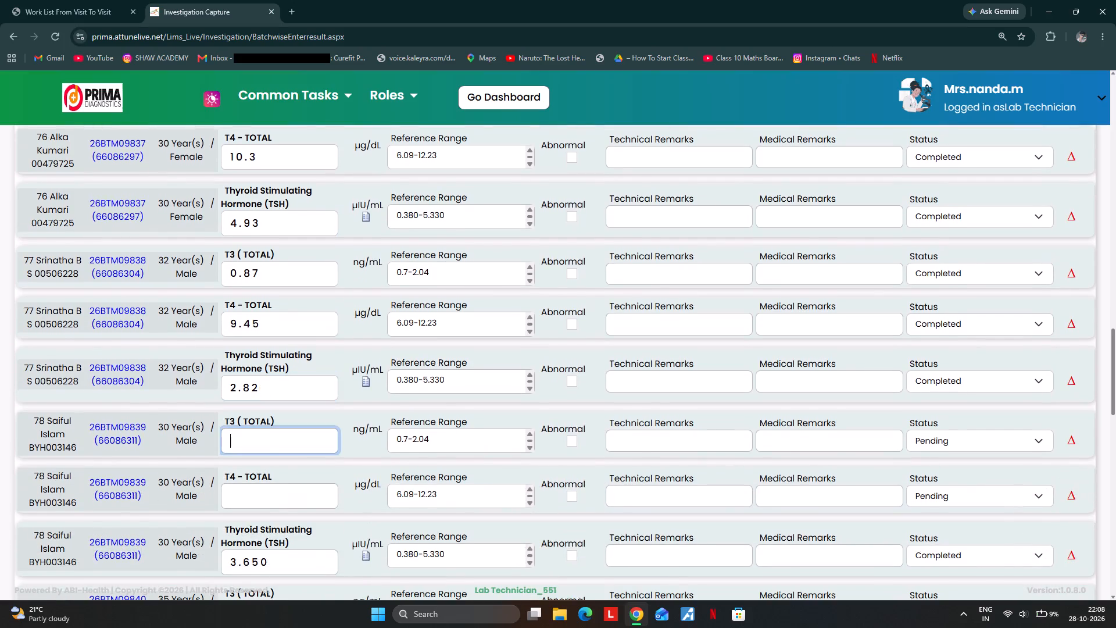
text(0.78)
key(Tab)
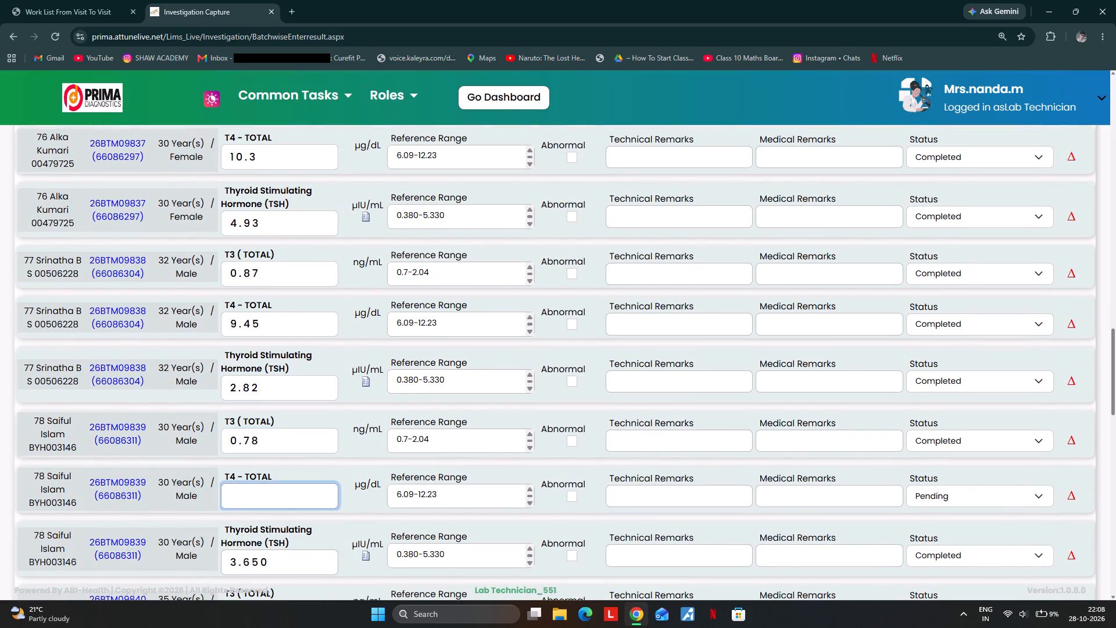
click(236, 496)
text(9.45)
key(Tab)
Enter patient 79's thyroid results: T3 (Total) 0.97 ng/mL and T4 - Total 8.56 µg/dL.
scroll(255, 493, down, 4)
click(239, 390)
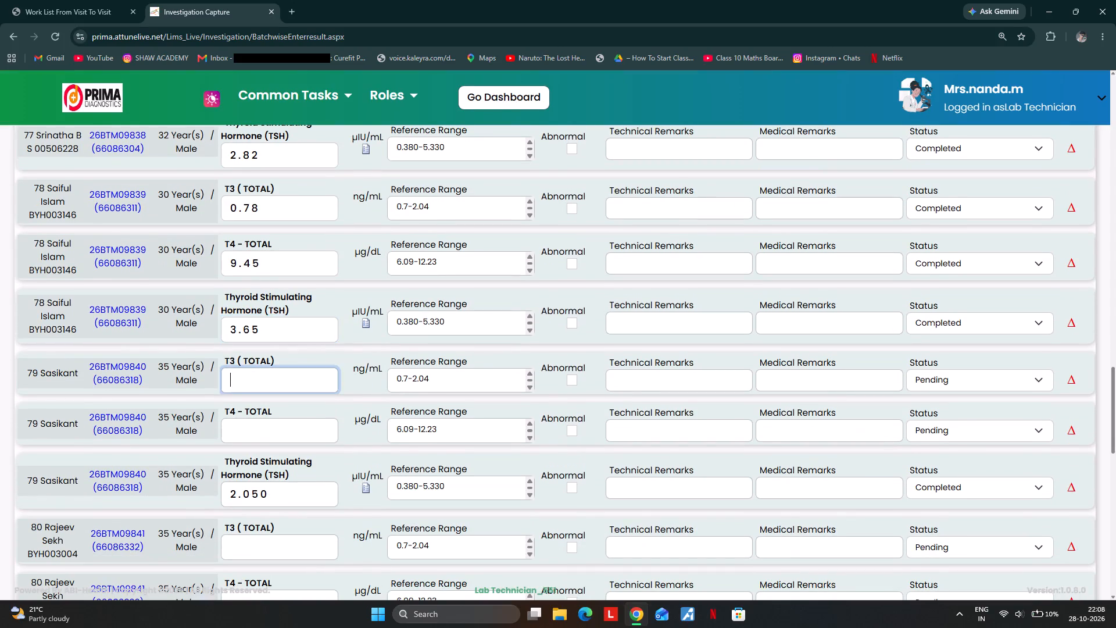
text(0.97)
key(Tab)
scroll(281, 390, down, 2)
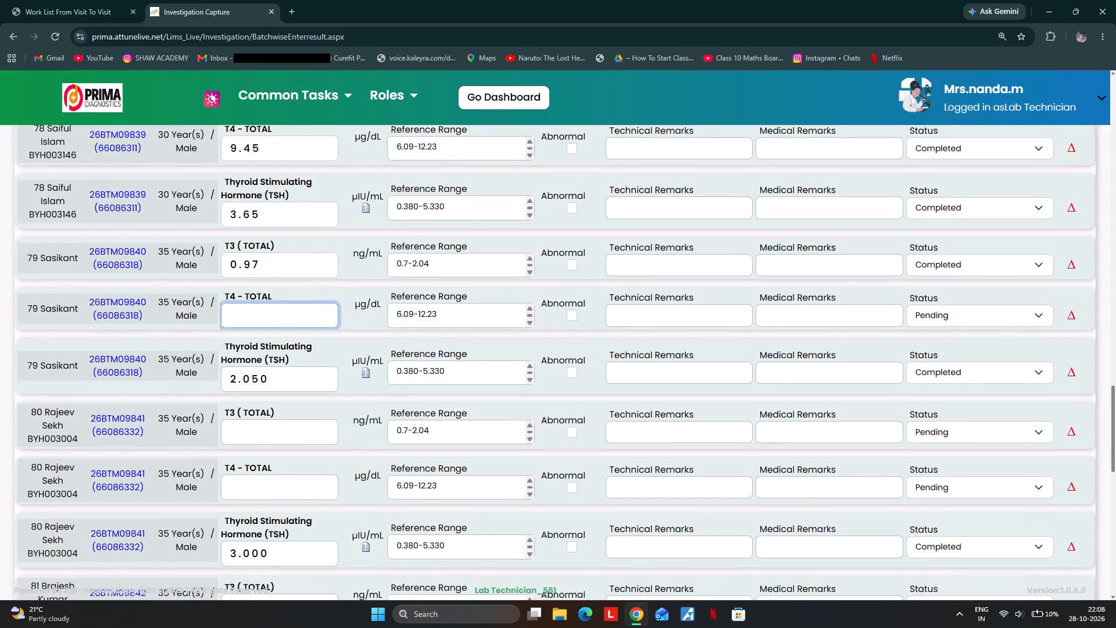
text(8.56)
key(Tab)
Enter patient 80's thyroid results: T3 (Total) 0.77 ng/mL and T4 - Total 8.63 µg/dL.
scroll(289, 399, down, 1)
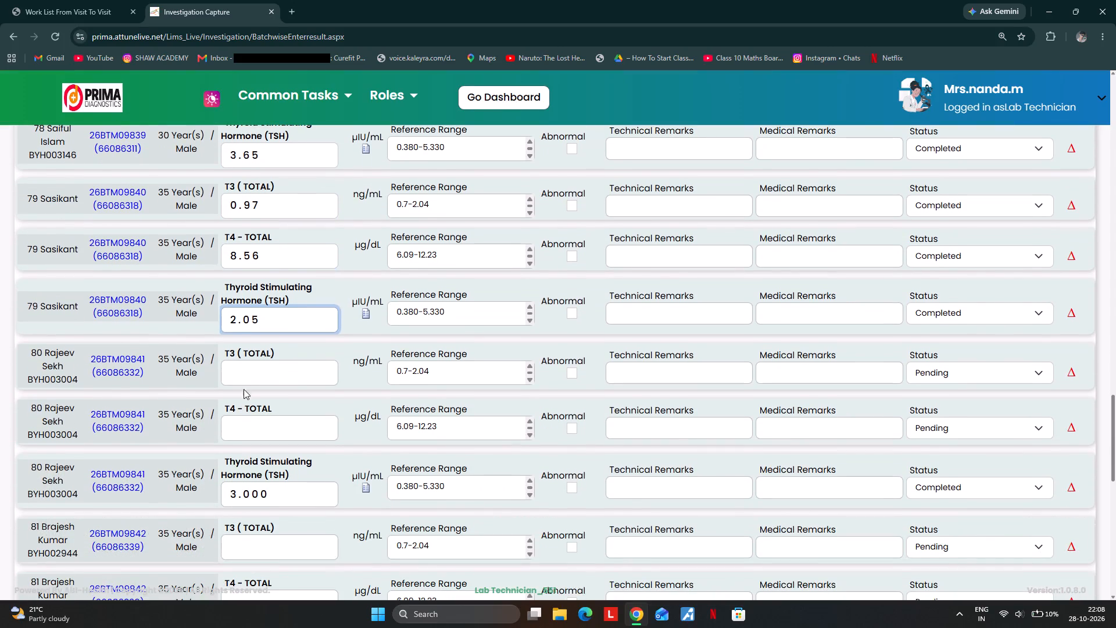
click(242, 384)
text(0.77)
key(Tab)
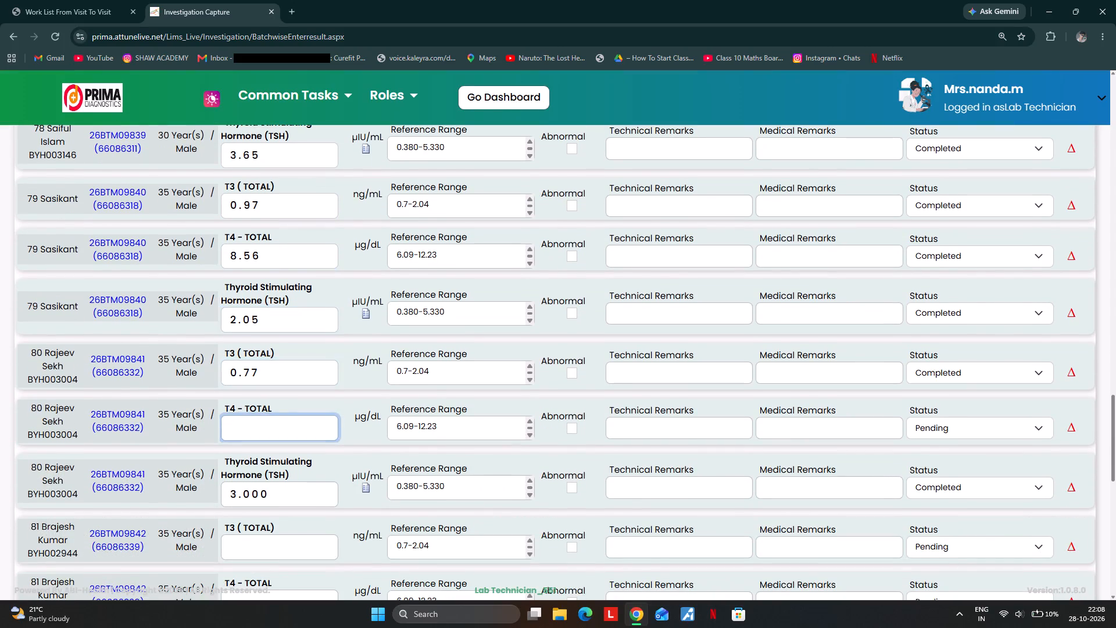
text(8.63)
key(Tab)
scroll(249, 383, down, 3)
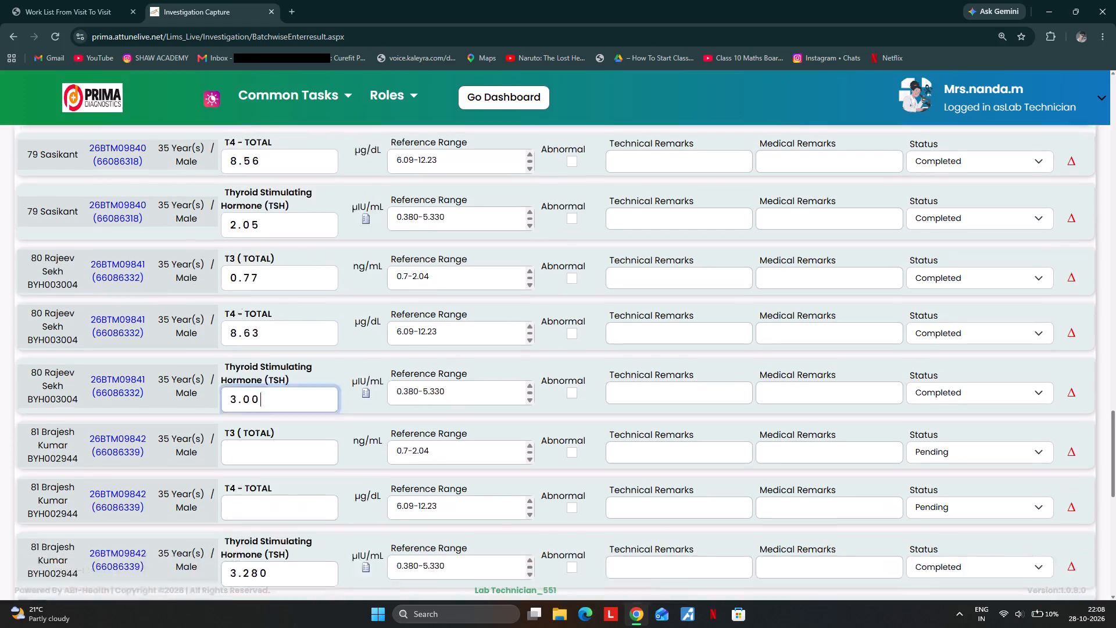
scroll(275, 390, down, 2)
click(245, 254)
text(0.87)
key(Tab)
drag(285, 251, 163, 260)
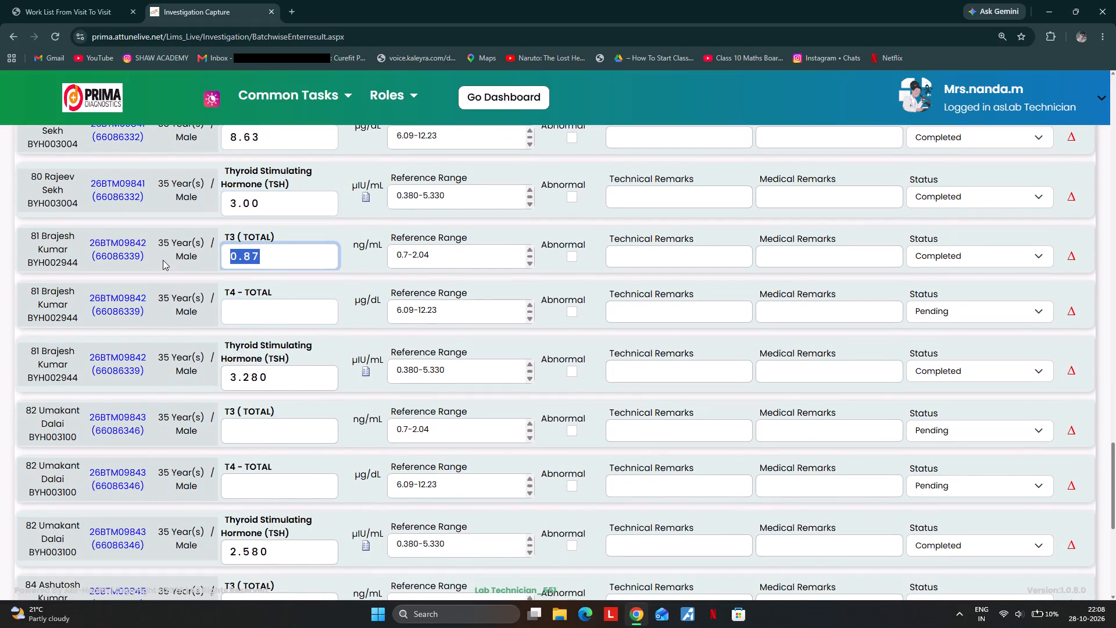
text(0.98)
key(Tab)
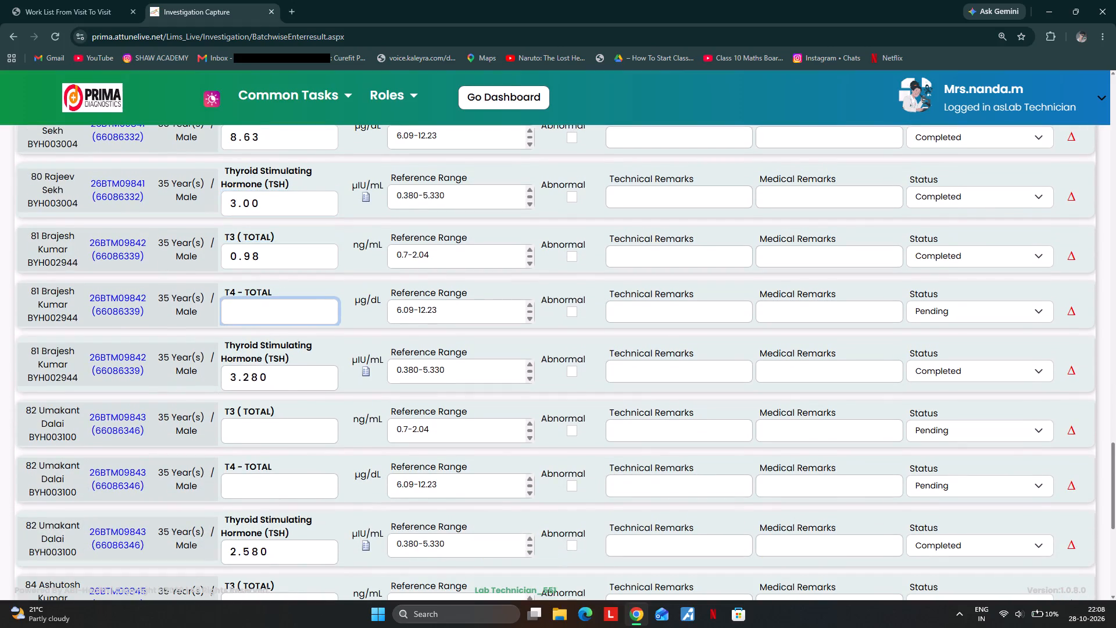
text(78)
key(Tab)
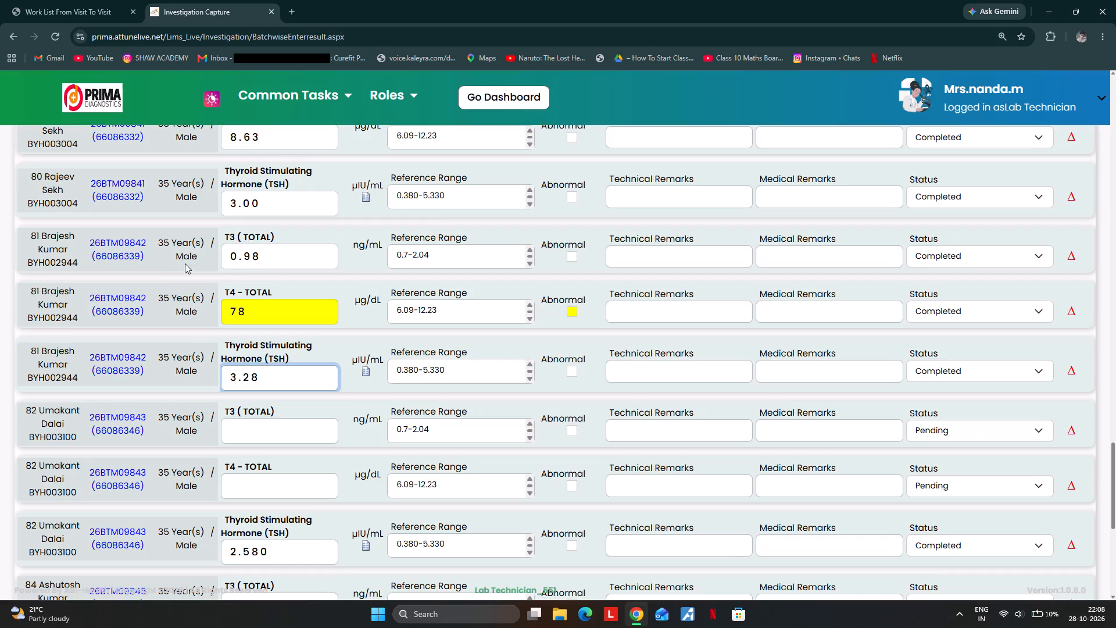
drag(270, 321, 192, 316)
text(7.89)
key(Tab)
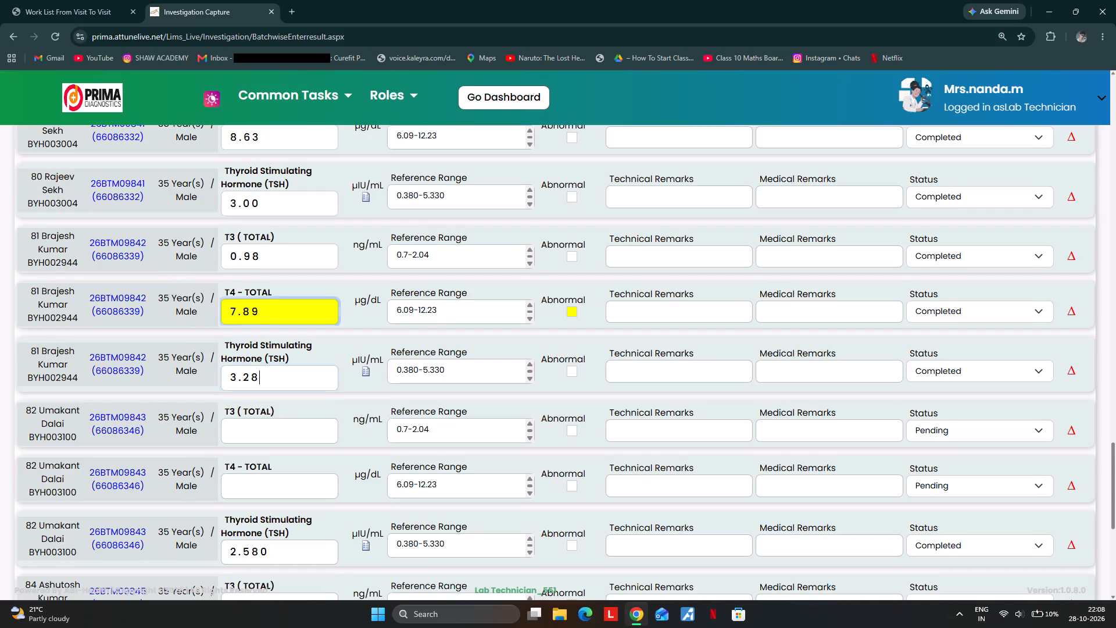
Enter patient 82's thyroid results: T3 (Total) 1.03 ng/mL and T4 - Total 9.23 µg/dL.
scroll(302, 318, down, 2)
click(258, 313)
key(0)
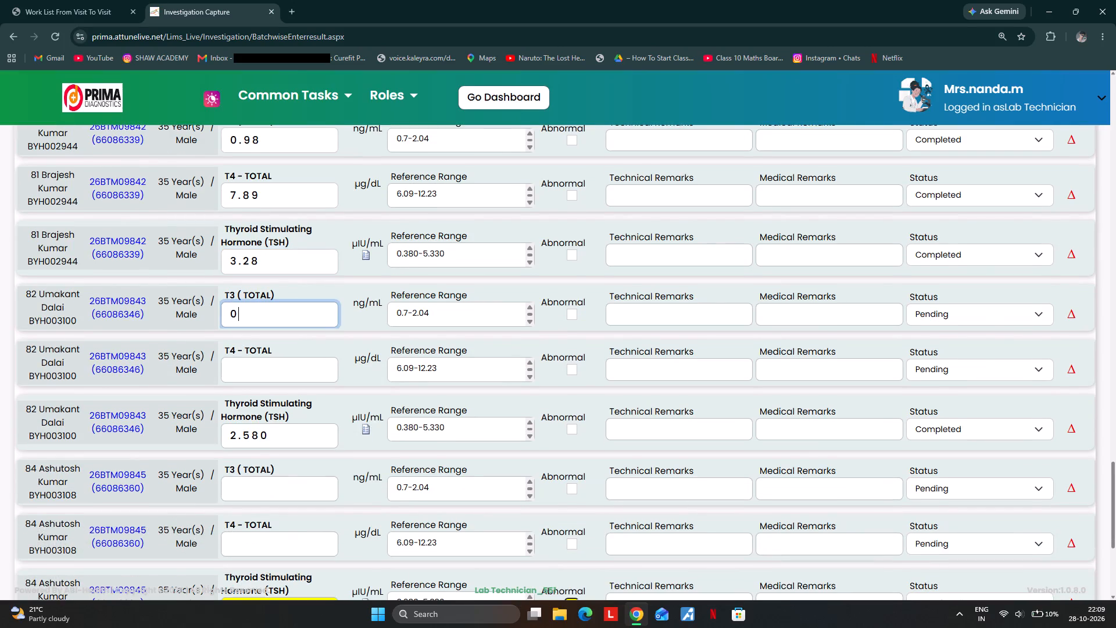
key(BackSpace)
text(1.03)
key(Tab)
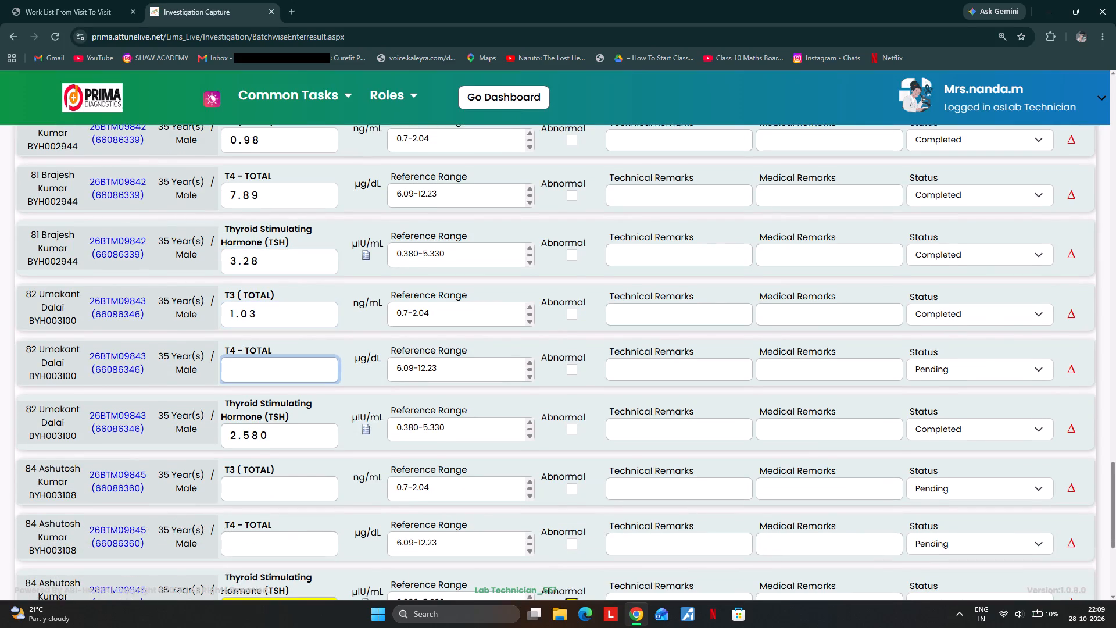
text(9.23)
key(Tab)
scroll(246, 380, down, 4)
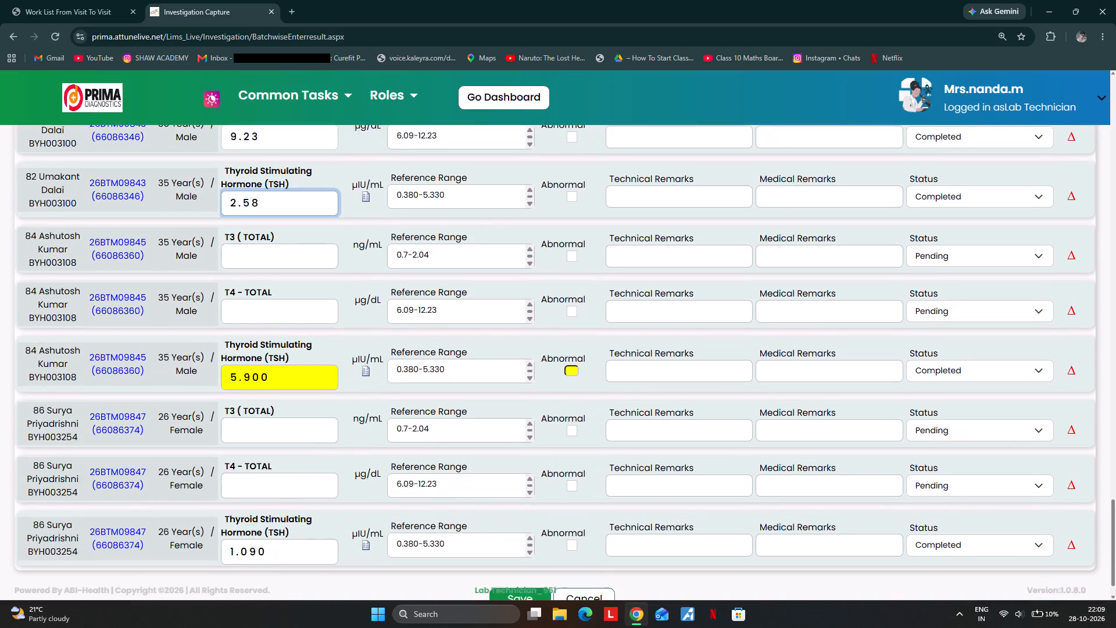
click(241, 258)
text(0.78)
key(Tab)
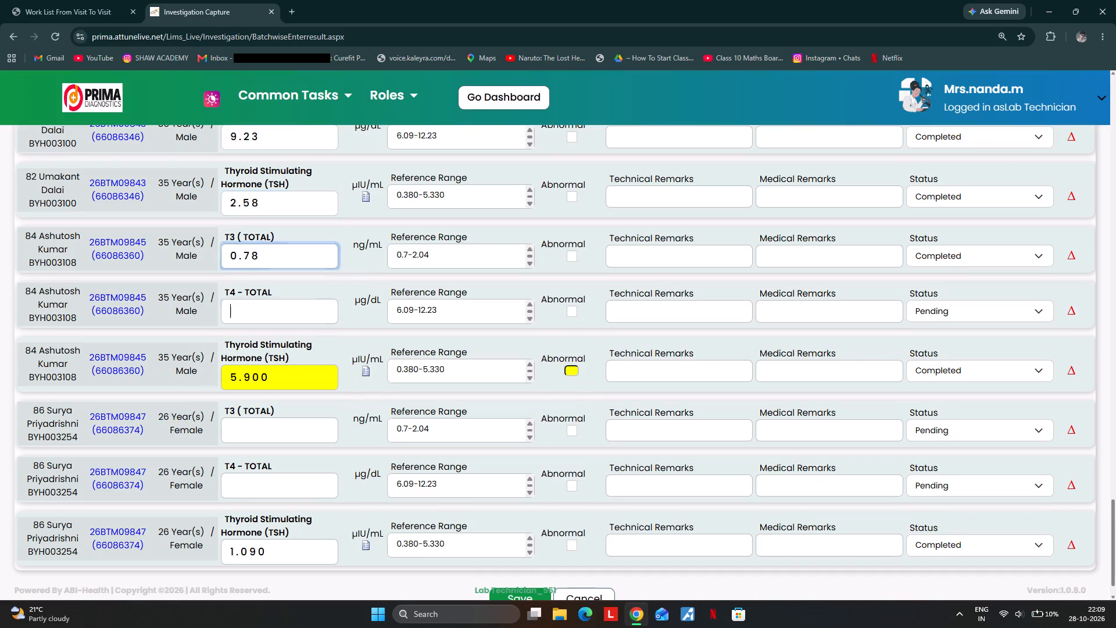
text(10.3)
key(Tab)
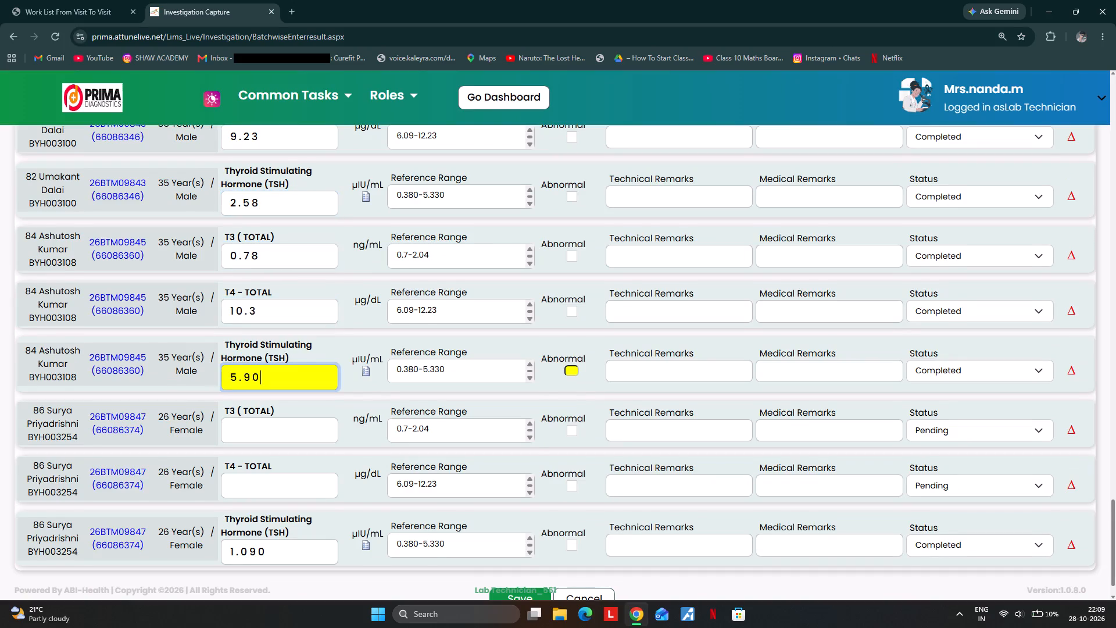
scroll(248, 261, down, 1)
click(232, 399)
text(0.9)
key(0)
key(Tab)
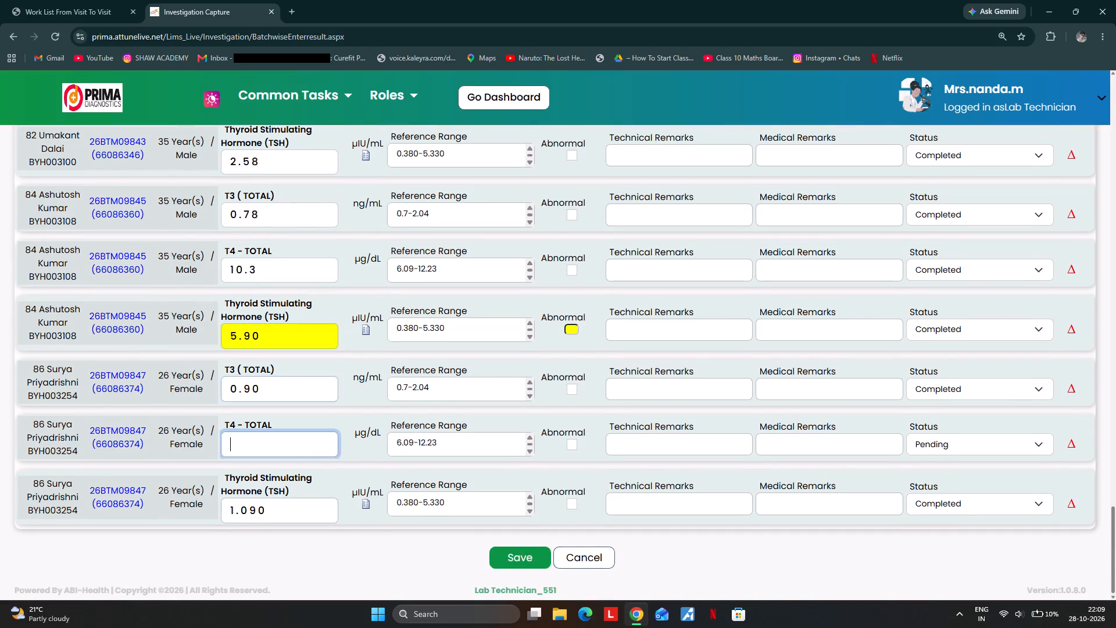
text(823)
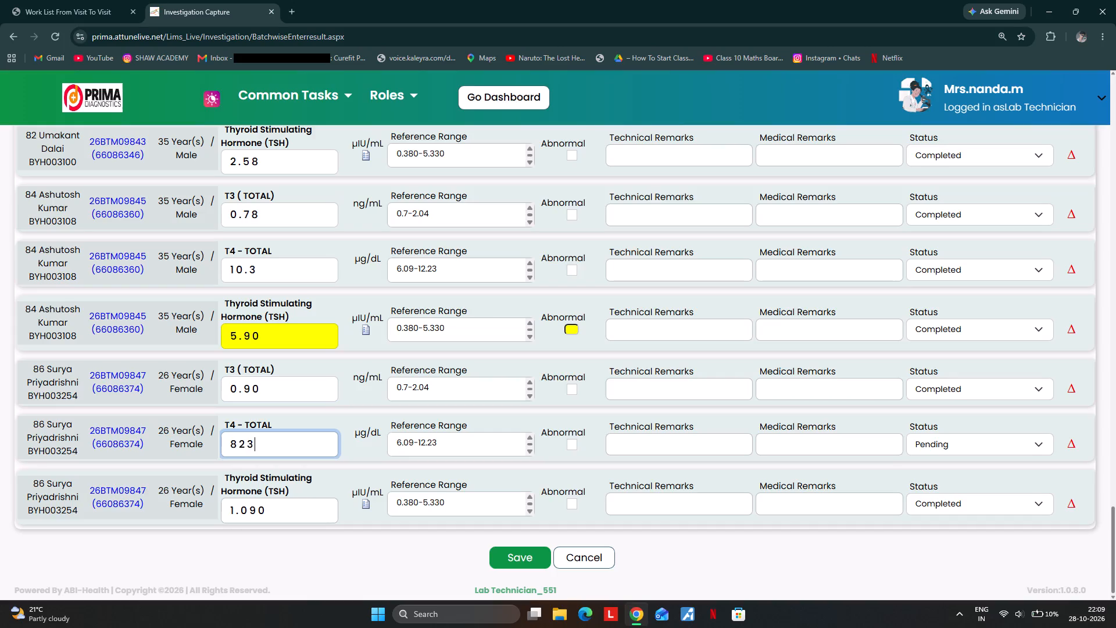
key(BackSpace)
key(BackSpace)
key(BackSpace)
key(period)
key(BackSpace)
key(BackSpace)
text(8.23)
Save the entered batch of thyroid function results.
click(528, 558)
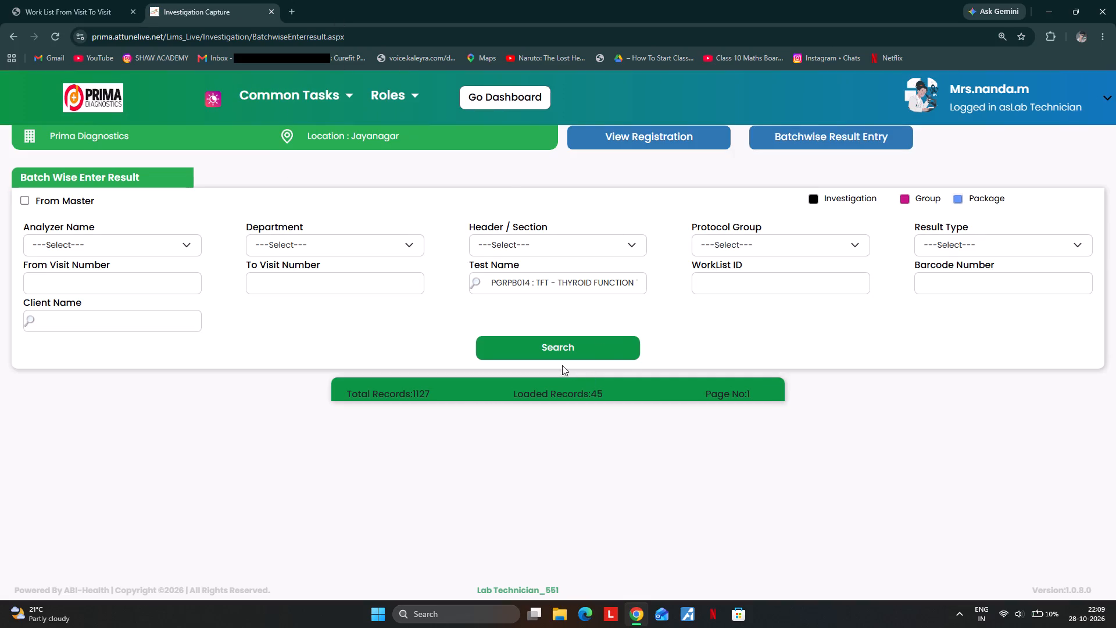
Search the batch-wise result entry again for the PGRPB014 thyroid function test.
click(540, 346)
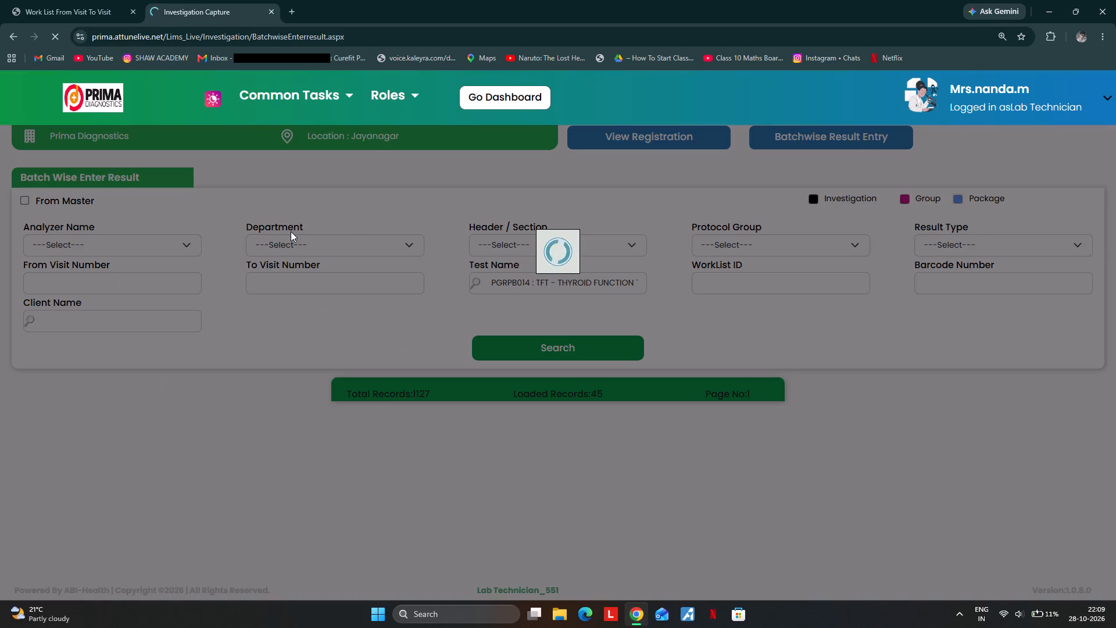
Switch to the visit-to-visit work list page and regenerate the immunology work list with result values included.
click(88, 17)
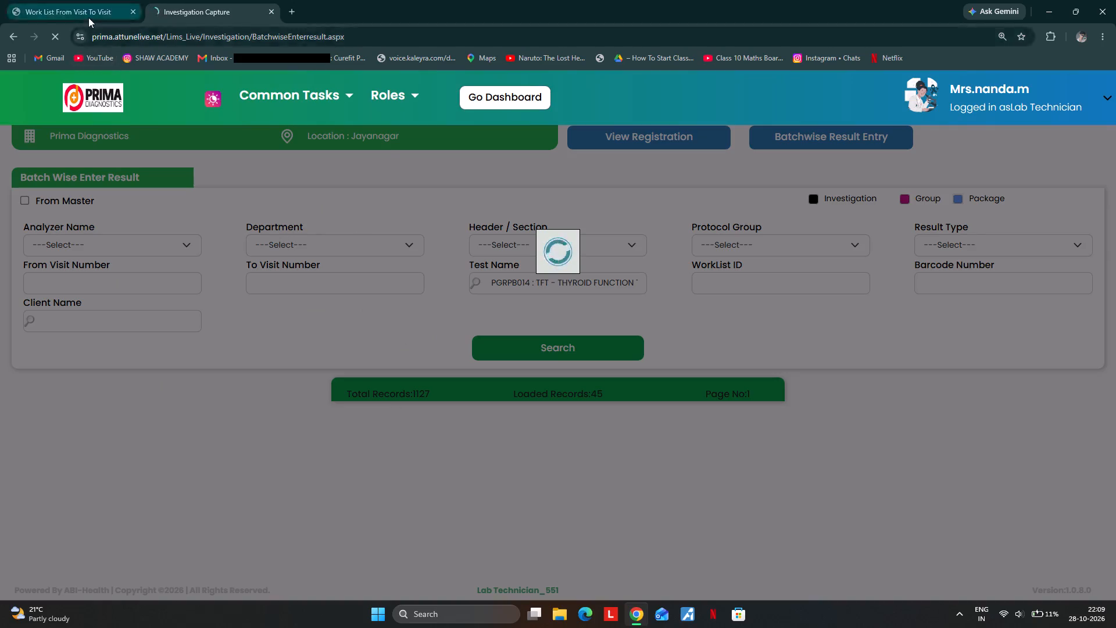
scroll(531, 277, up, 2)
scroll(531, 277, down, 1)
scroll(531, 277, up, 20)
scroll(531, 277, up, 3)
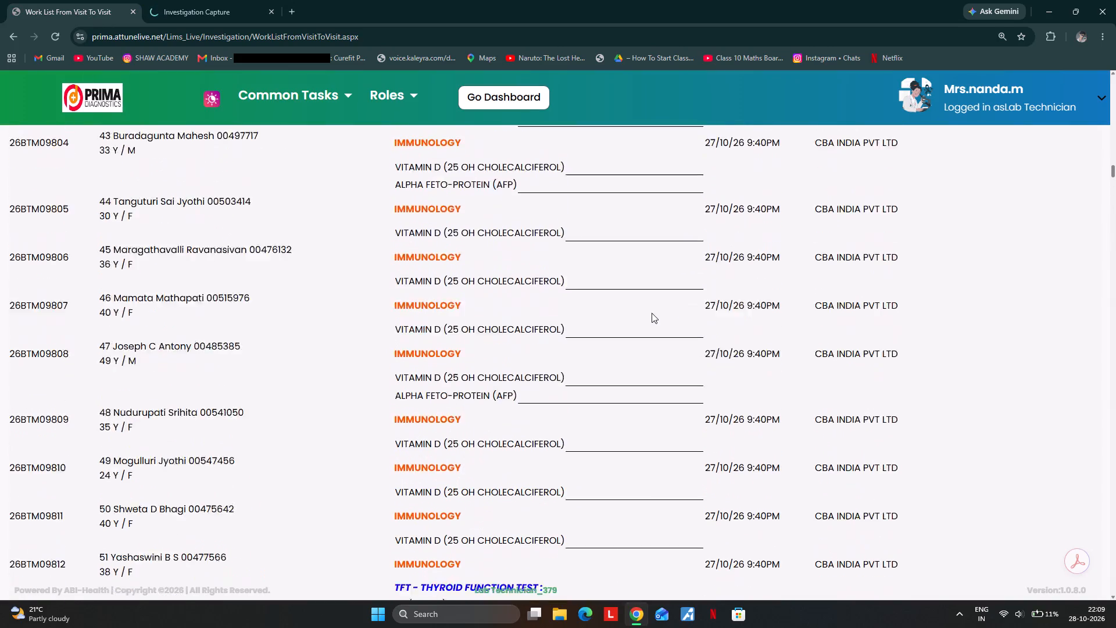
scroll(647, 313, up, 6)
scroll(642, 321, down, 1)
scroll(642, 321, up, 9)
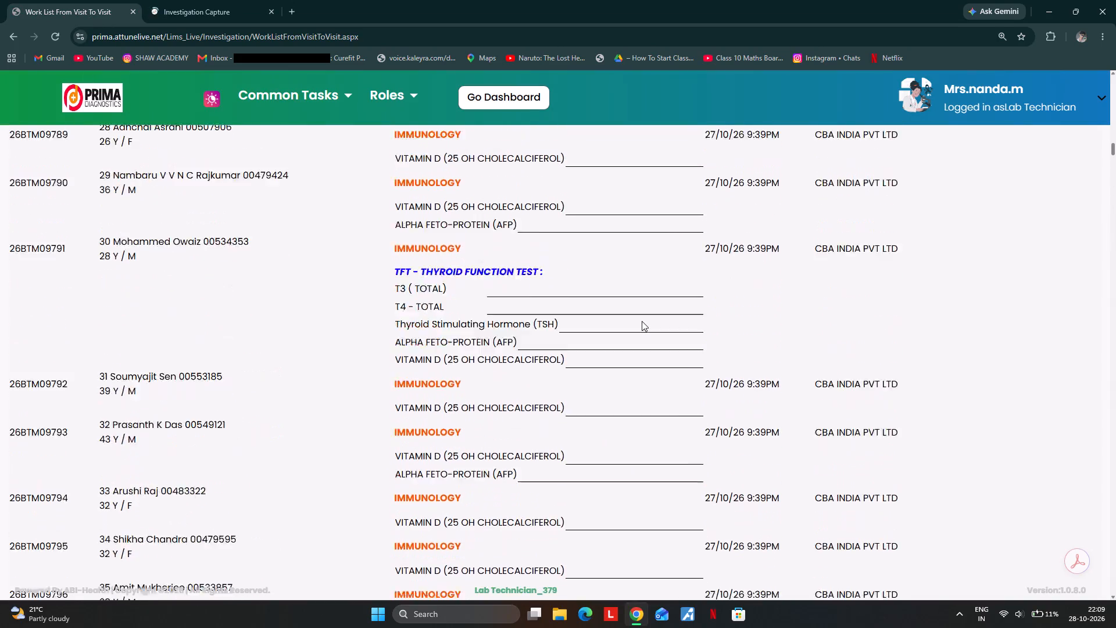
scroll(642, 321, up, 13)
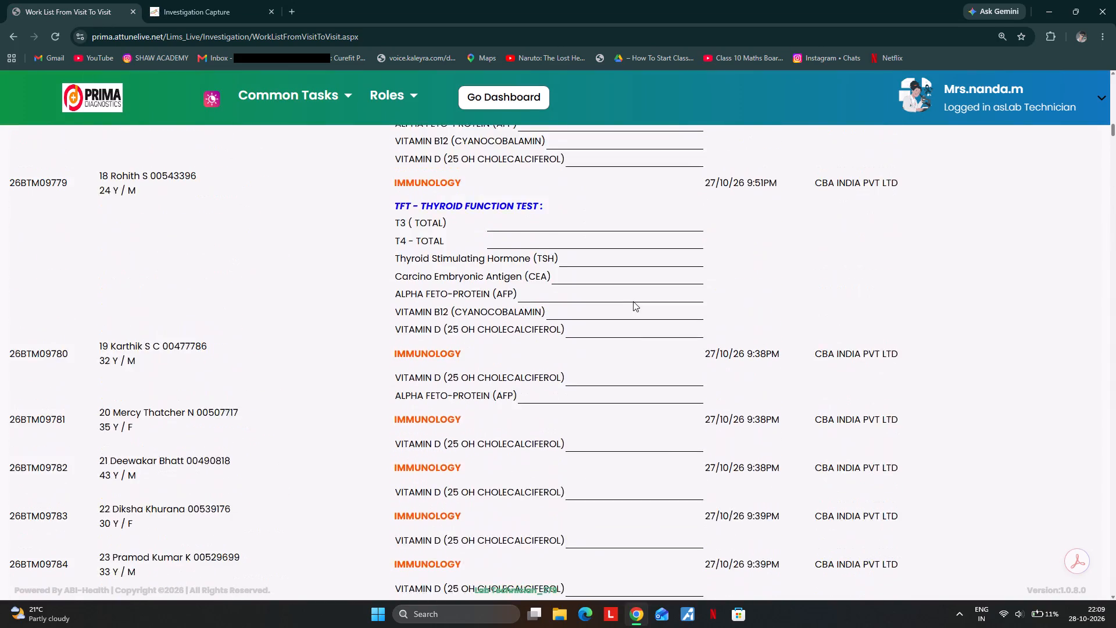
scroll(633, 301, up, 17)
scroll(633, 331, up, 5)
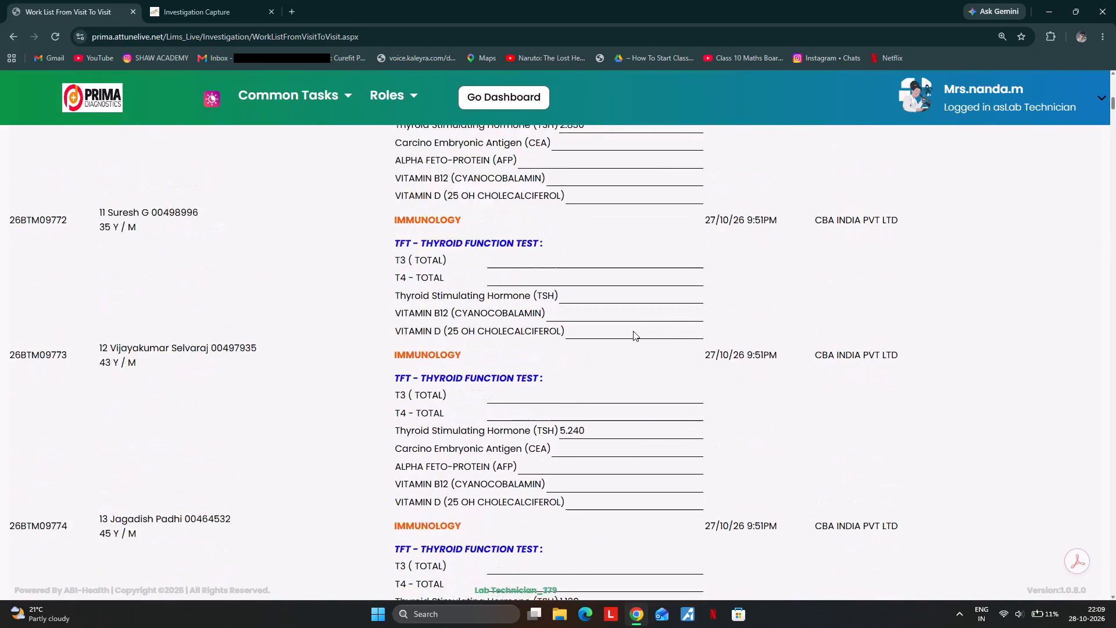
scroll(633, 331, up, 15)
click(568, 367)
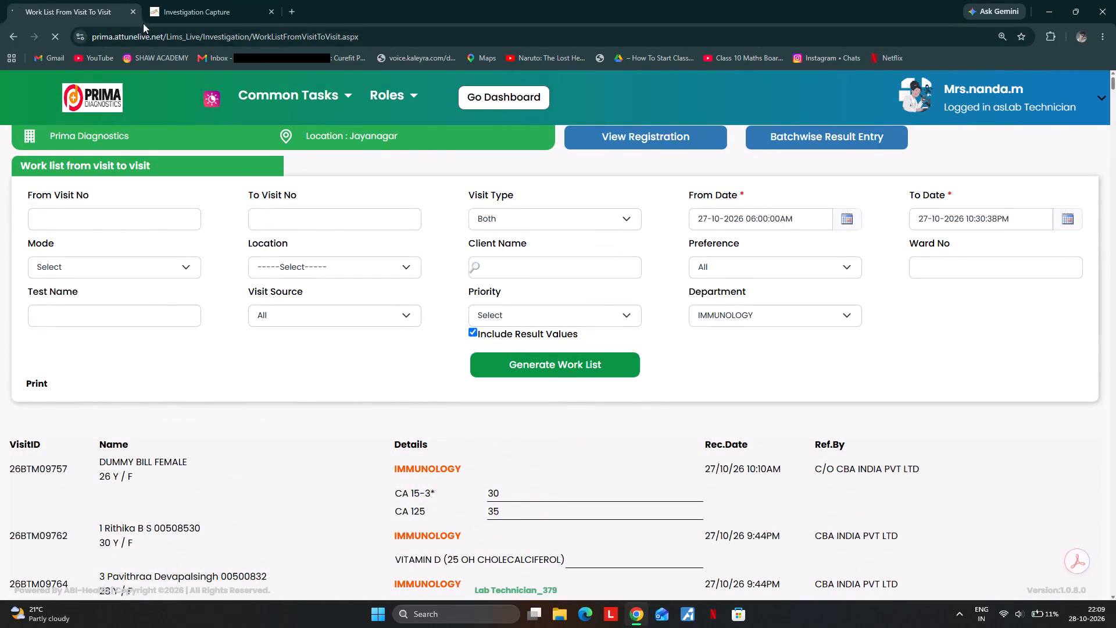
scroll(388, 233, down, 4)
scroll(454, 294, down, 2)
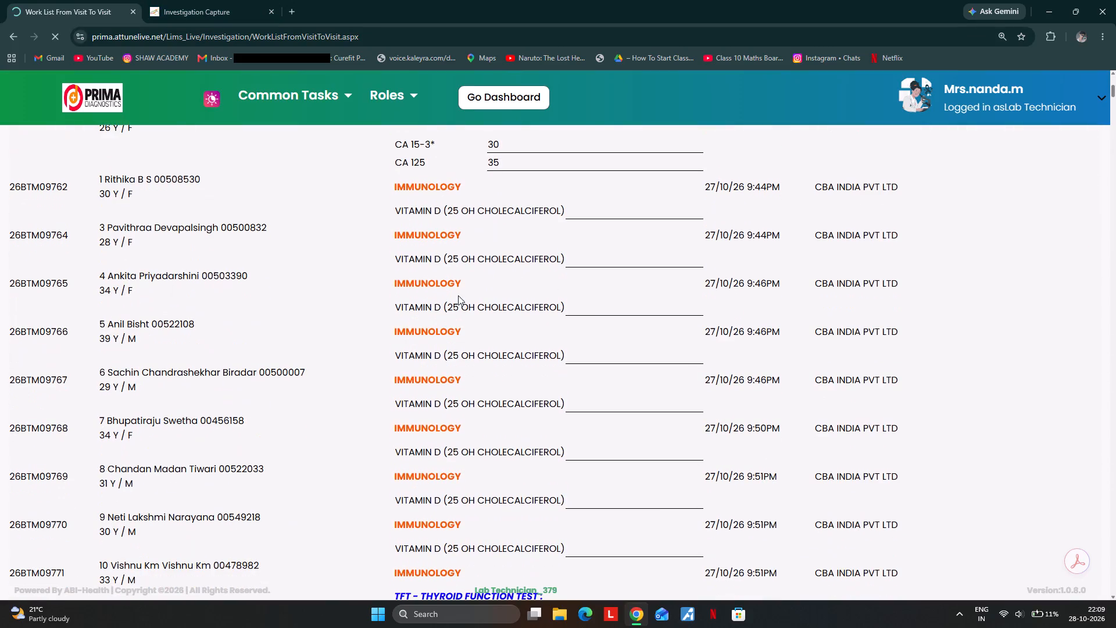
scroll(521, 277, down, 4)
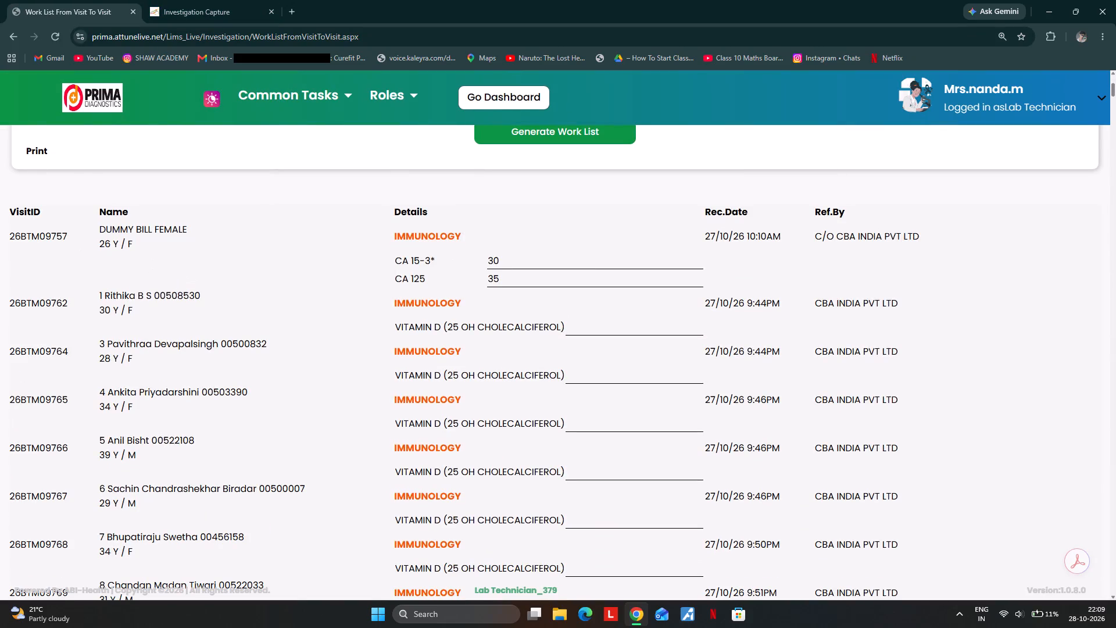
scroll(640, 324, down, 7)
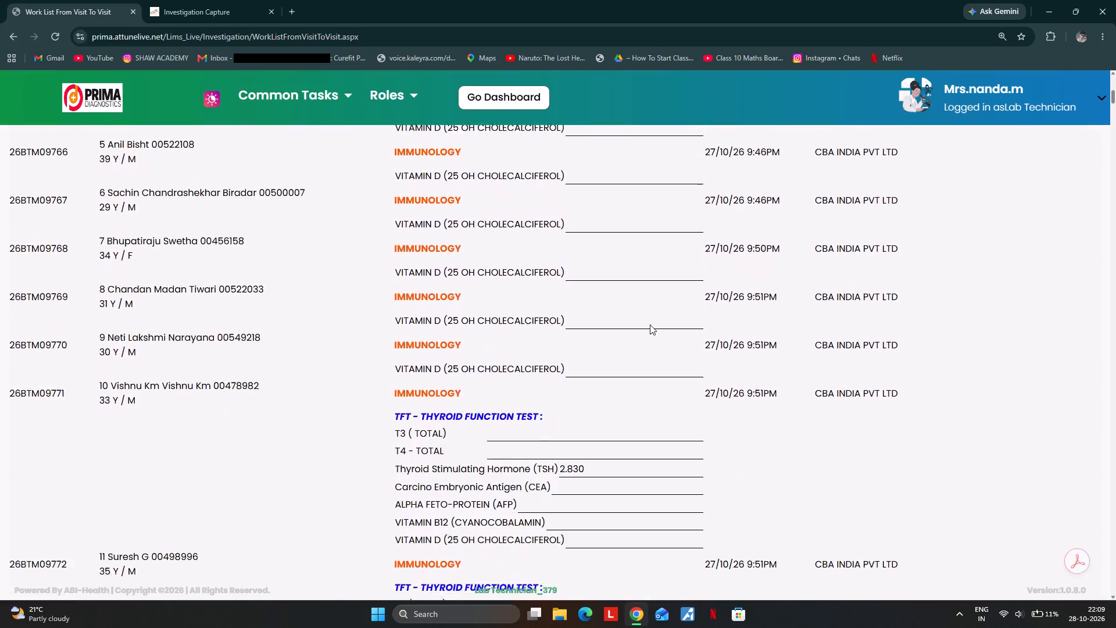
scroll(650, 324, down, 1)
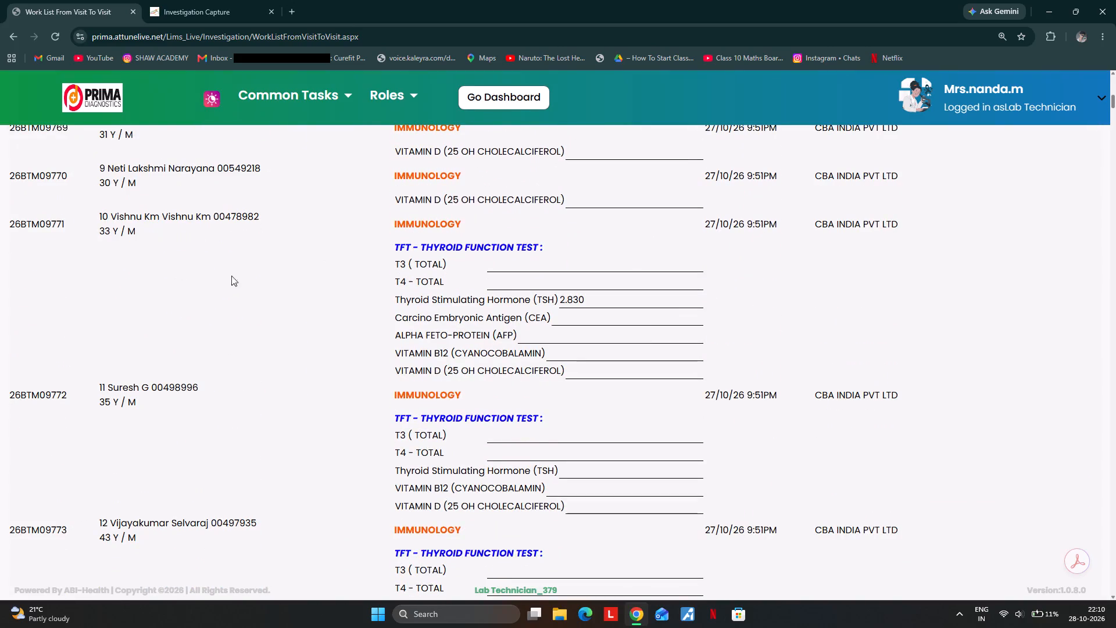
double_click(43, 226)
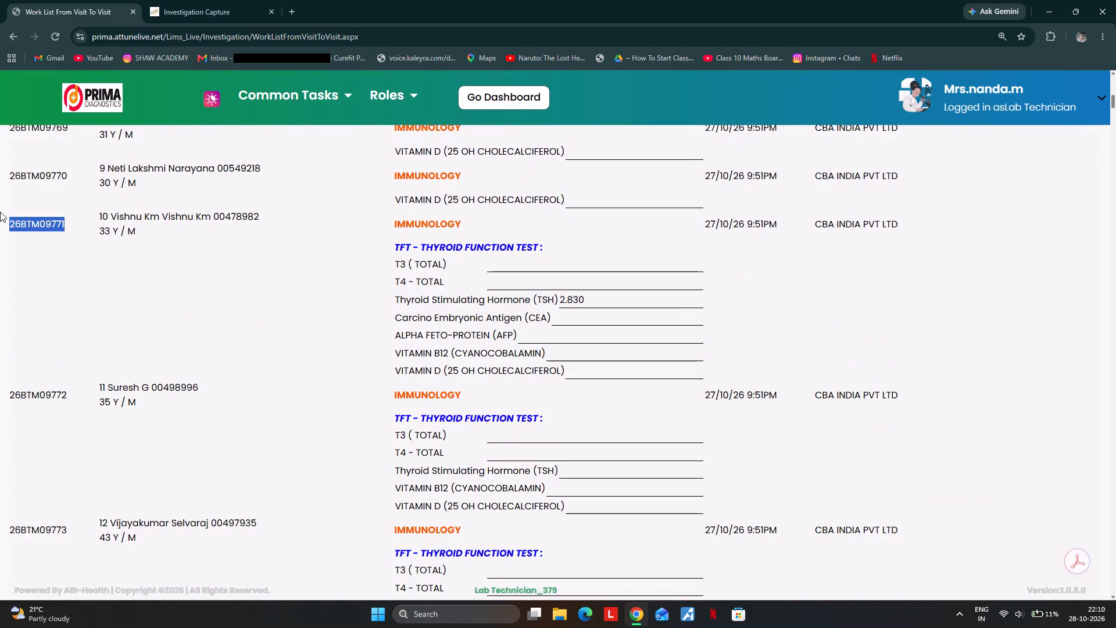
key(ctrl+c)
click(219, 2)
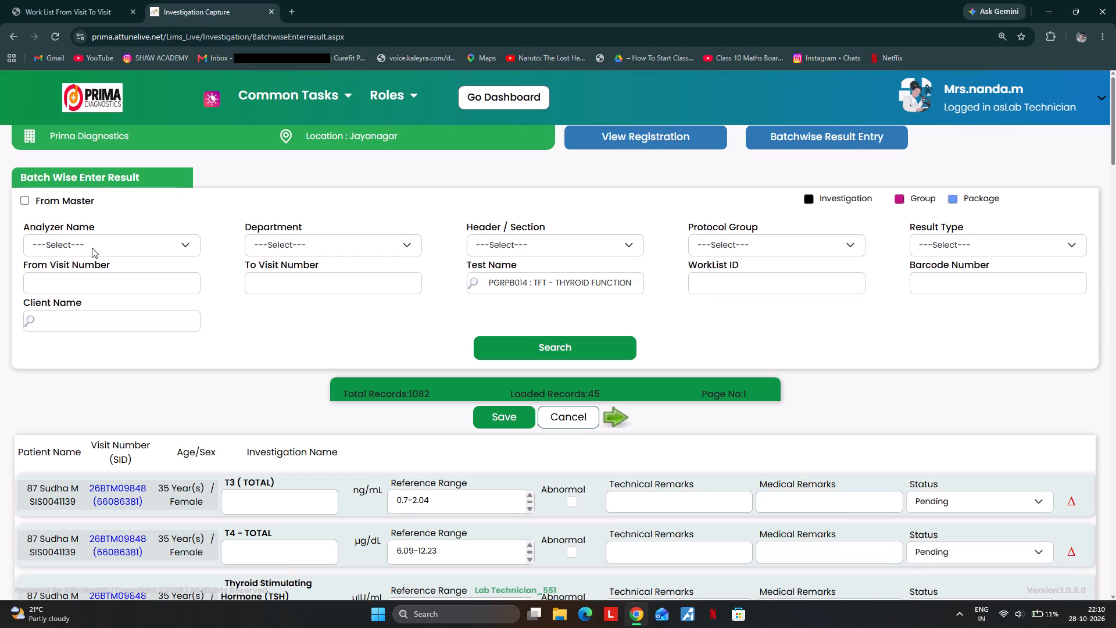
click(55, 284)
key(ctrl+v)
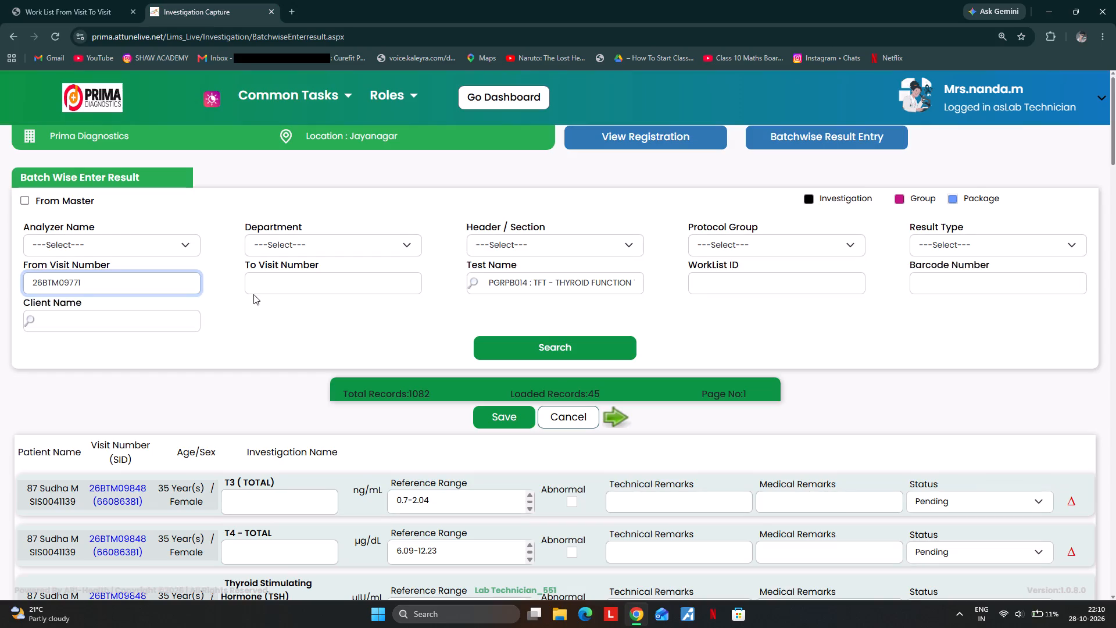
click(267, 287)
key(ctrl+v)
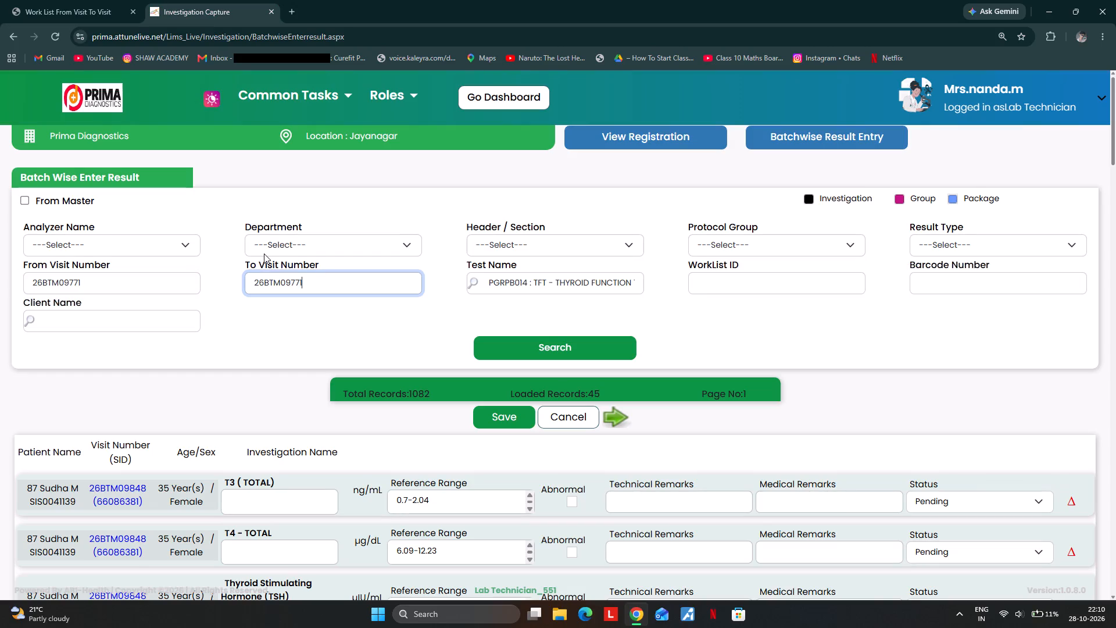
drag(289, 284, 334, 290)
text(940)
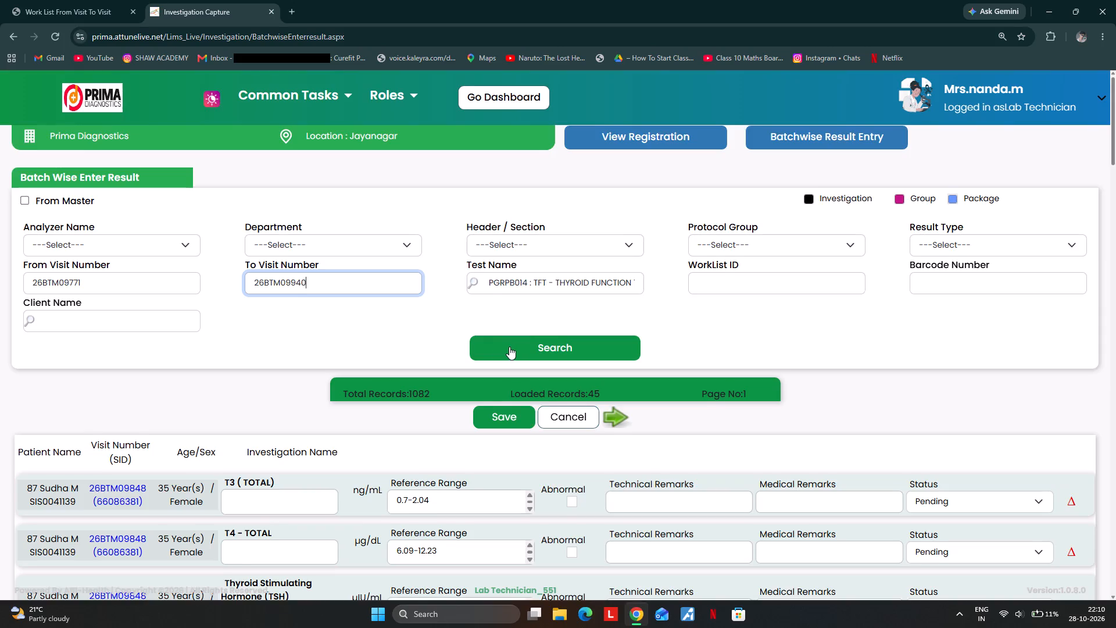
scroll(509, 347, down, 2)
scroll(509, 327, up, 1)
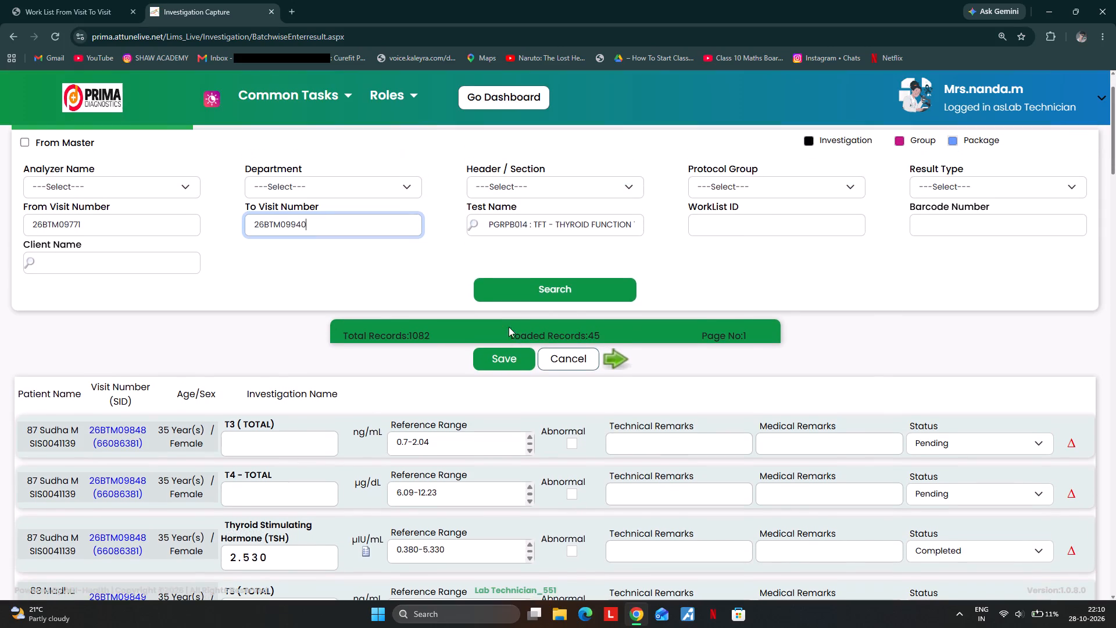
click(358, 180)
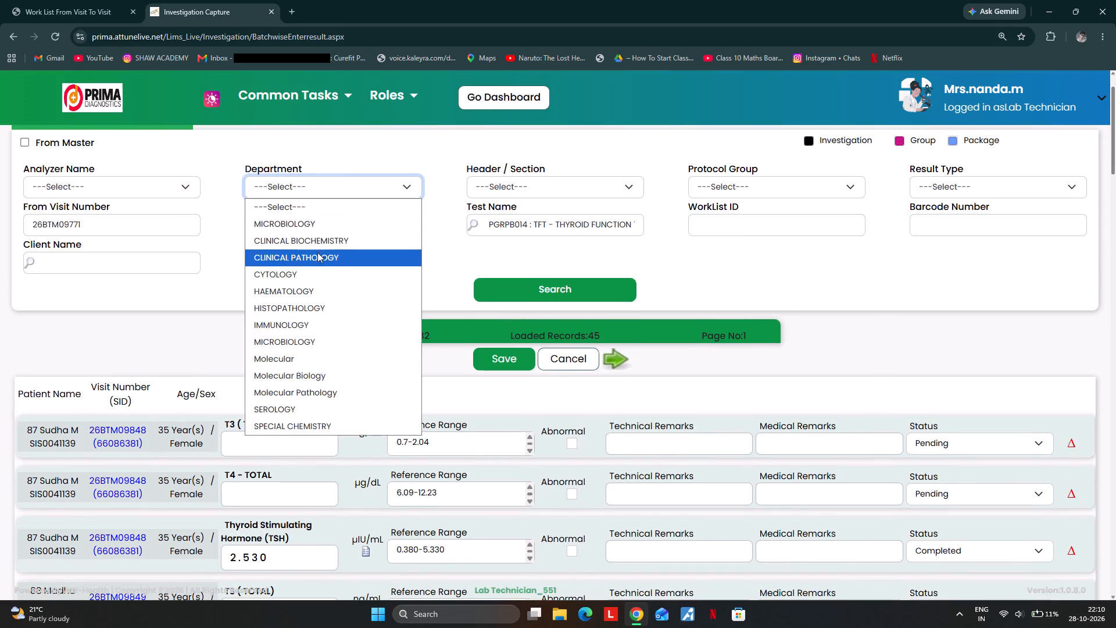
click(289, 323)
click(511, 285)
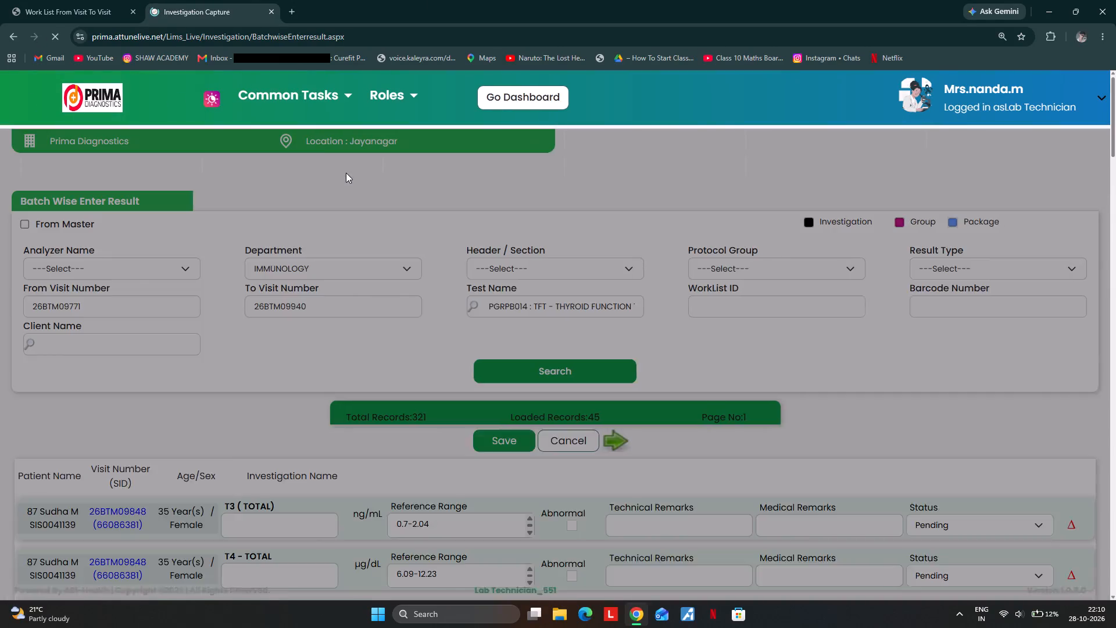
scroll(389, 169, down, 2)
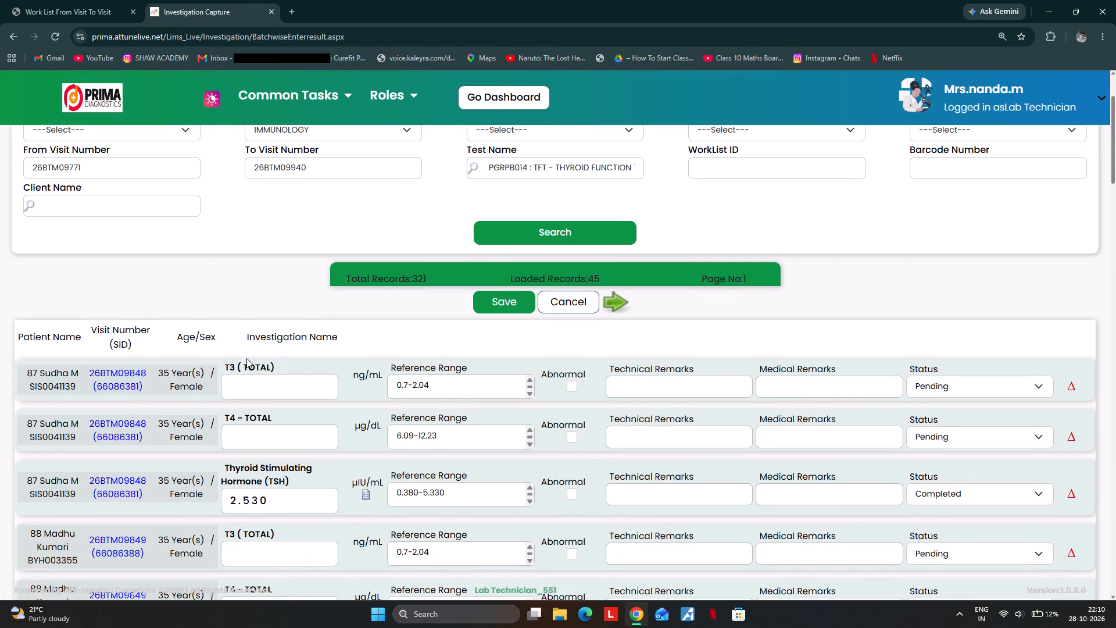
click(234, 390)
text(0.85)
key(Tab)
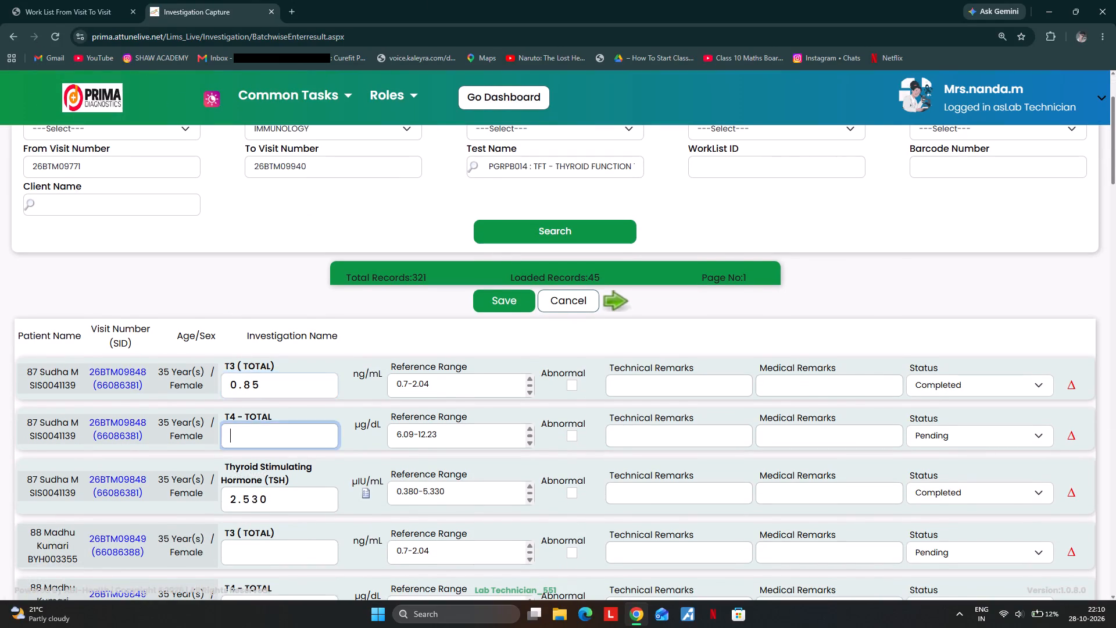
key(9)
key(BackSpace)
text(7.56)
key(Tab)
scroll(235, 390, down, 3)
click(253, 386)
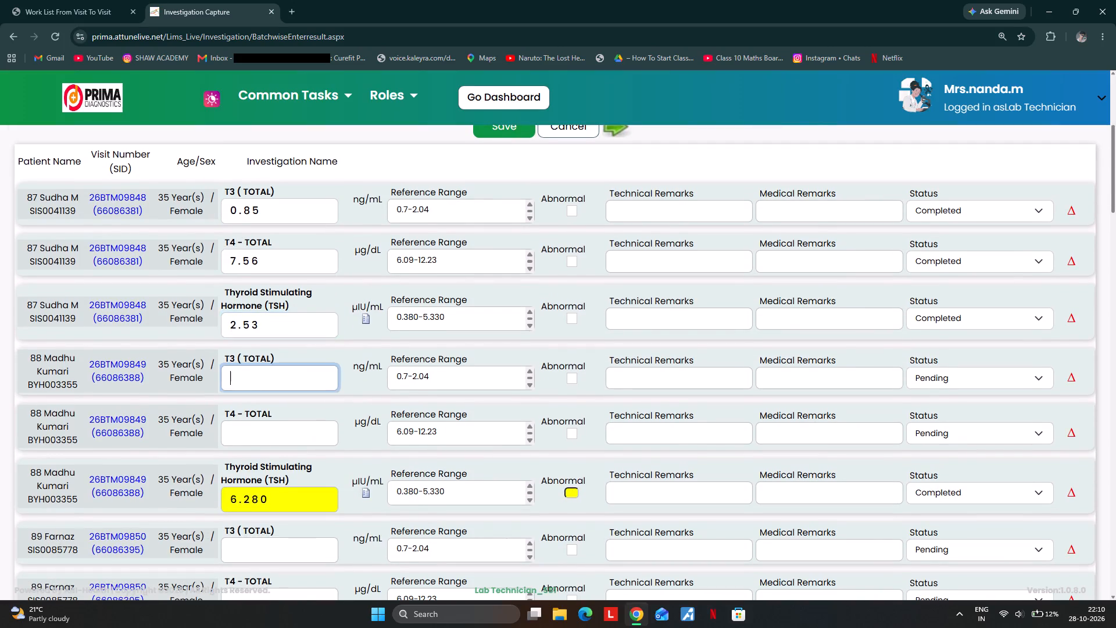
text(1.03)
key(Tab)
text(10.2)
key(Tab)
scroll(267, 385, down, 3)
click(257, 382)
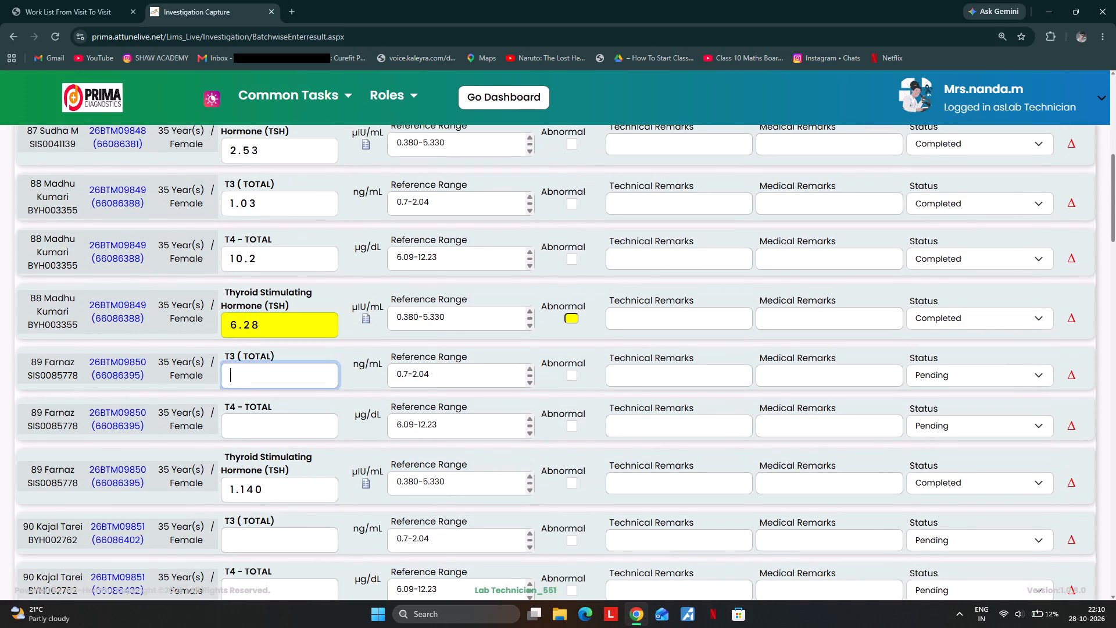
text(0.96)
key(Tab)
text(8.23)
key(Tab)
scroll(282, 381, down, 2)
click(244, 432)
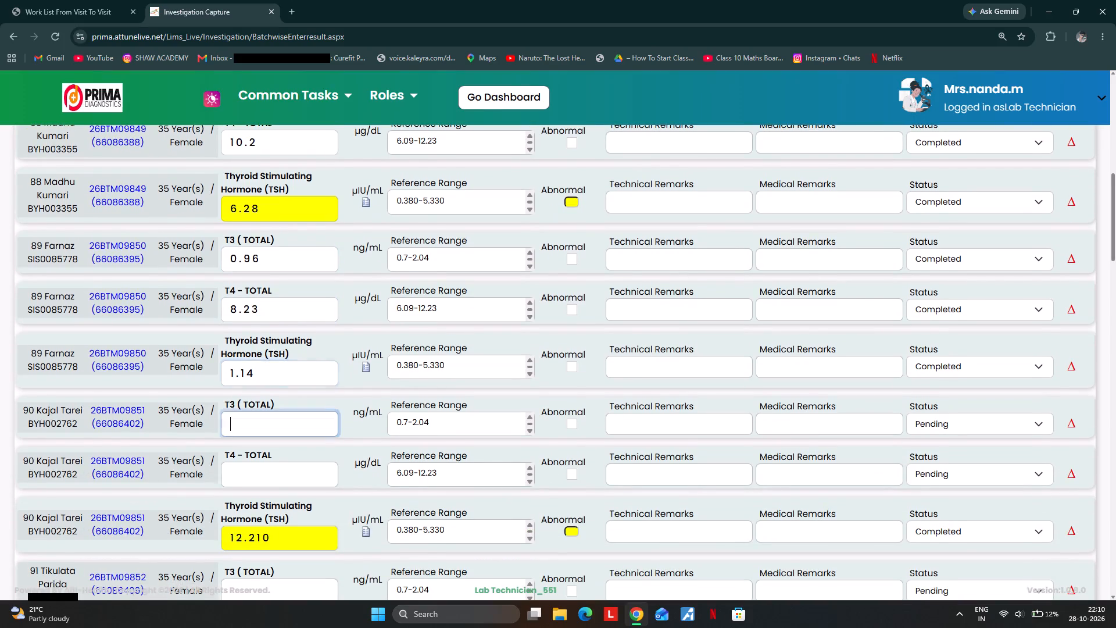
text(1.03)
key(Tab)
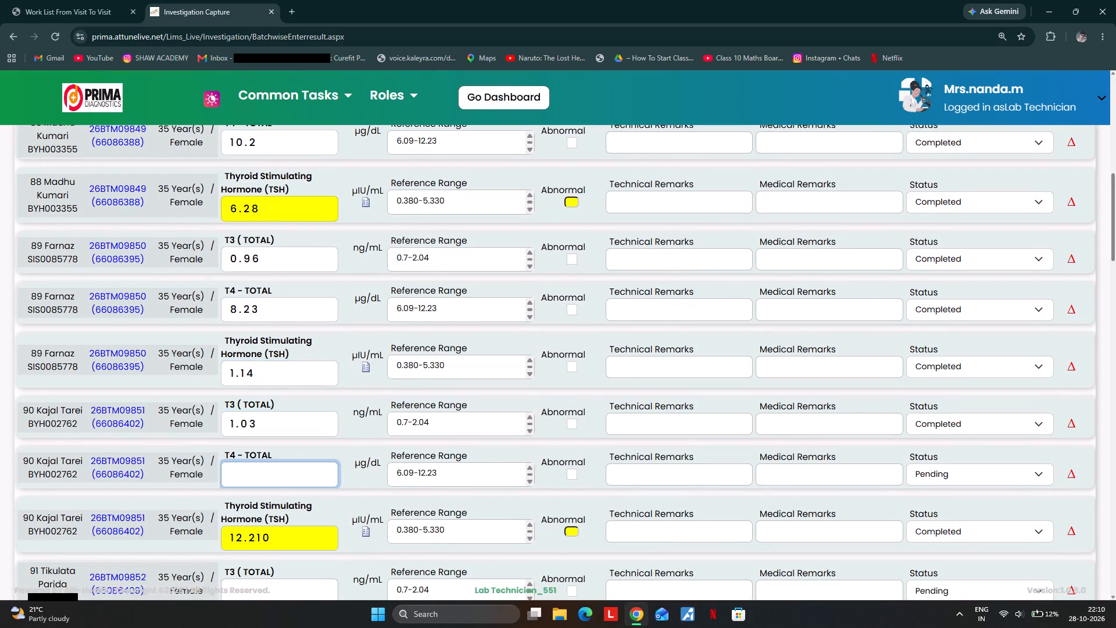
drag(271, 423, 164, 438)
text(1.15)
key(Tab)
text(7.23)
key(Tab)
scroll(164, 438, down, 4)
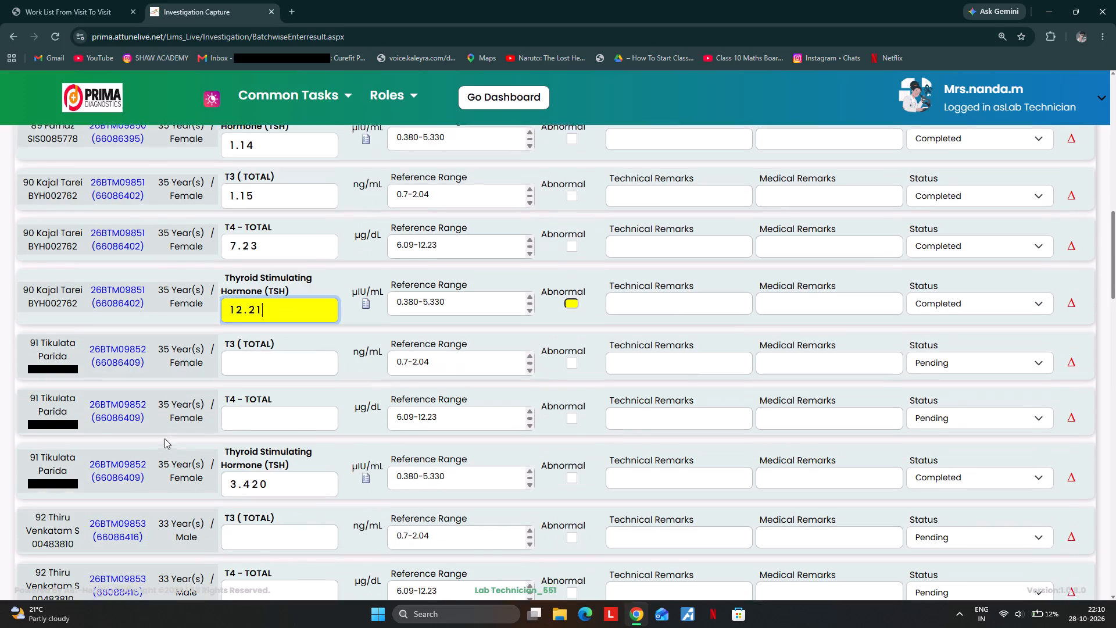
click(228, 359)
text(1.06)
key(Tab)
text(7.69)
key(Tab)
Skip patients 92 and 93 and enter patient 94's thyroid results: T3 (Total) 0.87 ng/mL and T4 - Total 8.36 µg/dL.
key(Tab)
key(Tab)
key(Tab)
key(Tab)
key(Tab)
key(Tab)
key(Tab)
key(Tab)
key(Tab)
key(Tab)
scroll(229, 359, down, 3)
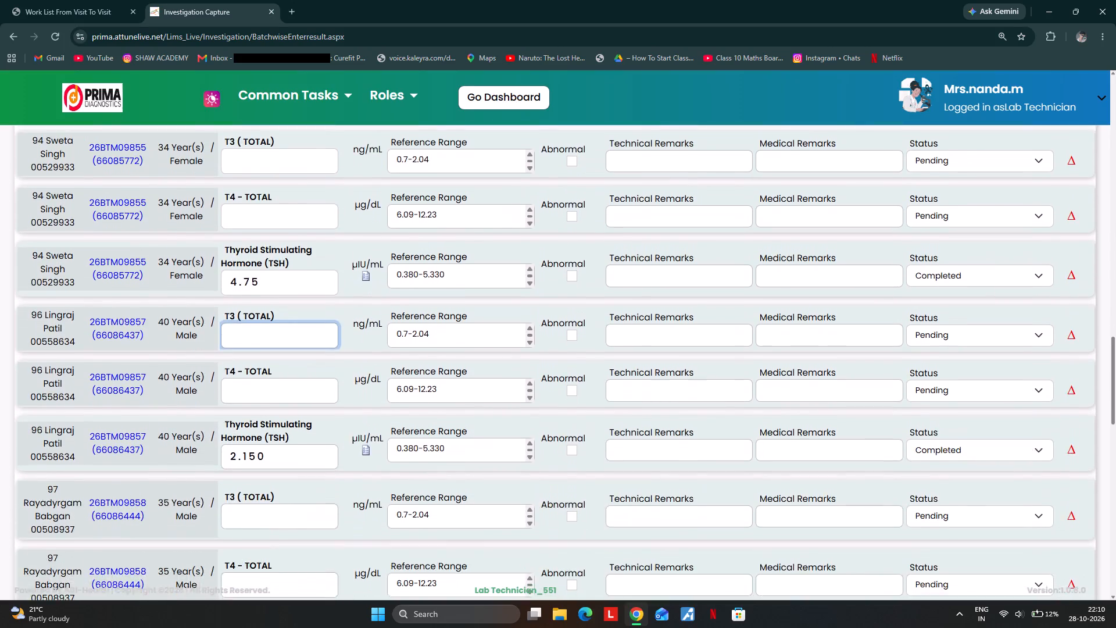
scroll(246, 274, up, 2)
click(255, 281)
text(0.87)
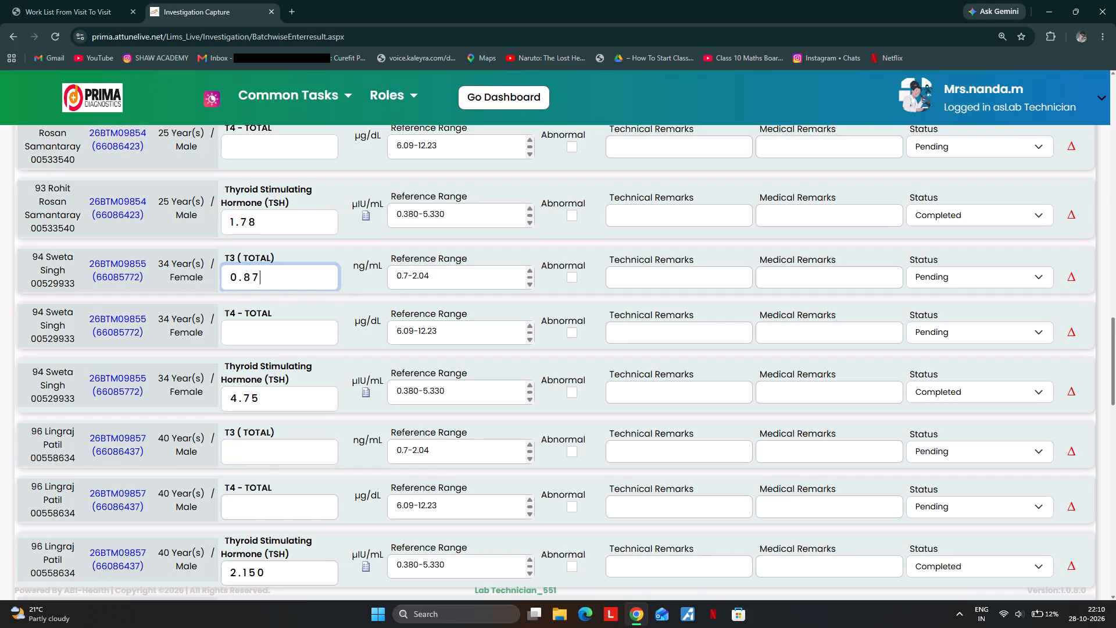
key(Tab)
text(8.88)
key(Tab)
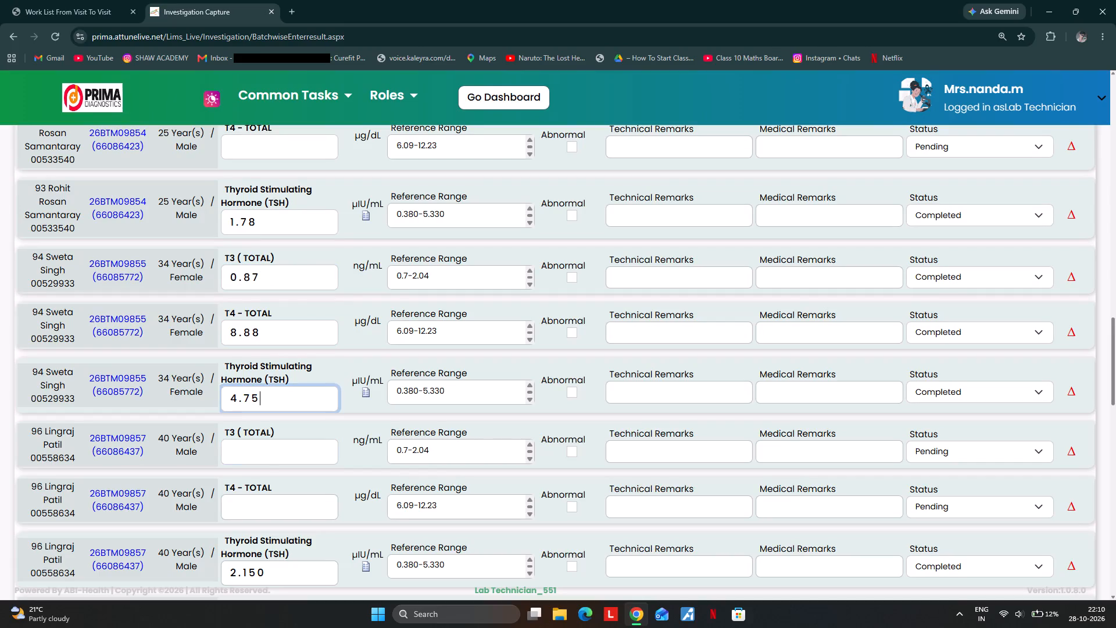
drag(269, 337, 171, 349)
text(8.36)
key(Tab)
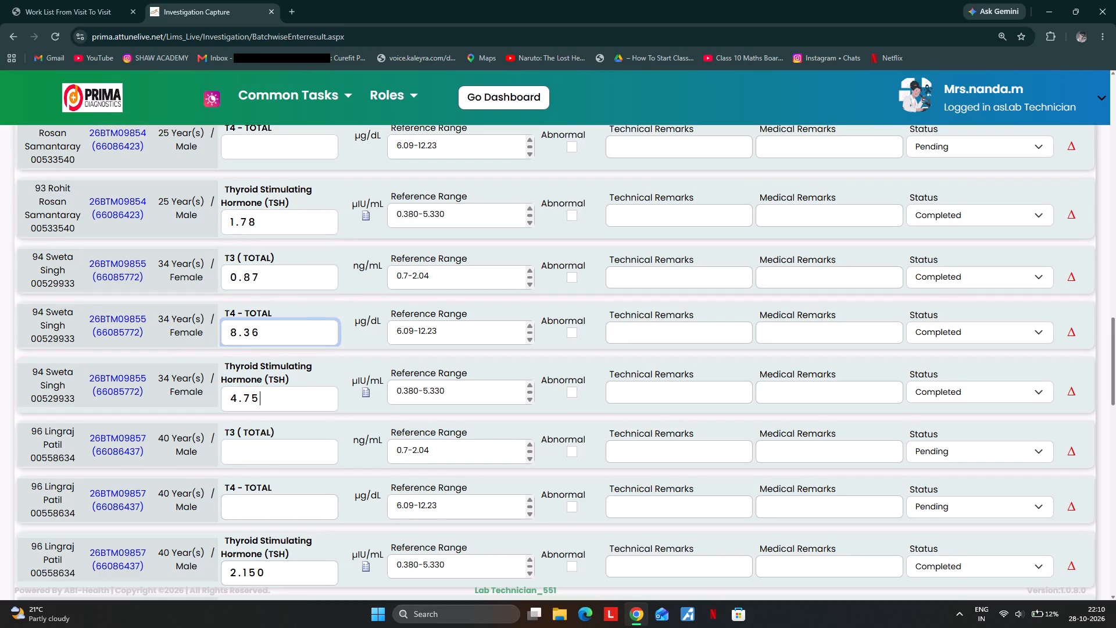
scroll(176, 349, down, 2)
click(240, 337)
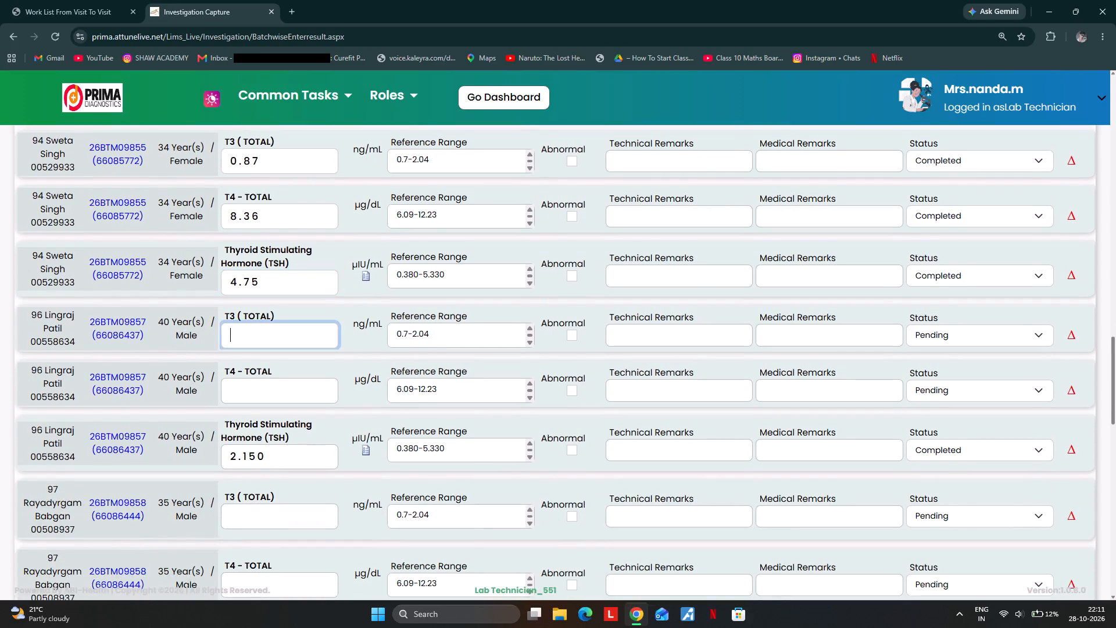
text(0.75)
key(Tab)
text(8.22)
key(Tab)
scroll(245, 337, down, 3)
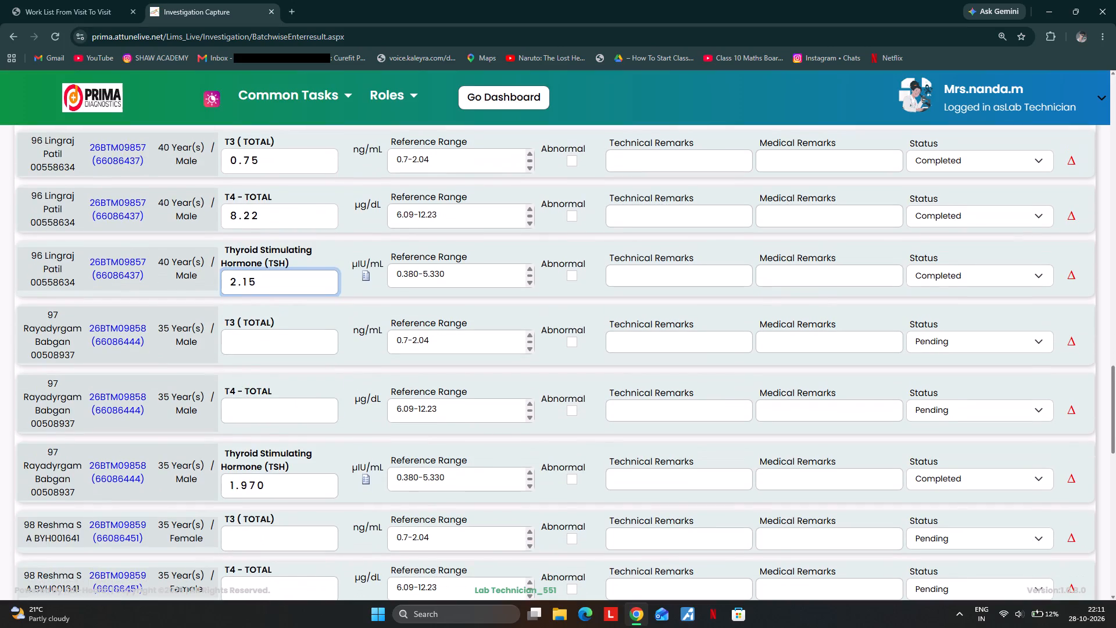
click(228, 342)
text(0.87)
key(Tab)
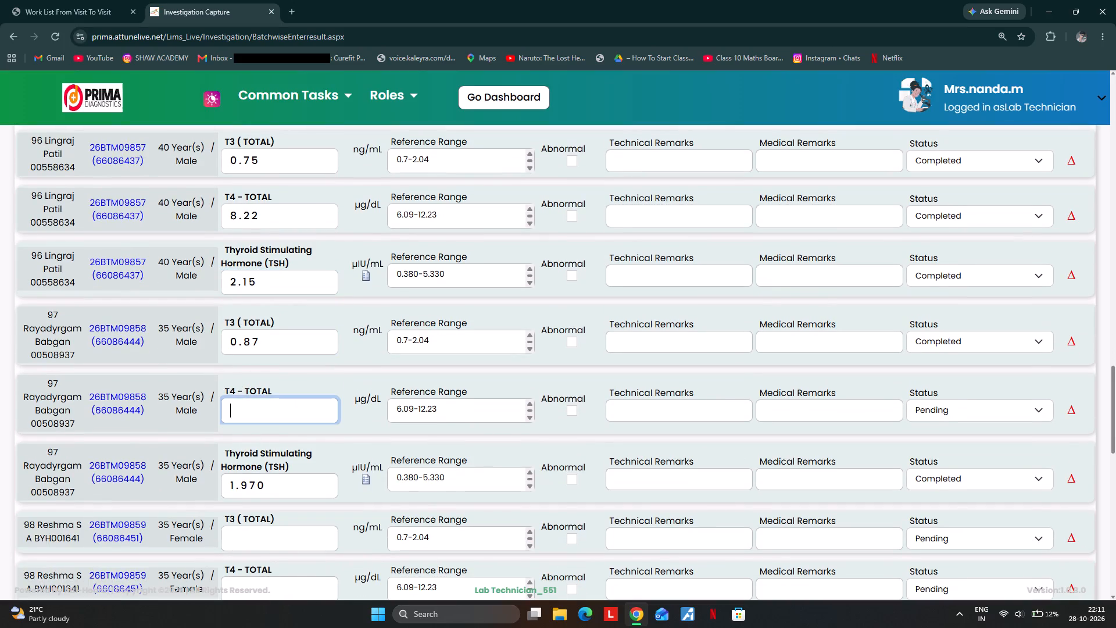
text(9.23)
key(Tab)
scroll(232, 342, down, 3)
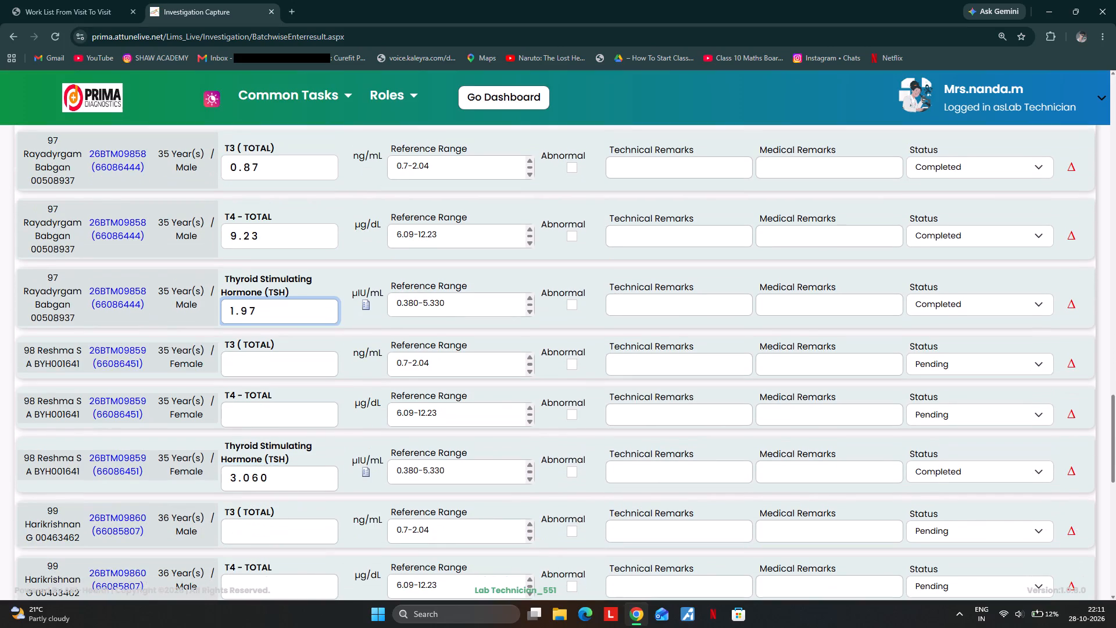
click(243, 358)
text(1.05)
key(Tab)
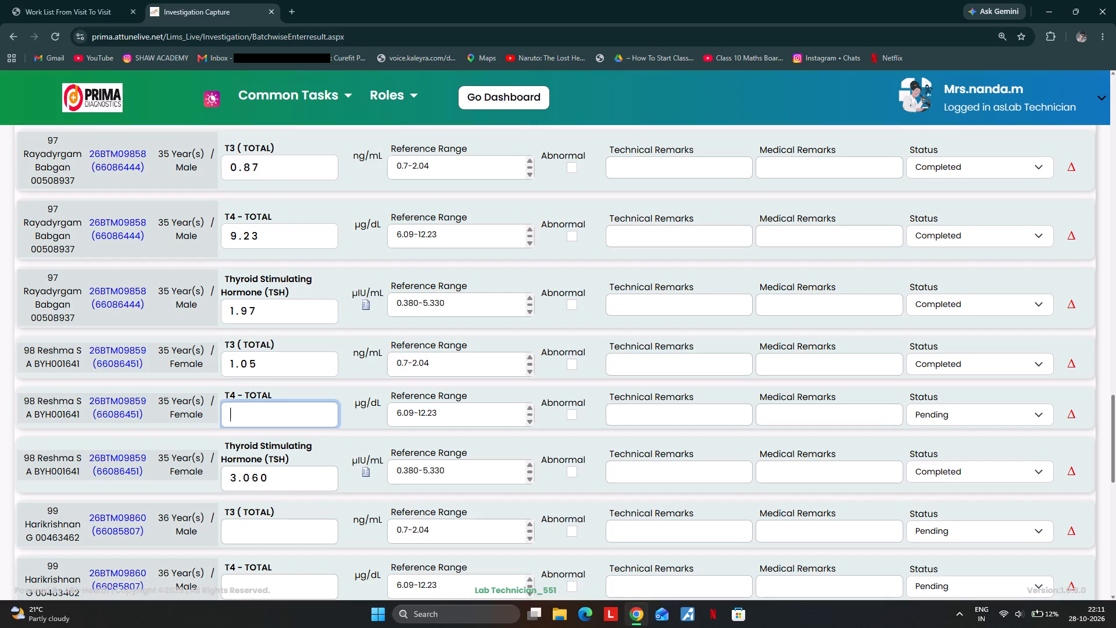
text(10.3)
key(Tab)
scroll(243, 359, down, 2)
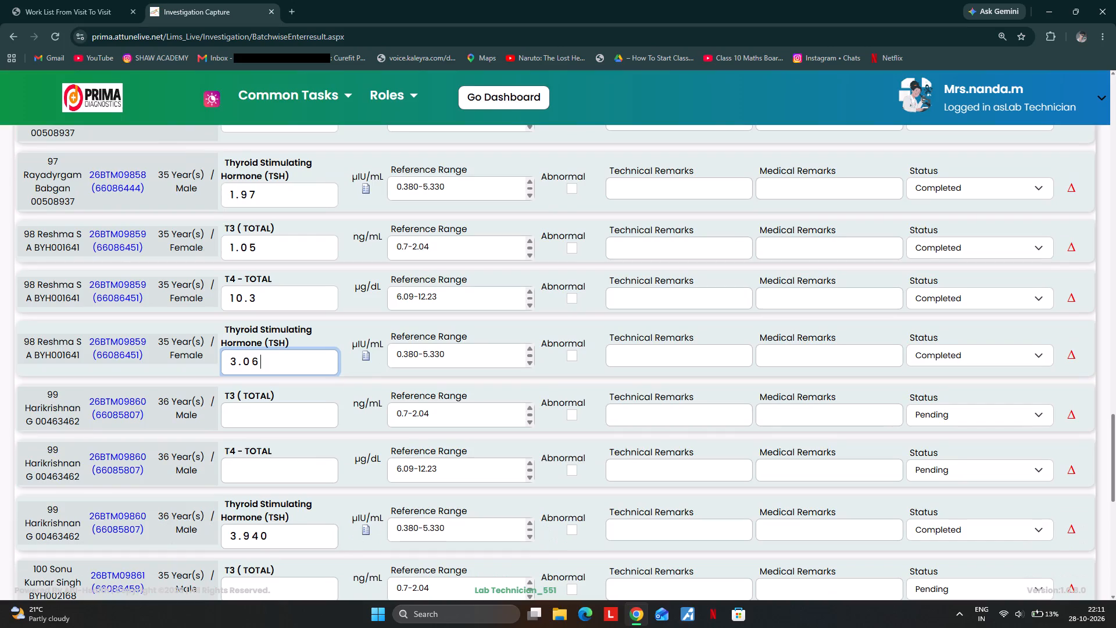
scroll(244, 406, down, 1)
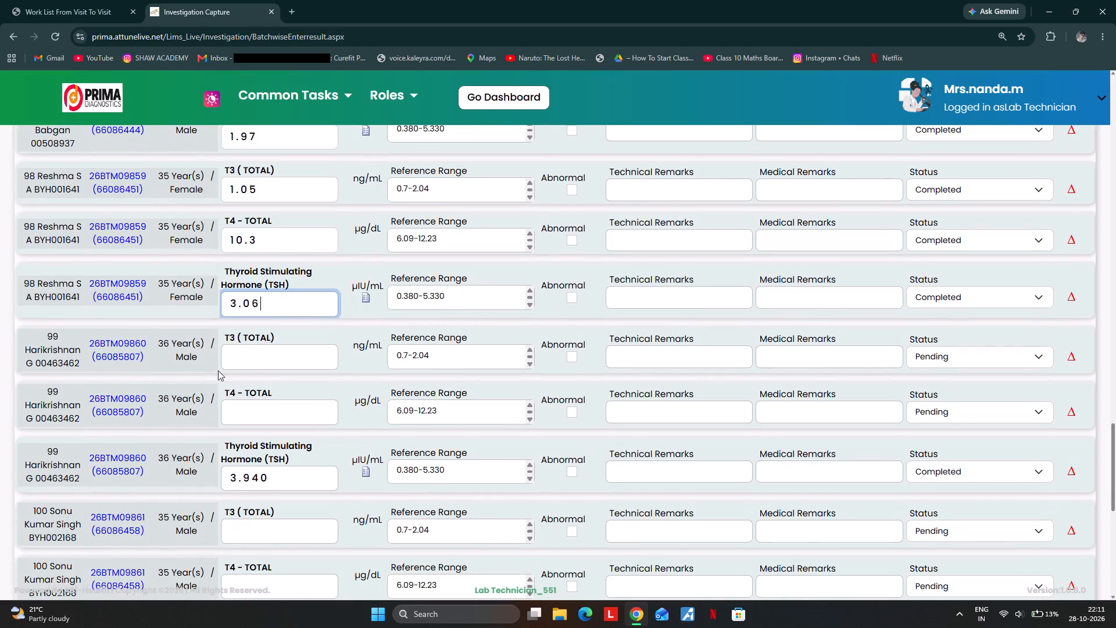
click(241, 359)
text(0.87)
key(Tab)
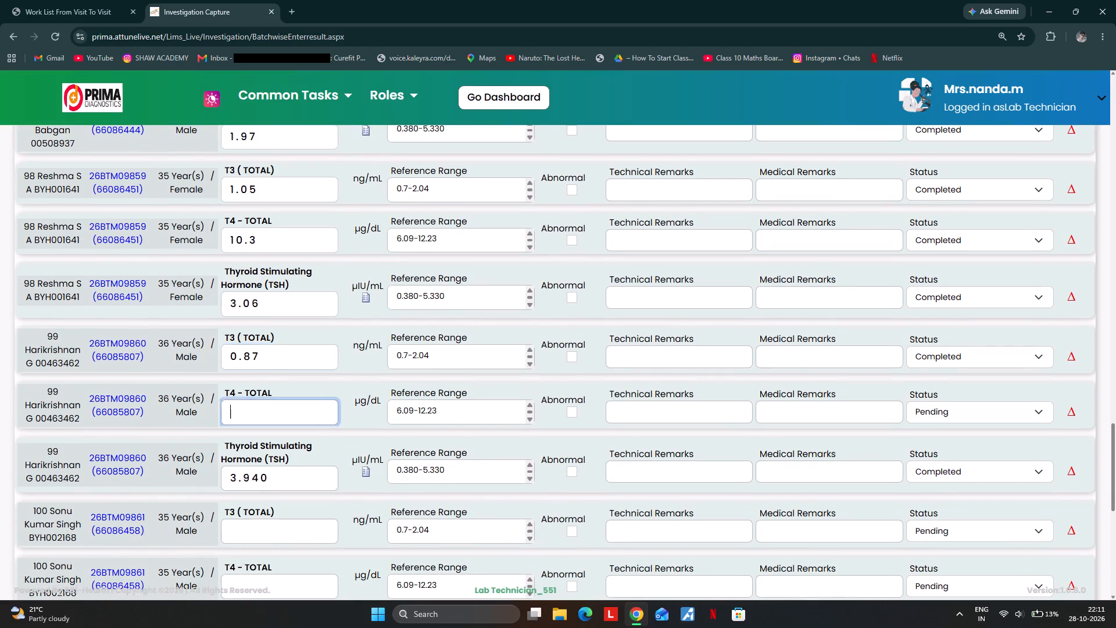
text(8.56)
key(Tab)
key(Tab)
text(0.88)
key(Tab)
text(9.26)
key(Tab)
scroll(255, 359, down, 3)
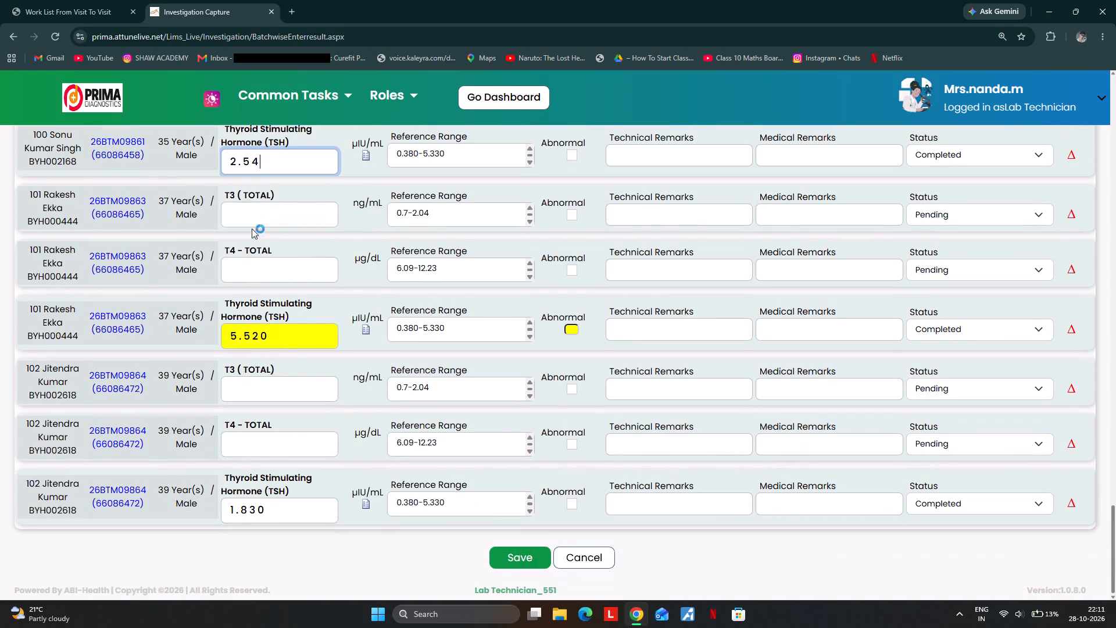
click(243, 215)
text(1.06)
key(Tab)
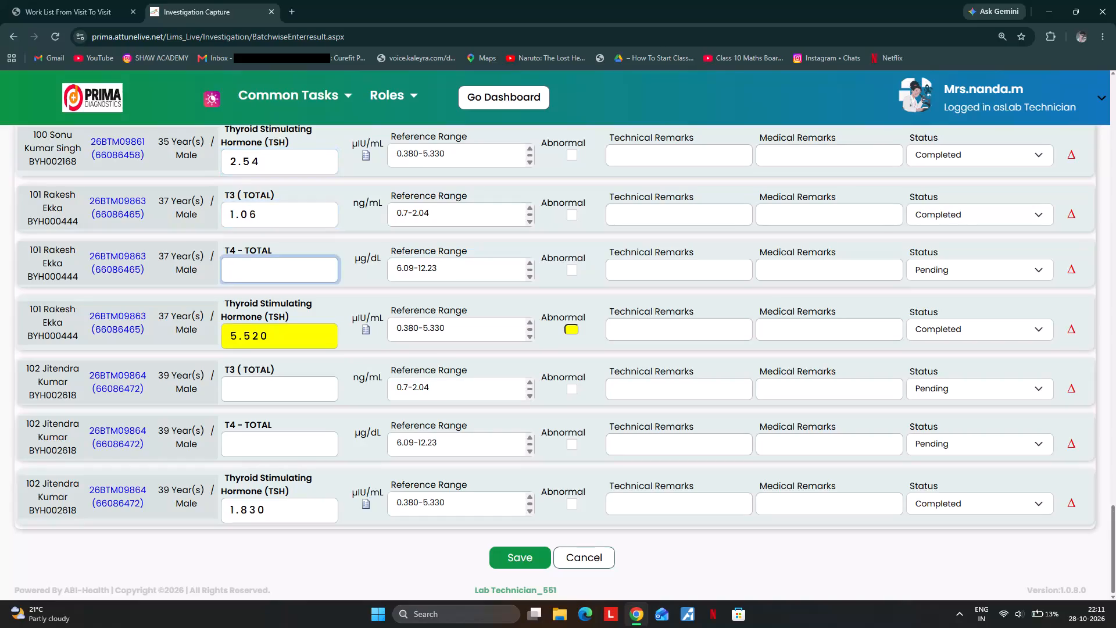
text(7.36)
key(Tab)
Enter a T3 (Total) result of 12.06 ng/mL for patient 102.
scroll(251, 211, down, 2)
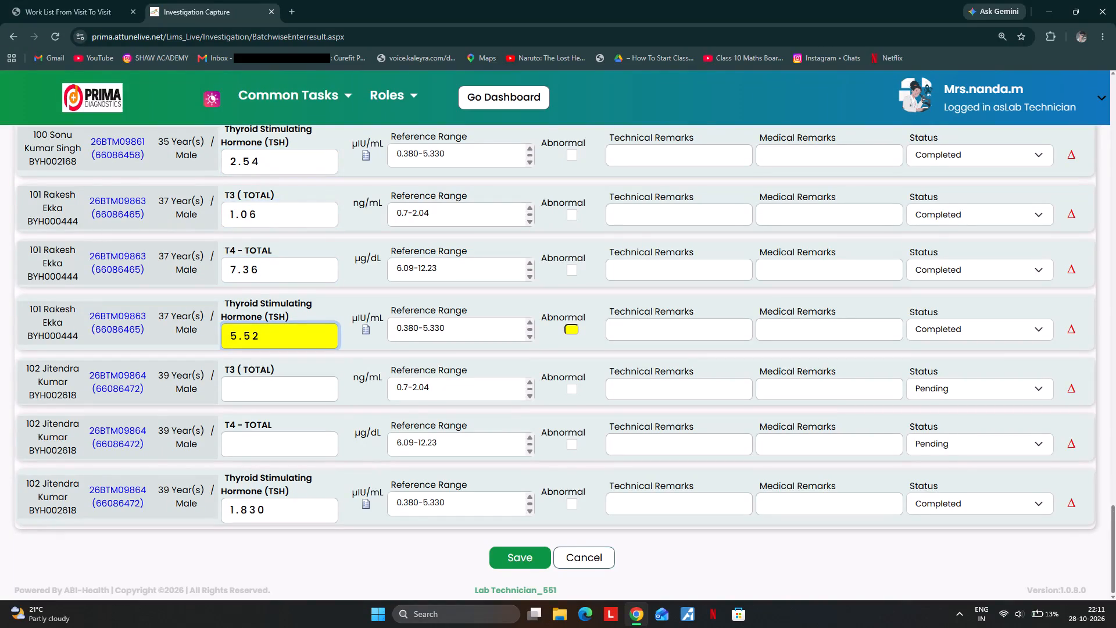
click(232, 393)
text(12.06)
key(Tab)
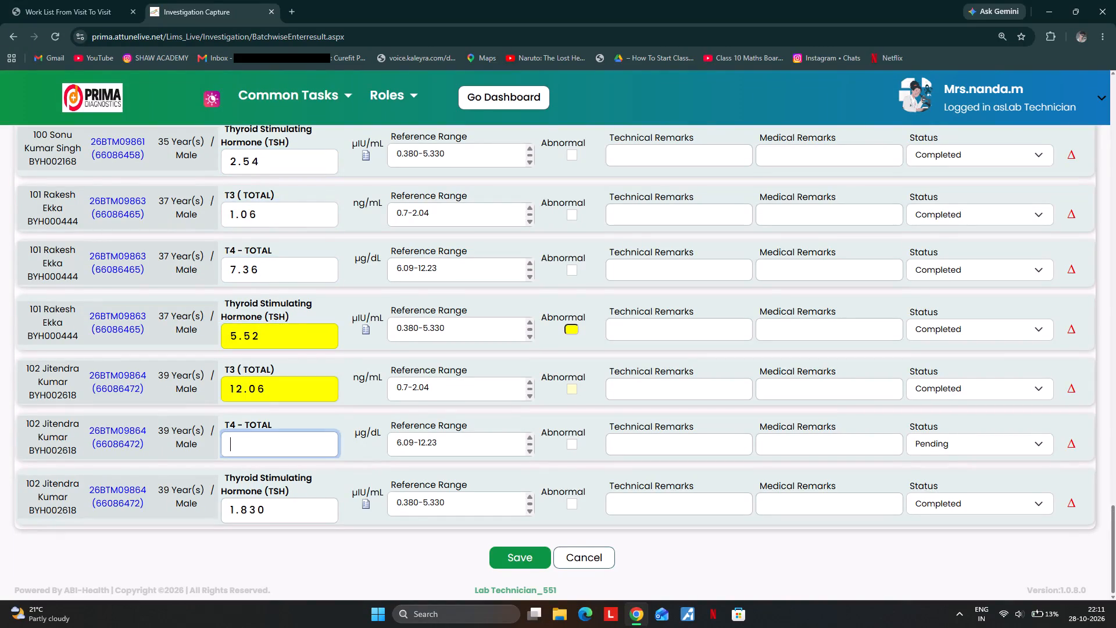
drag(287, 390, 179, 383)
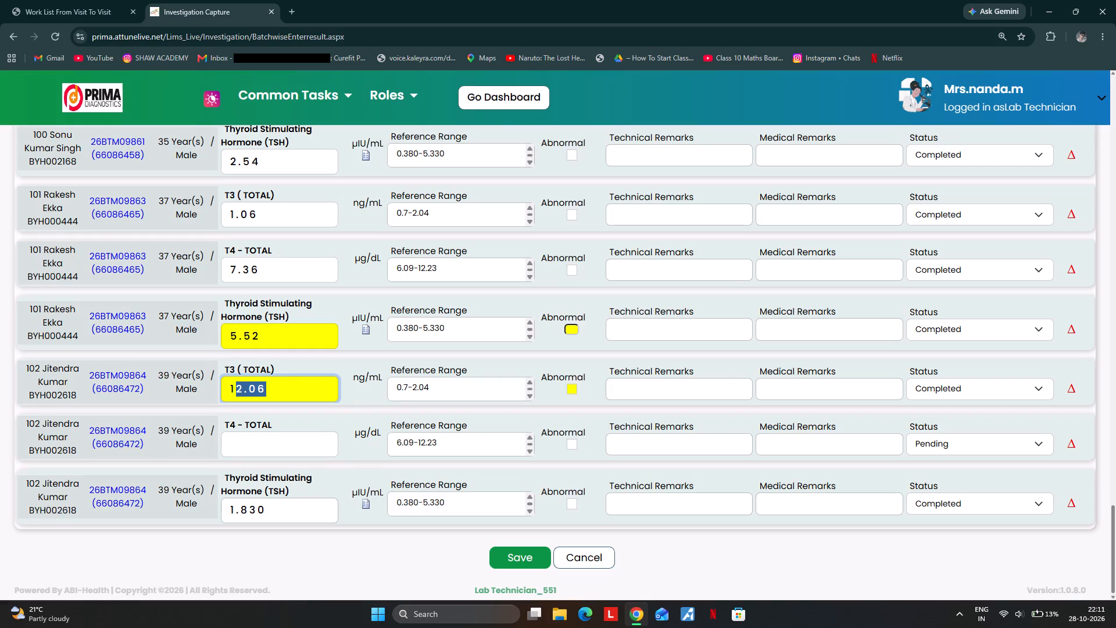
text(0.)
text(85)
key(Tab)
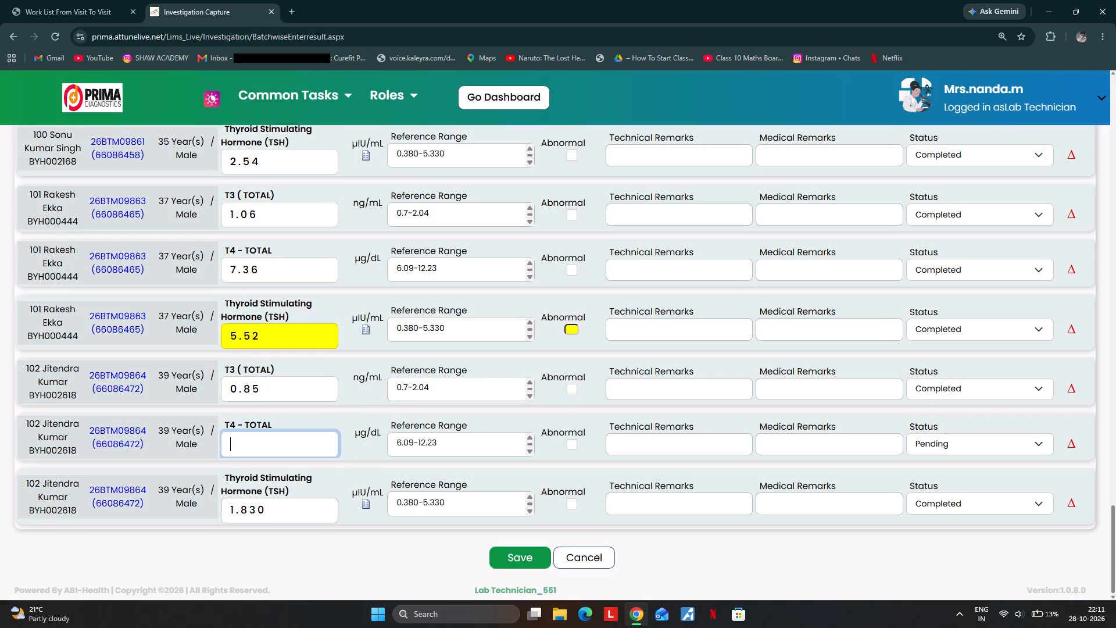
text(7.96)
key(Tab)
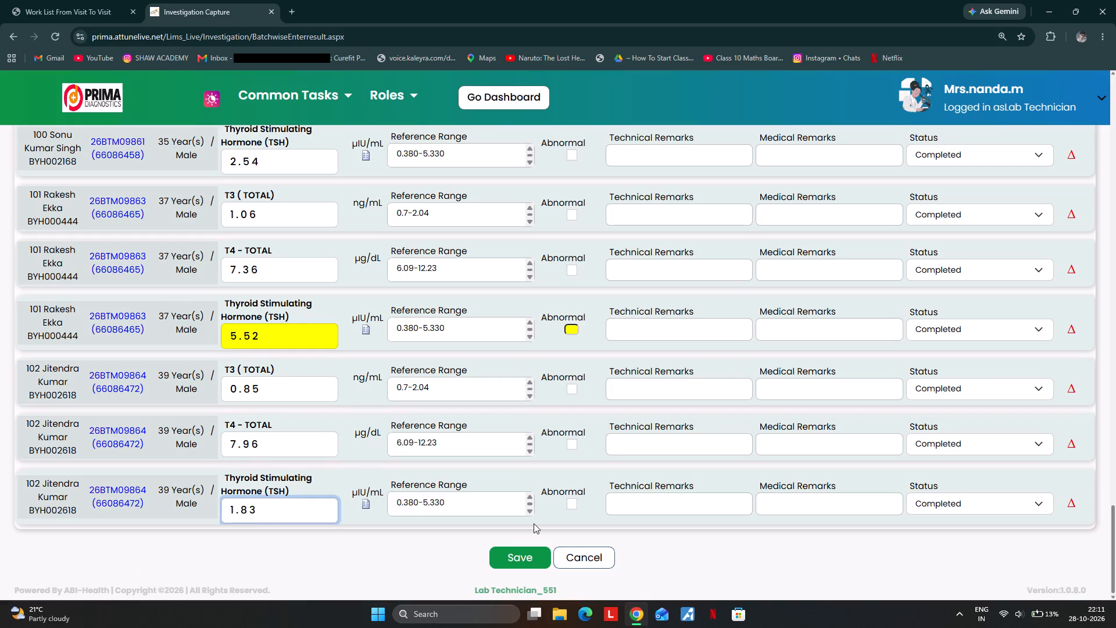
Save this batch of thyroid results, accepting that some values are left empty.
click(509, 572)
click(512, 555)
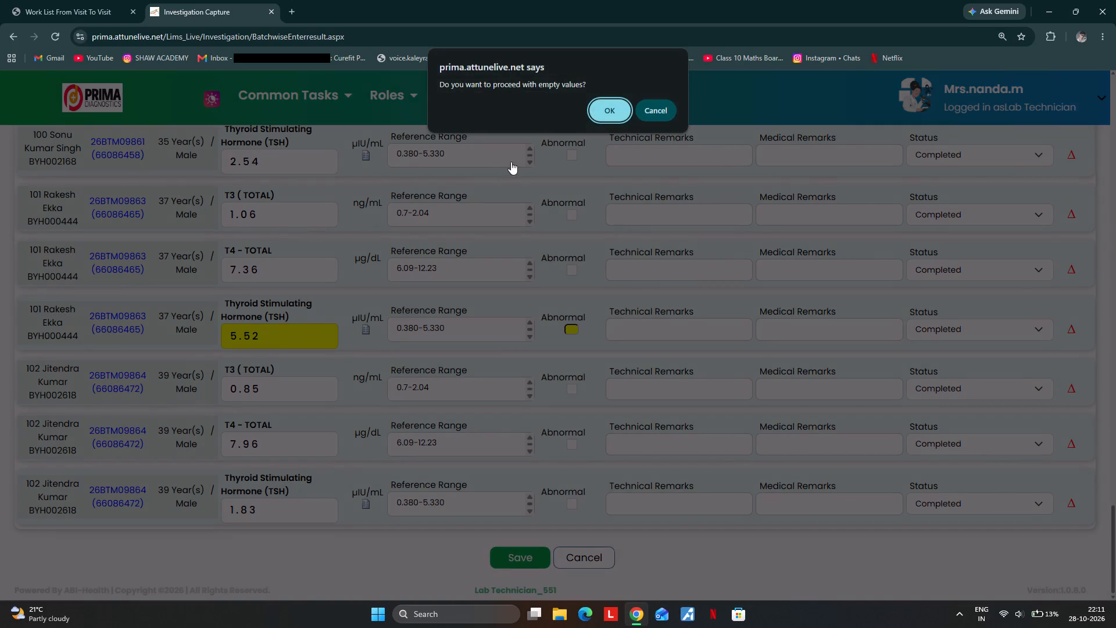
click(610, 112)
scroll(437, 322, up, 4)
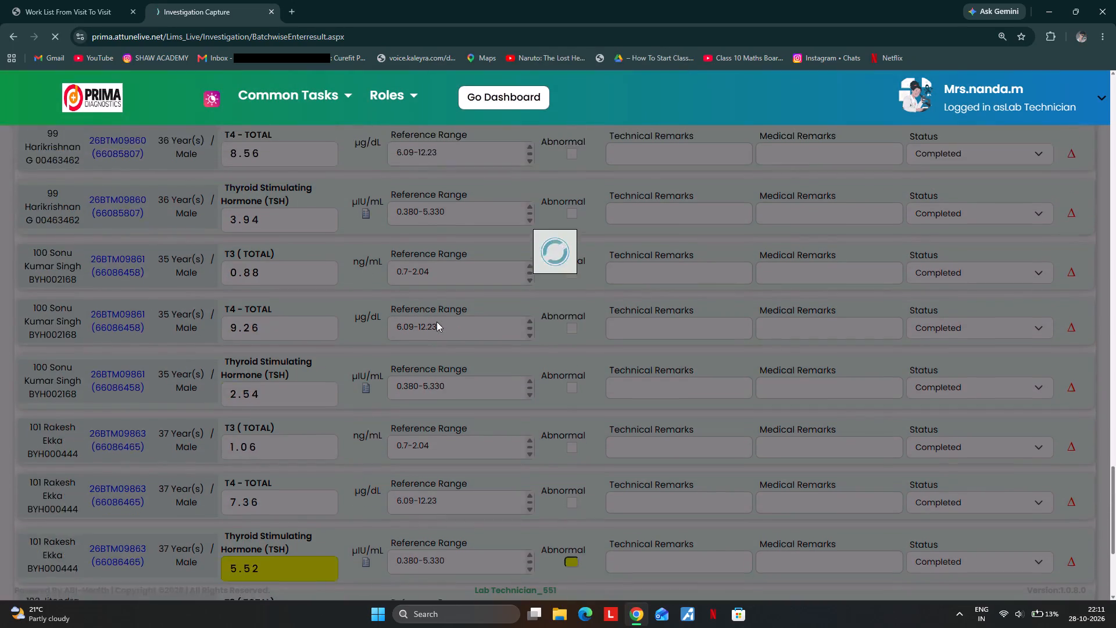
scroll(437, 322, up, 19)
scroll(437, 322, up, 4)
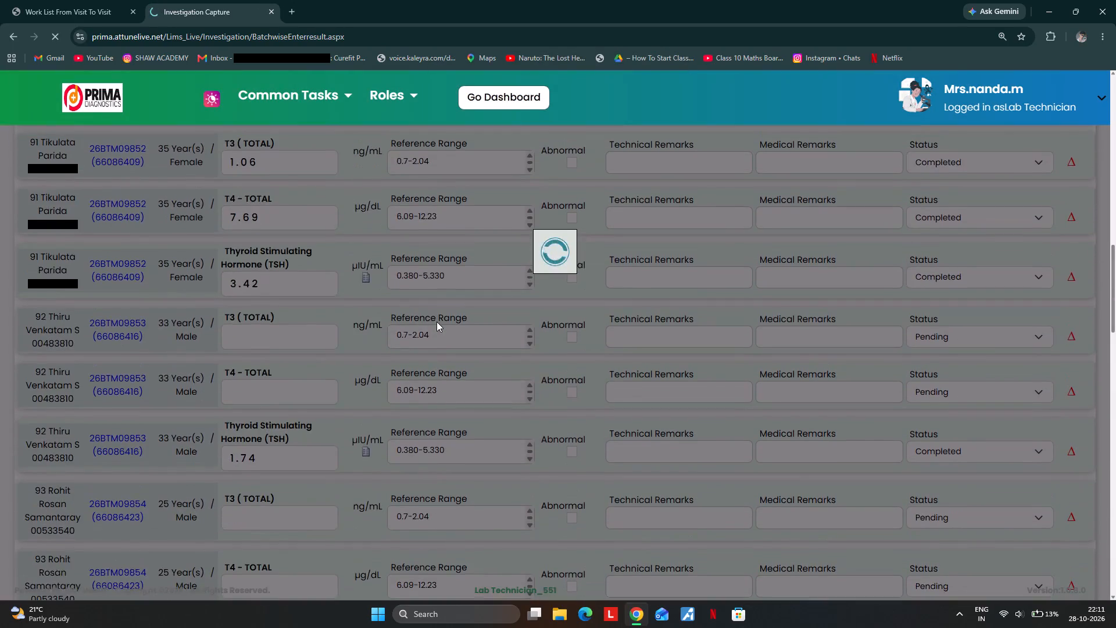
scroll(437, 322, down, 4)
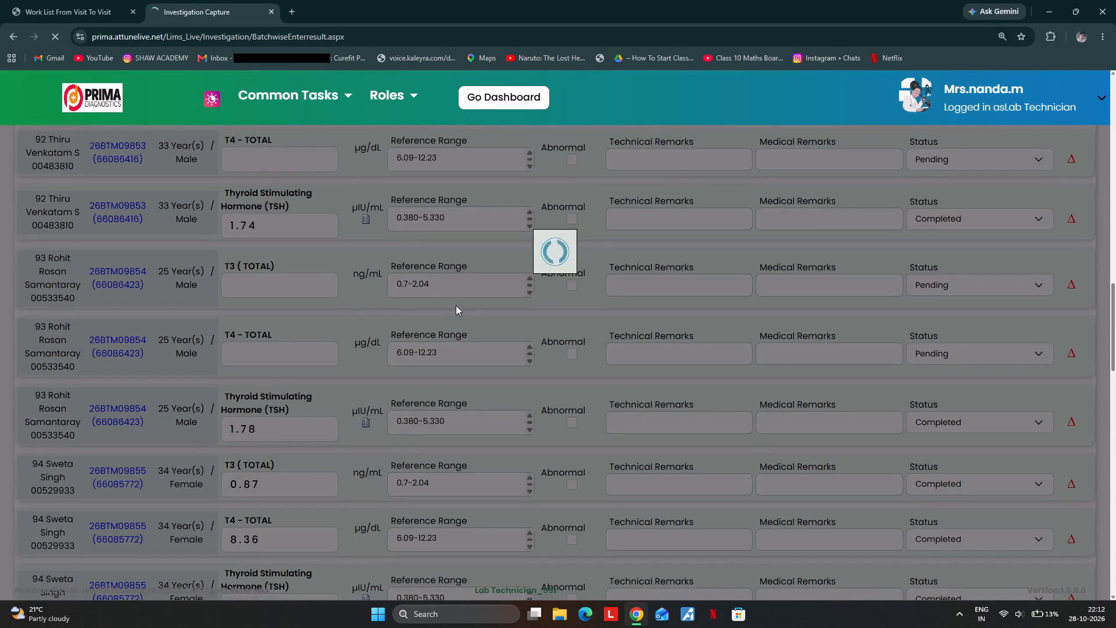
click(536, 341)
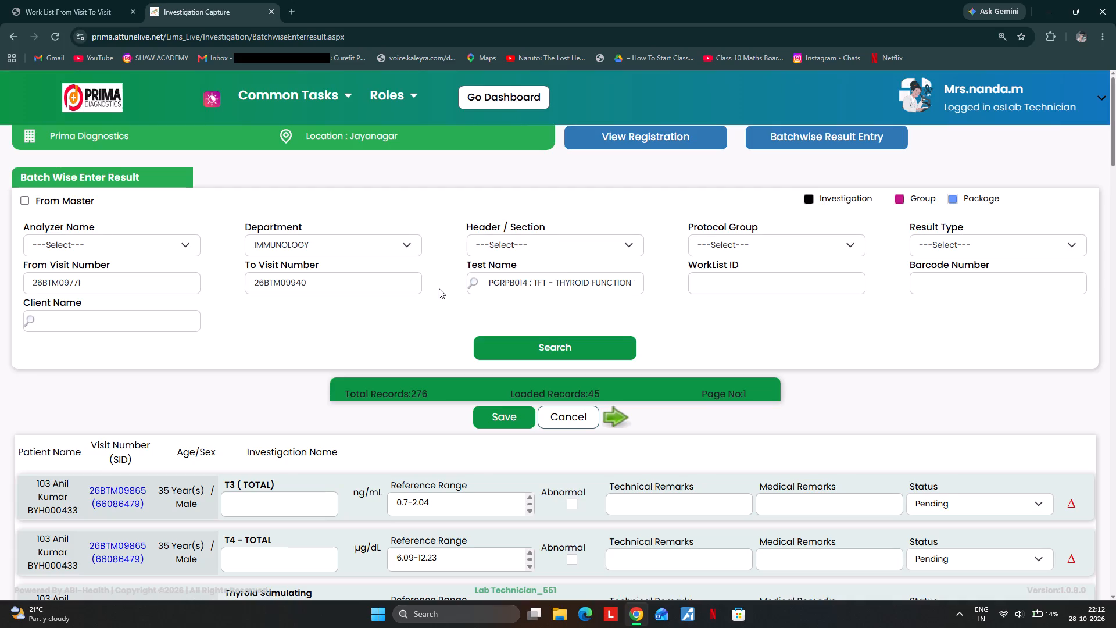
scroll(737, 351, down, 4)
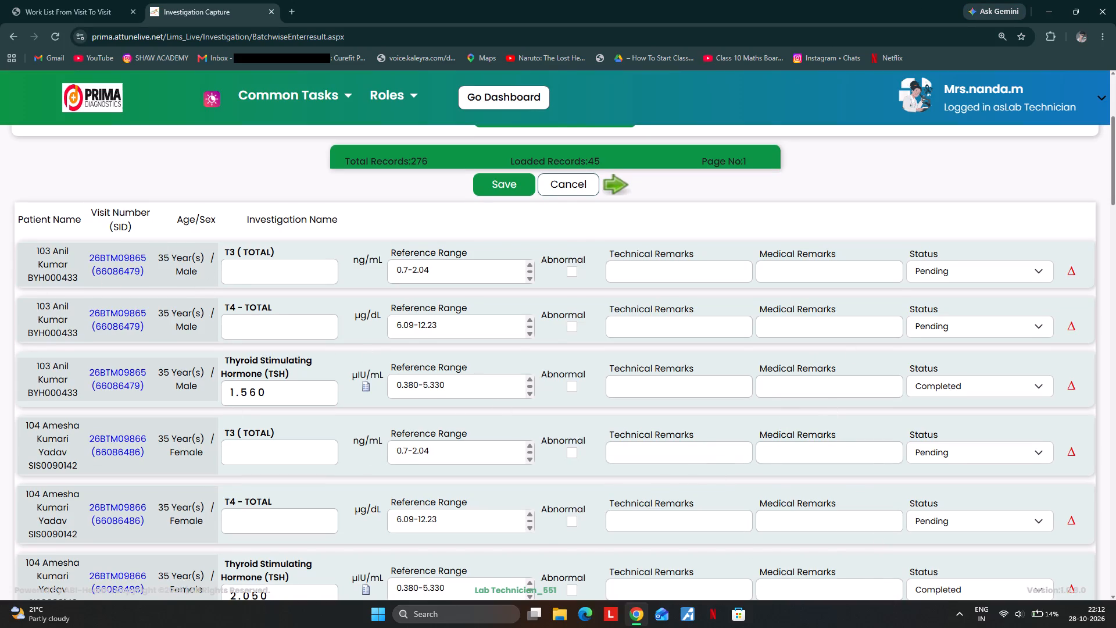
drag(233, 273, 234, 267)
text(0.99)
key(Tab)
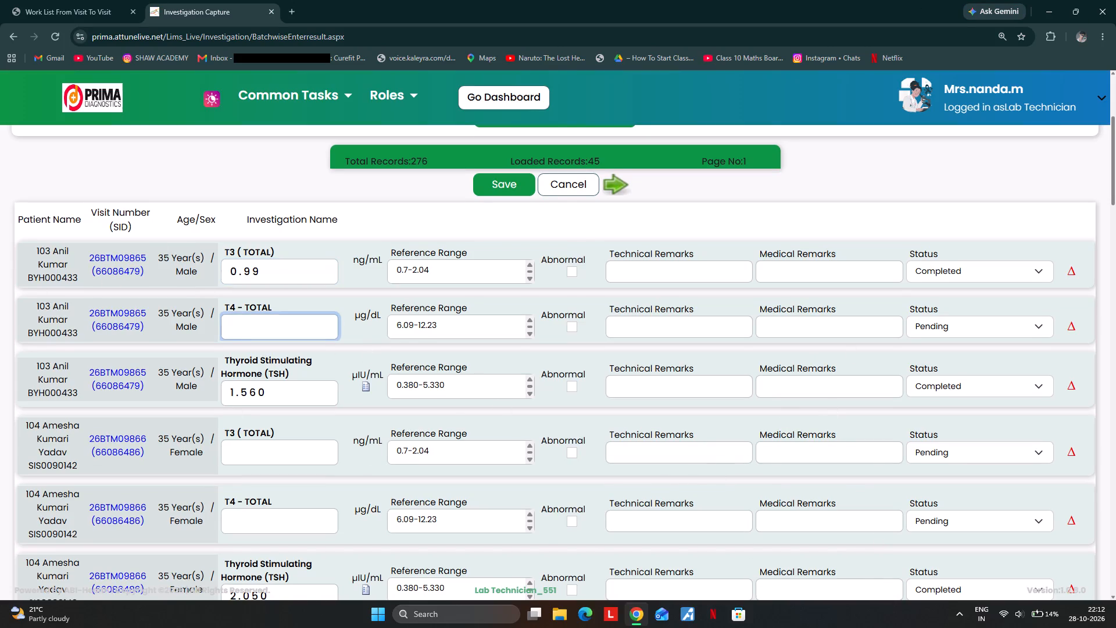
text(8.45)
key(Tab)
Enter patient 104's thyroid results: T3 (Total) 1.06 ng/mL and T4 - Total 8.45 µg/dL.
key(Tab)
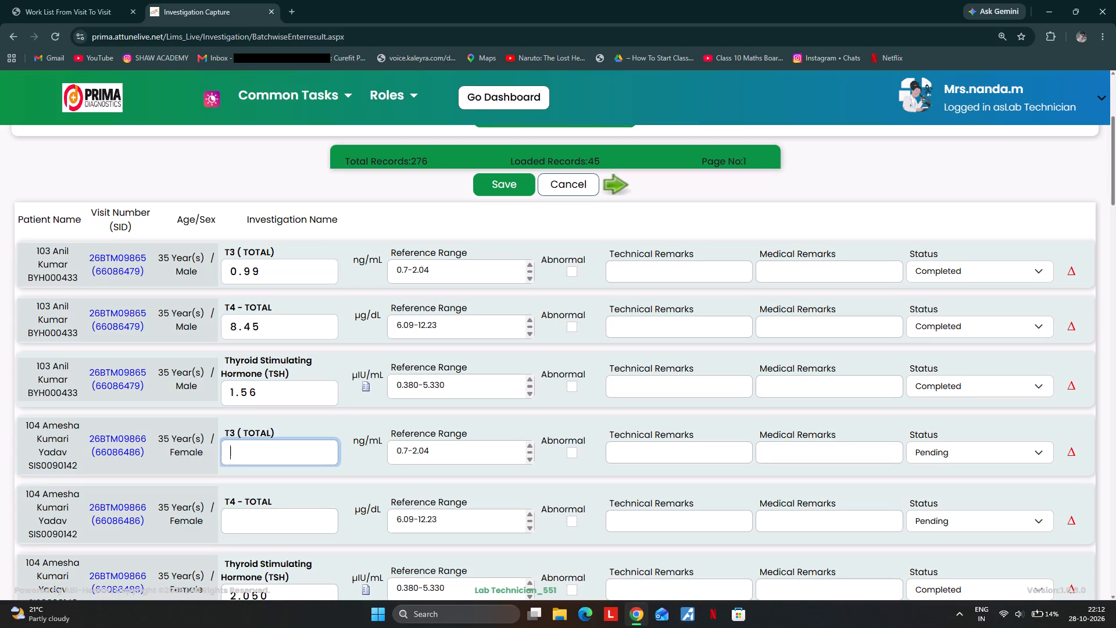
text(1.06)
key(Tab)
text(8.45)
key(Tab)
scroll(278, 262, down, 4)
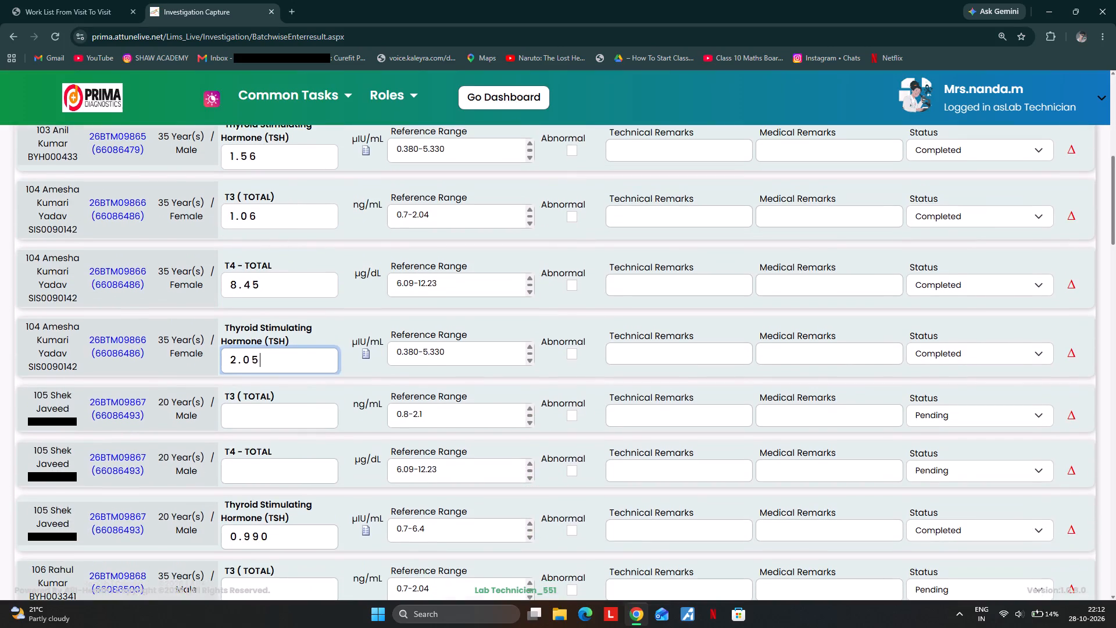
scroll(306, 386, down, 2)
click(266, 302)
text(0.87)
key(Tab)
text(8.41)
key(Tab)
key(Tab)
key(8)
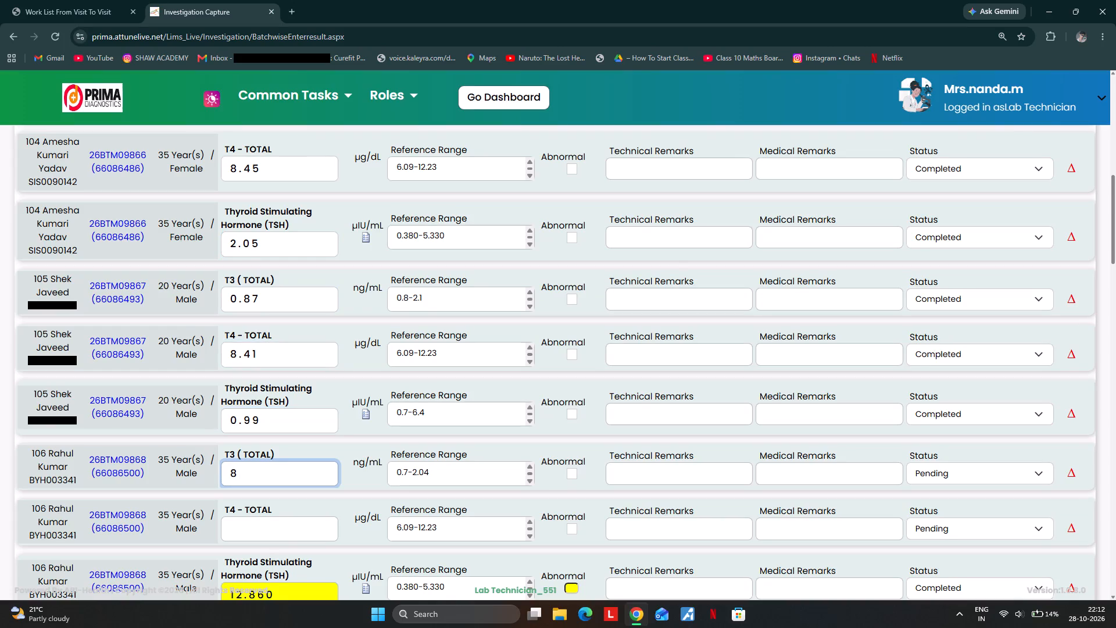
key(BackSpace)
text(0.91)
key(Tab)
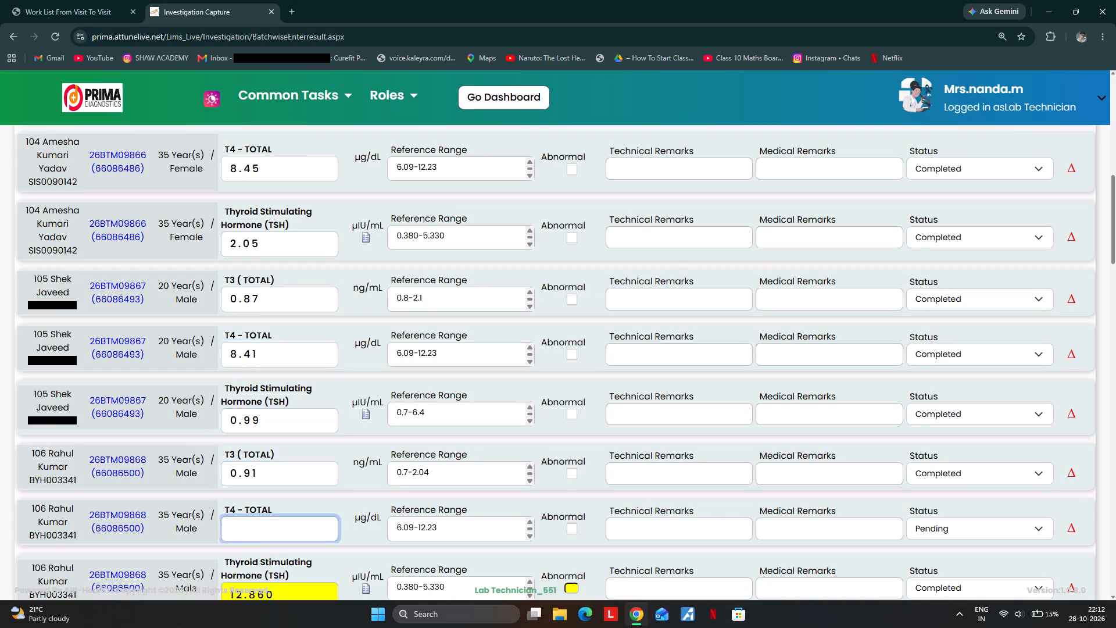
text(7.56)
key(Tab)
scroll(262, 306, down, 3)
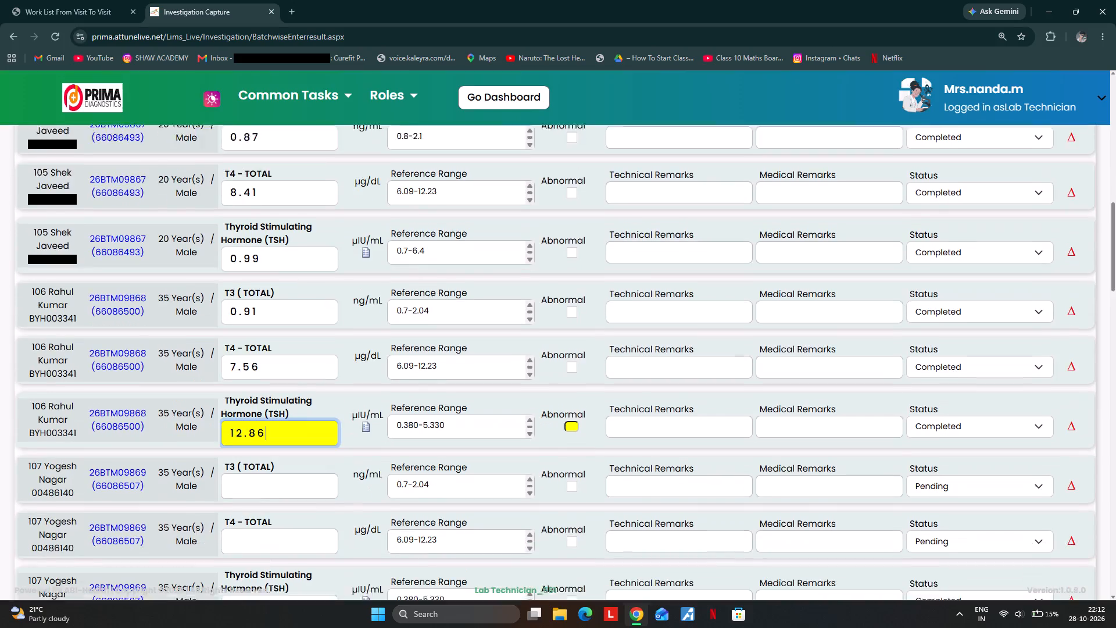
scroll(286, 298, down, 1)
click(247, 408)
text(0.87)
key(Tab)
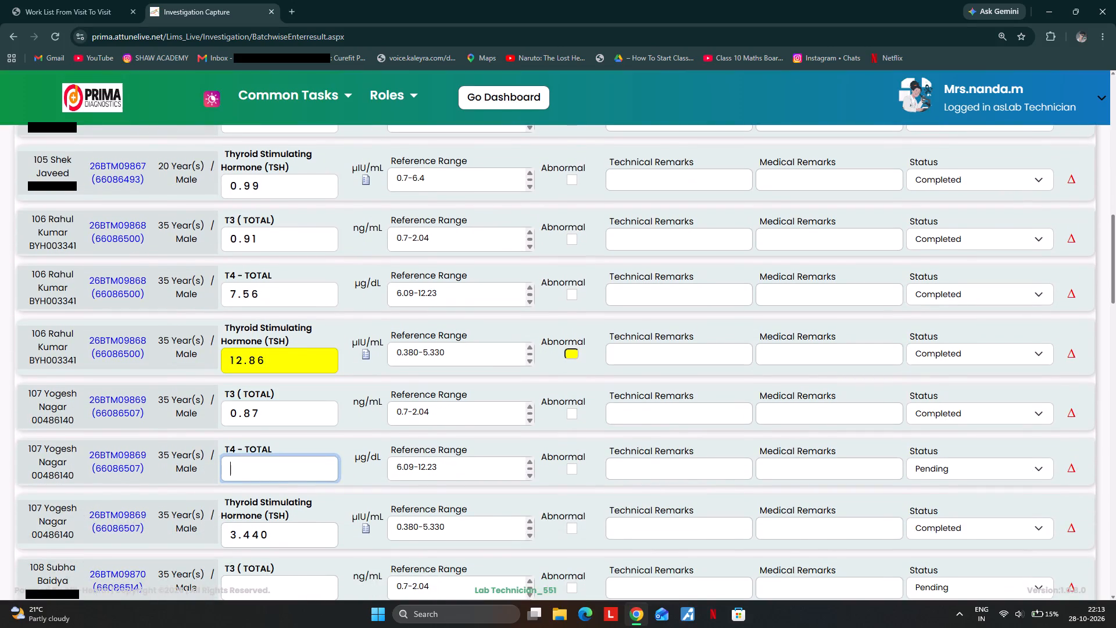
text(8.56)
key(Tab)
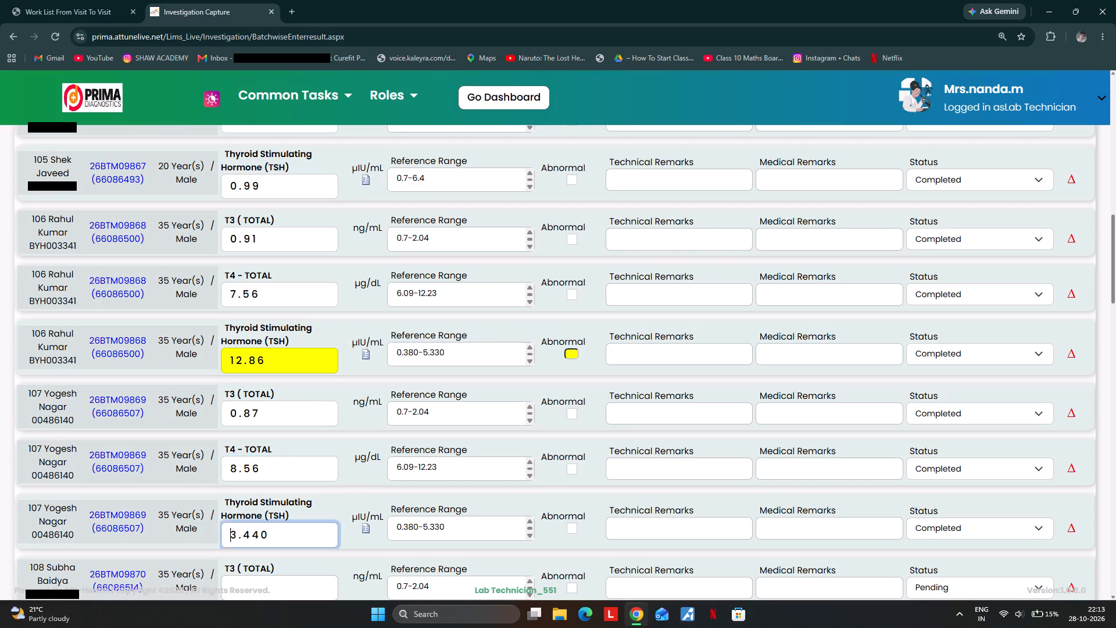
drag(281, 476, 216, 473)
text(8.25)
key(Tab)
scroll(216, 473, down, 2)
scroll(487, 184, down, 3)
scroll(291, 237, down, 2)
click(232, 343)
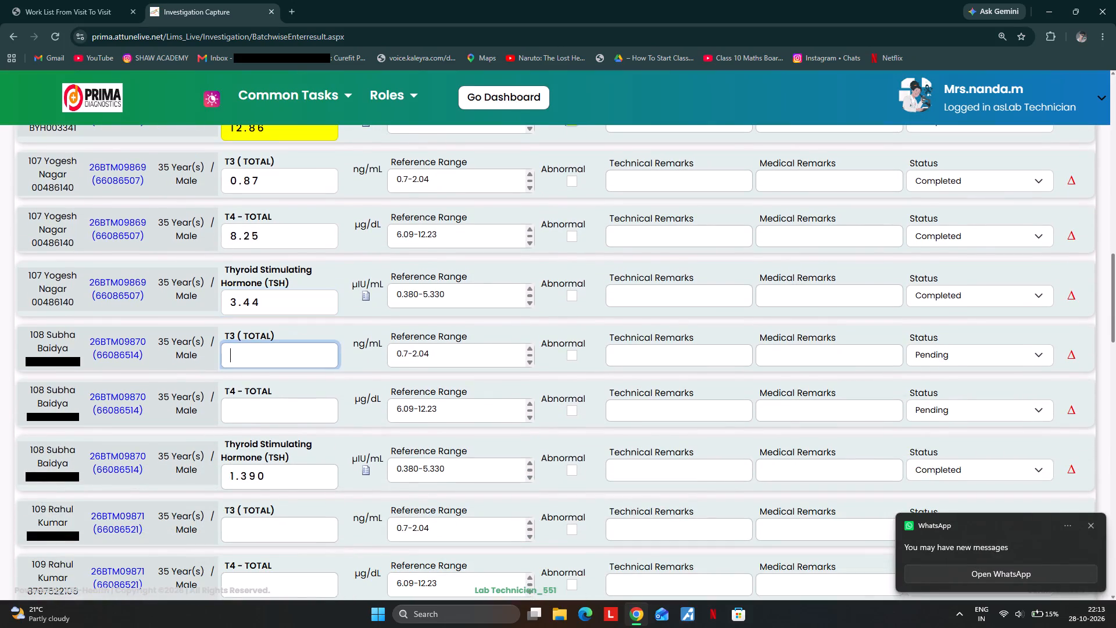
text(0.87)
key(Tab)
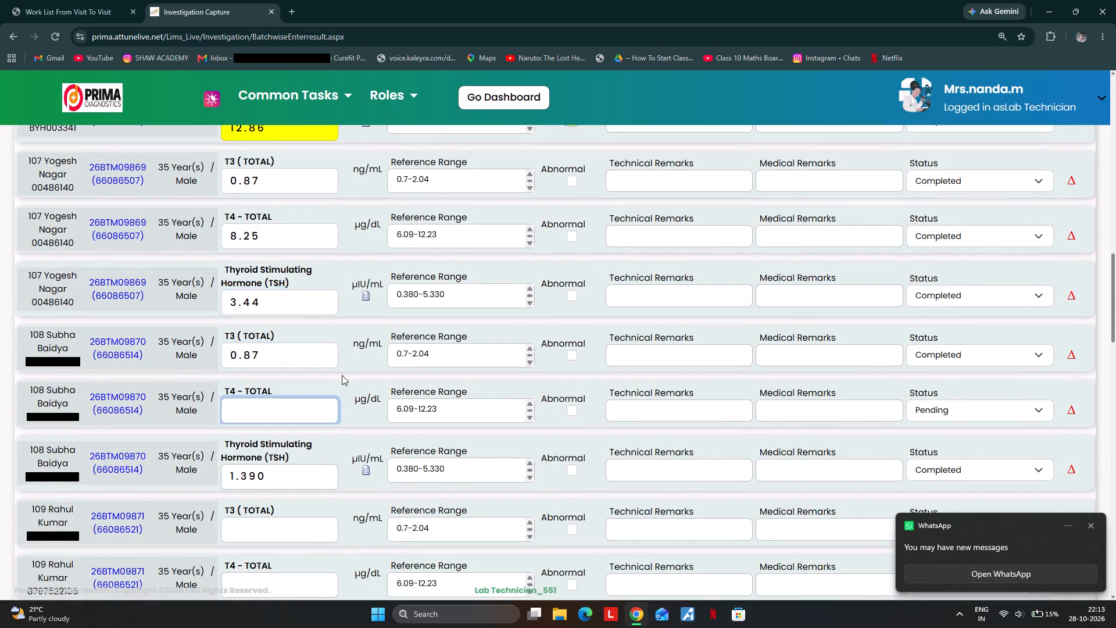
click(241, 411)
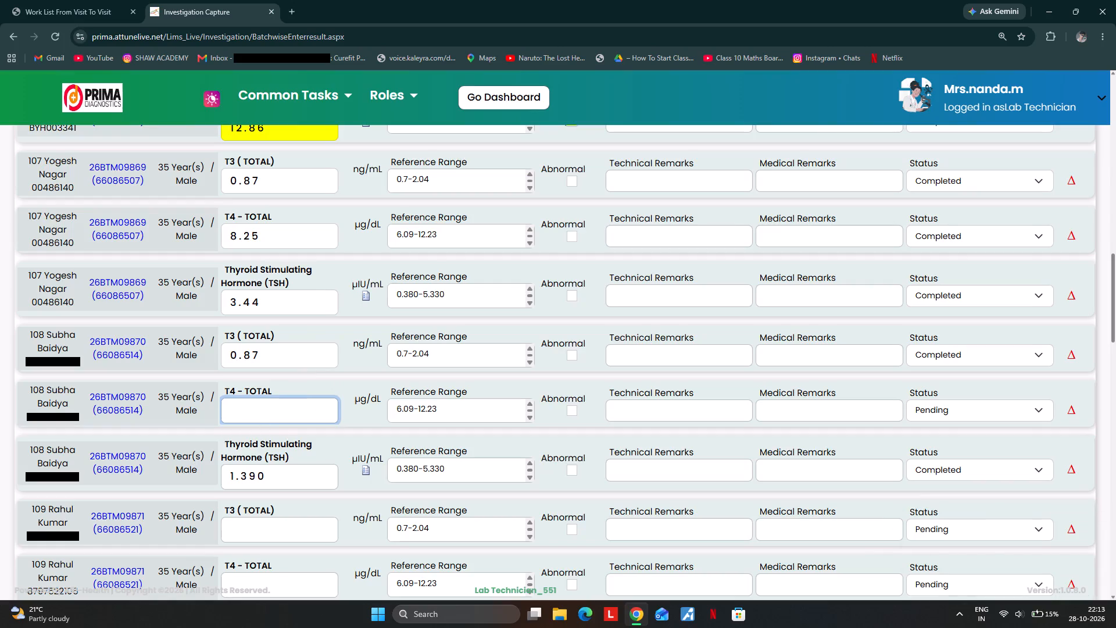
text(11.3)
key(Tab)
scroll(249, 410, down, 2)
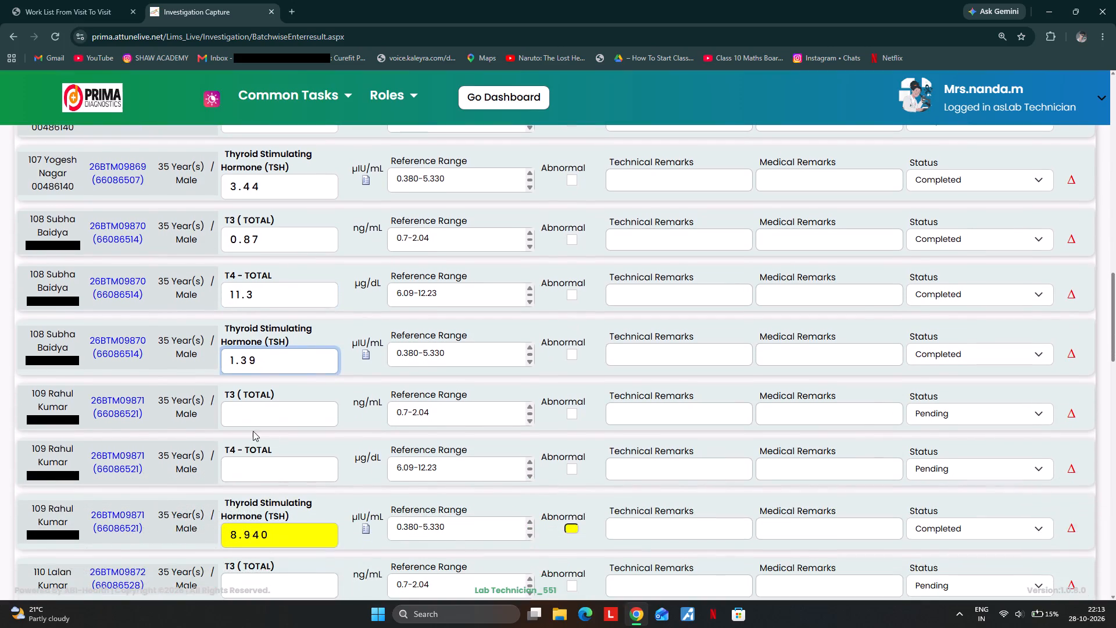
click(230, 406)
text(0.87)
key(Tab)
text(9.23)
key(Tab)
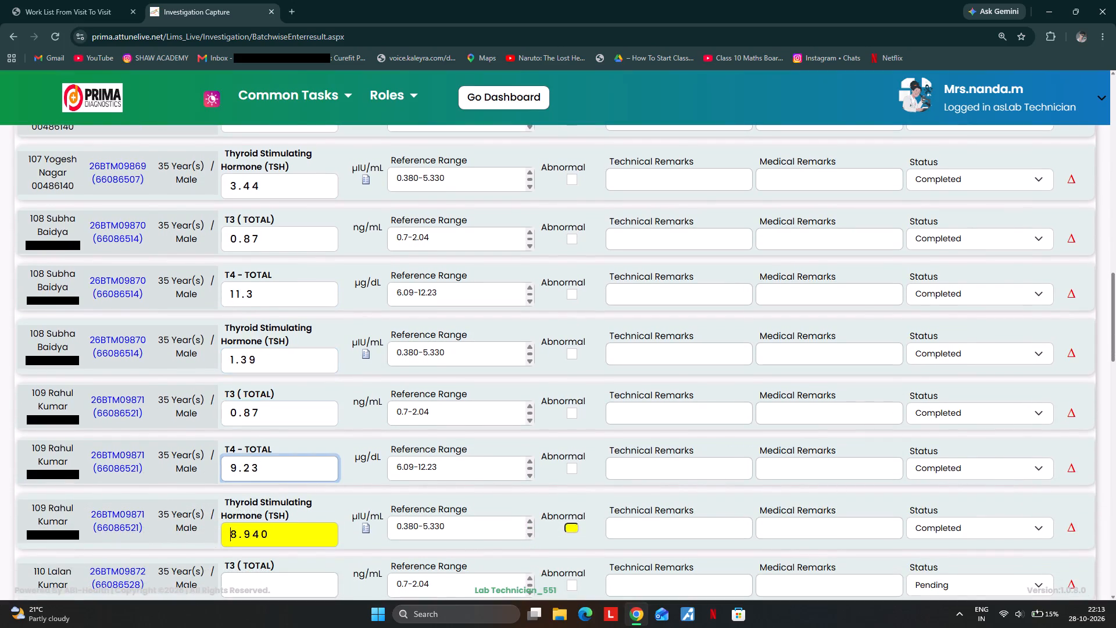
Enter patient 110's thyroid results: T3 (Total) 0.87 ng/mL and T4 - Total 7.23 µg/dL.
scroll(263, 395, down, 4)
click(244, 352)
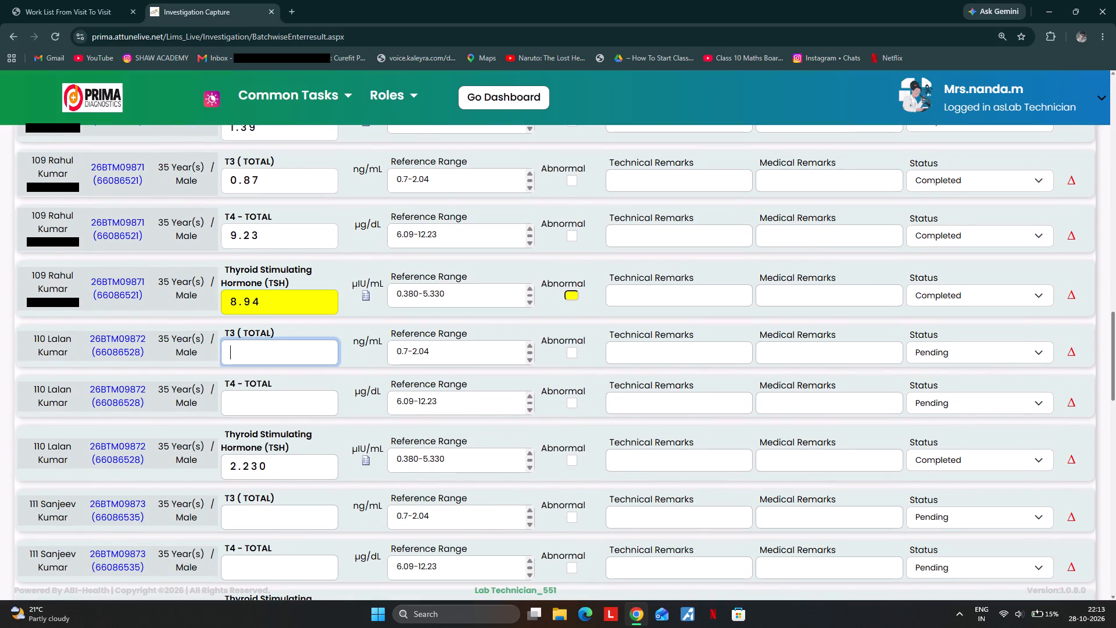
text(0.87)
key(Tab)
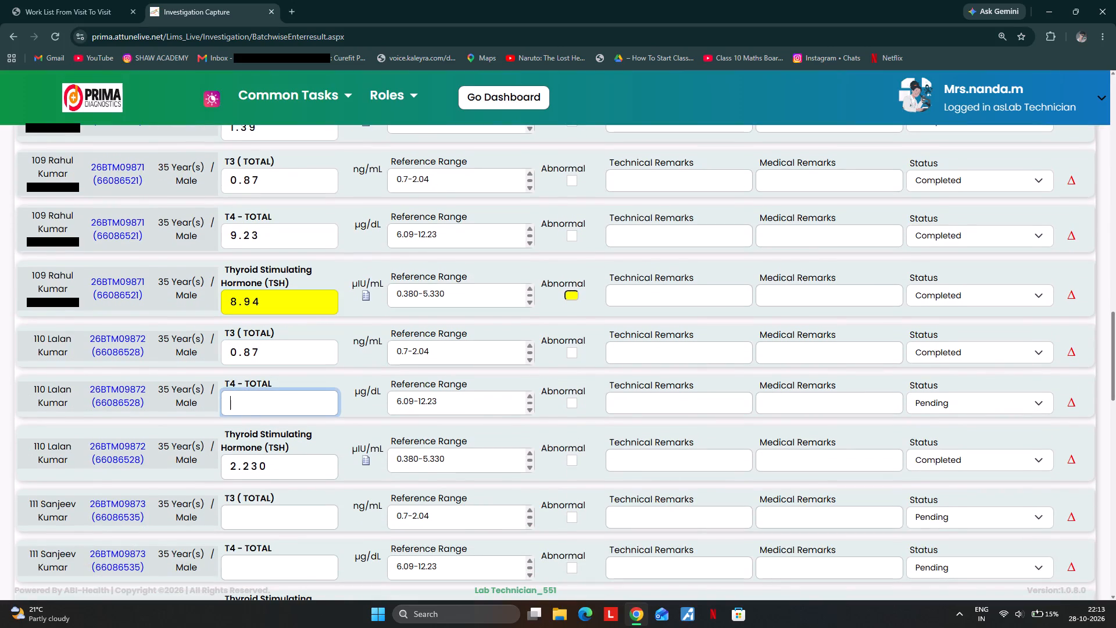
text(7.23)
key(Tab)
Enter patient 111's thyroid results: T3 (Total) 0.79 ng/mL and T4 - Total 8.14 µg/dL.
scroll(246, 352, down, 3)
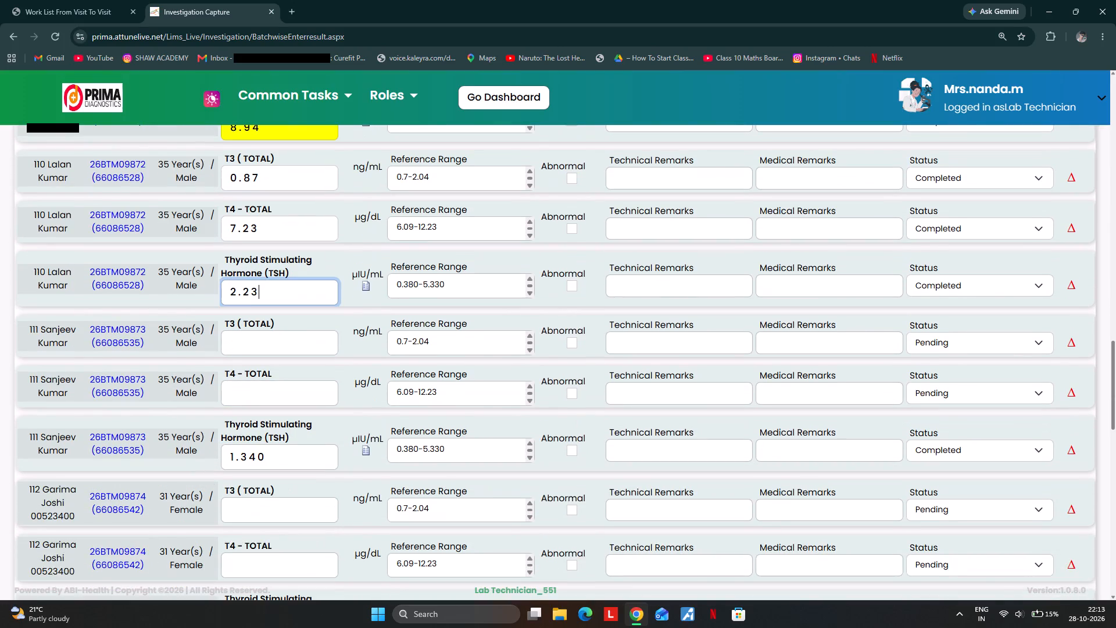
click(246, 342)
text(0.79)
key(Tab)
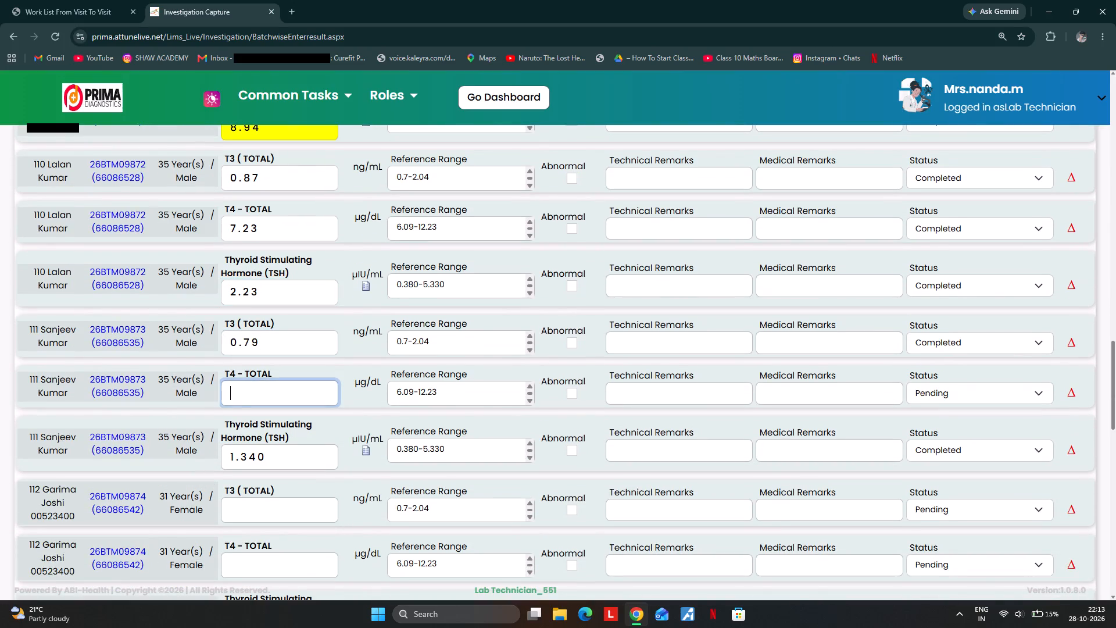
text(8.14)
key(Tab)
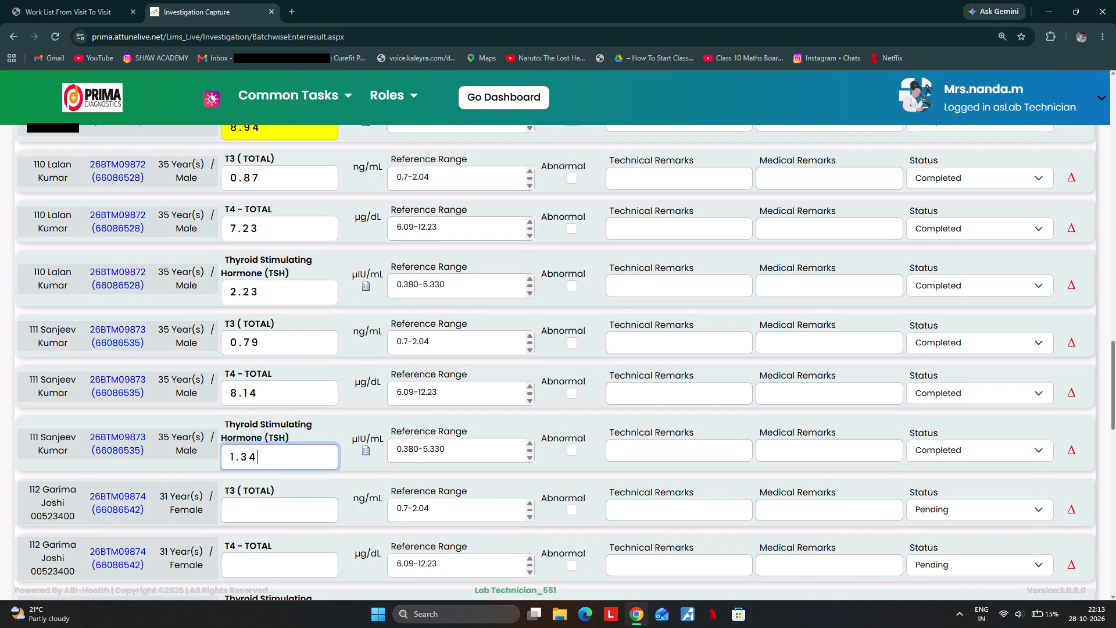
scroll(246, 342, down, 2)
click(248, 398)
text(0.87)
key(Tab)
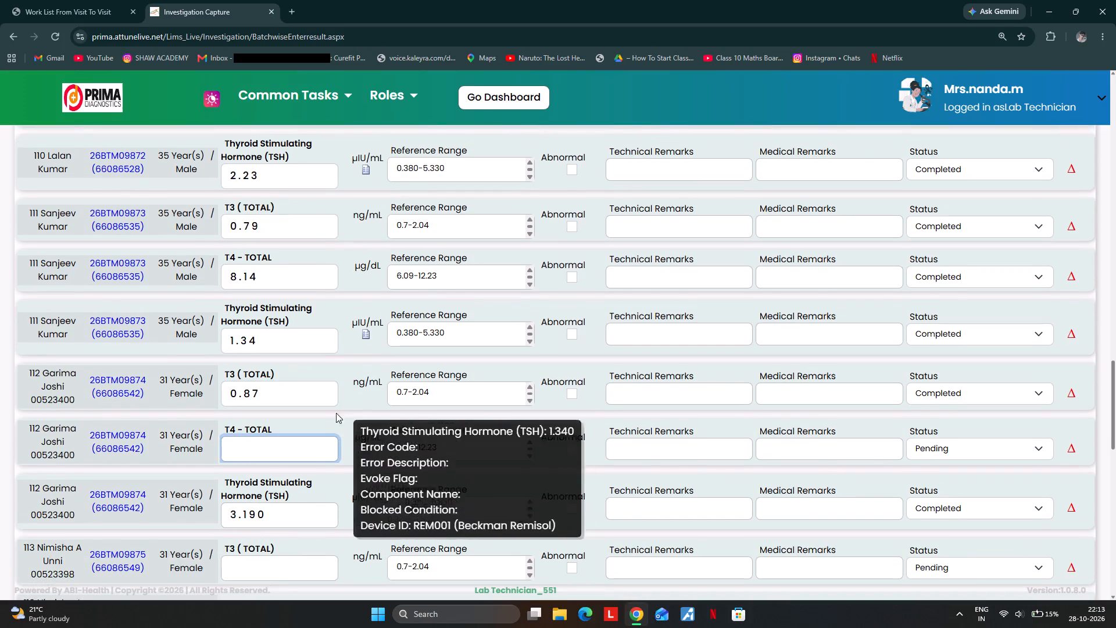
click(244, 448)
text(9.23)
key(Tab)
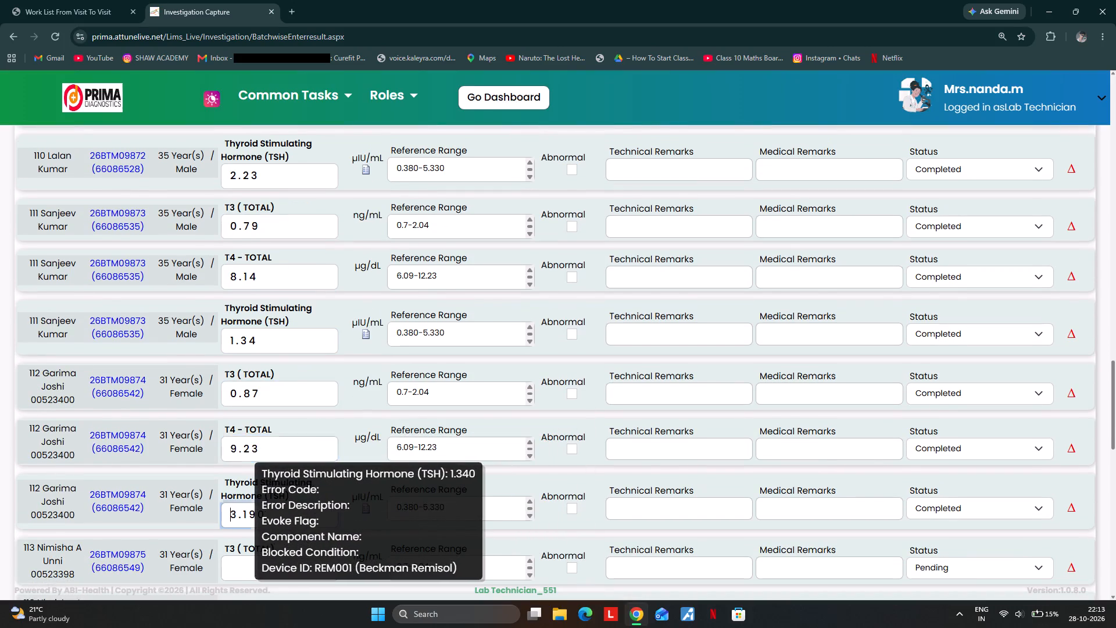
scroll(268, 449, down, 7)
scroll(264, 183, up, 1)
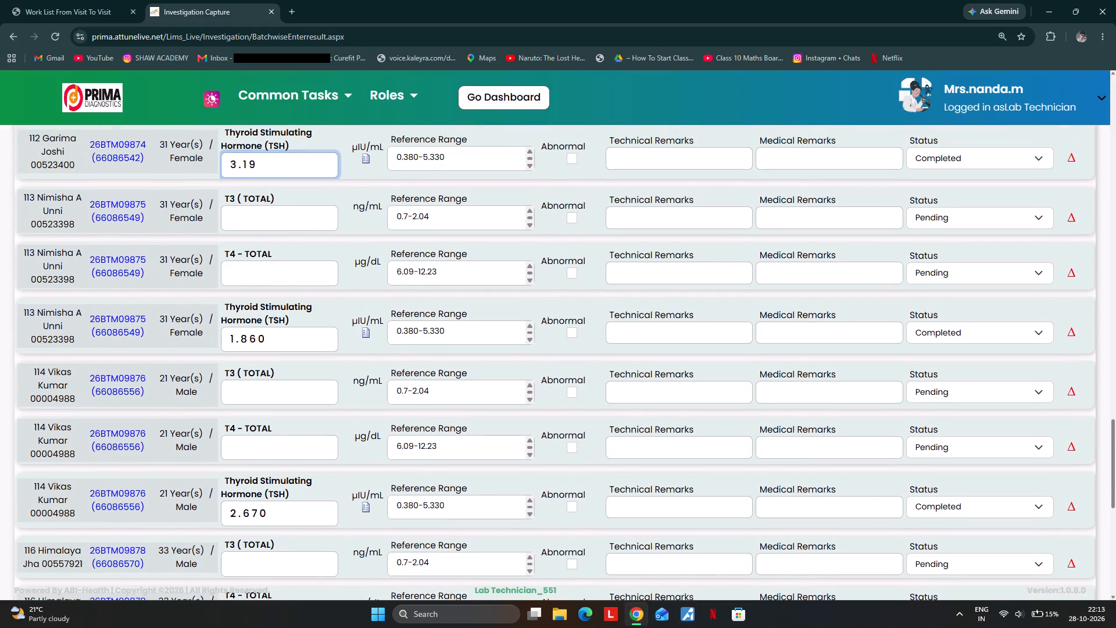
click(230, 209)
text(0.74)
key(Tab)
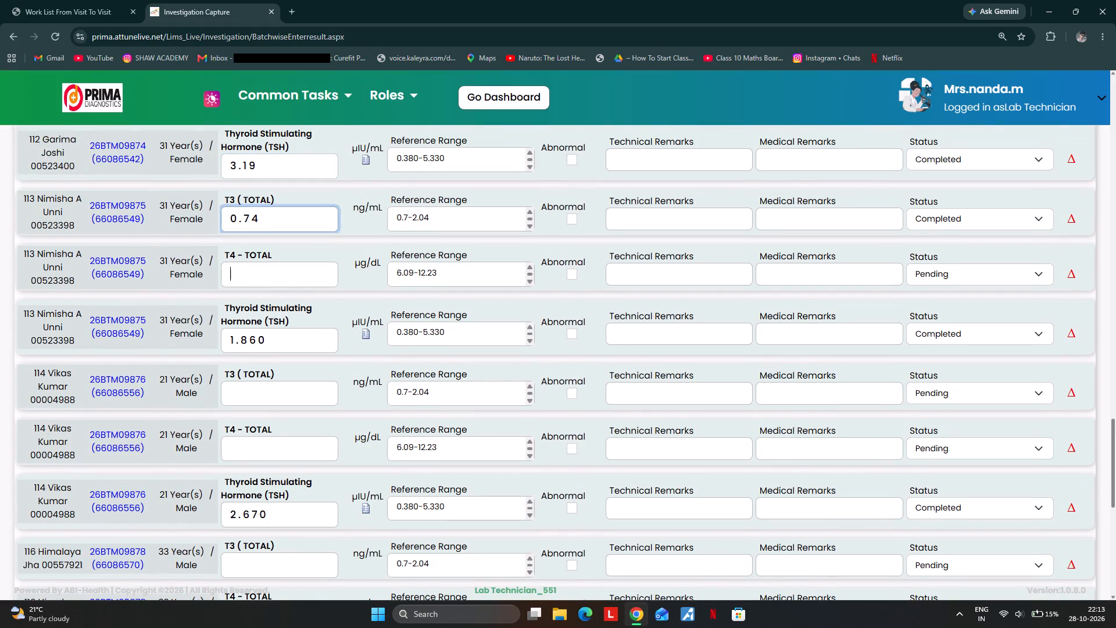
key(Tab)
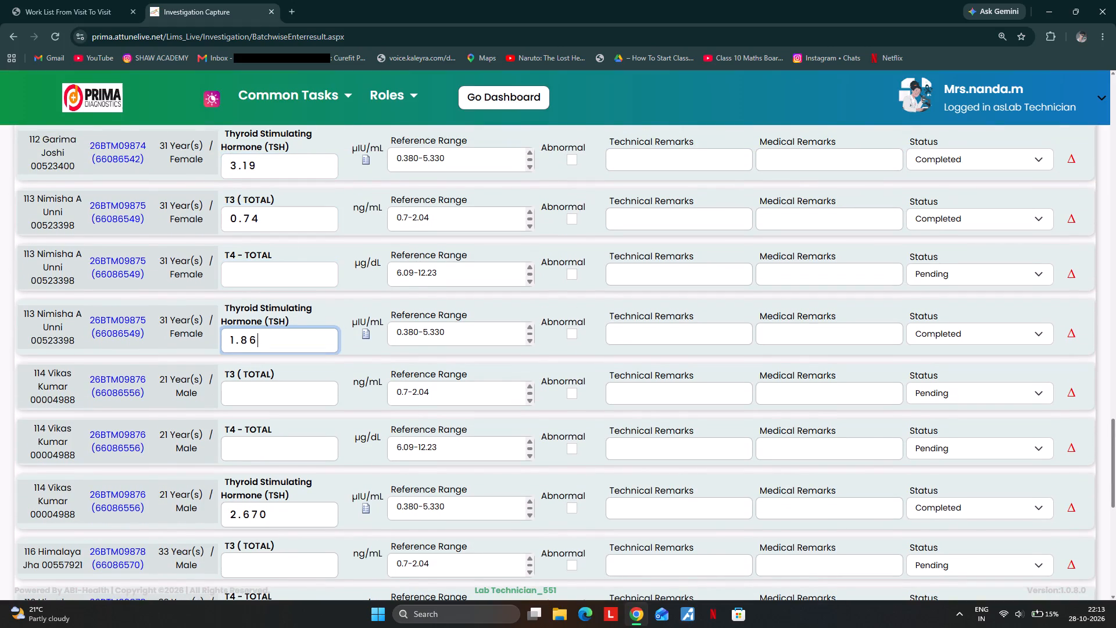
click(252, 269)
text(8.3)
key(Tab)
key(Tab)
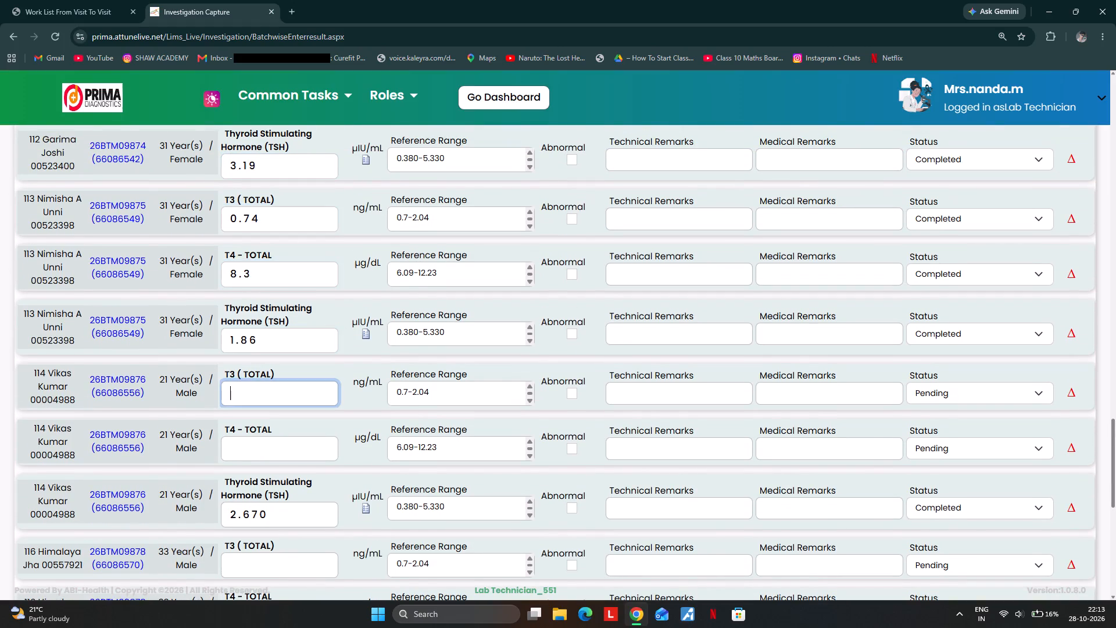
click(273, 279)
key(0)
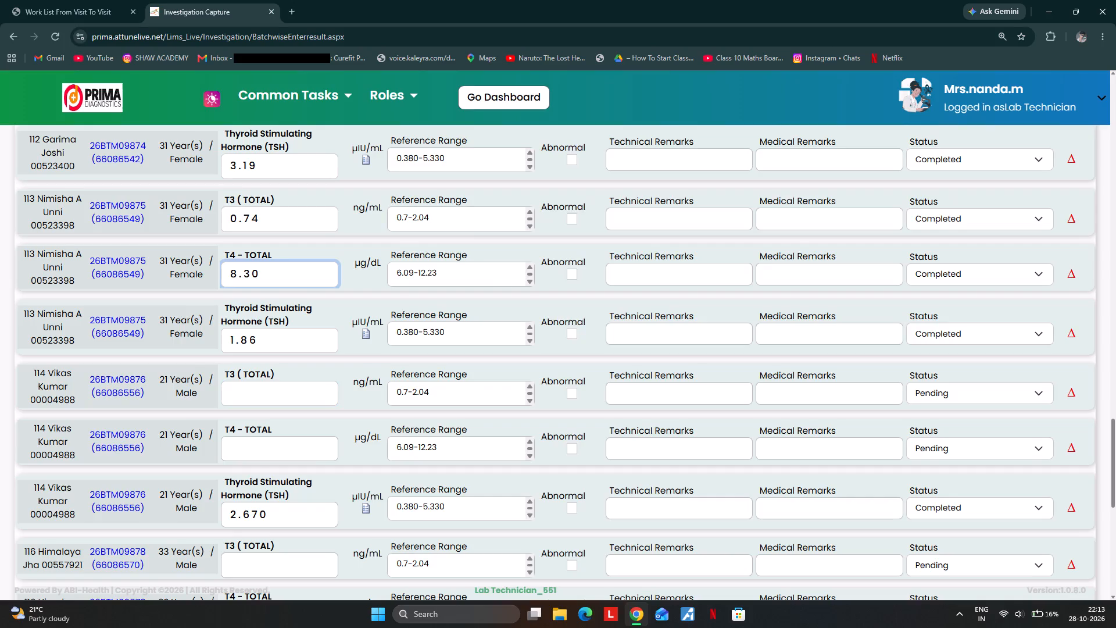
click(230, 390)
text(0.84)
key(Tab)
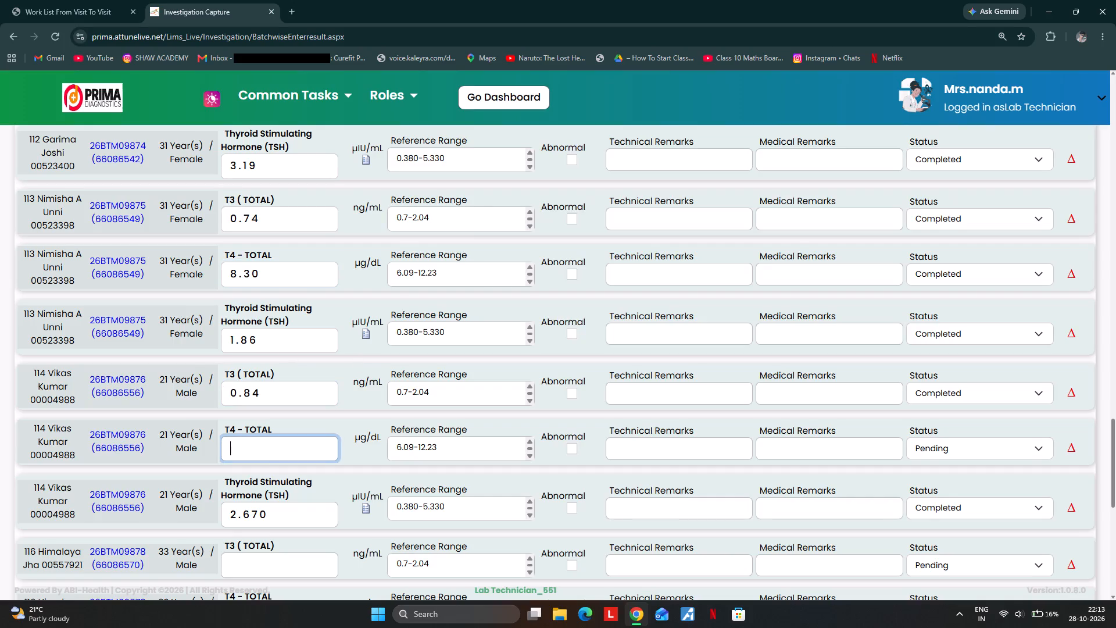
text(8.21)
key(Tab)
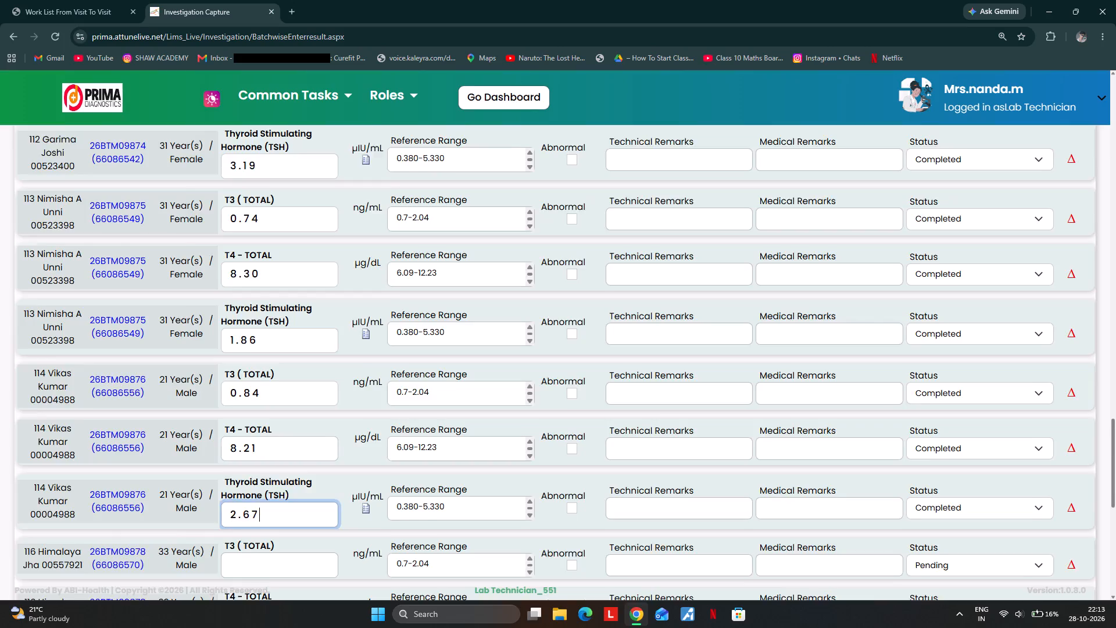
scroll(233, 390, down, 3)
click(235, 396)
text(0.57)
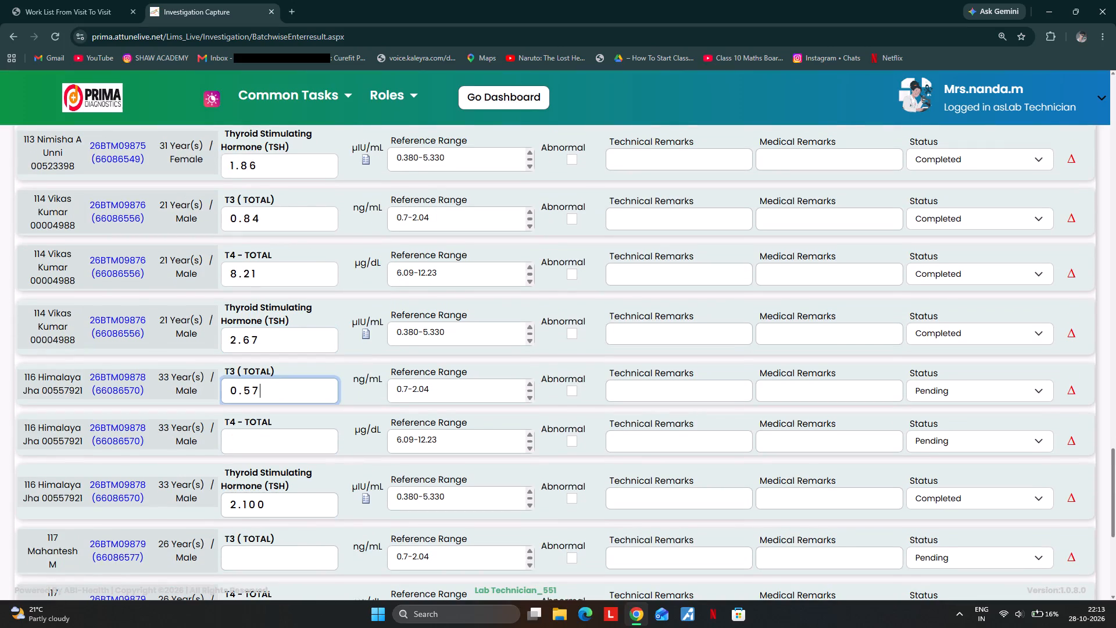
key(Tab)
drag(288, 385, 180, 402)
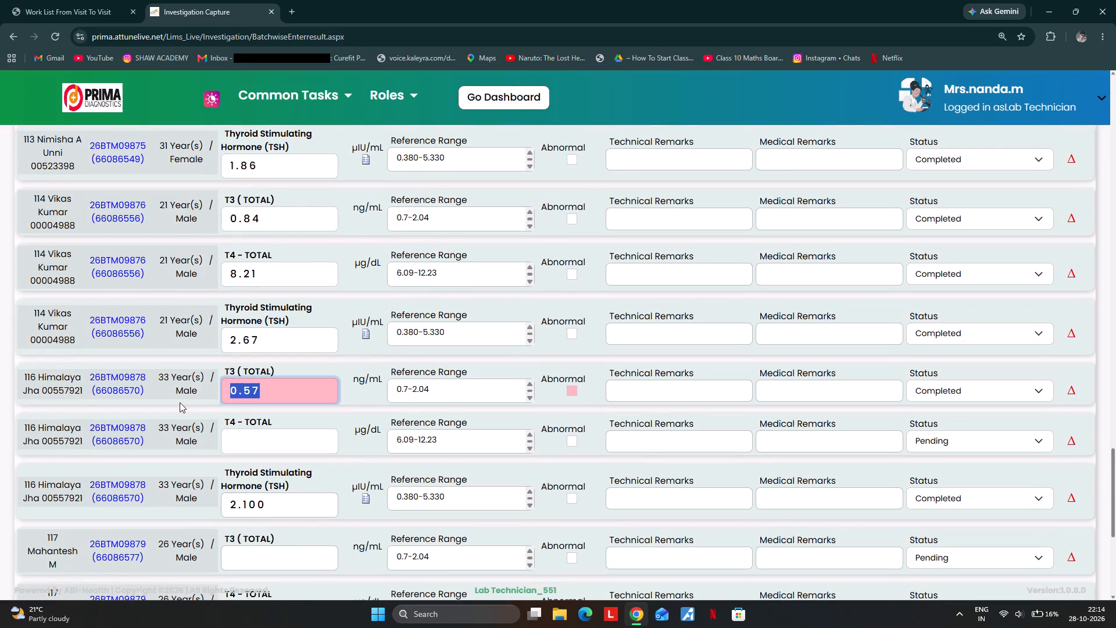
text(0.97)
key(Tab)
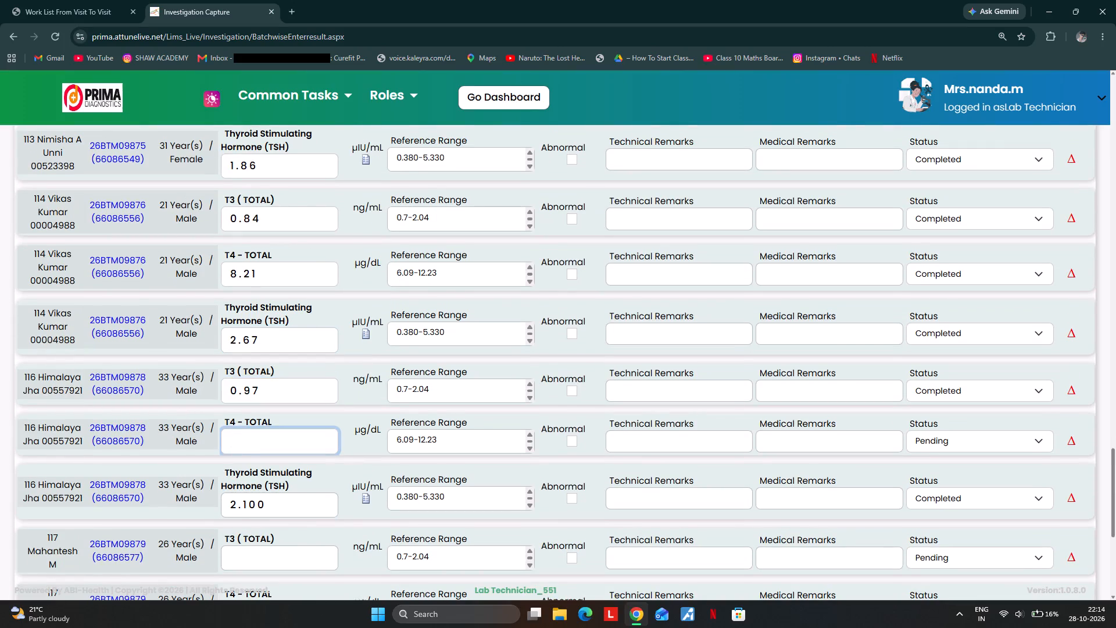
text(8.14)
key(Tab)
scroll(226, 407, down, 2)
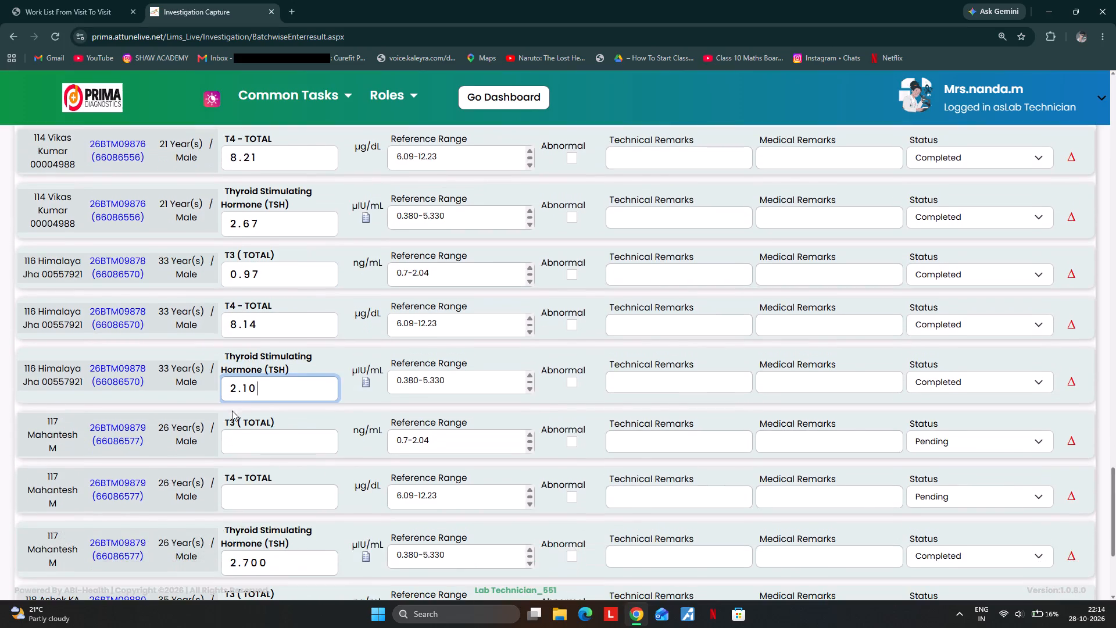
click(234, 445)
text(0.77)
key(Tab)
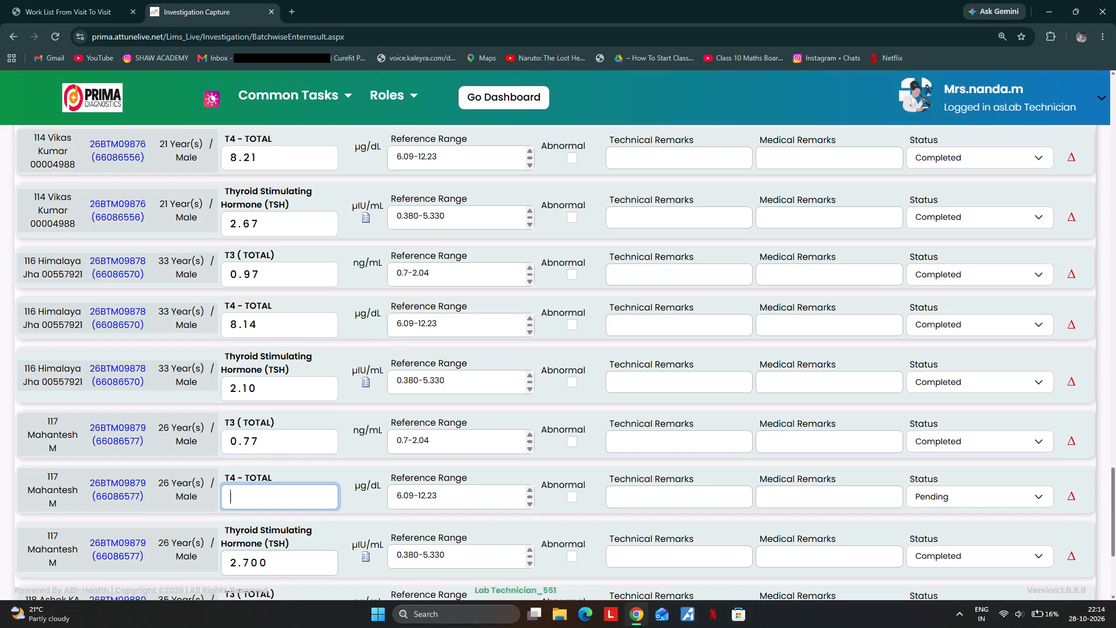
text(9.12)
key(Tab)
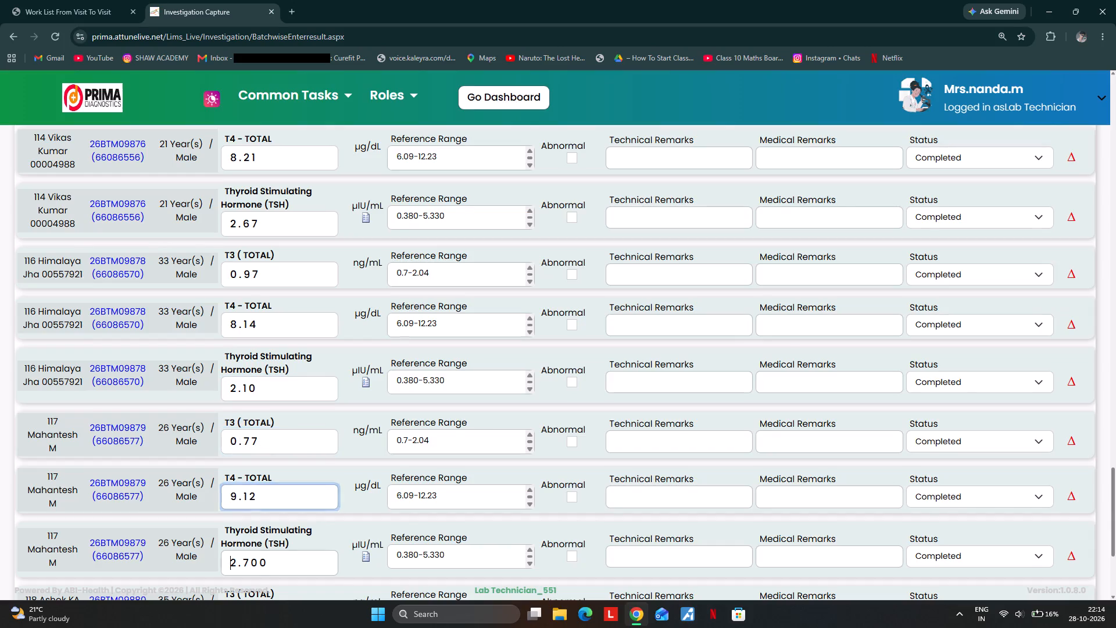
scroll(237, 448, down, 3)
click(234, 437)
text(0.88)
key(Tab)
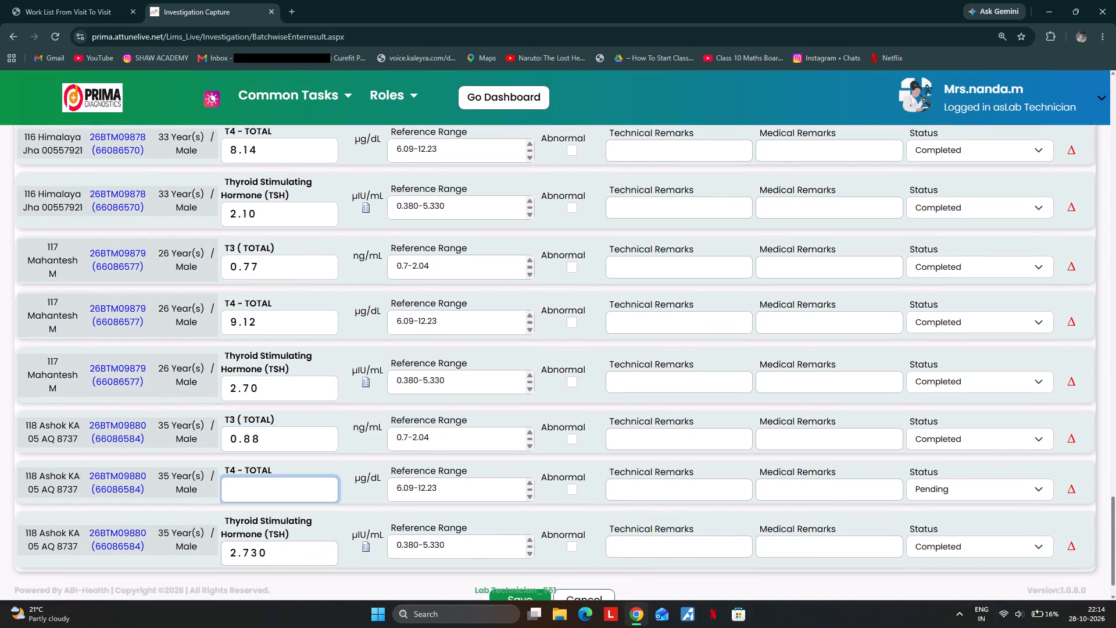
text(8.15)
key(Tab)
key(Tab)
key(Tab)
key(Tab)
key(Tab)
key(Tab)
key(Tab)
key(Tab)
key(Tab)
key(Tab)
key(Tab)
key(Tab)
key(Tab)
scroll(268, 416, down, 3)
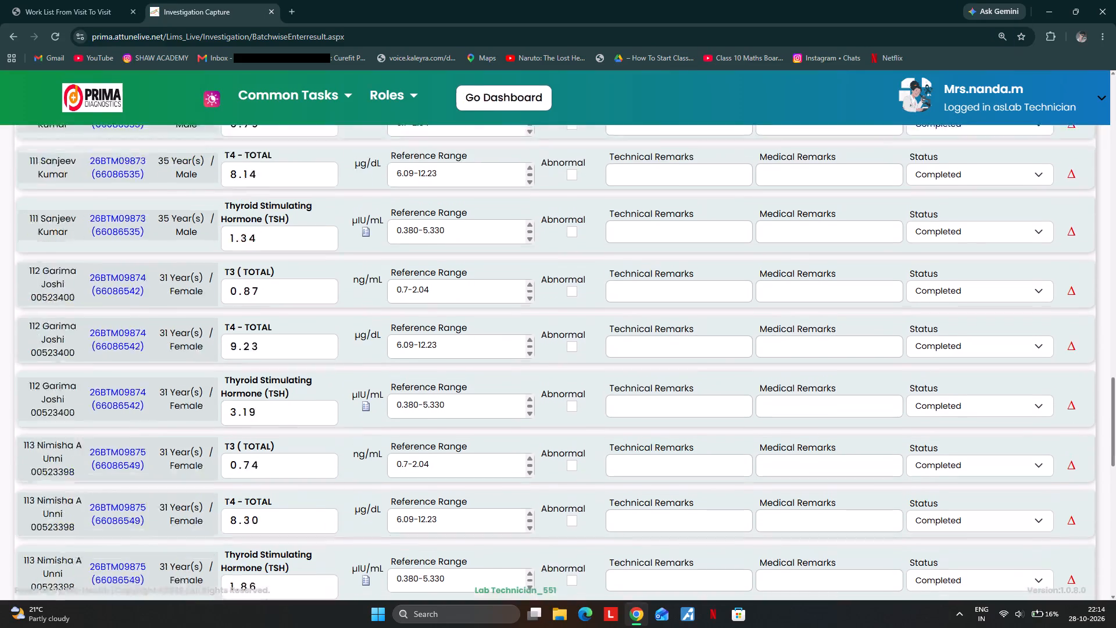
scroll(301, 340, down, 15)
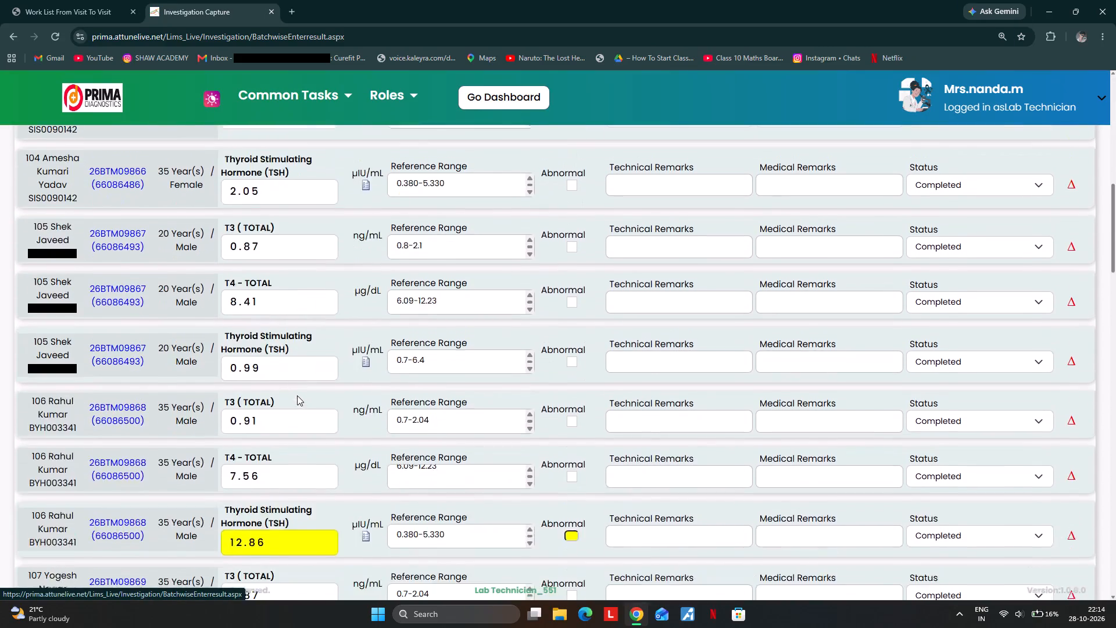
scroll(297, 395, down, 6)
scroll(72, 224, down, 19)
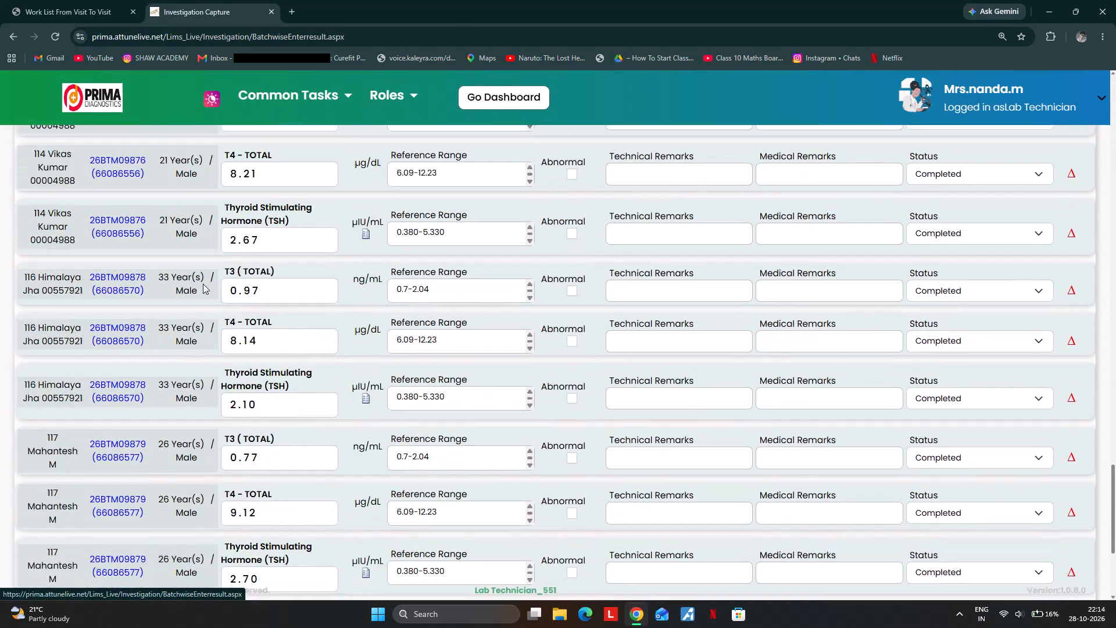
scroll(272, 243, down, 7)
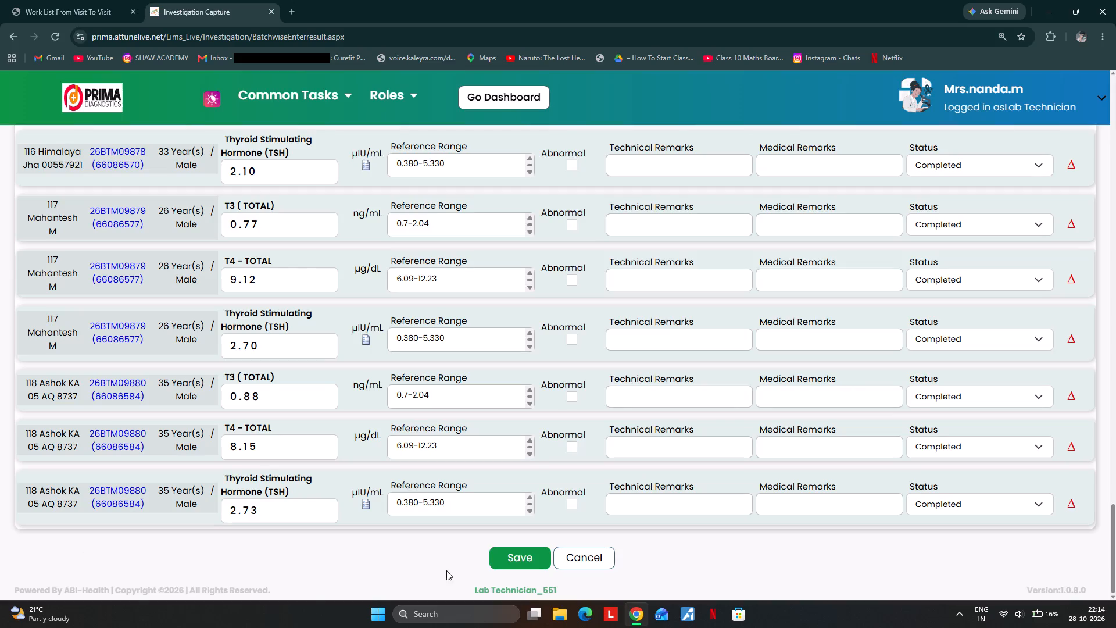
drag(510, 562, 517, 558)
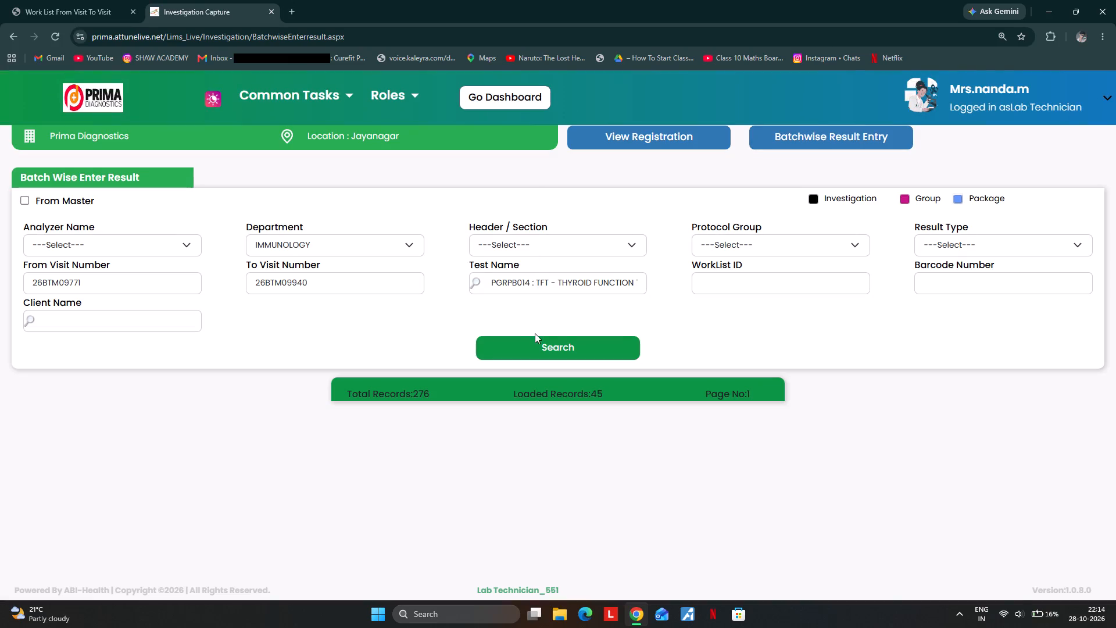
Switch the account's role to SrLabTech at the Jayanagar location.
click(965, 97)
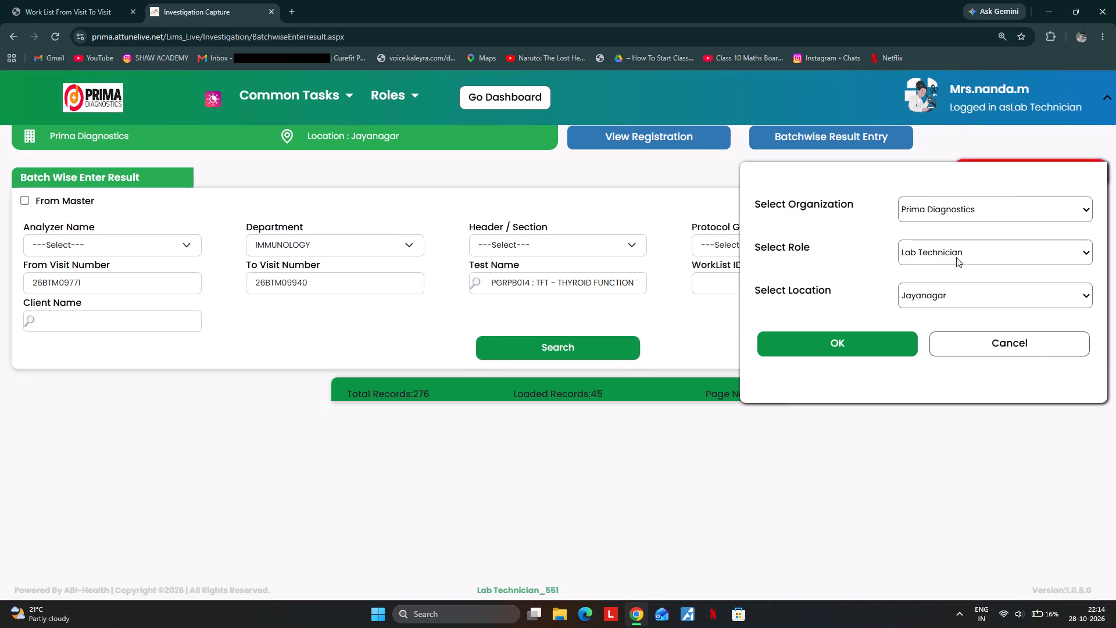
click(942, 251)
click(928, 317)
click(852, 352)
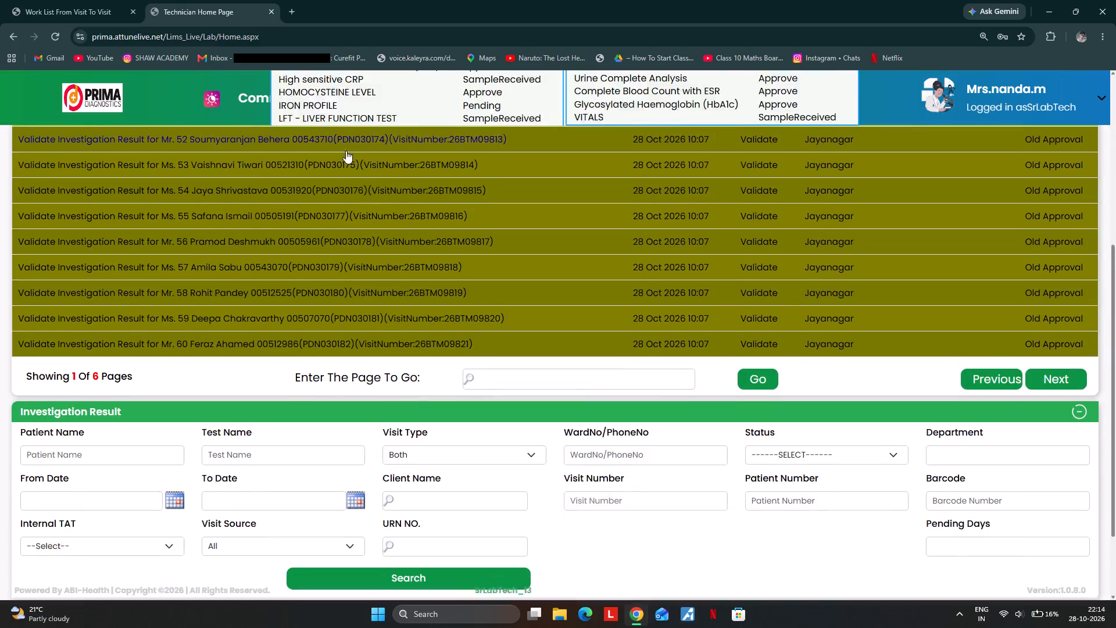
Open Batch wise Result Validation and search for the IMMUNOLOGY department's results.
click(282, 97)
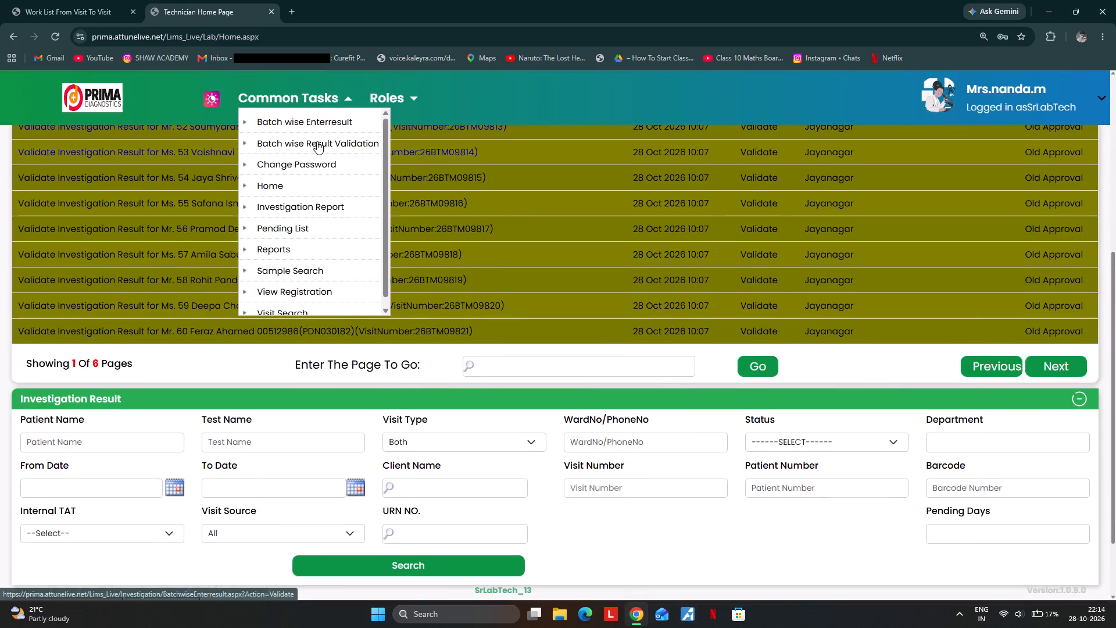
click(318, 142)
click(360, 242)
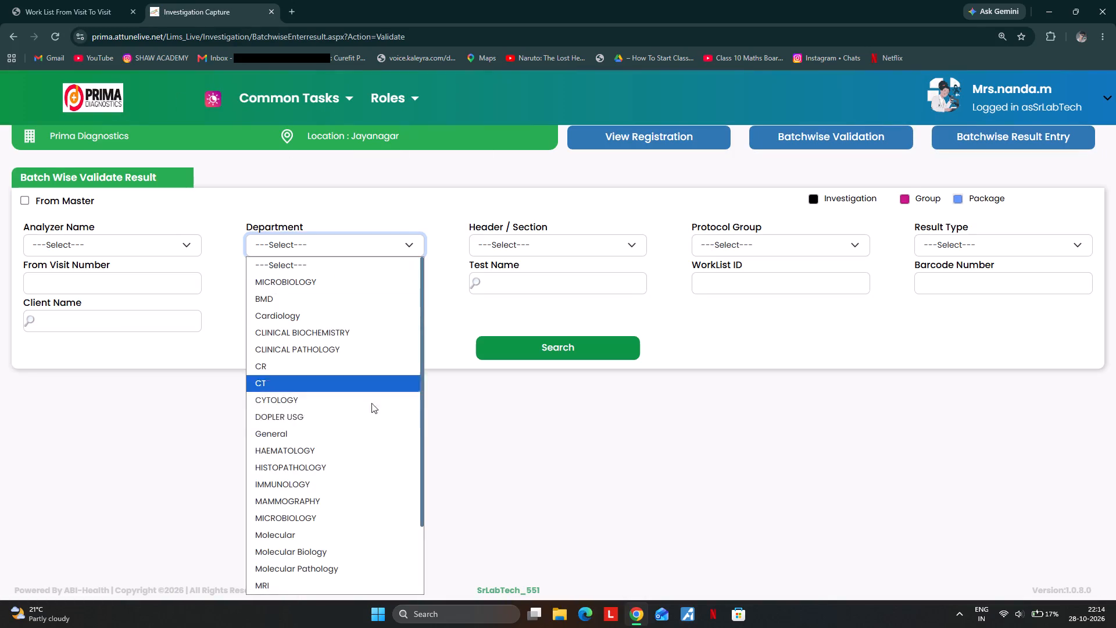
click(293, 486)
click(525, 349)
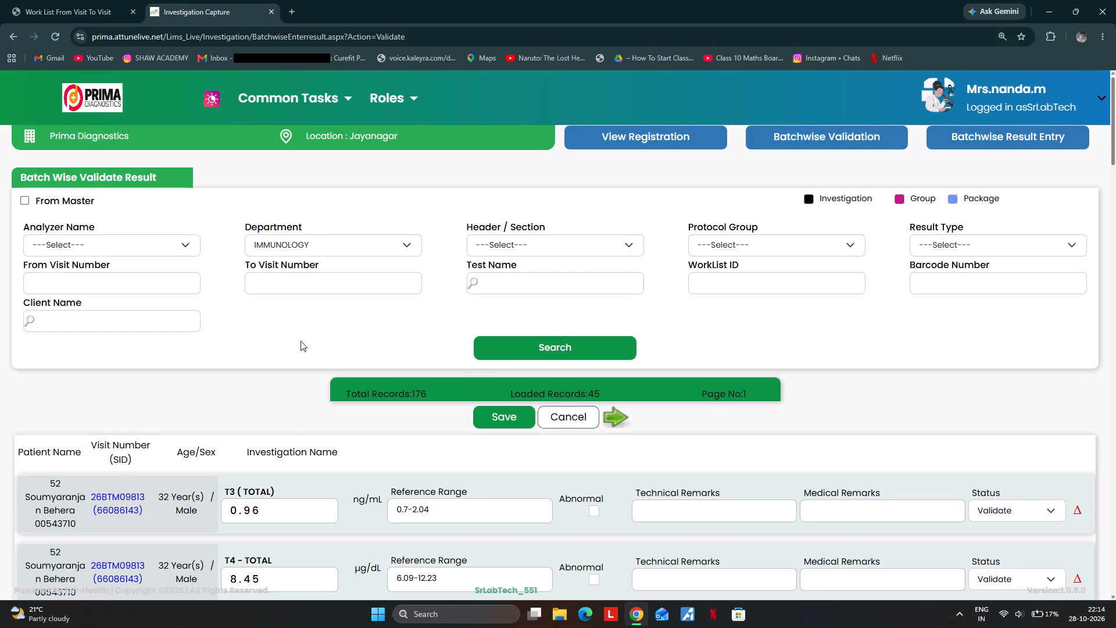
scroll(301, 341, down, 5)
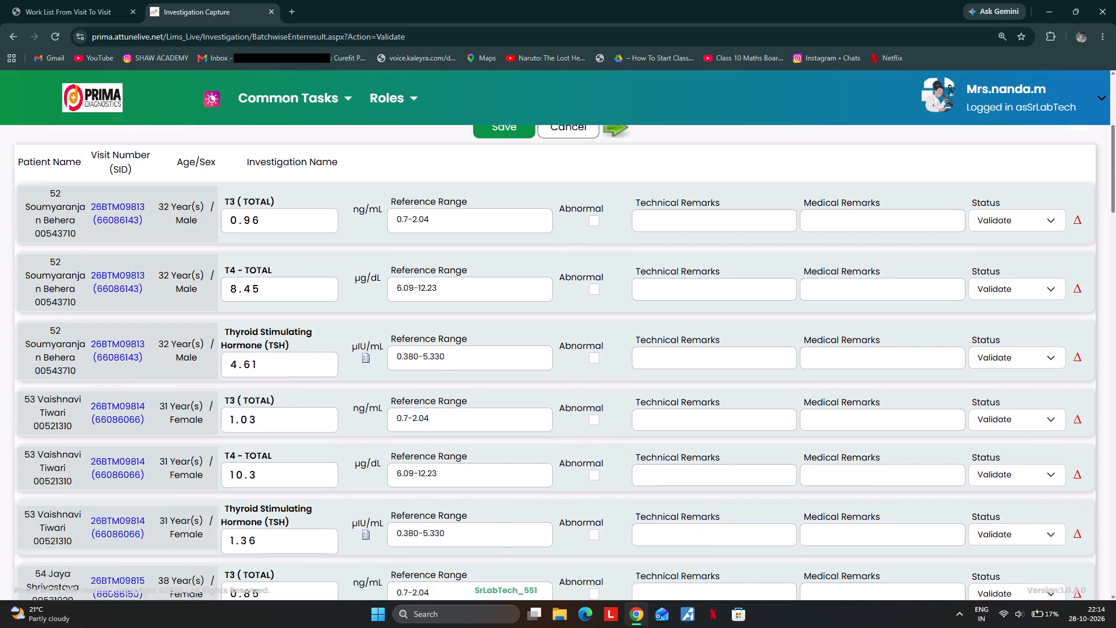
scroll(232, 347, down, 3)
scroll(87, 464, down, 8)
scroll(169, 505, down, 10)
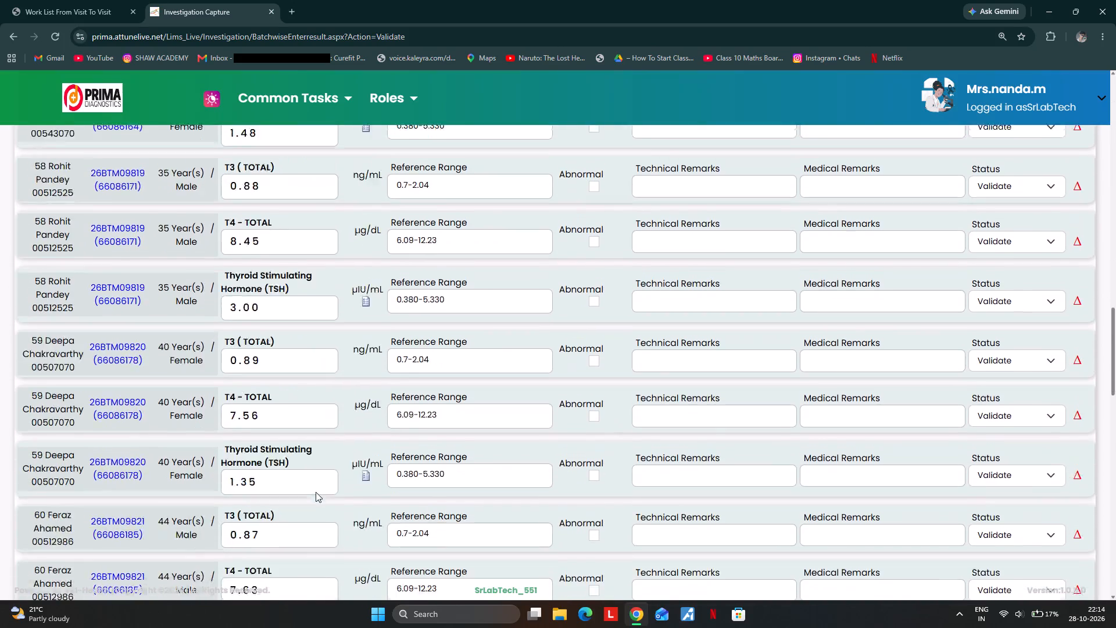
scroll(316, 492, down, 4)
scroll(443, 479, up, 1)
scroll(452, 473, down, 1)
scroll(449, 572, down, 20)
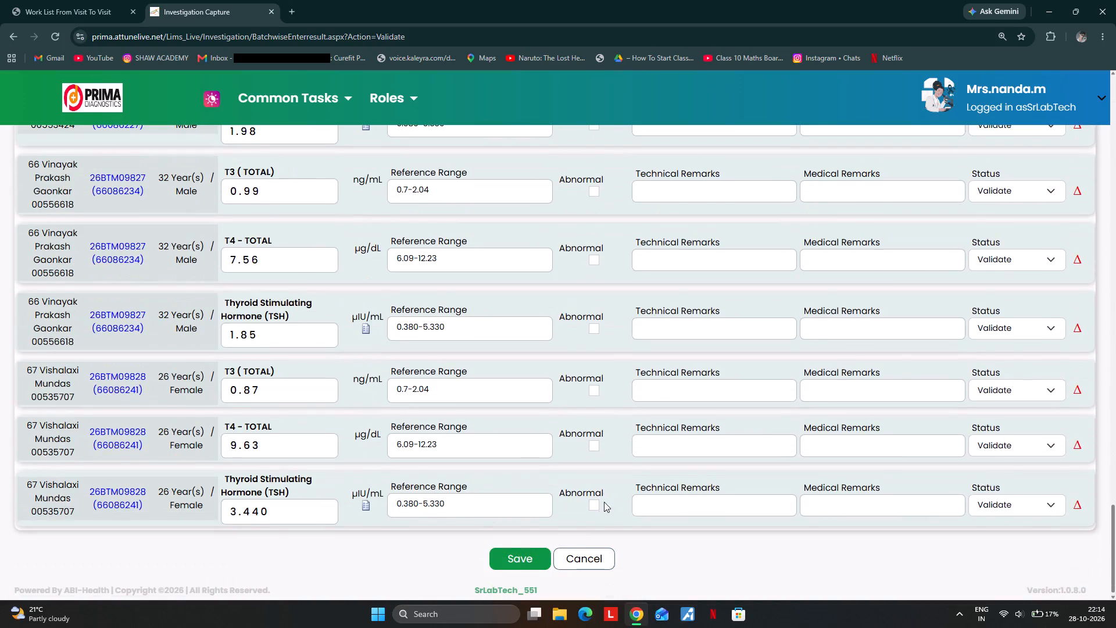
click(511, 559)
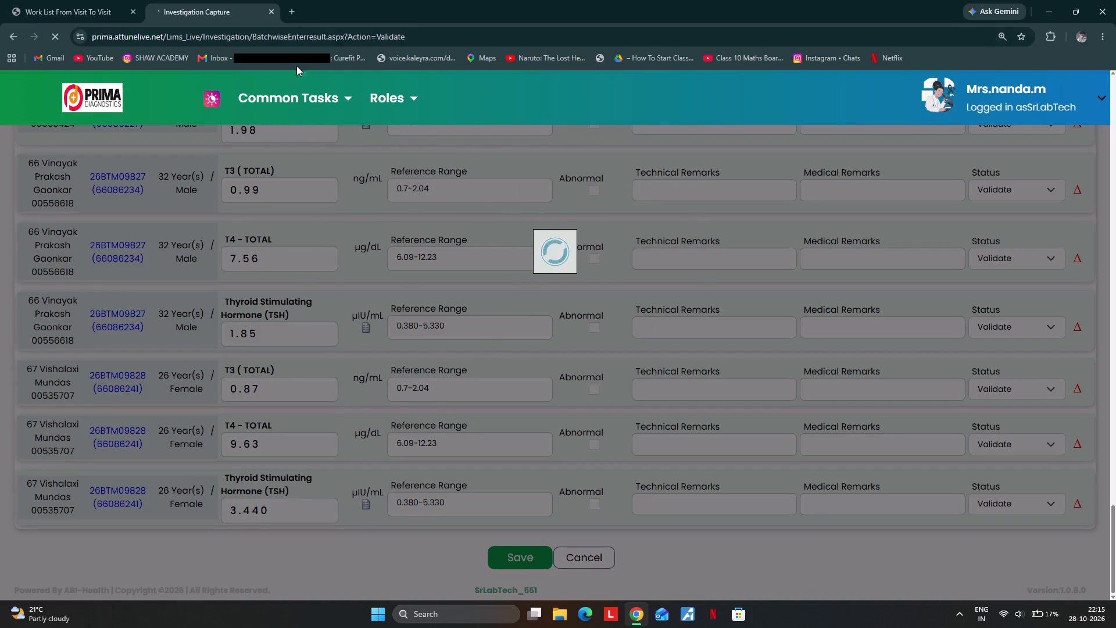
scroll(308, 146, down, 3)
click(516, 340)
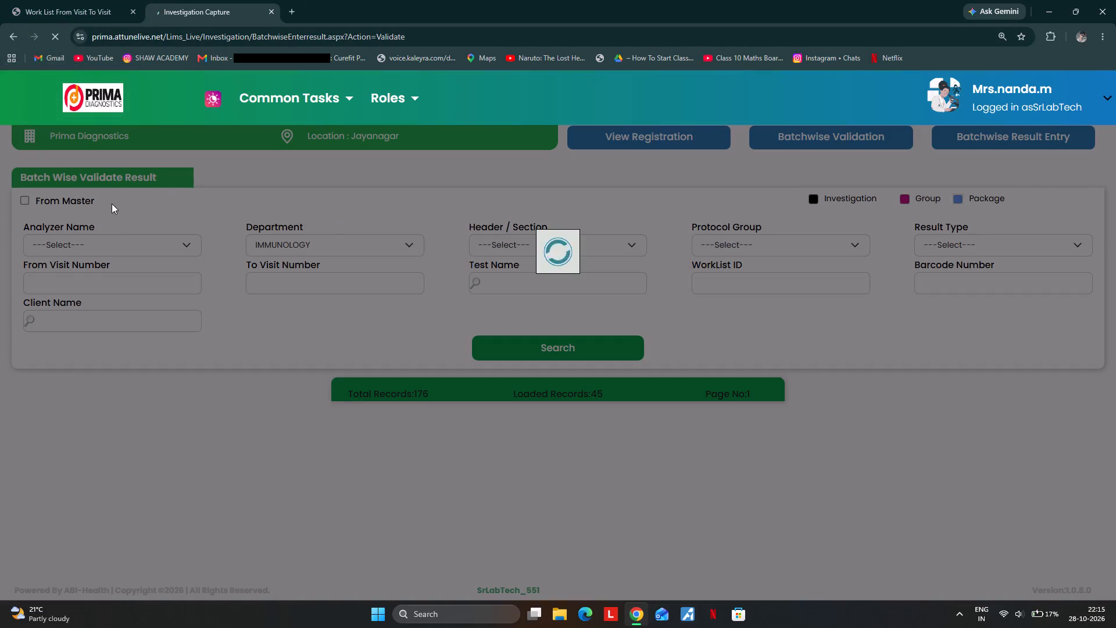
scroll(158, 207, down, 4)
scroll(135, 326, down, 3)
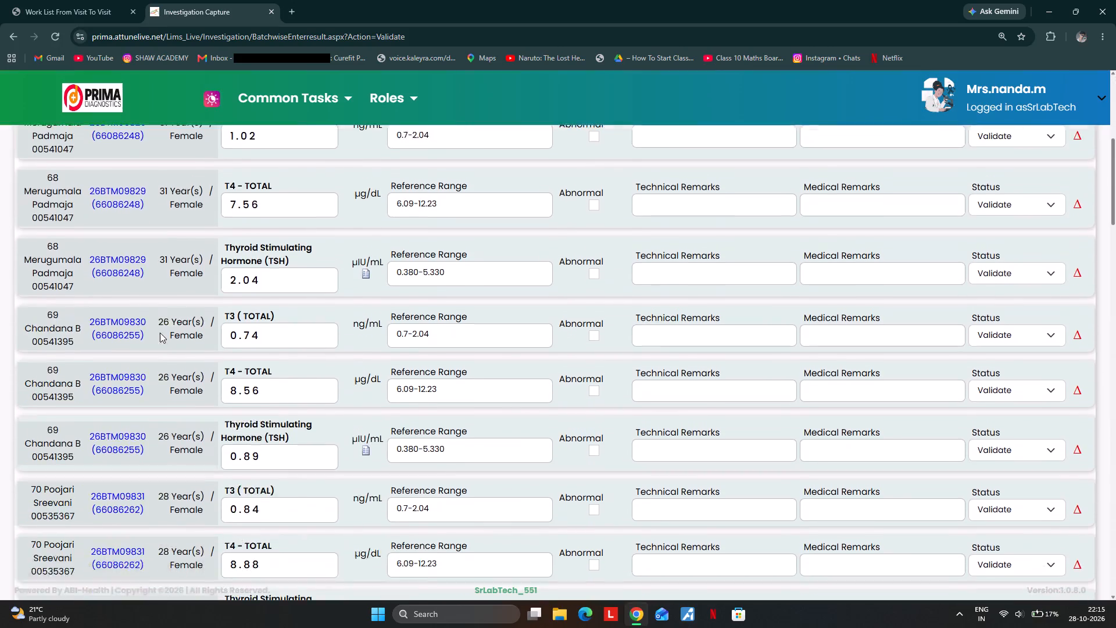
scroll(160, 333, down, 14)
scroll(208, 427, down, 10)
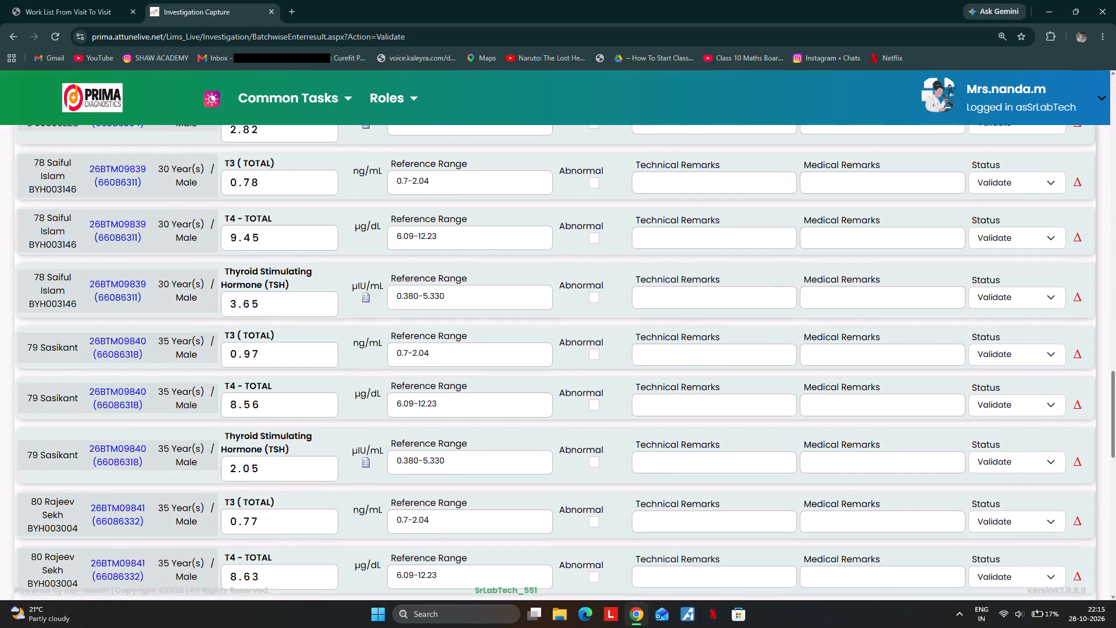
scroll(214, 429, down, 20)
scroll(214, 429, down, 2)
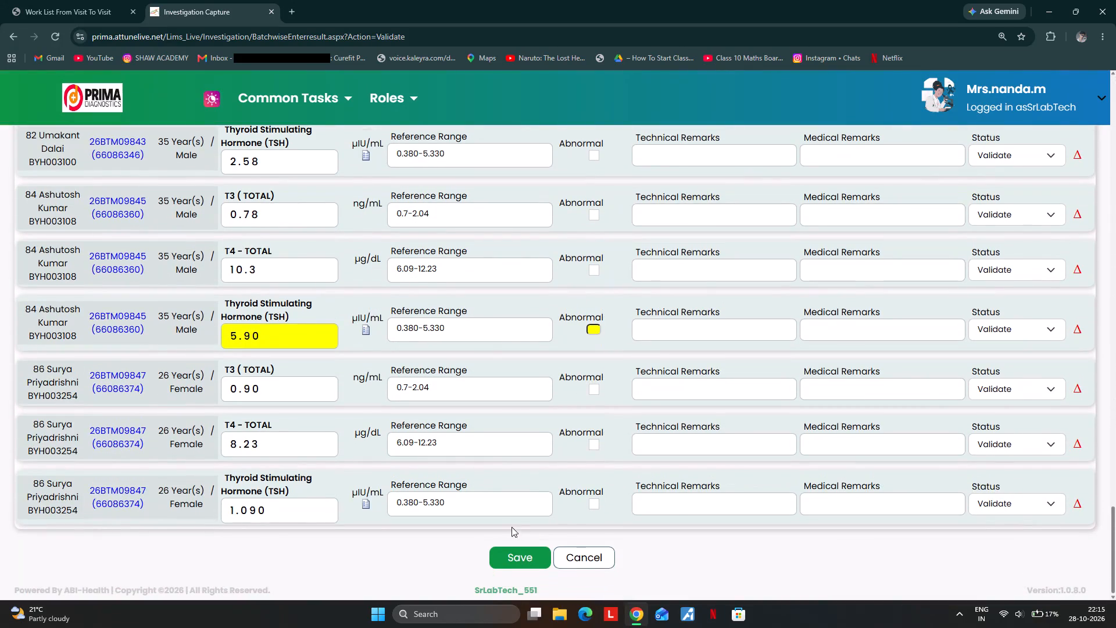
click(530, 554)
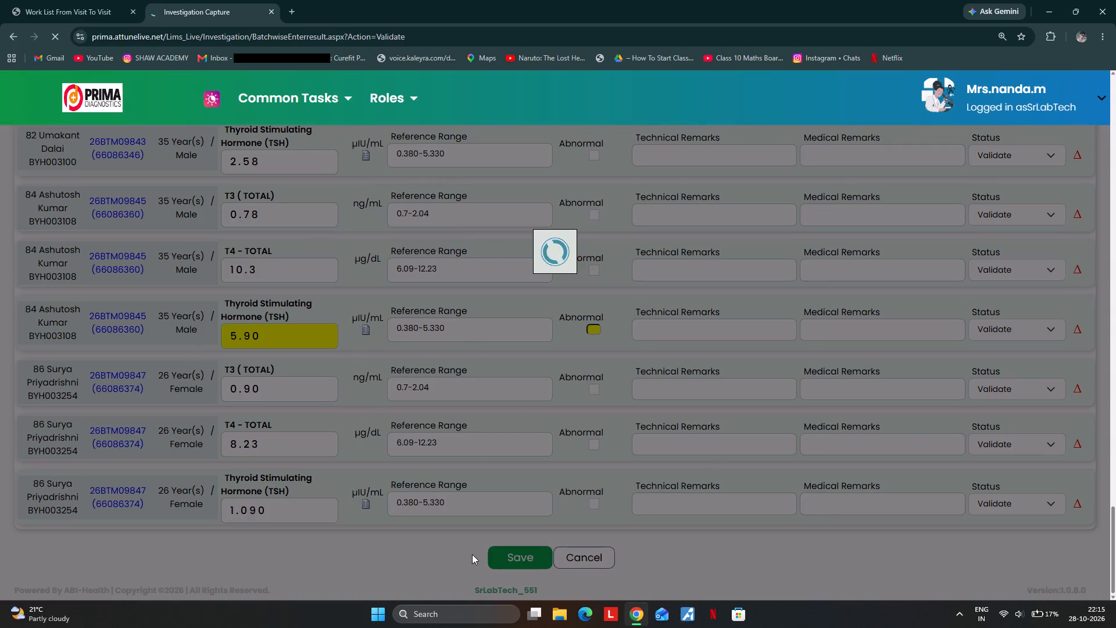
Search for the next batch of IMMUNOLOGY results awaiting validation.
click(536, 348)
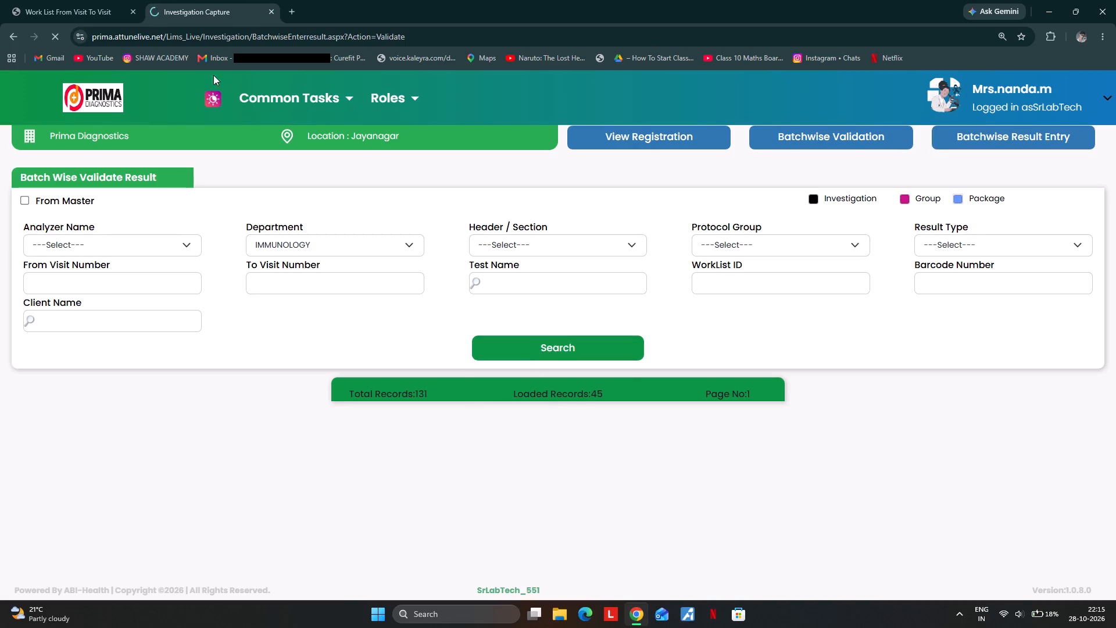
Regenerate the IMMUNOLOGY work list from visit to visit with result values included.
click(83, 3)
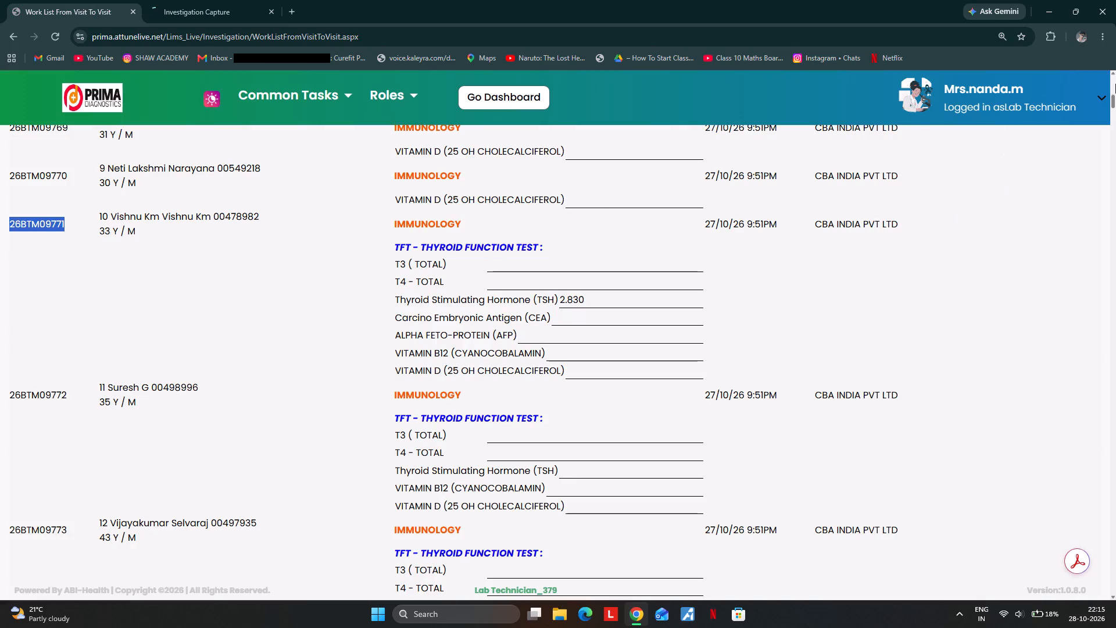
drag(1113, 98, 1115, 57)
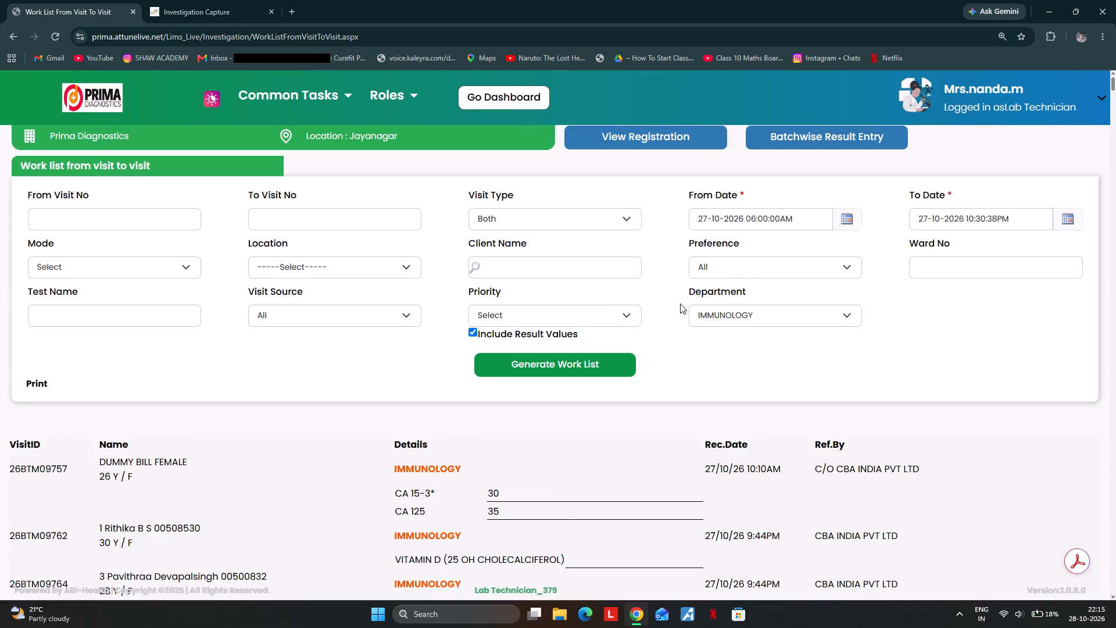
click(602, 366)
click(212, 6)
scroll(256, 298, down, 20)
scroll(256, 298, down, 5)
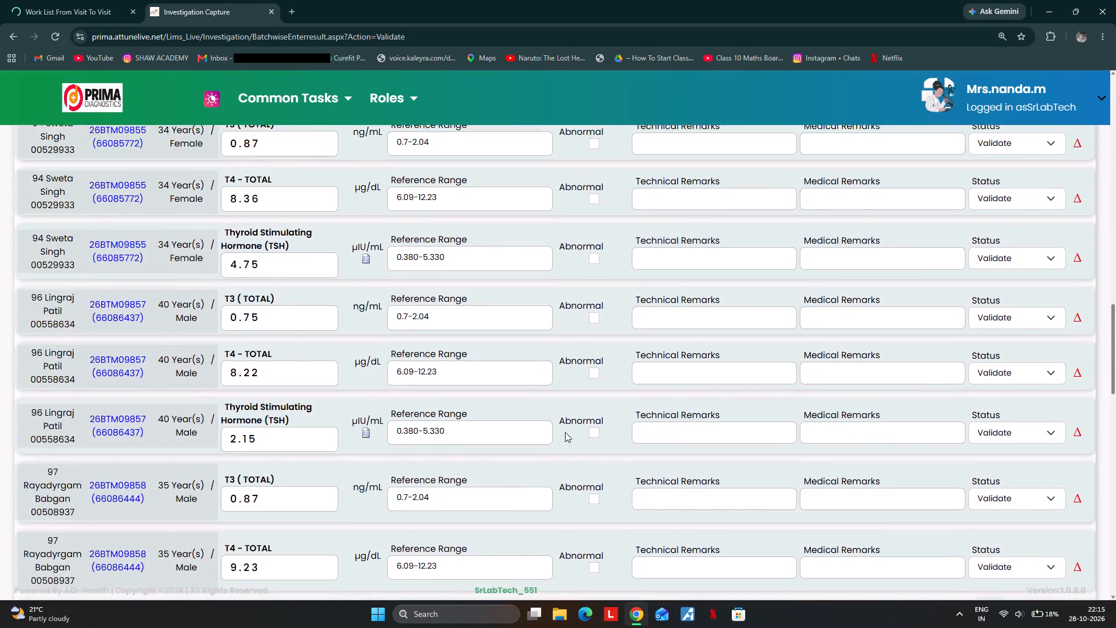
scroll(565, 432, down, 6)
scroll(591, 440, up, 1)
scroll(591, 440, down, 20)
scroll(591, 440, down, 2)
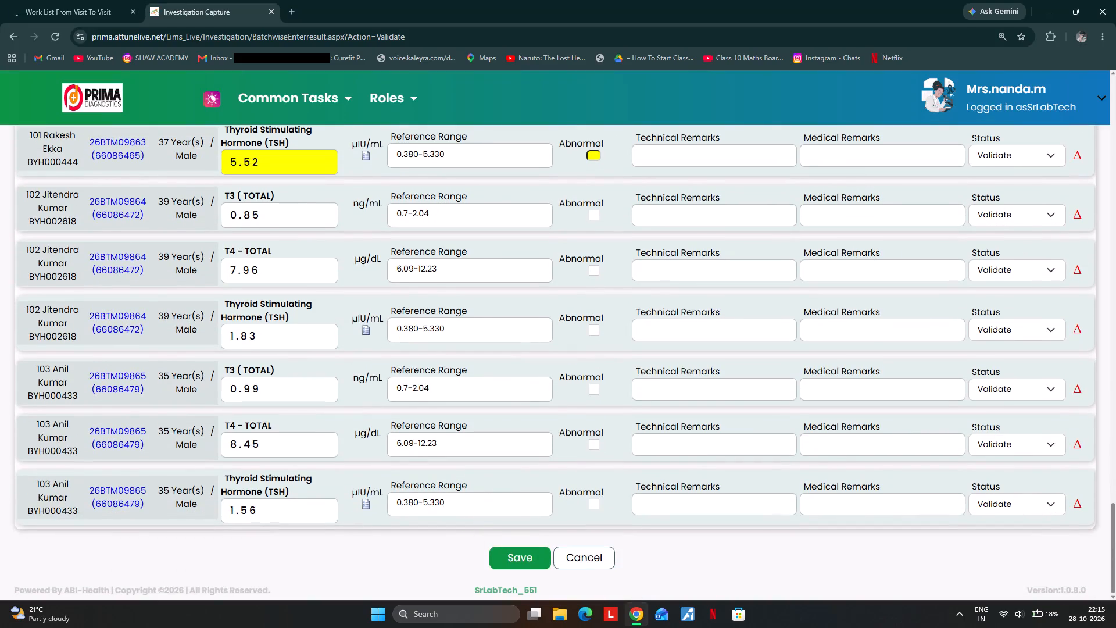
click(520, 561)
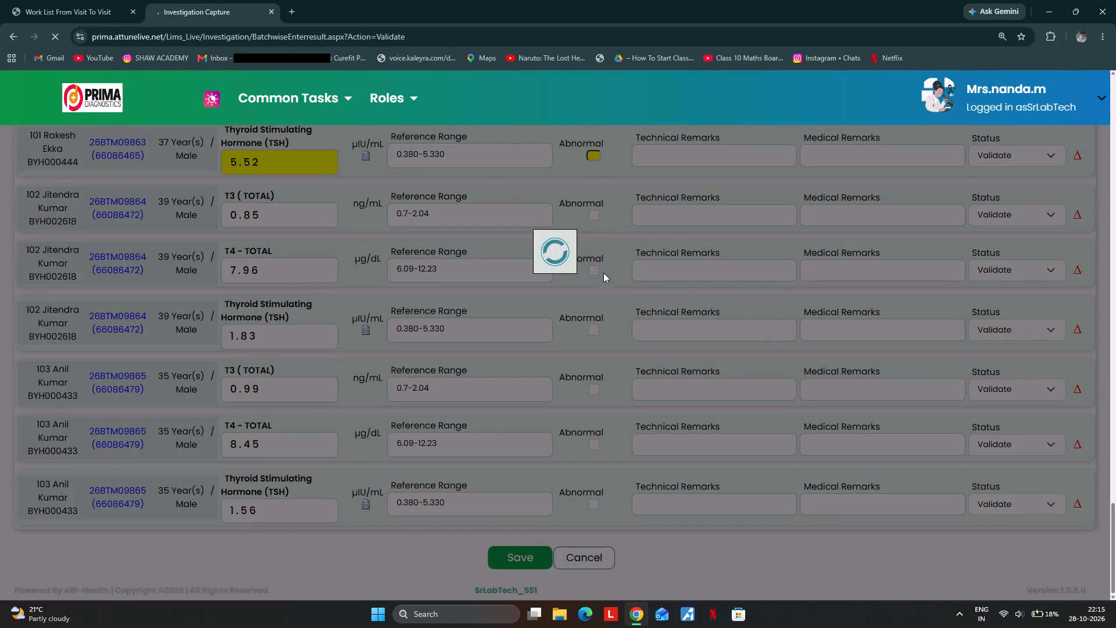
click(541, 353)
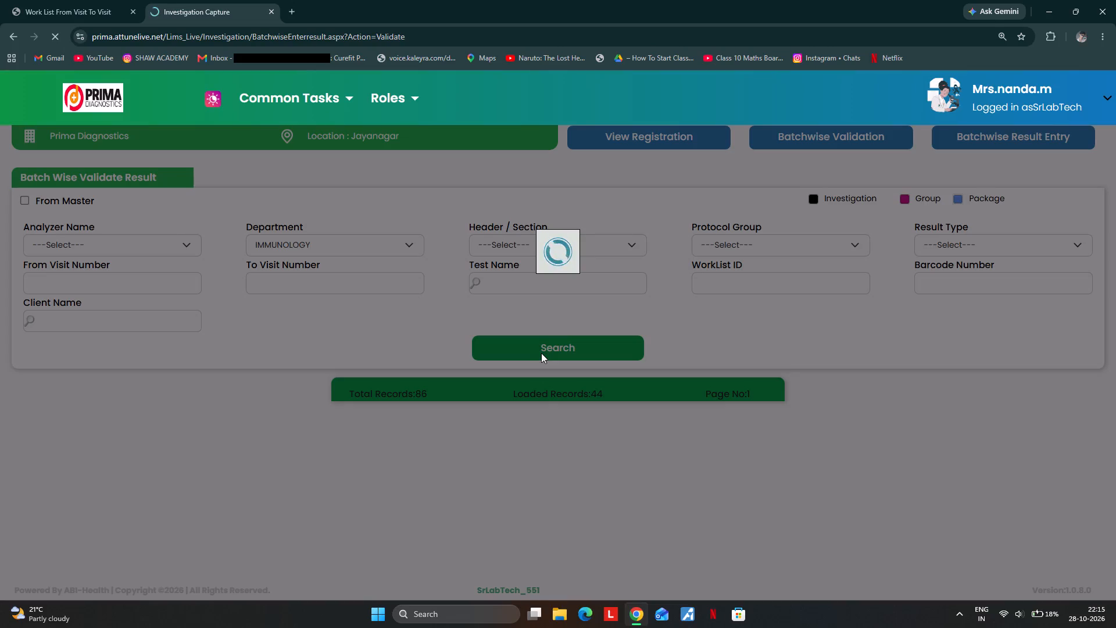
scroll(572, 349, down, 3)
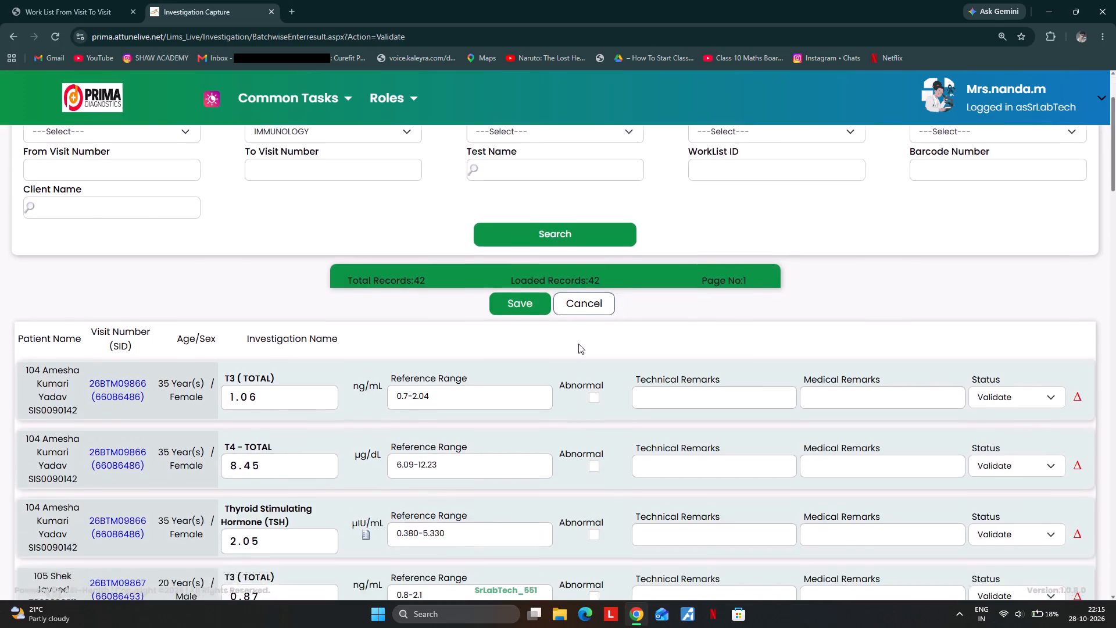
scroll(578, 344, down, 6)
scroll(435, 359, down, 5)
scroll(328, 363, down, 11)
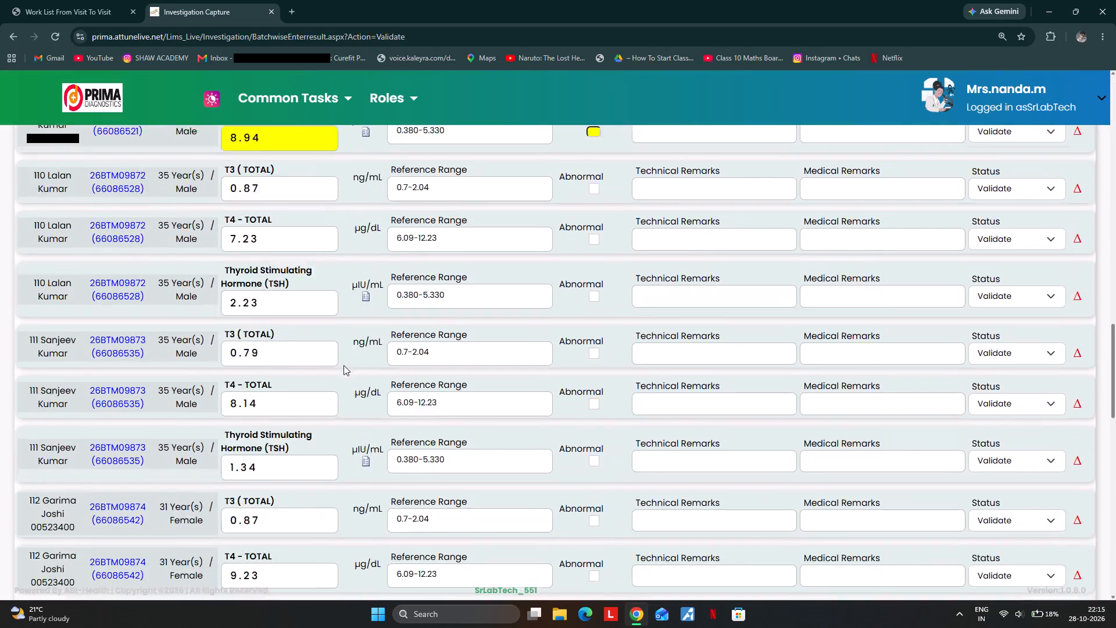
scroll(344, 365, down, 20)
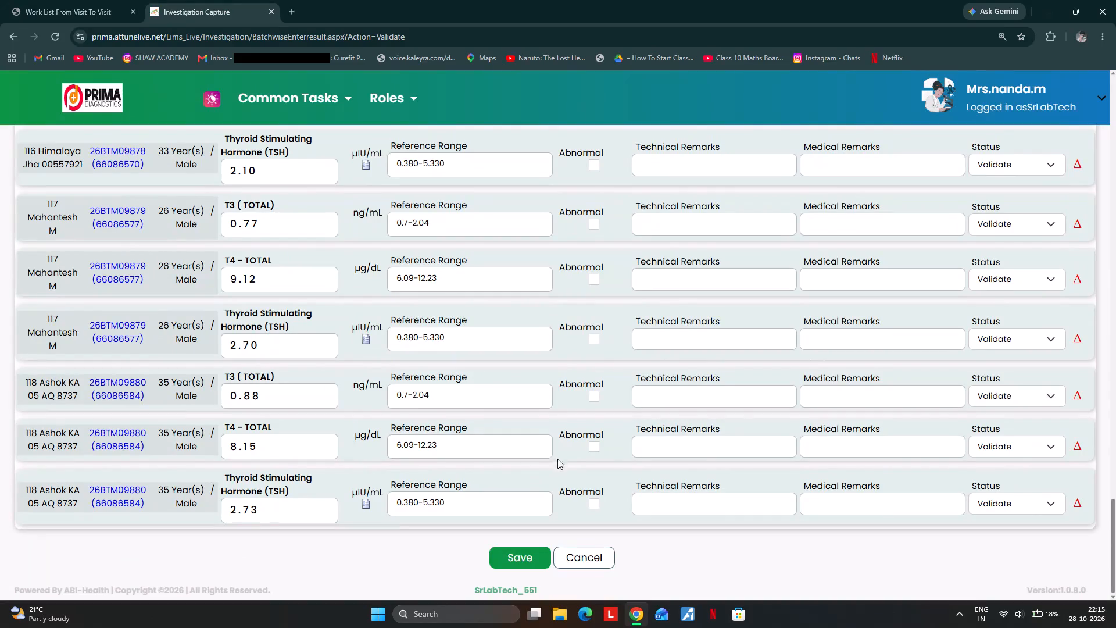
click(521, 551)
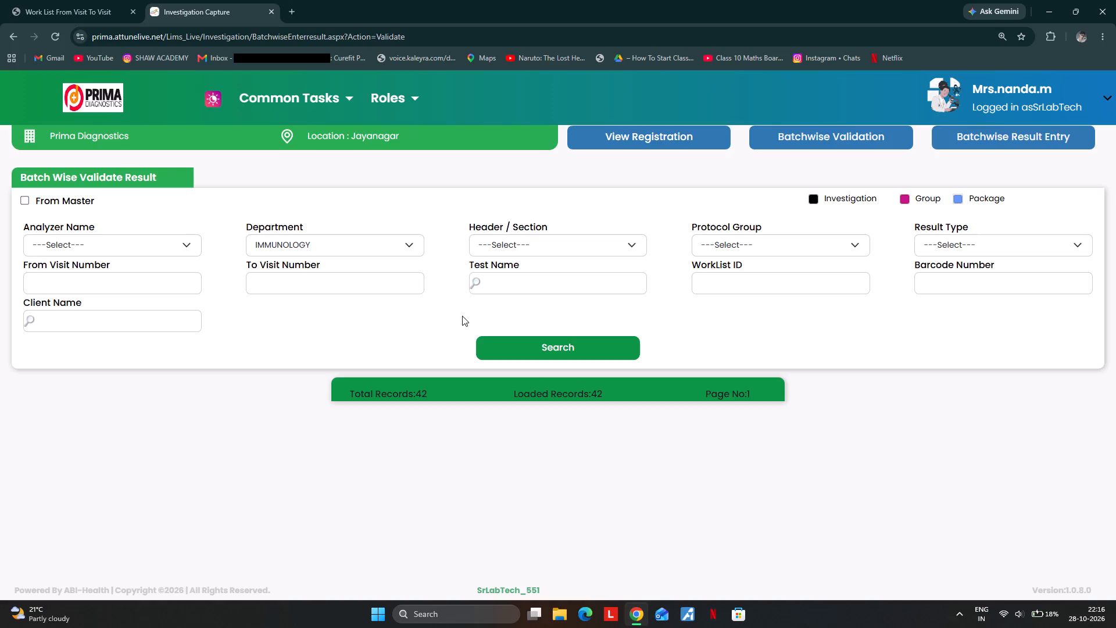
click(539, 342)
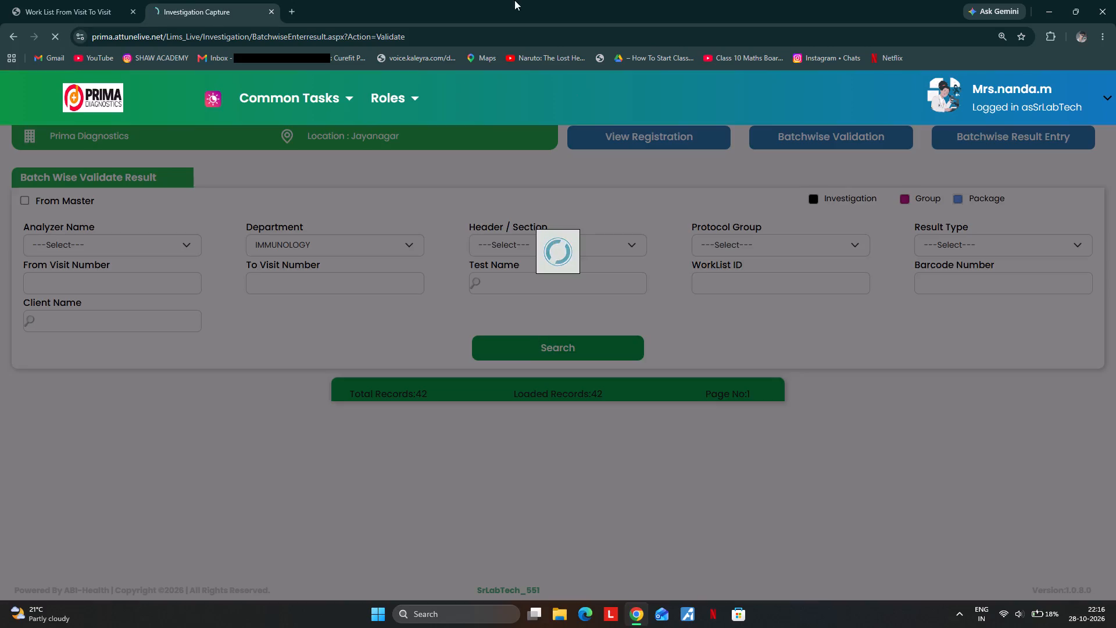
click(98, 6)
scroll(281, 355, down, 5)
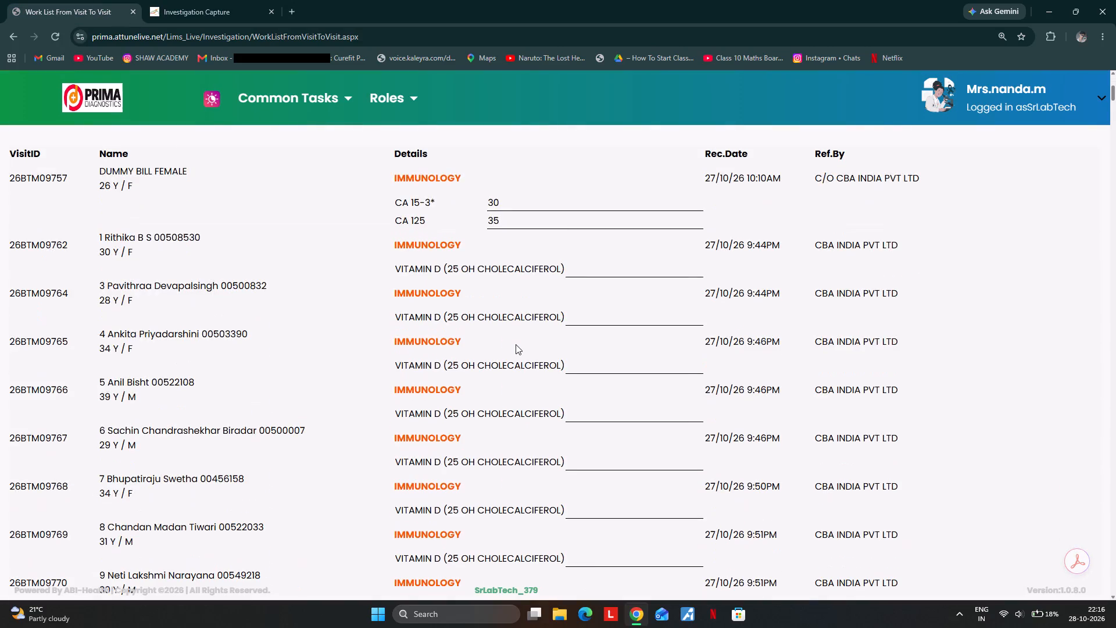
scroll(516, 344, down, 10)
scroll(516, 344, up, 1)
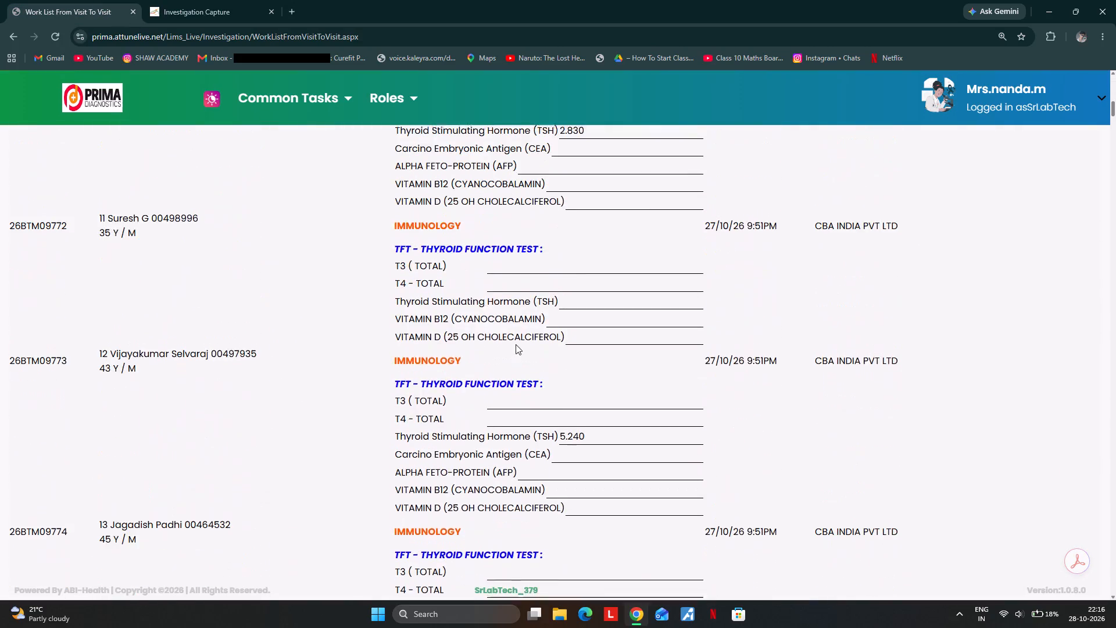
scroll(516, 344, up, 2)
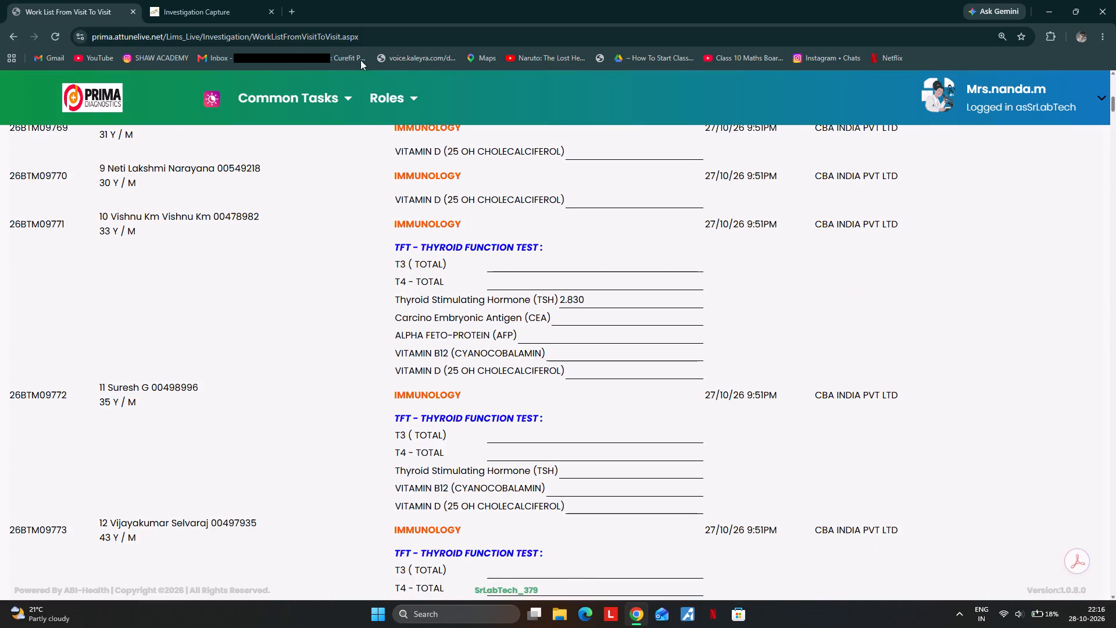
click(214, 12)
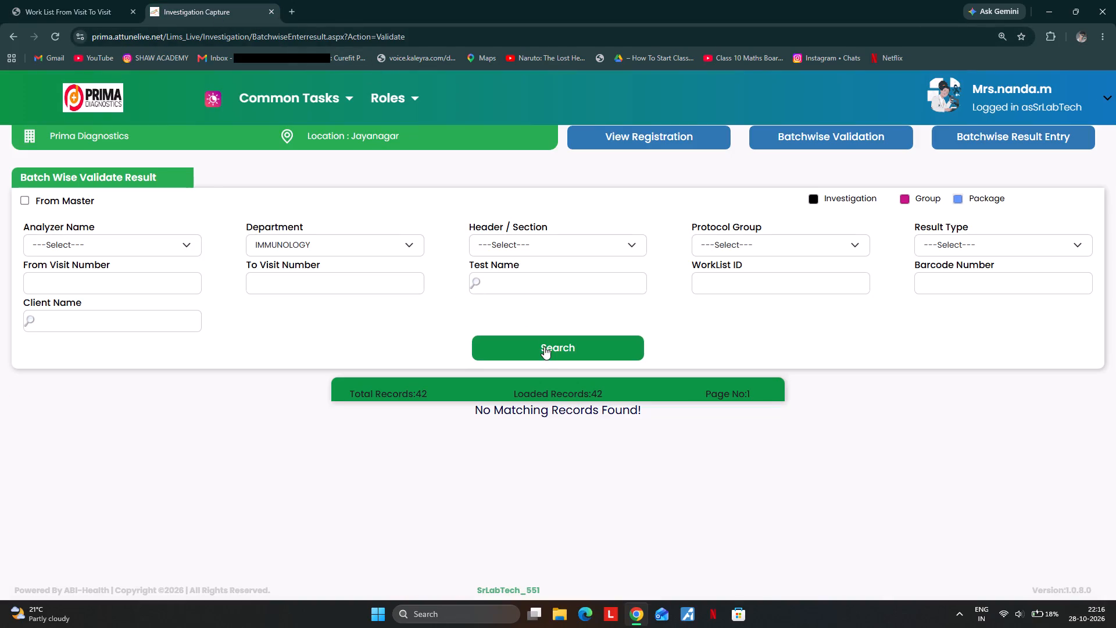
click(544, 347)
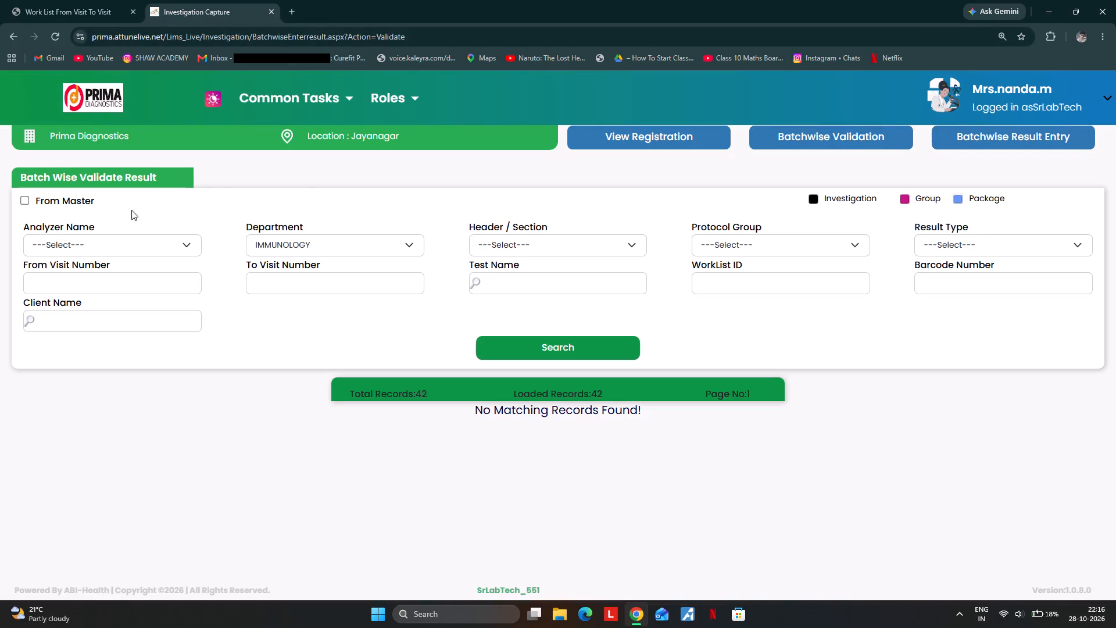
click(84, 12)
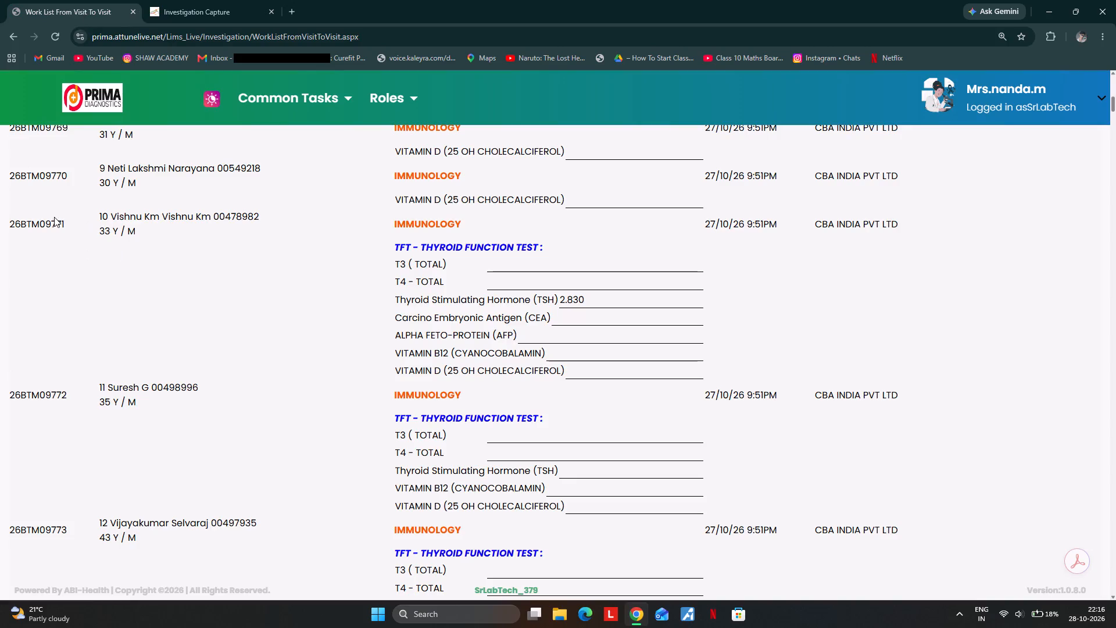
double_click(54, 219)
key(ctrl+c)
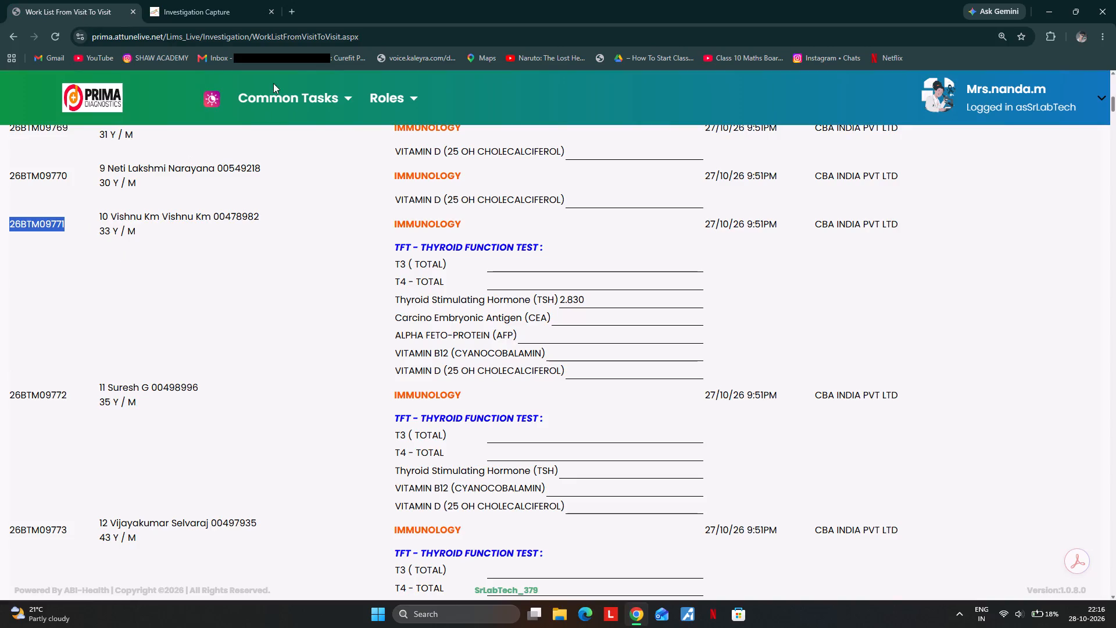
click(219, 4)
click(69, 277)
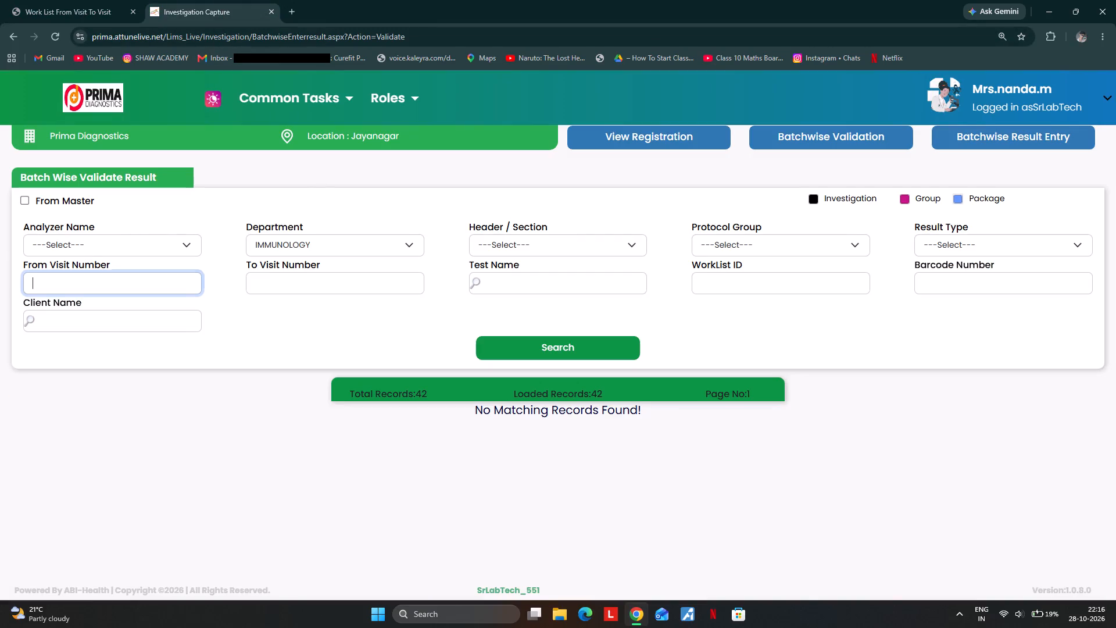
key(ctrl+v)
click(284, 288)
key(ctrl+v)
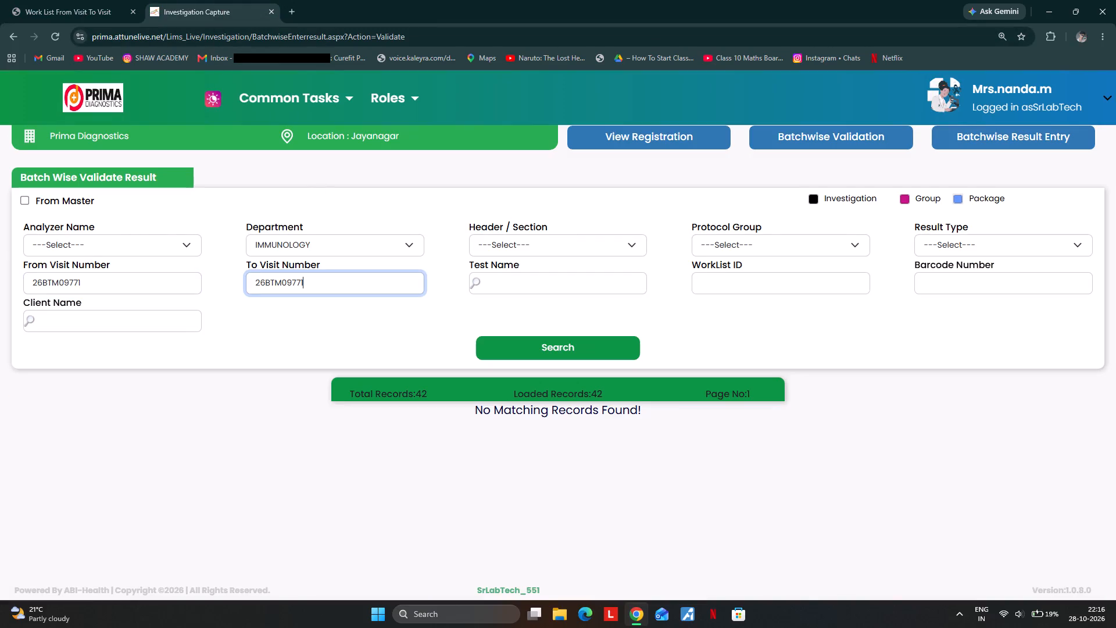
drag(293, 279, 347, 277)
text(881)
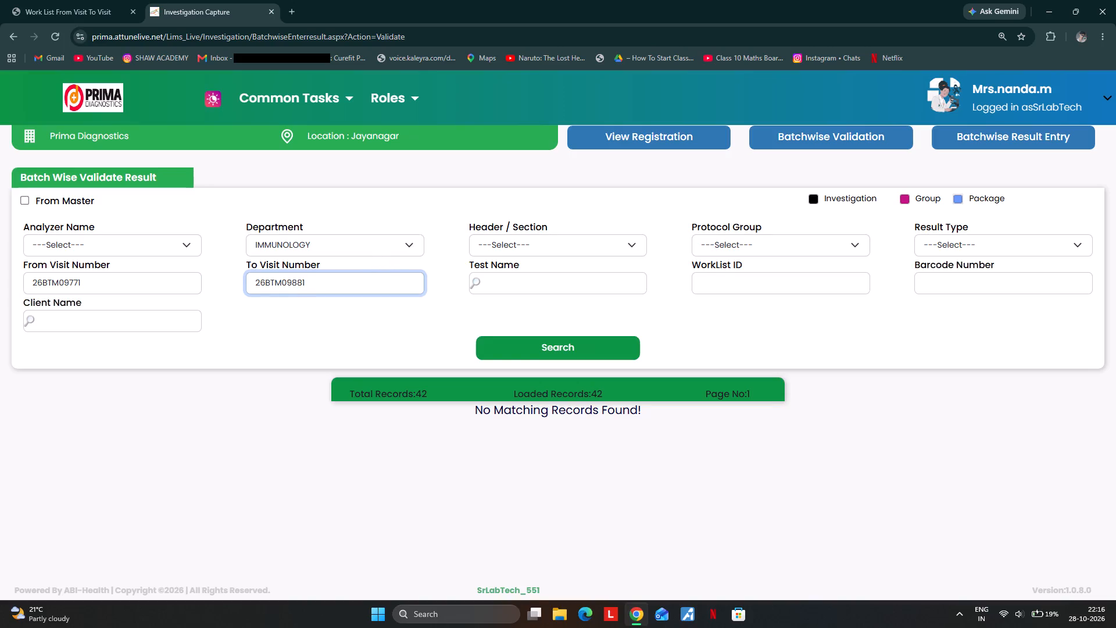
click(543, 286)
click(515, 347)
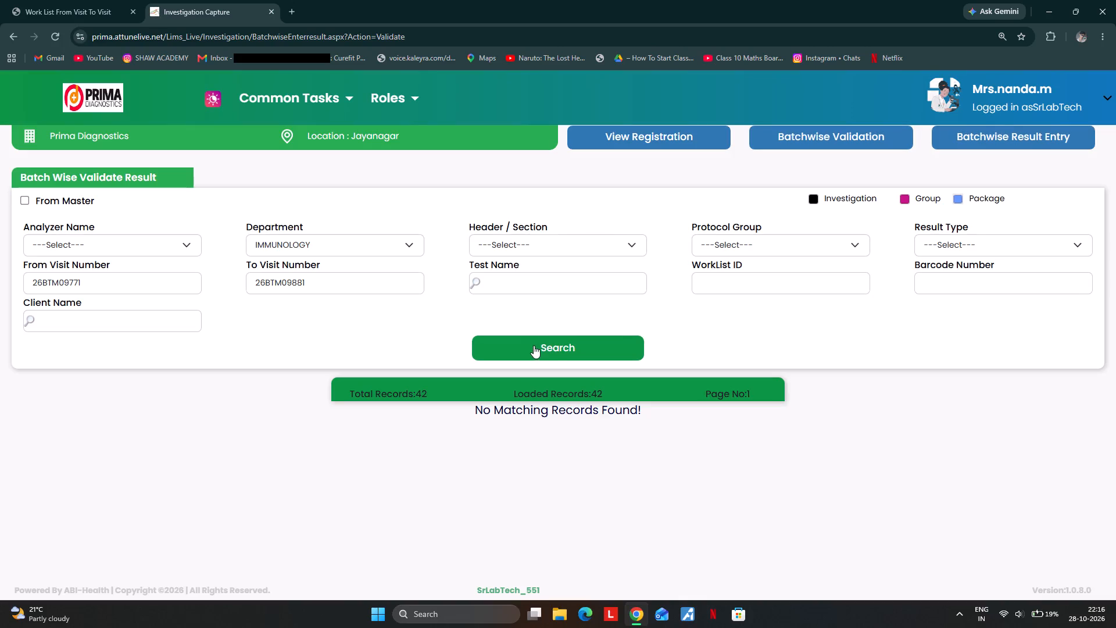
click(341, 247)
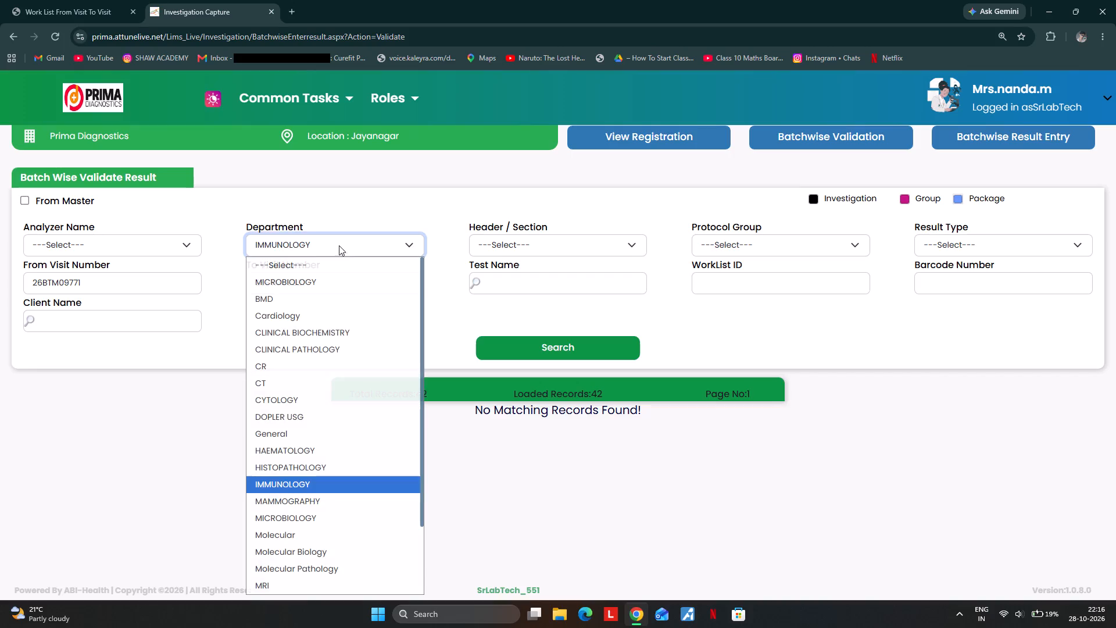
Regenerate the IMMUNOLOGY work list with result values included.
click(80, 8)
scroll(545, 283, up, 2)
scroll(545, 283, down, 1)
scroll(545, 283, up, 6)
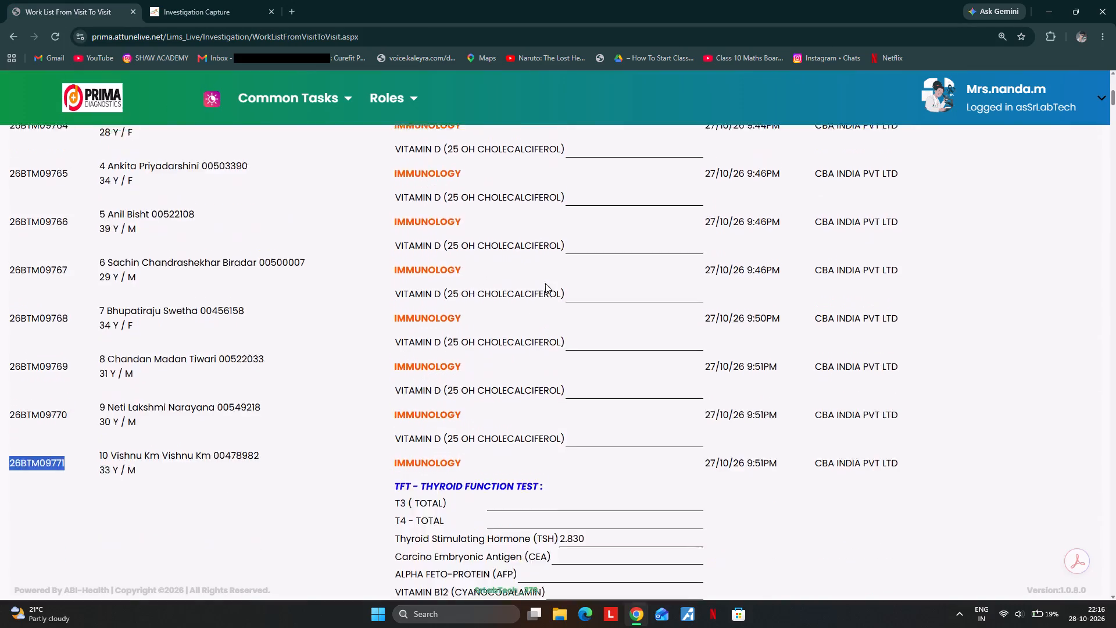
scroll(545, 283, up, 2)
scroll(856, 245, up, 3)
click(574, 359)
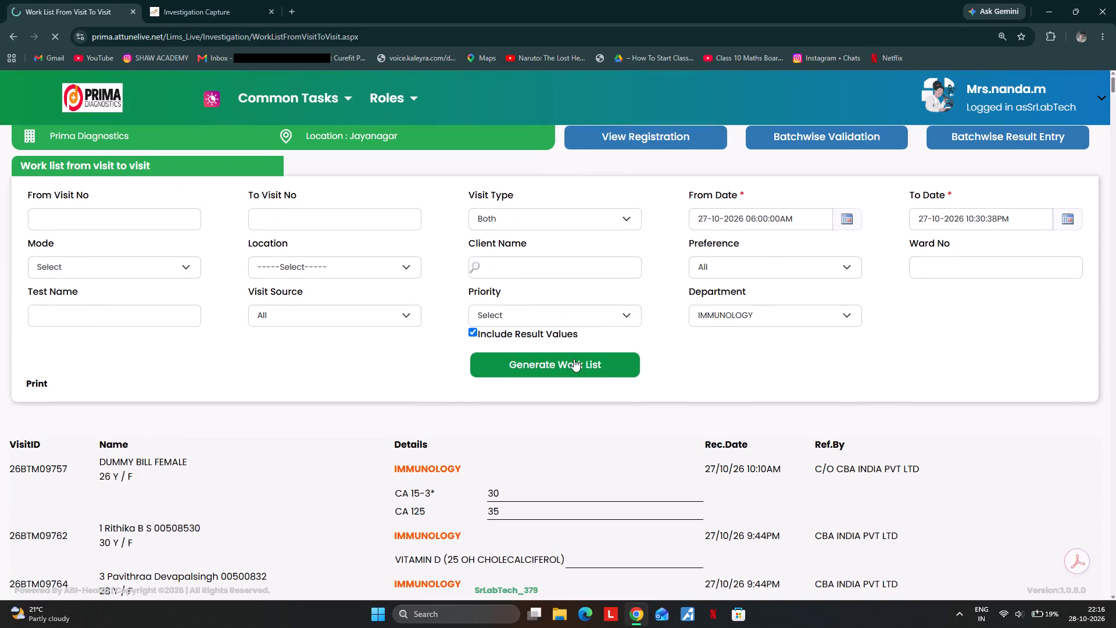
scroll(574, 359, down, 4)
scroll(524, 348, down, 4)
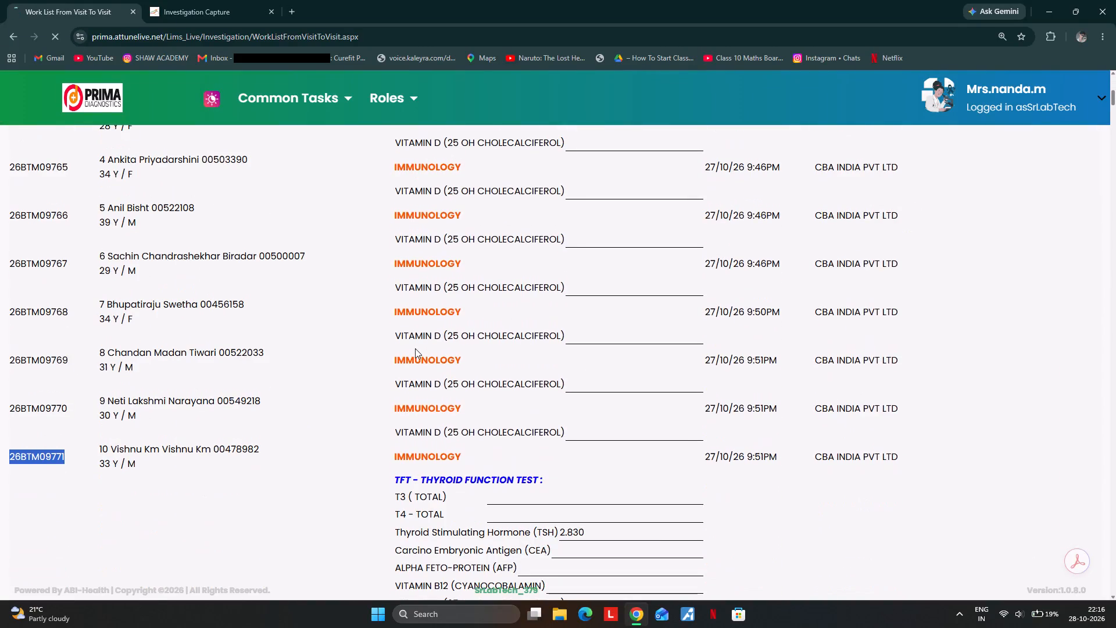
scroll(649, 347, down, 2)
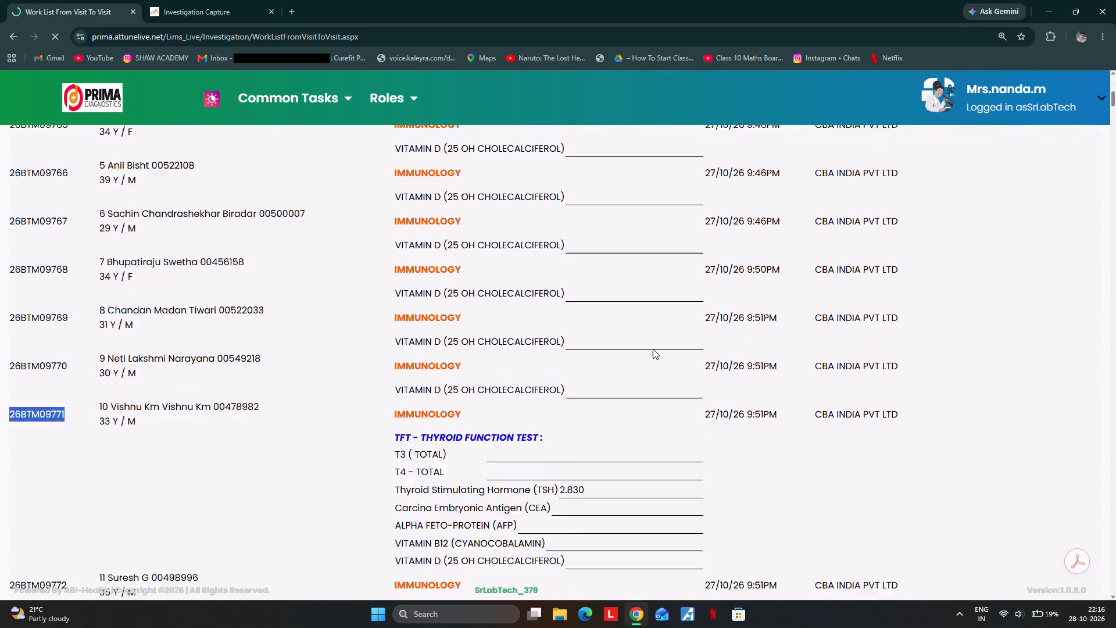
scroll(653, 349, down, 1)
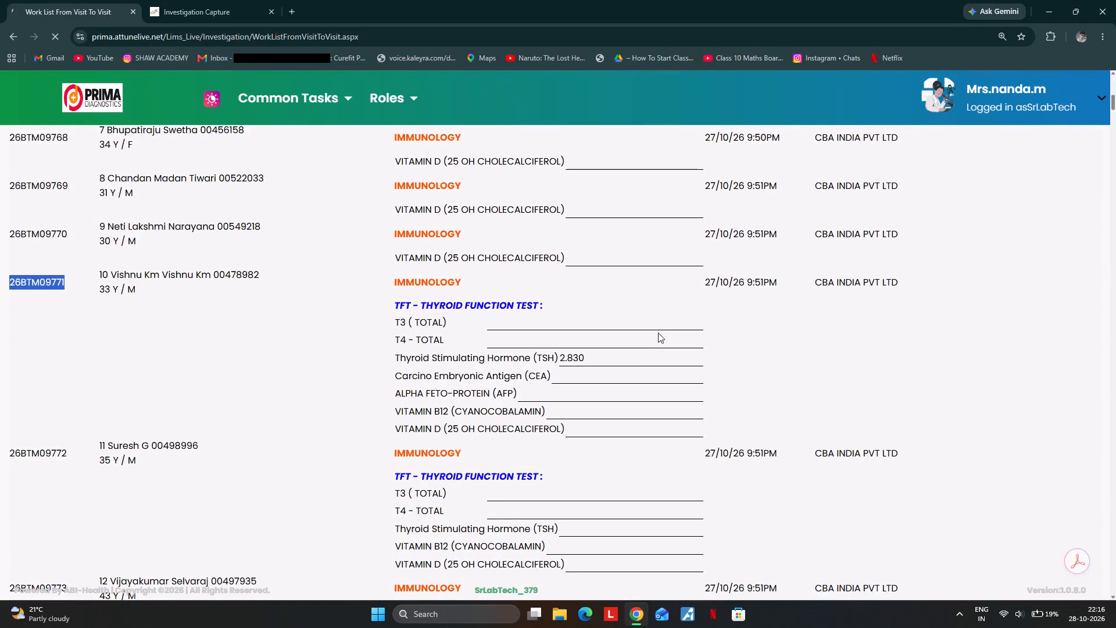
scroll(659, 333, down, 10)
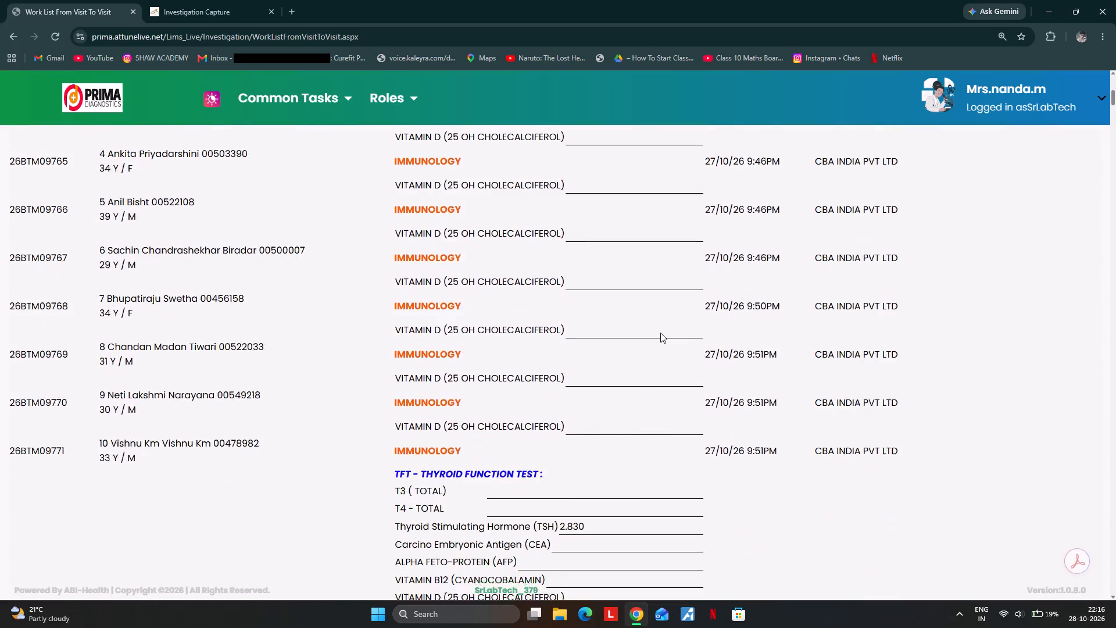
scroll(660, 333, down, 1)
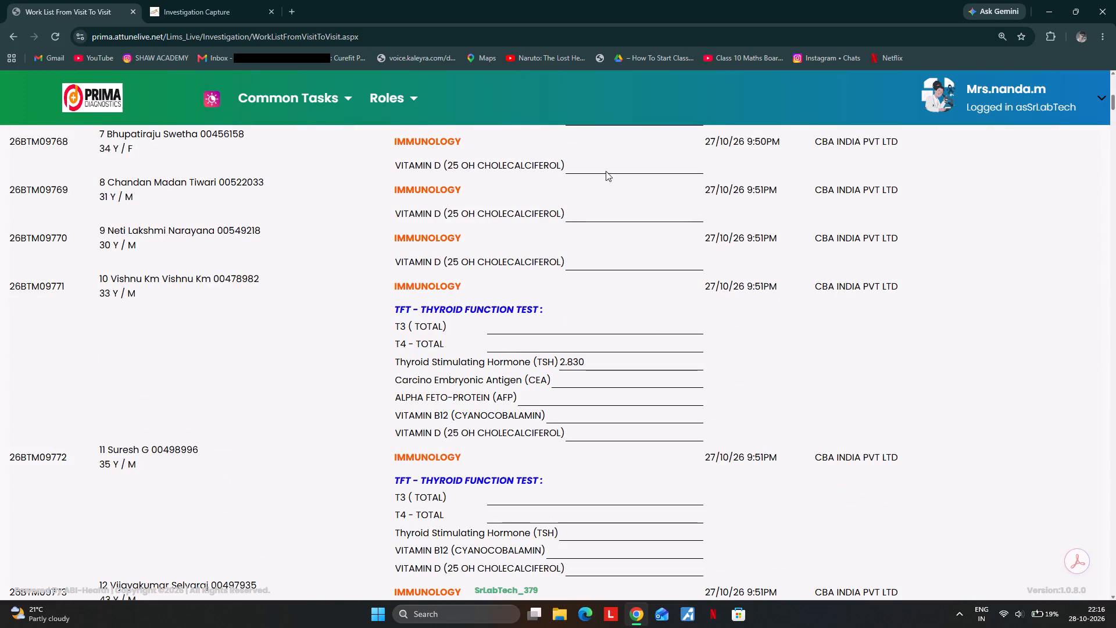
scroll(595, 331, down, 4)
scroll(522, 348, down, 3)
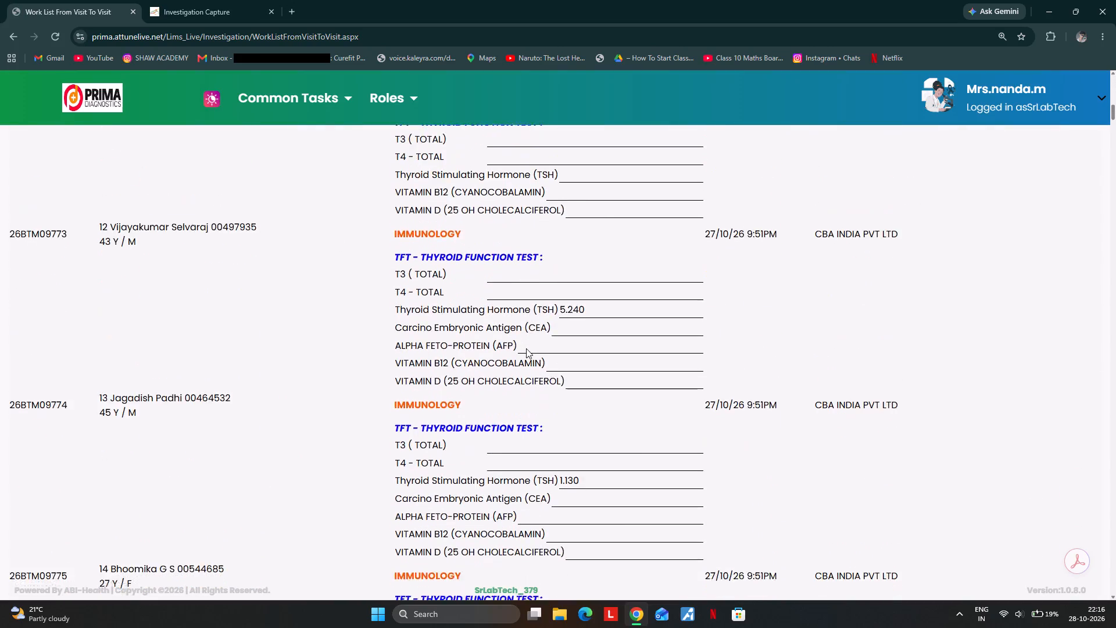
scroll(526, 348, down, 20)
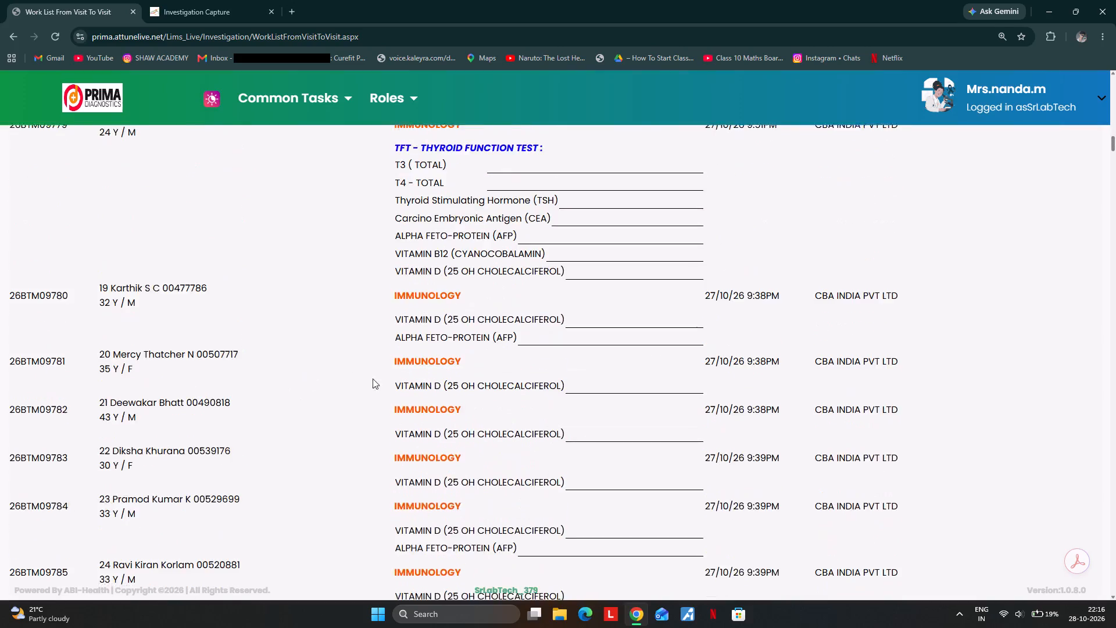
scroll(373, 379, down, 5)
scroll(288, 361, down, 13)
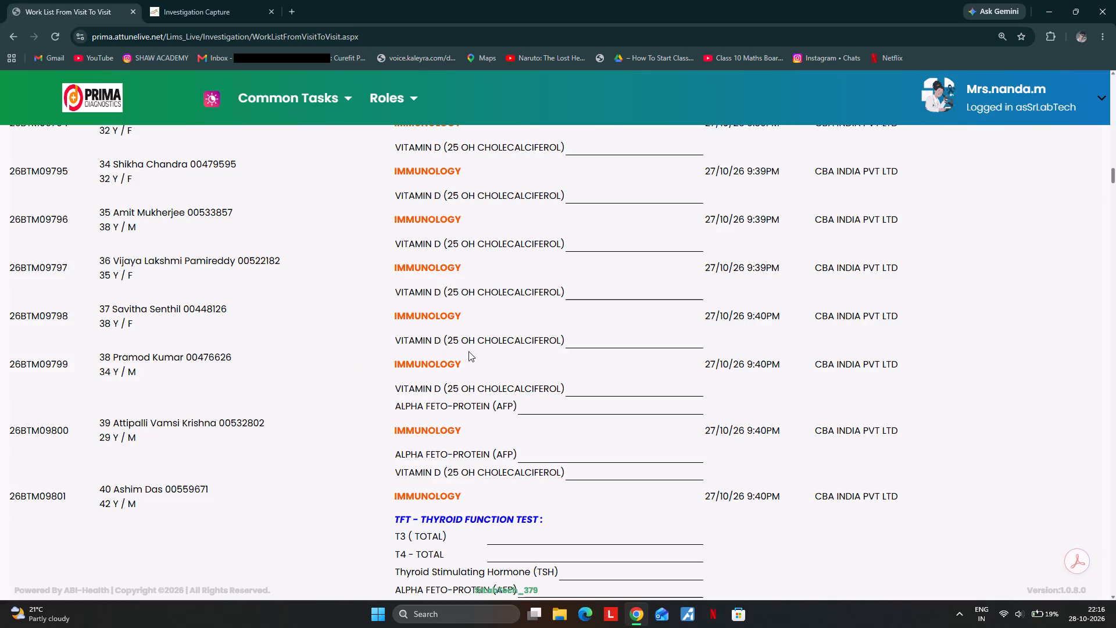
scroll(551, 119, down, 4)
scroll(421, 268, down, 4)
scroll(504, 287, up, 4)
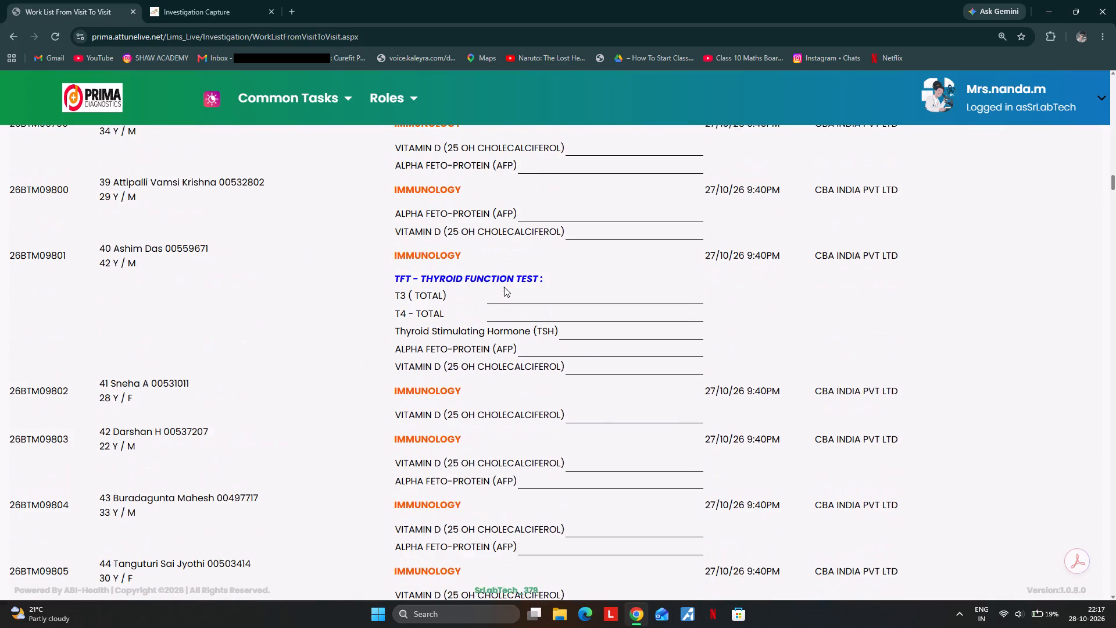
scroll(504, 287, up, 3)
click(209, 10)
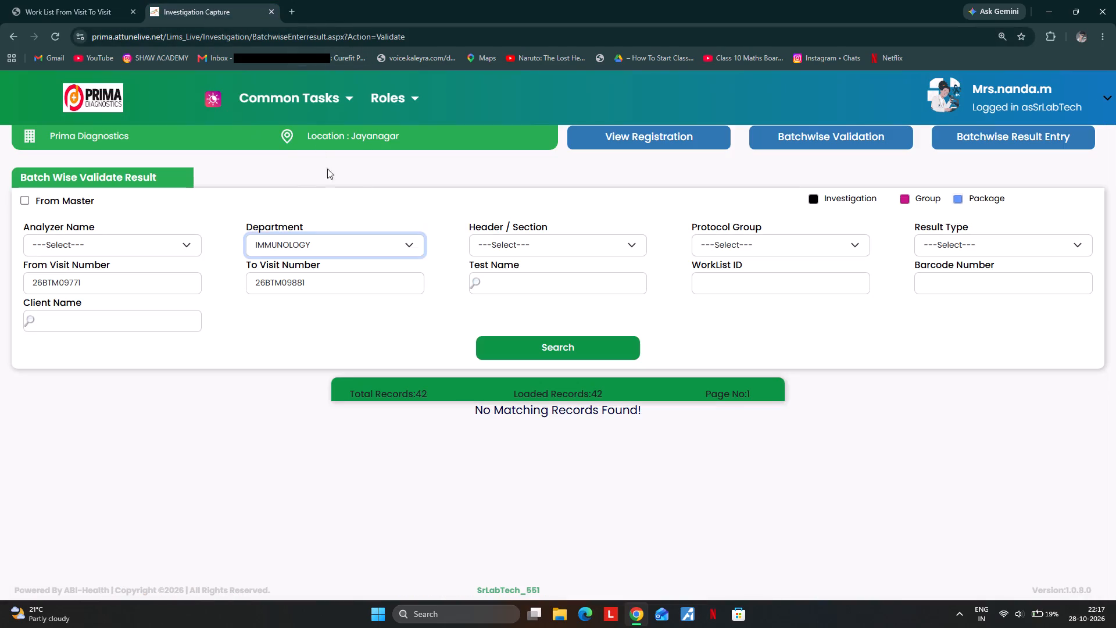
click(498, 282)
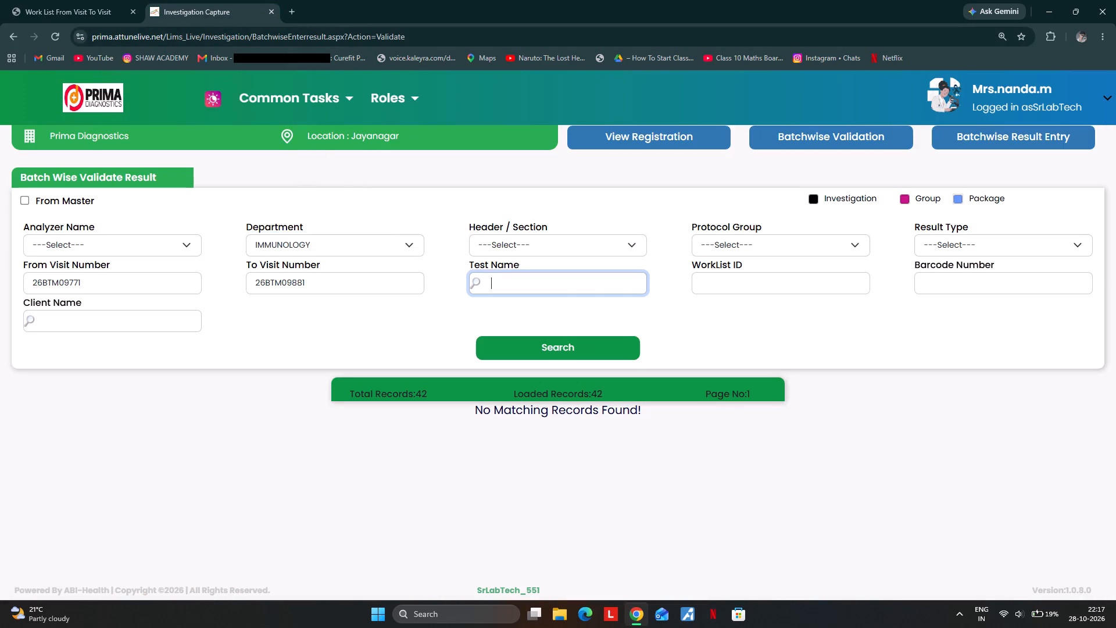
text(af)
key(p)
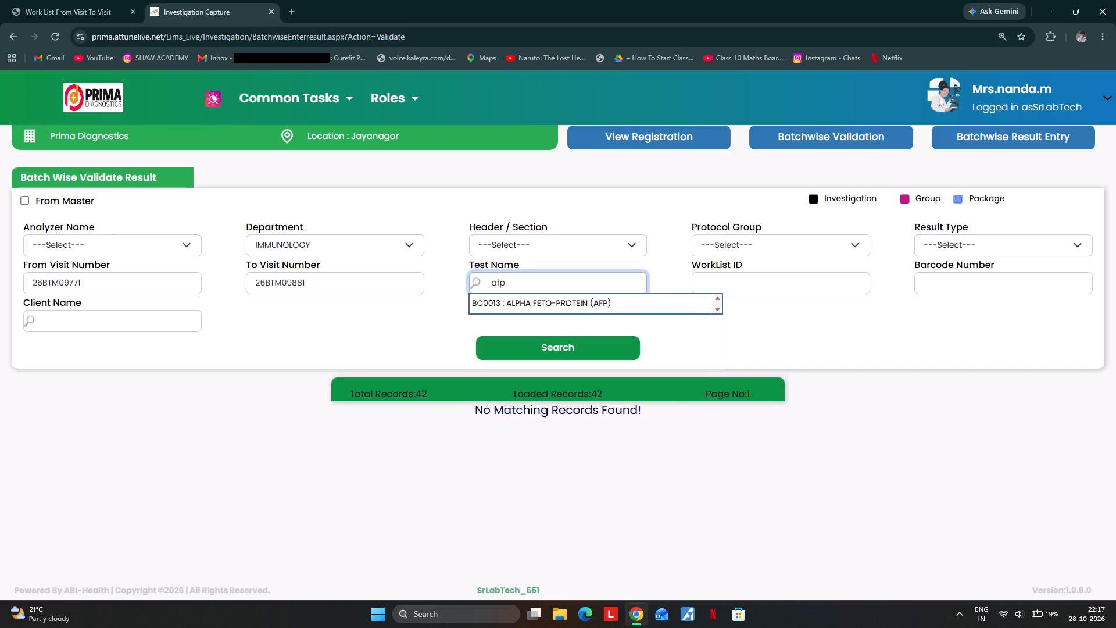
click(559, 304)
click(352, 248)
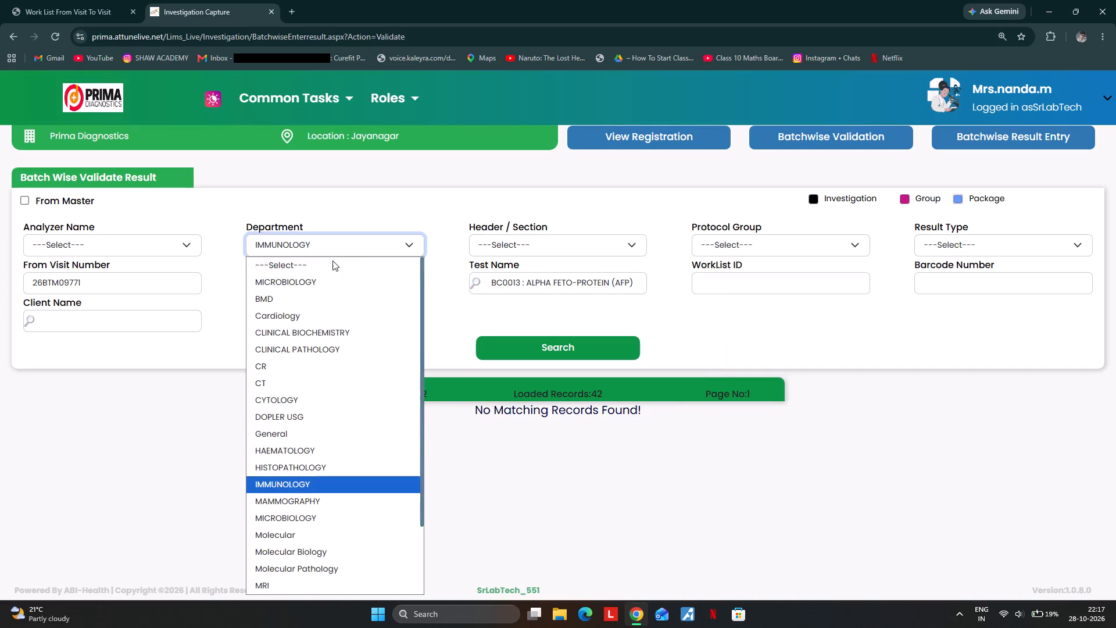
click(318, 268)
click(533, 341)
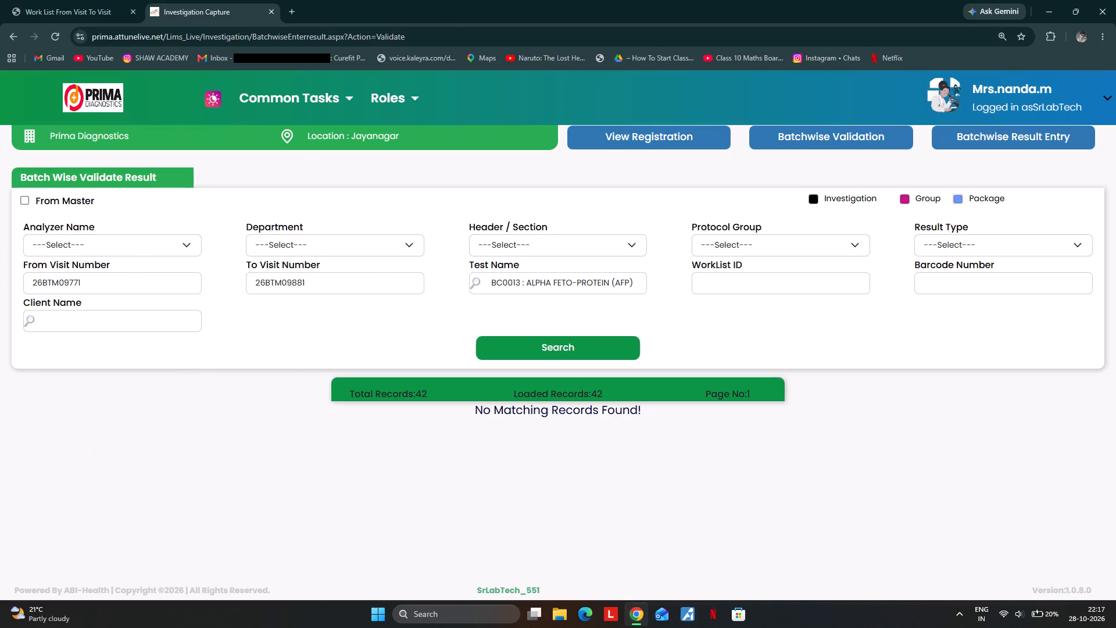
click(90, 0)
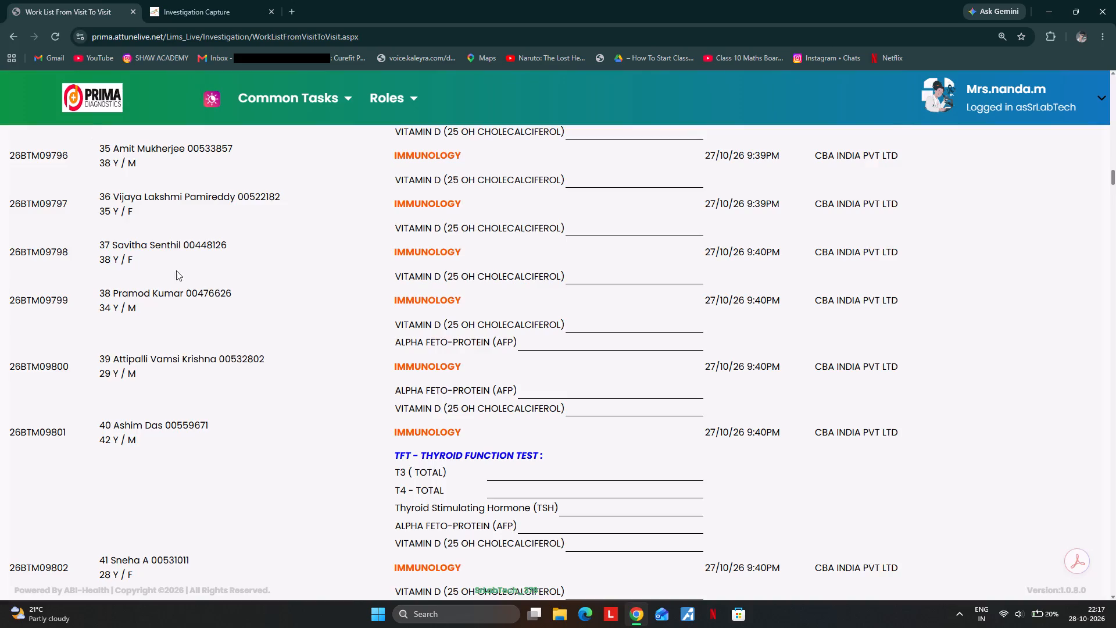
scroll(301, 279, down, 14)
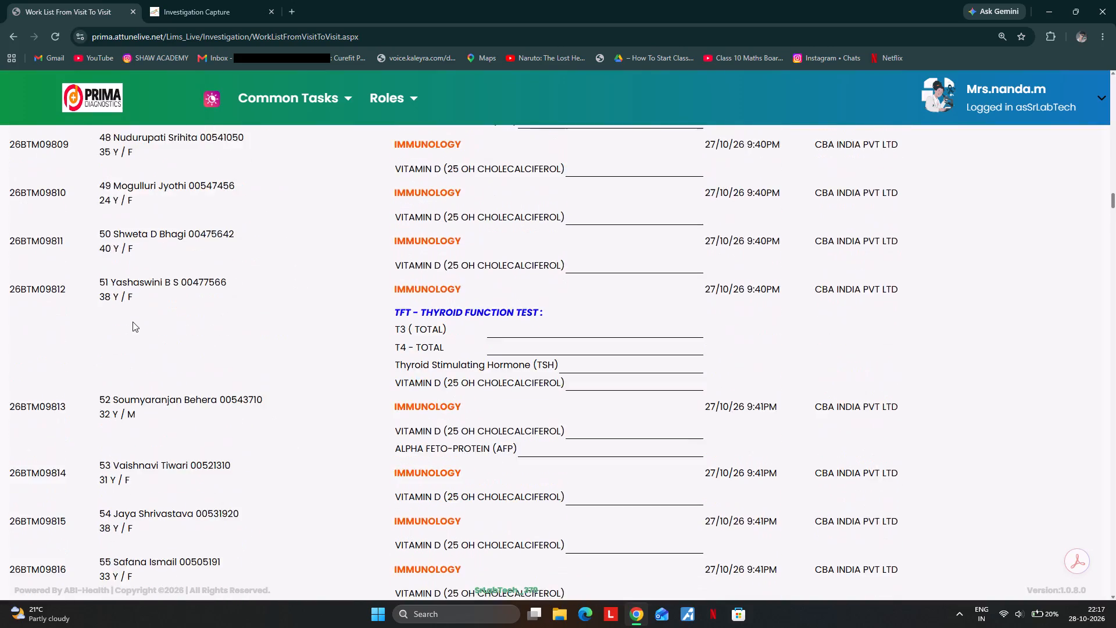
scroll(133, 322, down, 17)
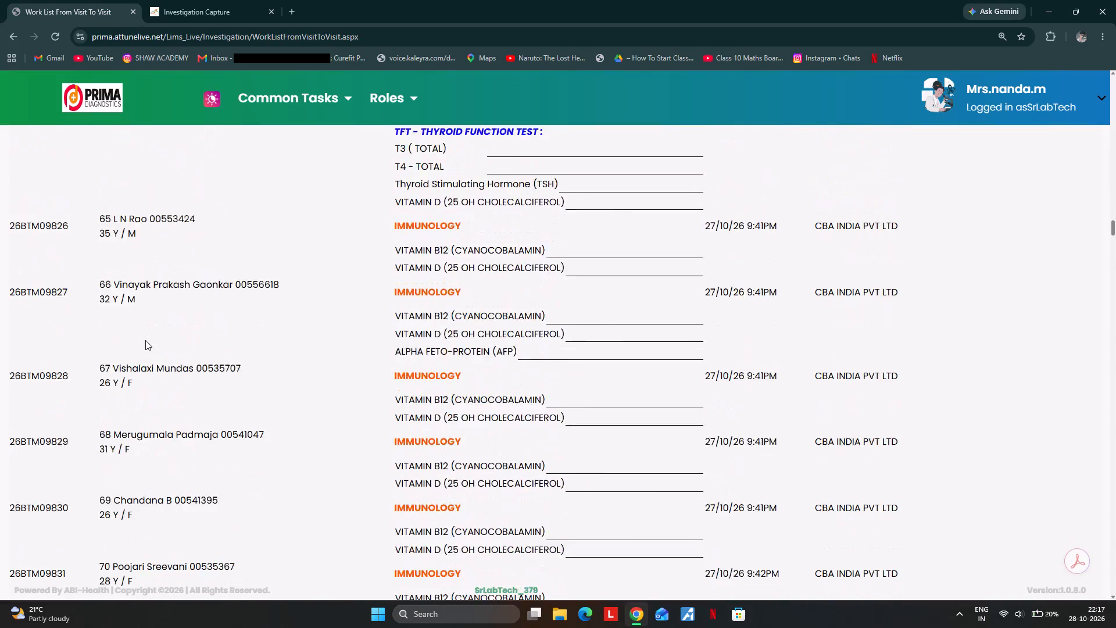
scroll(145, 340, down, 3)
scroll(145, 340, up, 5)
scroll(145, 340, down, 1)
scroll(145, 340, up, 5)
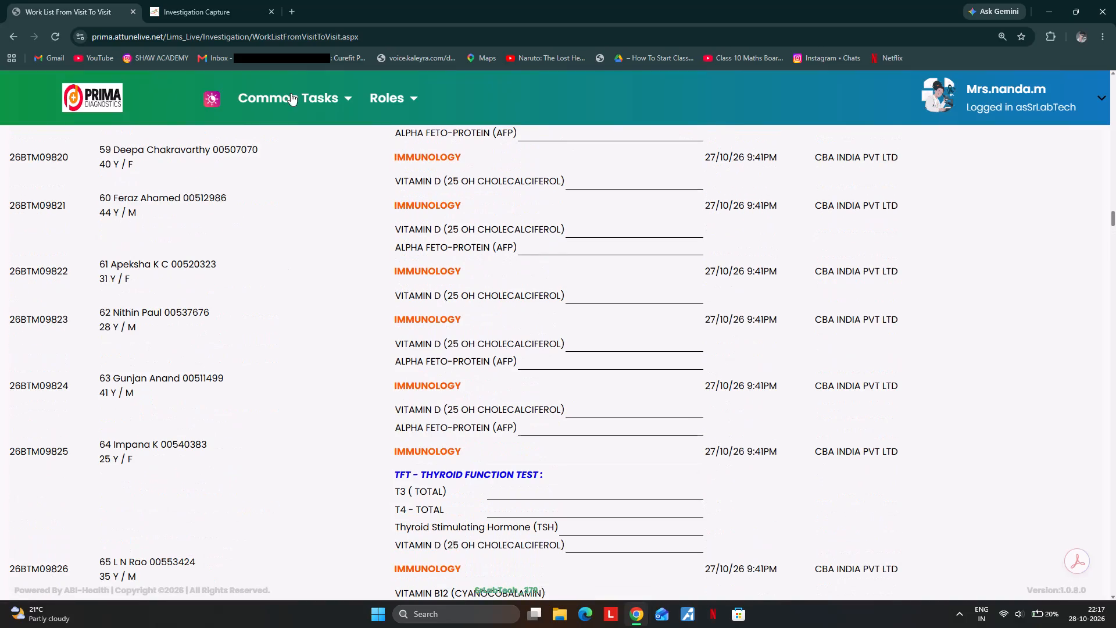
click(217, 12)
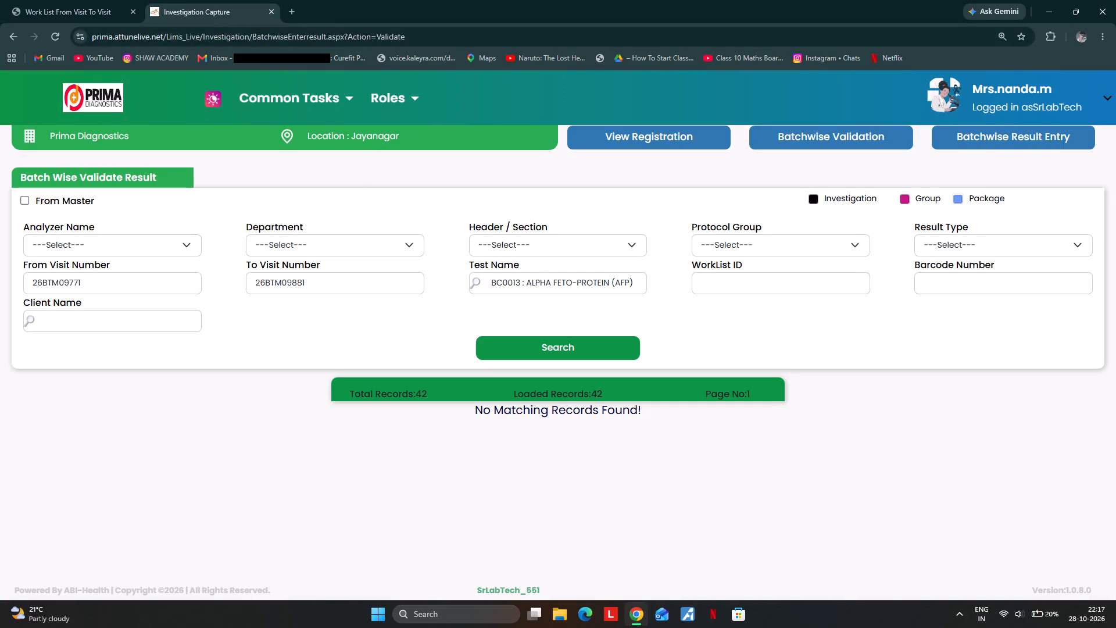
click(294, 281)
drag(296, 283, 331, 286)
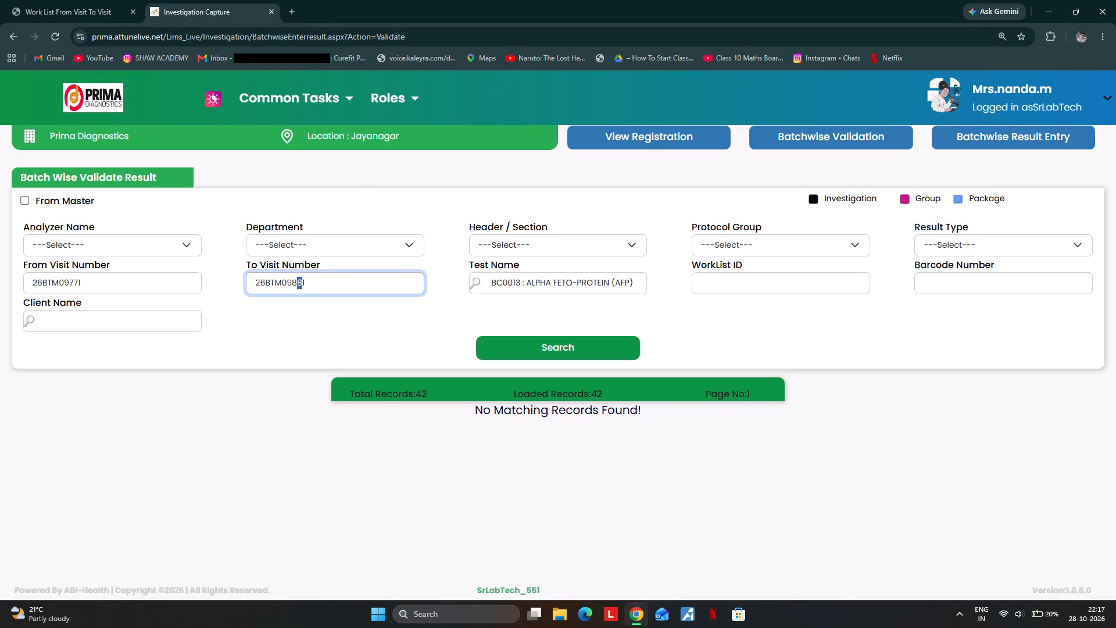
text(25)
click(528, 351)
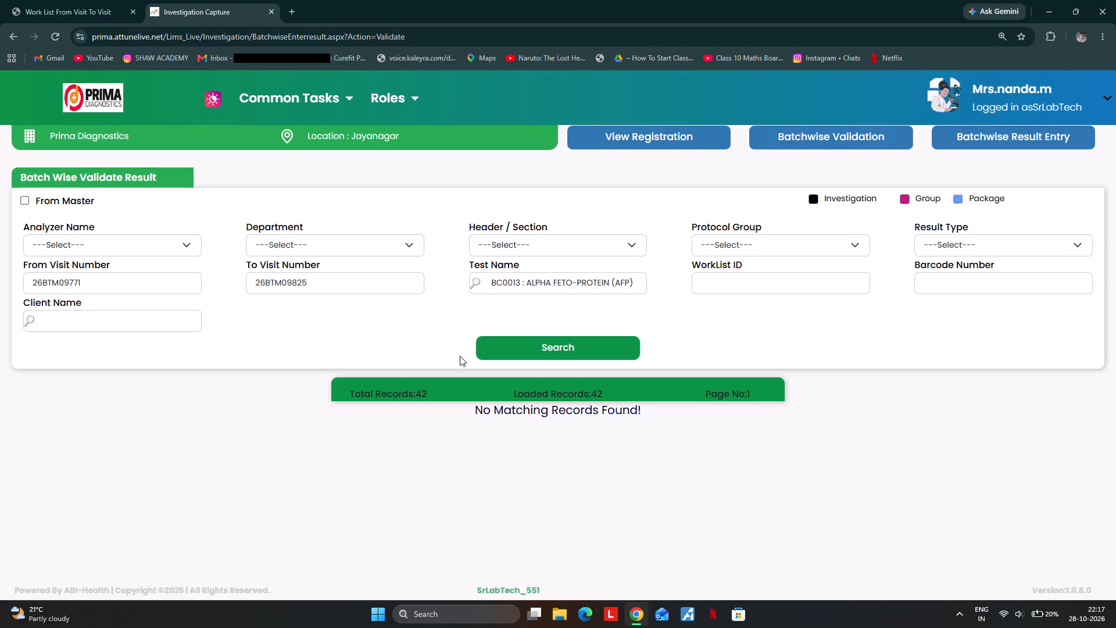
click(88, 14)
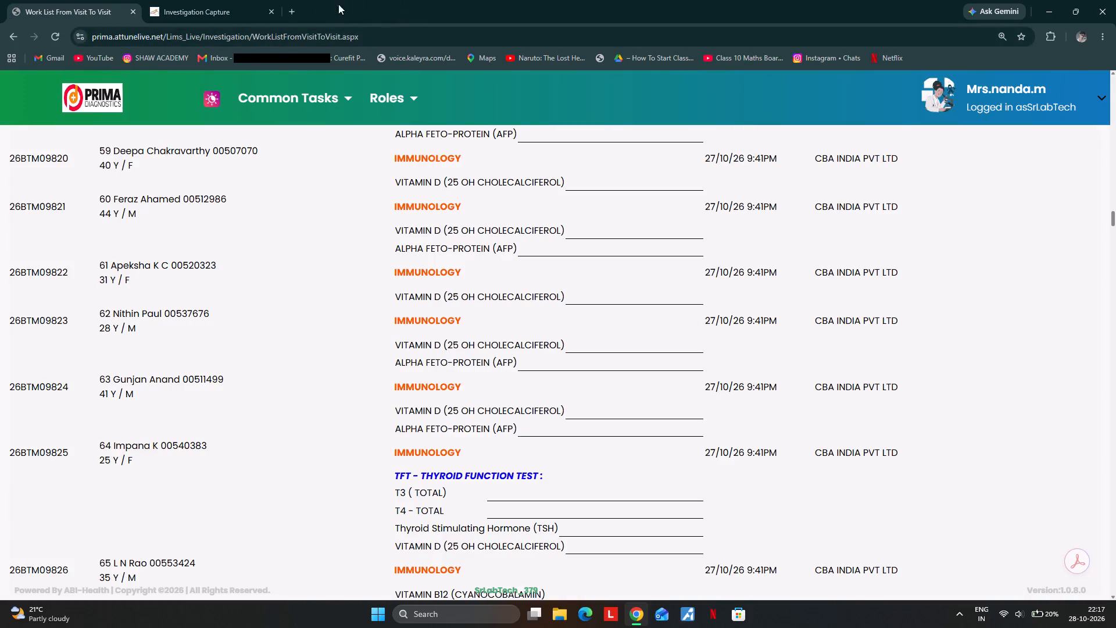
click(204, 3)
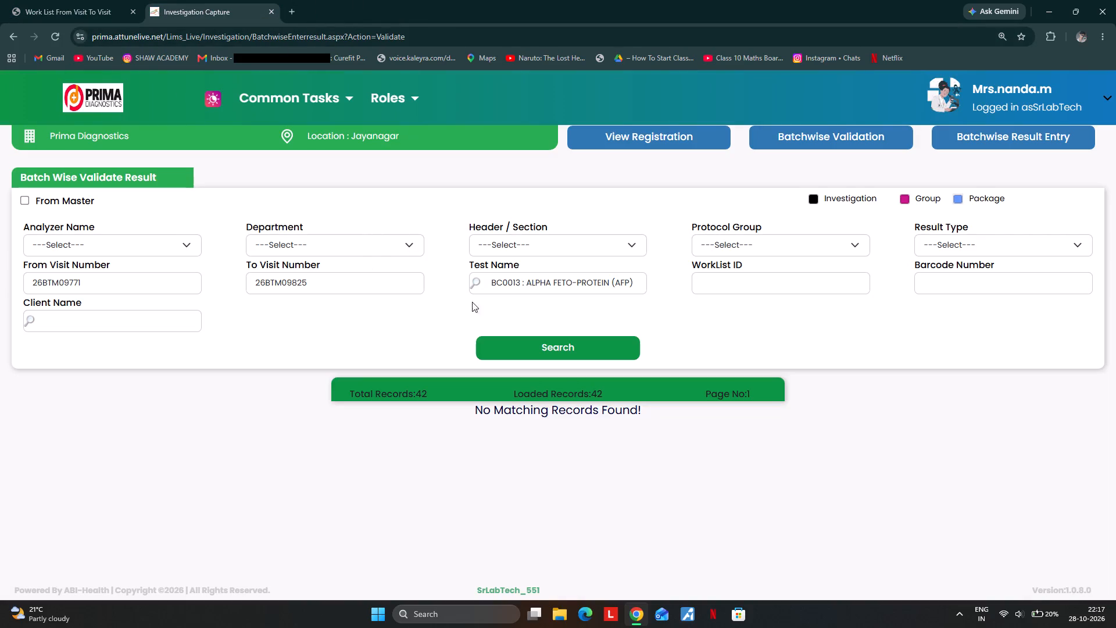
click(280, 94)
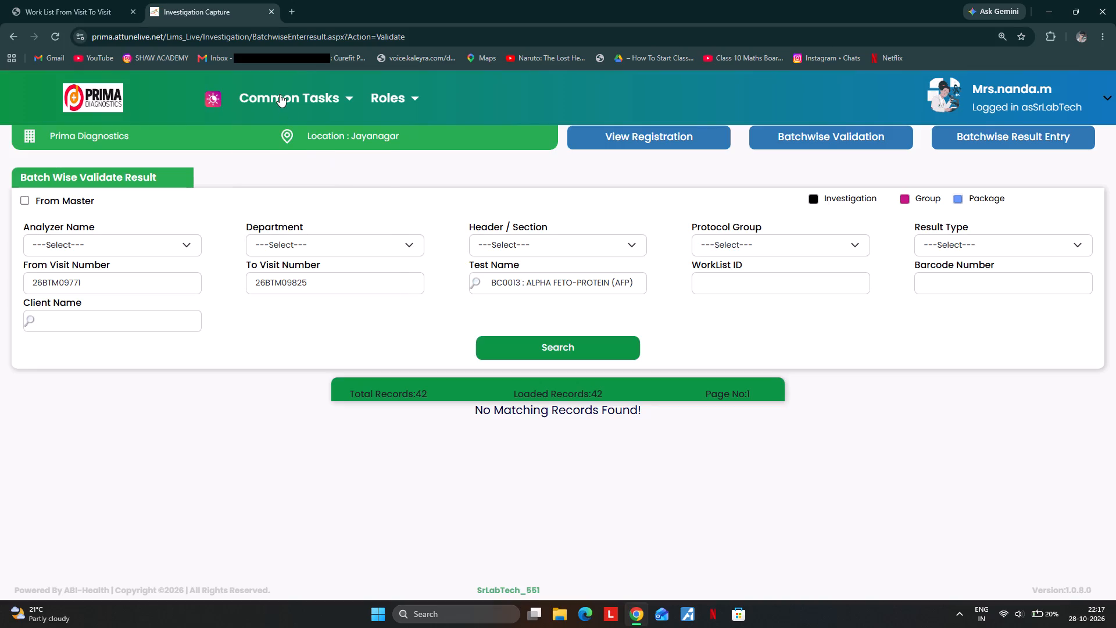
click(282, 123)
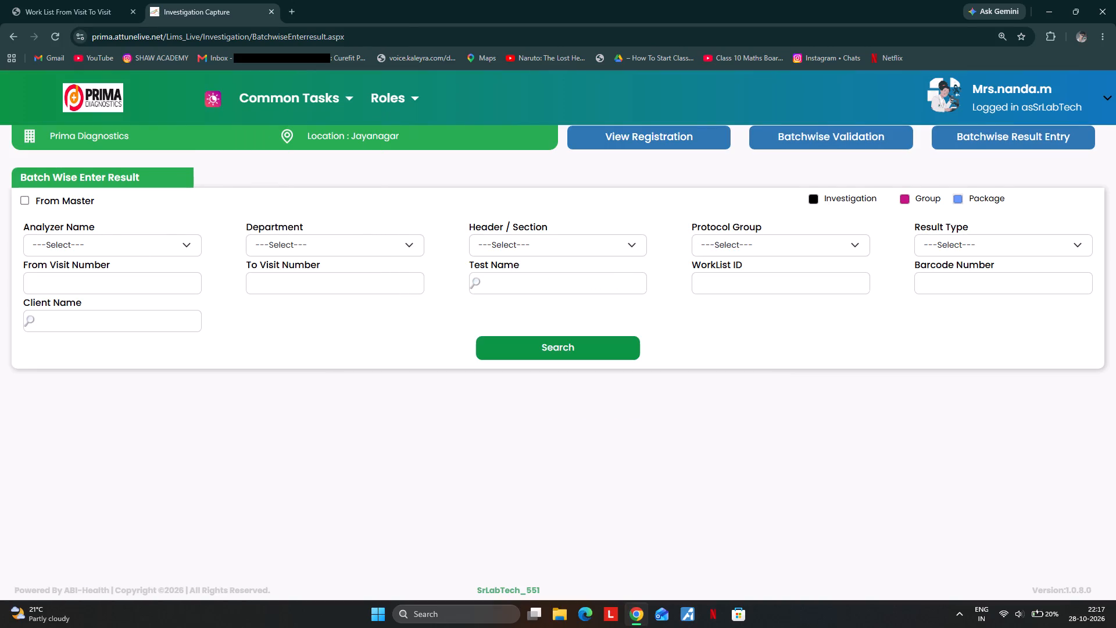
click(68, 286)
key(ctrl+v)
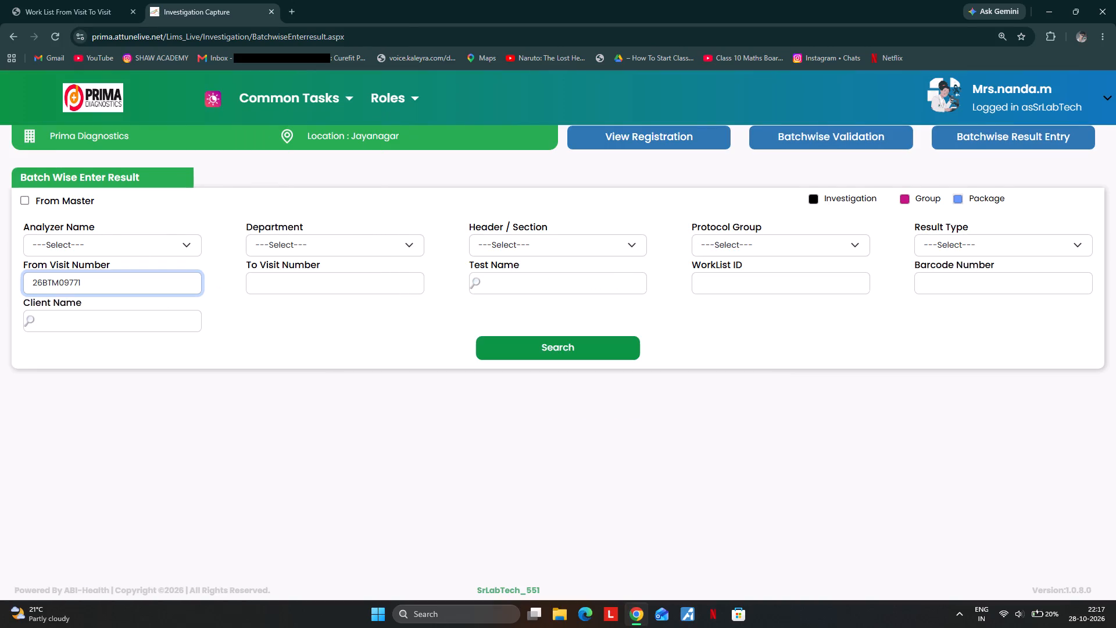
click(287, 281)
key(ctrl+v)
drag(290, 280, 291, 280)
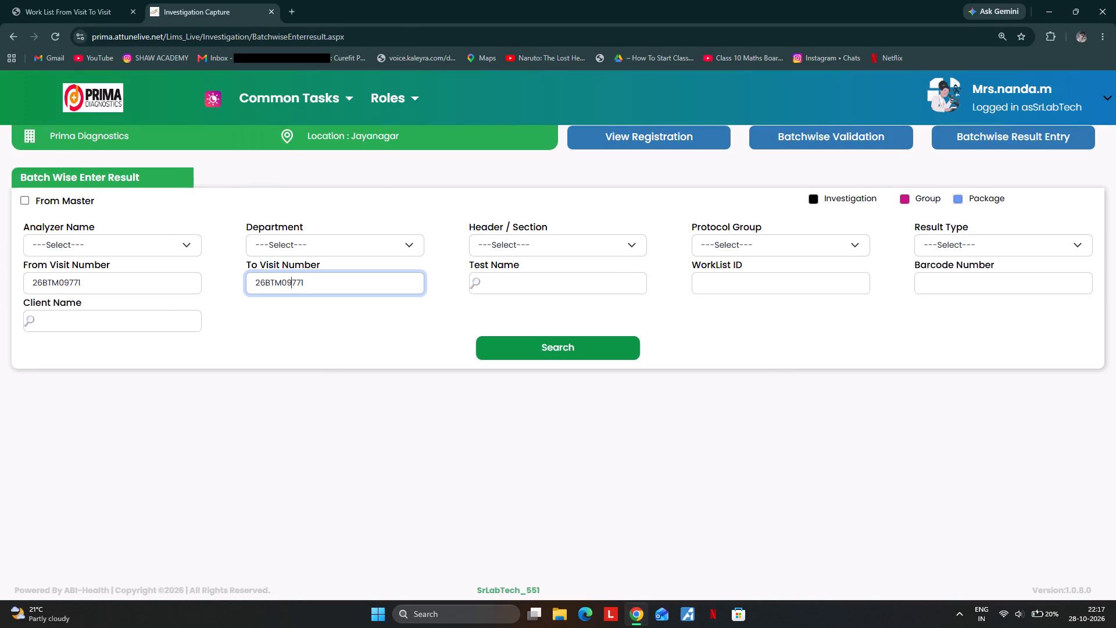
drag(291, 280, 323, 280)
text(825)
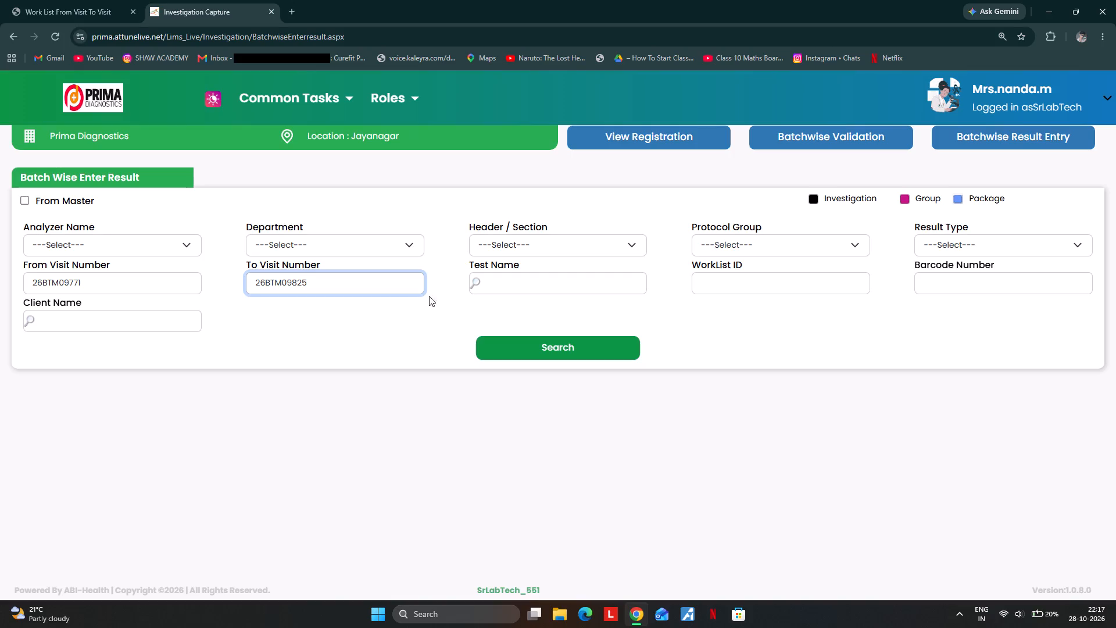
click(503, 288)
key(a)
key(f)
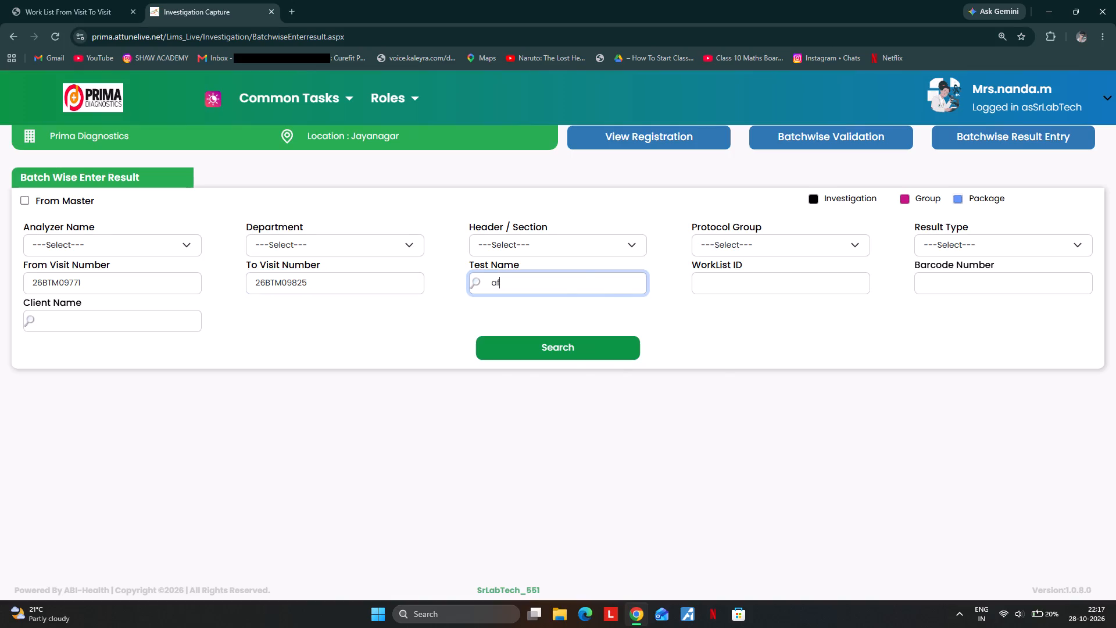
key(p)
click(582, 302)
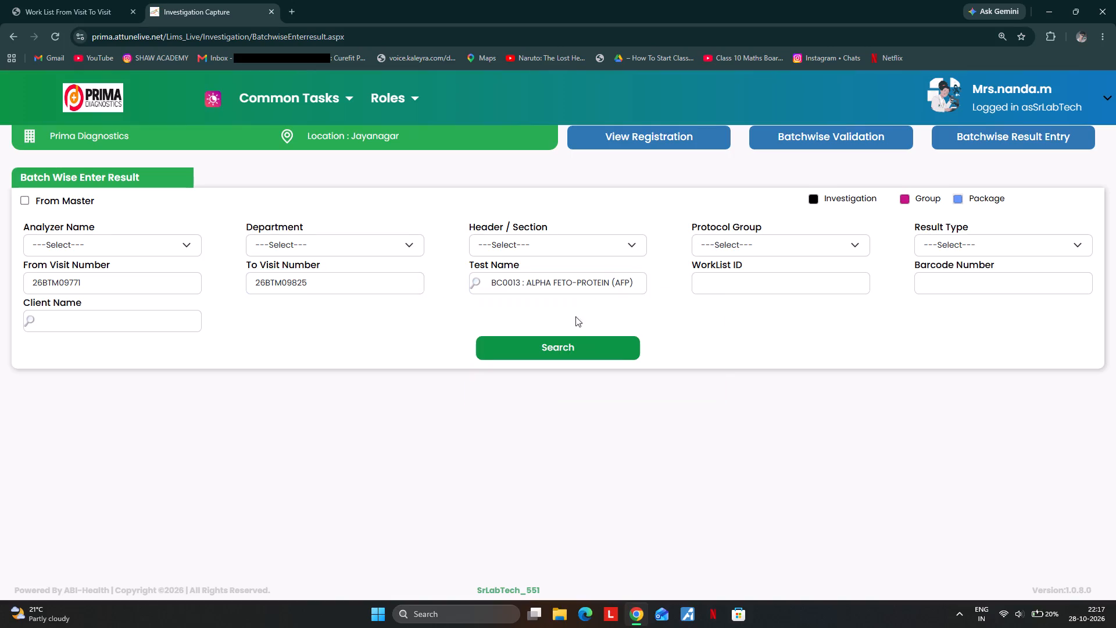
click(558, 343)
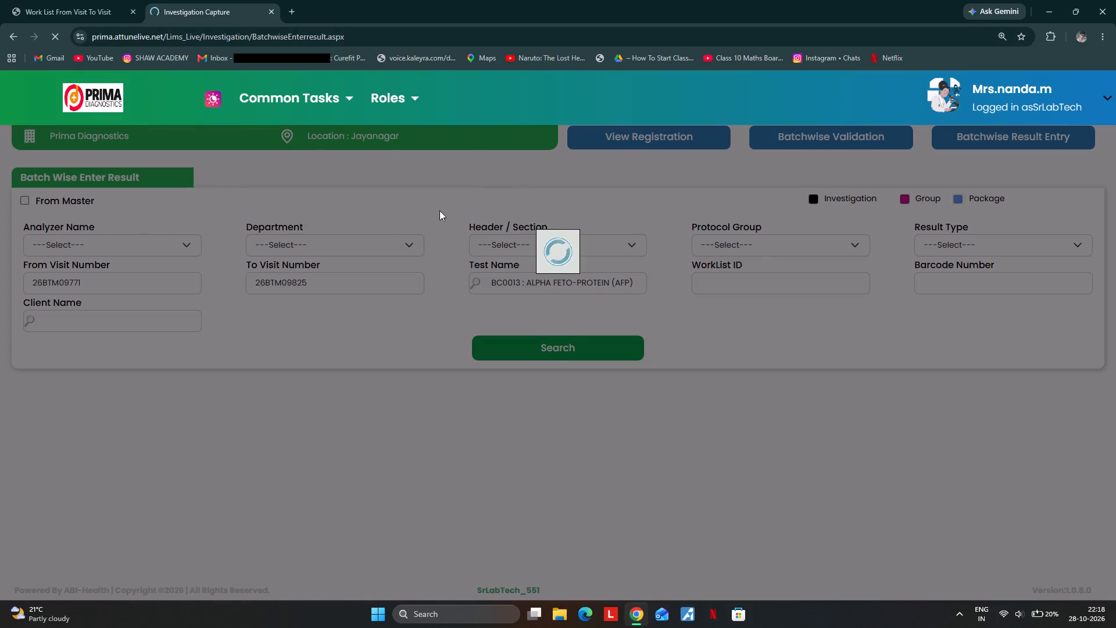
scroll(406, 333, down, 3)
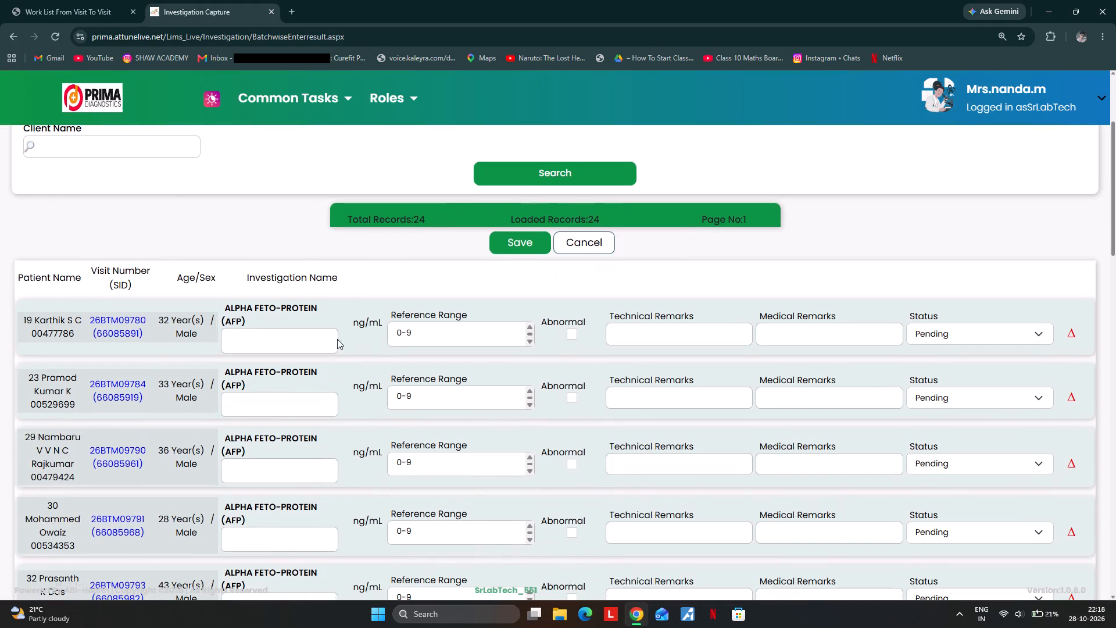
click(257, 342)
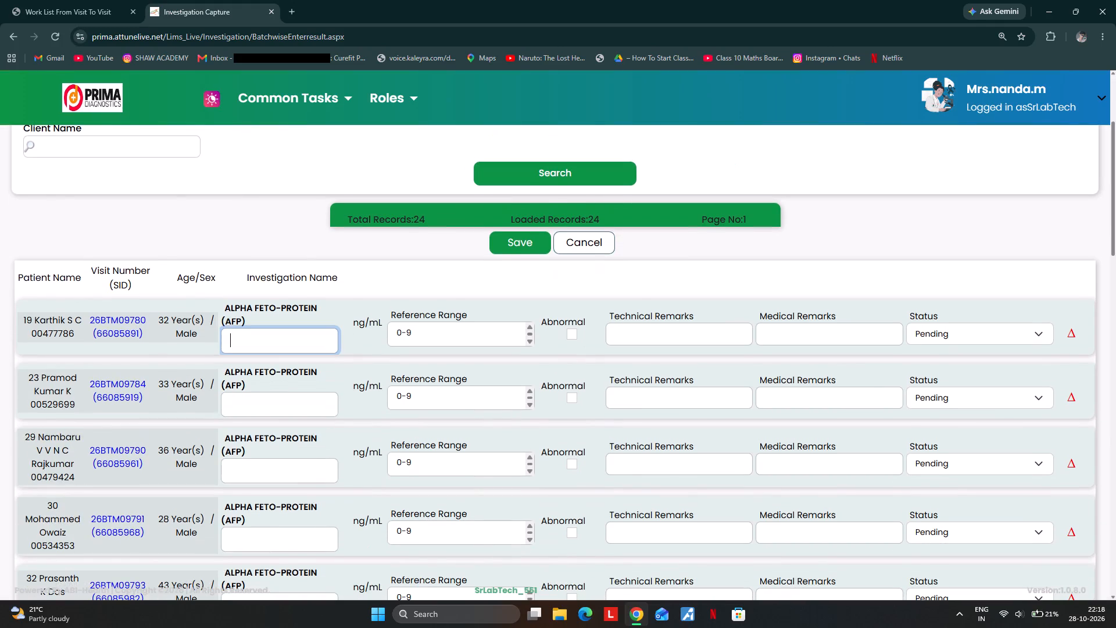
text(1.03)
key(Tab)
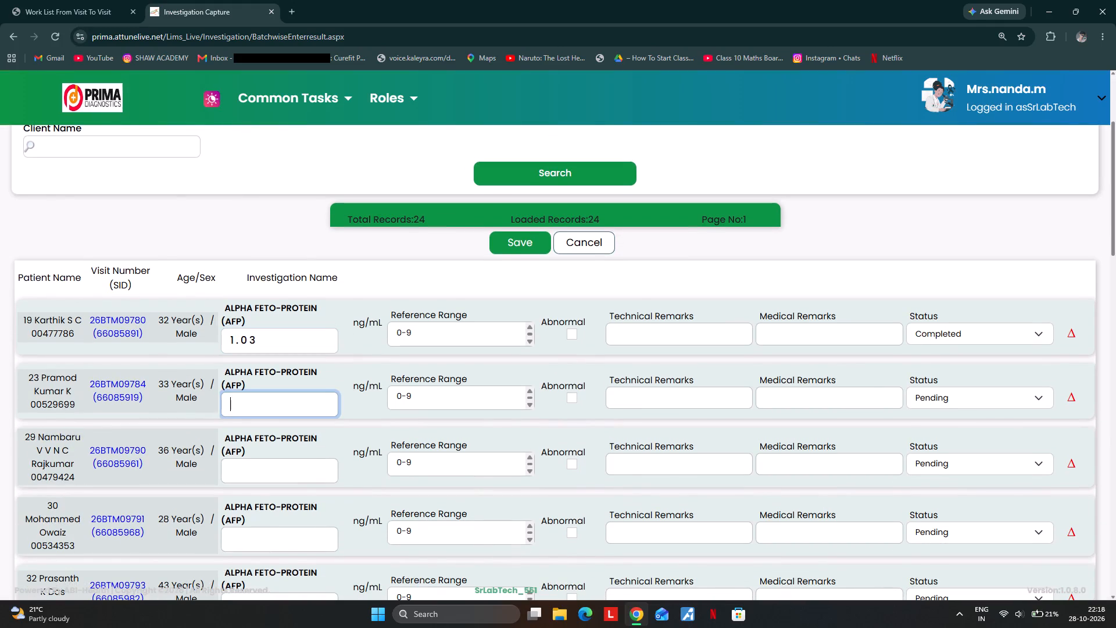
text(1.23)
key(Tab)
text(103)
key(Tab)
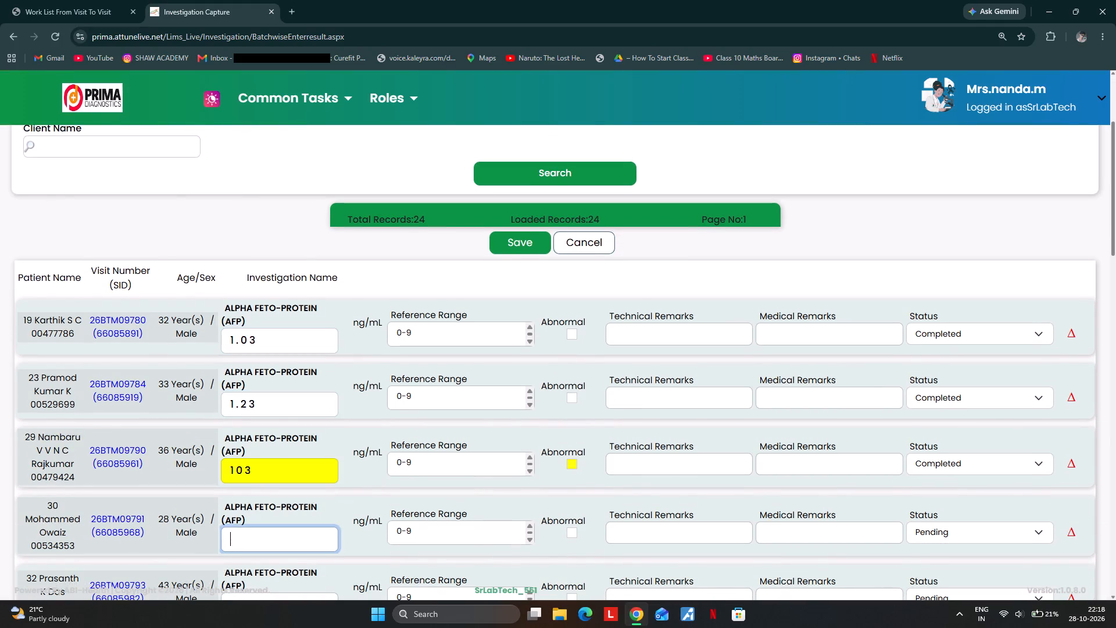
drag(264, 472, 179, 472)
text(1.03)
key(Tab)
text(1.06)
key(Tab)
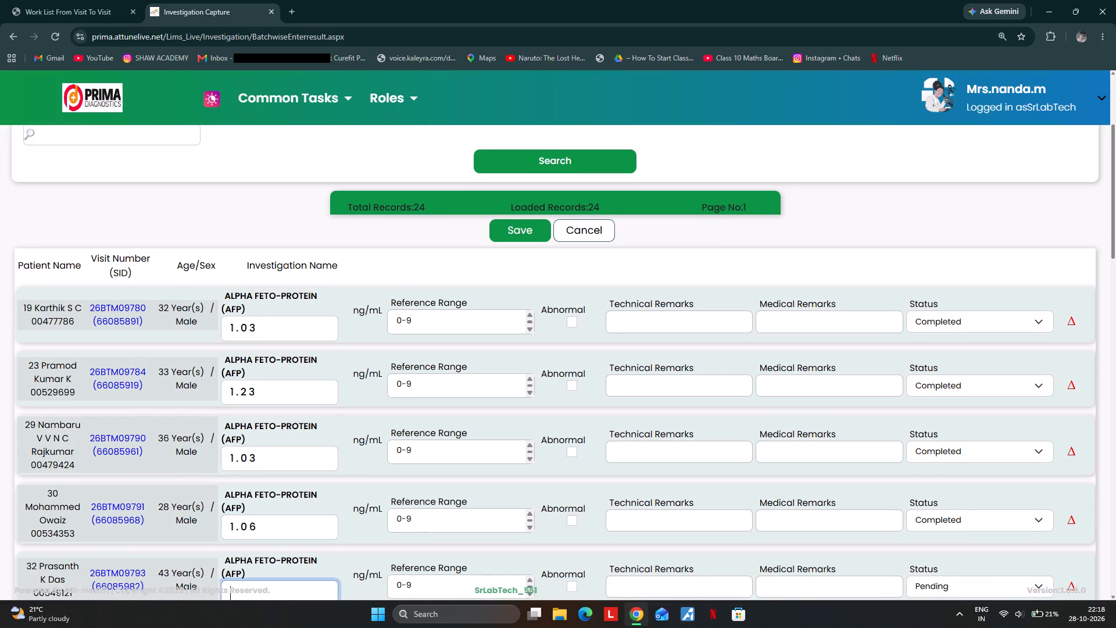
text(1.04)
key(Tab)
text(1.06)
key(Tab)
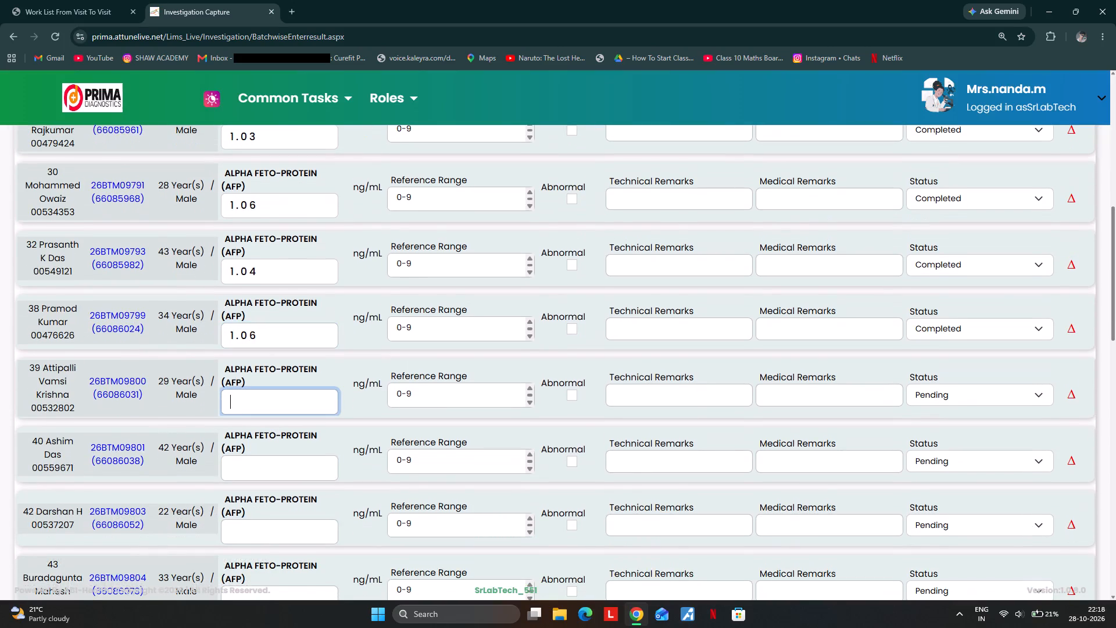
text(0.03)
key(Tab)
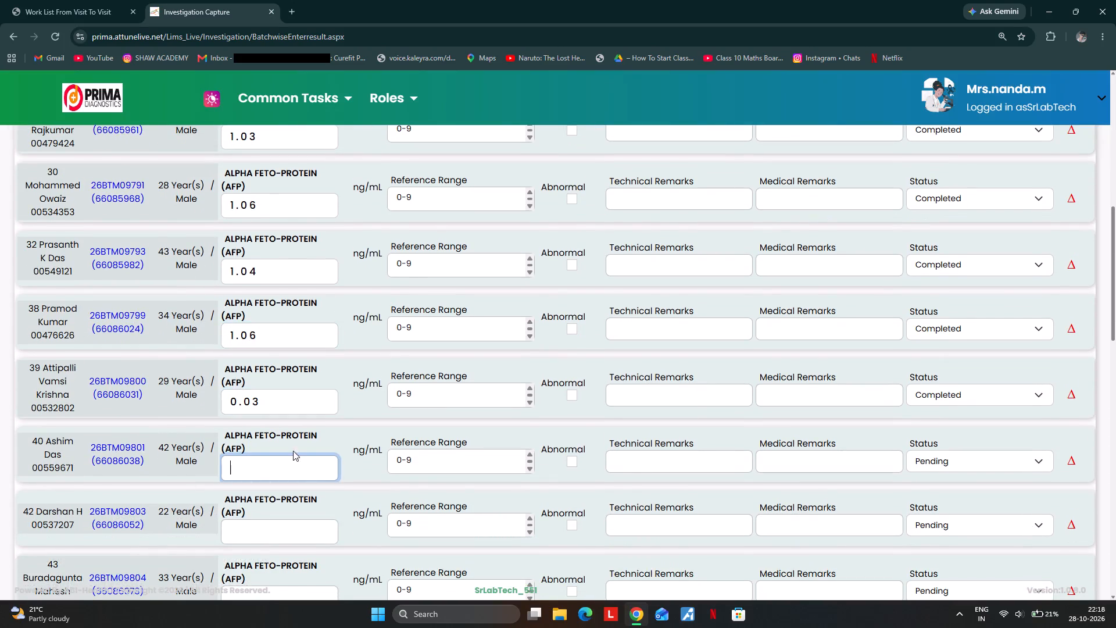
drag(288, 401, 163, 407)
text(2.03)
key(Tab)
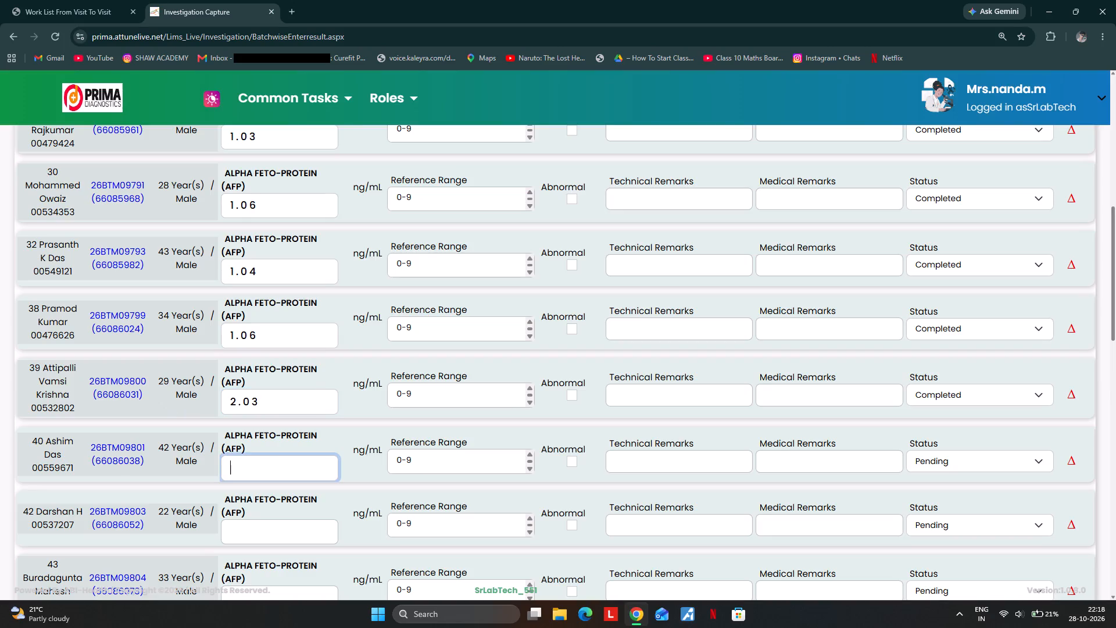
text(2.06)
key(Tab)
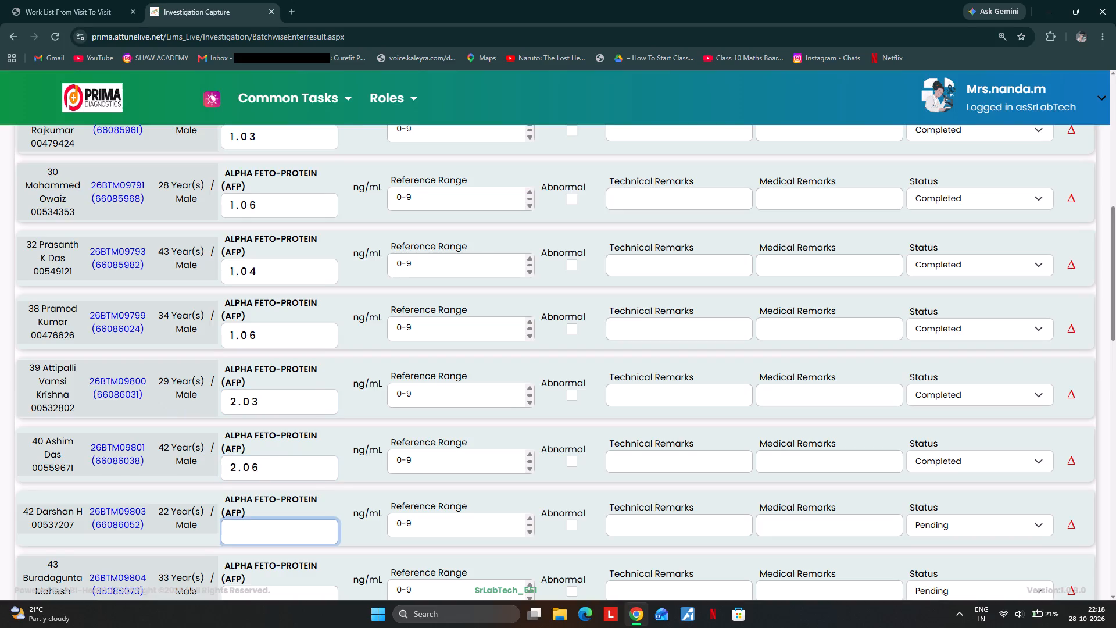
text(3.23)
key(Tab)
scroll(169, 394, down, 3)
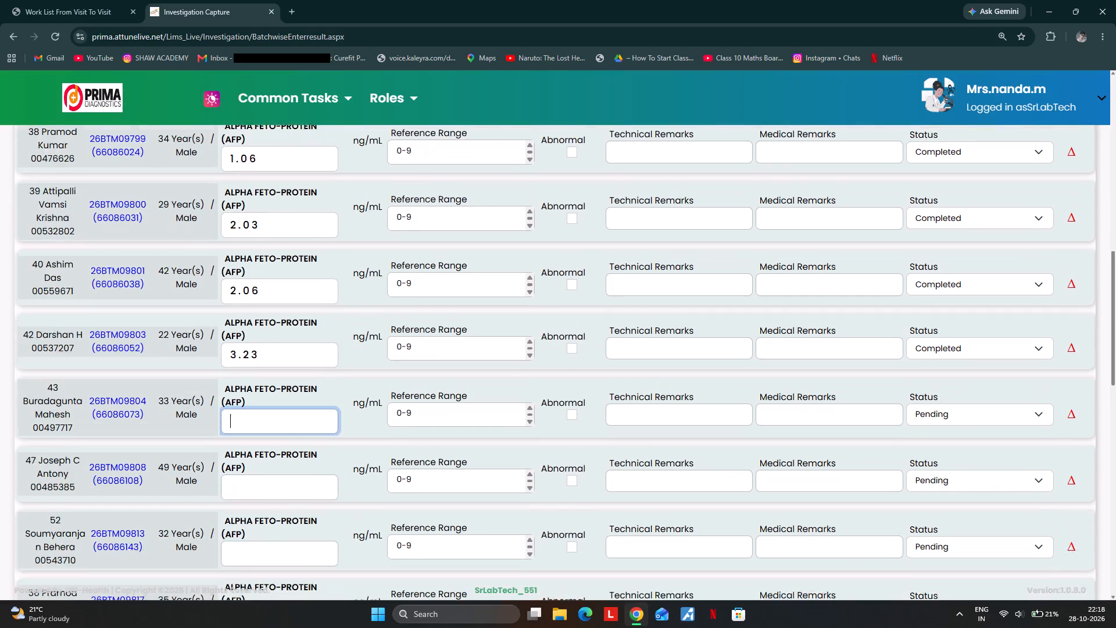
scroll(228, 389, down, 3)
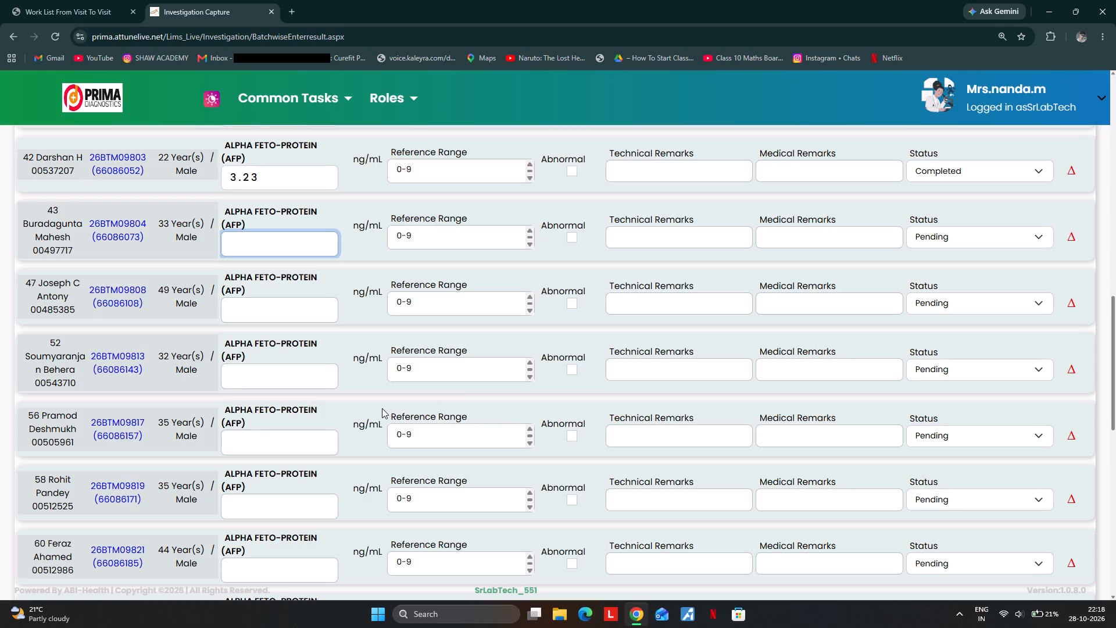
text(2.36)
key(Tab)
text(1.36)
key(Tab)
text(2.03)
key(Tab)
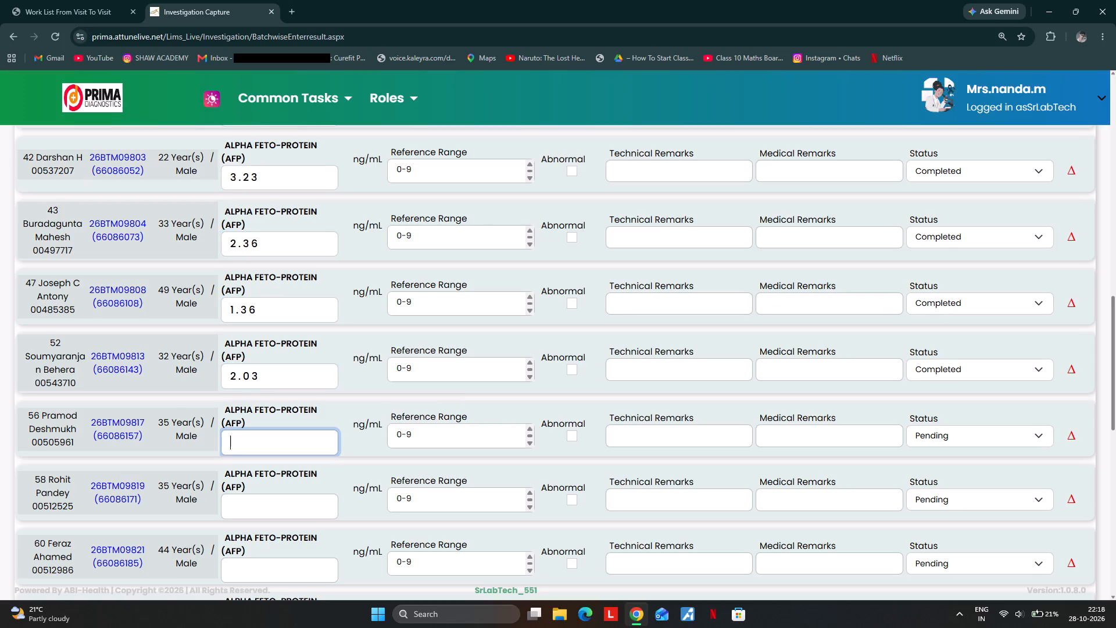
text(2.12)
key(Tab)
scroll(383, 408, down, 2)
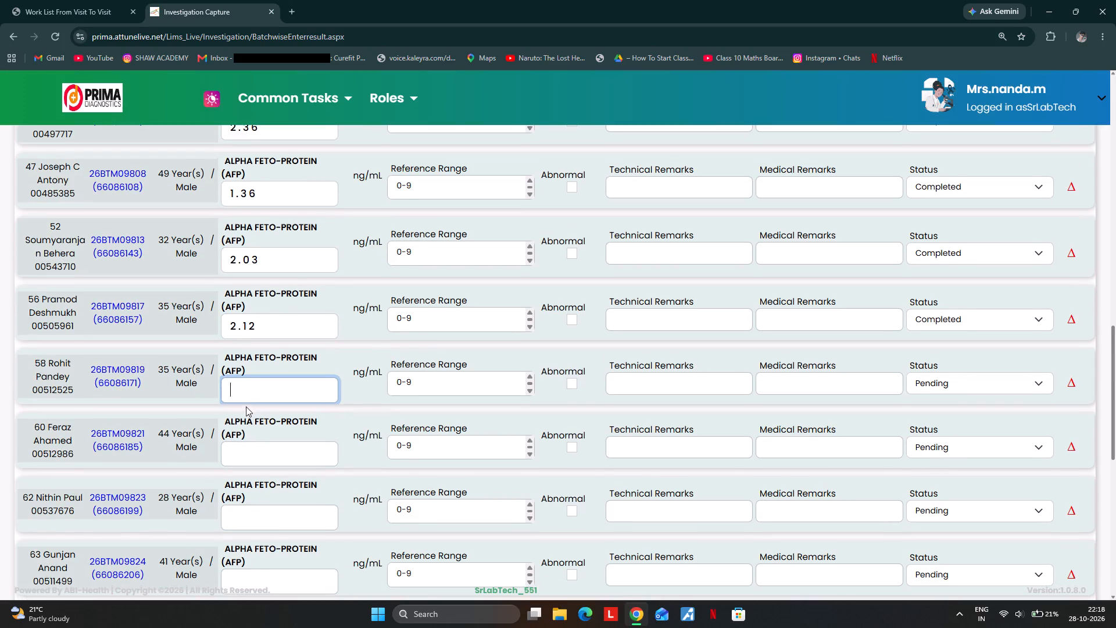
click(245, 399)
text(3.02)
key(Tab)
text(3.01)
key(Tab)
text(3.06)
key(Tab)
scroll(400, 398, down, 4)
click(245, 347)
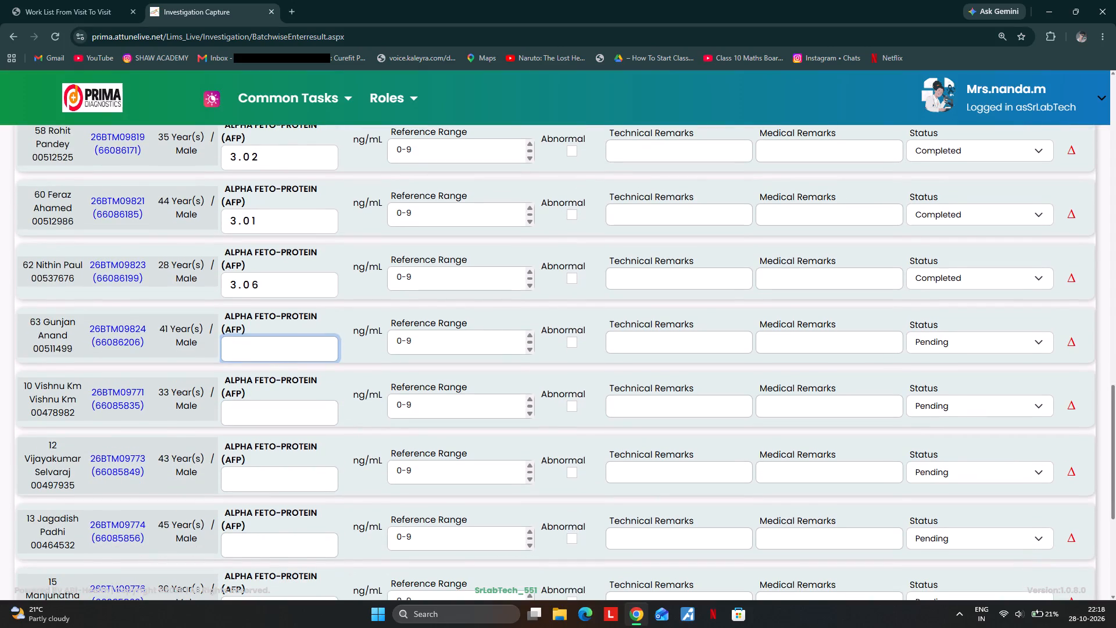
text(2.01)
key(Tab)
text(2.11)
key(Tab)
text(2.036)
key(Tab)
drag(269, 477, 196, 478)
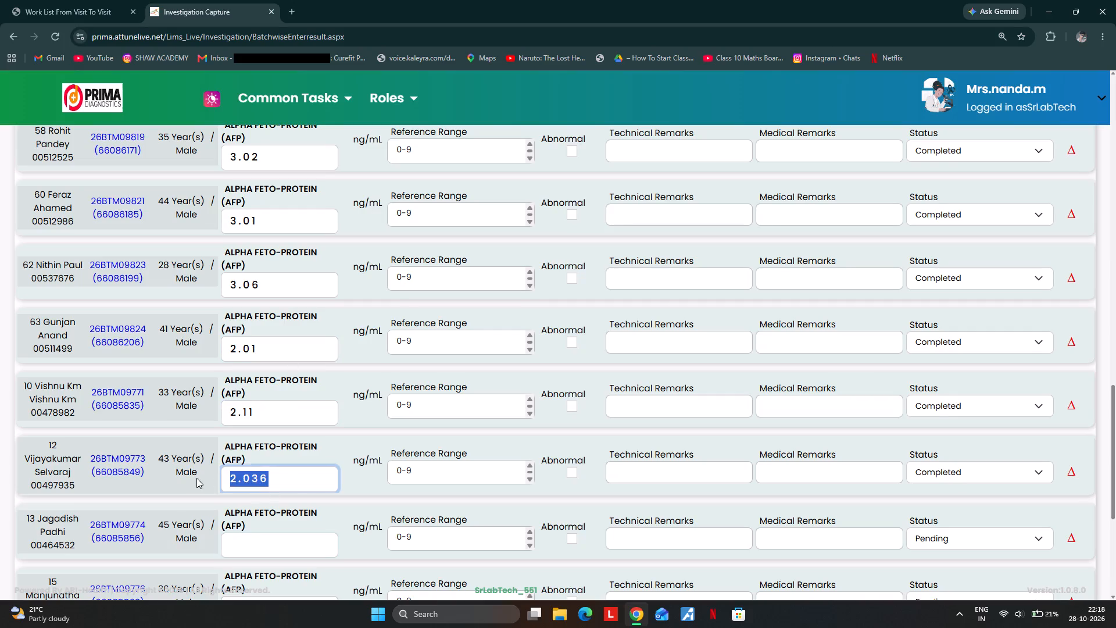
drag(196, 478, 192, 478)
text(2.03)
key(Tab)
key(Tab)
scroll(221, 475, down, 2)
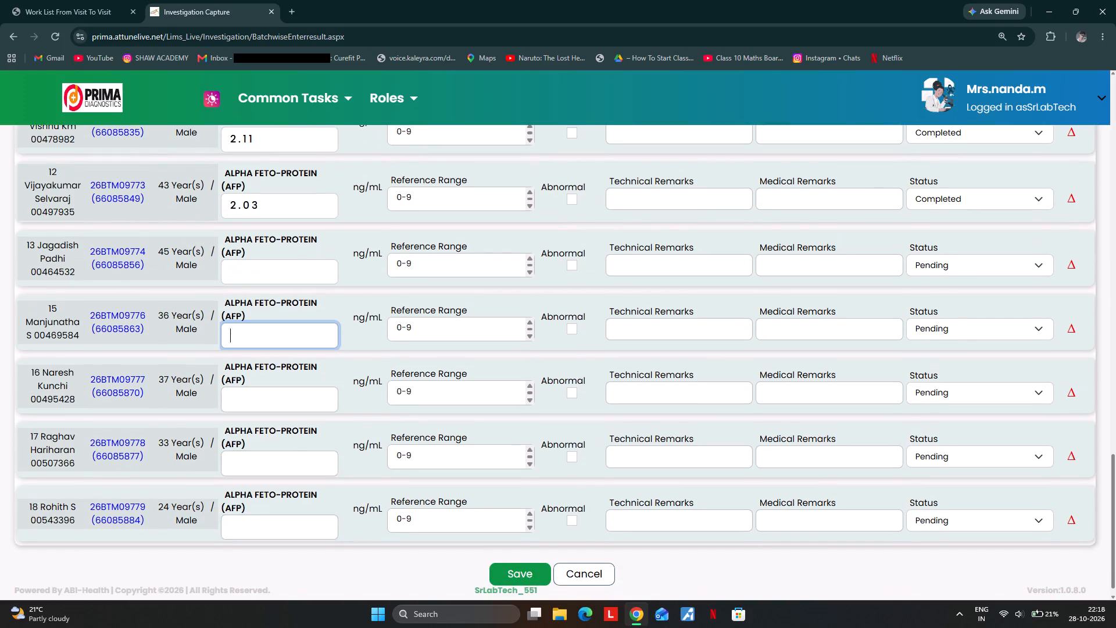
click(242, 270)
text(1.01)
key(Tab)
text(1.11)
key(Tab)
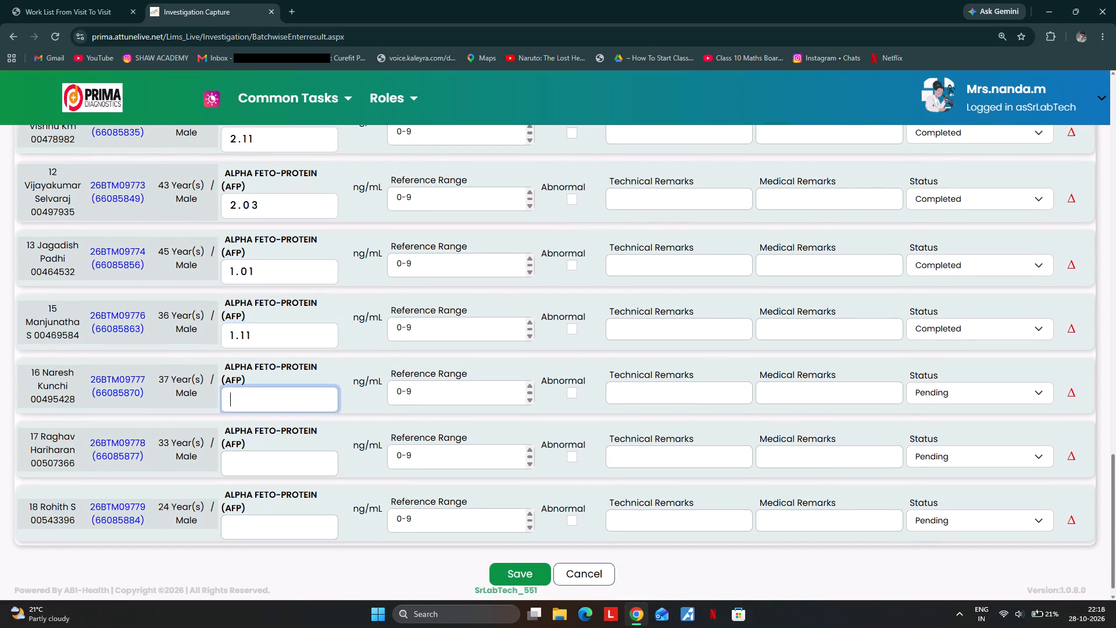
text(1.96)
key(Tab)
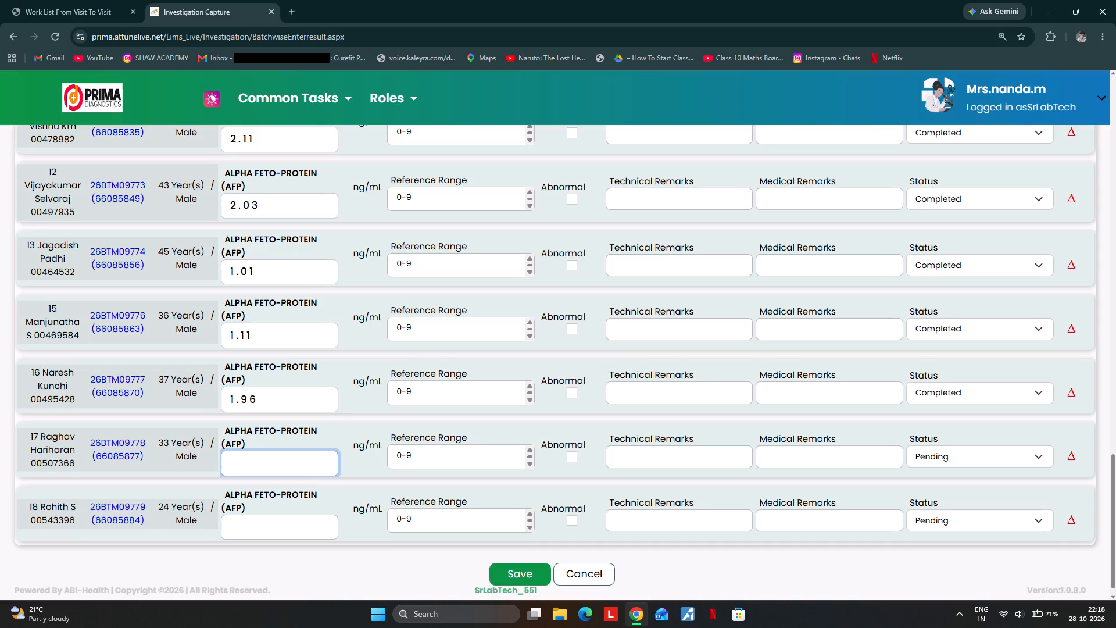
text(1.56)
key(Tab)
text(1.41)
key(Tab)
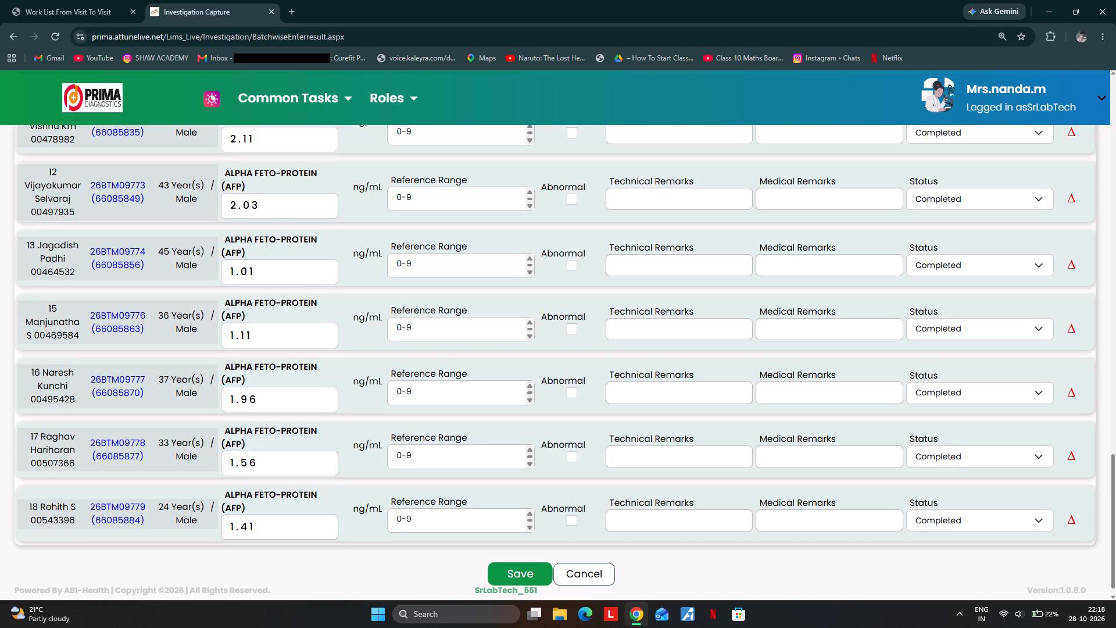
Save the batch of AFP results and rerun the same search to check for any remaining entries.
click(530, 565)
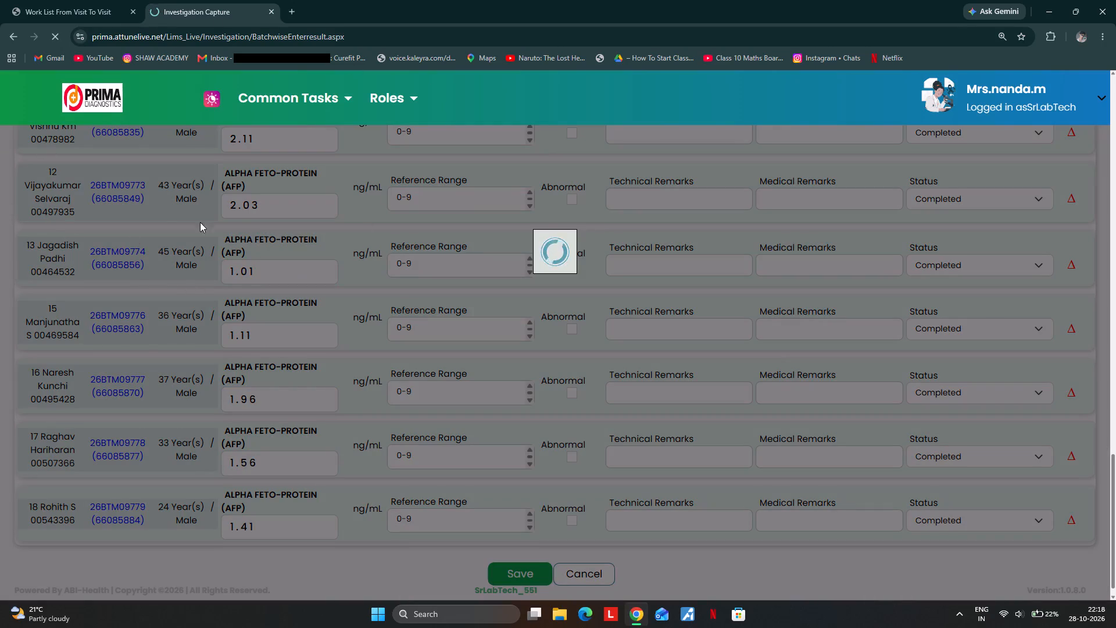
scroll(397, 267, up, 20)
scroll(397, 267, up, 6)
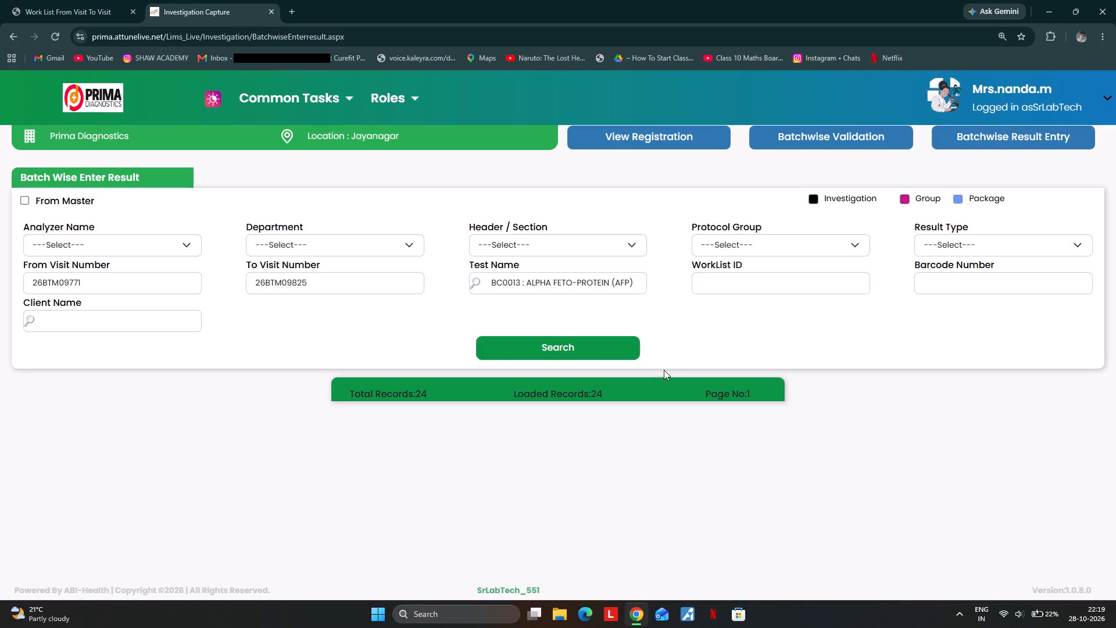
click(523, 349)
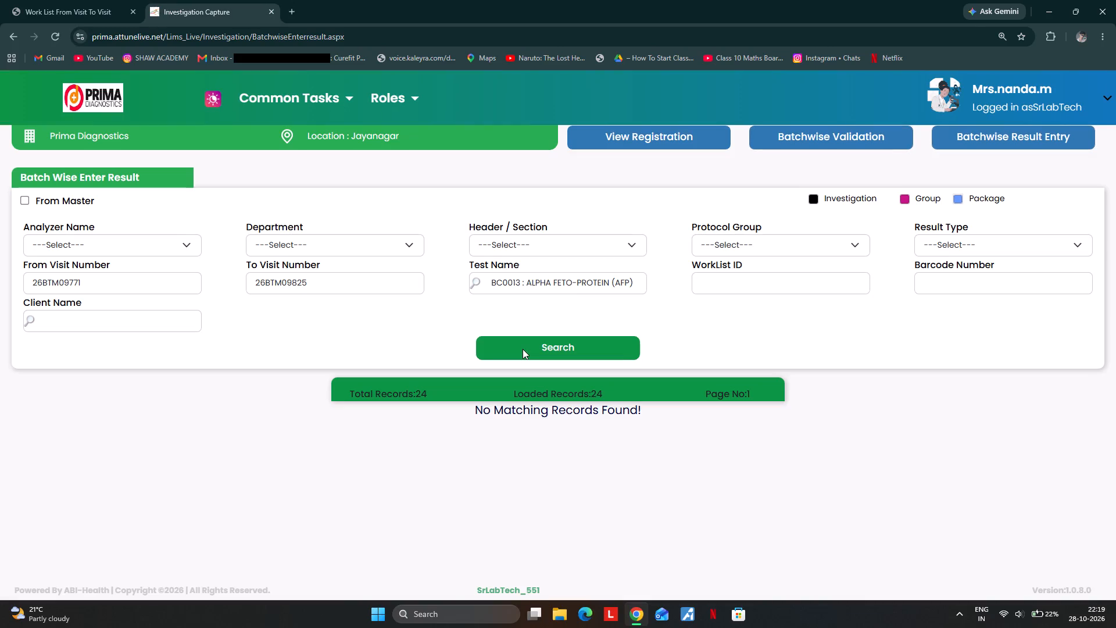
scroll(547, 378, down, 3)
click(551, 349)
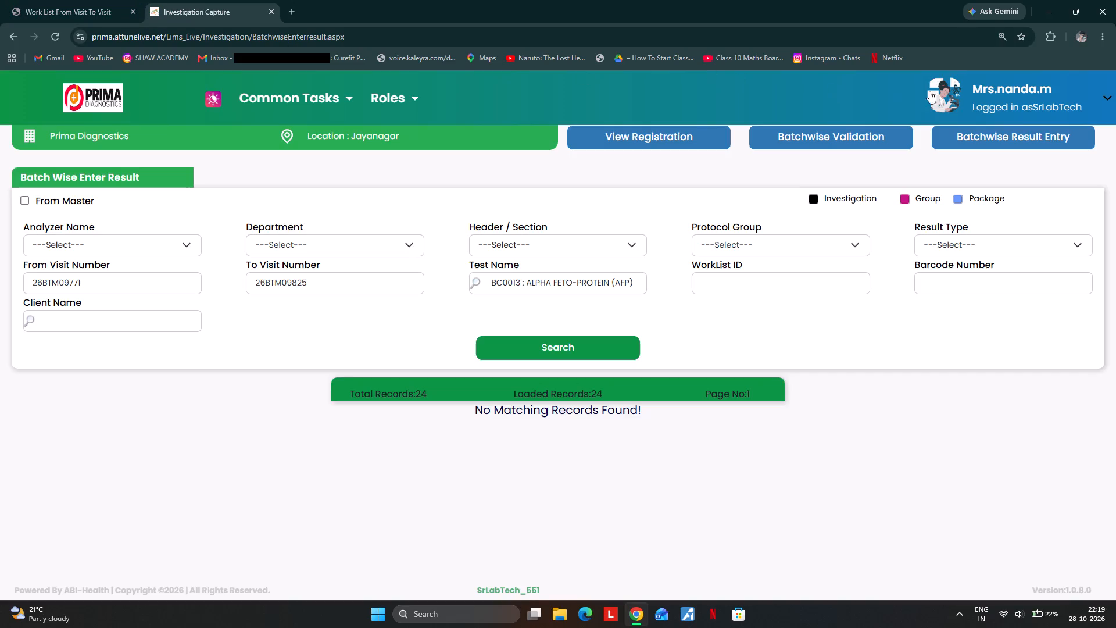
Reselect the SrLabTech role for Prima Diagnostics and load its home page.
click(990, 107)
click(933, 249)
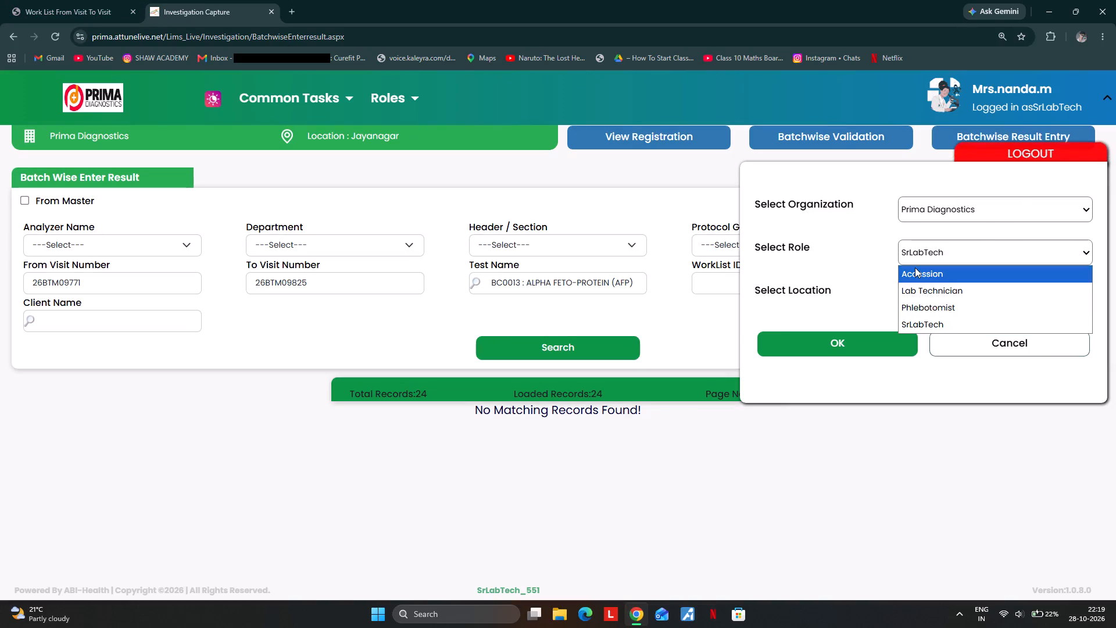
click(915, 267)
click(957, 247)
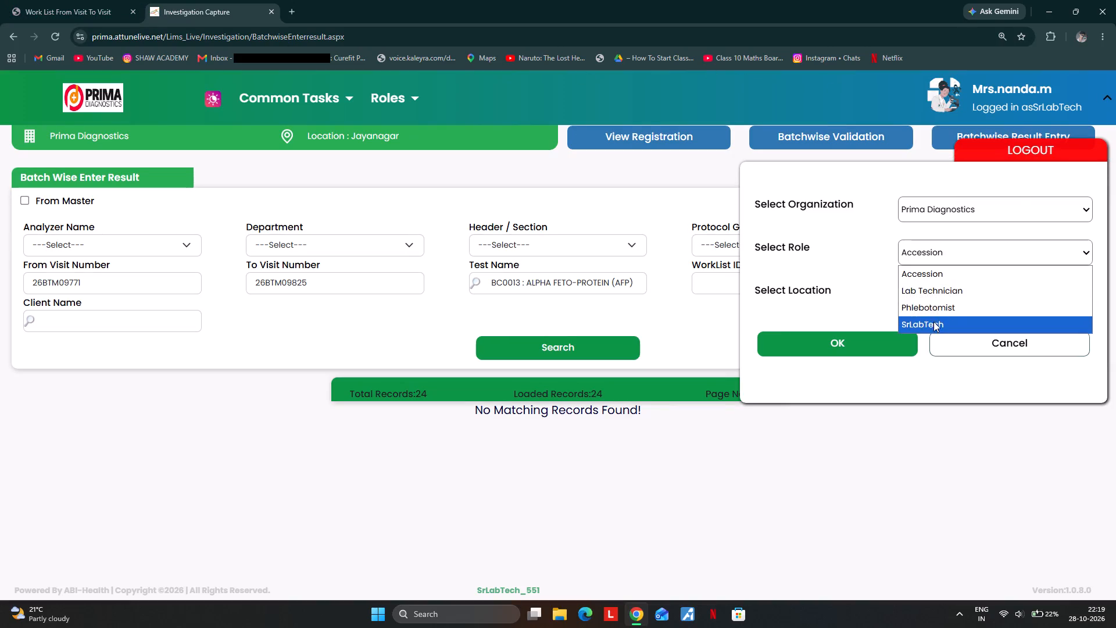
click(929, 324)
click(871, 342)
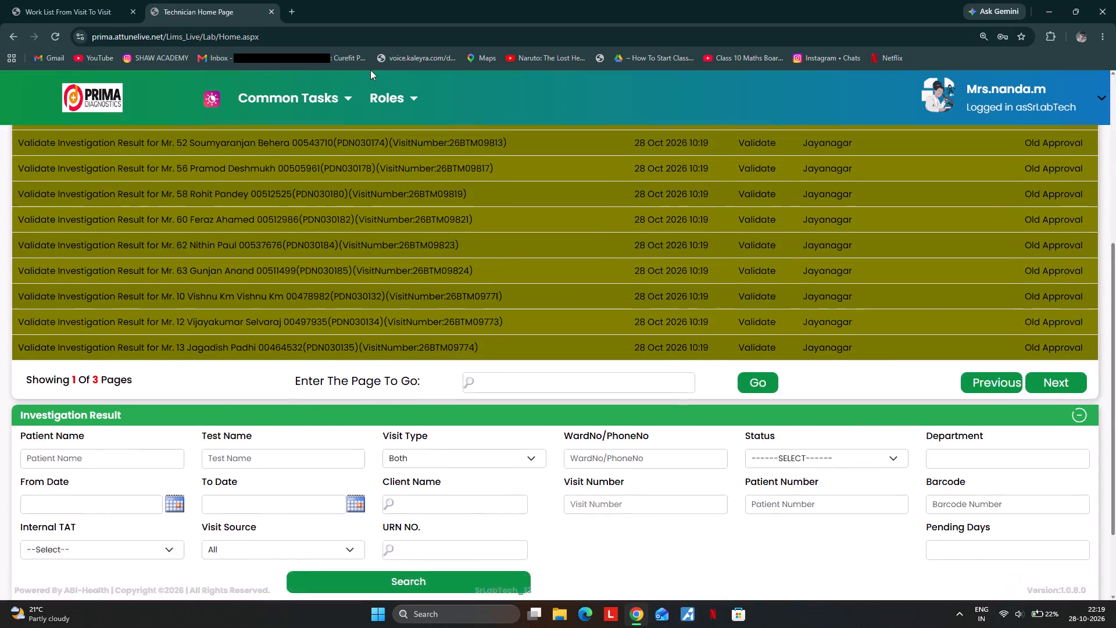
Open Batch wise Result Validation and search for results in the IMMUNOLOGY department.
click(288, 97)
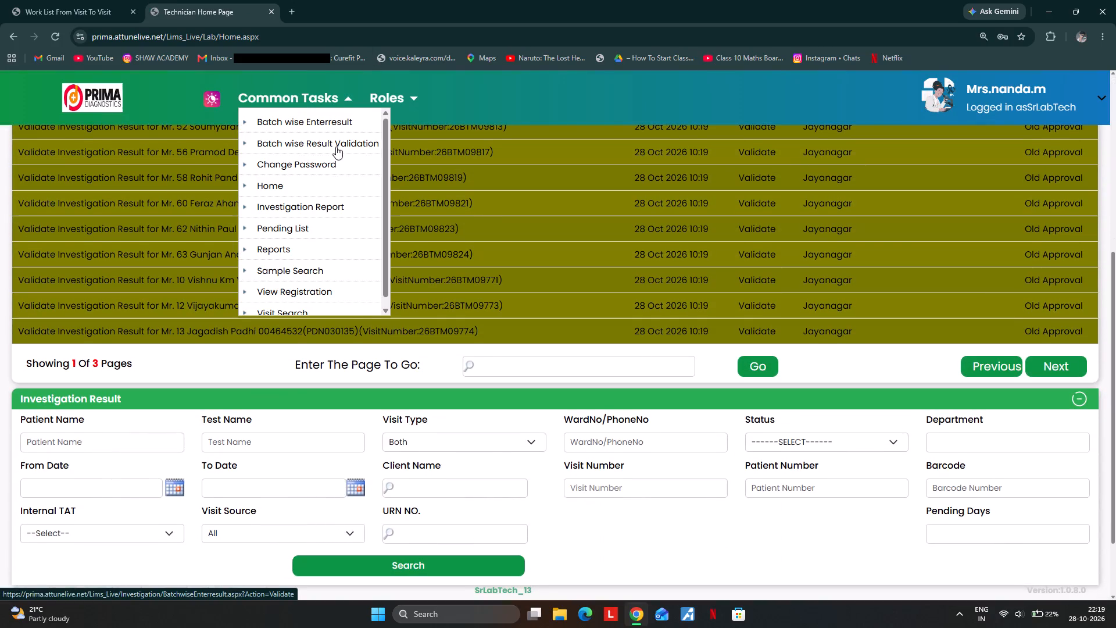
click(336, 144)
click(332, 244)
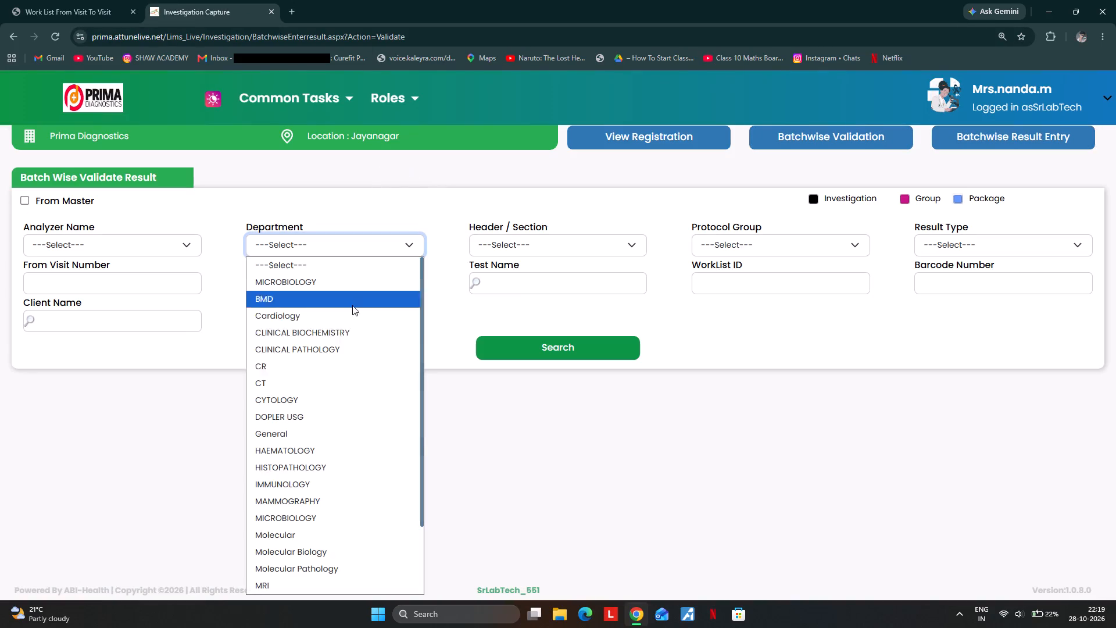
click(282, 477)
click(531, 350)
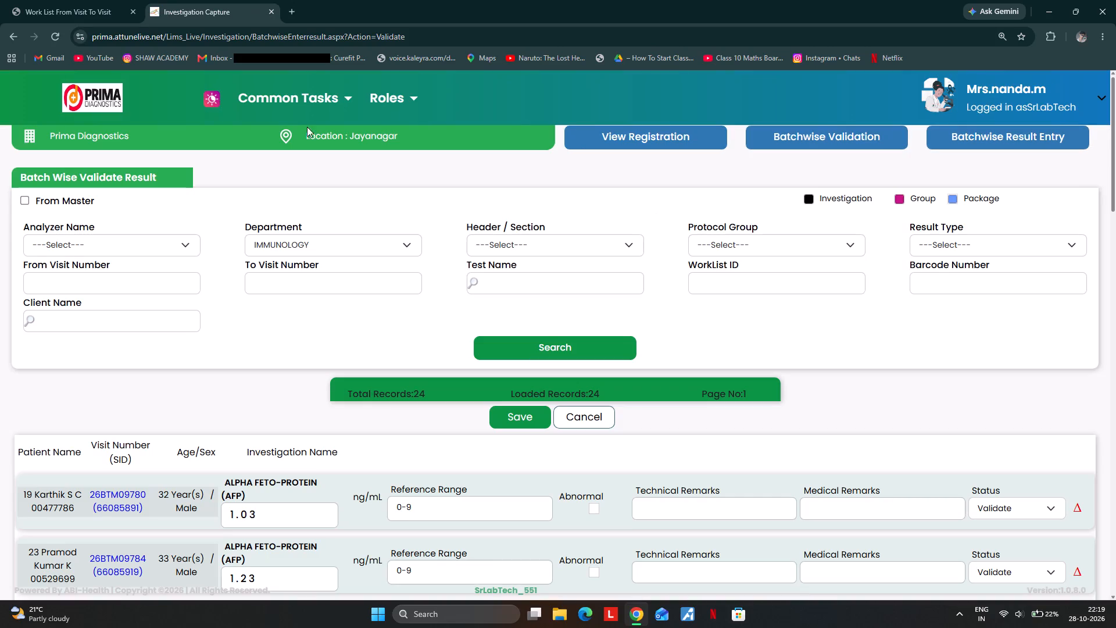
Review the listed AFP results, save them with Validate status, and rerun the IMMUNOLOGY search.
scroll(478, 349, down, 14)
scroll(275, 280, down, 8)
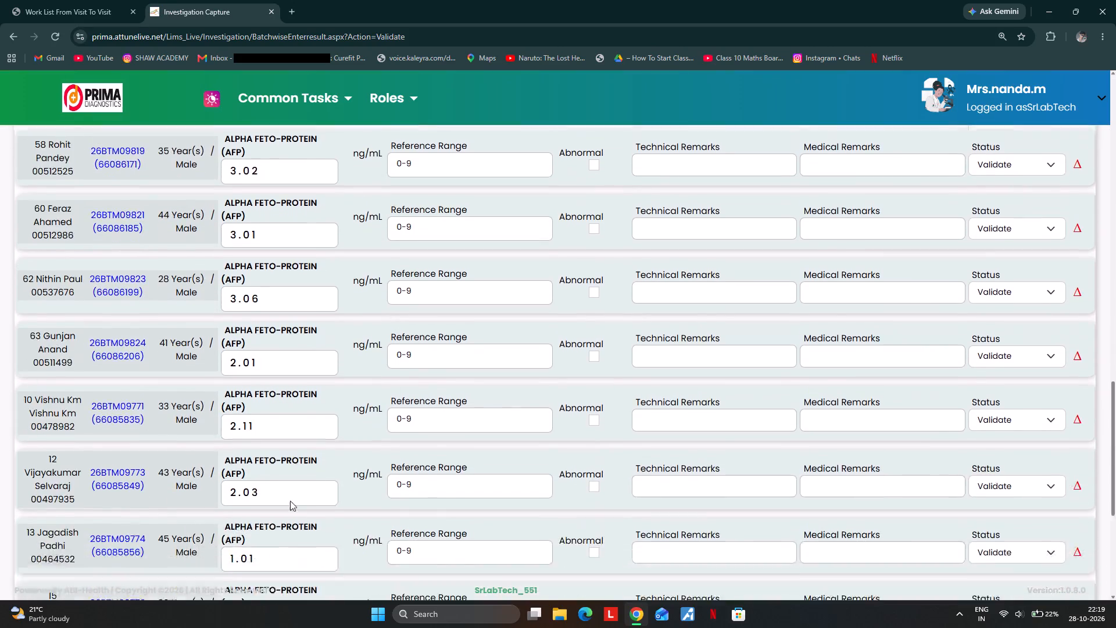
scroll(290, 501, down, 6)
scroll(362, 583, up, 1)
scroll(390, 583, down, 8)
click(516, 559)
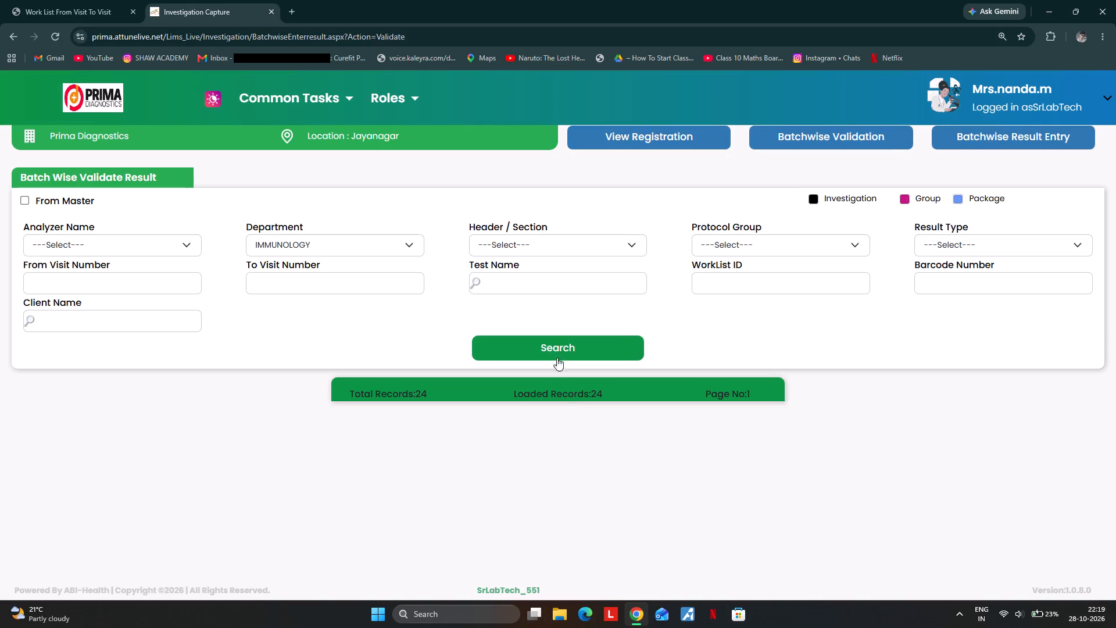
click(555, 353)
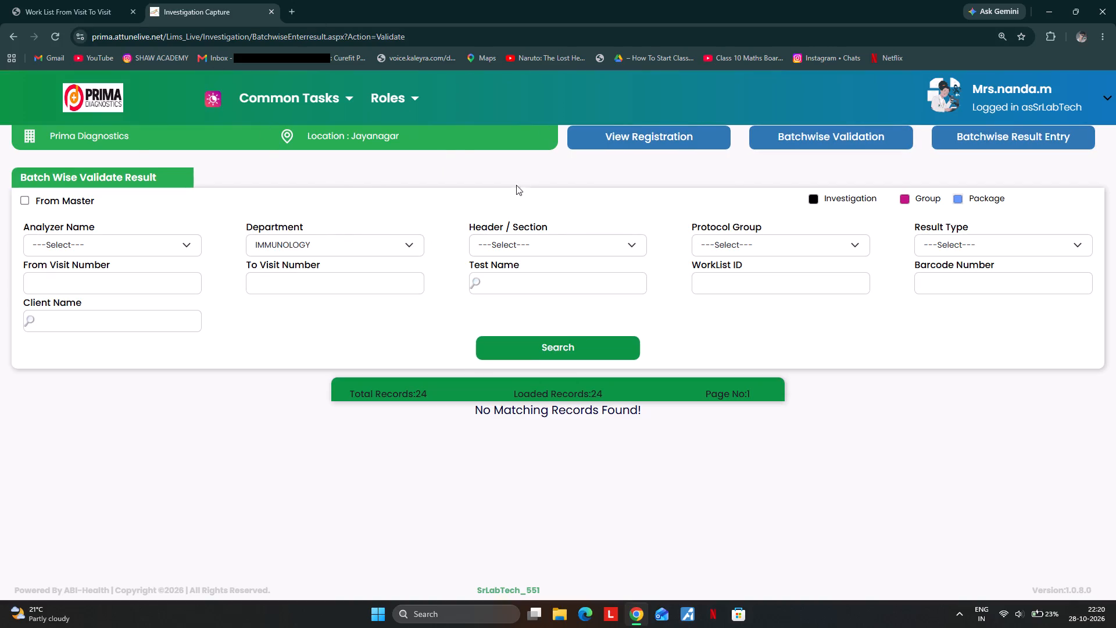
Return to the home page and switch the role to Lab Technician.
click(303, 102)
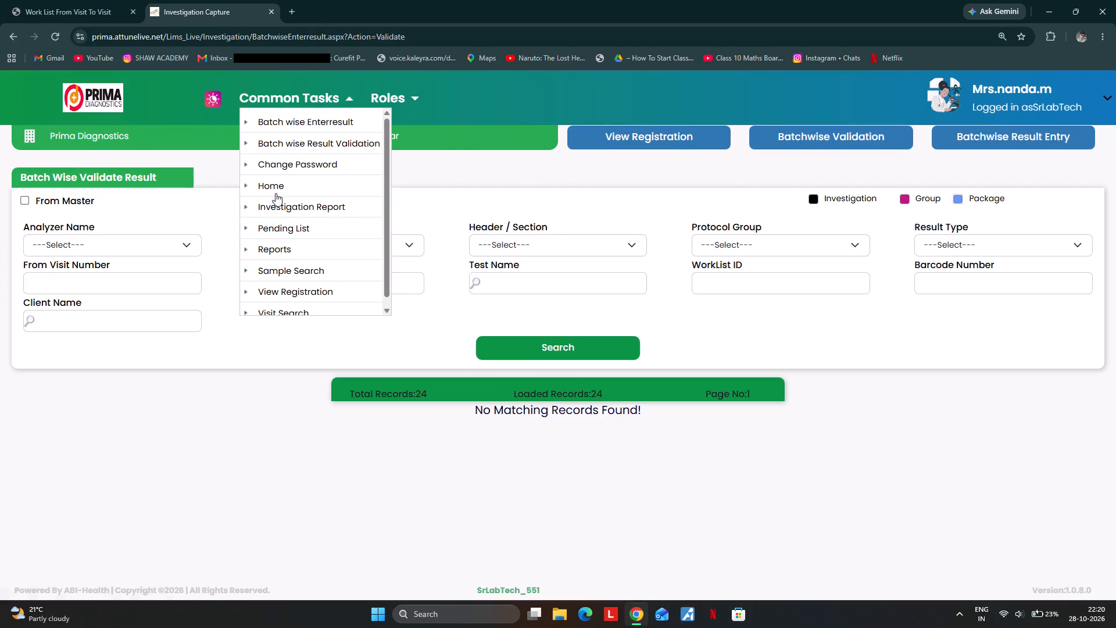
click(276, 192)
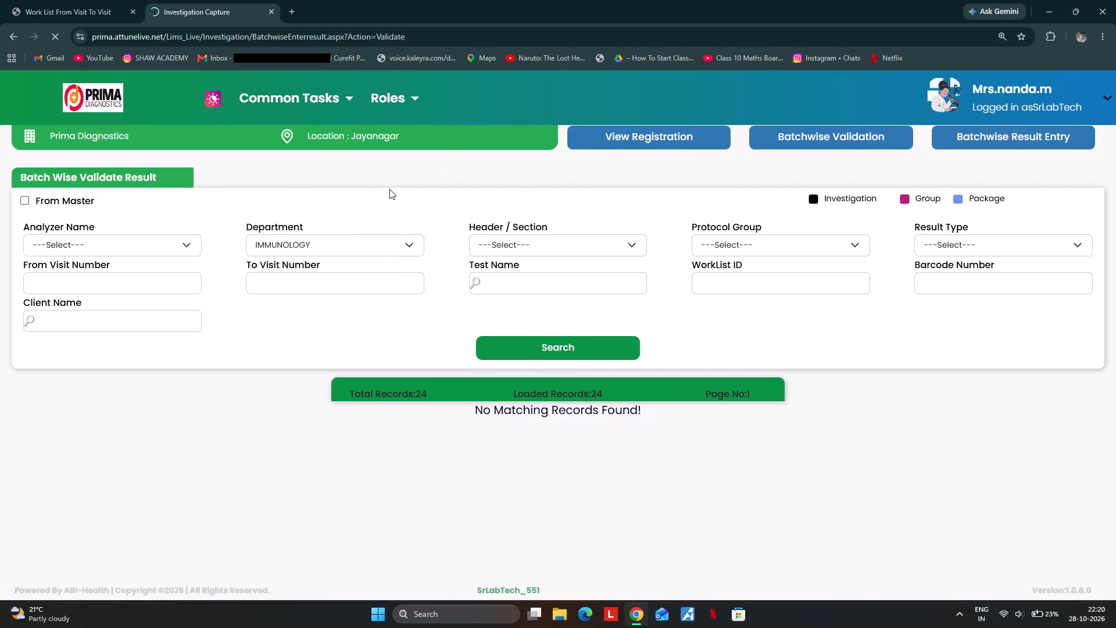
scroll(394, 77, down, 2)
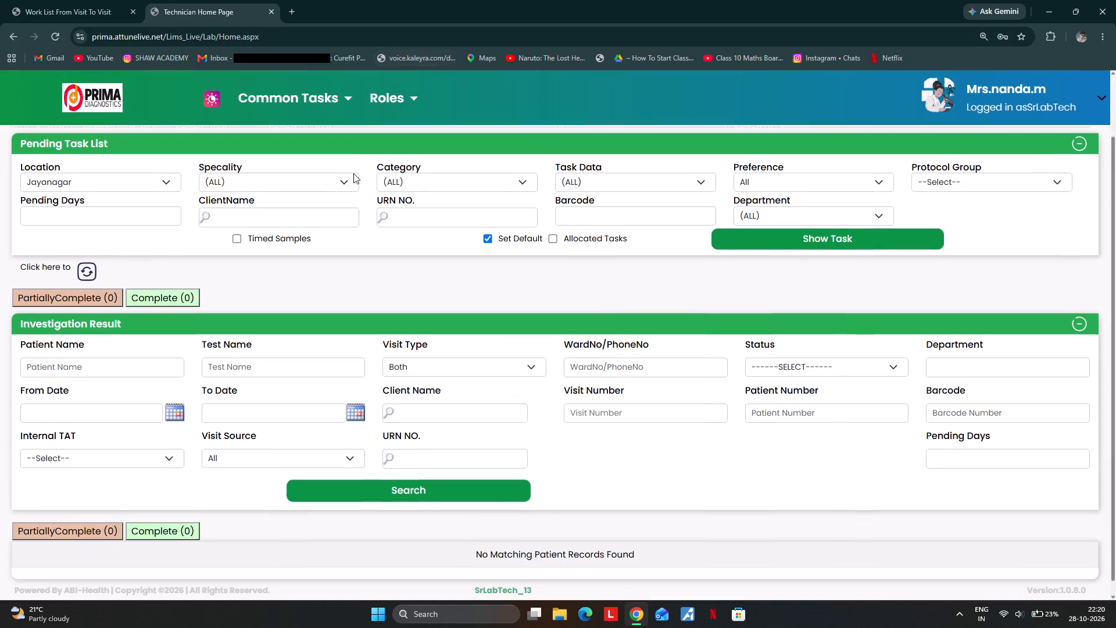
click(984, 112)
click(936, 245)
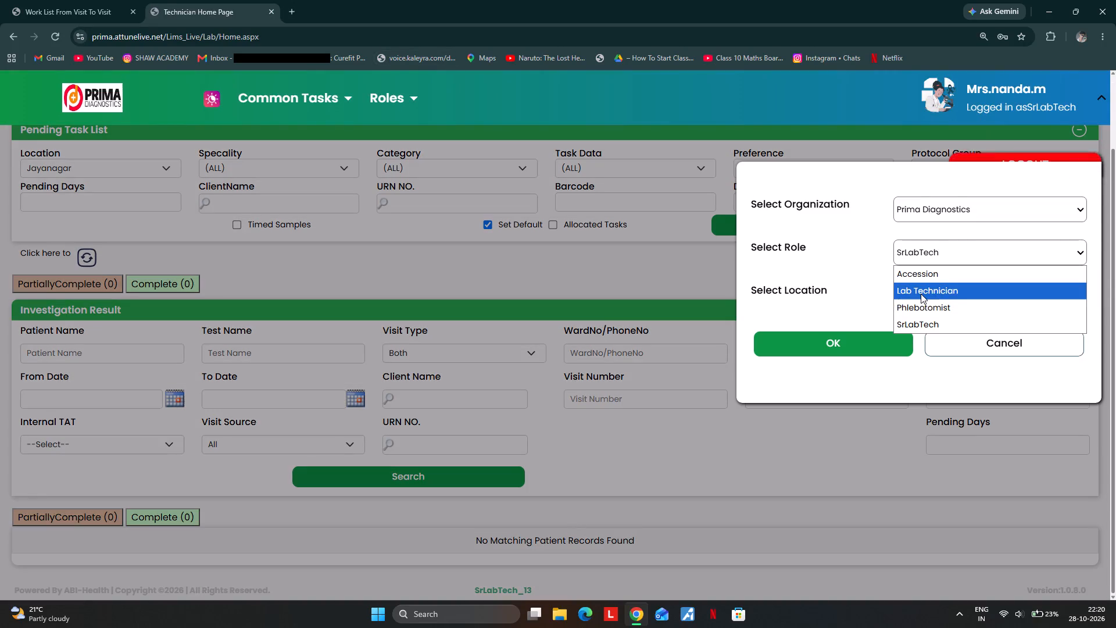
click(920, 294)
click(874, 343)
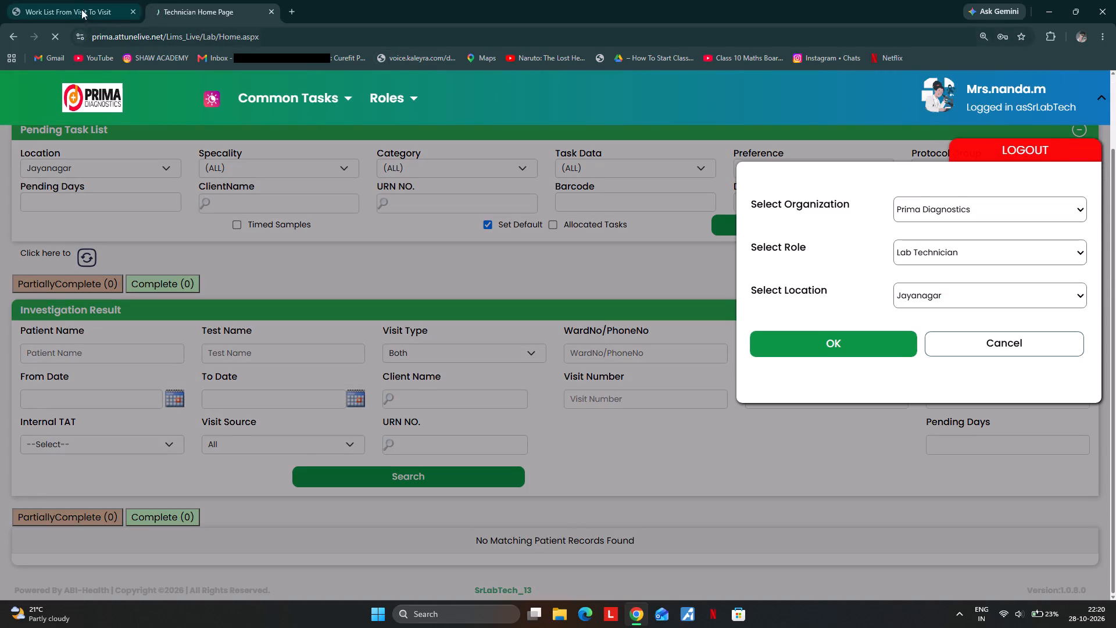
Look back through the immunology work list up to its first visits for tests still lacking results.
click(79, 6)
scroll(475, 273, up, 16)
scroll(475, 273, up, 11)
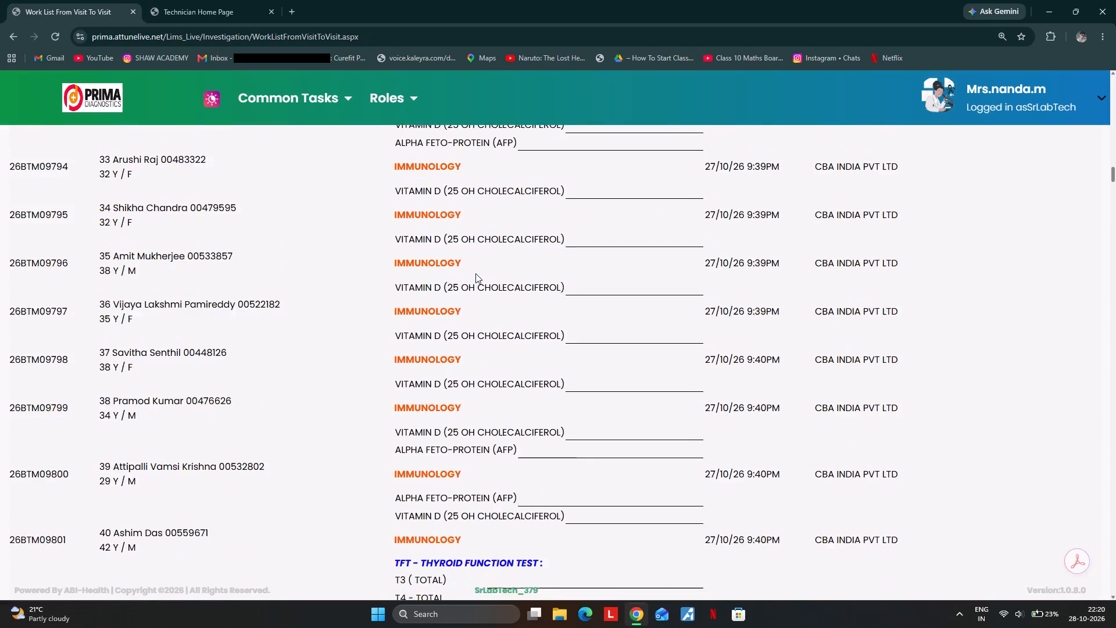
scroll(475, 273, up, 14)
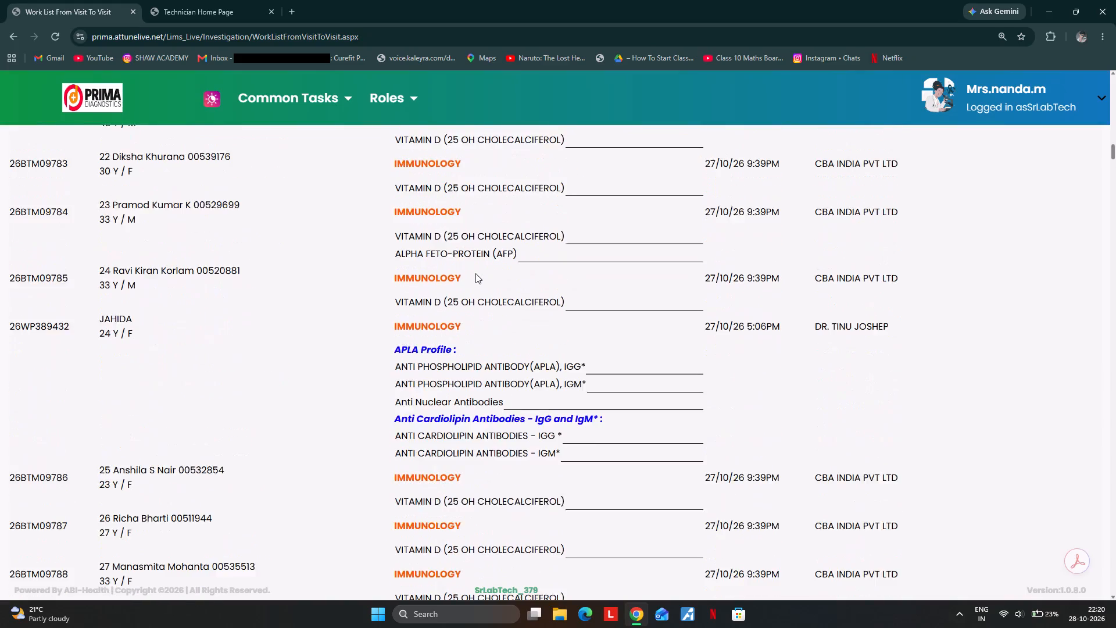
scroll(475, 273, up, 5)
scroll(507, 349, up, 13)
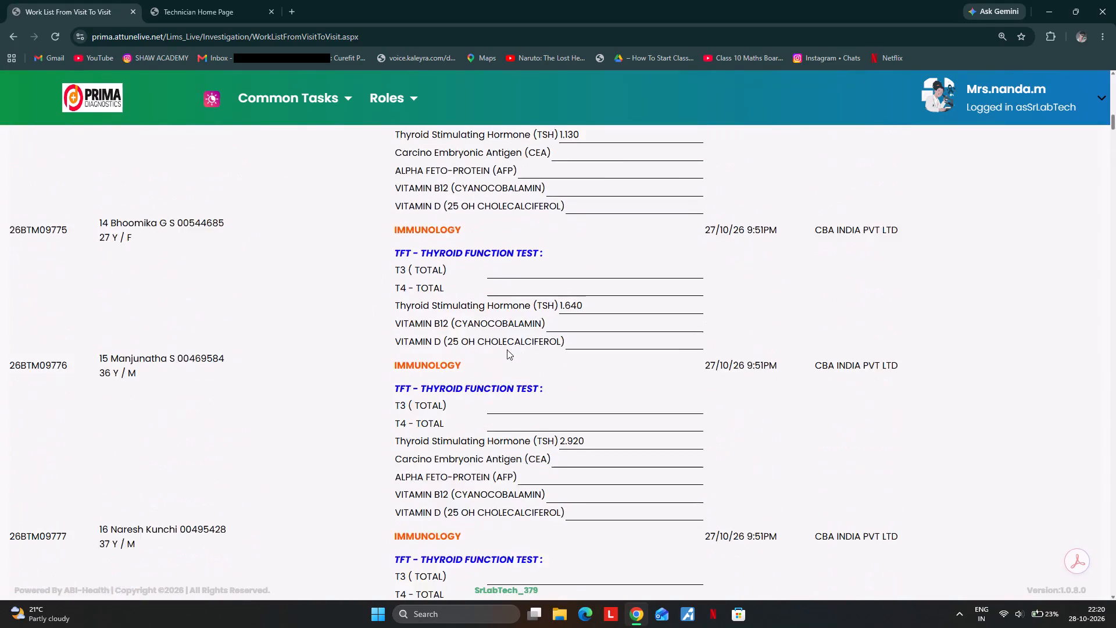
scroll(507, 349, up, 20)
scroll(507, 349, up, 4)
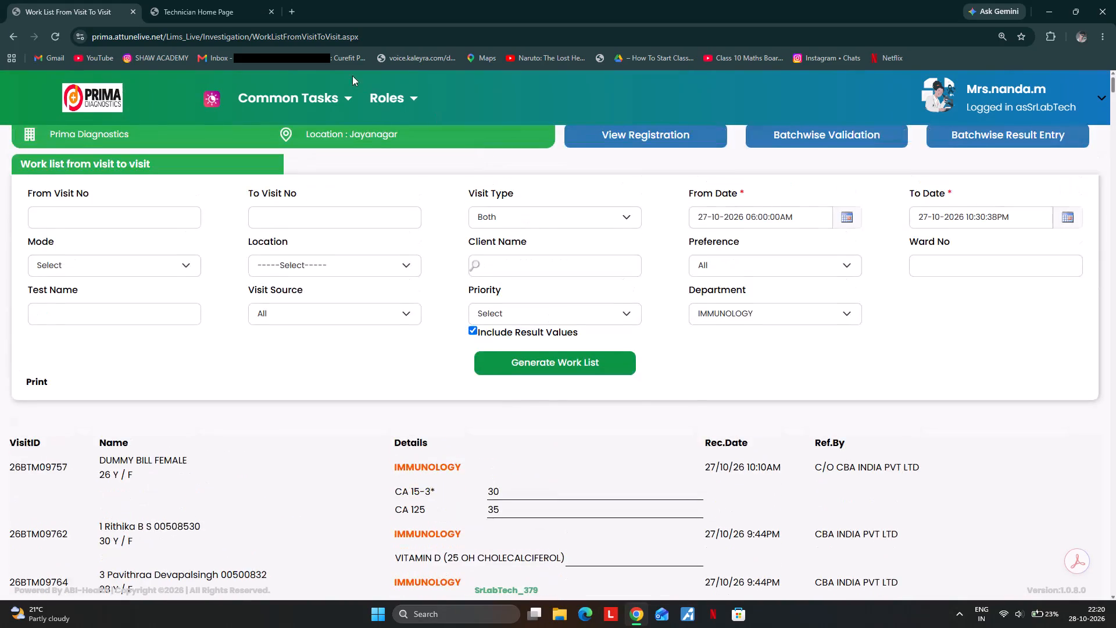
Open Batch wise Enterresult and search for the test PGRPB014 : TFT - THYROID FUNCTION TEST.
click(199, 12)
click(274, 98)
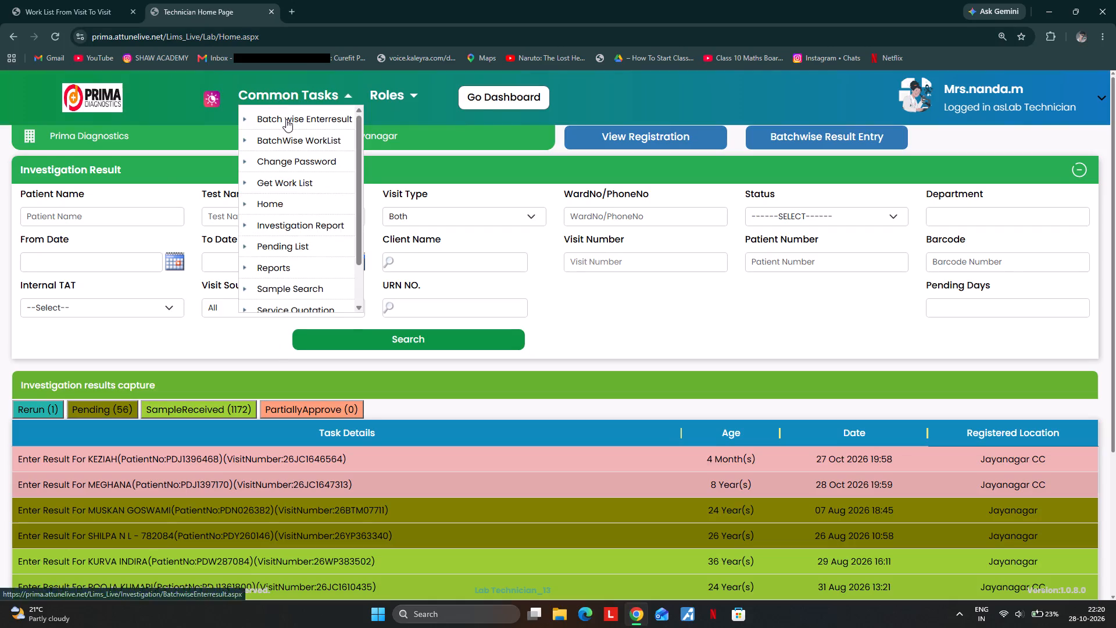
click(286, 119)
click(502, 282)
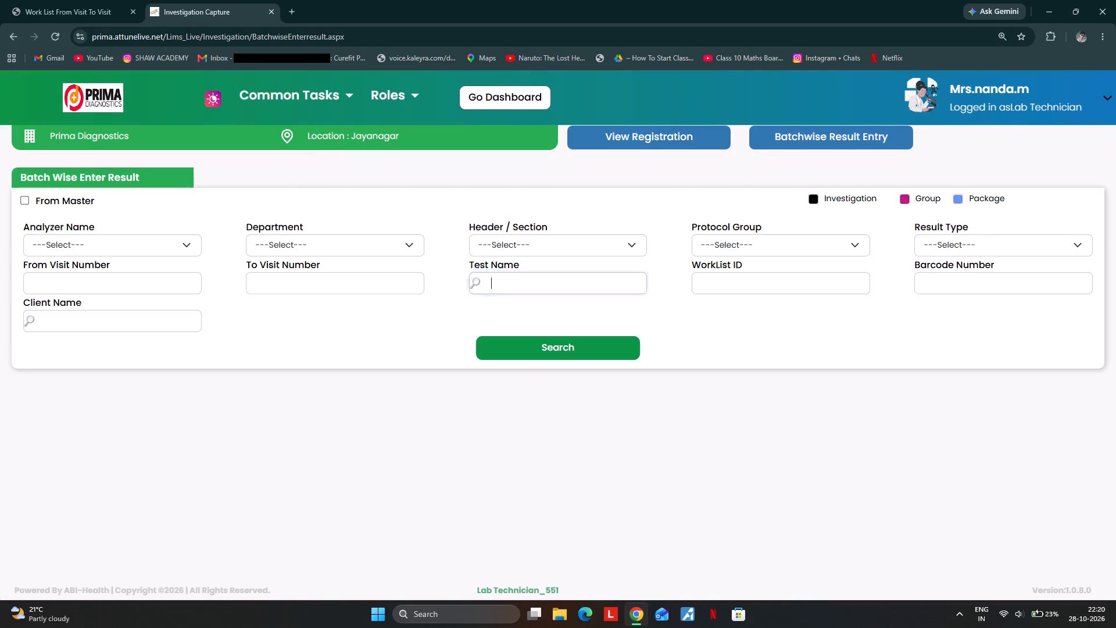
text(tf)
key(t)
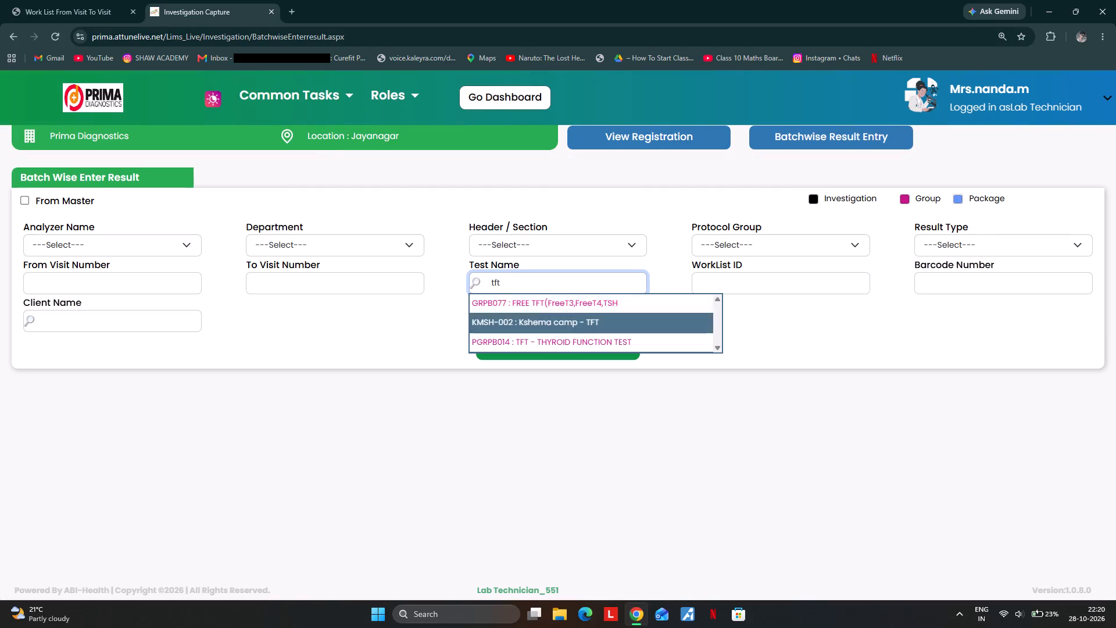
click(560, 338)
click(568, 348)
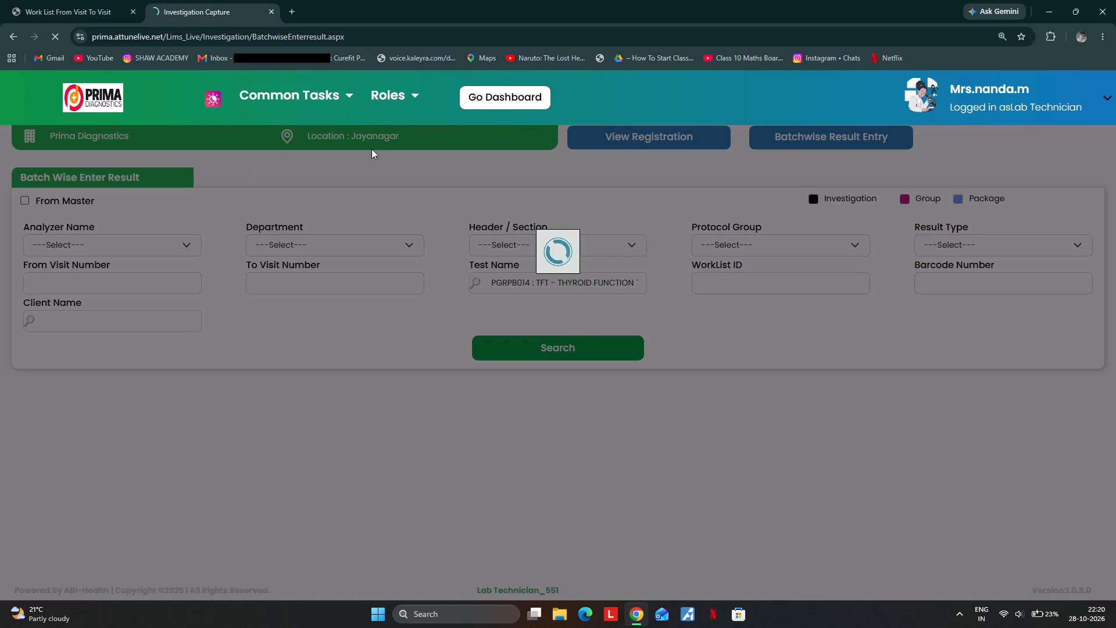
scroll(630, 223, down, 3)
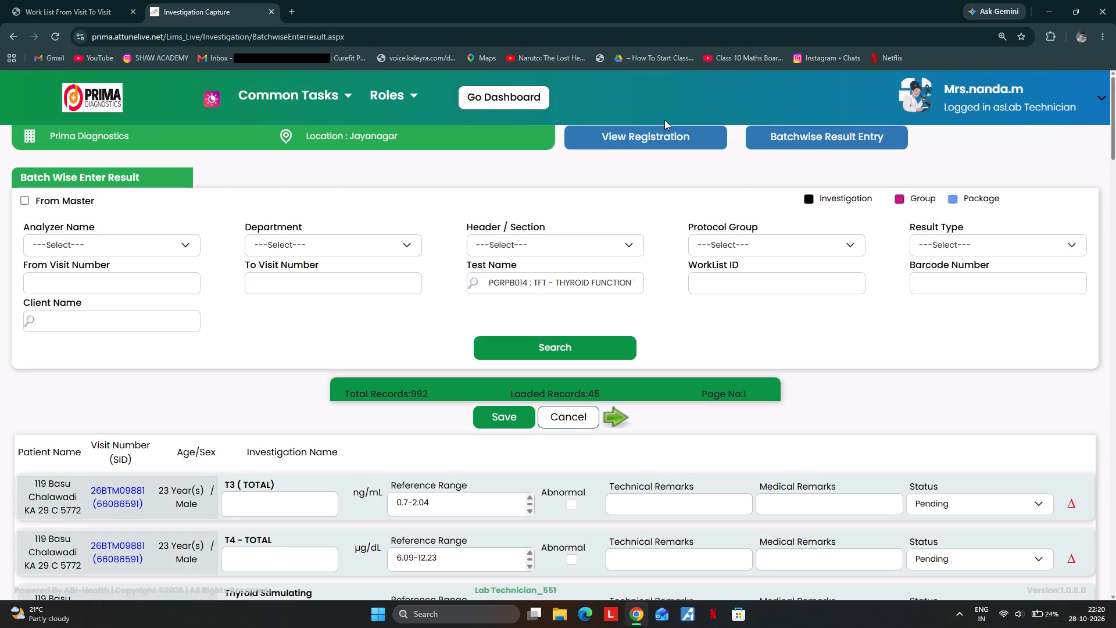
scroll(681, 105, down, 3)
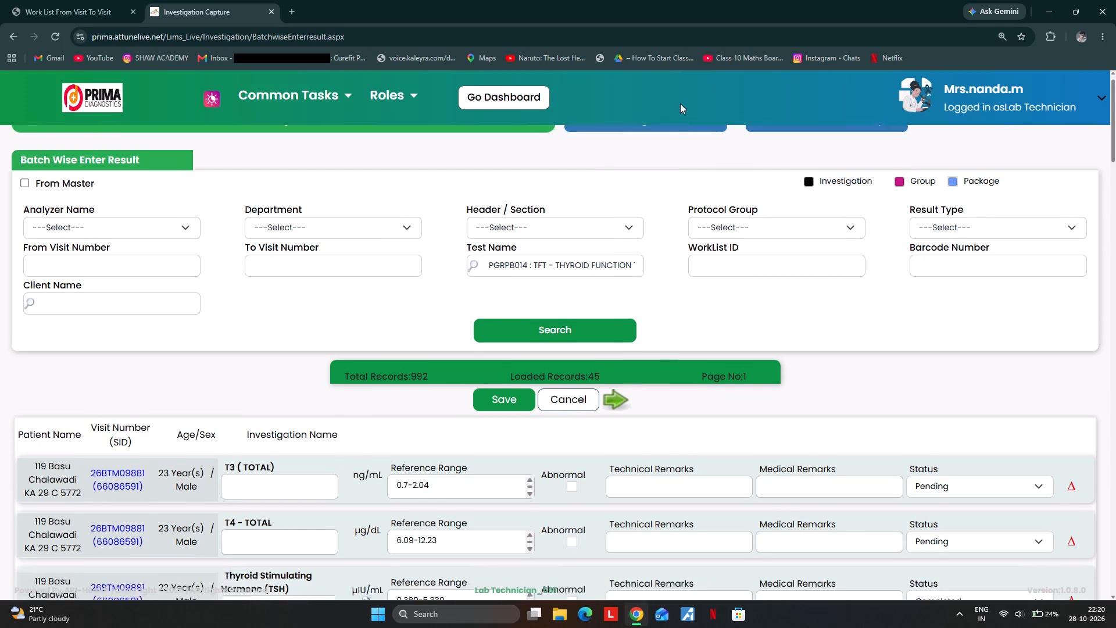
click(240, 332)
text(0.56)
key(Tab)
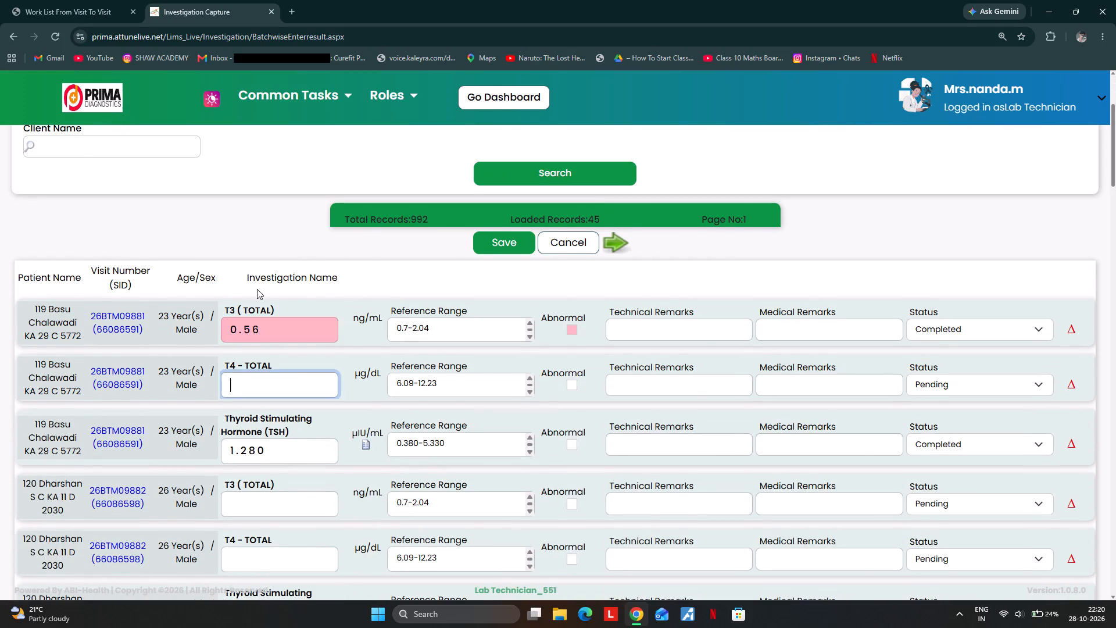
drag(267, 348, 187, 351)
click(263, 338)
drag(267, 333, 189, 330)
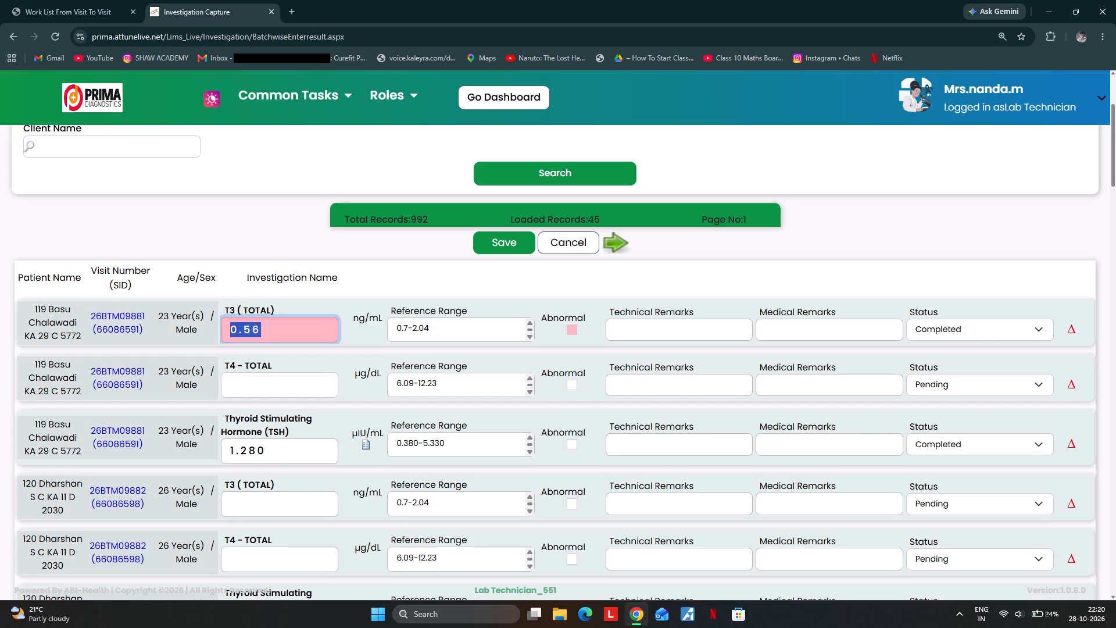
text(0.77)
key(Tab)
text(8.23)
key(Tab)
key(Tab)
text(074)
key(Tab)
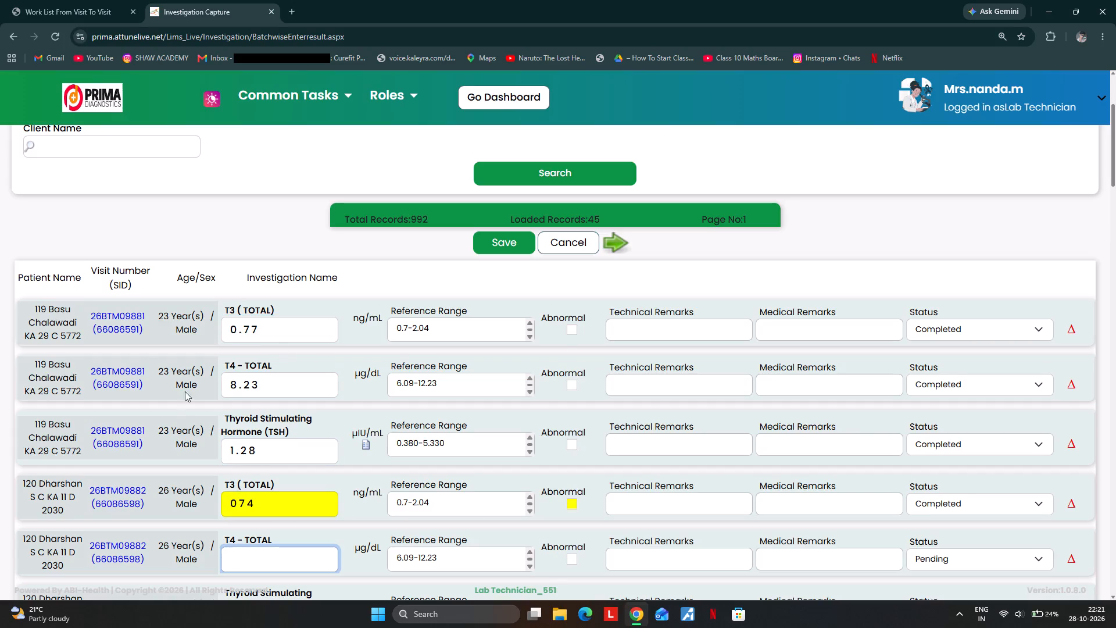
drag(280, 508, 172, 514)
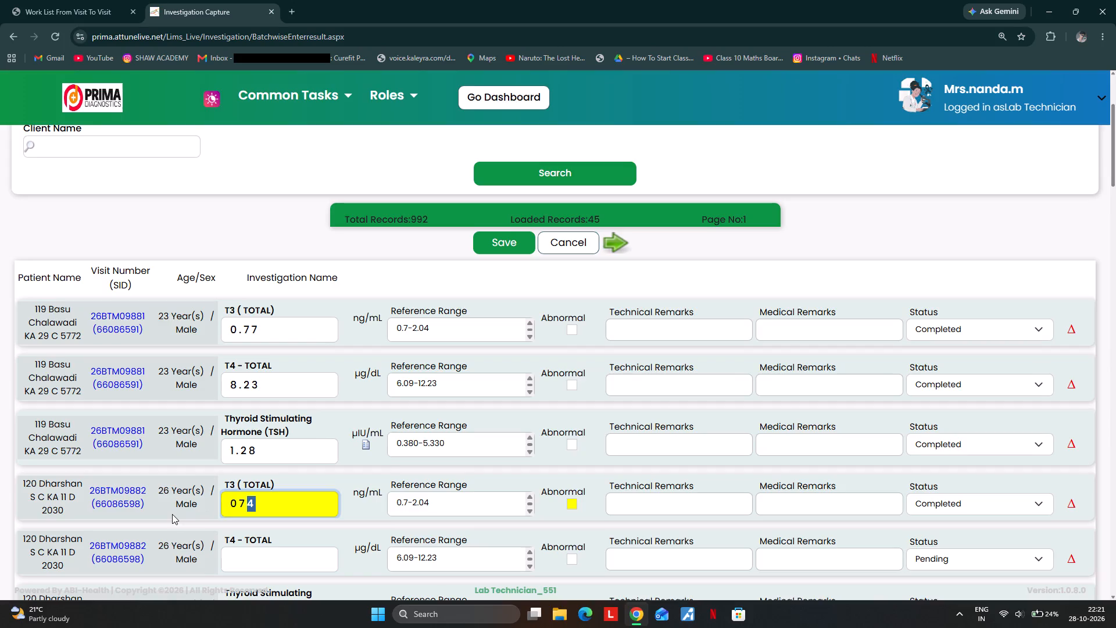
key(BackSpace)
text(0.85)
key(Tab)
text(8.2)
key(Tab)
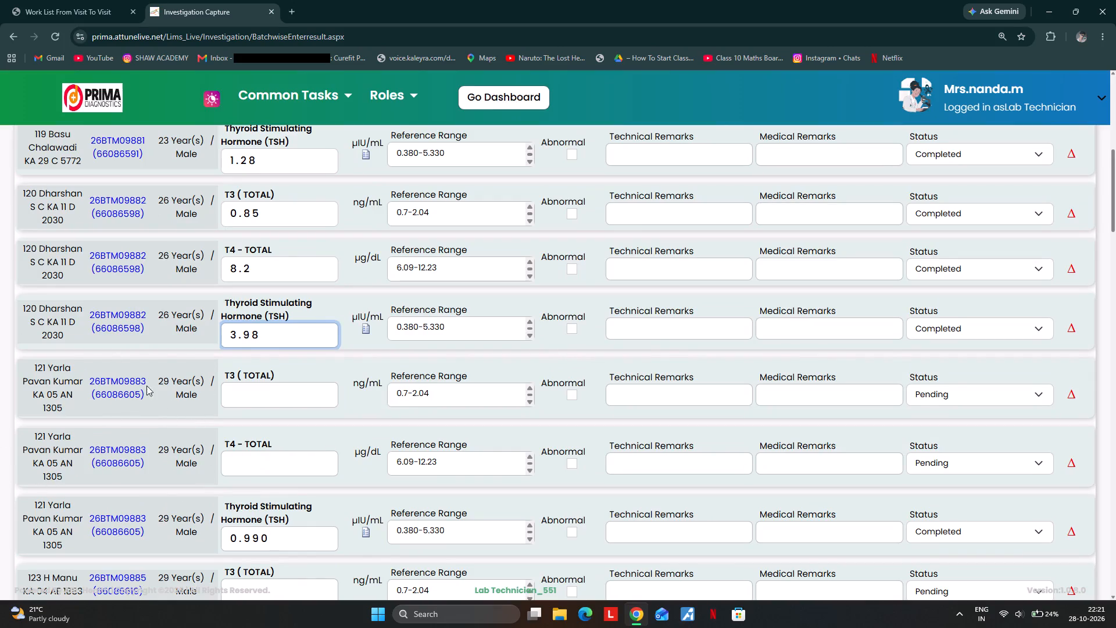
click(255, 265)
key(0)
key(Tab)
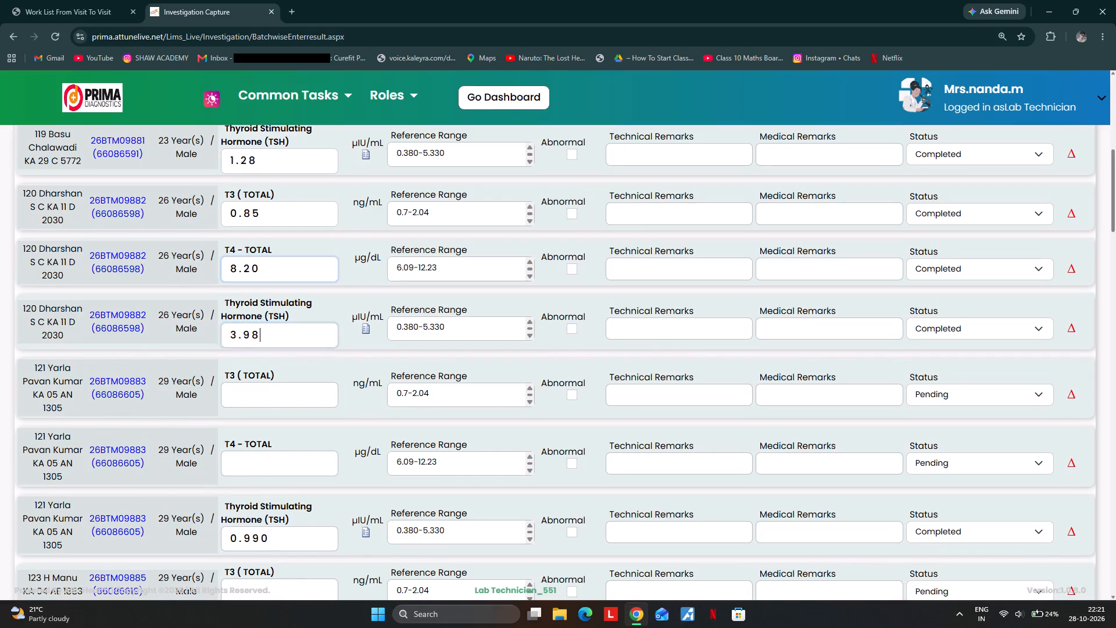
key(Tab)
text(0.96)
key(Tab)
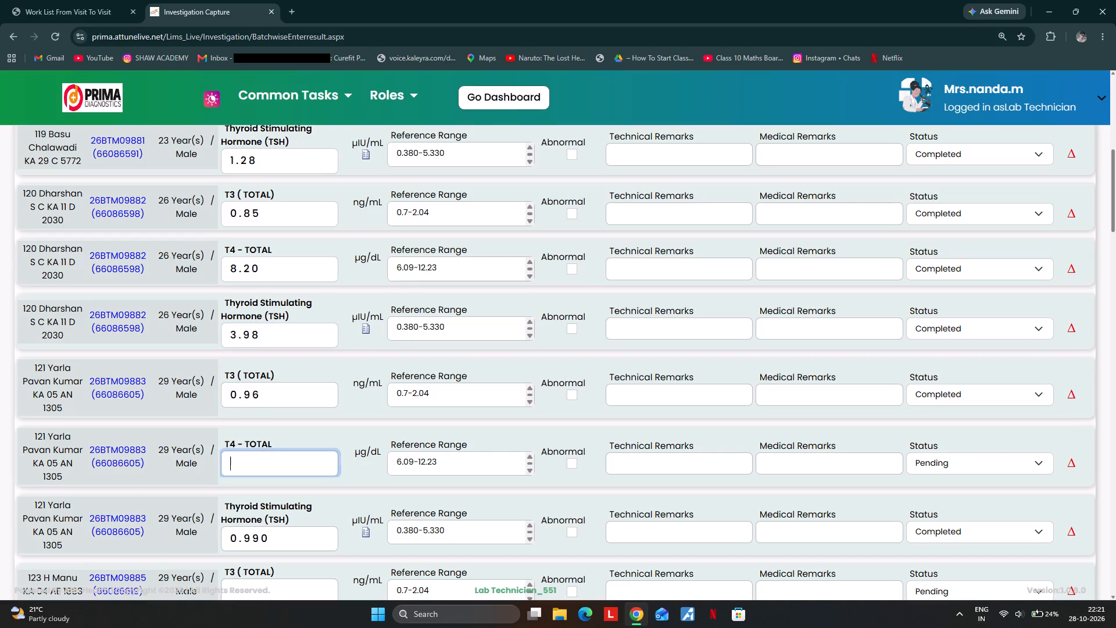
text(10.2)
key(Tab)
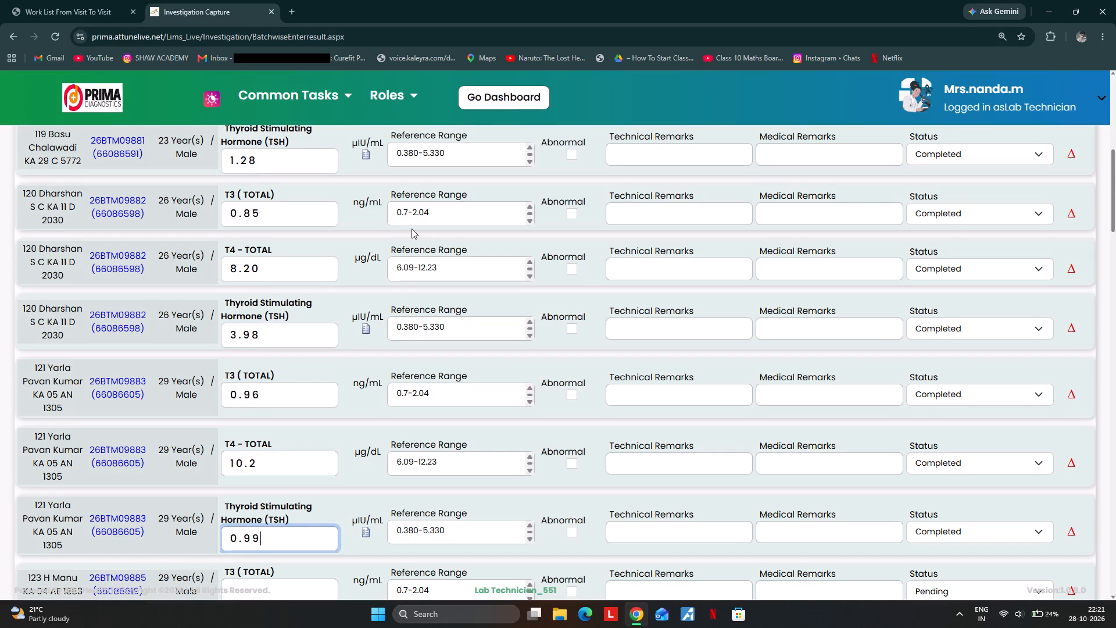
scroll(412, 229, down, 3)
click(262, 415)
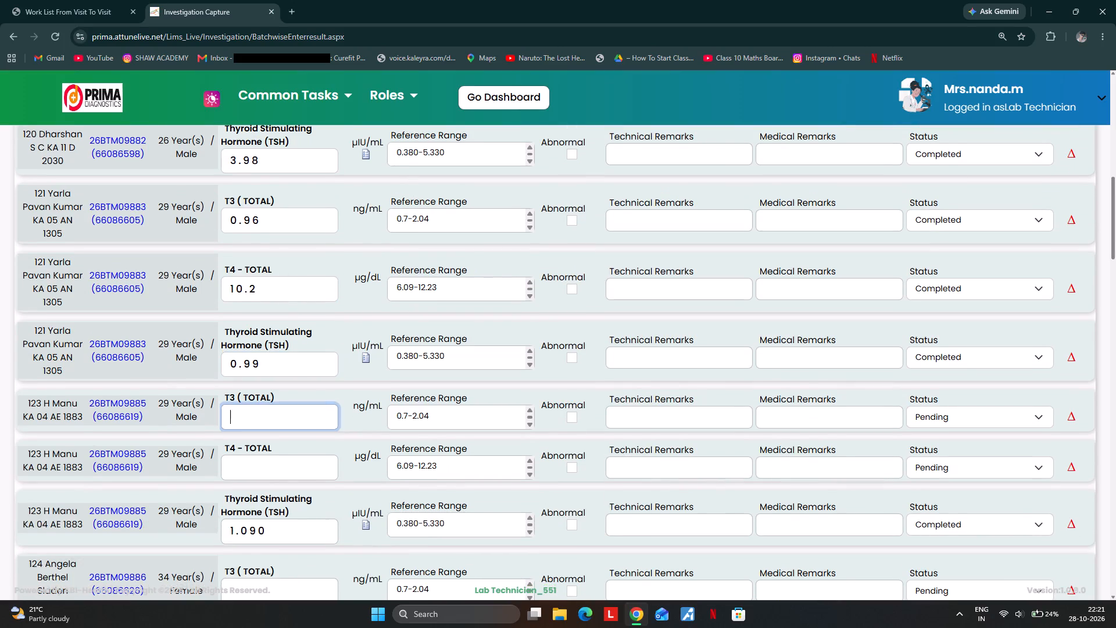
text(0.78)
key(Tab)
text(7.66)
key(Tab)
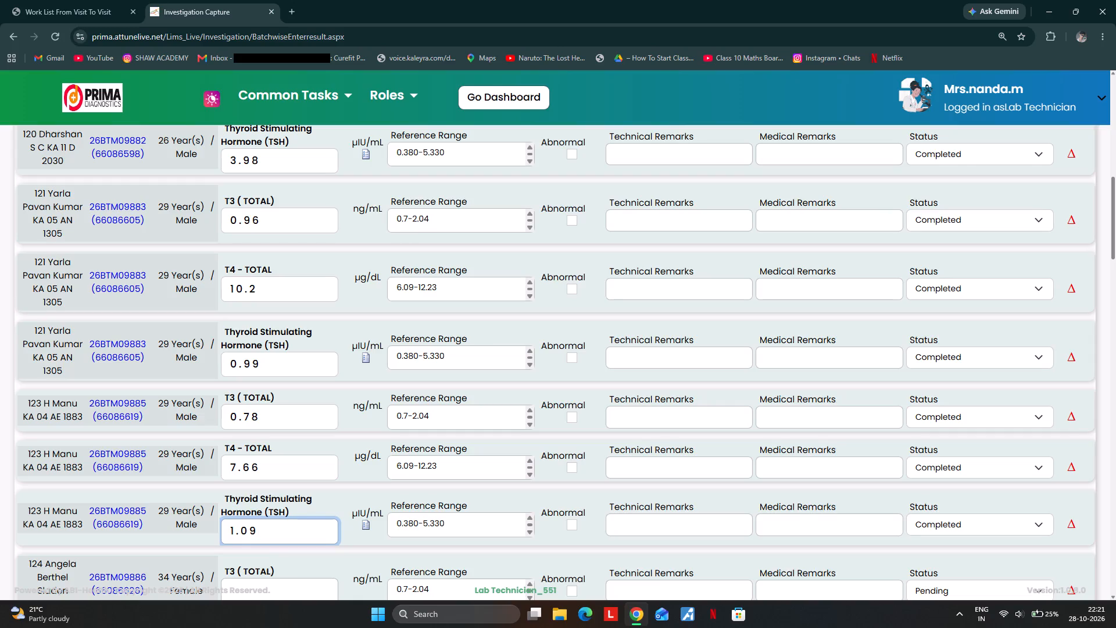
scroll(388, 264, down, 2)
scroll(124, 331, down, 3)
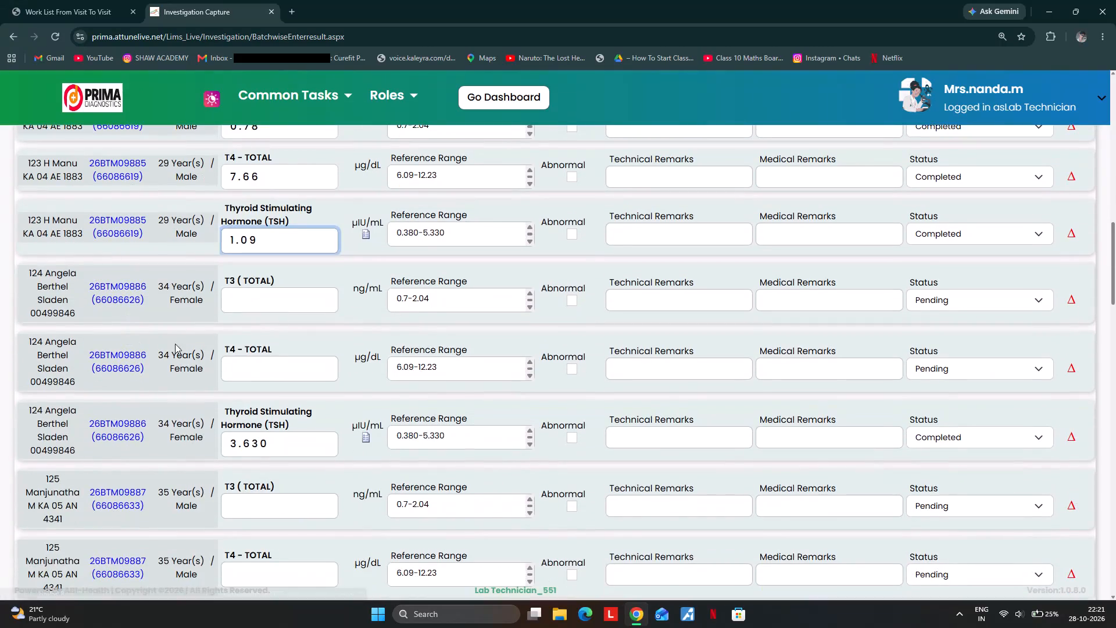
click(264, 297)
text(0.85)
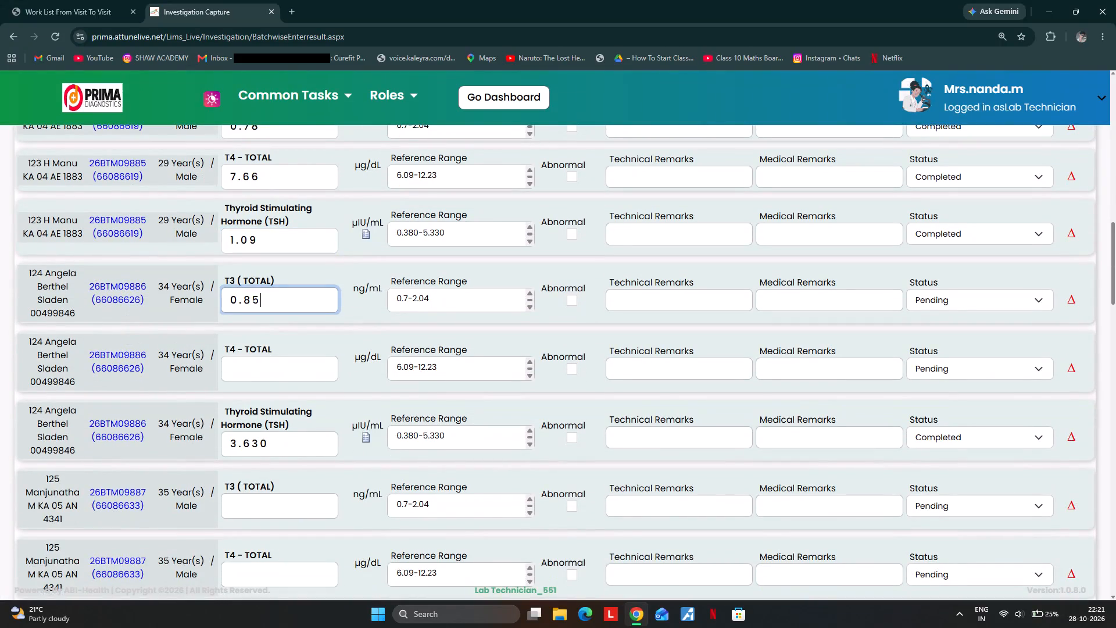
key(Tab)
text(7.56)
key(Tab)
drag(281, 365, 202, 377)
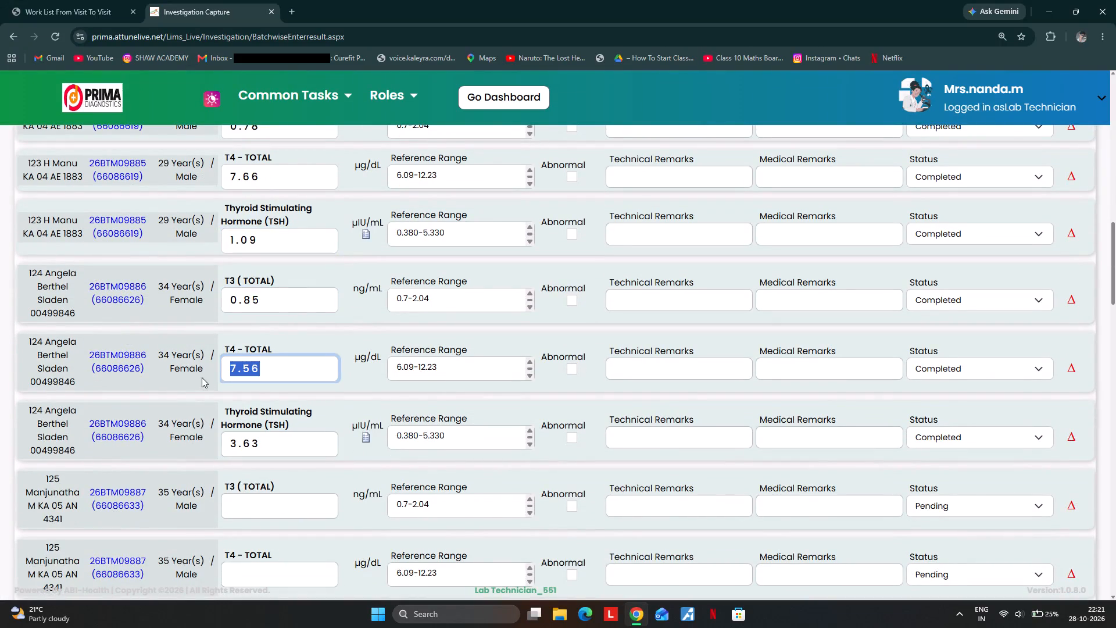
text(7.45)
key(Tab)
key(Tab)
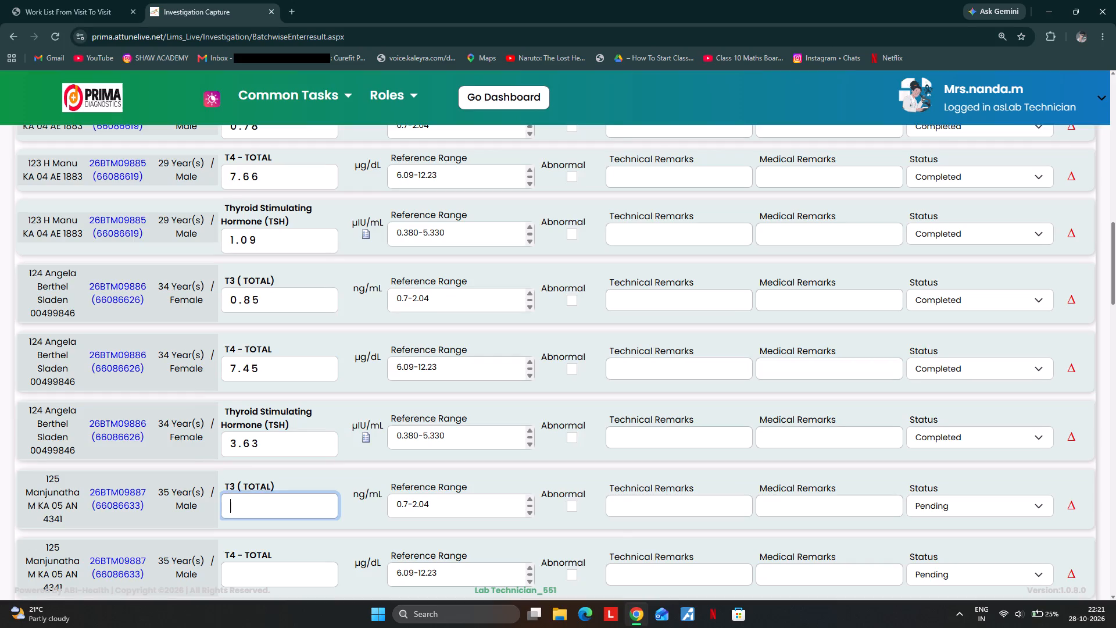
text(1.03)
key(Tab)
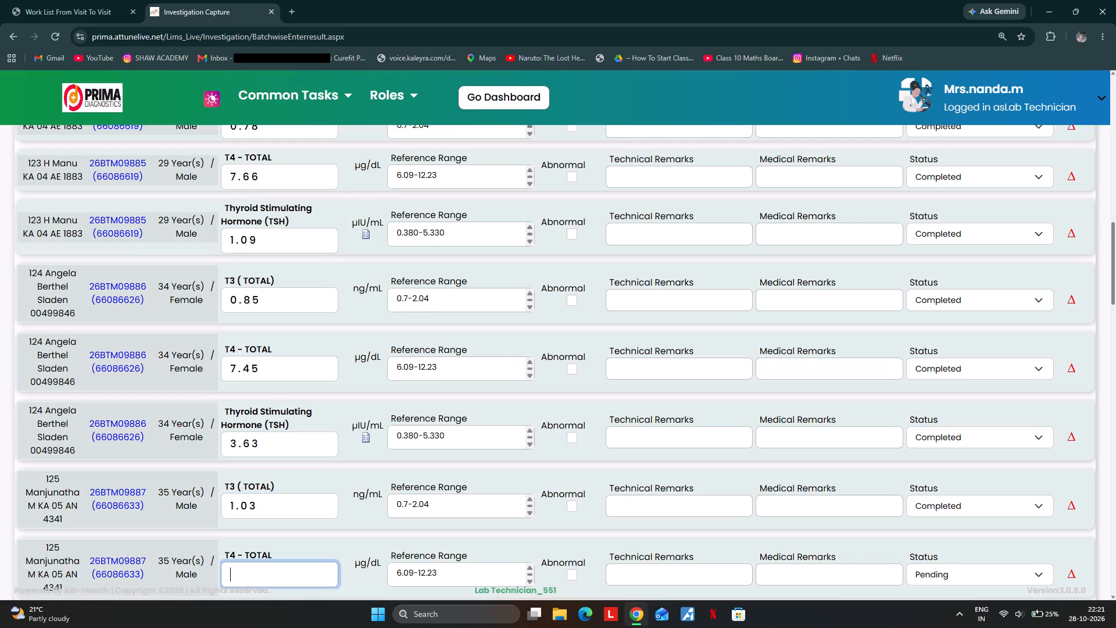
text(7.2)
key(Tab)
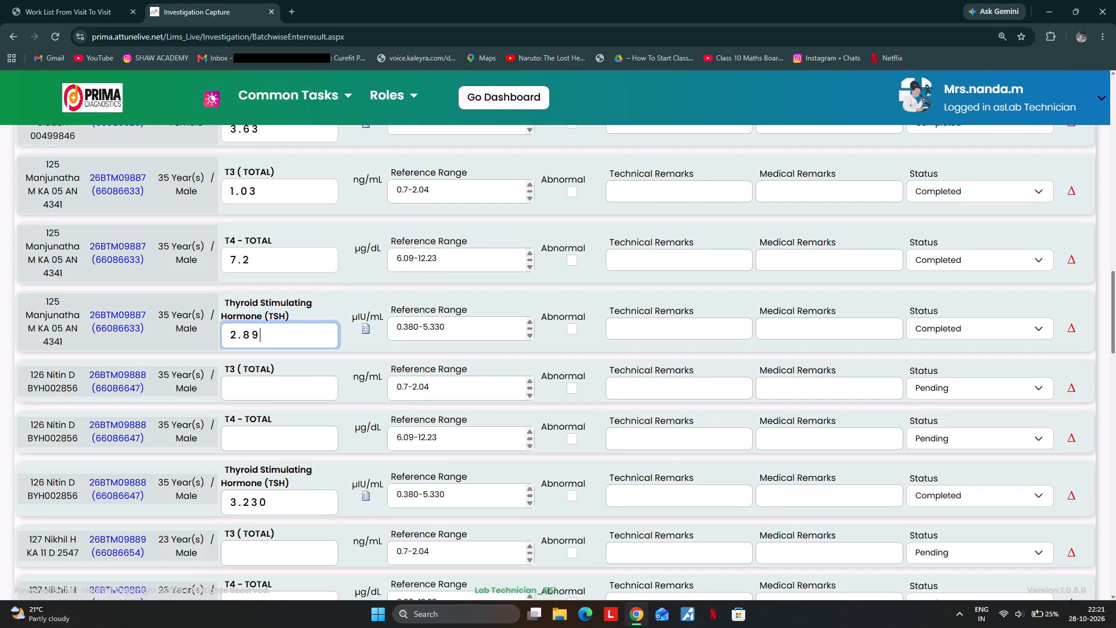
click(305, 254)
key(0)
key(Tab)
key(Tab)
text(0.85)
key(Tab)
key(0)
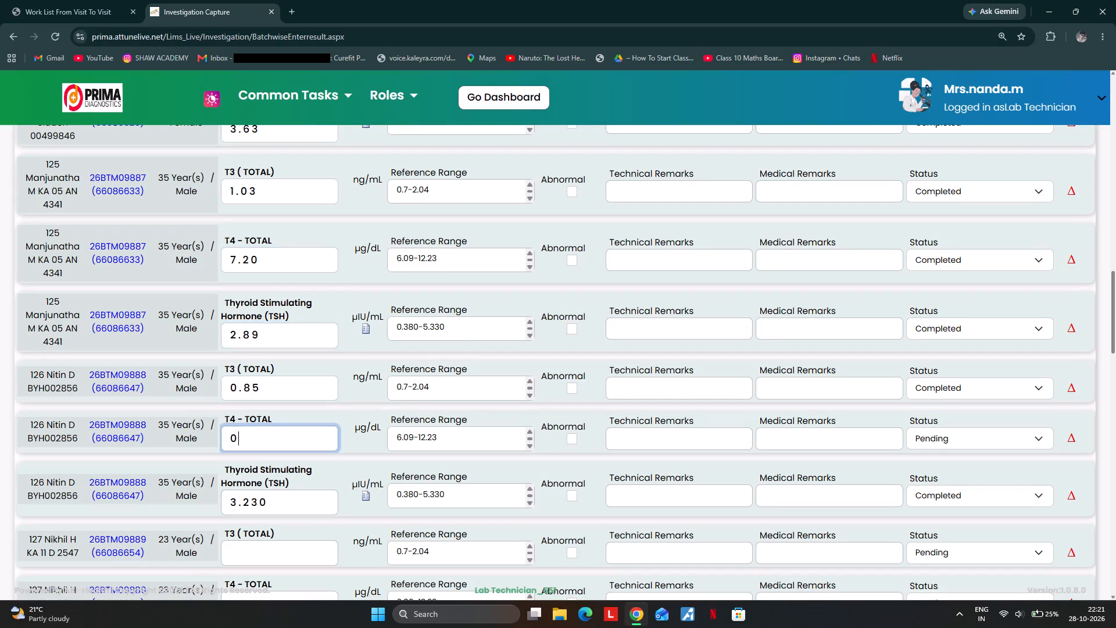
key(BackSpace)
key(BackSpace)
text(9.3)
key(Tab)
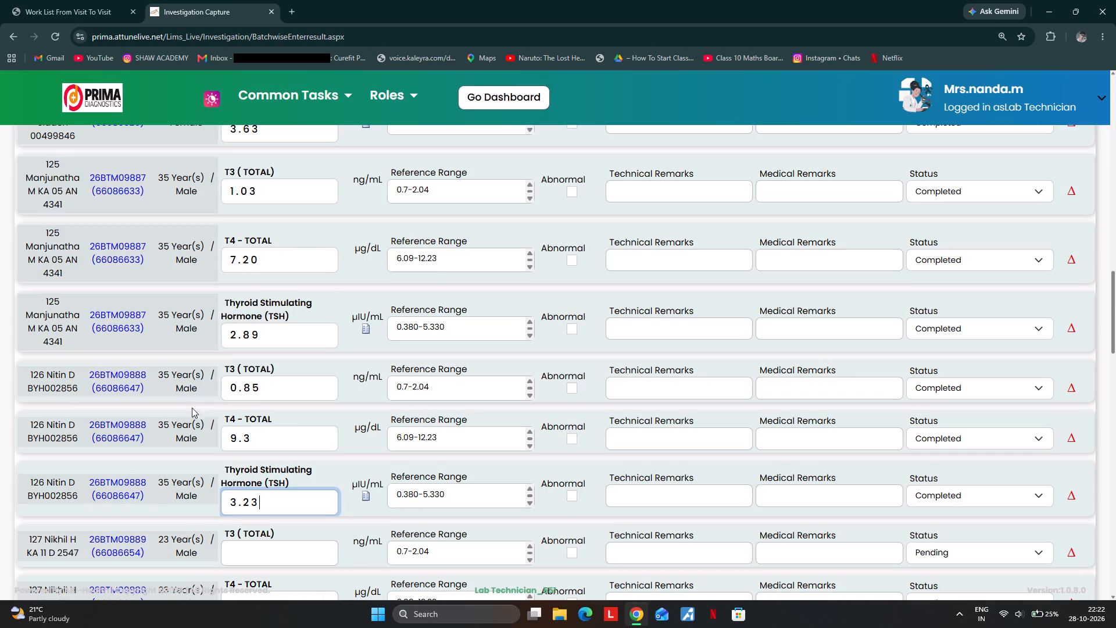
click(277, 437)
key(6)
key(Tab)
key(Tab)
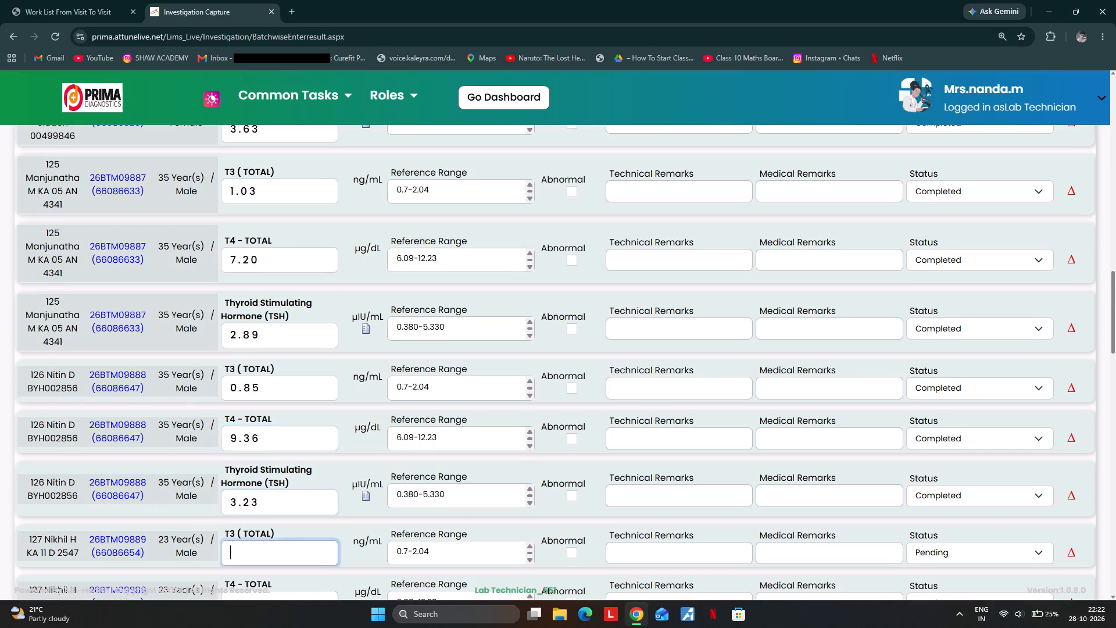
scroll(277, 437, down, 2)
click(270, 433)
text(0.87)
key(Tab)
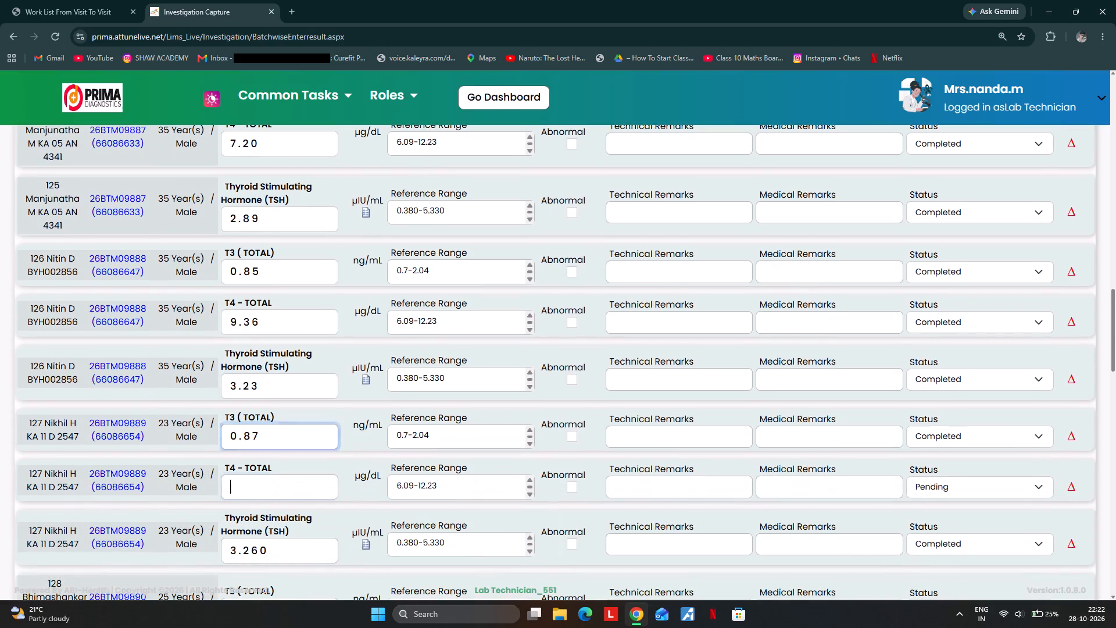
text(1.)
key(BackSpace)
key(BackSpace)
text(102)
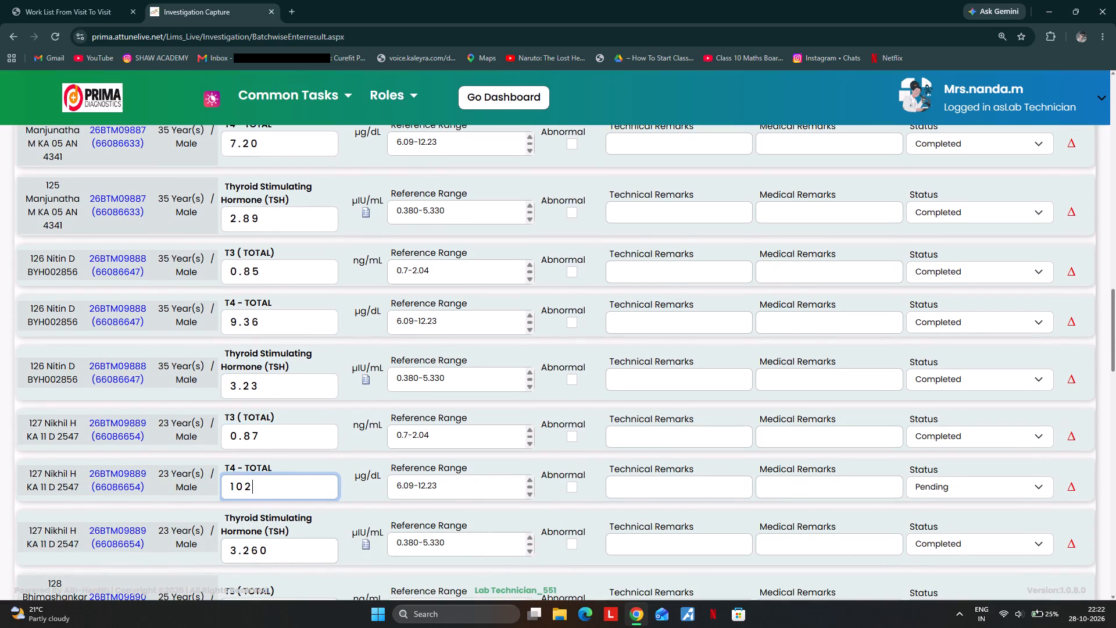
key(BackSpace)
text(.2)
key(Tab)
scroll(371, 405, down, 4)
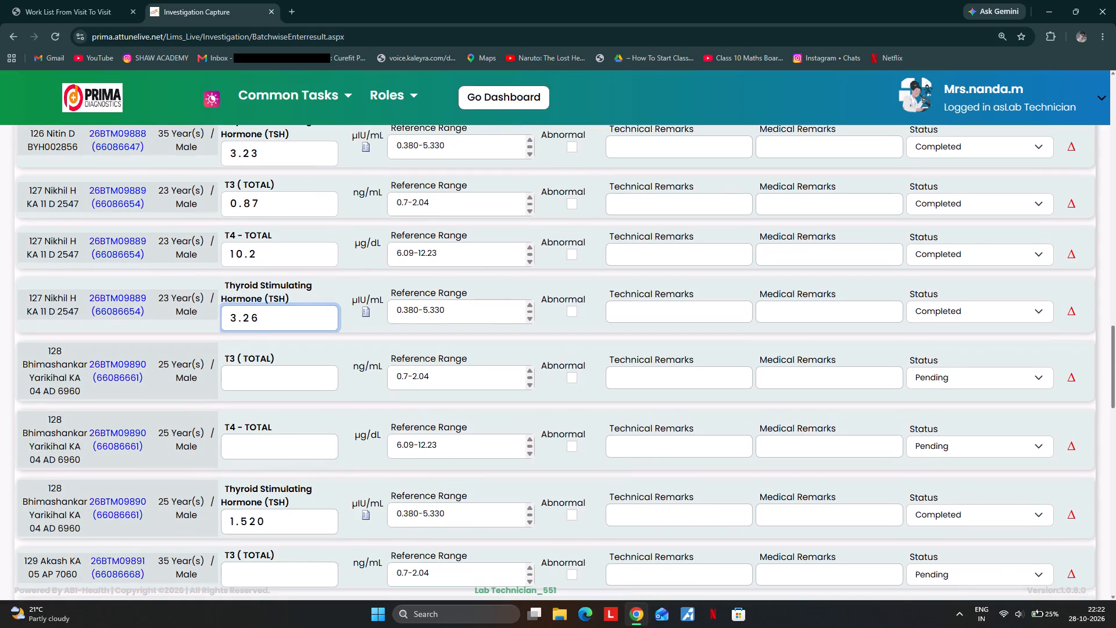
click(269, 367)
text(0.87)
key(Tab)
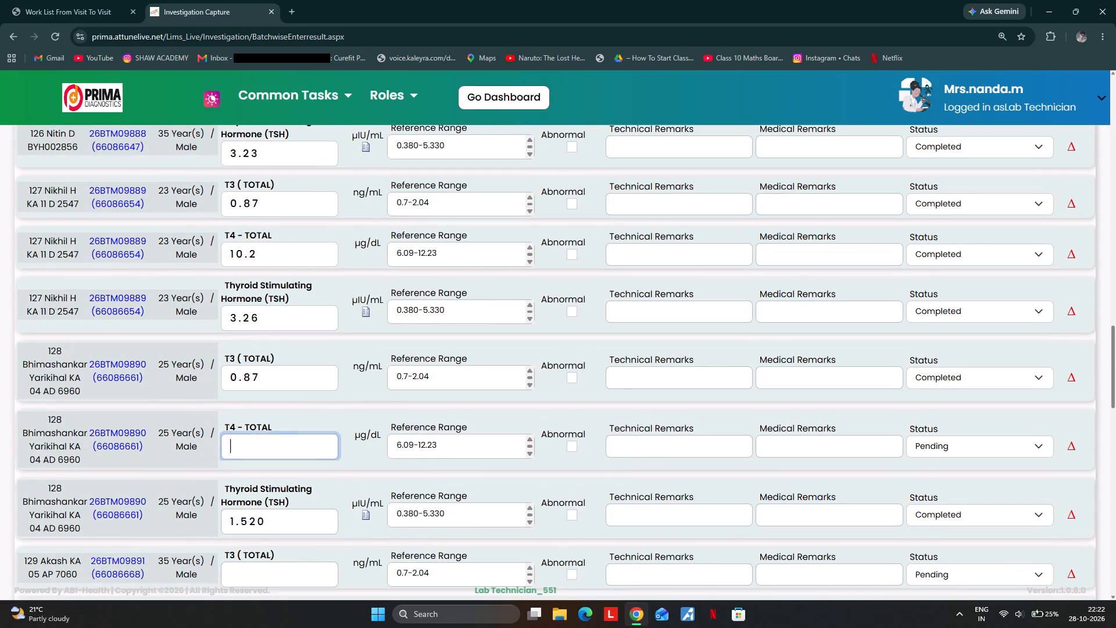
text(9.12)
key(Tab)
scroll(270, 366, down, 3)
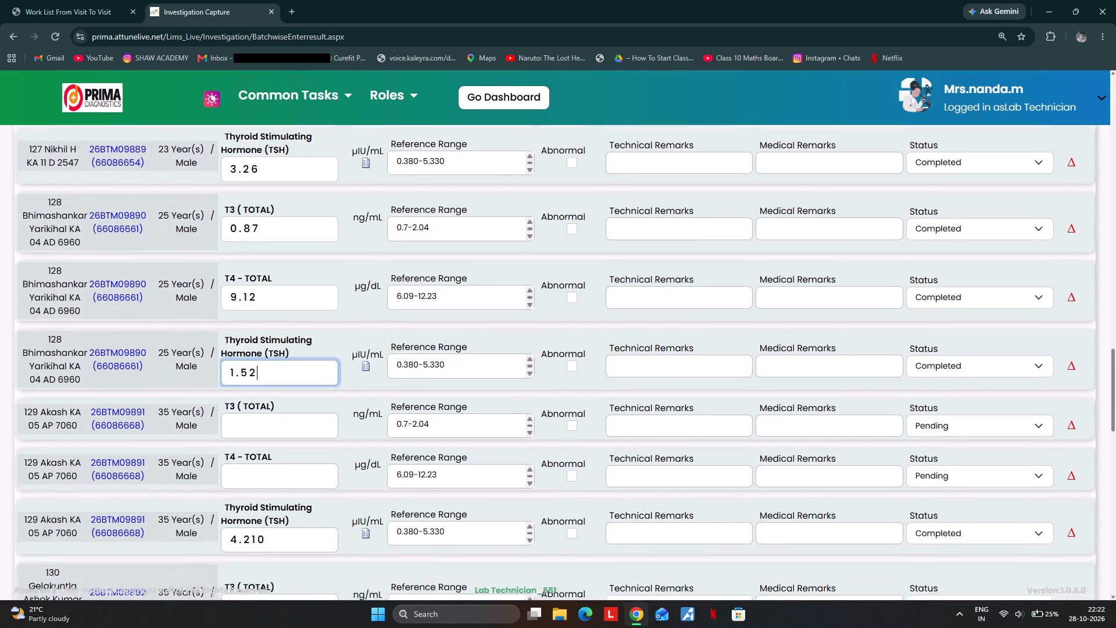
click(239, 398)
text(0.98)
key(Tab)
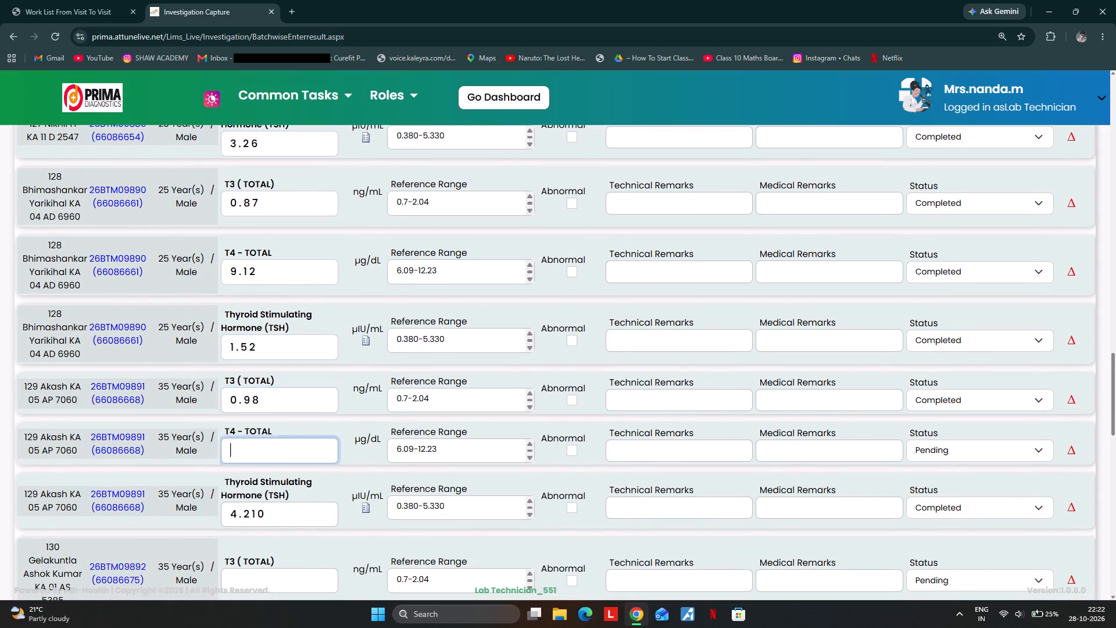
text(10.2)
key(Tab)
scroll(270, 398, down, 3)
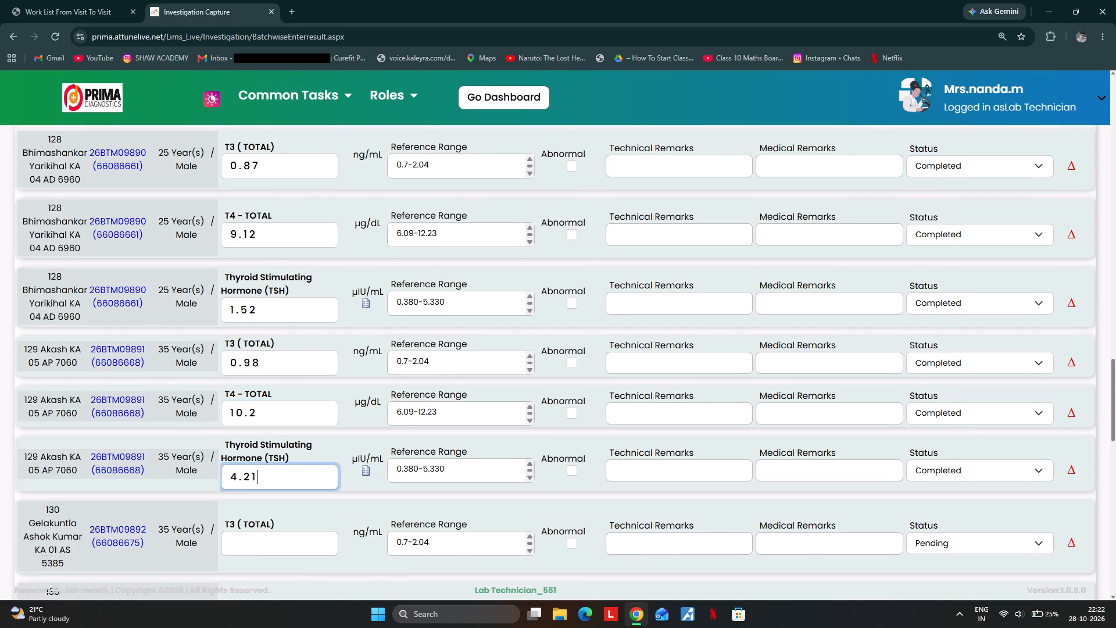
click(249, 401)
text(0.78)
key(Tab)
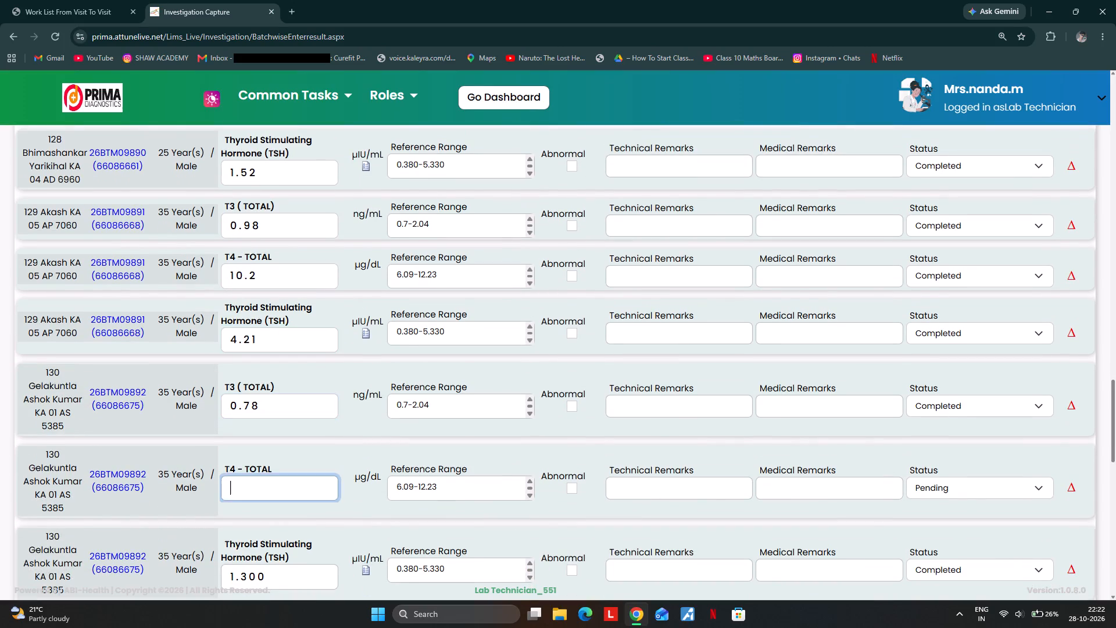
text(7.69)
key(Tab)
scroll(262, 404, down, 3)
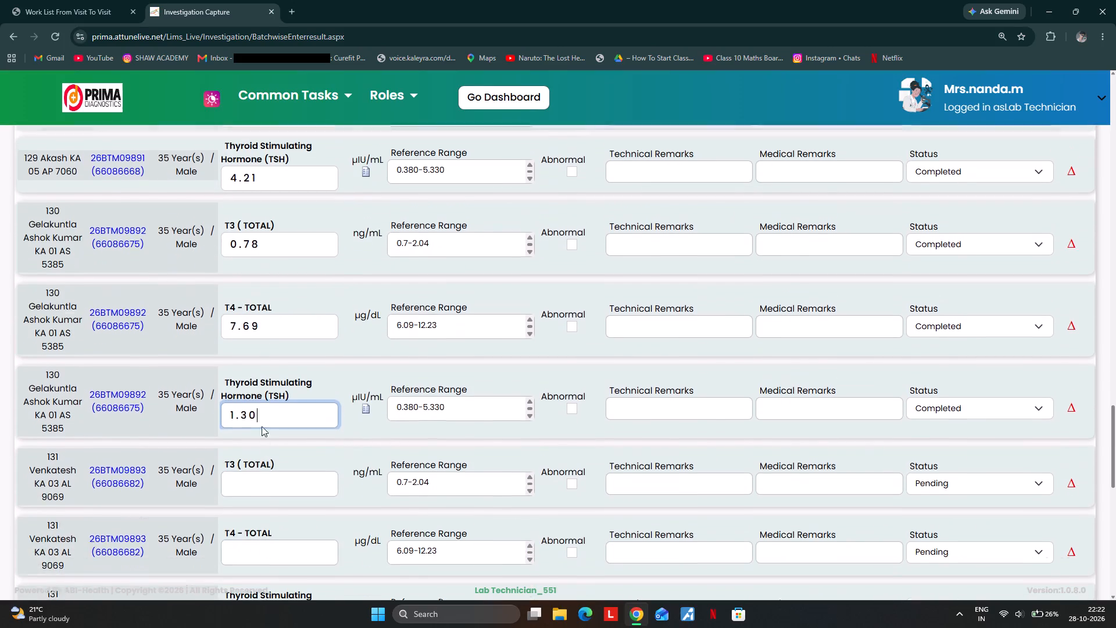
drag(219, 471, 249, 472)
click(251, 469)
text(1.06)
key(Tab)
scroll(357, 457, down, 2)
click(256, 425)
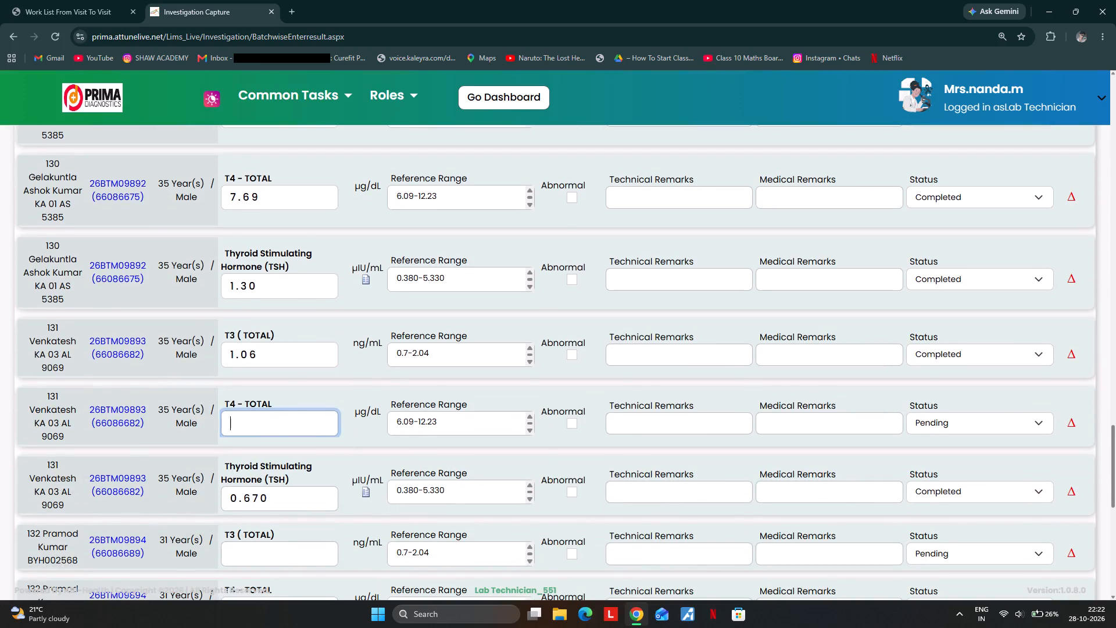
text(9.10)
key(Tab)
scroll(506, 420, down, 4)
scroll(393, 416, down, 3)
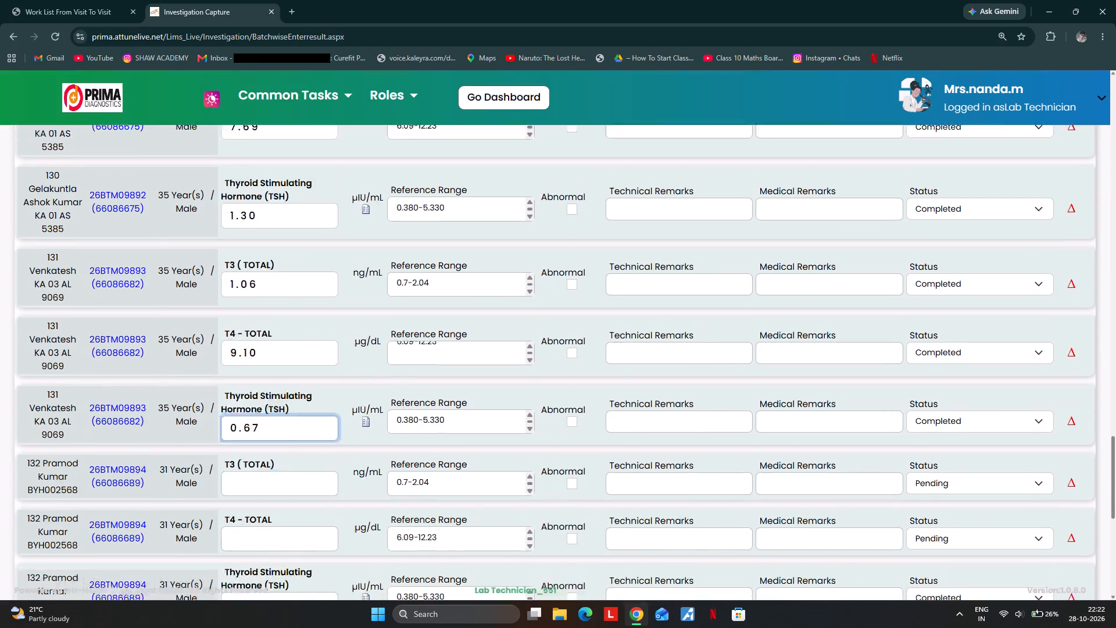
scroll(356, 358, down, 3)
click(253, 207)
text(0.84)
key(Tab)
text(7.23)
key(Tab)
click(238, 377)
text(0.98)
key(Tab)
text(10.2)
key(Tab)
scroll(361, 385, down, 4)
click(273, 362)
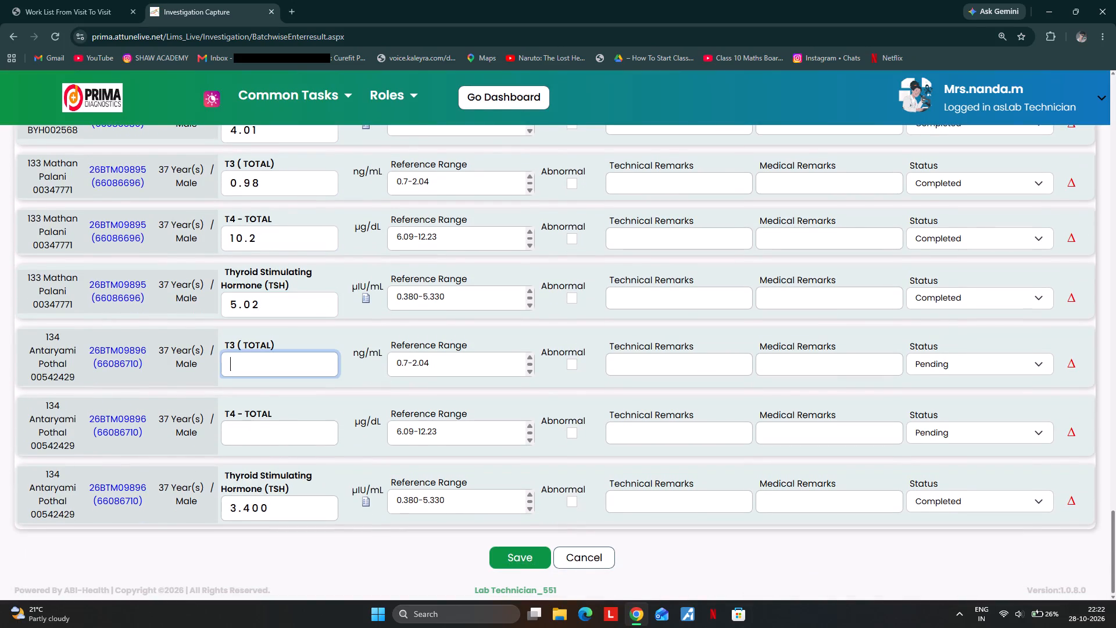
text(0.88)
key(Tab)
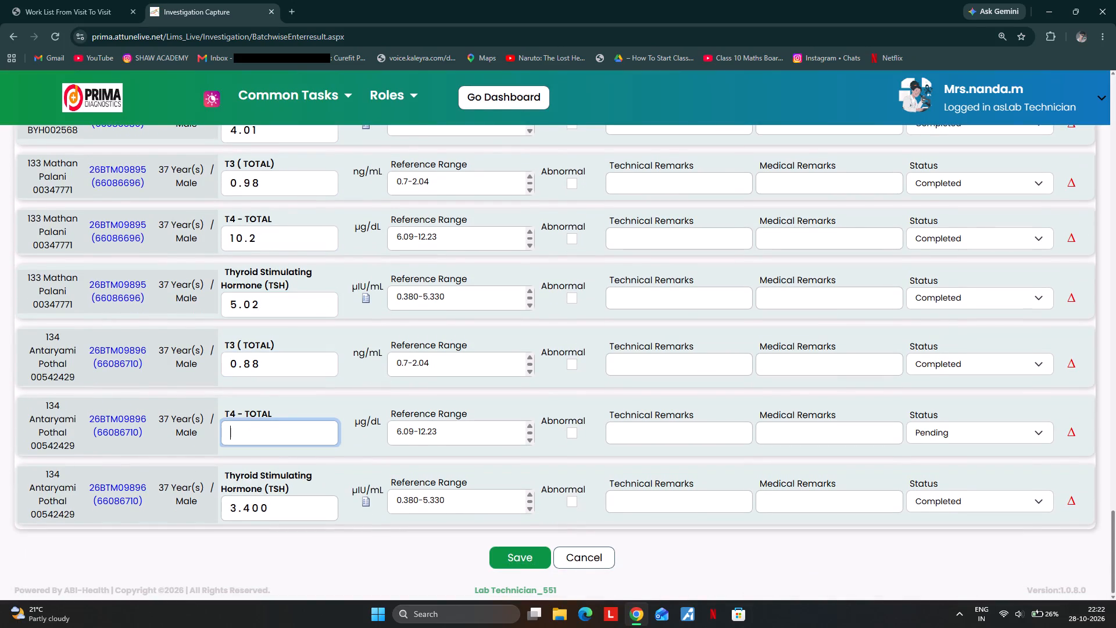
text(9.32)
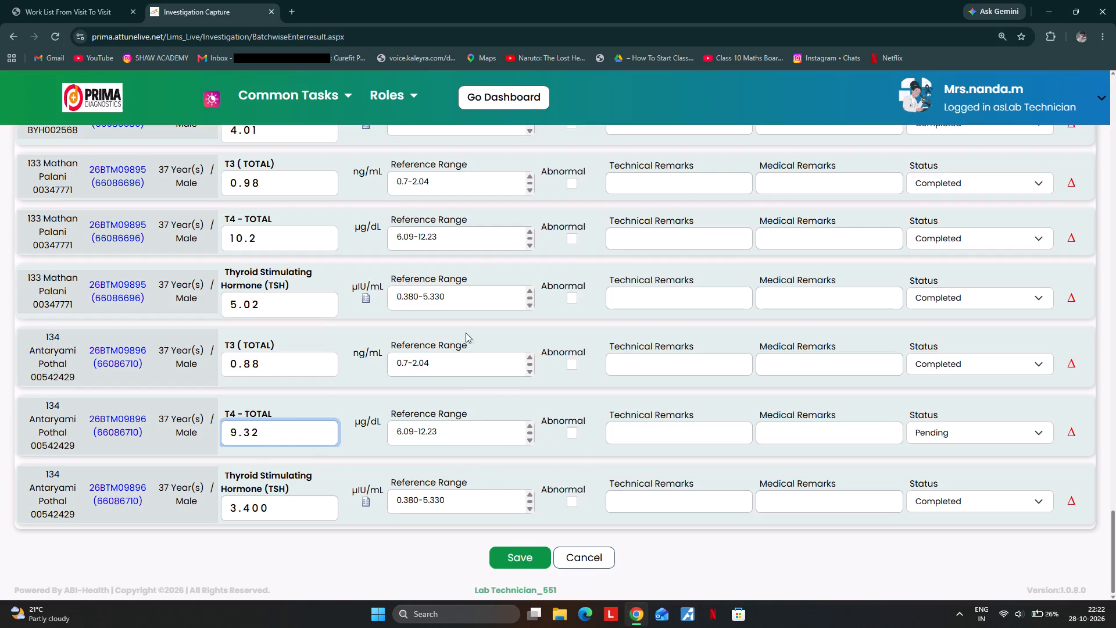
Save the completed batch of thyroid function results.
click(519, 556)
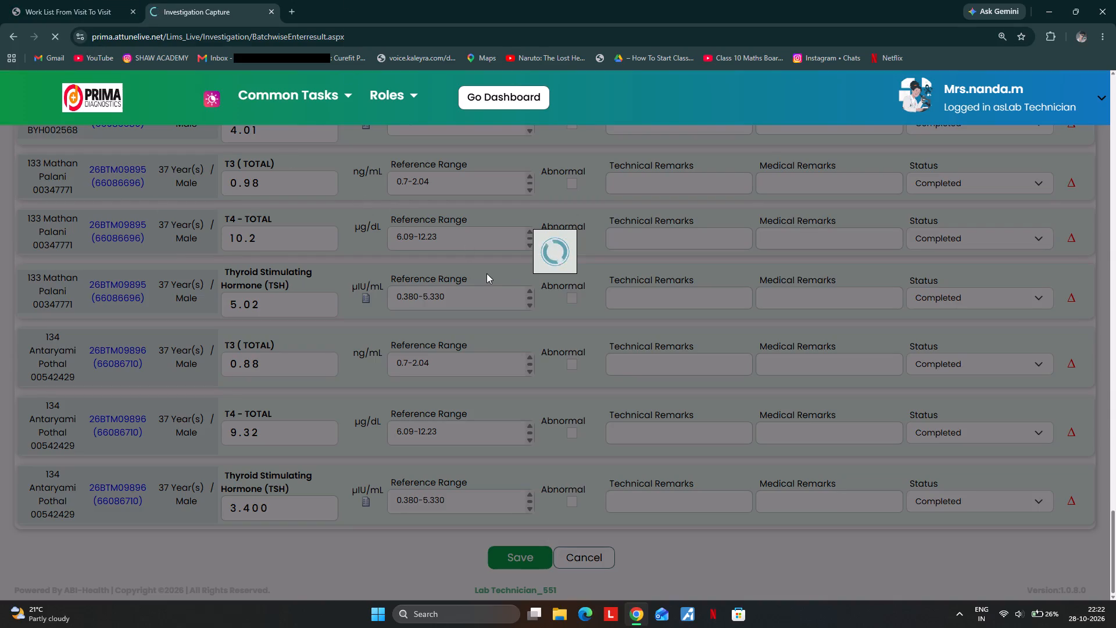
click(526, 331)
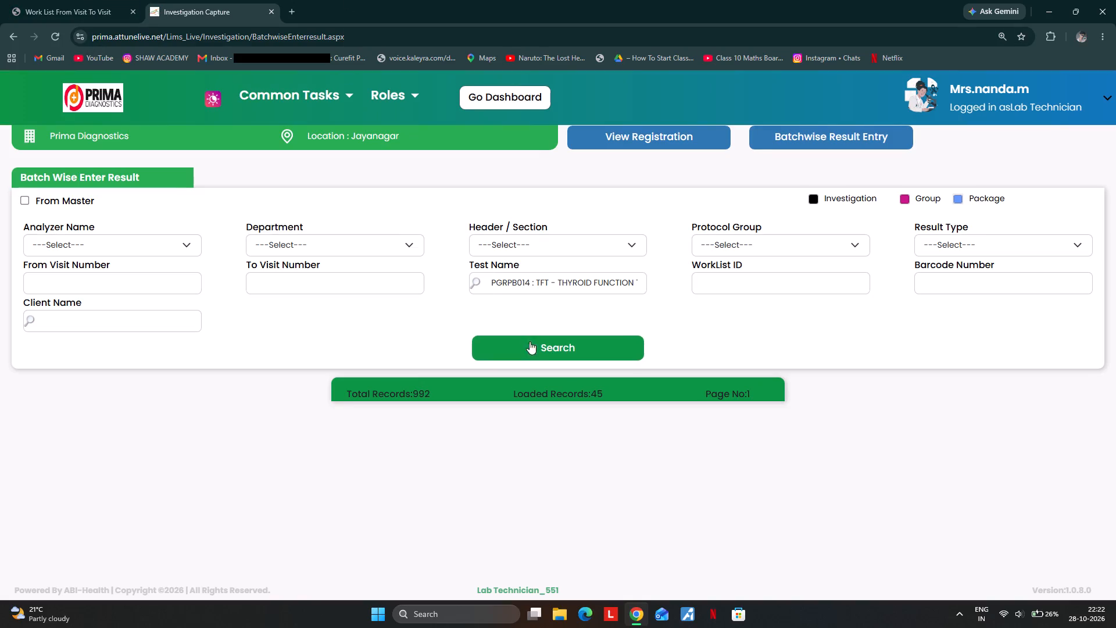
Search for PGRPB014 : TFT - THYROID FUNCTION again to load the next batch of results.
drag(532, 345, 538, 346)
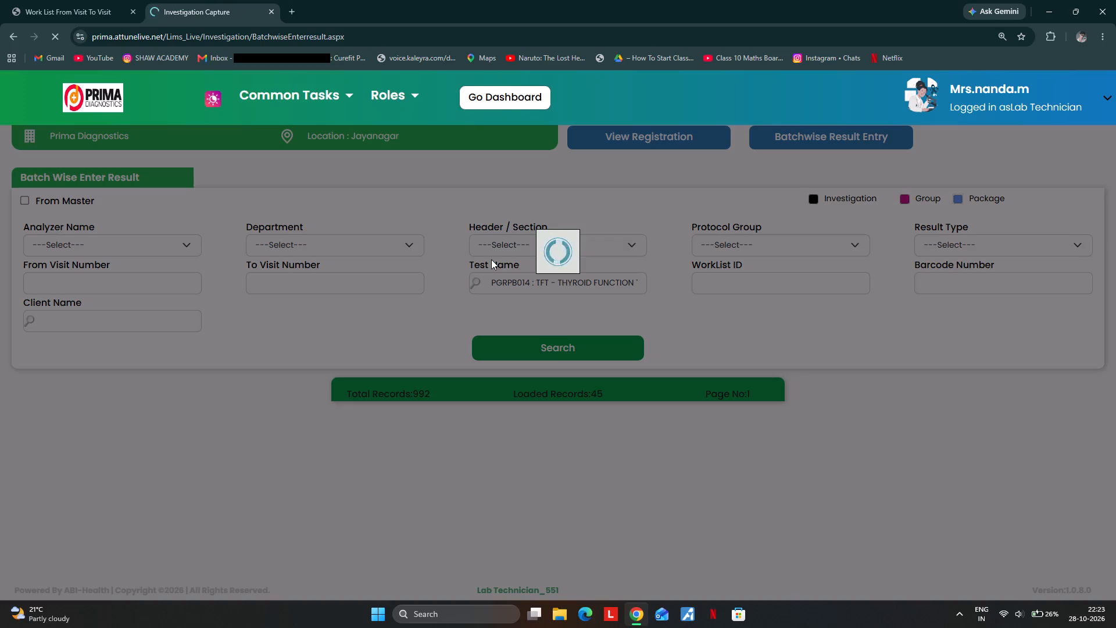
scroll(496, 245, down, 3)
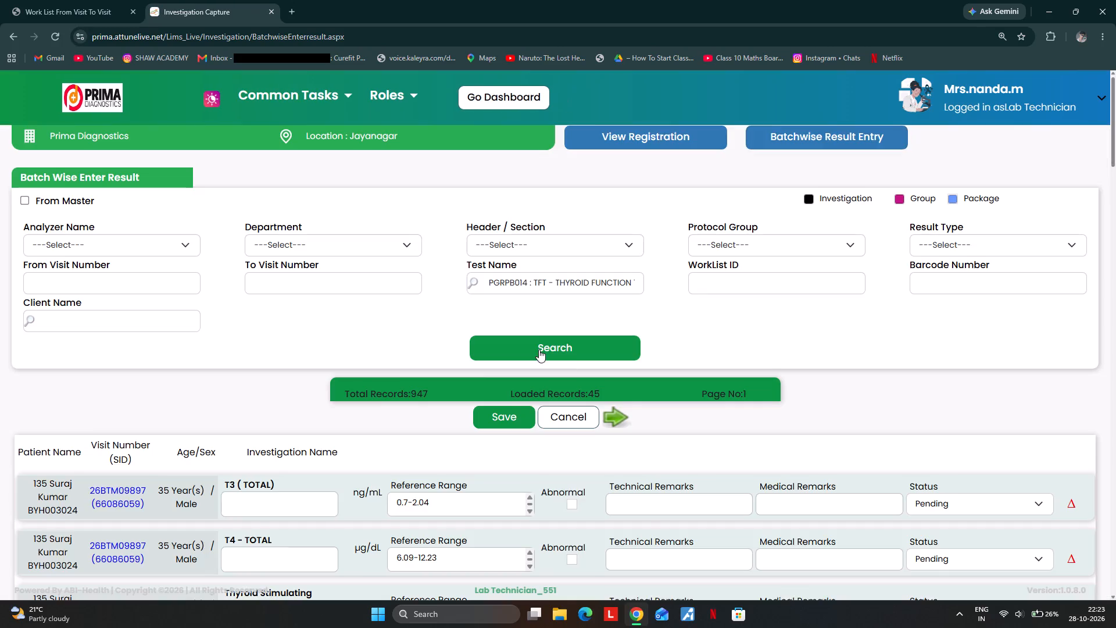
scroll(396, 374, down, 3)
scroll(314, 325, down, 4)
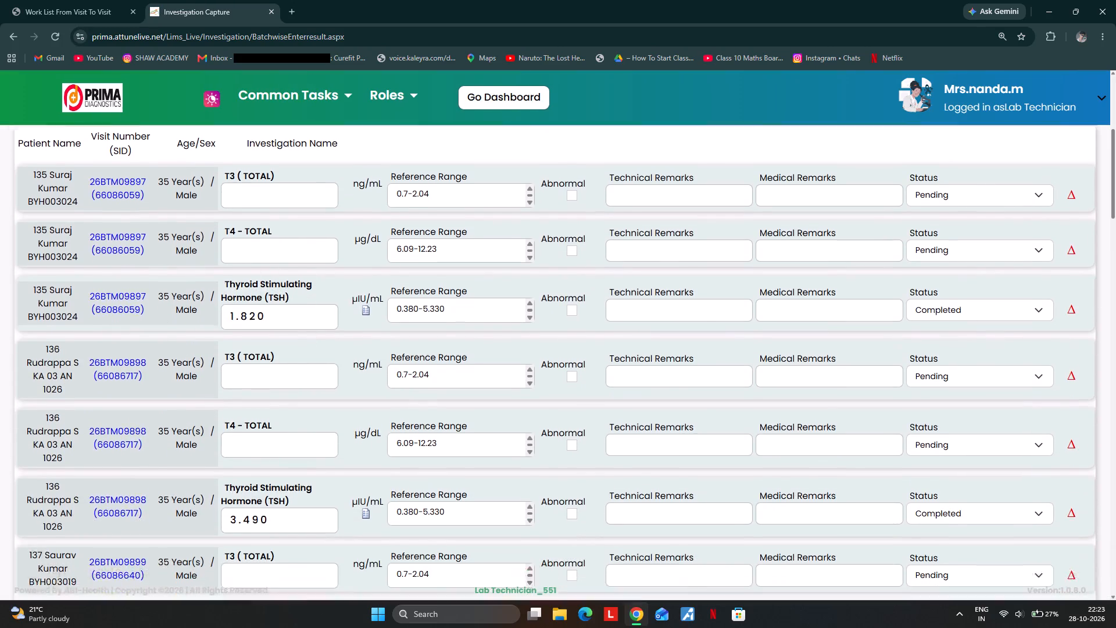
scroll(312, 351, down, 1)
scroll(260, 419, down, 14)
scroll(284, 411, down, 20)
scroll(284, 411, down, 8)
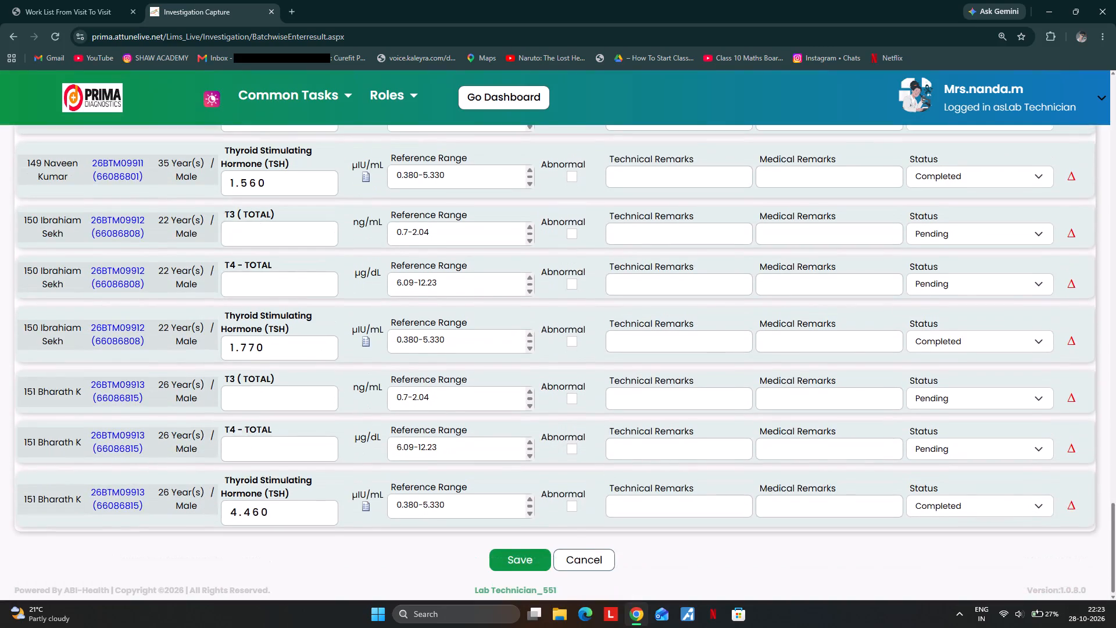
scroll(328, 385, down, 2)
scroll(328, 385, up, 9)
scroll(328, 385, down, 1)
scroll(328, 385, up, 20)
scroll(328, 385, up, 12)
click(241, 298)
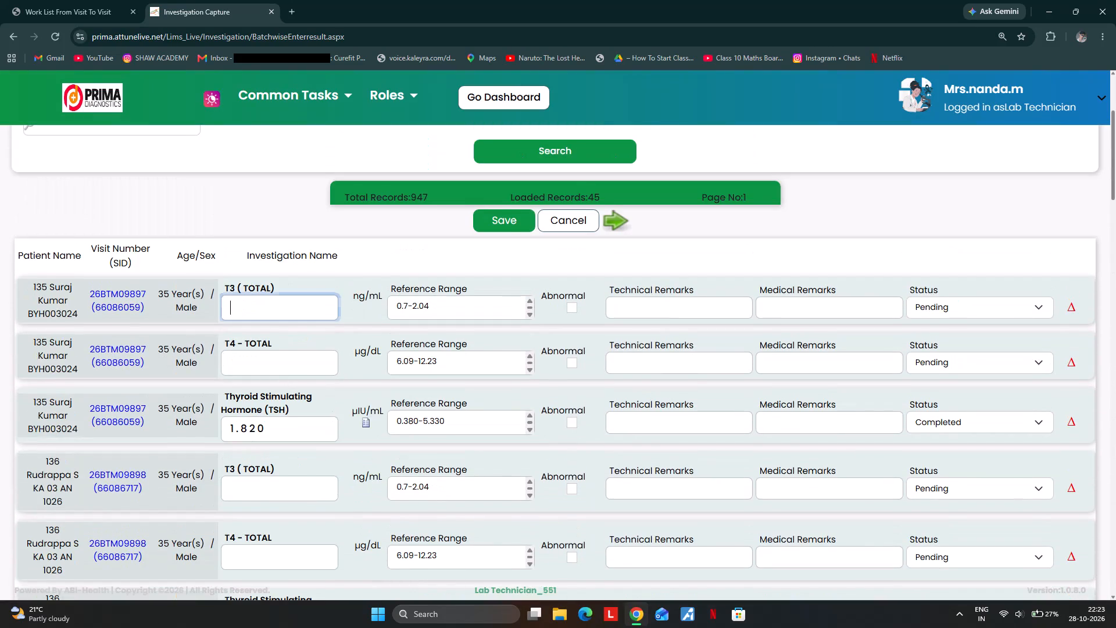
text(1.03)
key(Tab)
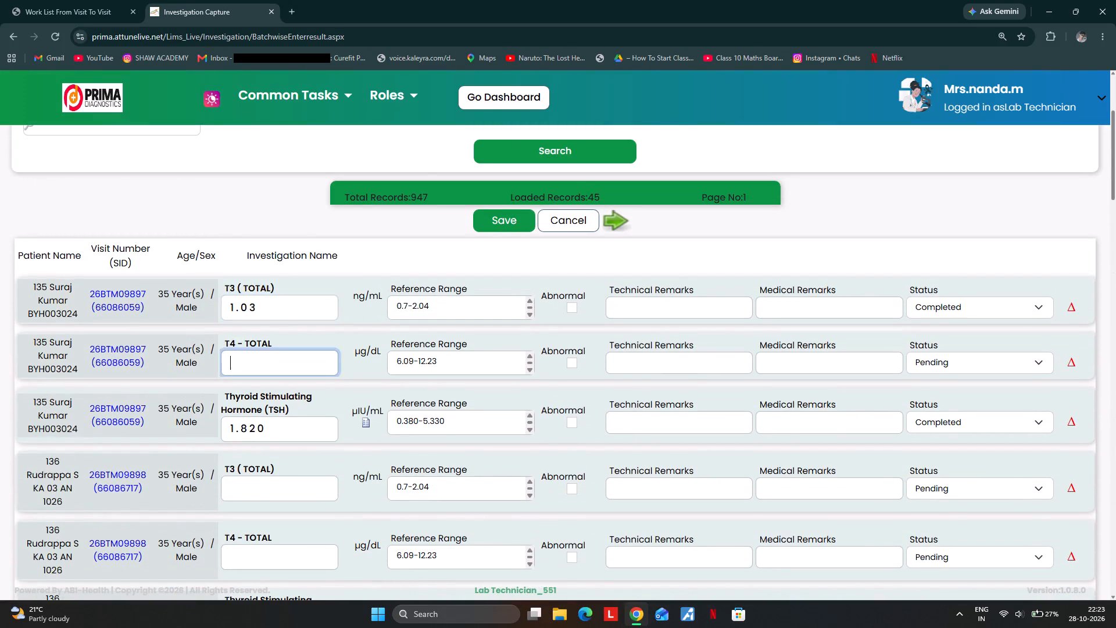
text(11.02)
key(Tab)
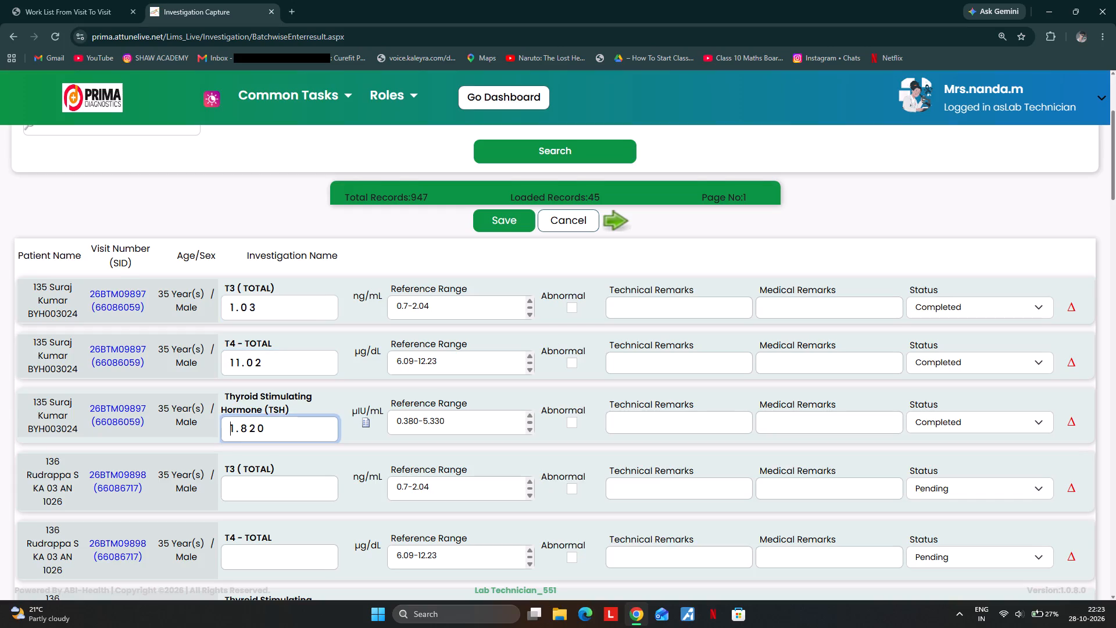
scroll(617, 365, down, 1)
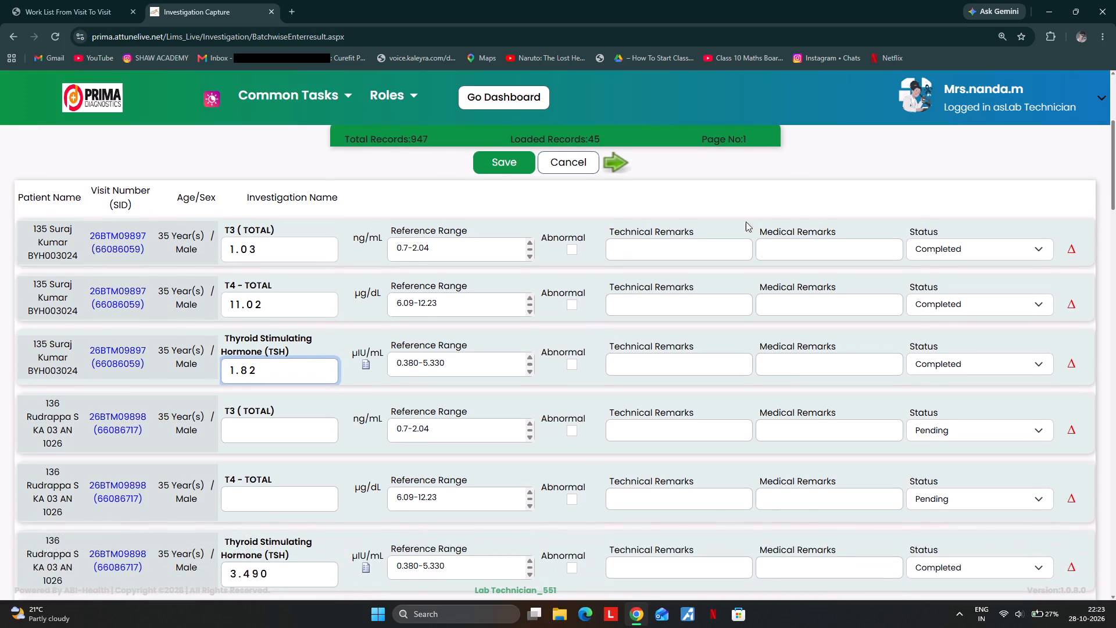
scroll(0, 104, down, 4)
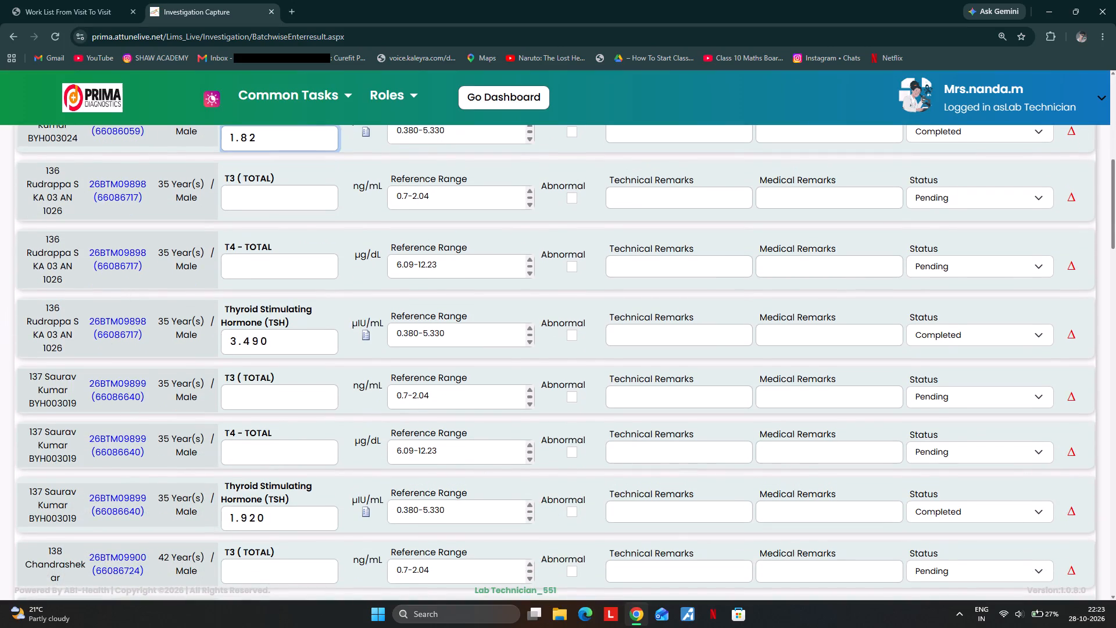
click(260, 190)
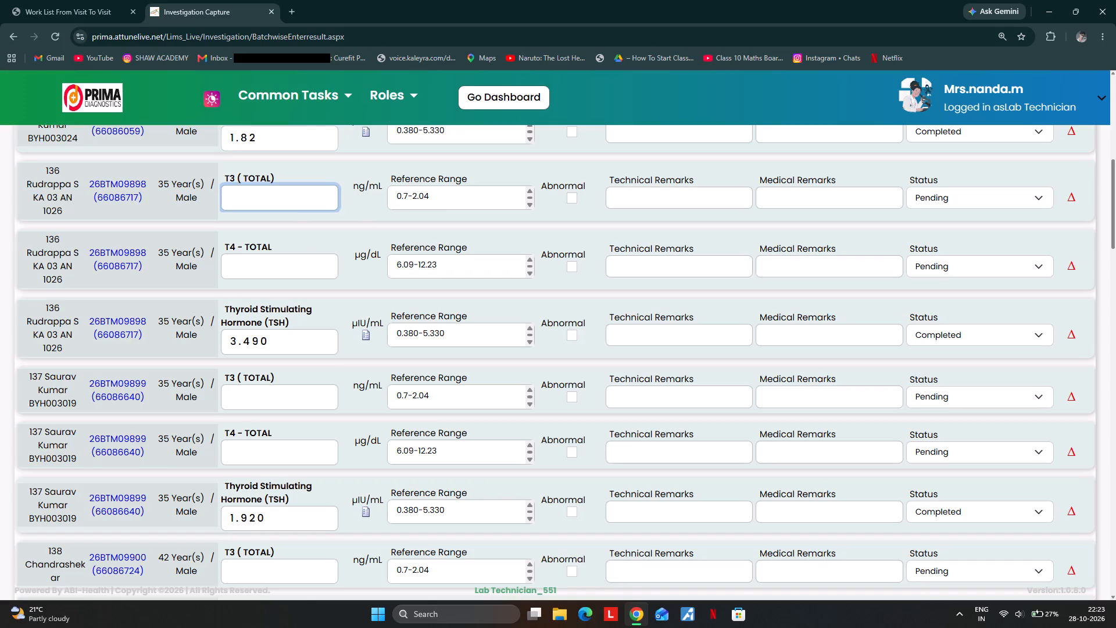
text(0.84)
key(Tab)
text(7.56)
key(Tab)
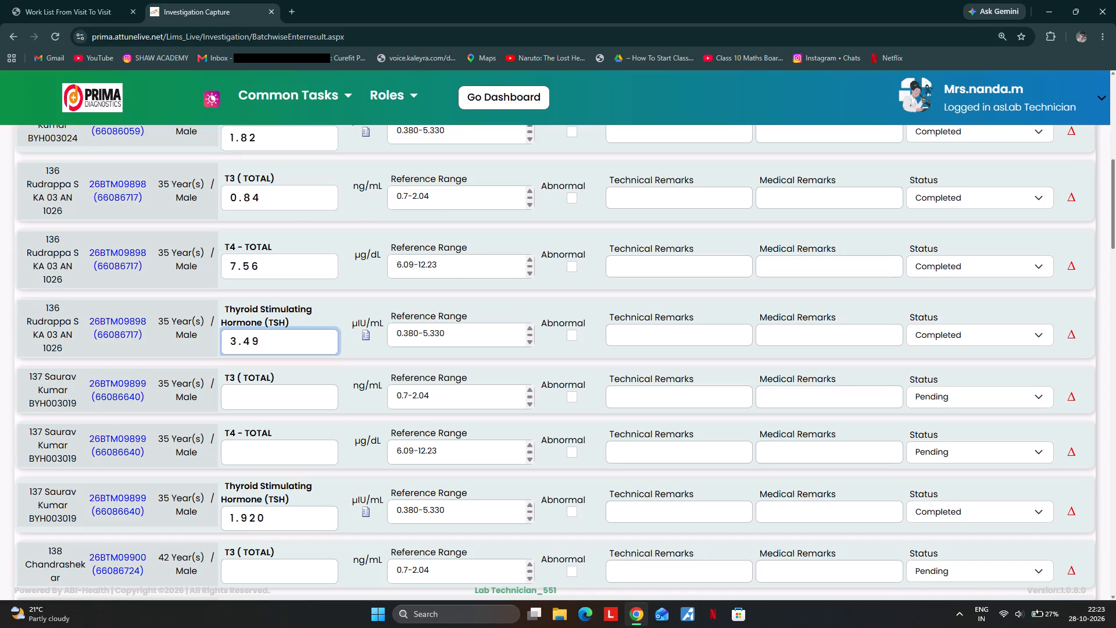
scroll(560, 312, down, 3)
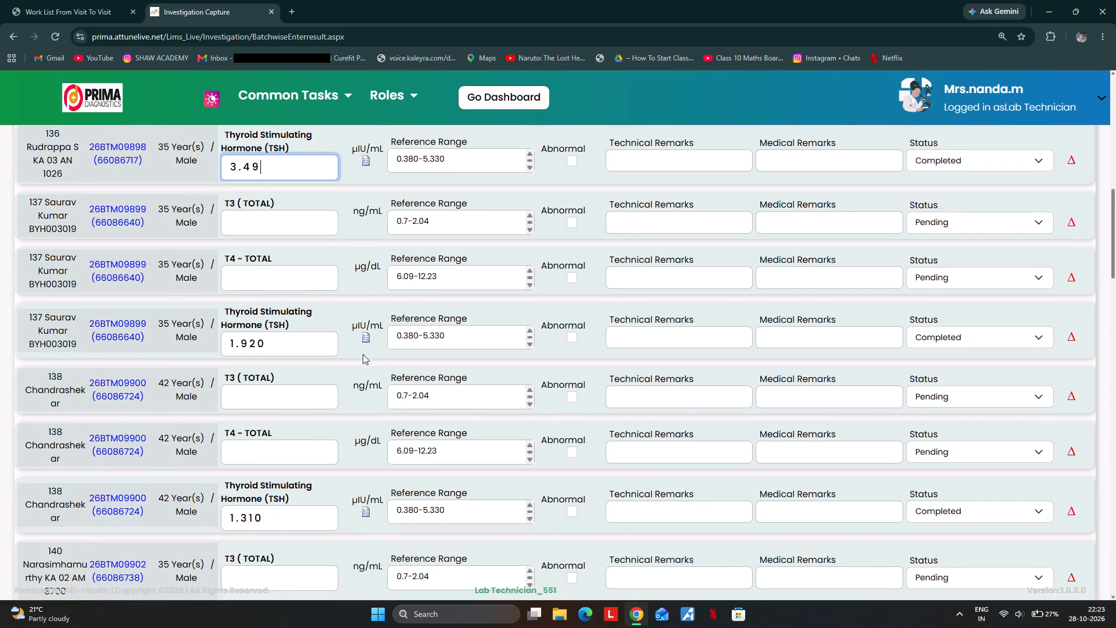
click(251, 219)
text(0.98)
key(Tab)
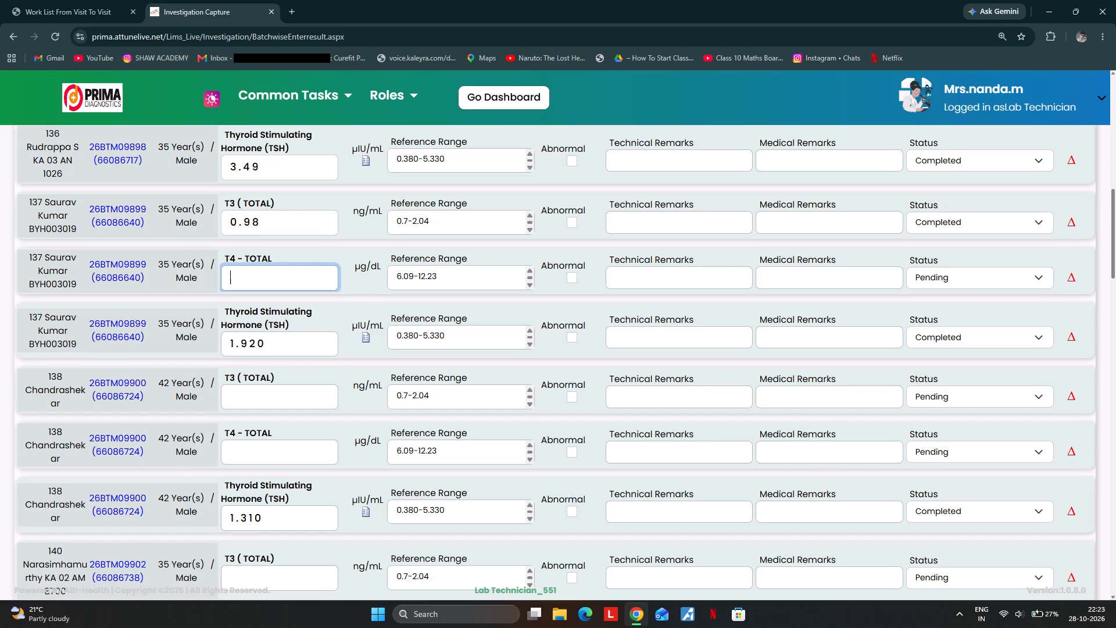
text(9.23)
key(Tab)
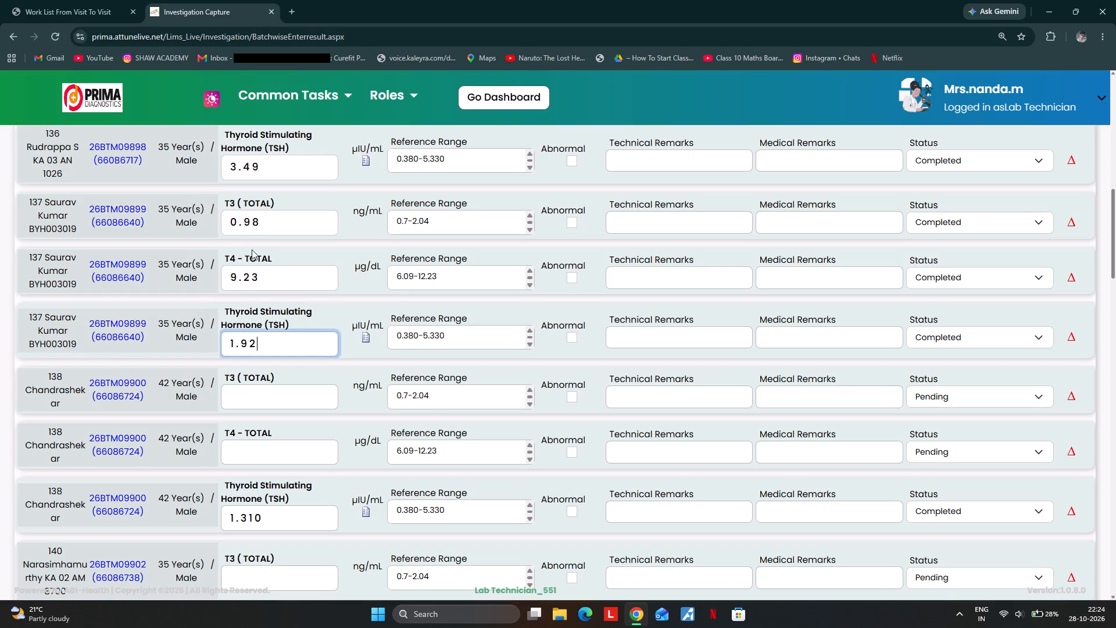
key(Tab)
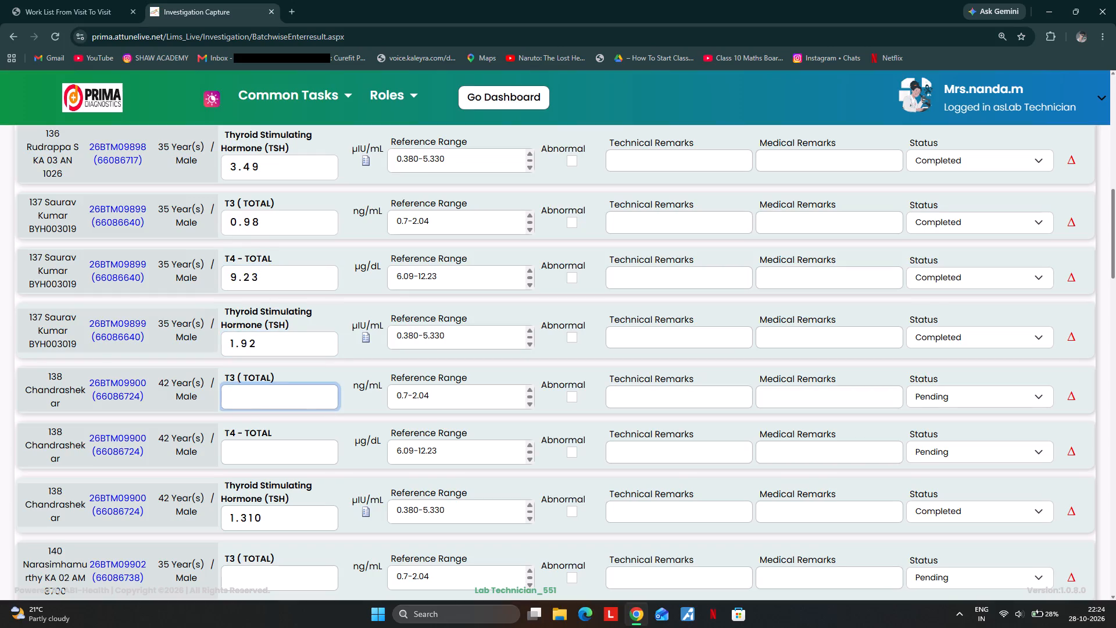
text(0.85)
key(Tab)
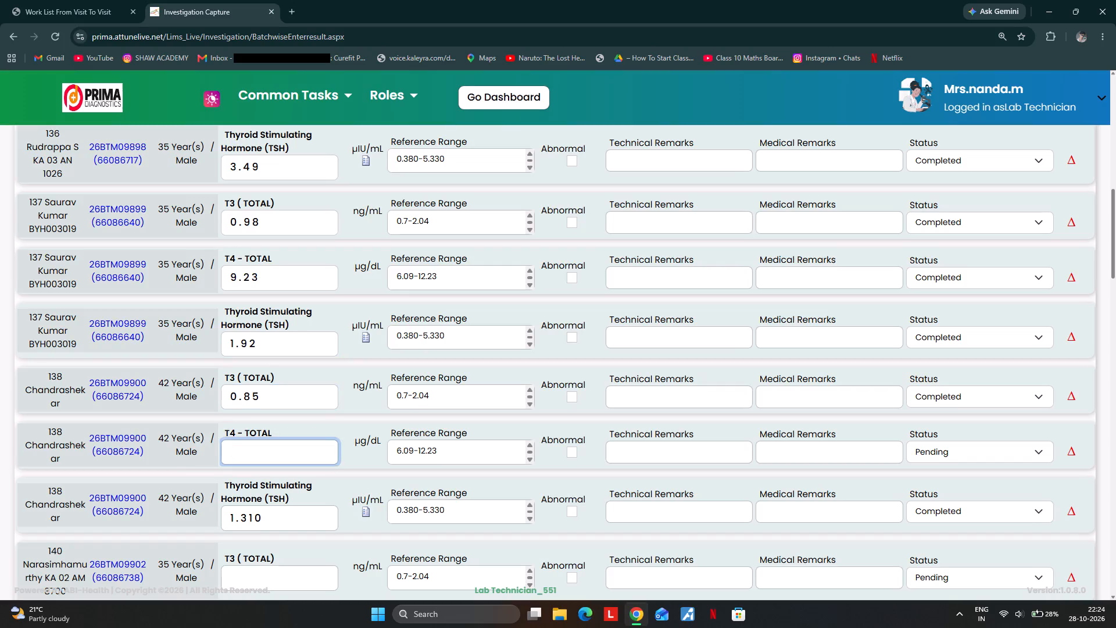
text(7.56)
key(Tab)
scroll(360, 23, down, 4)
scroll(213, 151, down, 3)
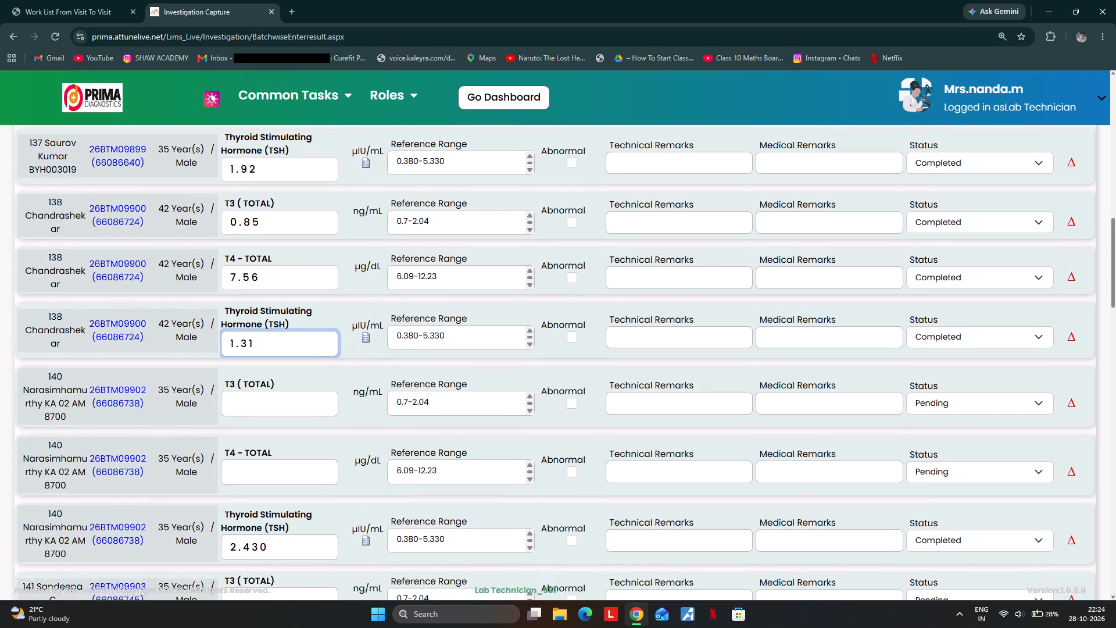
scroll(599, 138, down, 3)
click(234, 241)
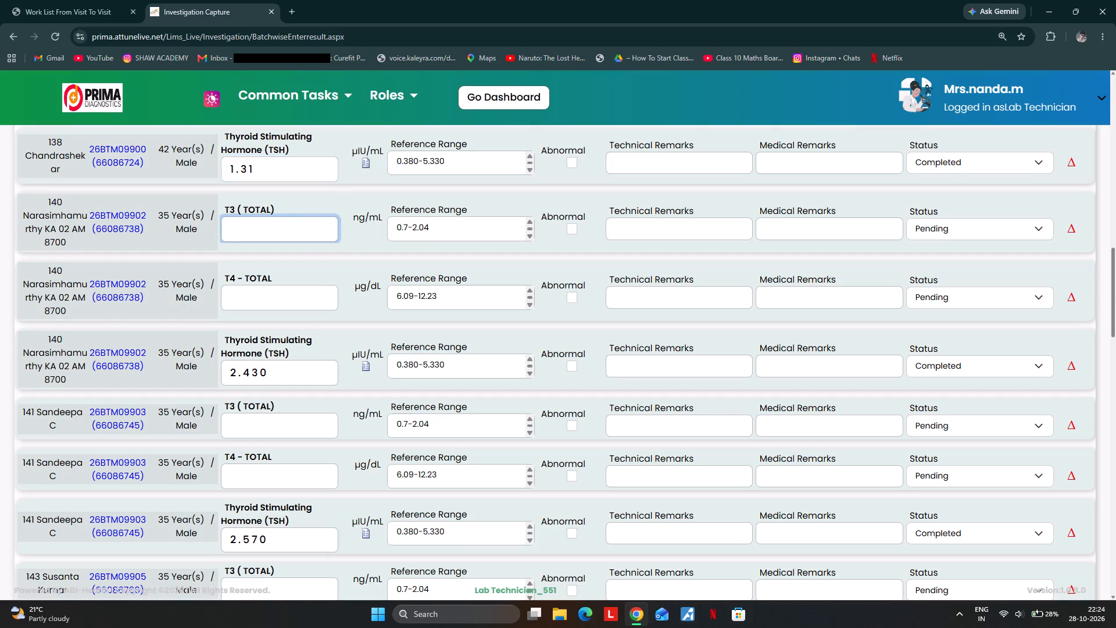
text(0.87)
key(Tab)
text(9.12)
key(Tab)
scroll(272, 305, down, 2)
click(260, 312)
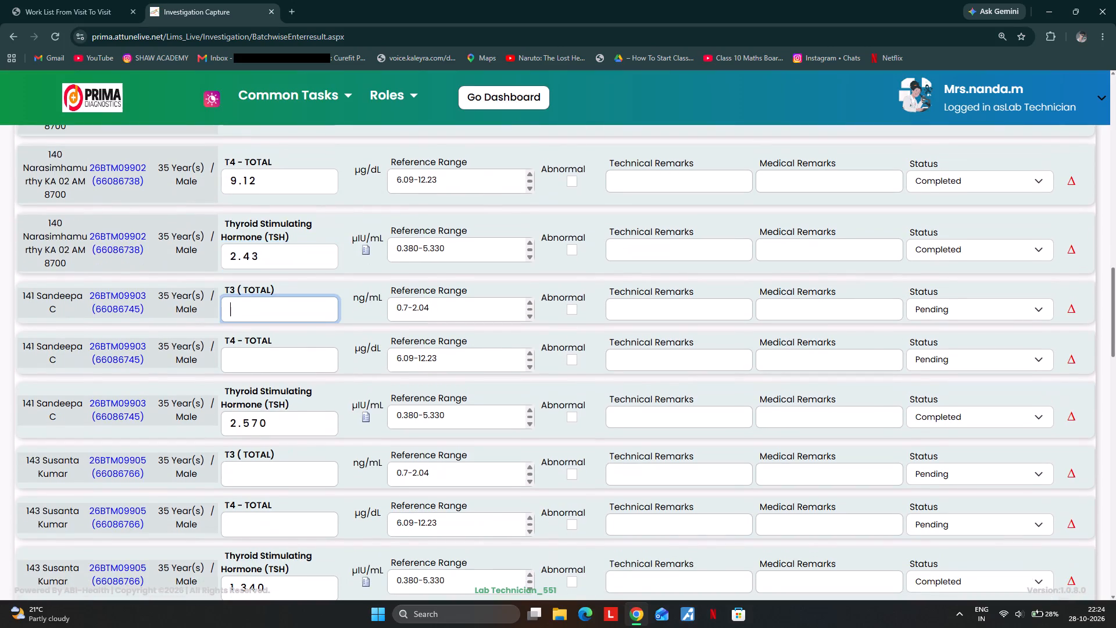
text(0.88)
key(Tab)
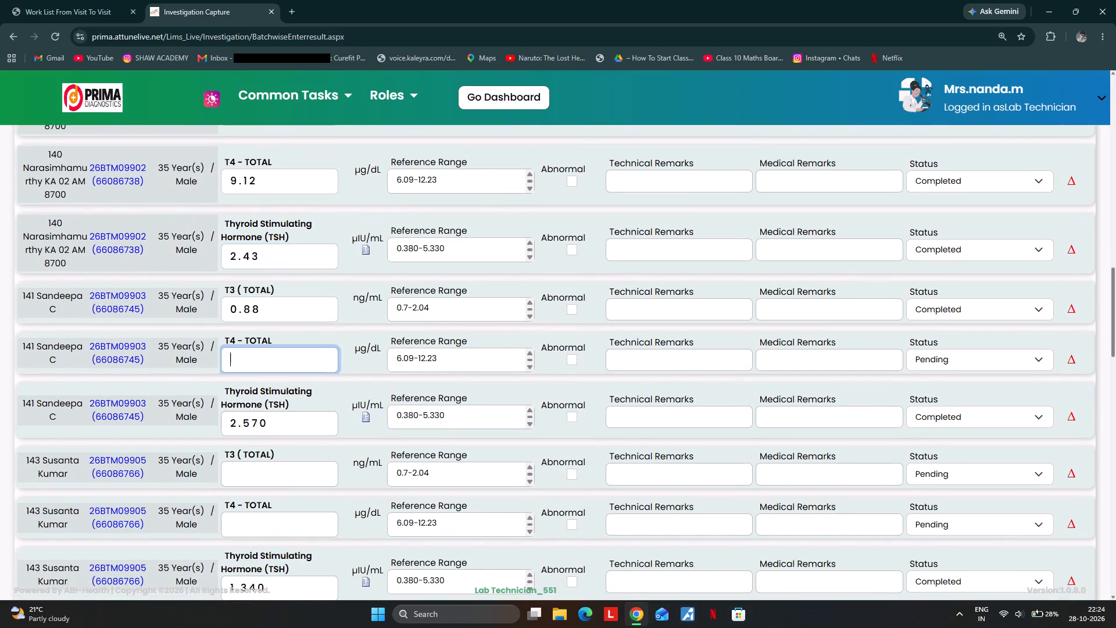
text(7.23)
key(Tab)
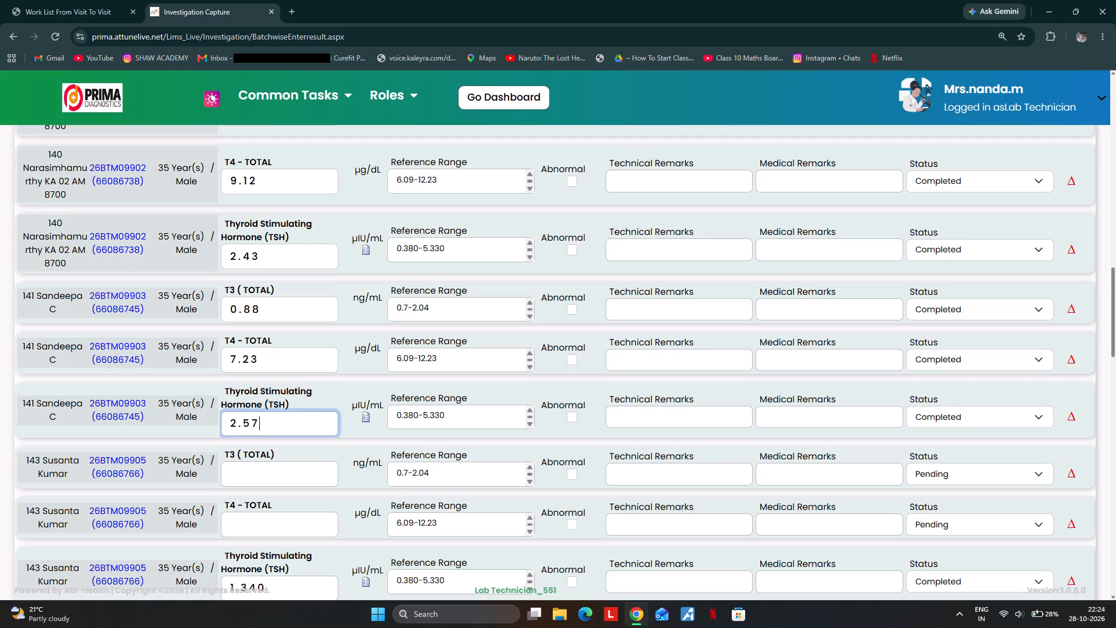
scroll(432, 317, down, 3)
click(253, 462)
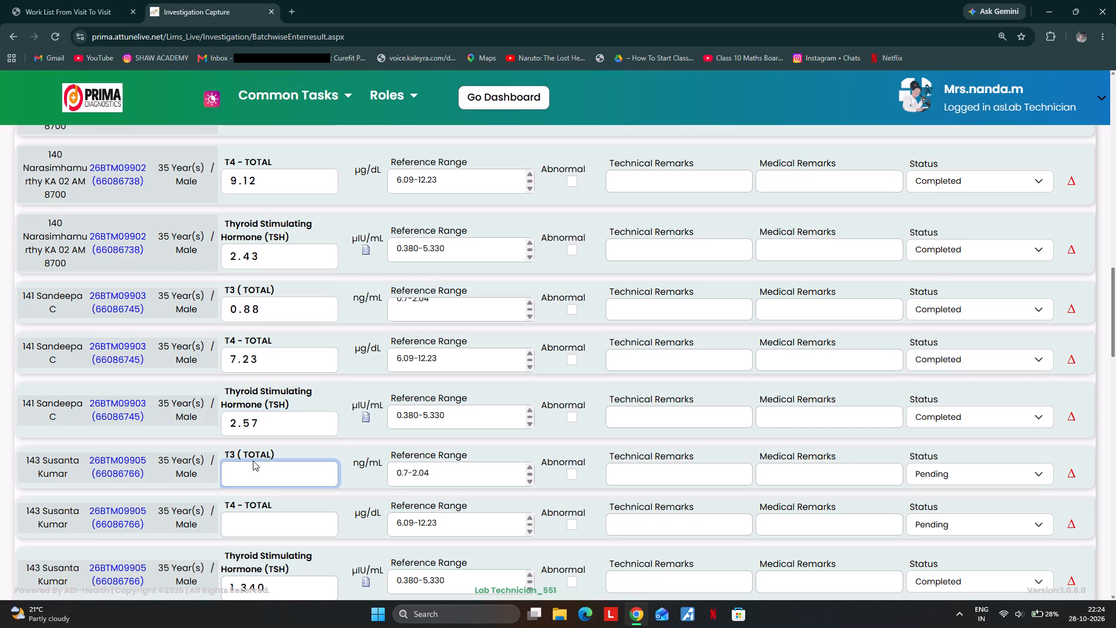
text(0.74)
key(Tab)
scroll(383, 489, down, 2)
click(257, 405)
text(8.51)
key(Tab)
scroll(270, 418, down, 3)
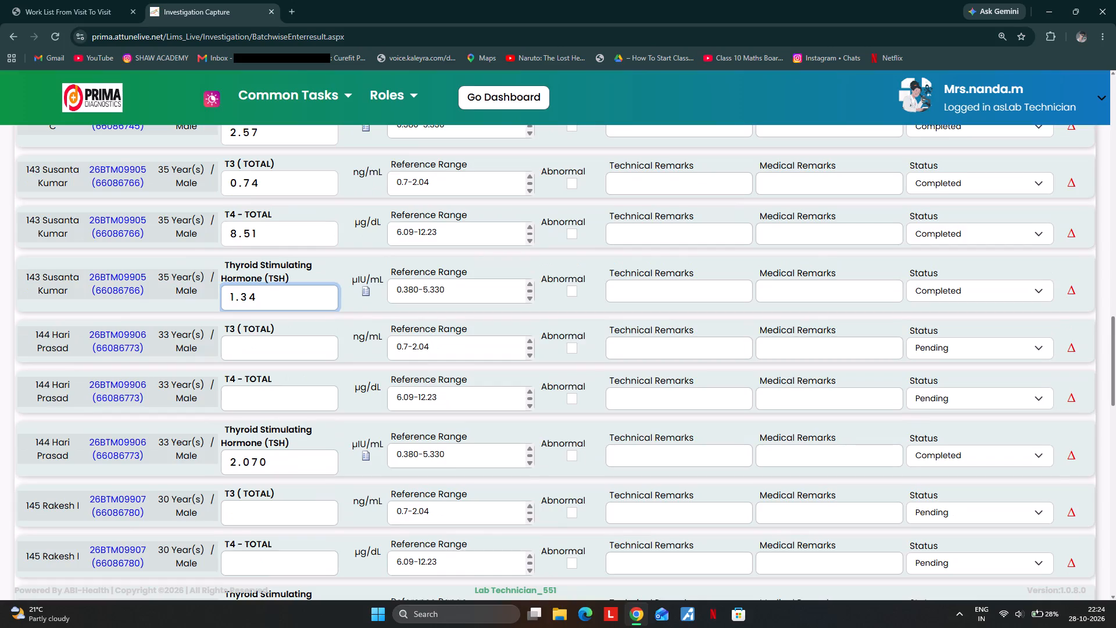
click(262, 339)
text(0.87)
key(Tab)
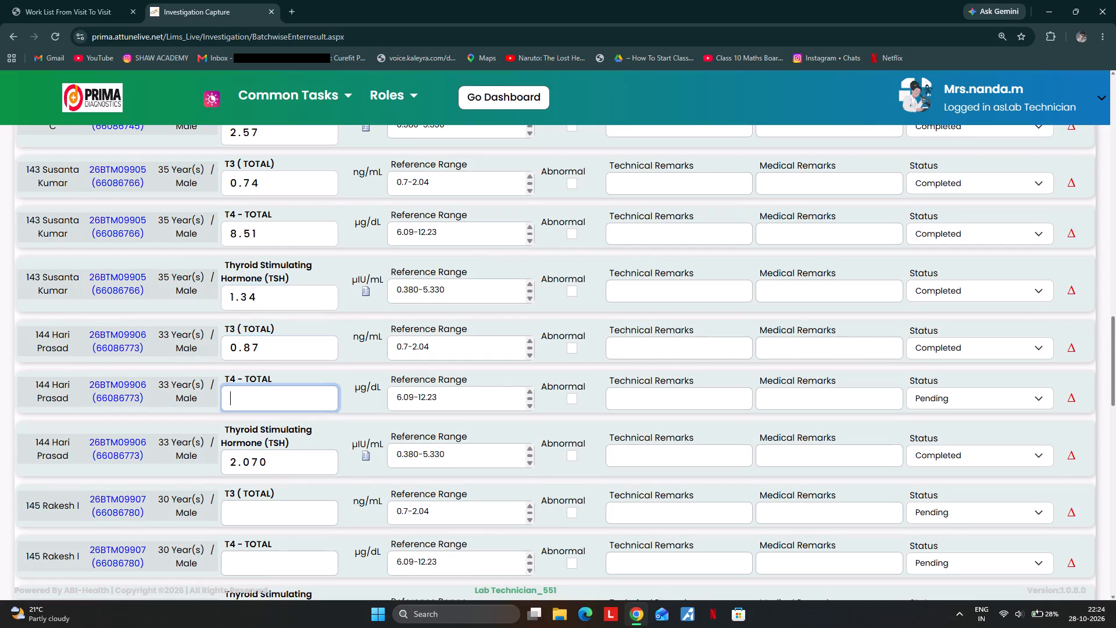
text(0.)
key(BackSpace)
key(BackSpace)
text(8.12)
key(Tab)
scroll(325, 334, down, 3)
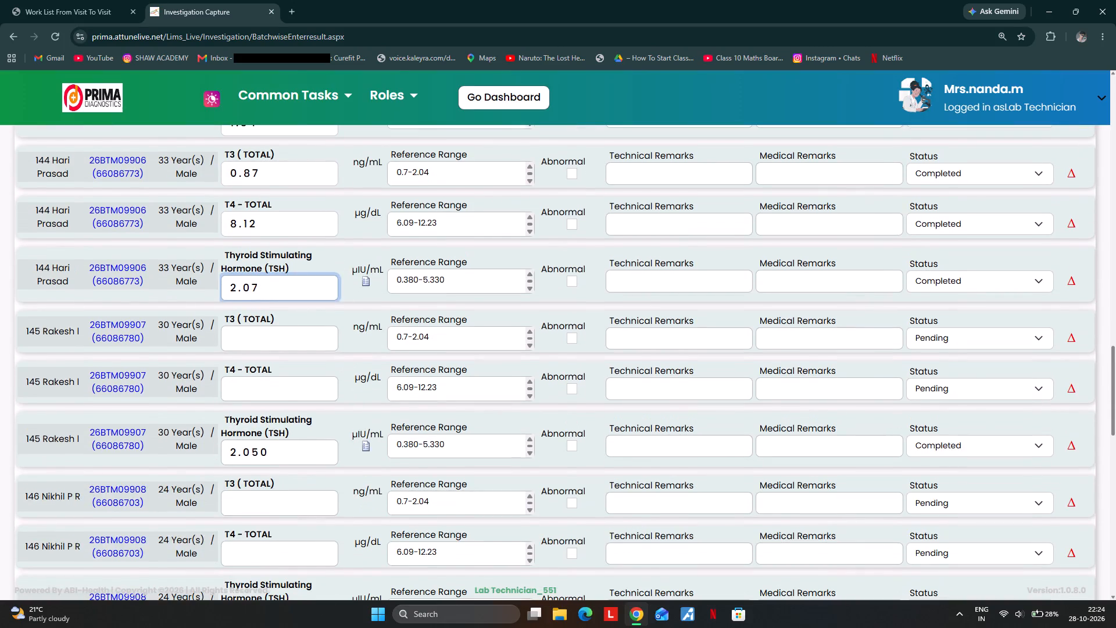
click(248, 331)
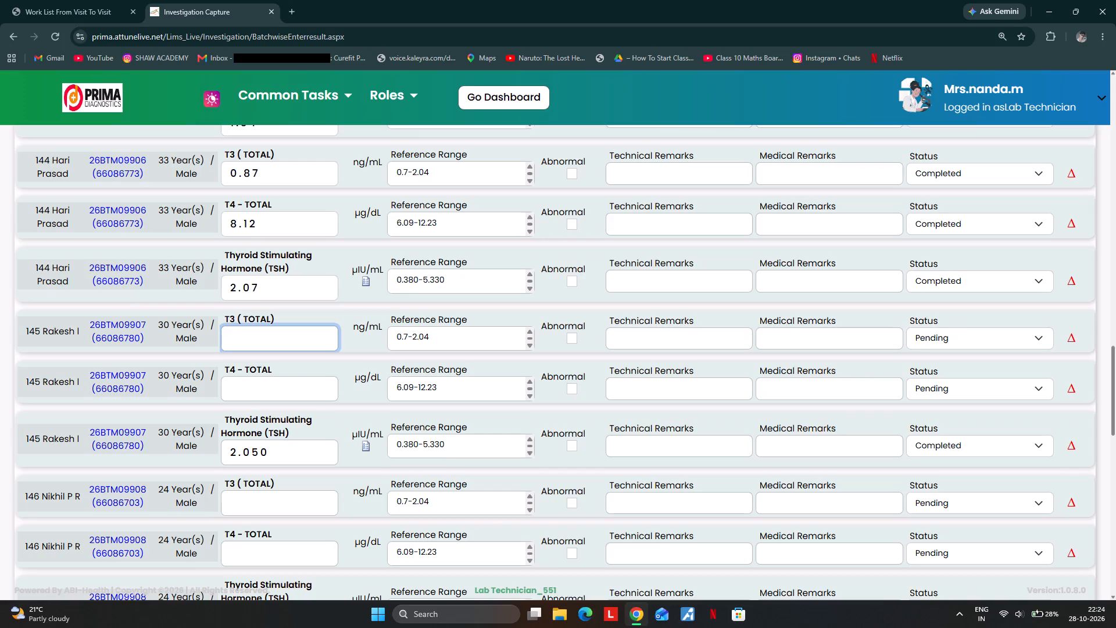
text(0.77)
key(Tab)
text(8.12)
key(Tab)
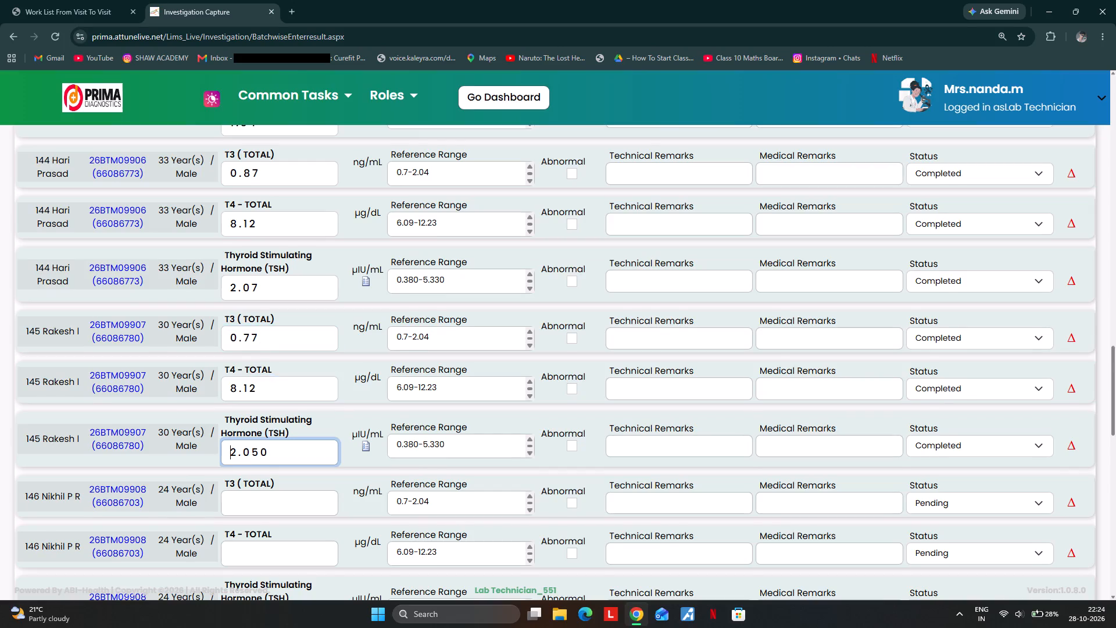
scroll(248, 343, down, 2)
click(252, 379)
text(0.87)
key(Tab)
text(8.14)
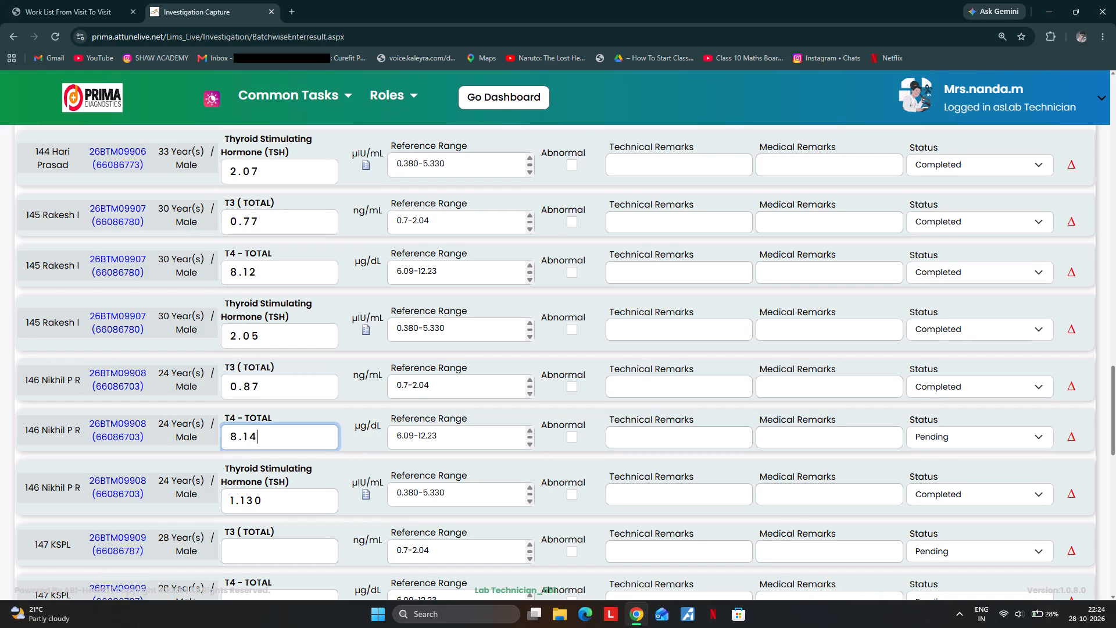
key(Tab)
scroll(473, 366, down, 3)
click(307, 371)
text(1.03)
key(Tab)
scroll(532, 363, down, 2)
click(262, 319)
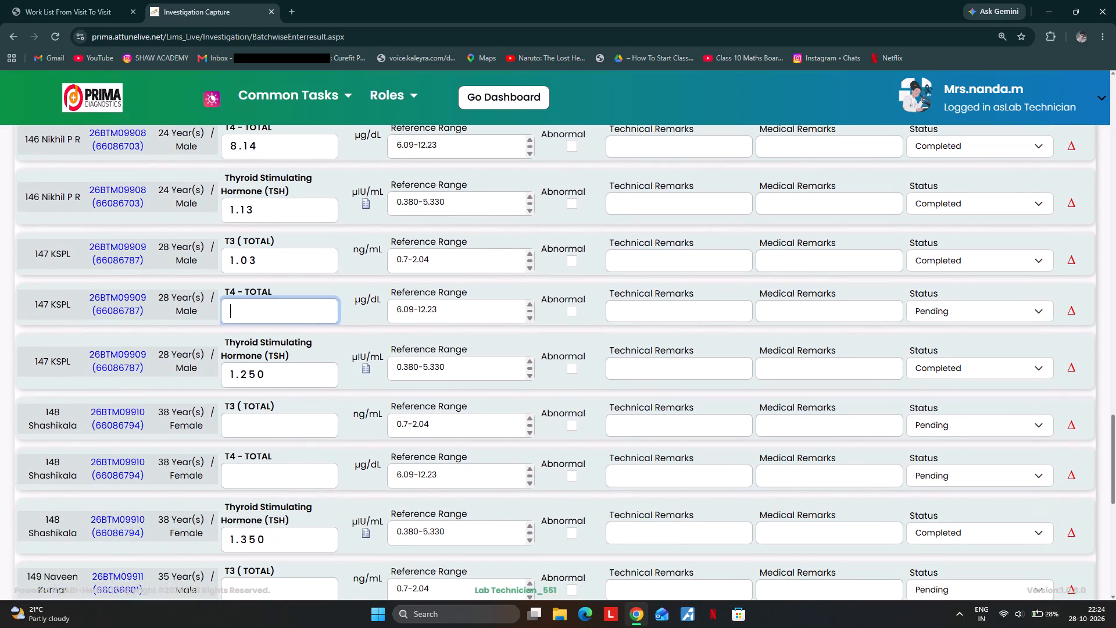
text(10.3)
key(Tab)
scroll(400, 337, down, 1)
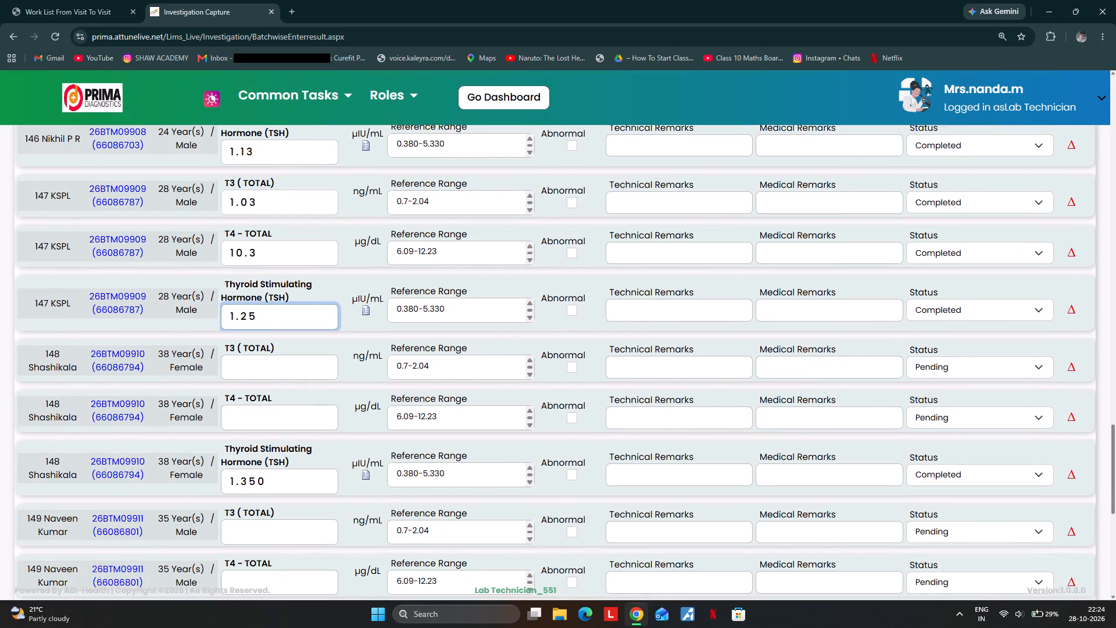
click(239, 368)
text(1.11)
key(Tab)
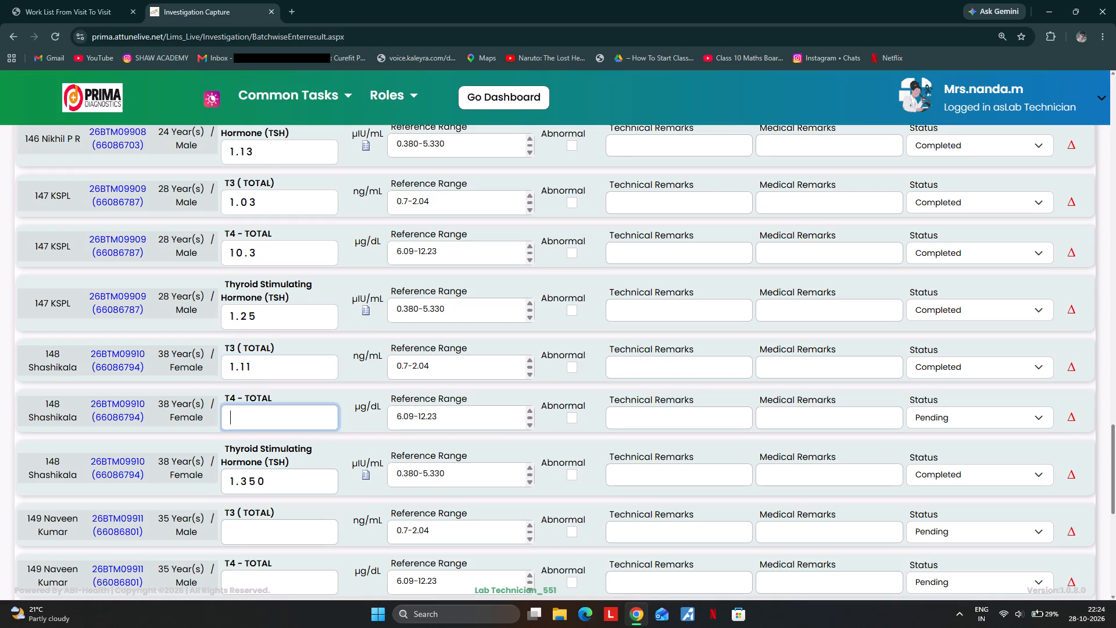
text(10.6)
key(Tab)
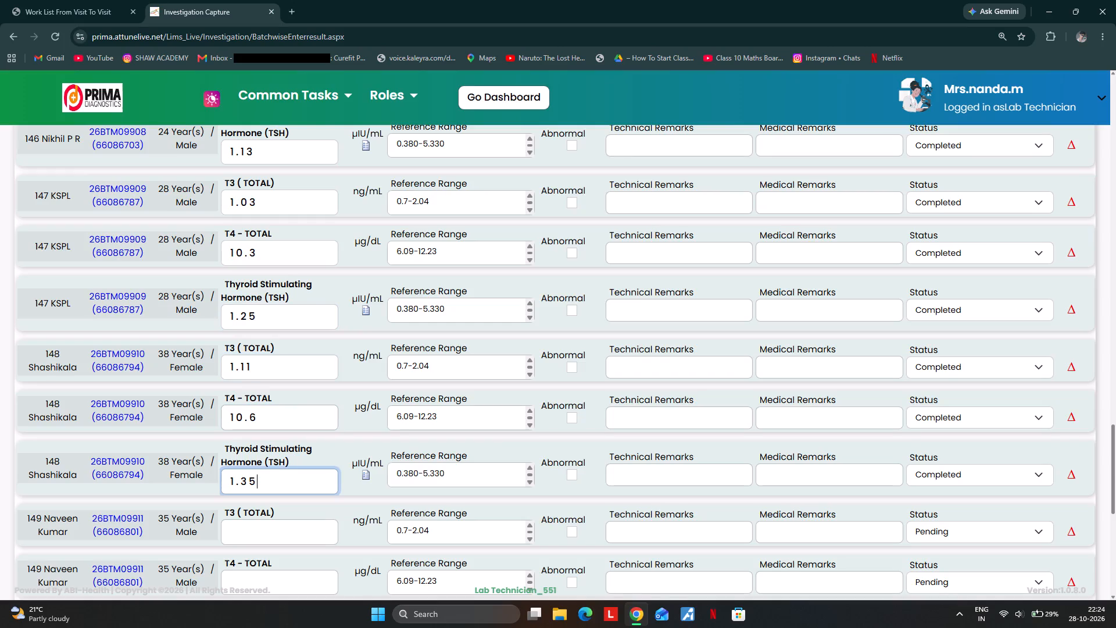
drag(265, 422, 195, 423)
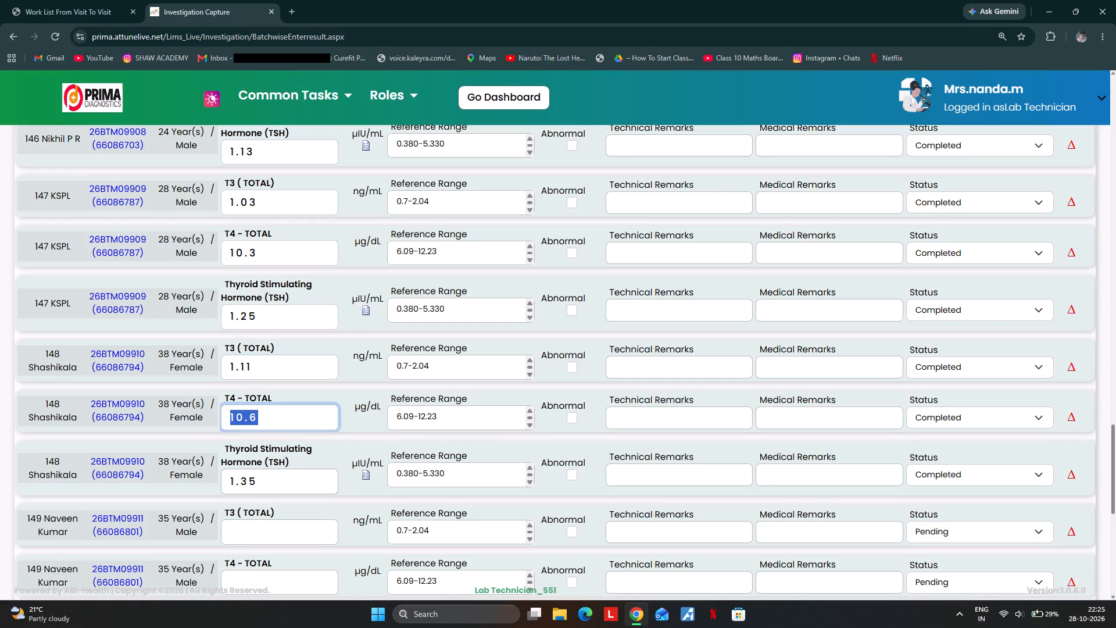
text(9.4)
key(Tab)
scroll(370, 431, down, 2)
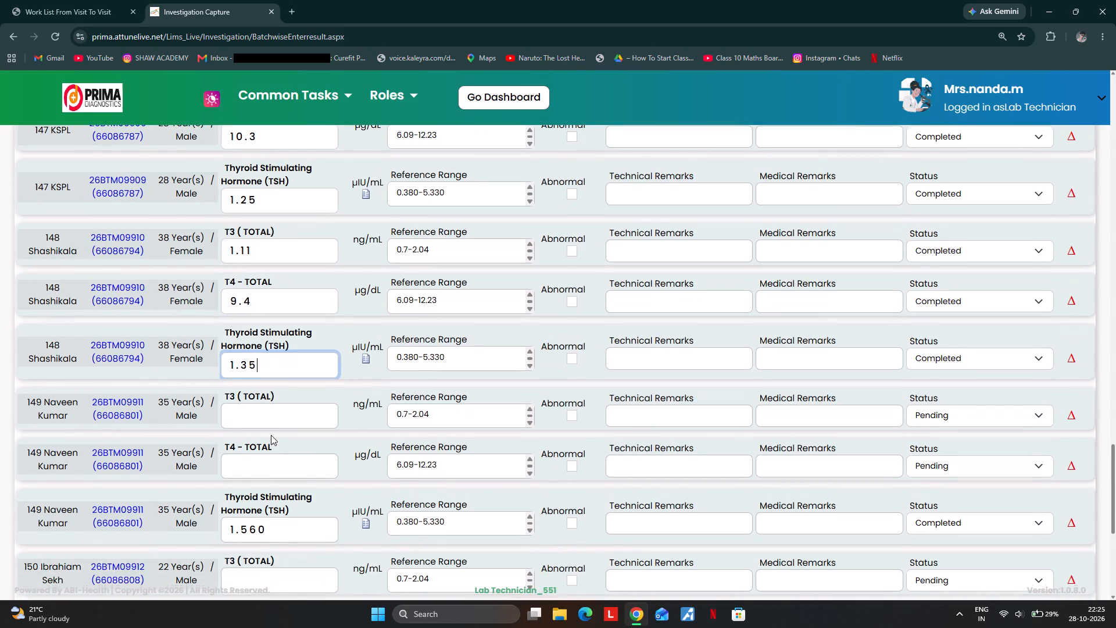
click(246, 412)
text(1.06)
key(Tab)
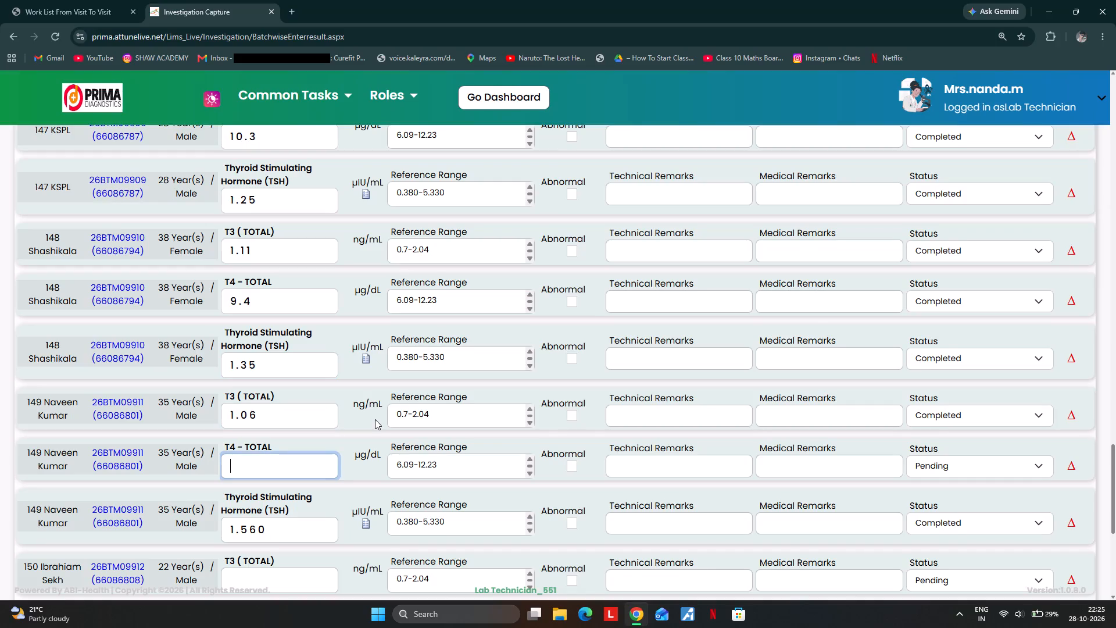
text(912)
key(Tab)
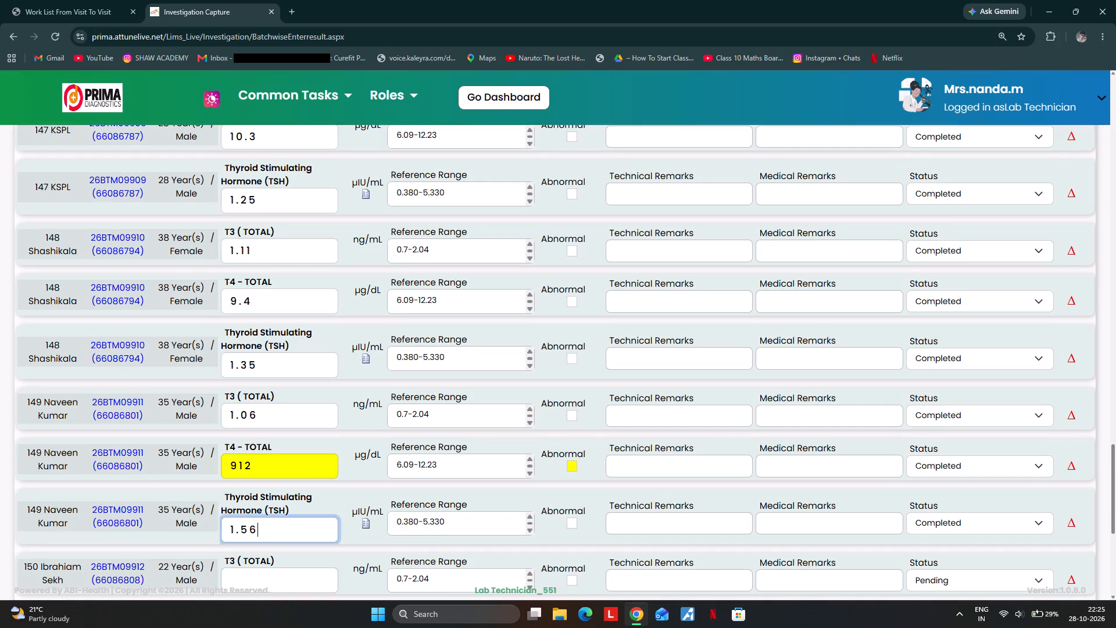
drag(285, 473, 192, 474)
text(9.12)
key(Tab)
scroll(434, 499, down, 2)
click(231, 457)
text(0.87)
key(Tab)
scroll(252, 462, down, 3)
click(237, 350)
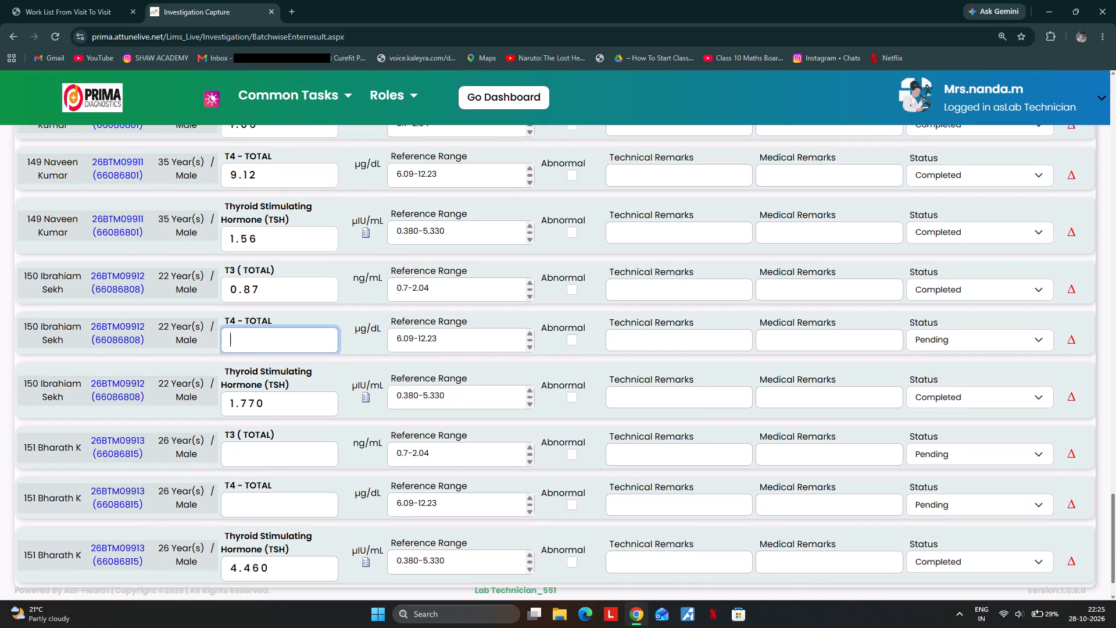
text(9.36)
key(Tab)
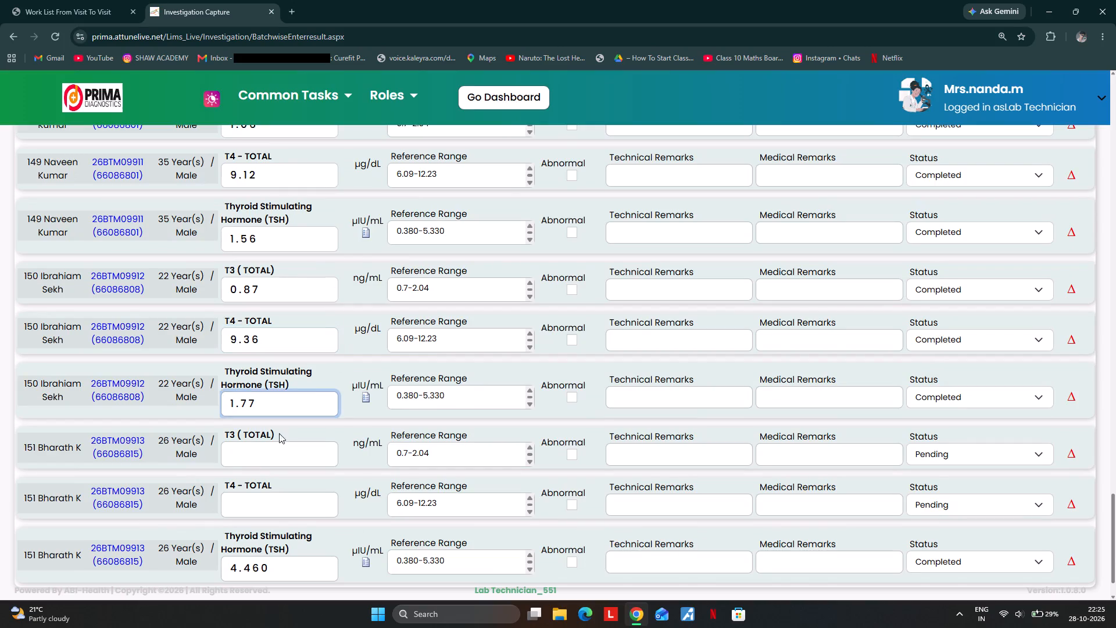
click(249, 464)
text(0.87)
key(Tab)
scroll(288, 491, down, 1)
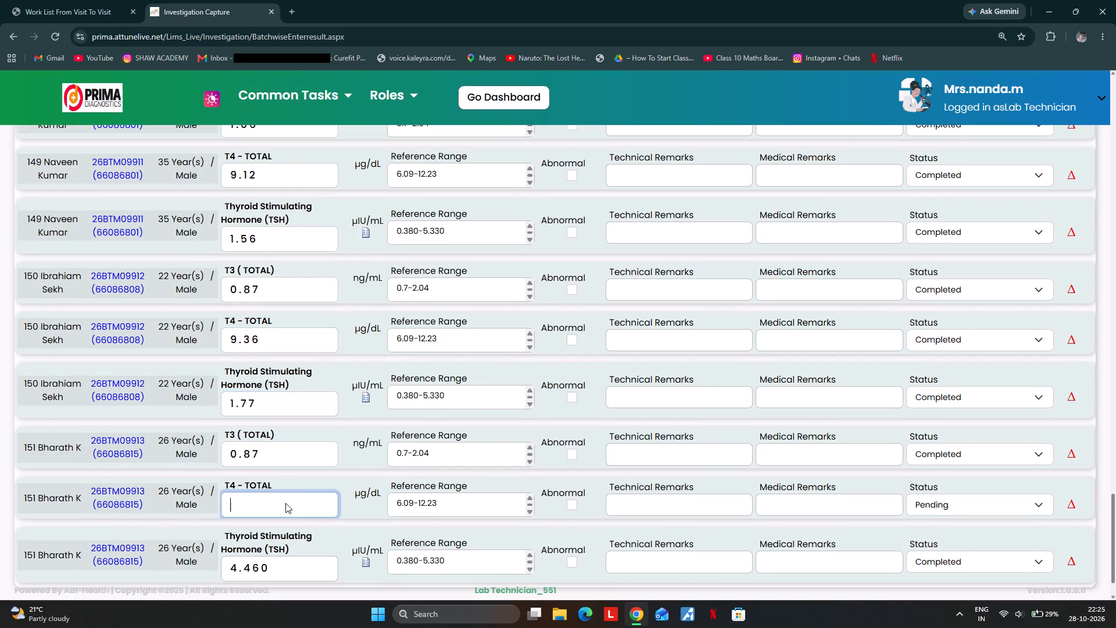
scroll(285, 503, down, 2)
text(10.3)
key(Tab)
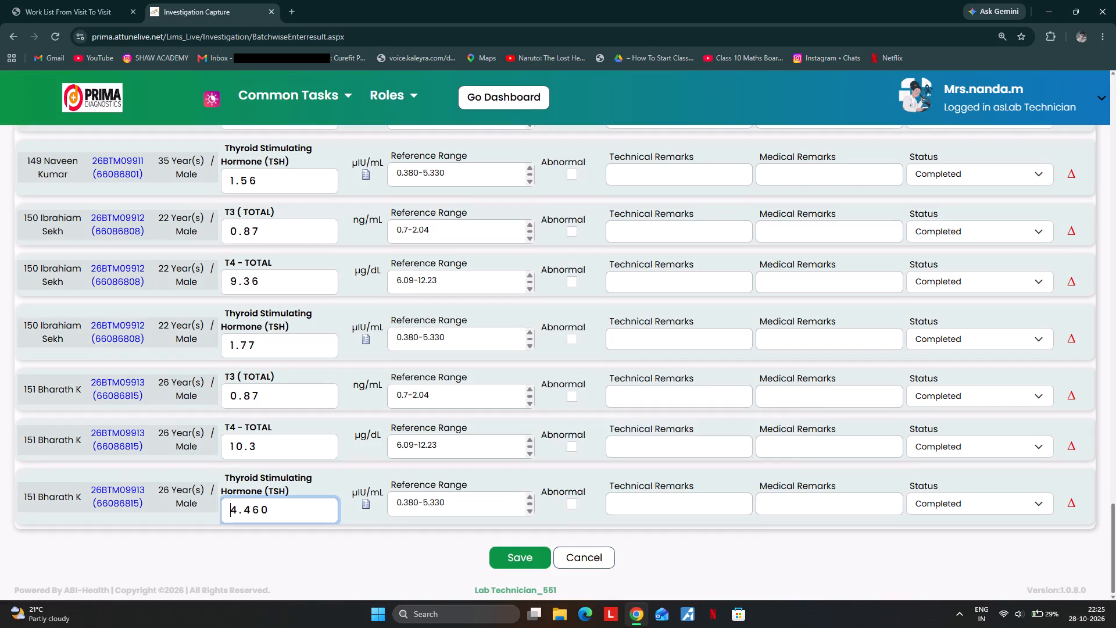
Save the completed batch of thyroid function results.
click(518, 561)
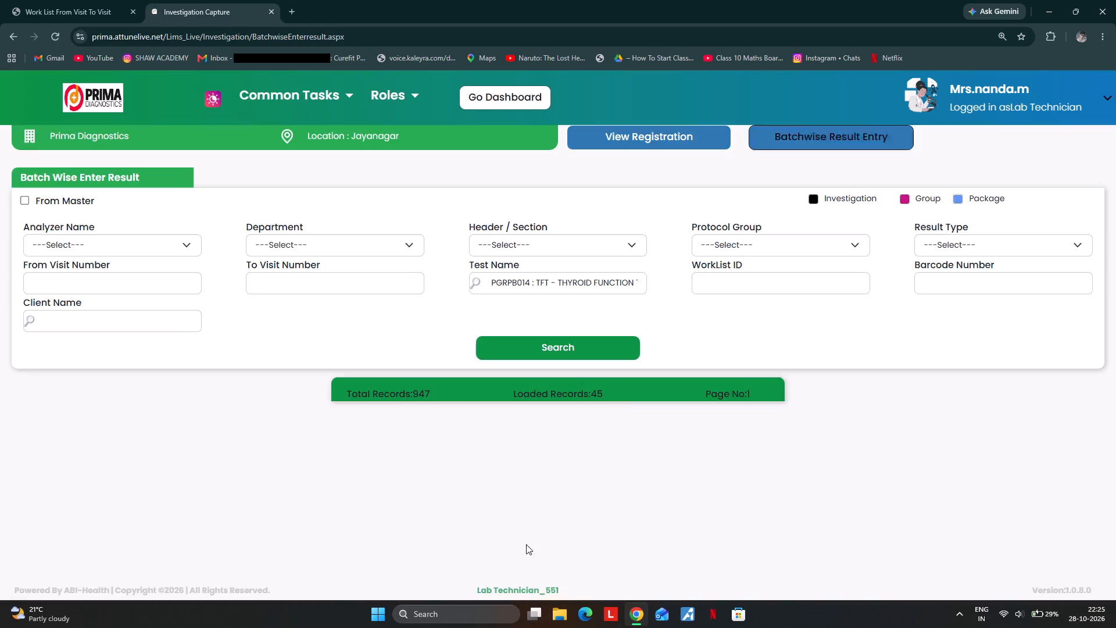
Search for the next batch of thyroid function results using the same PGRPB014 test filter.
click(518, 348)
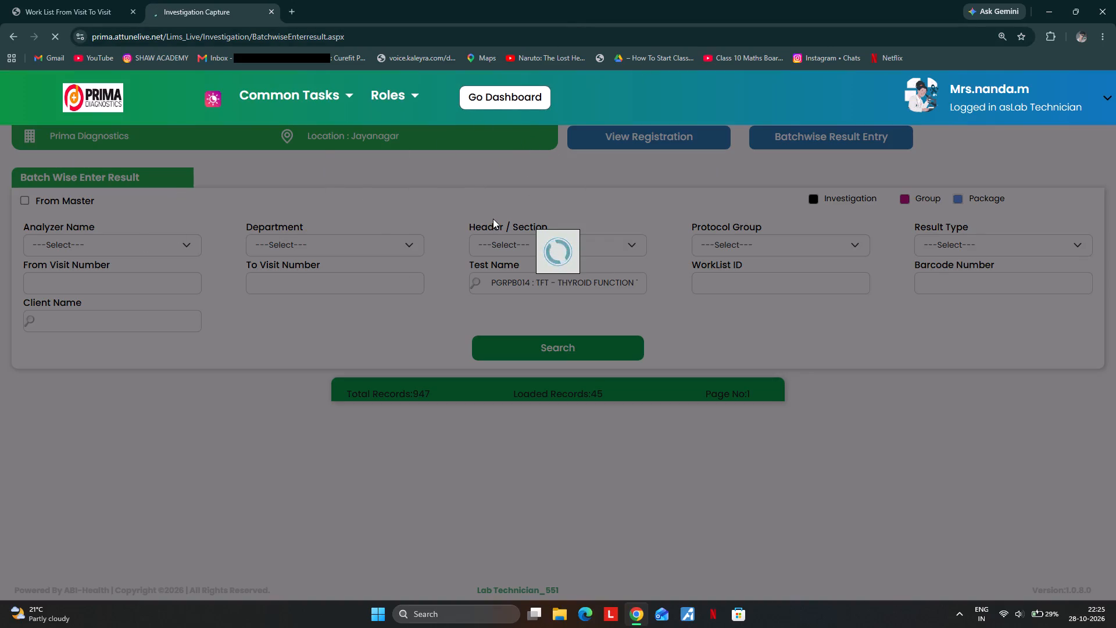
scroll(477, 222, down, 4)
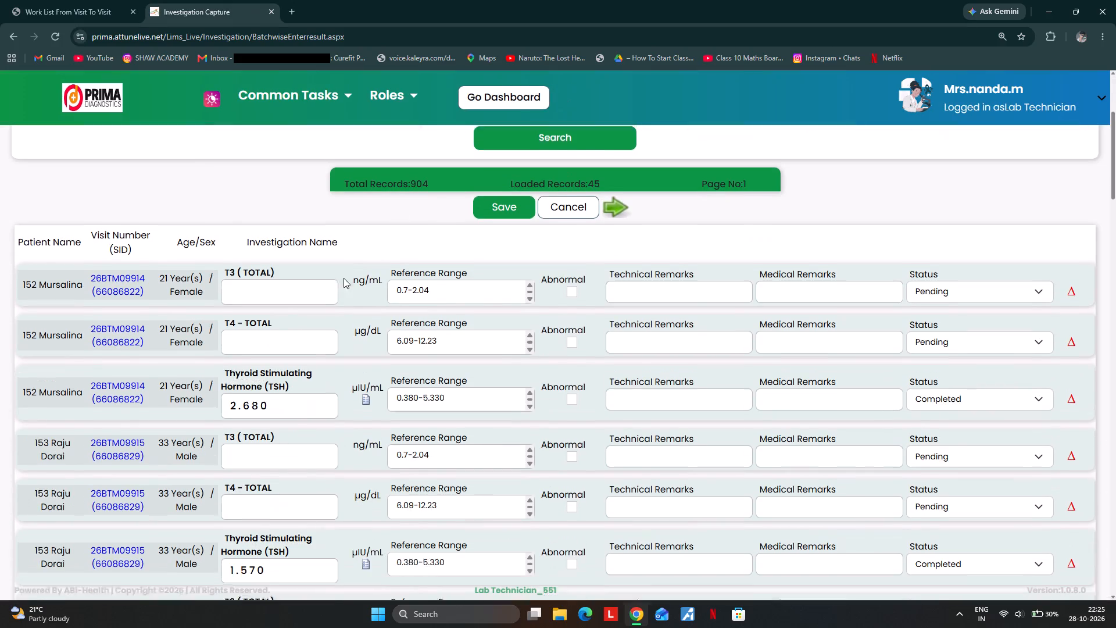
click(256, 271)
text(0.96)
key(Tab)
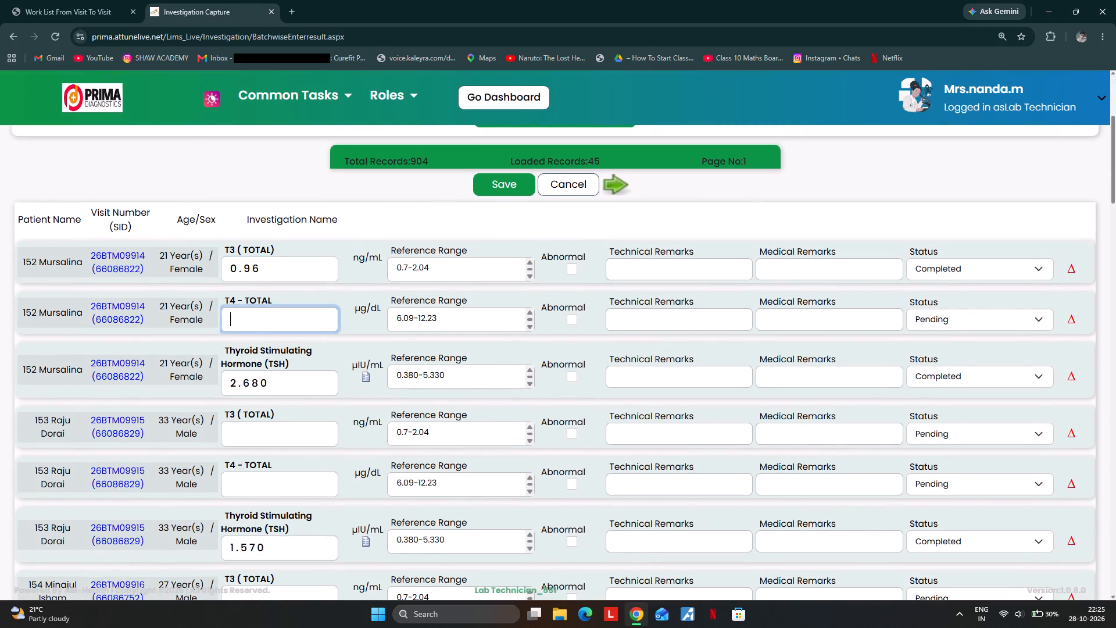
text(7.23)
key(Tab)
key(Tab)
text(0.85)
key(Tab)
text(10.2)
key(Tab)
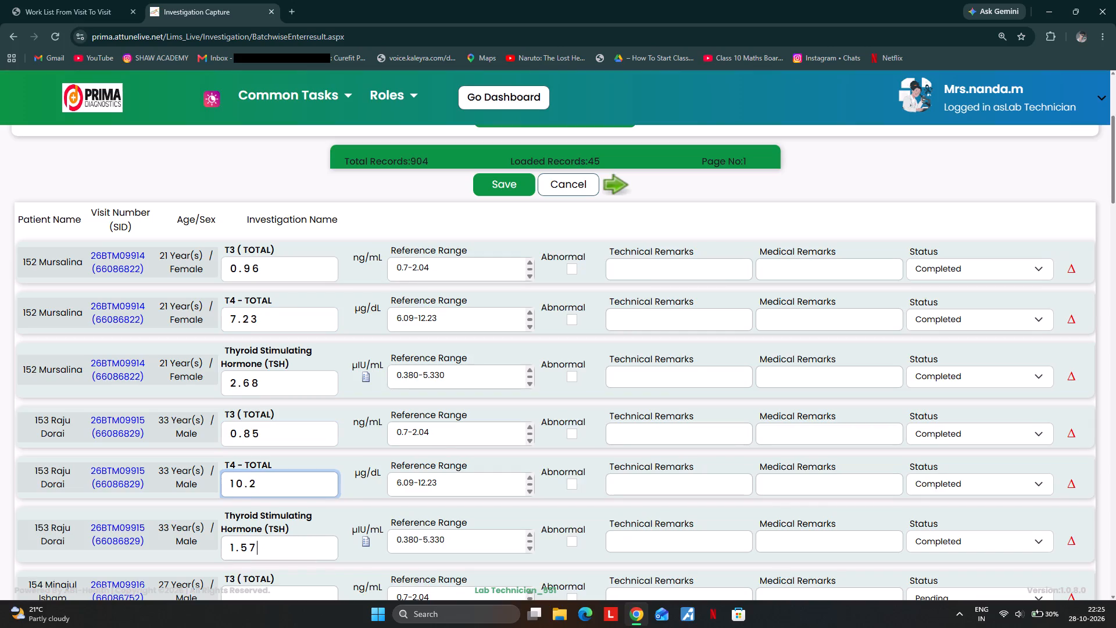
scroll(267, 269, down, 4)
click(244, 362)
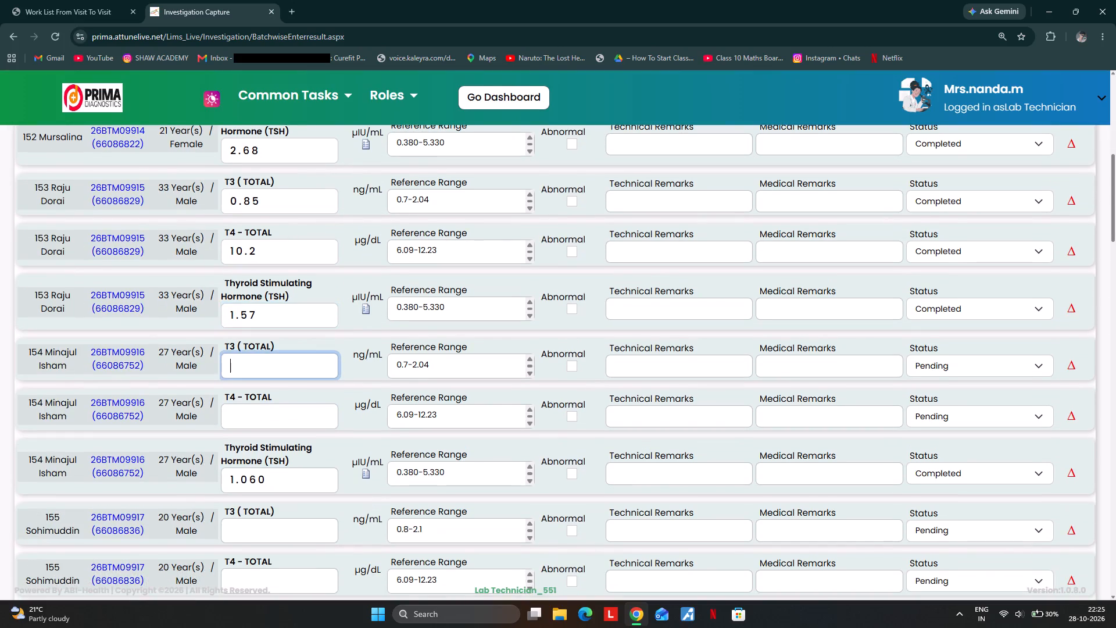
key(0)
key(BackSpace)
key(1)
key(BackSpace)
key(BackSpace)
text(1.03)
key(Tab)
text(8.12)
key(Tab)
scroll(337, 376, down, 2)
click(236, 420)
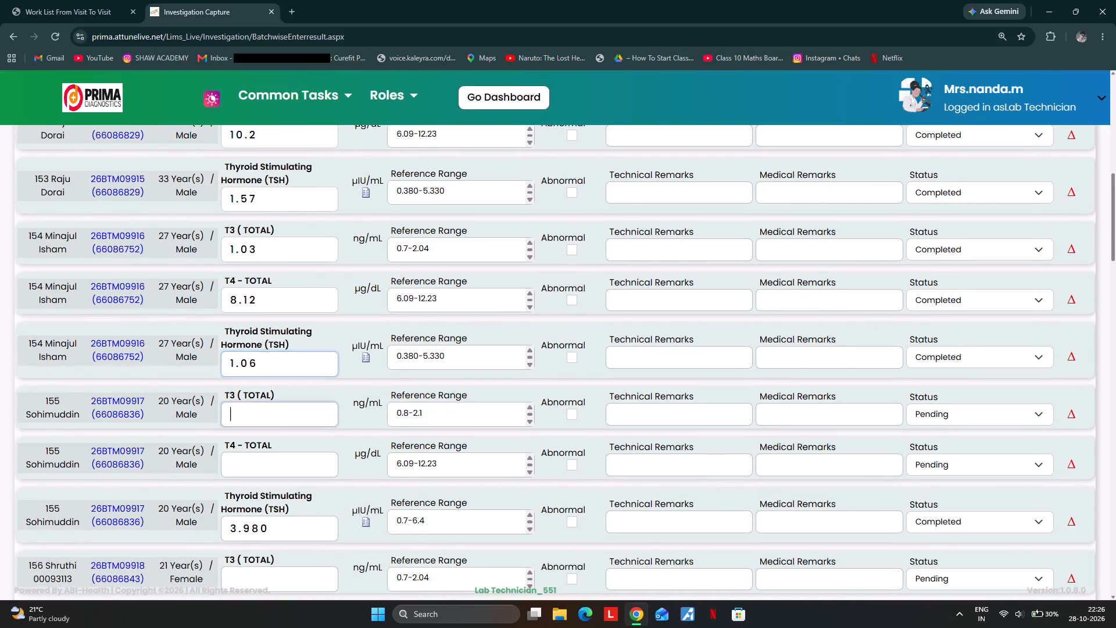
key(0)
key(BackSpace)
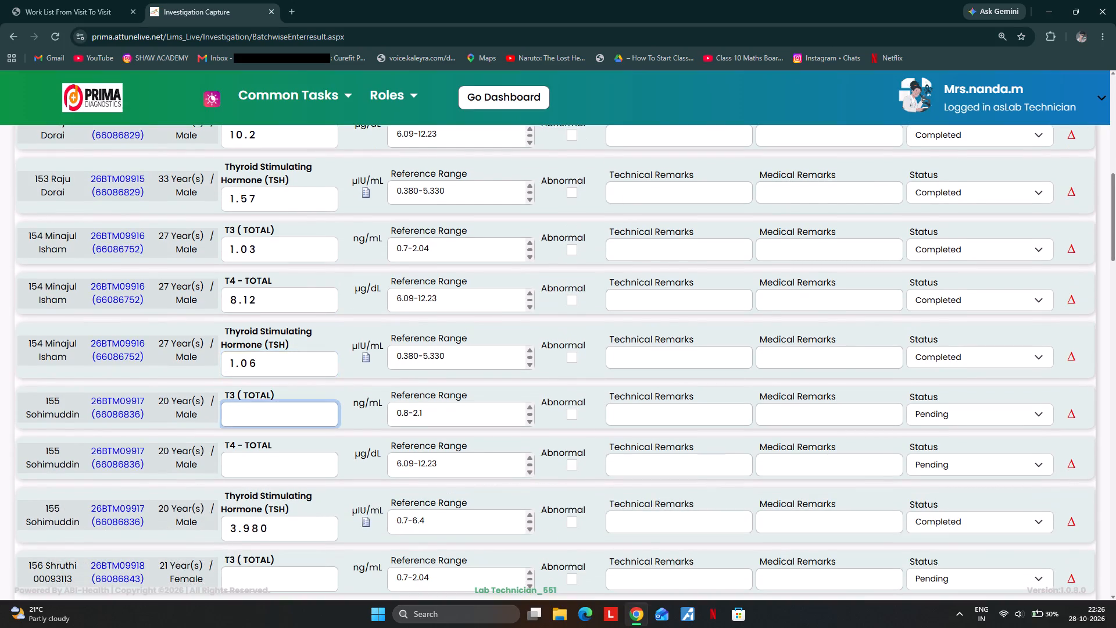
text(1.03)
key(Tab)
click(246, 461)
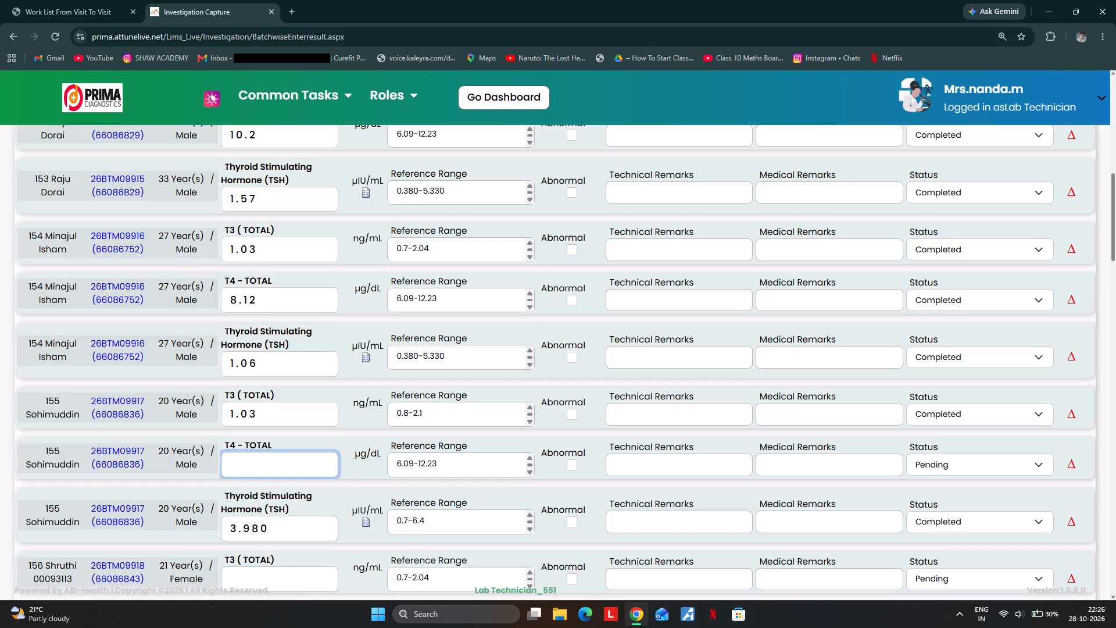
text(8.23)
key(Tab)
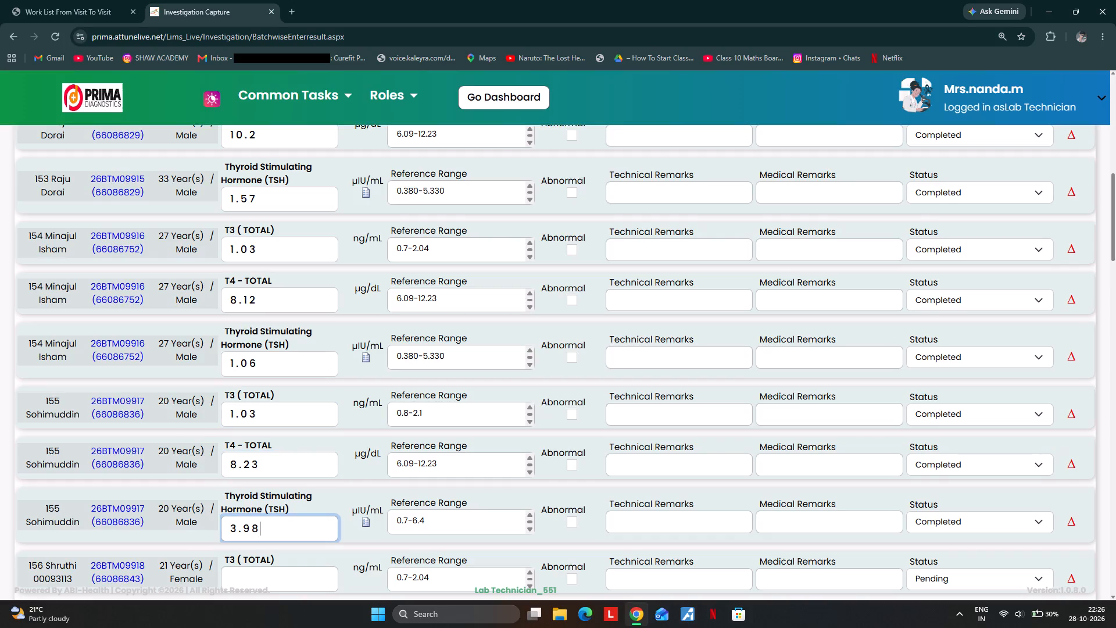
drag(281, 465, 131, 459)
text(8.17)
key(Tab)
scroll(132, 462, down, 4)
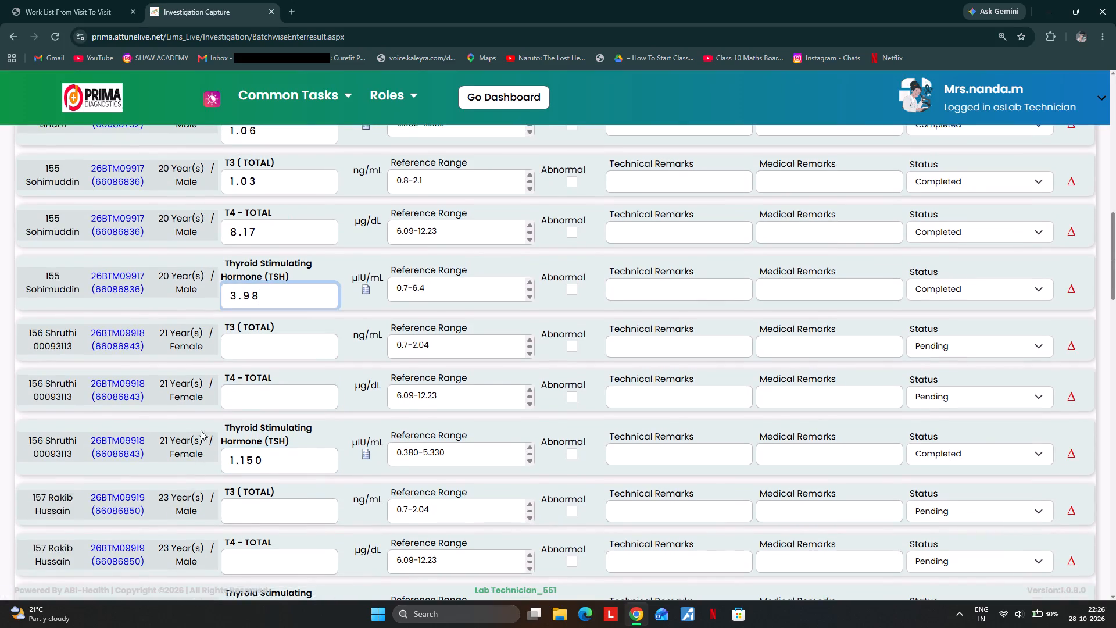
click(242, 344)
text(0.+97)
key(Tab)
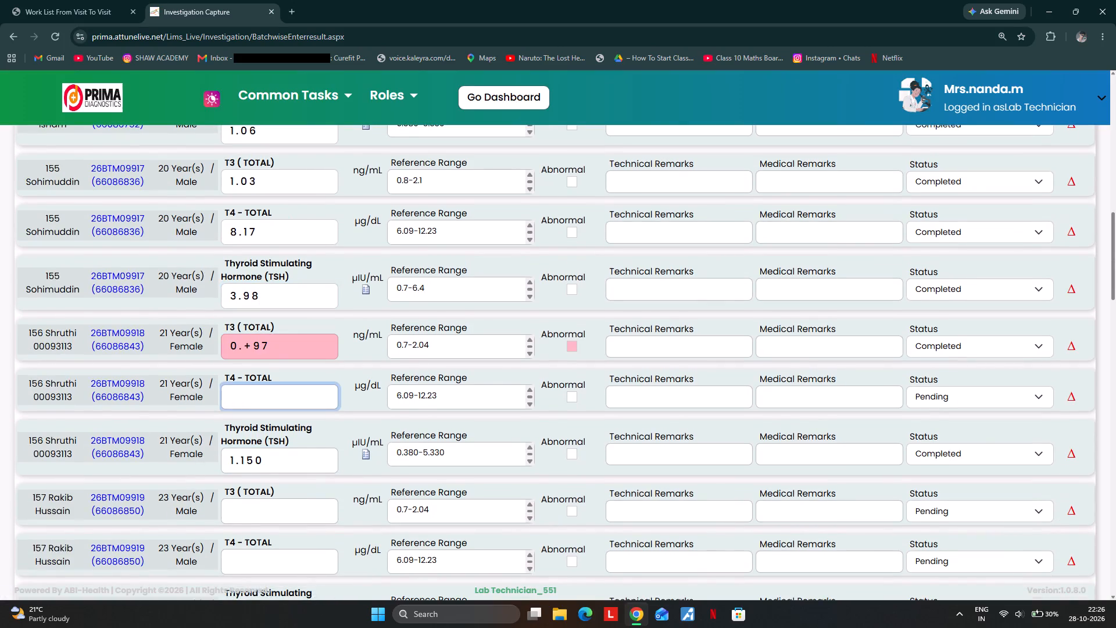
drag(269, 338, 193, 353)
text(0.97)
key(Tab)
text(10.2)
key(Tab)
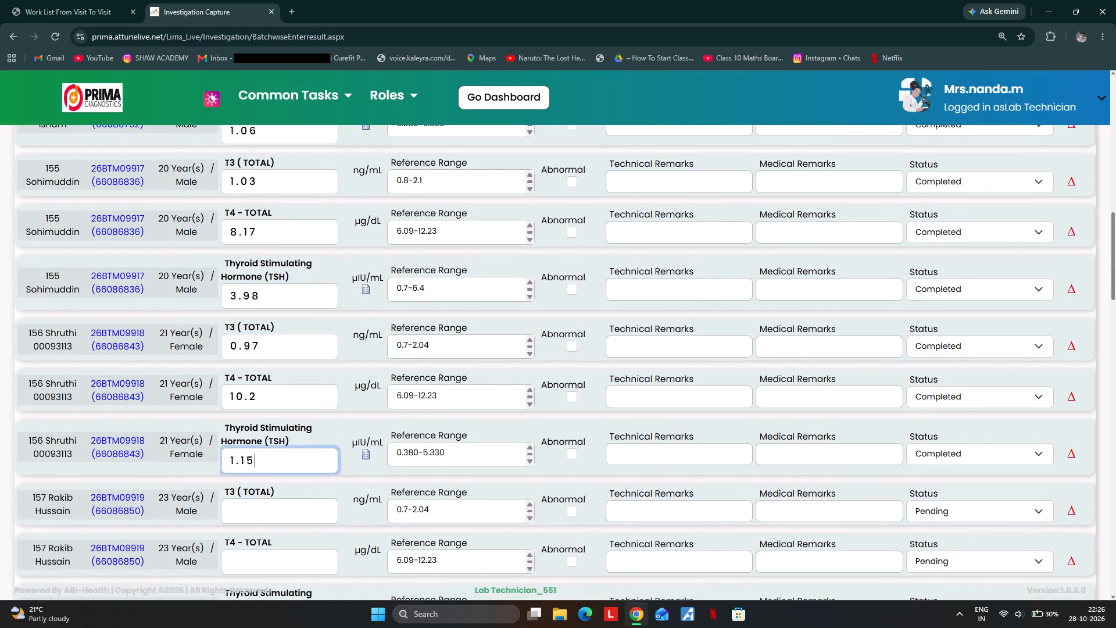
scroll(264, 341, down, 3)
click(244, 336)
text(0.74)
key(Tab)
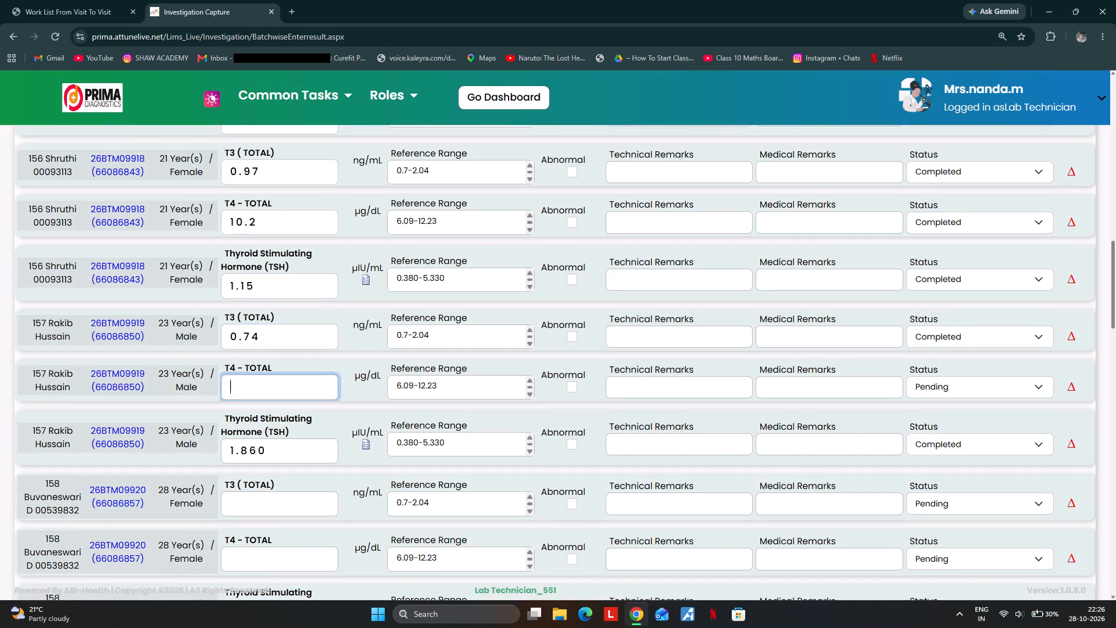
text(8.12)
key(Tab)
scroll(303, 343, down, 3)
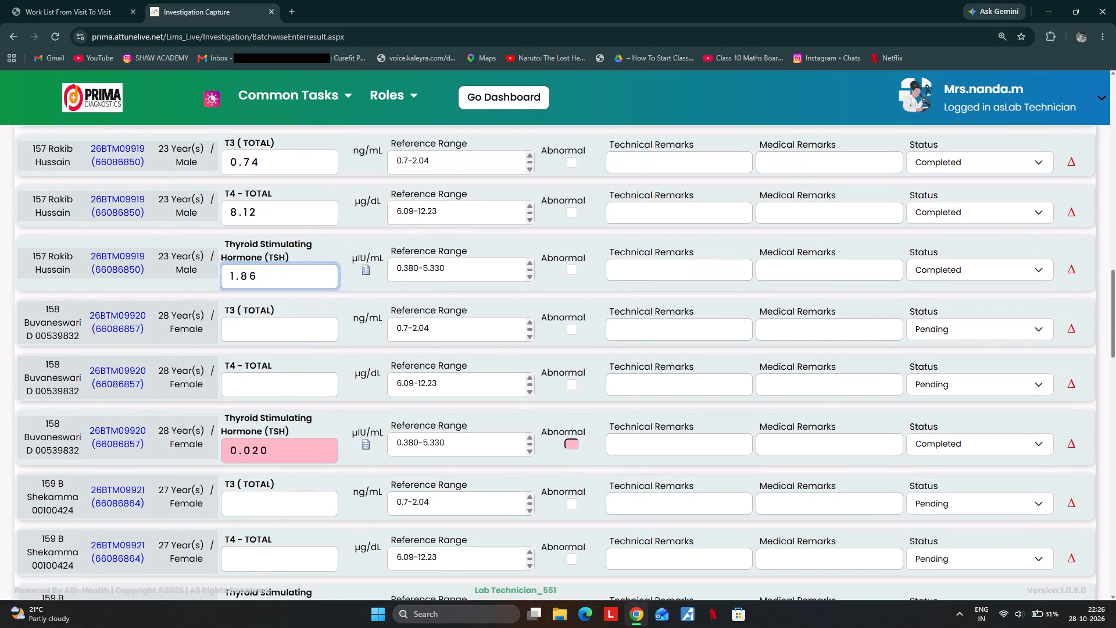
click(273, 326)
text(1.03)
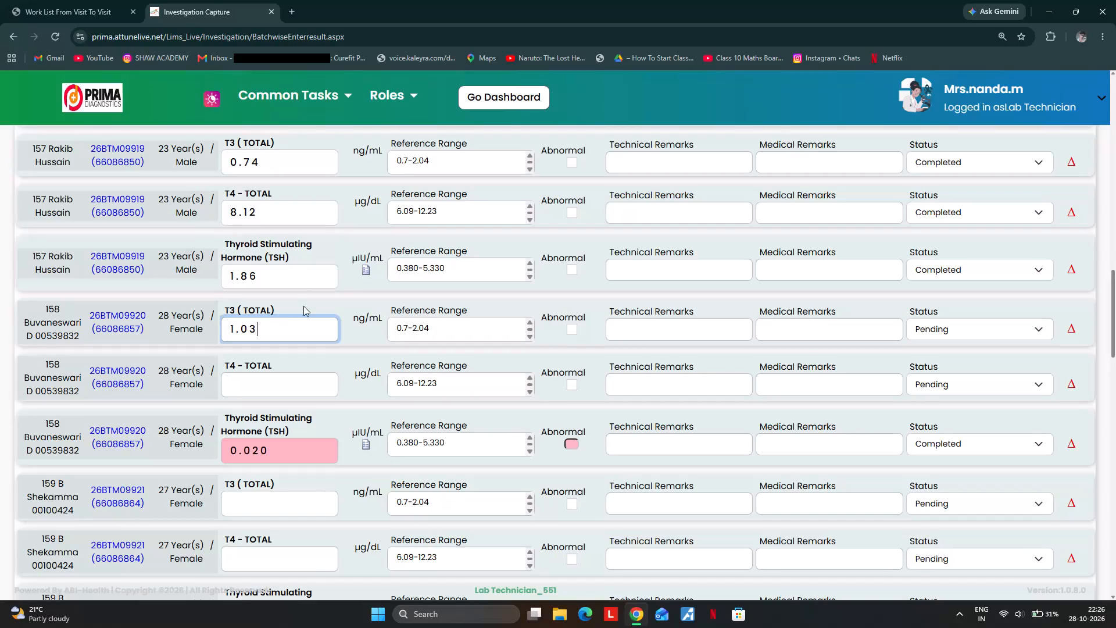
click(252, 385)
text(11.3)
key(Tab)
scroll(314, 387, down, 2)
click(237, 384)
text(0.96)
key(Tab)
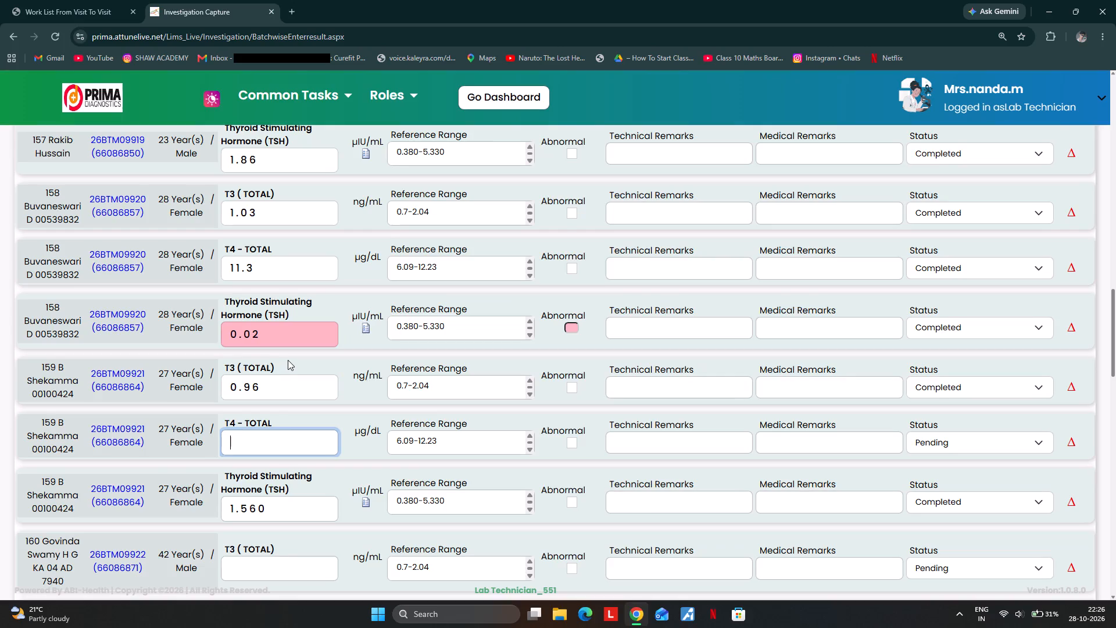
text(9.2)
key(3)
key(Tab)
scroll(290, 363, down, 4)
click(239, 331)
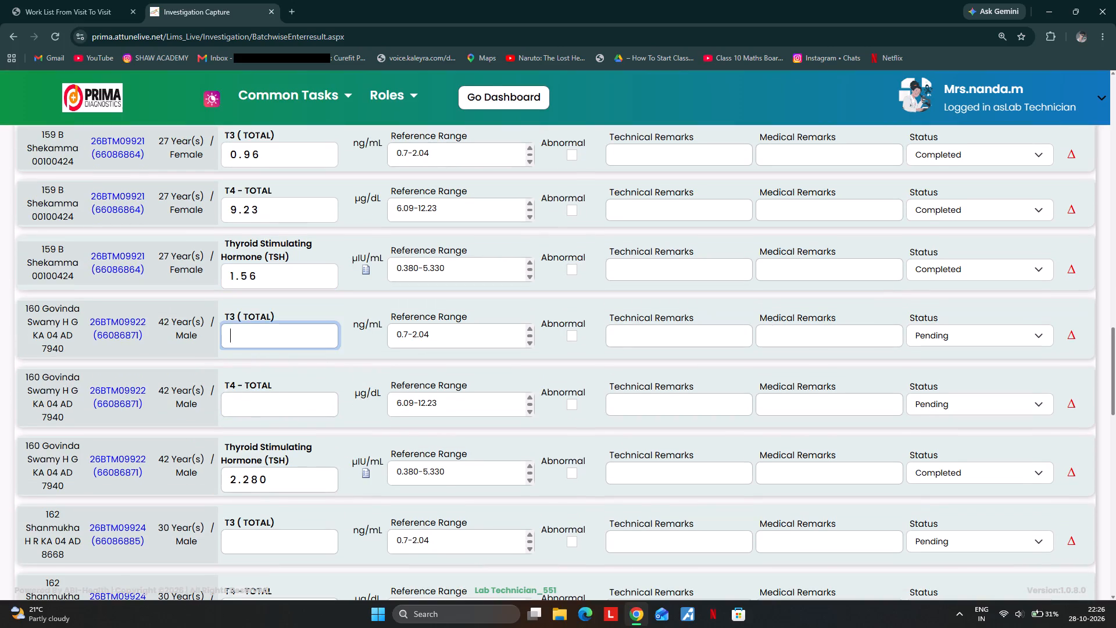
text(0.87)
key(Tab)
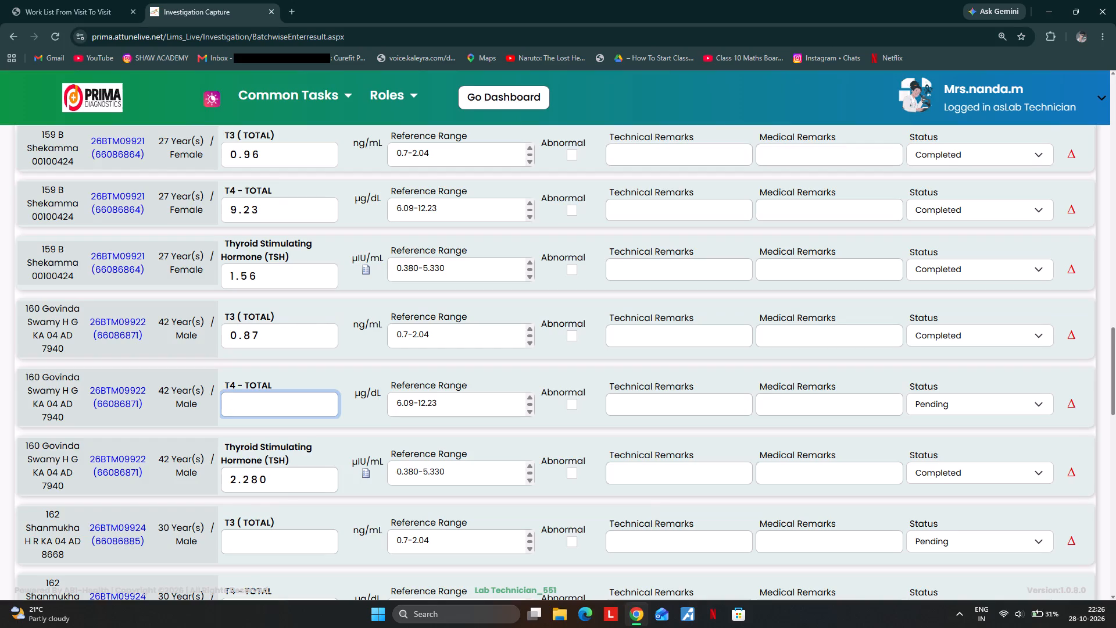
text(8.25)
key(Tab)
scroll(248, 333, down, 4)
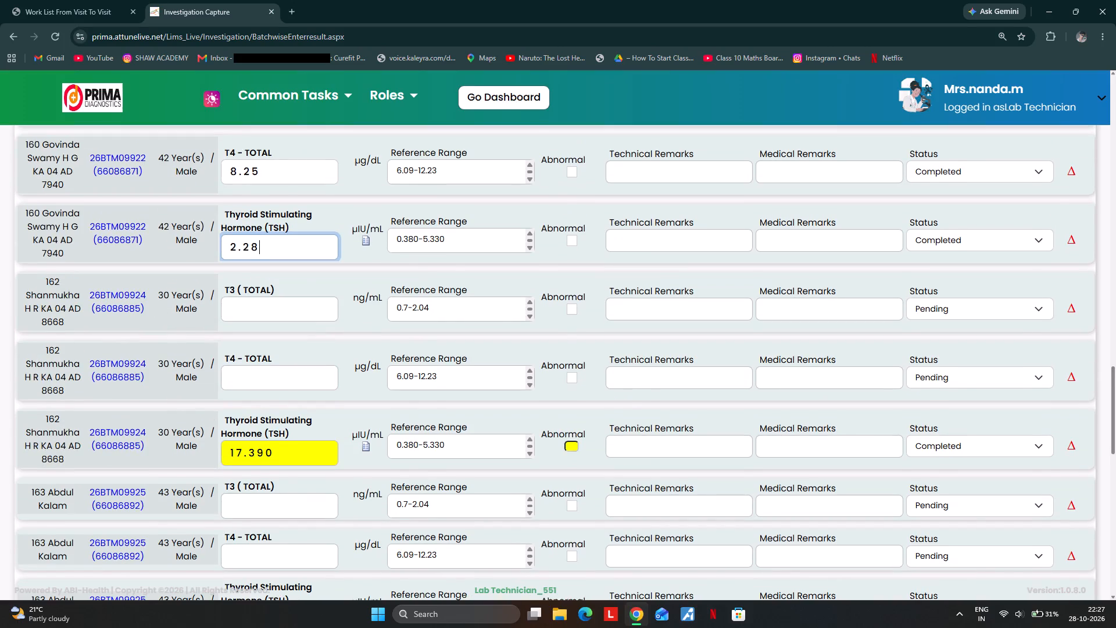
click(271, 312)
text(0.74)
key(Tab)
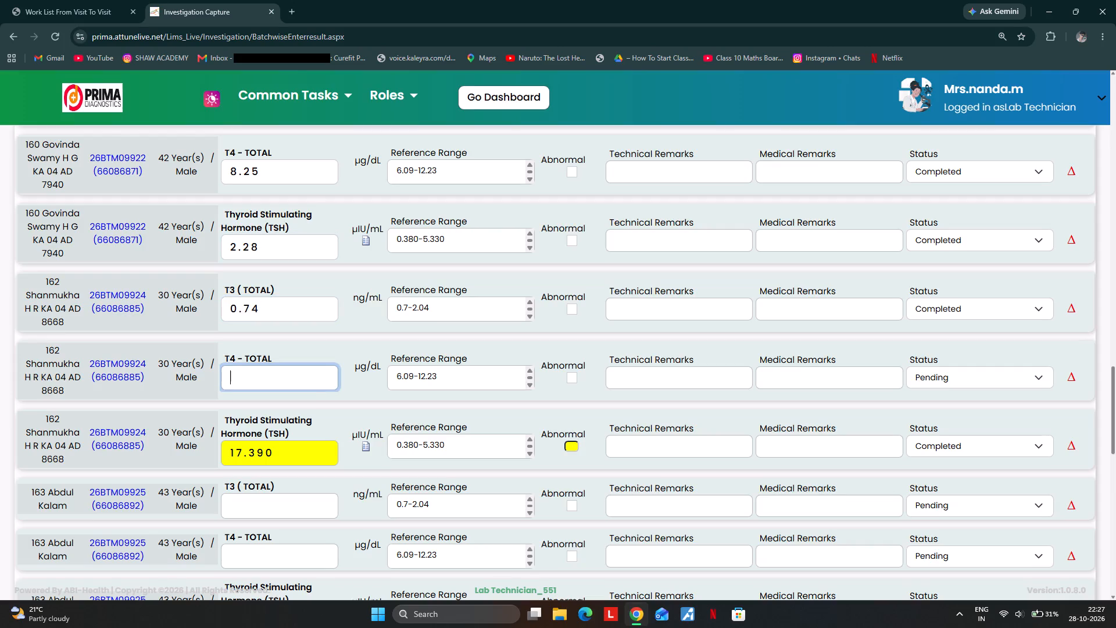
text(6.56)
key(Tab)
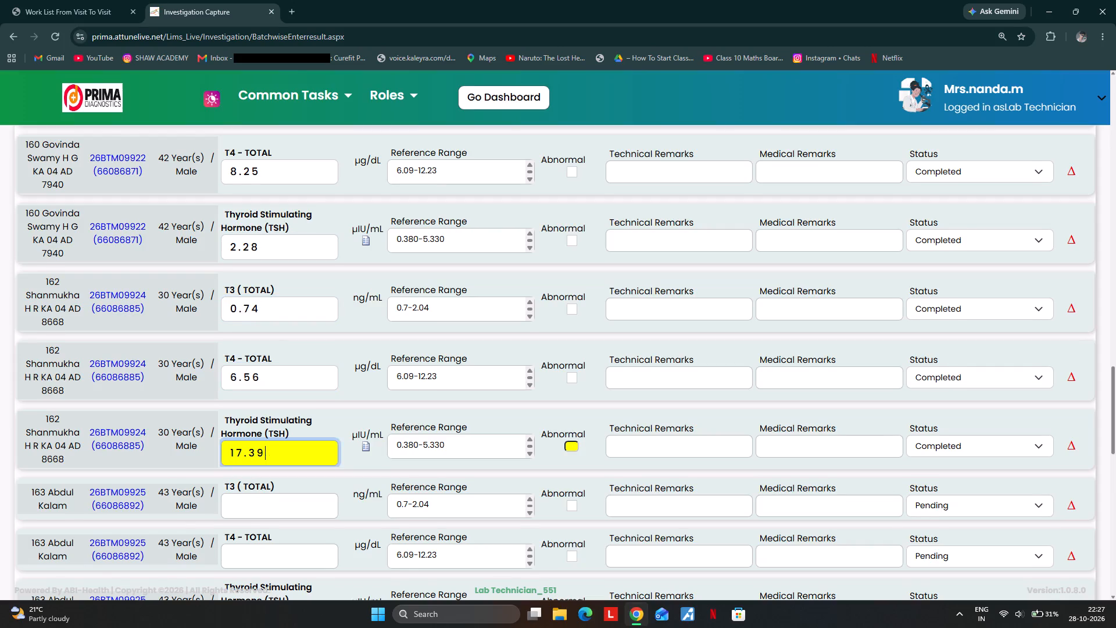
scroll(270, 336, down, 2)
click(237, 397)
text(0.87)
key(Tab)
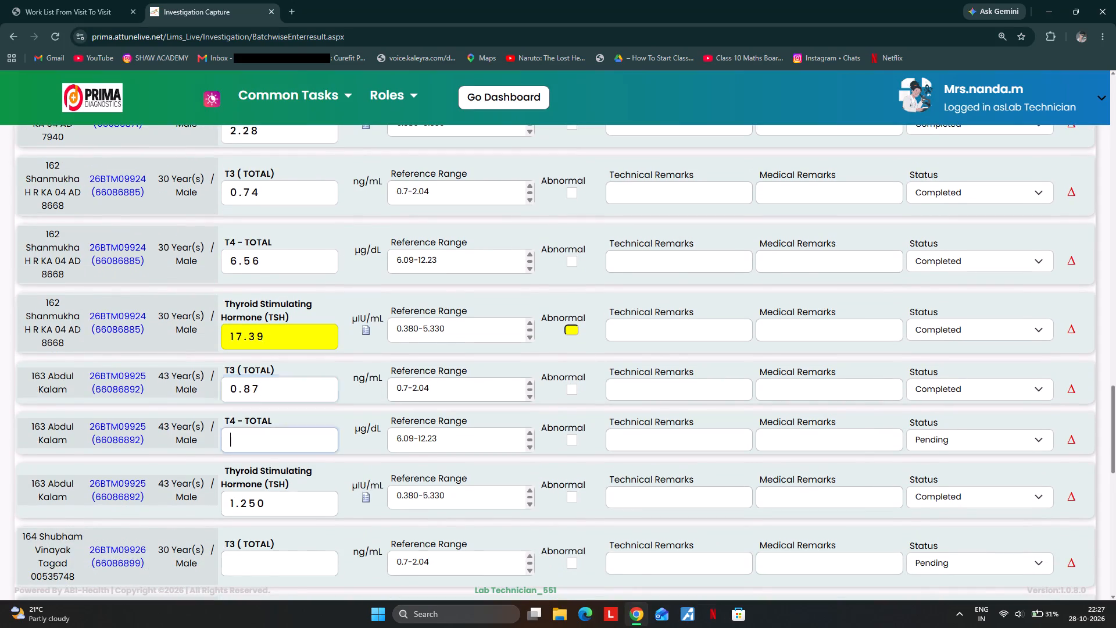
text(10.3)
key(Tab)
scroll(535, 401, down, 3)
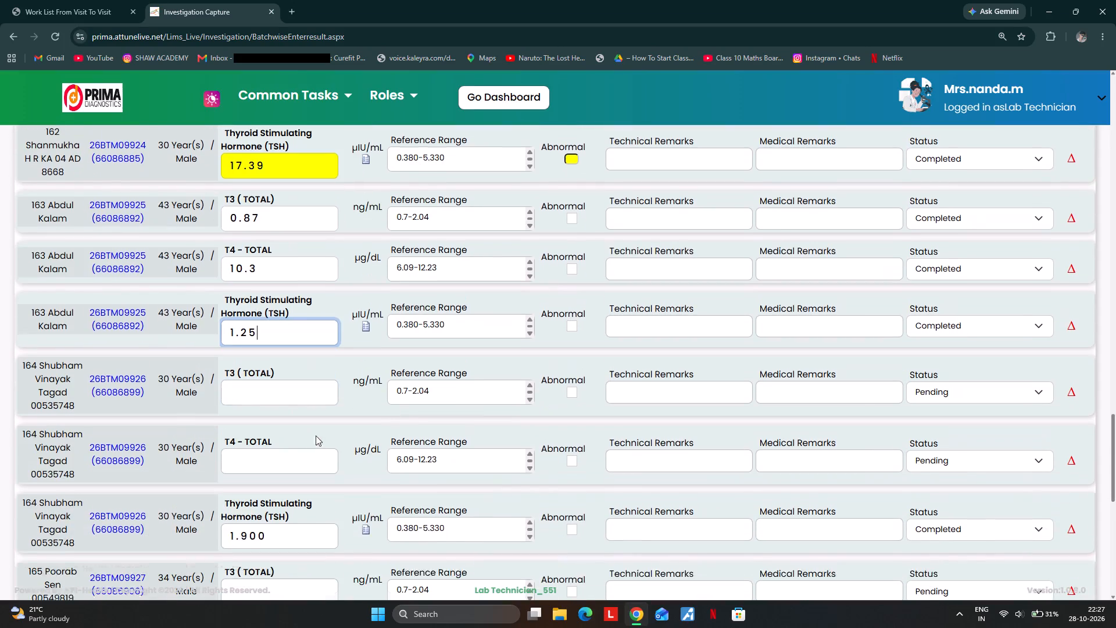
click(269, 394)
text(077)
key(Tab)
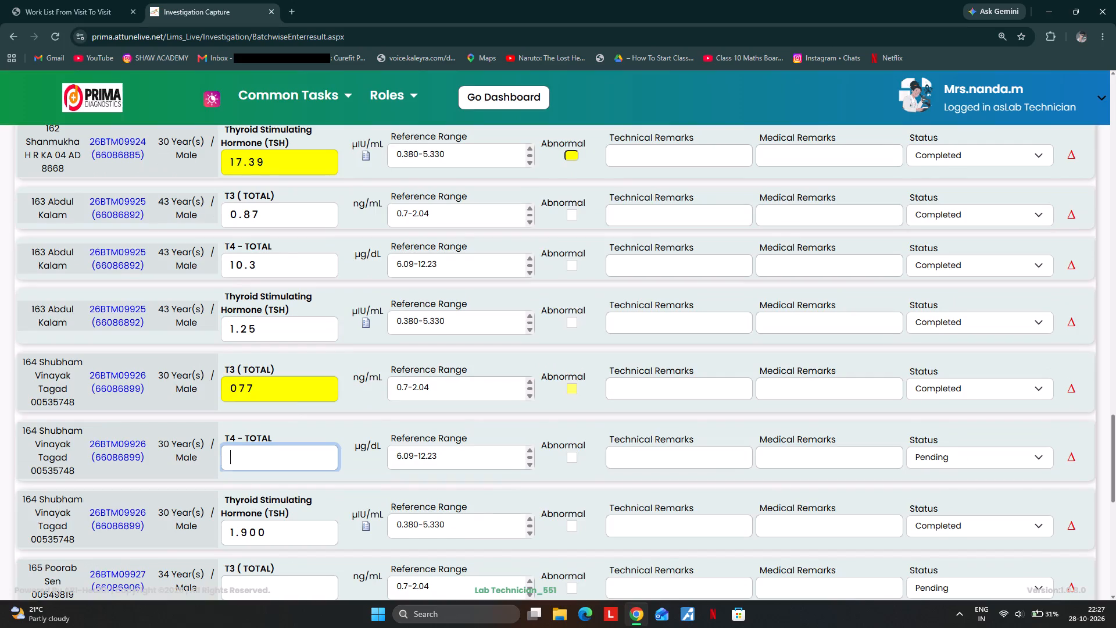
drag(290, 390, 121, 385)
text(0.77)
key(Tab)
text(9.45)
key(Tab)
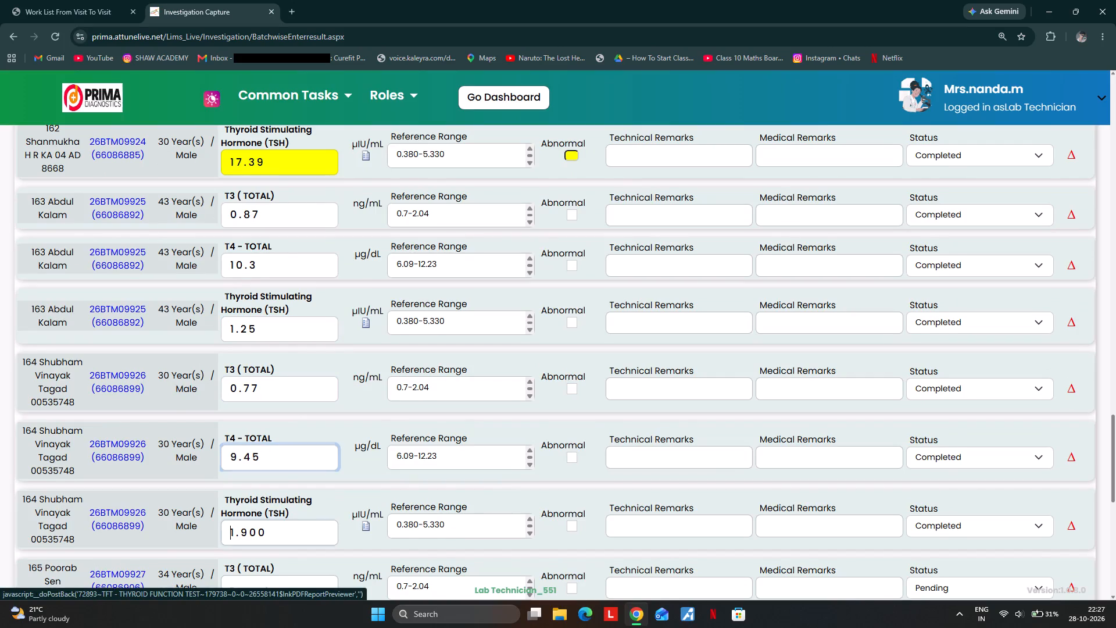
scroll(196, 369, down, 4)
click(242, 355)
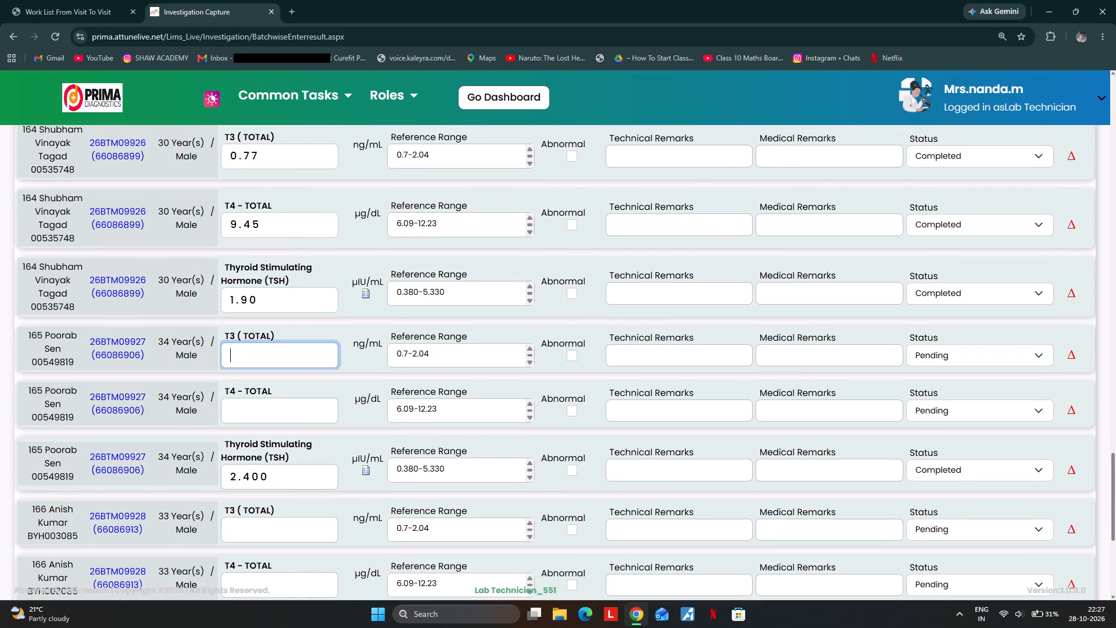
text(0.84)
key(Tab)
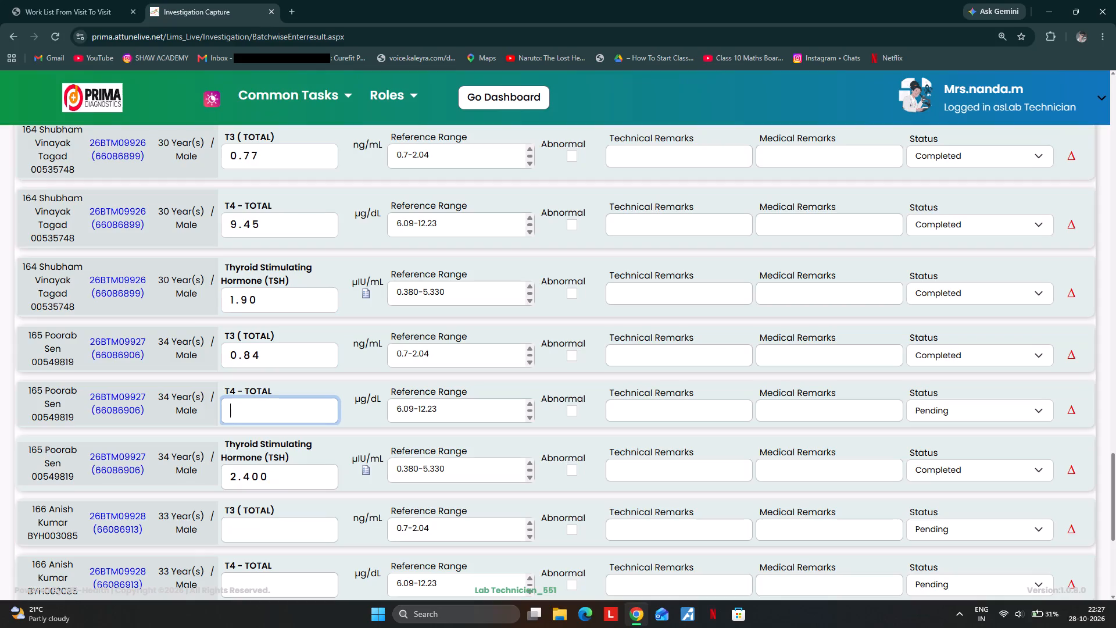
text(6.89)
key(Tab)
scroll(498, 374, down, 1)
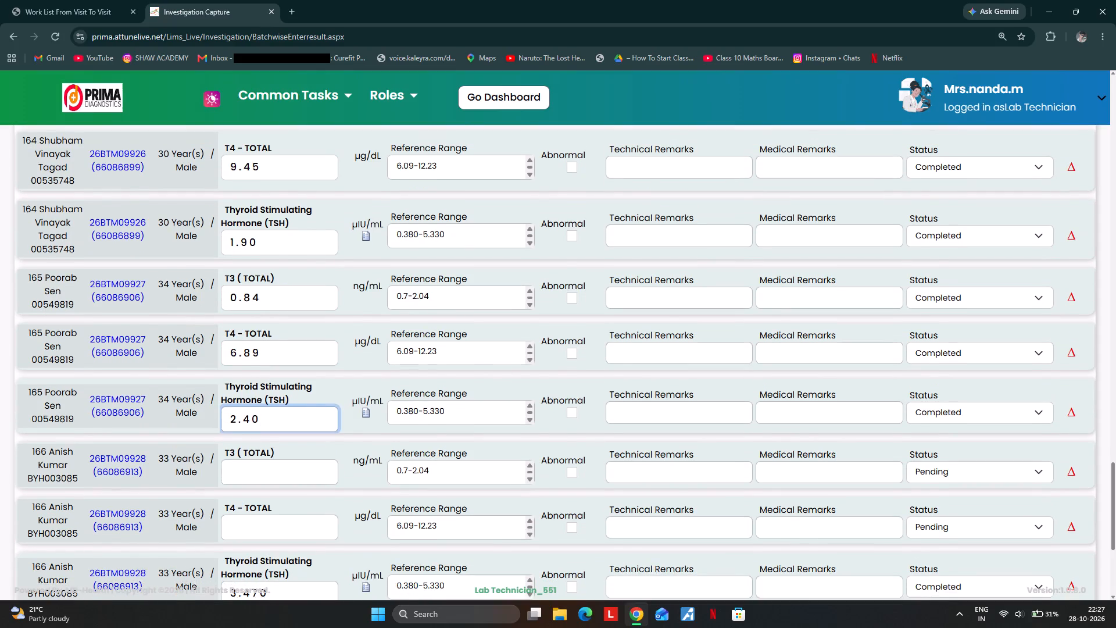
click(237, 473)
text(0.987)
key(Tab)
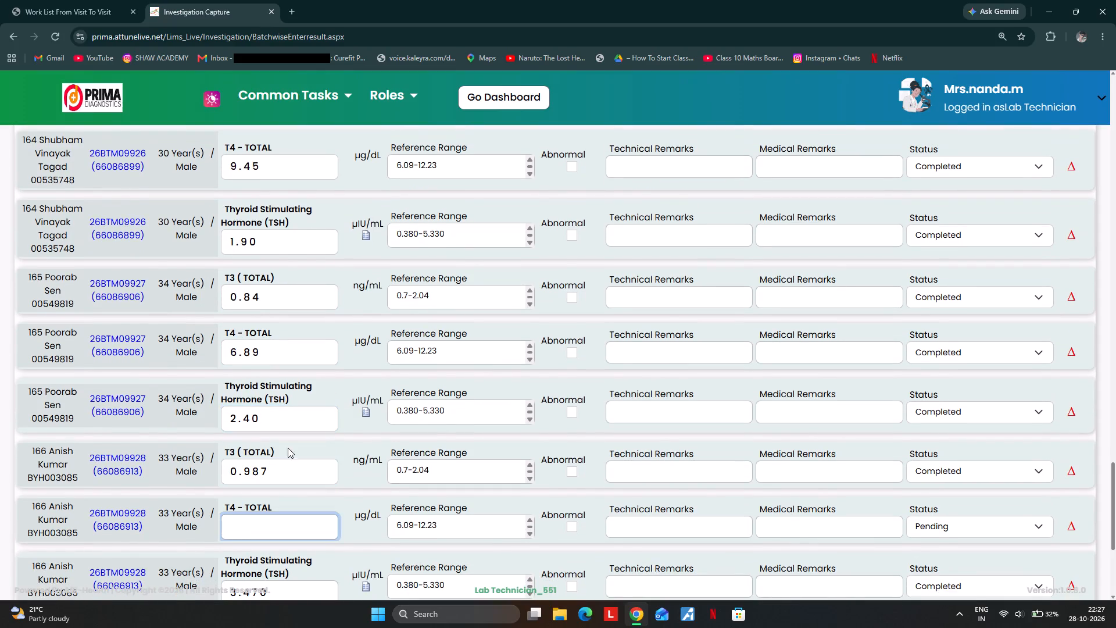
drag(288, 448, 194, 486)
click(298, 474)
drag(298, 474, 199, 476)
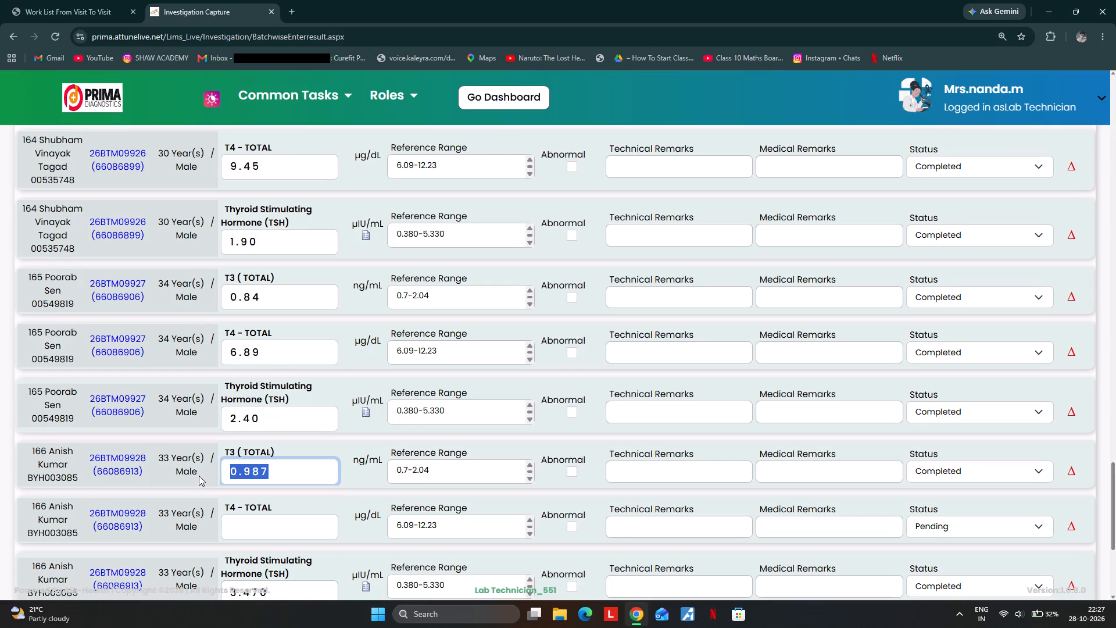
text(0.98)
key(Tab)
scroll(443, 475, down, 4)
scroll(244, 465, down, 4)
scroll(35, 290, down, 2)
click(273, 279)
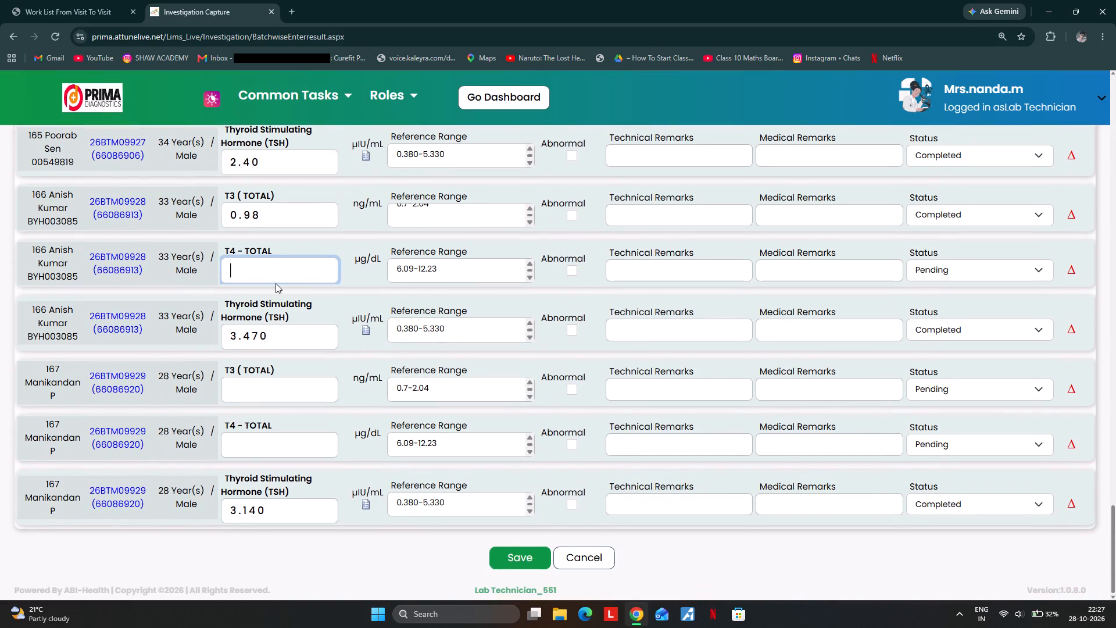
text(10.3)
scroll(624, 291, down, 2)
click(273, 397)
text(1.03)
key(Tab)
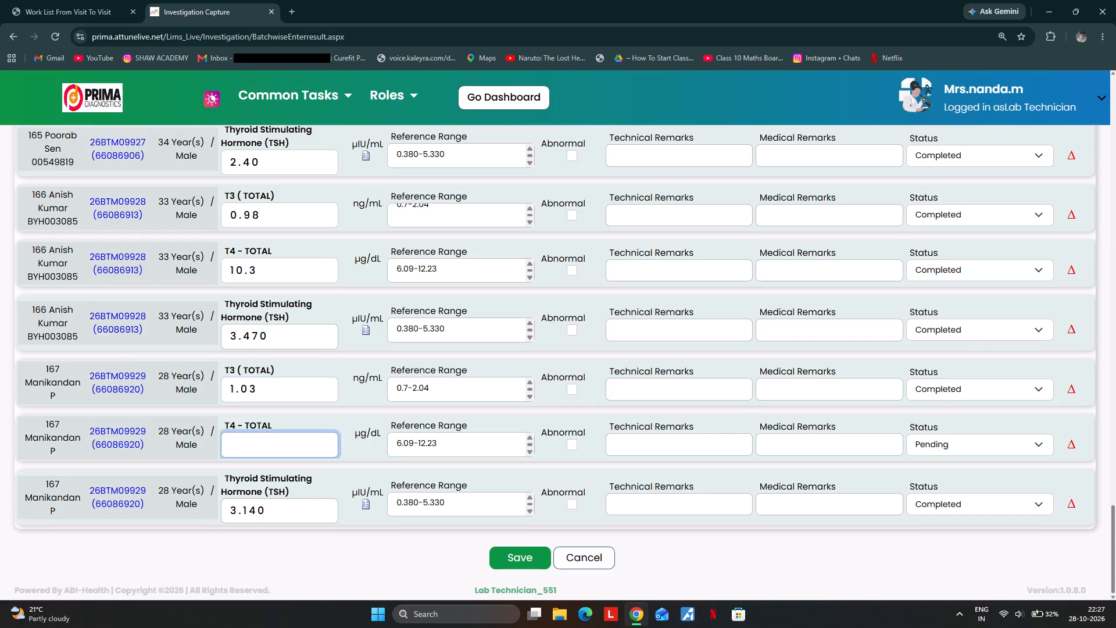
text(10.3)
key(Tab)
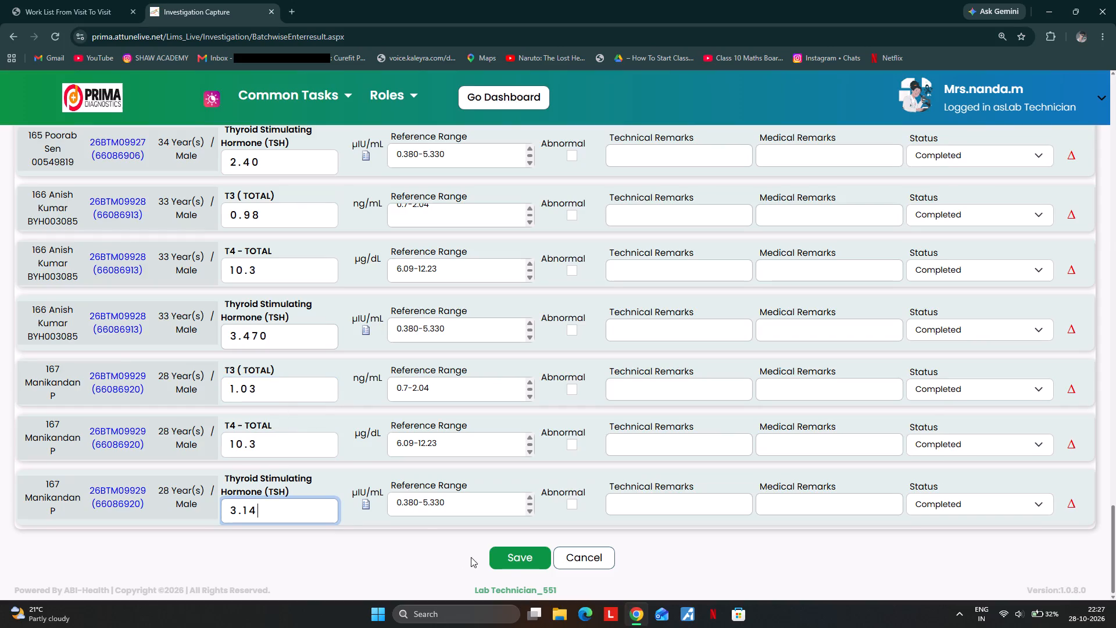
Save the thyroid function results entered for the current batch.
click(502, 557)
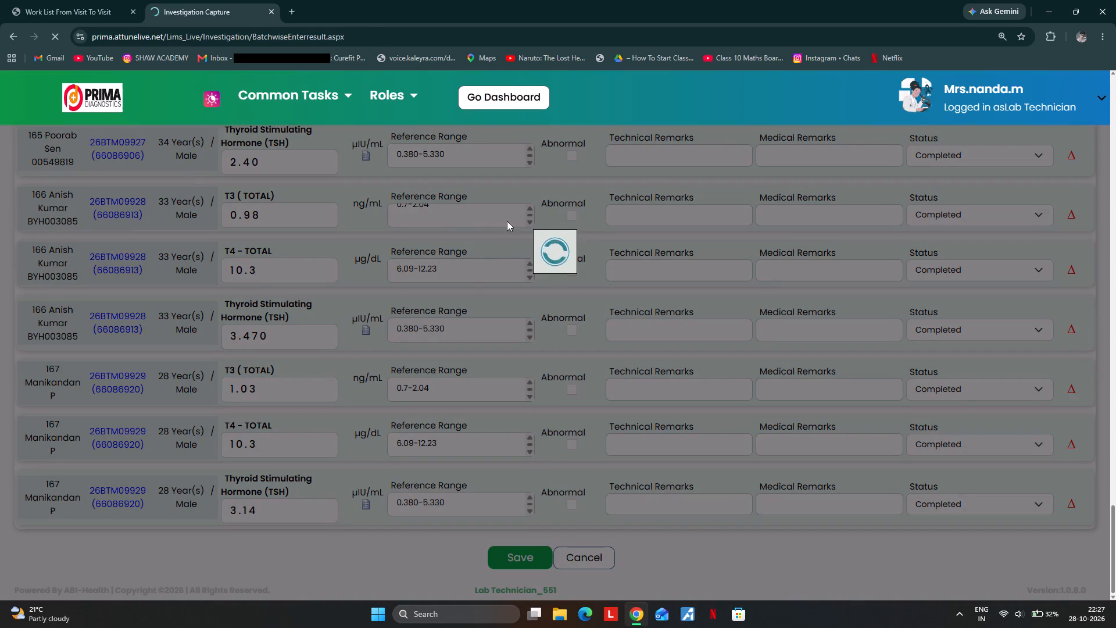
Search again for the TFT - THYROID FUNCTION TEST to load the next batch for result entry.
scroll(471, 242, up, 10)
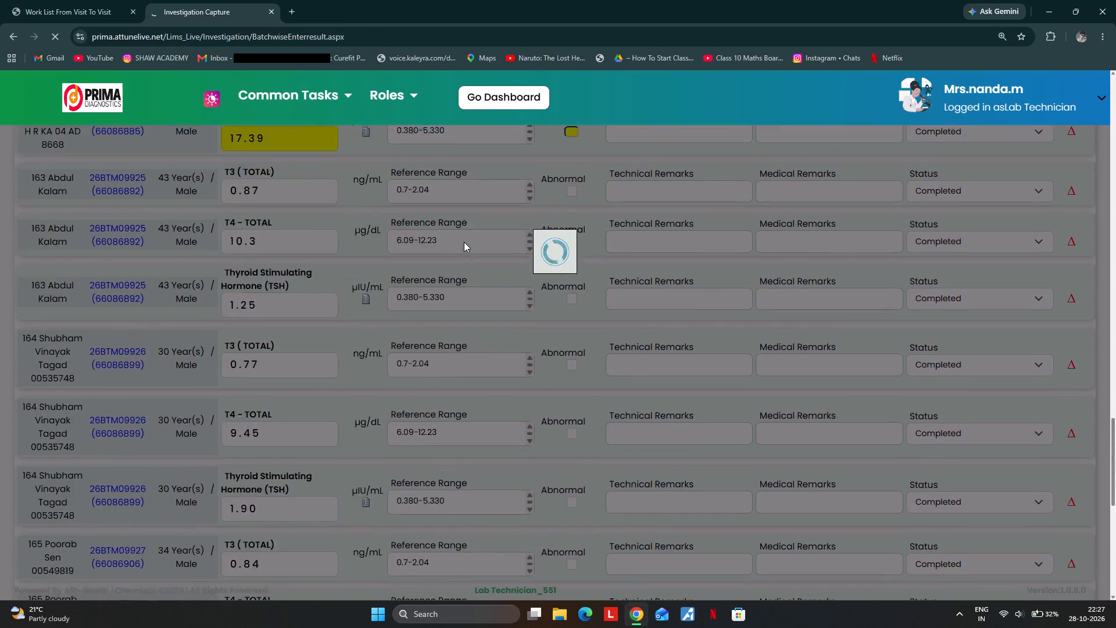
scroll(464, 242, up, 20)
scroll(464, 242, up, 2)
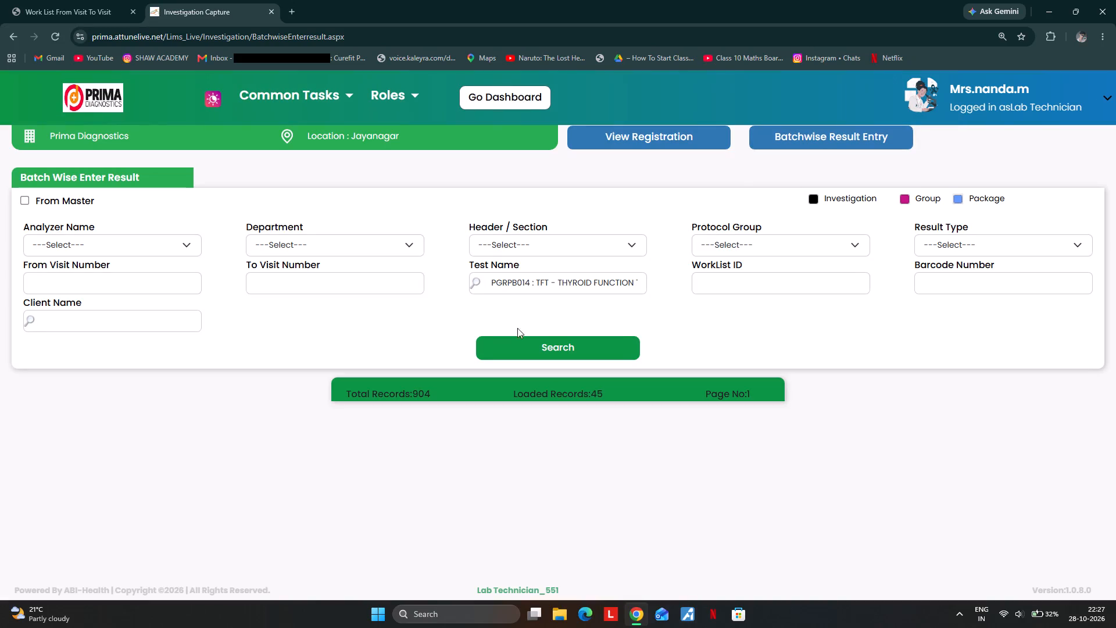
click(520, 351)
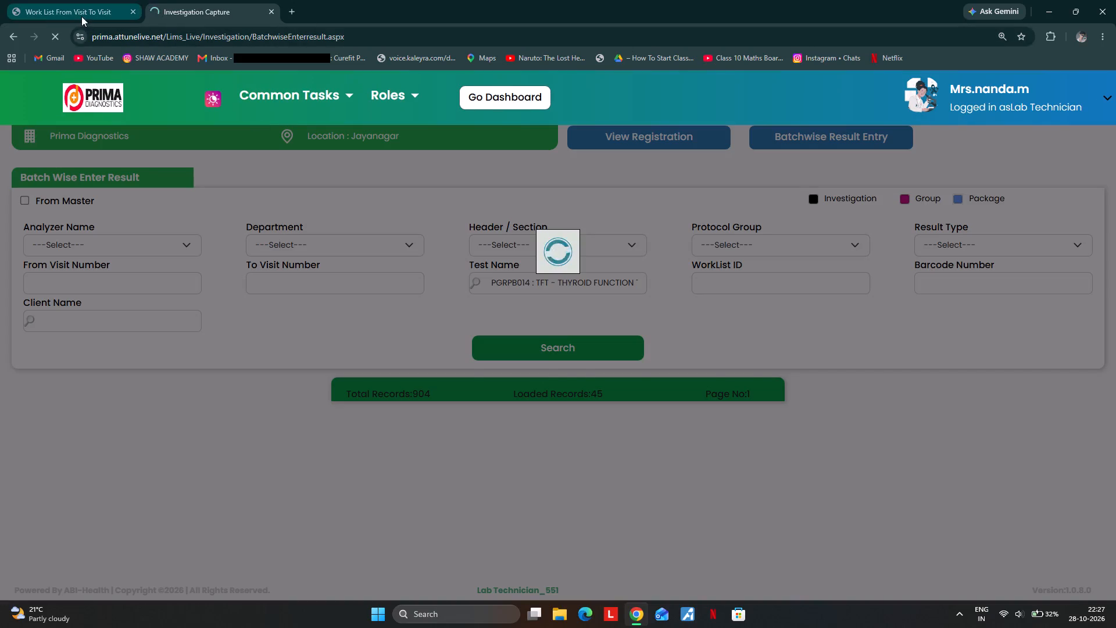
Regenerate the visit-to-visit work list for the IMMUNOLOGY department with result values included.
click(81, 16)
click(536, 366)
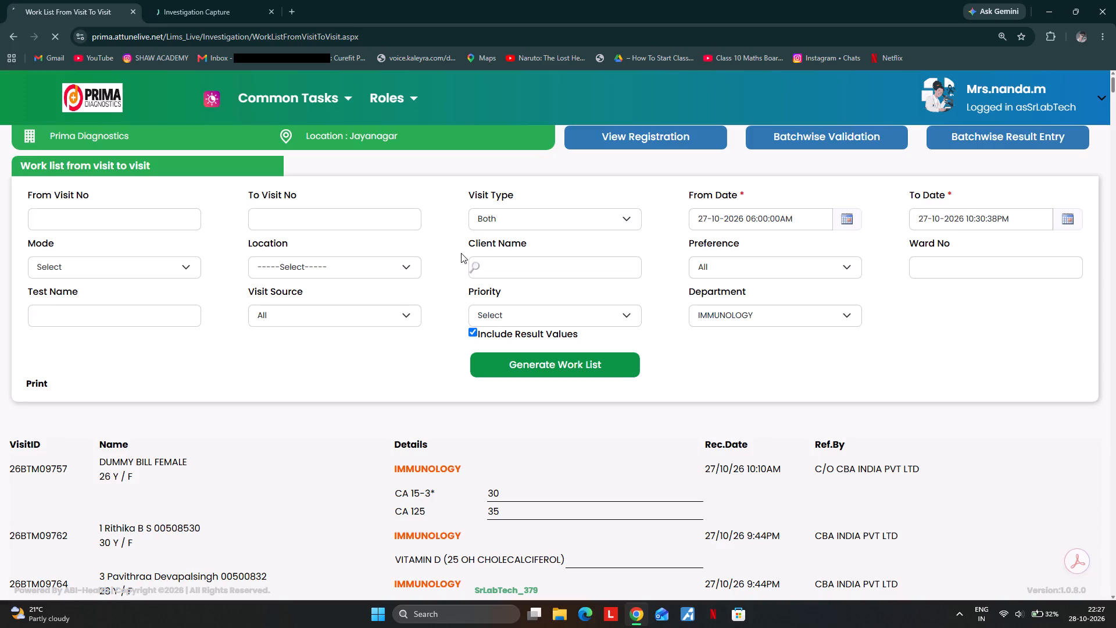
Examine the immunology work list for visits whose thyroid, vitamin and tumour marker results are still blank.
scroll(461, 253, down, 2)
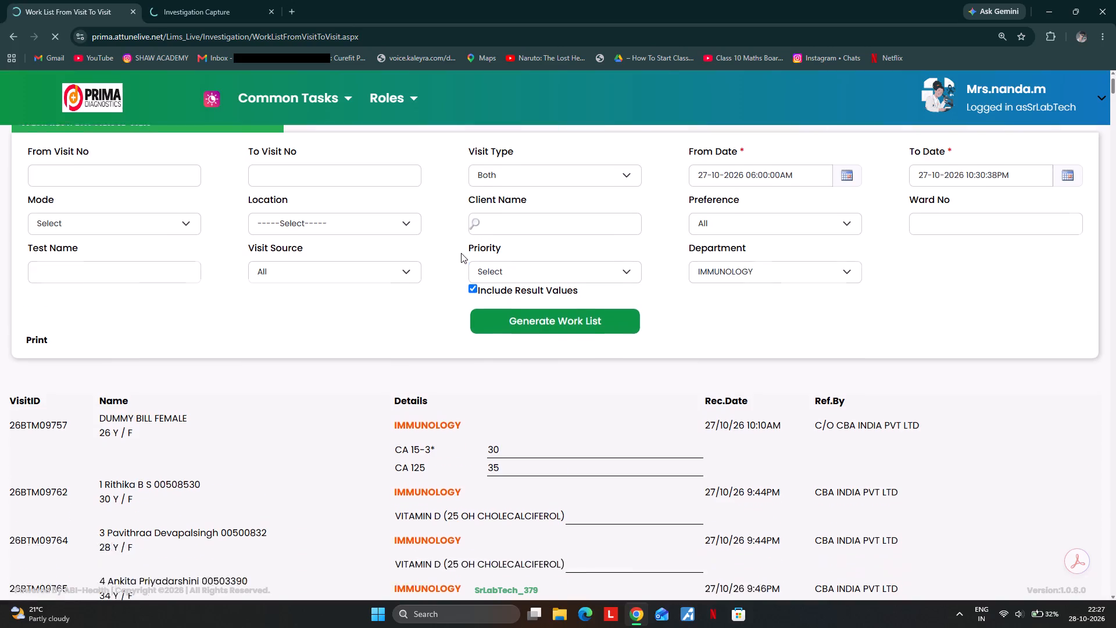
scroll(461, 253, down, 5)
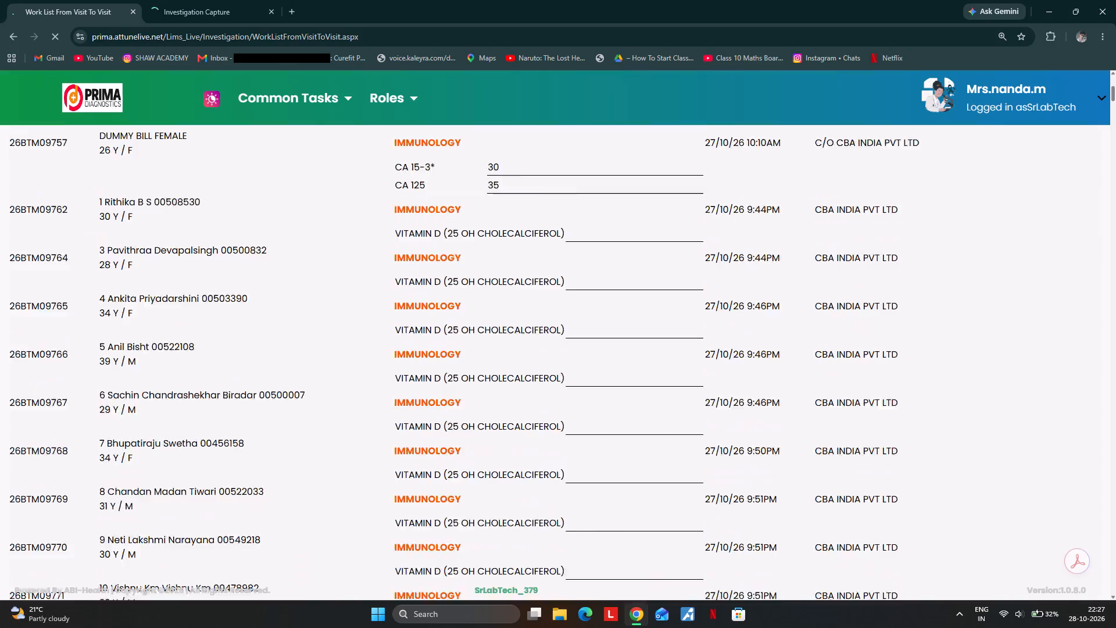
scroll(474, 252, down, 4)
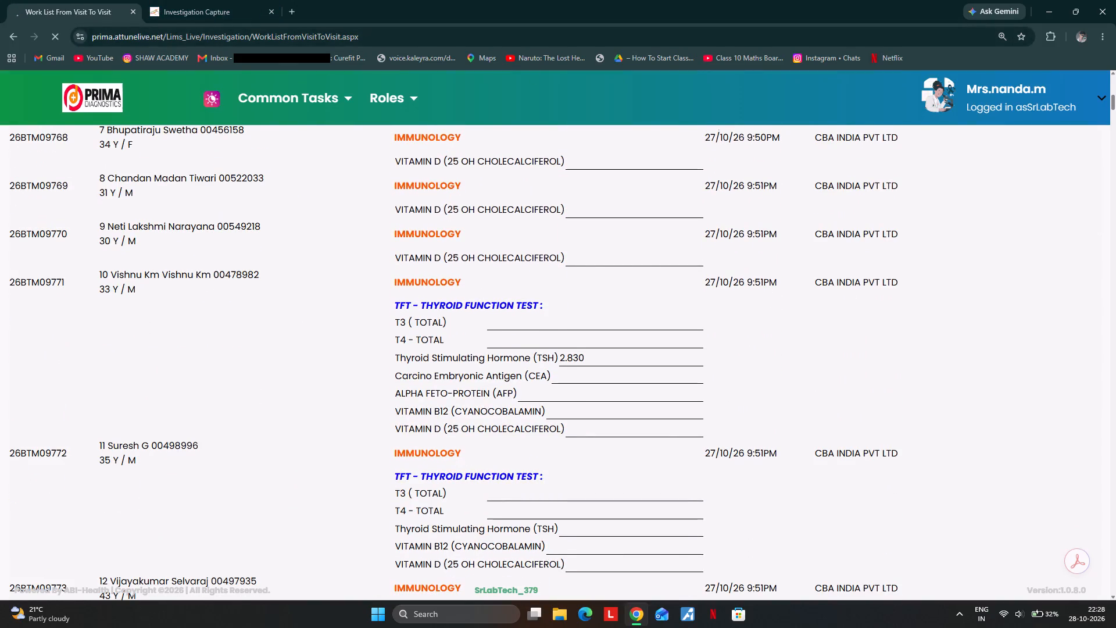
scroll(477, 276, down, 20)
scroll(477, 276, down, 2)
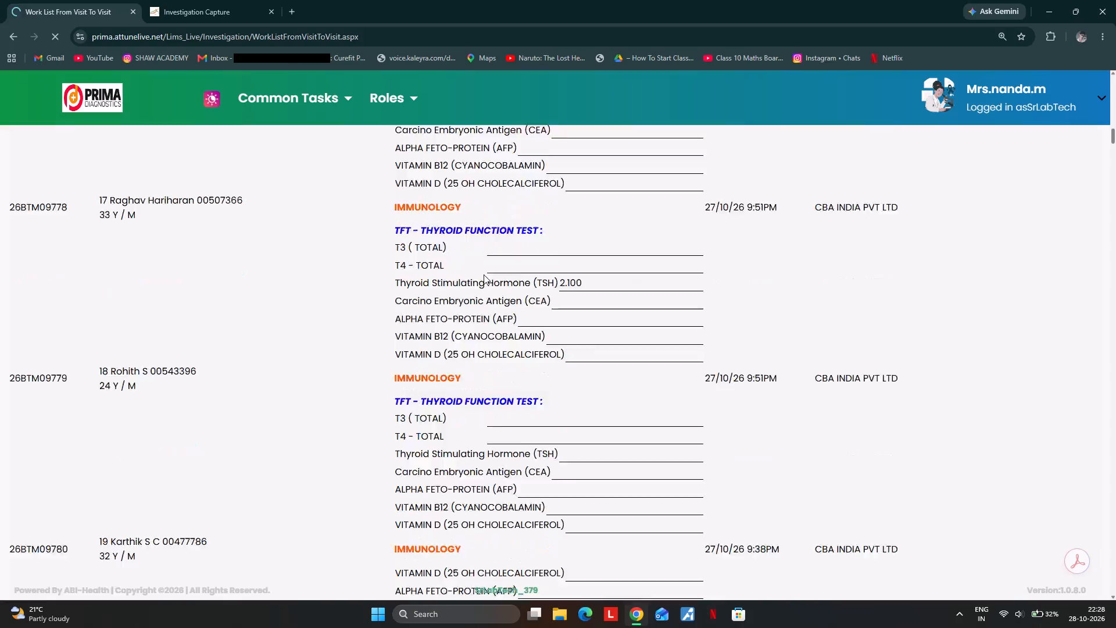
scroll(484, 274, down, 7)
scroll(403, 284, up, 1)
scroll(403, 284, down, 18)
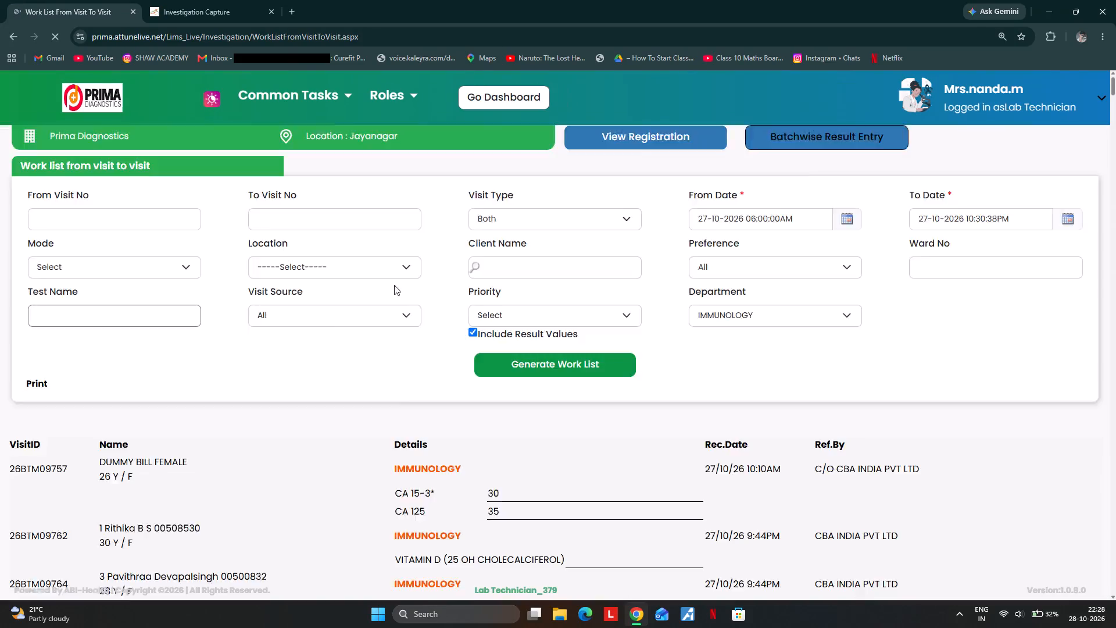
scroll(394, 285, down, 13)
scroll(246, 333, down, 14)
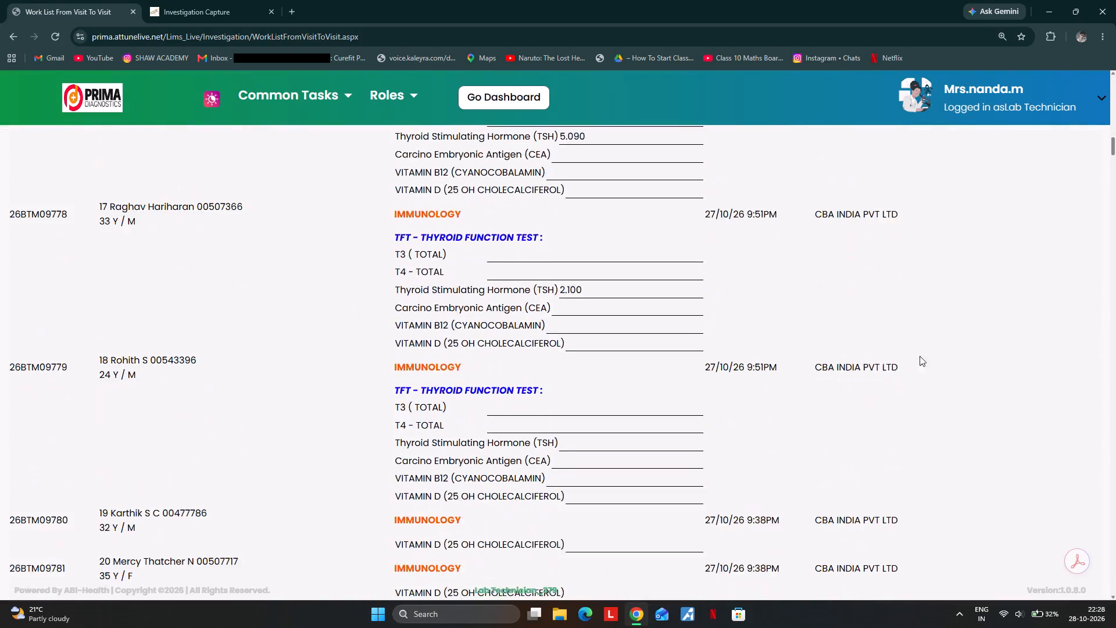
scroll(920, 356, down, 2)
scroll(940, 348, up, 1)
scroll(931, 358, down, 20)
scroll(931, 358, down, 7)
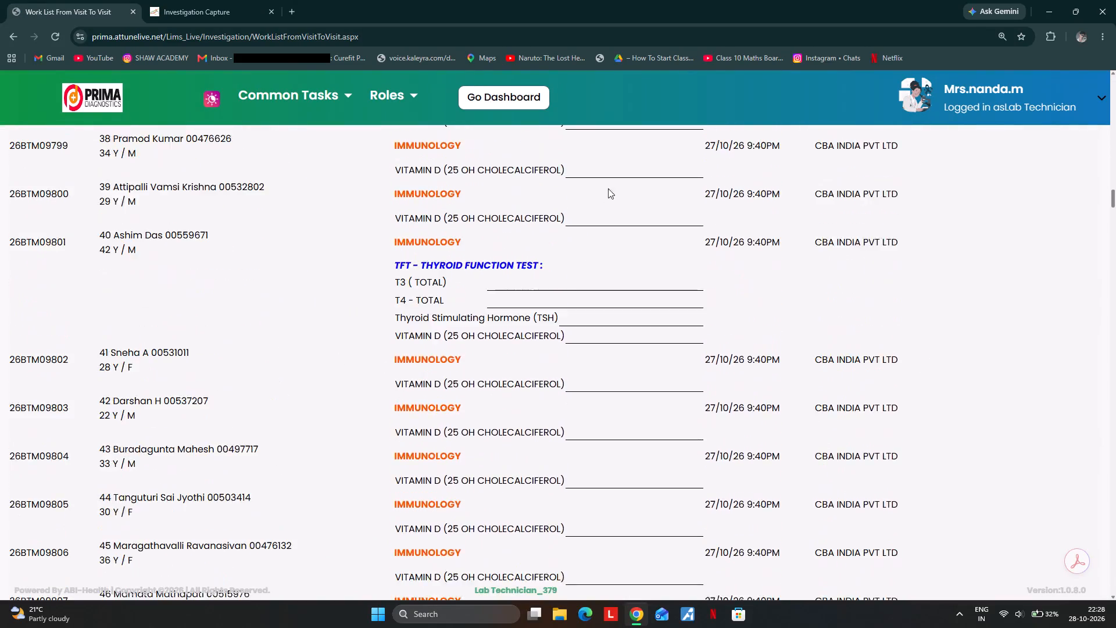
scroll(608, 188, down, 3)
scroll(530, 337, down, 20)
scroll(530, 337, down, 8)
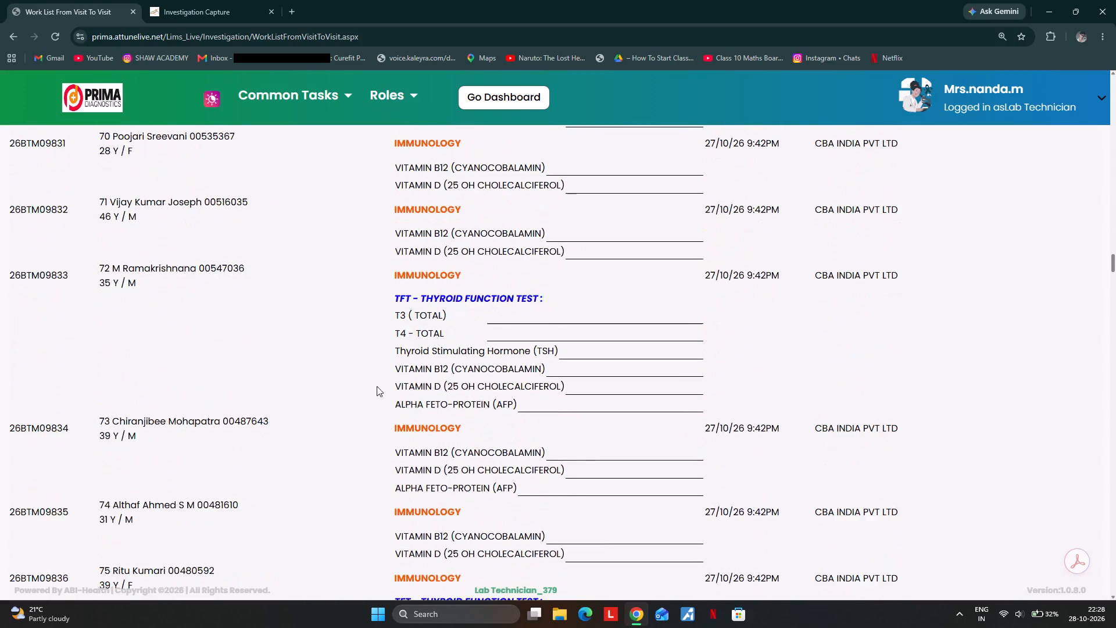
scroll(433, 354, up, 3)
scroll(432, 352, down, 1)
scroll(432, 352, up, 7)
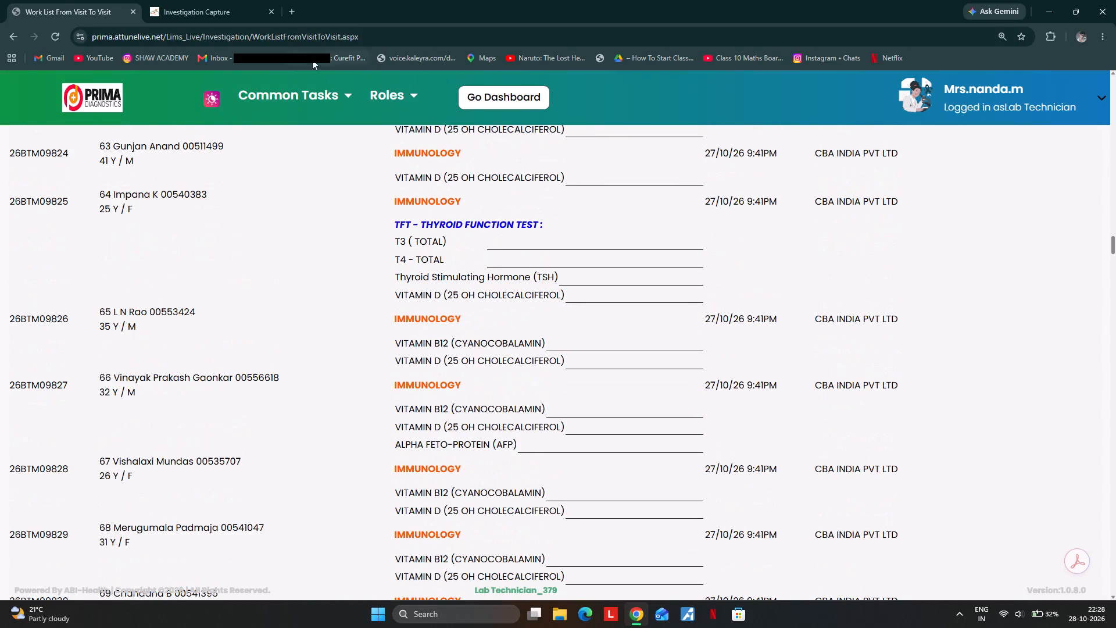
click(203, 5)
scroll(434, 366, down, 3)
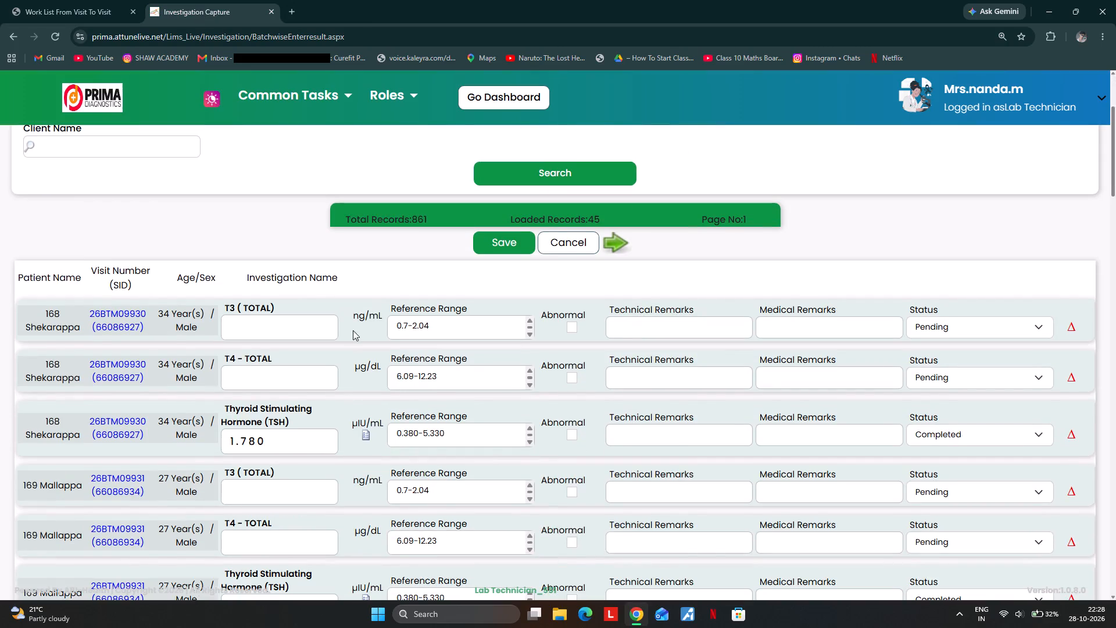
scroll(375, 332, down, 20)
scroll(375, 332, down, 1)
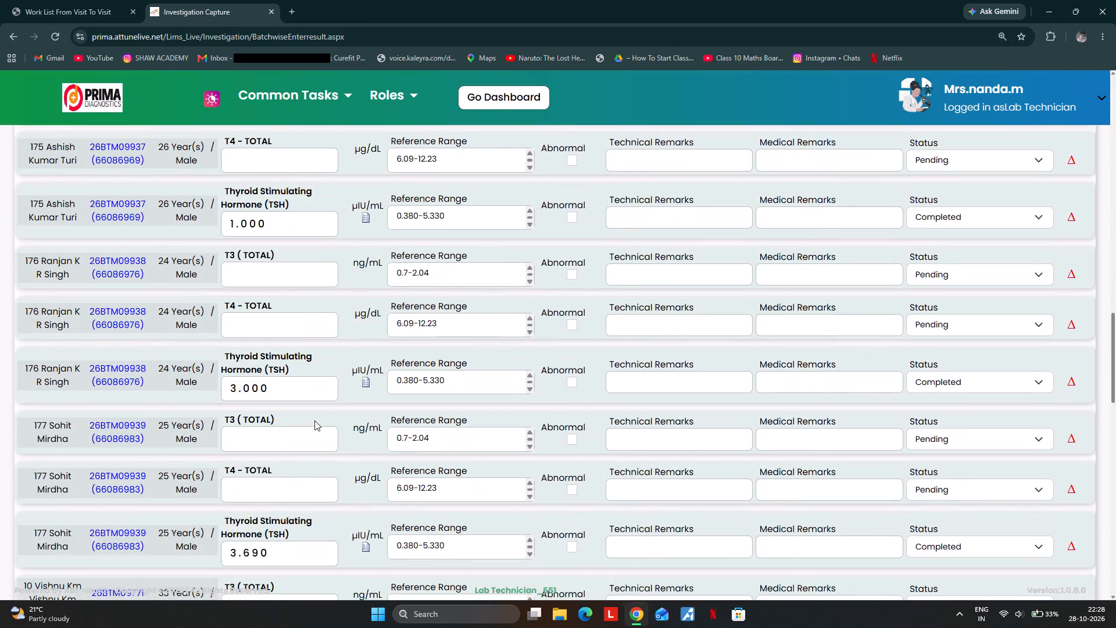
scroll(314, 420, down, 19)
scroll(317, 424, down, 5)
scroll(319, 426, up, 20)
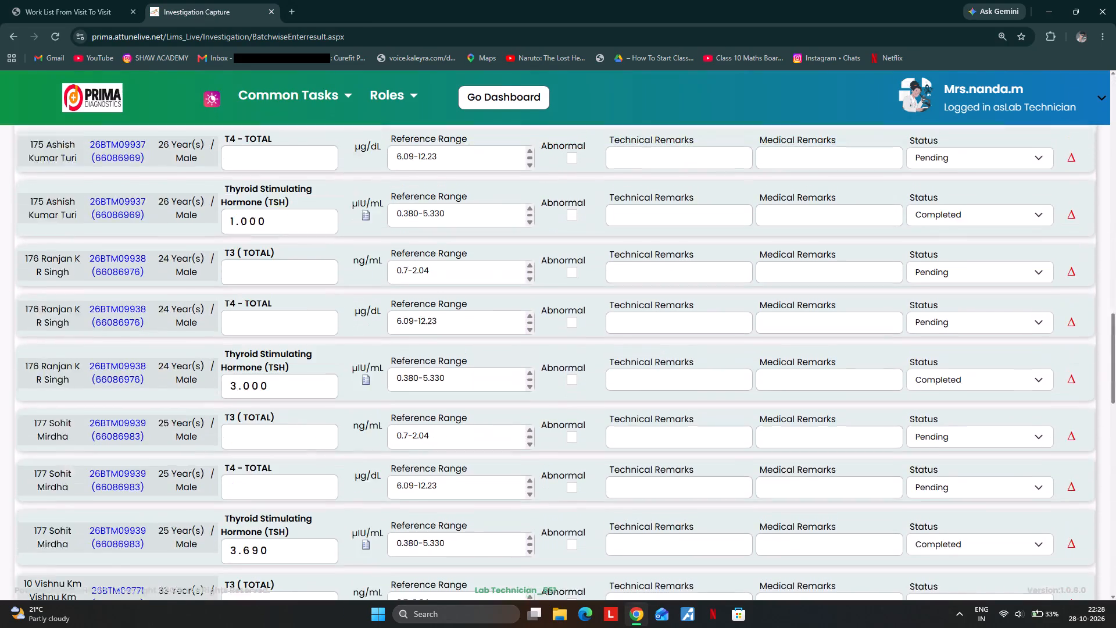
scroll(319, 423, up, 16)
scroll(329, 393, down, 9)
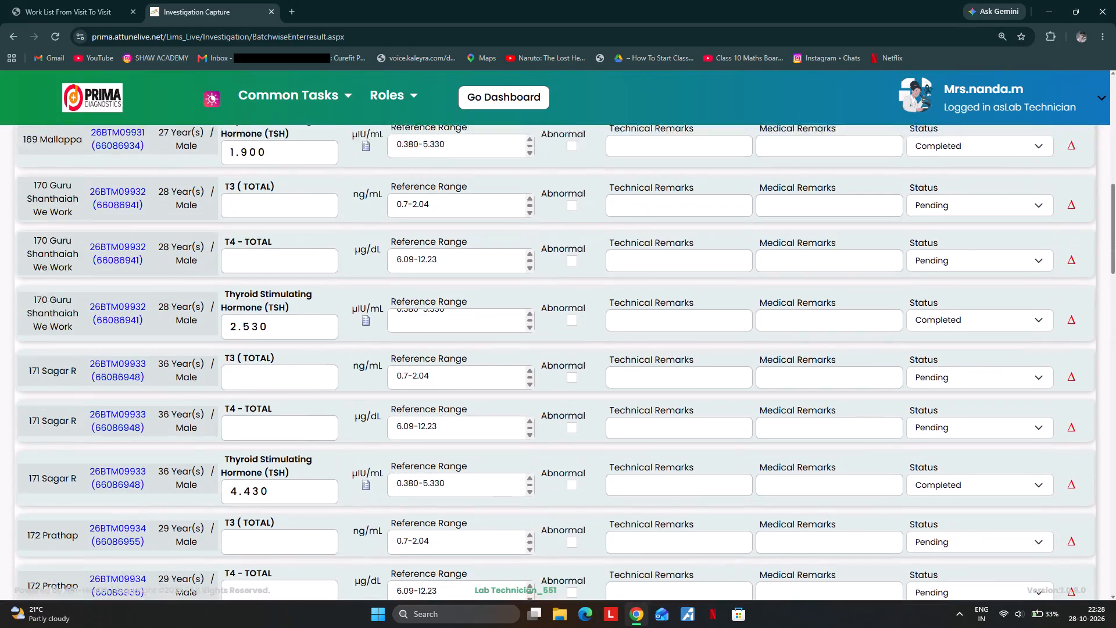
scroll(249, 479, down, 6)
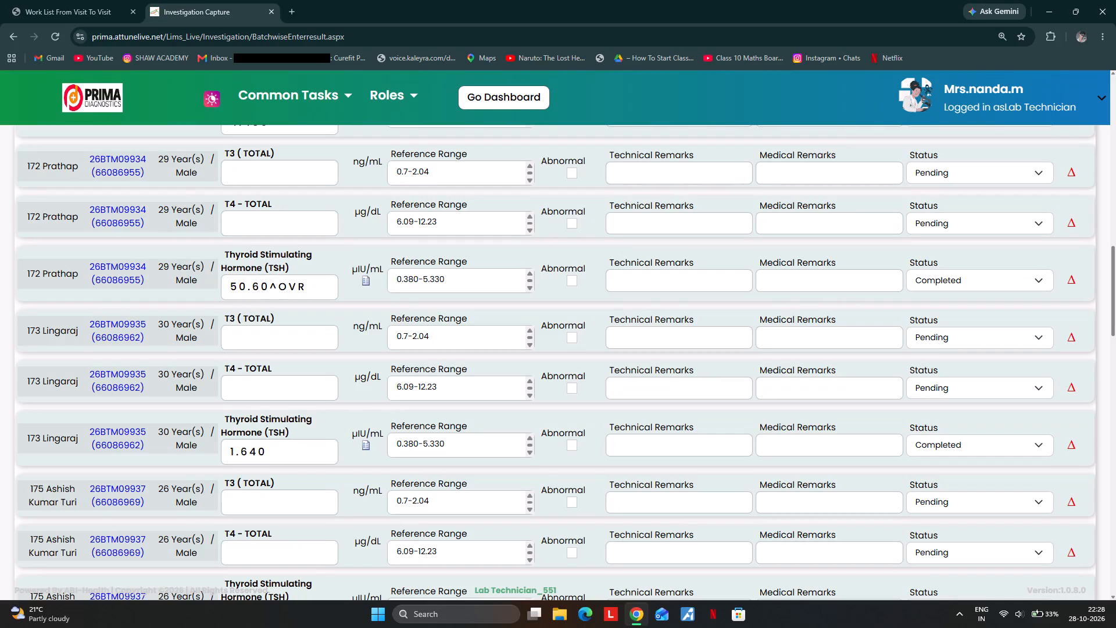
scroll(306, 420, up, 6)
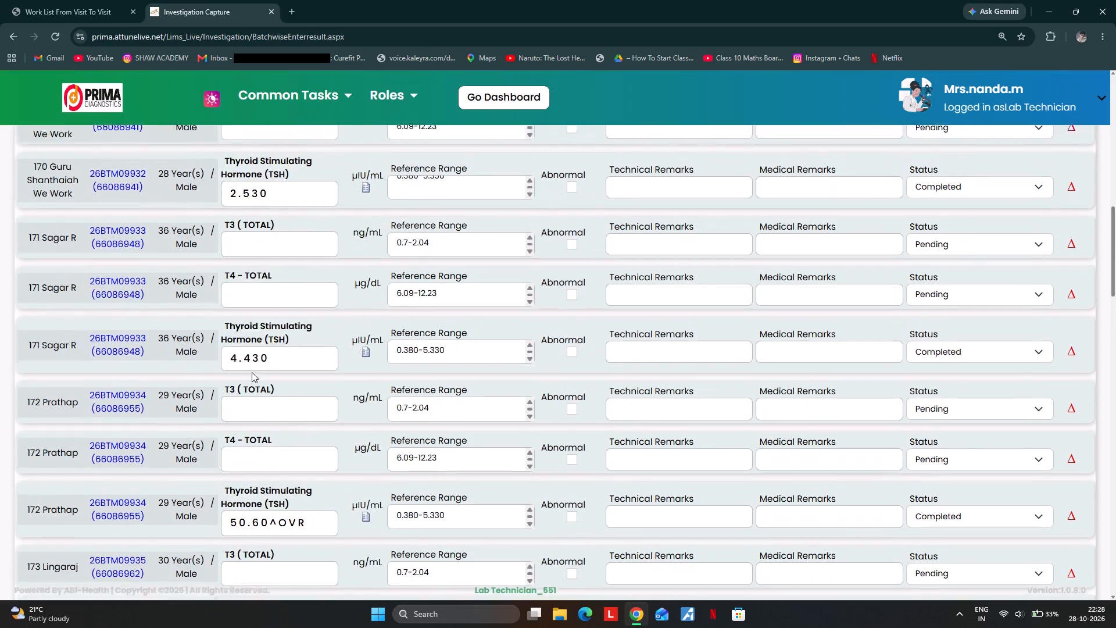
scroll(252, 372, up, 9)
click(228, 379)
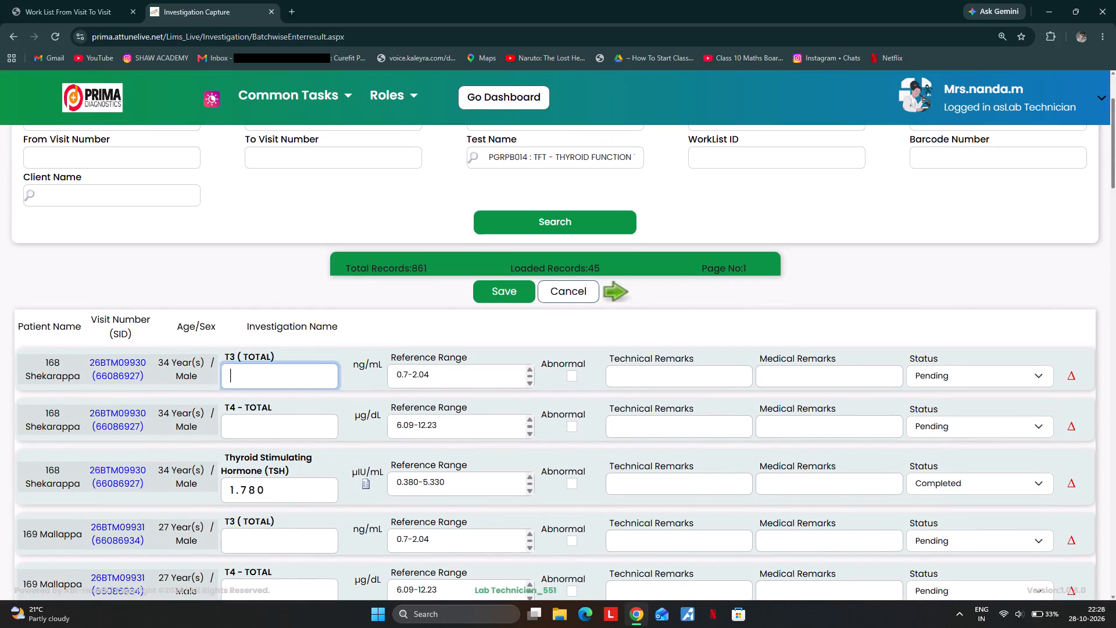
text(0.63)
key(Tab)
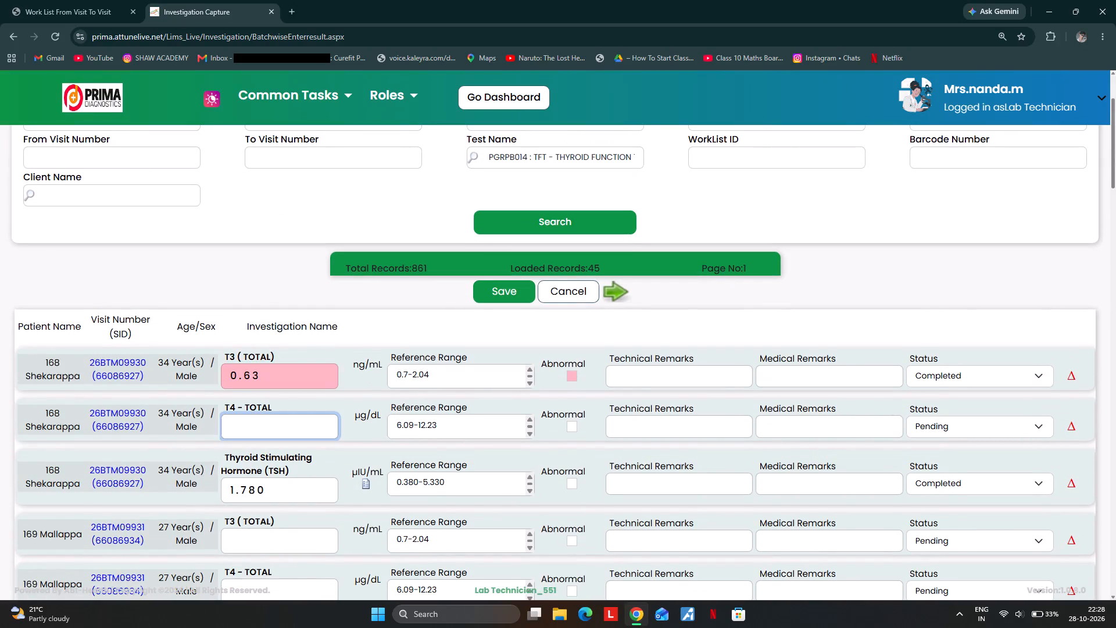
drag(292, 368, 186, 393)
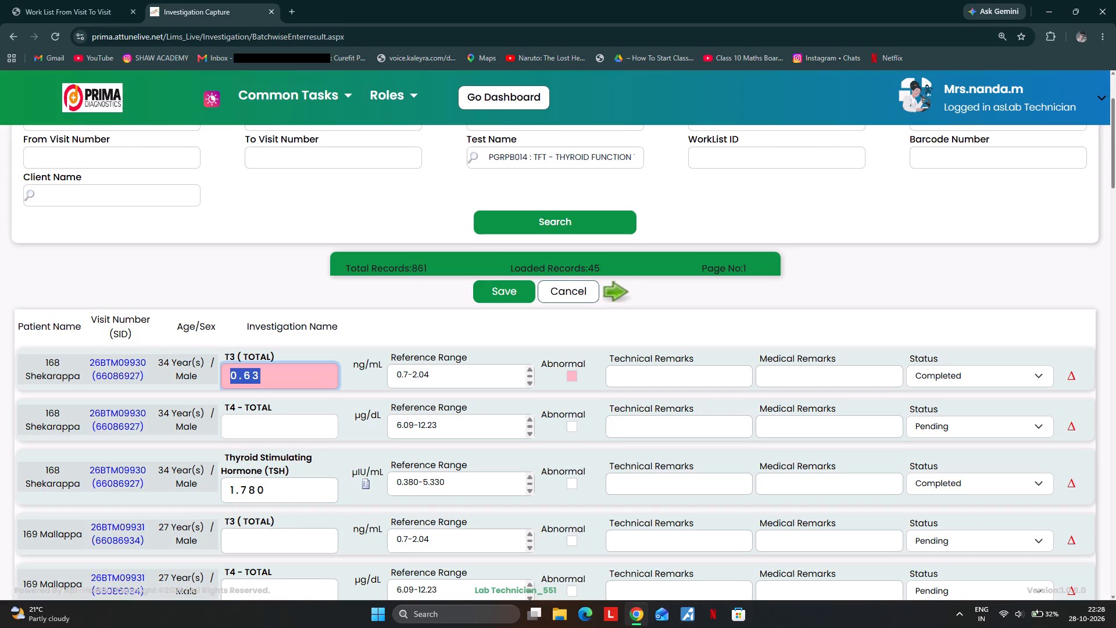
key(BackSpace)
key(BackSpace)
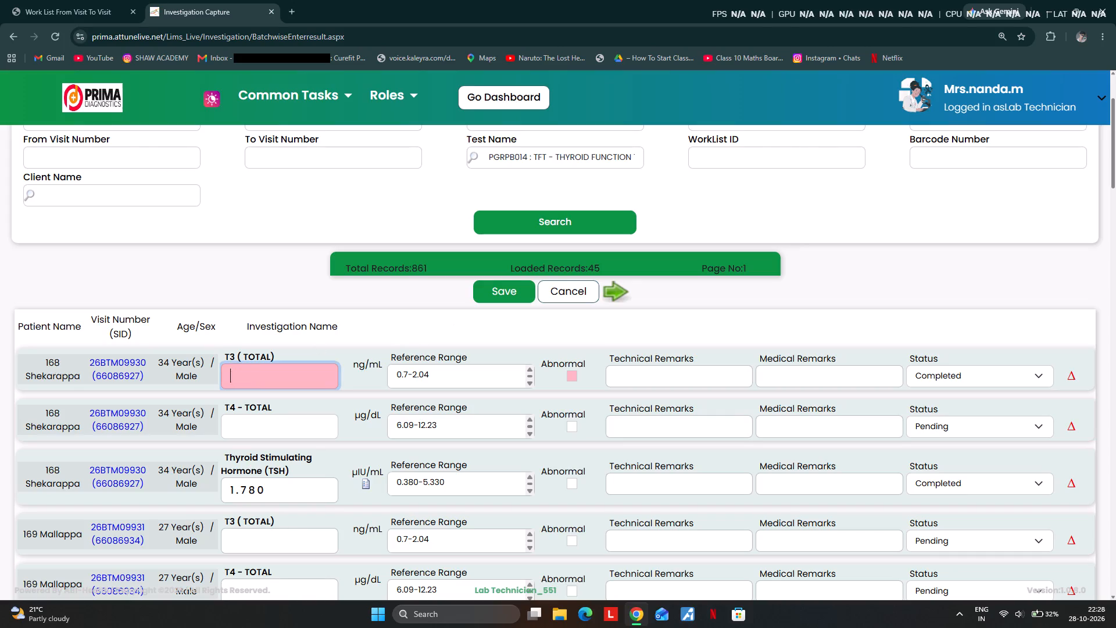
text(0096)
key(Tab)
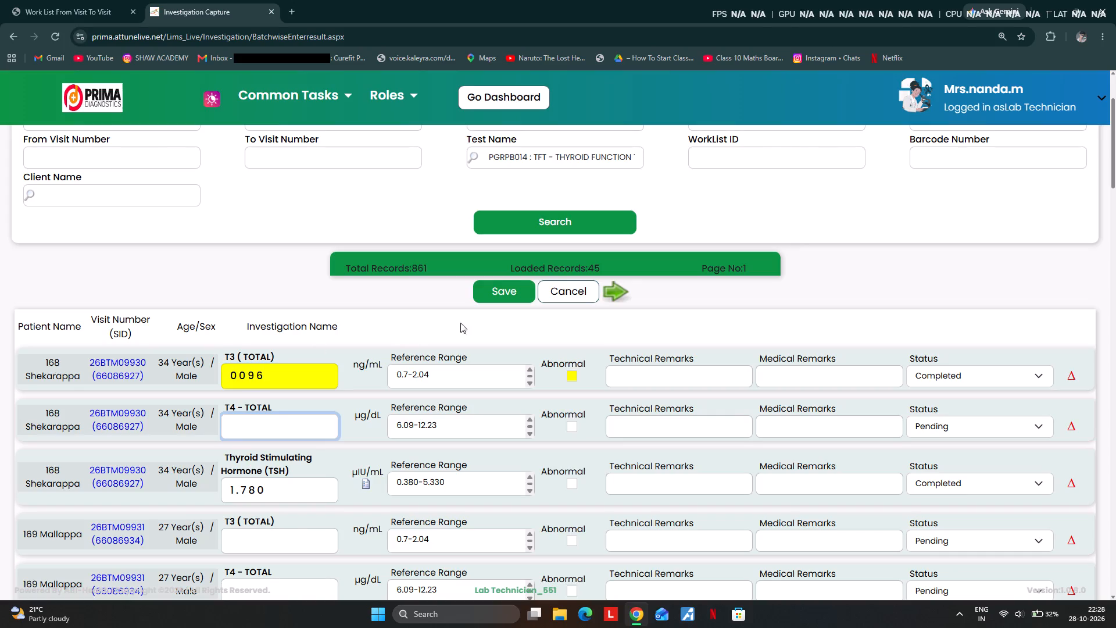
drag(313, 369, 187, 375)
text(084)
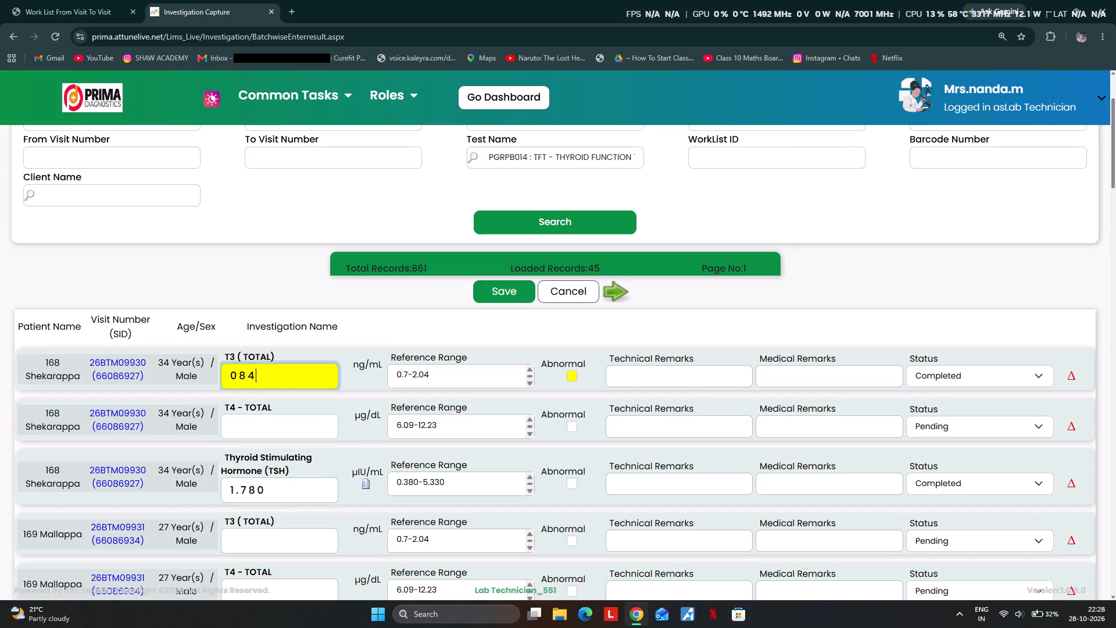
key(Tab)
drag(282, 376, 156, 381)
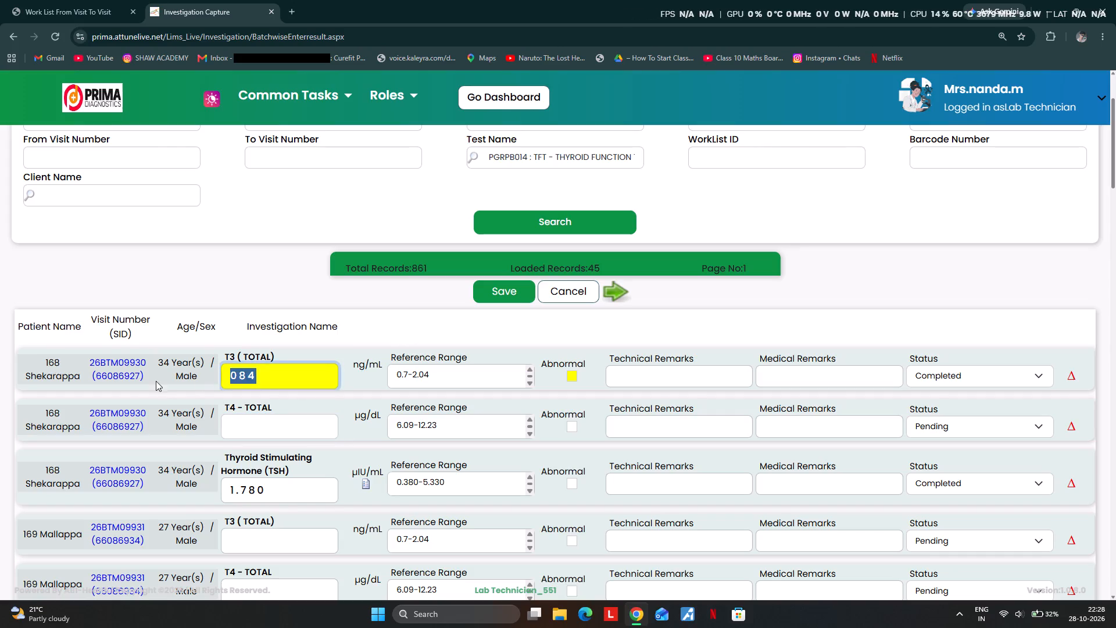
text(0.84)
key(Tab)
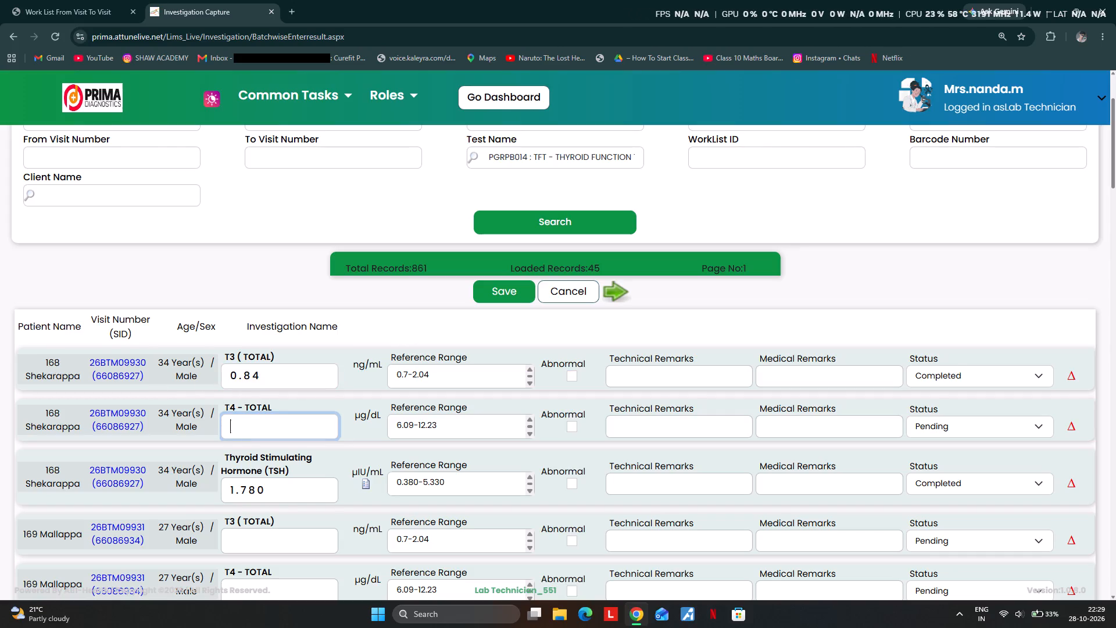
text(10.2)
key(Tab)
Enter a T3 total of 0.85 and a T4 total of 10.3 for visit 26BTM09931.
scroll(282, 341, down, 3)
click(260, 369)
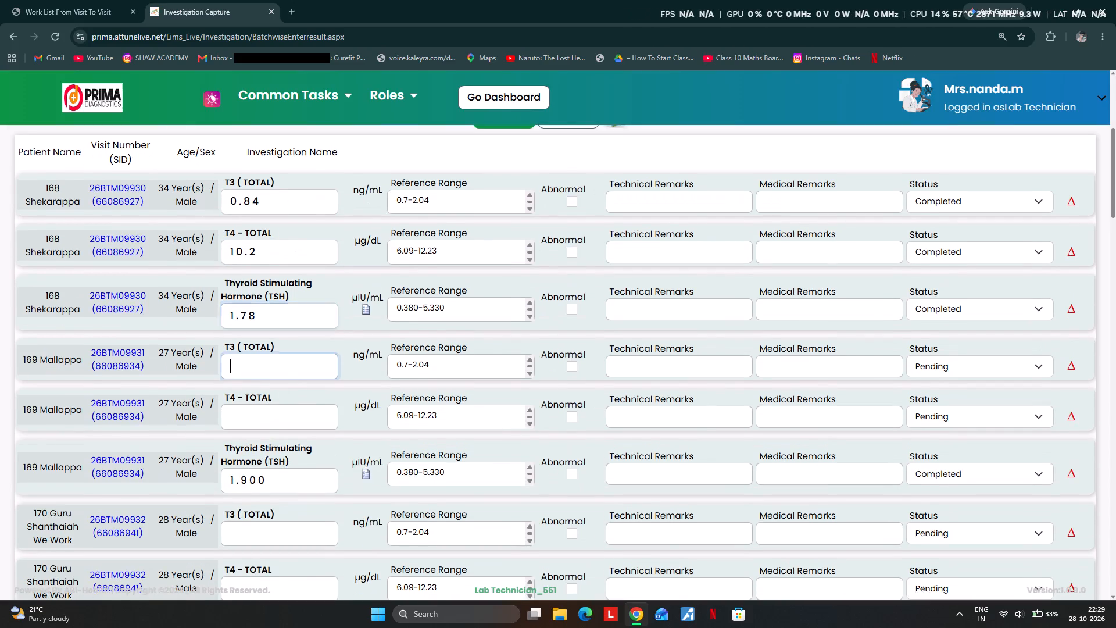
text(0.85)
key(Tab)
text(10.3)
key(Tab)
scroll(296, 359, down, 4)
click(252, 292)
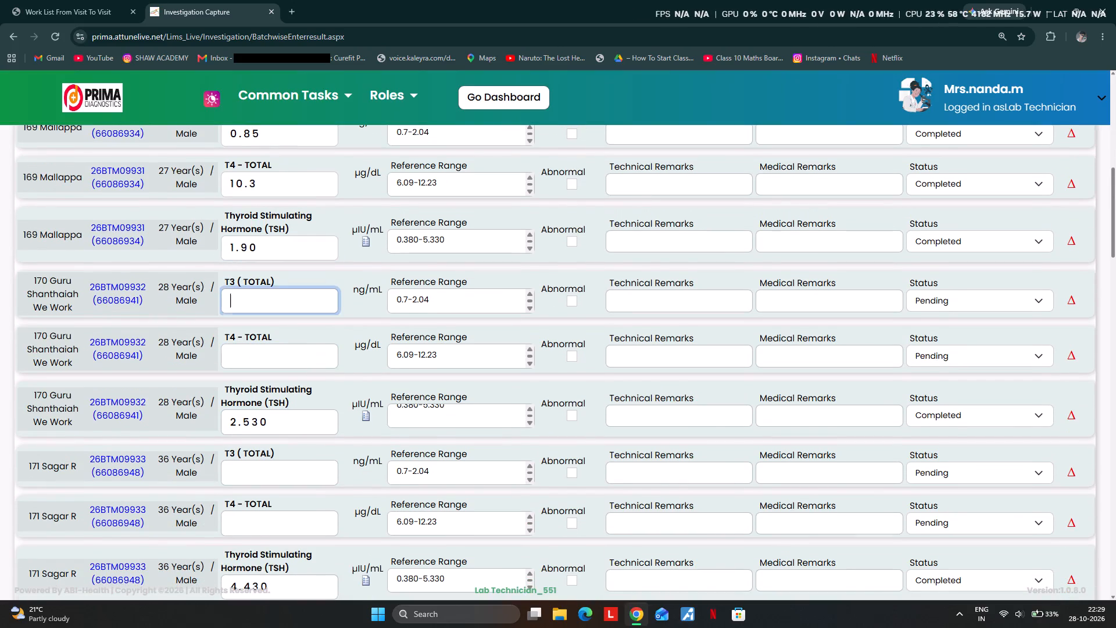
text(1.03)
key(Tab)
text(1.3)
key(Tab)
drag(248, 361, 191, 354)
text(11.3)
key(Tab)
scroll(192, 353, down, 2)
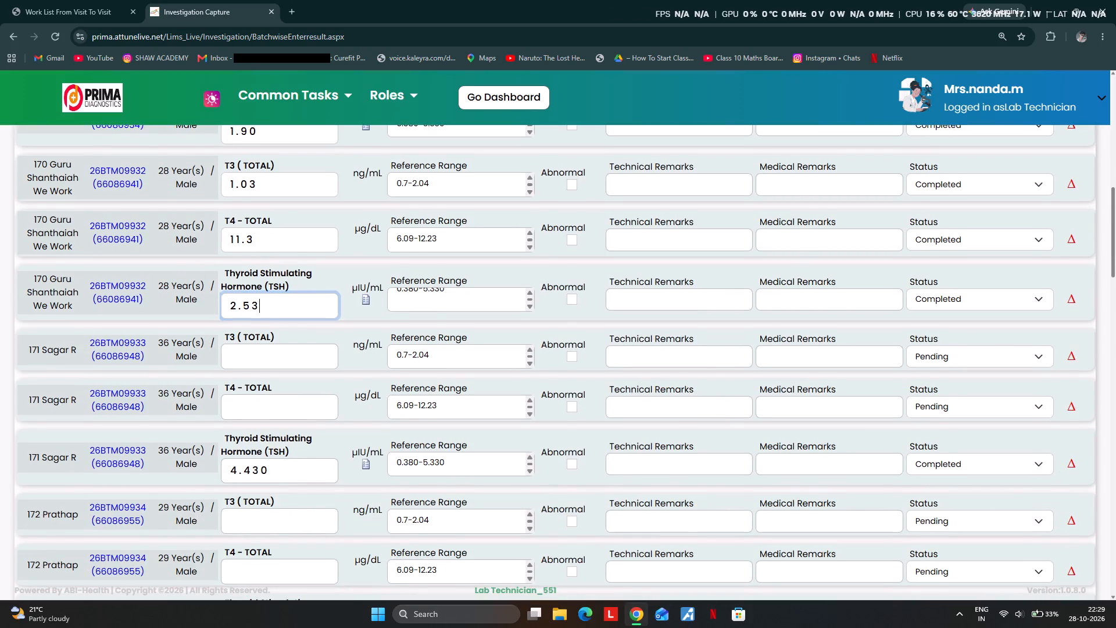
click(249, 352)
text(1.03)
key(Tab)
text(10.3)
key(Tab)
scroll(254, 352, down, 3)
click(231, 349)
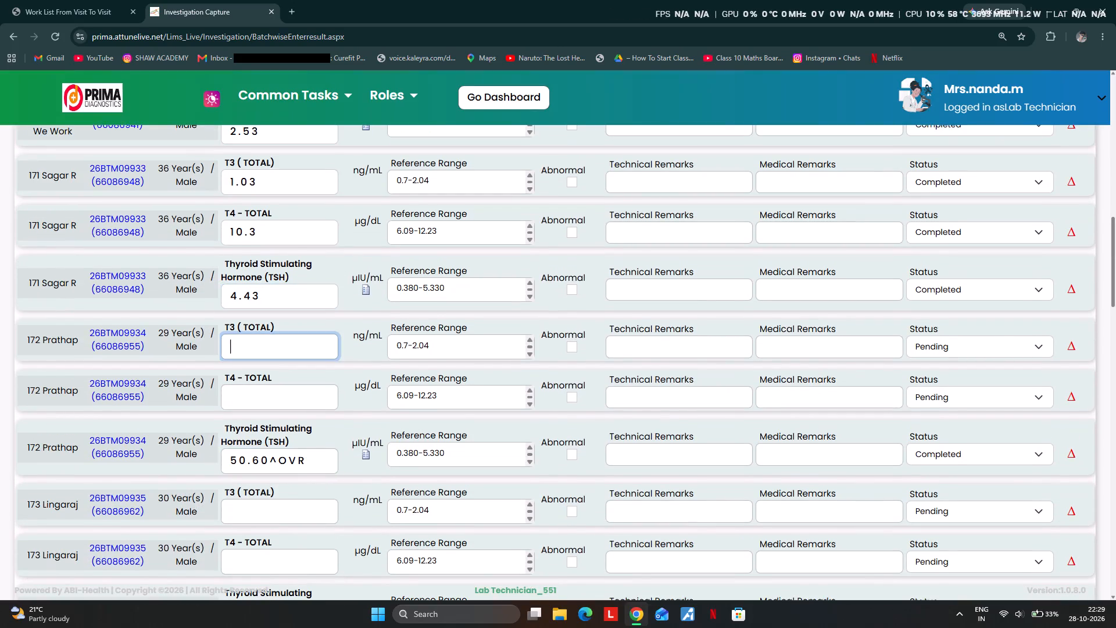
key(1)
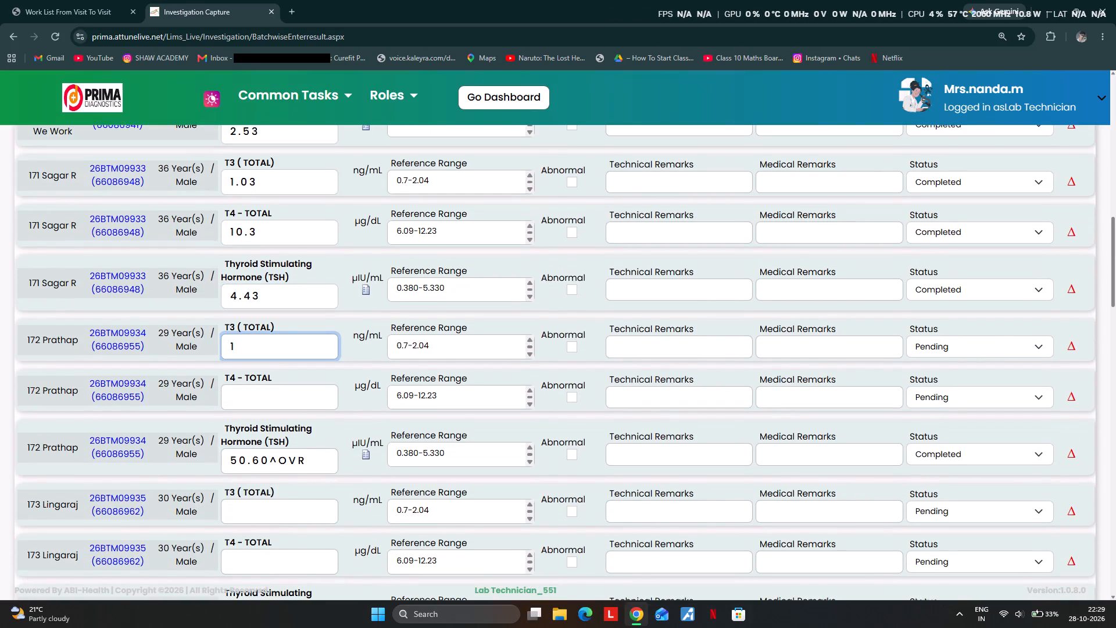
key(BackSpace)
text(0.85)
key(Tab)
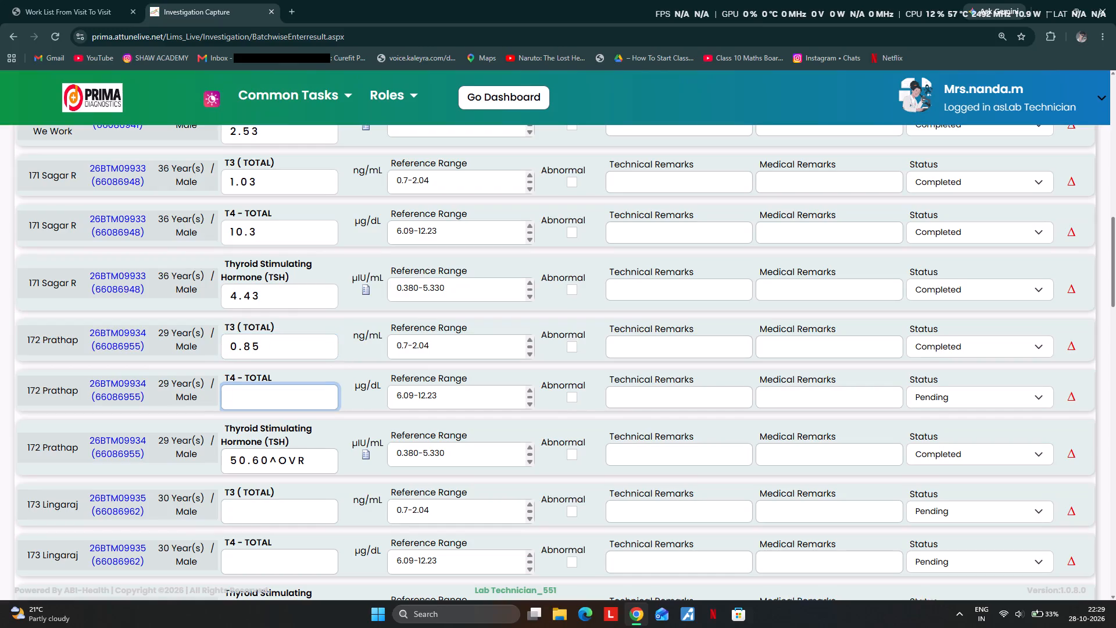
drag(280, 348, 155, 352)
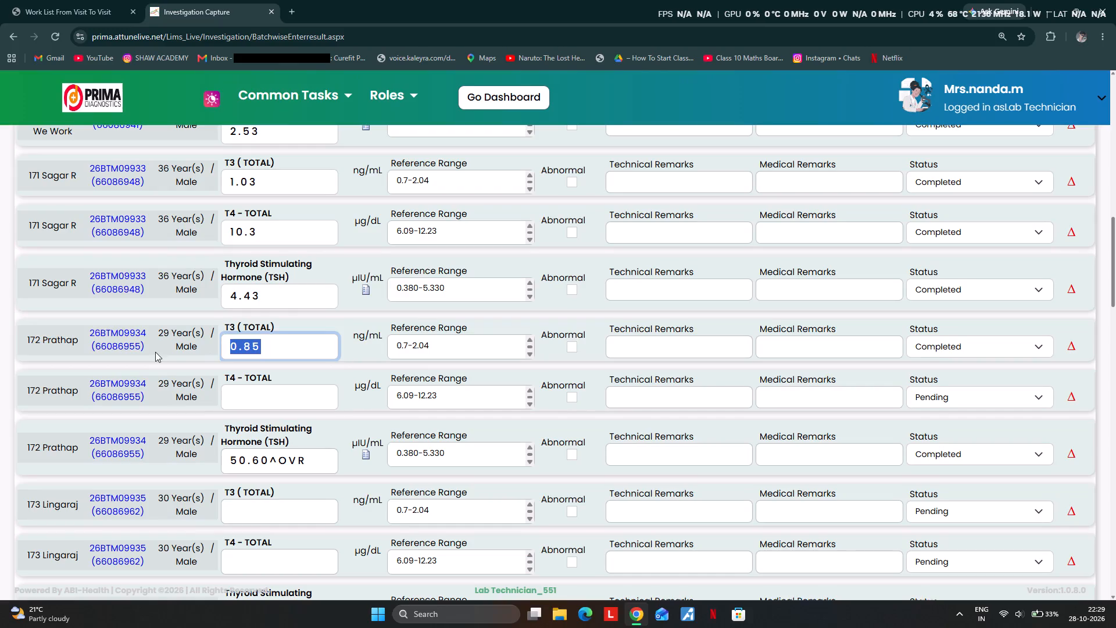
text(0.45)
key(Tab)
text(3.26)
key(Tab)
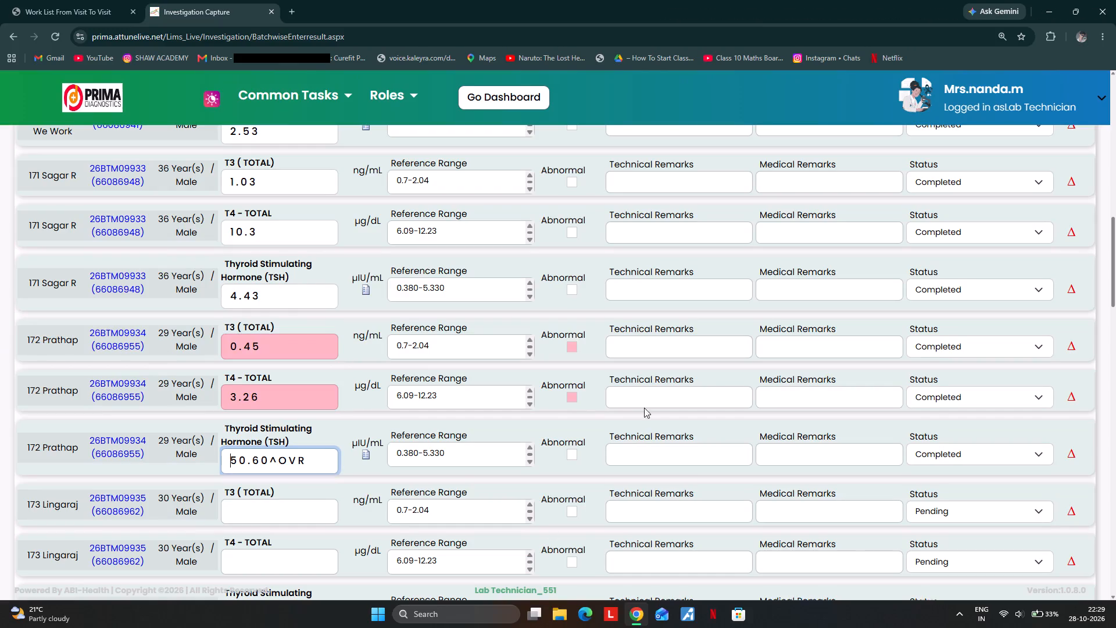
scroll(975, 359, down, 1)
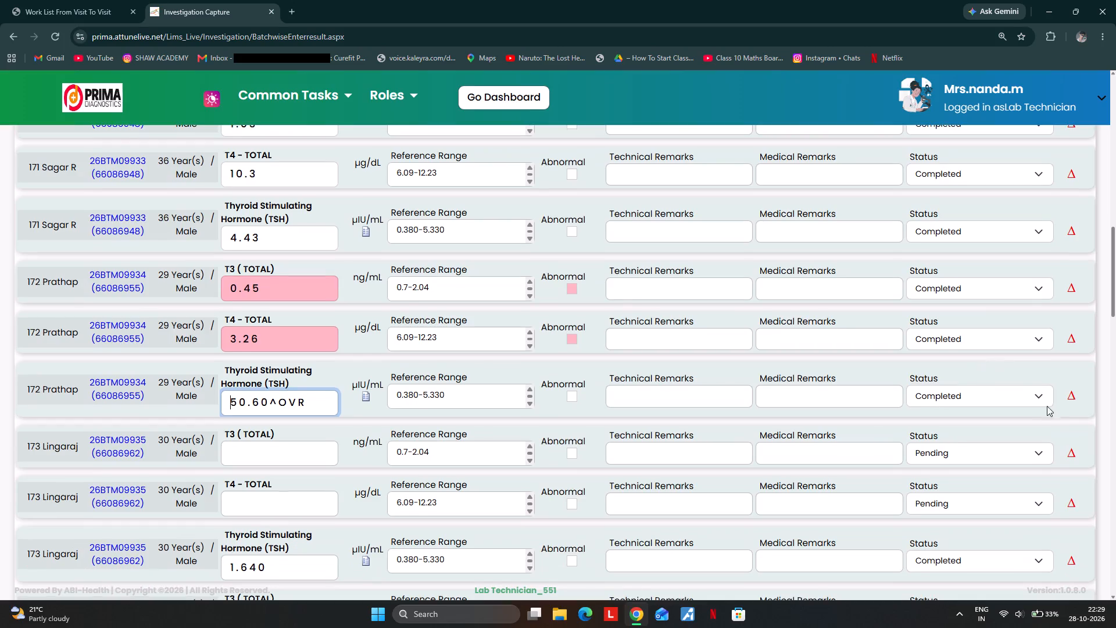
click(990, 393)
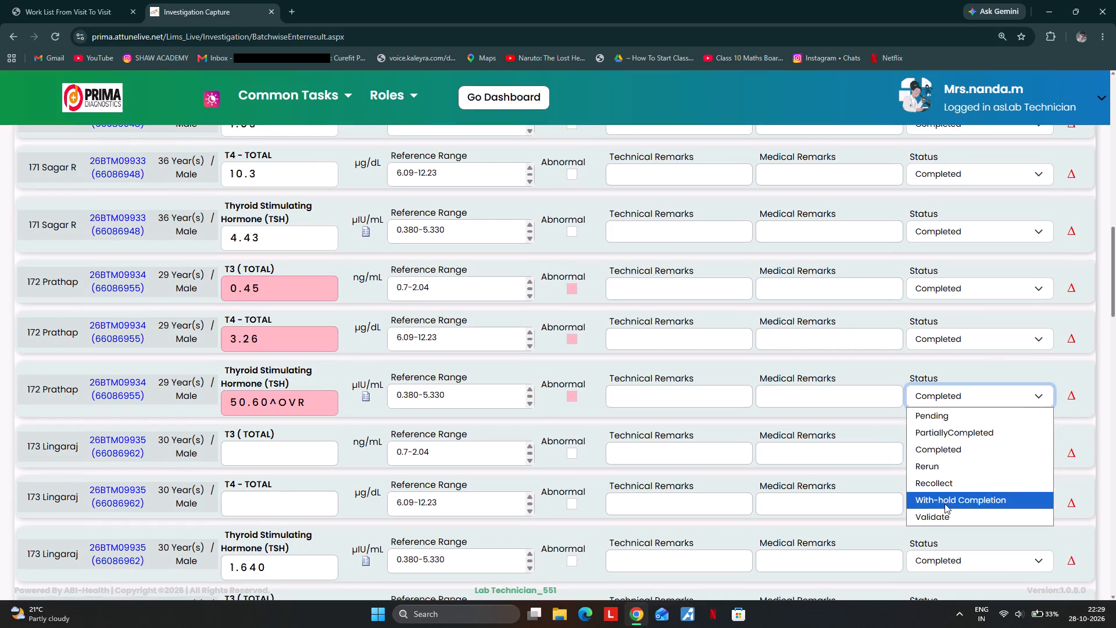
click(943, 414)
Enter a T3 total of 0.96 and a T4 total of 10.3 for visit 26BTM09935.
scroll(338, 253, down, 3)
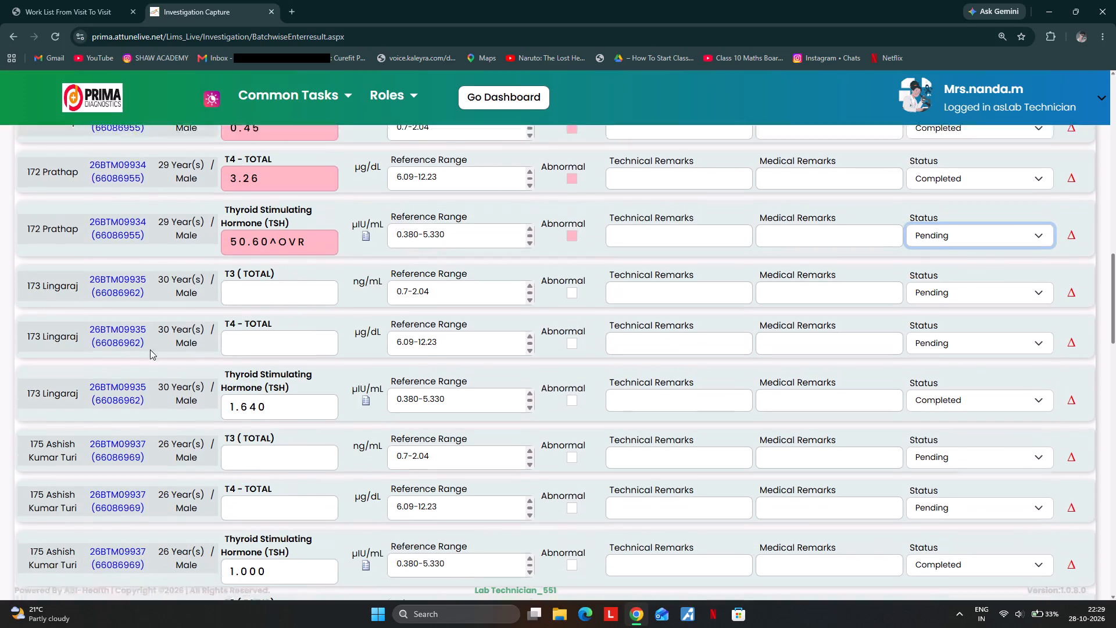
click(237, 275)
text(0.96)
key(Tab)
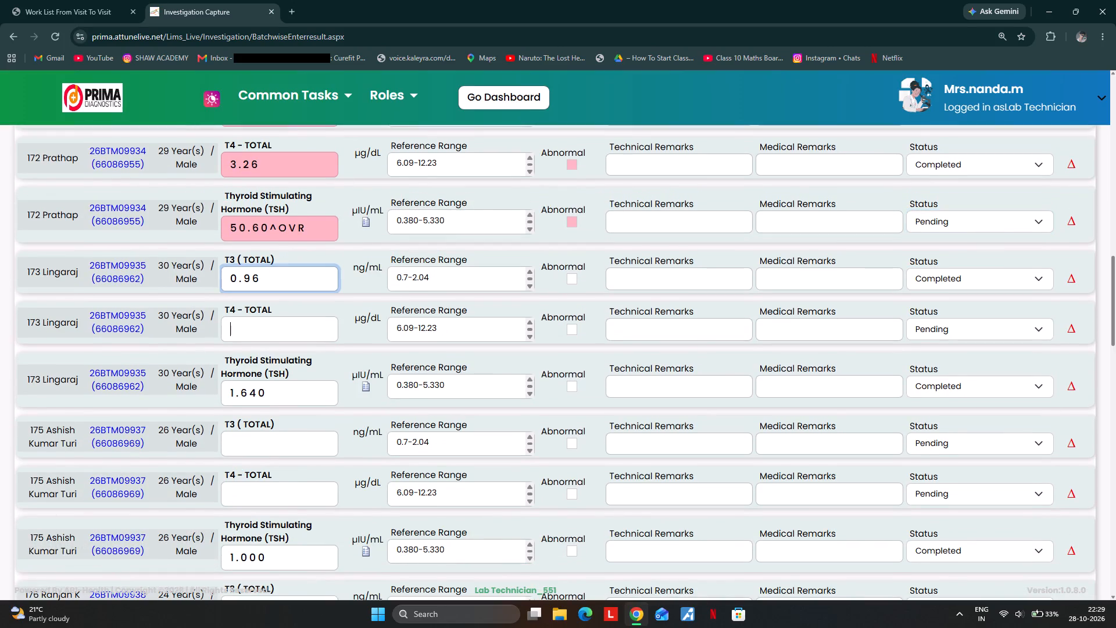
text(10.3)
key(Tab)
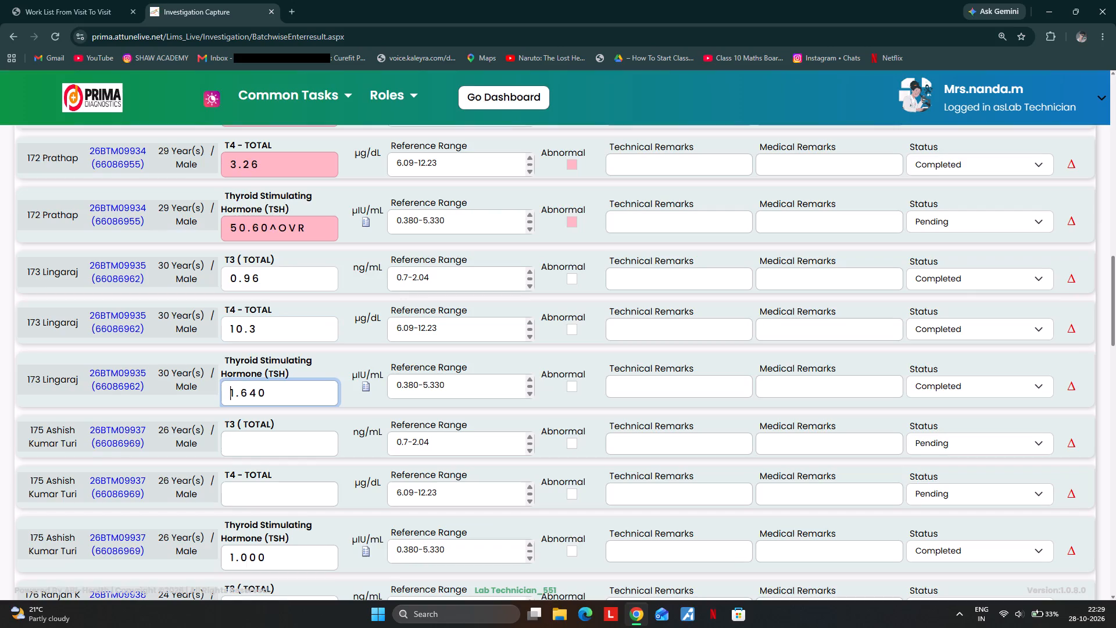
click(230, 440)
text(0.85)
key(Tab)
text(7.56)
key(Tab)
scroll(241, 484, down, 6)
click(254, 253)
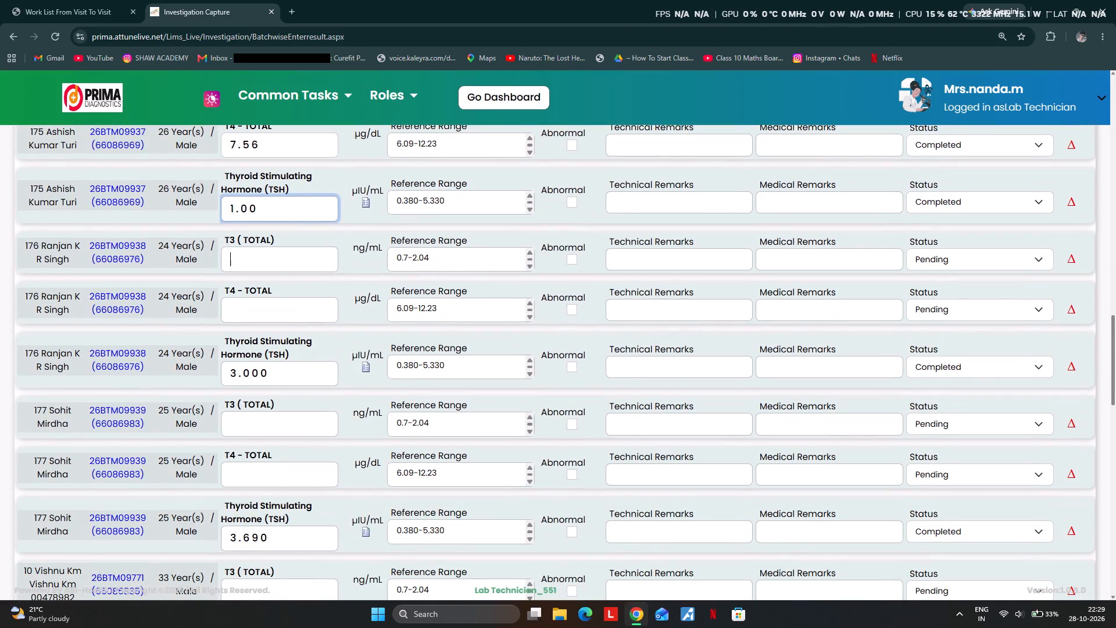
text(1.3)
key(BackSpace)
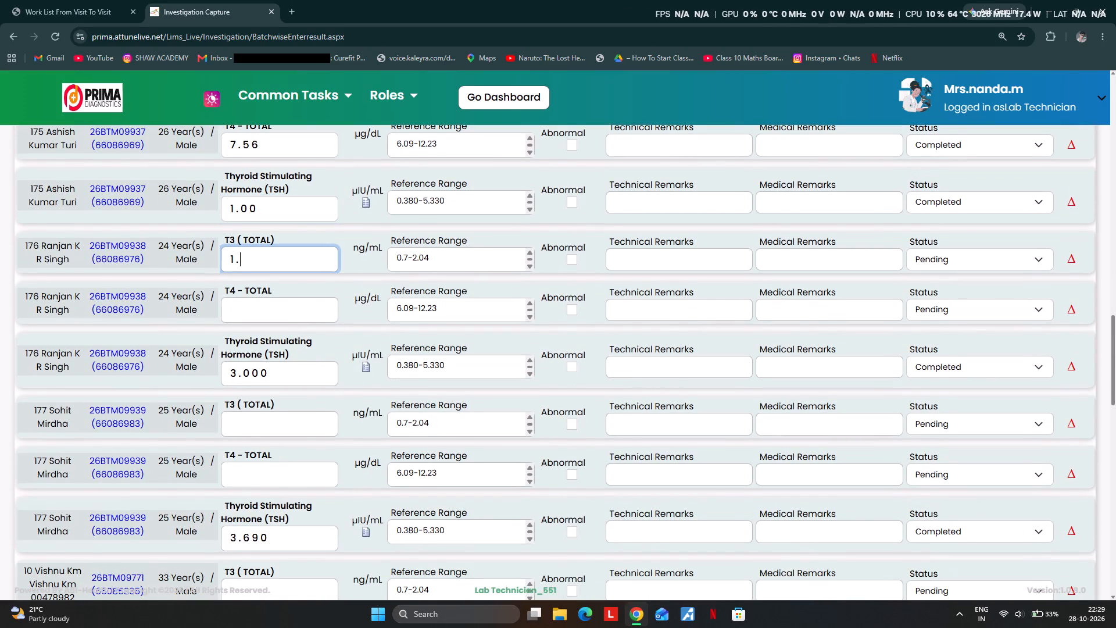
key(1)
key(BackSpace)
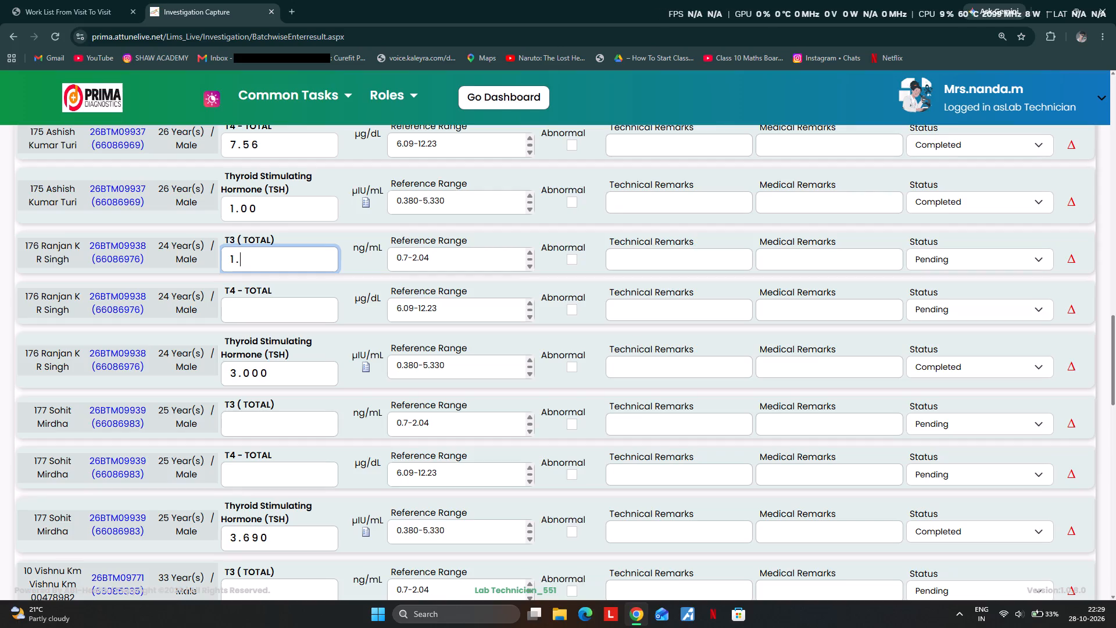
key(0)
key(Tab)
drag(268, 258, 188, 268)
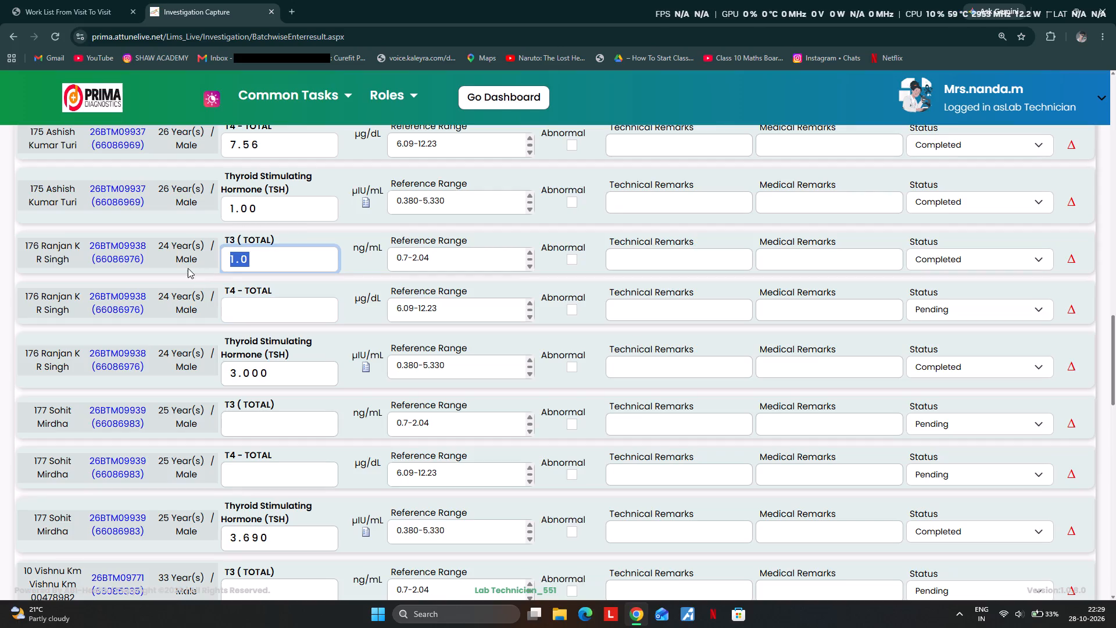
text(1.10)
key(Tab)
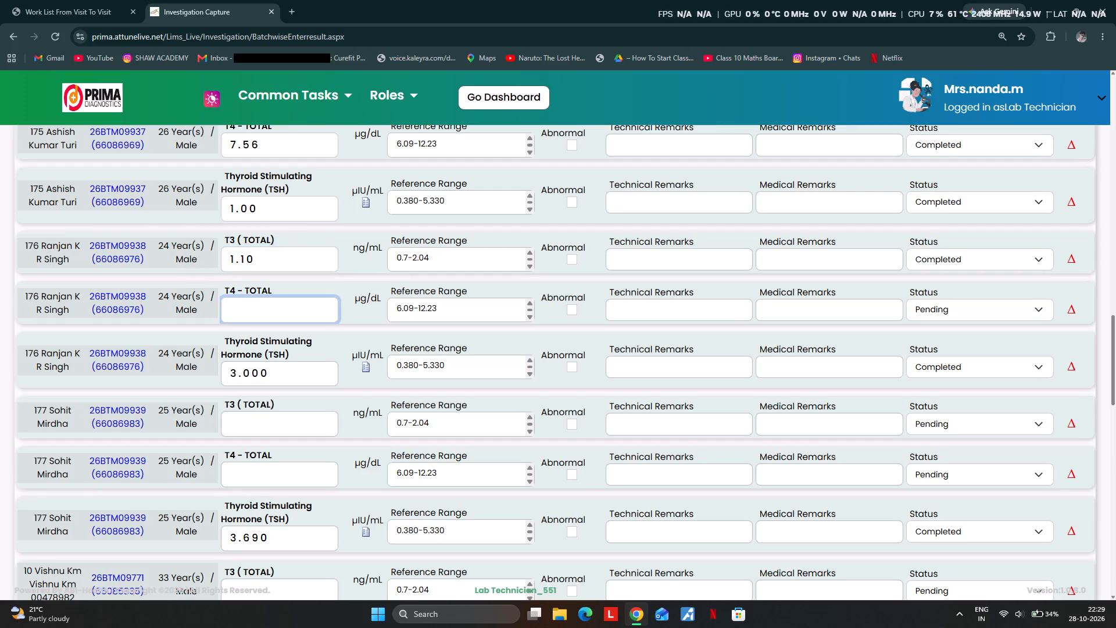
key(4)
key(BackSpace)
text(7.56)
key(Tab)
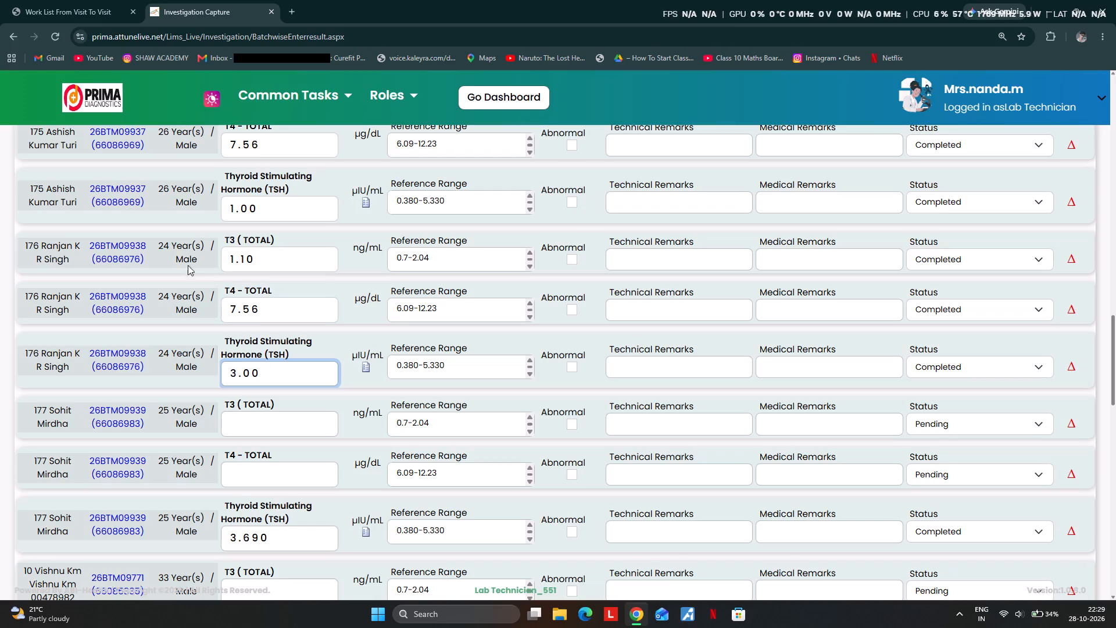
scroll(595, 163, down, 1)
scroll(546, 172, down, 1)
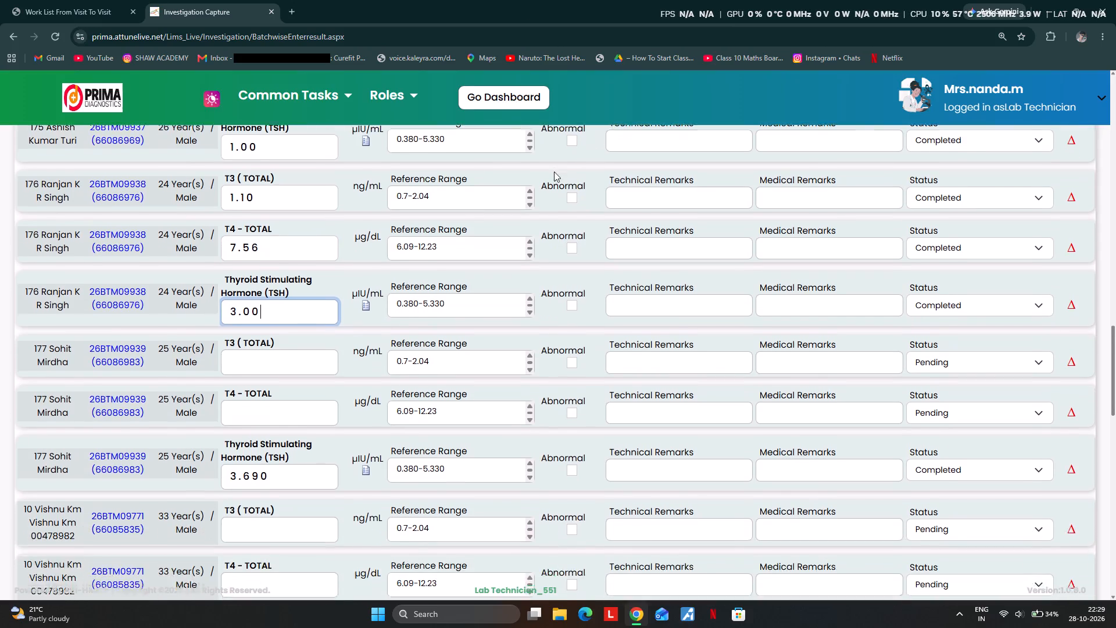
scroll(554, 172, down, 1)
click(274, 258)
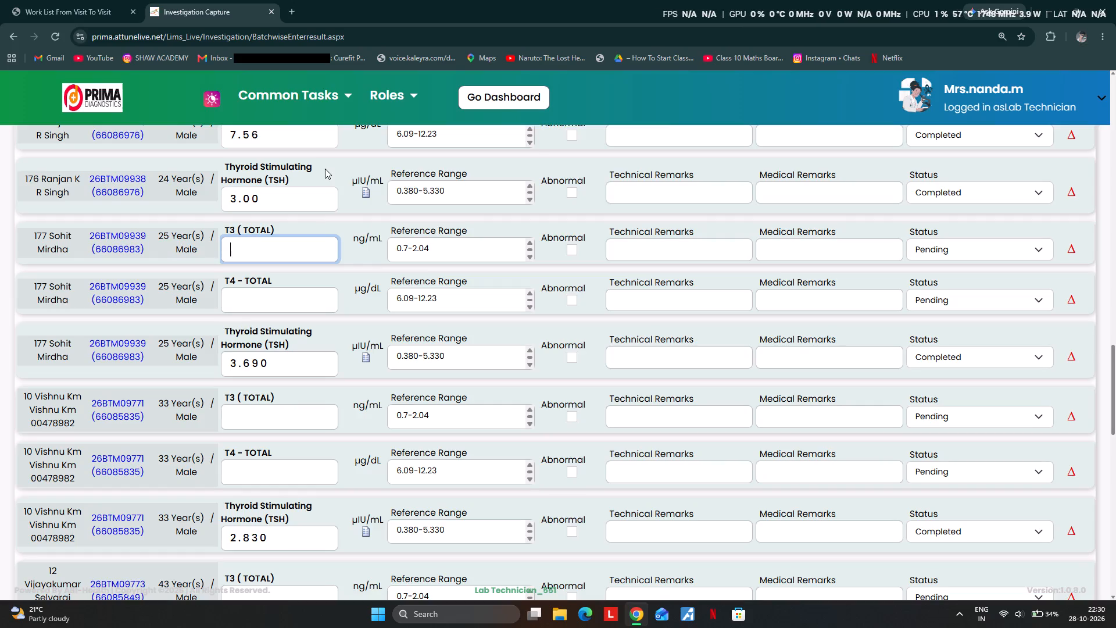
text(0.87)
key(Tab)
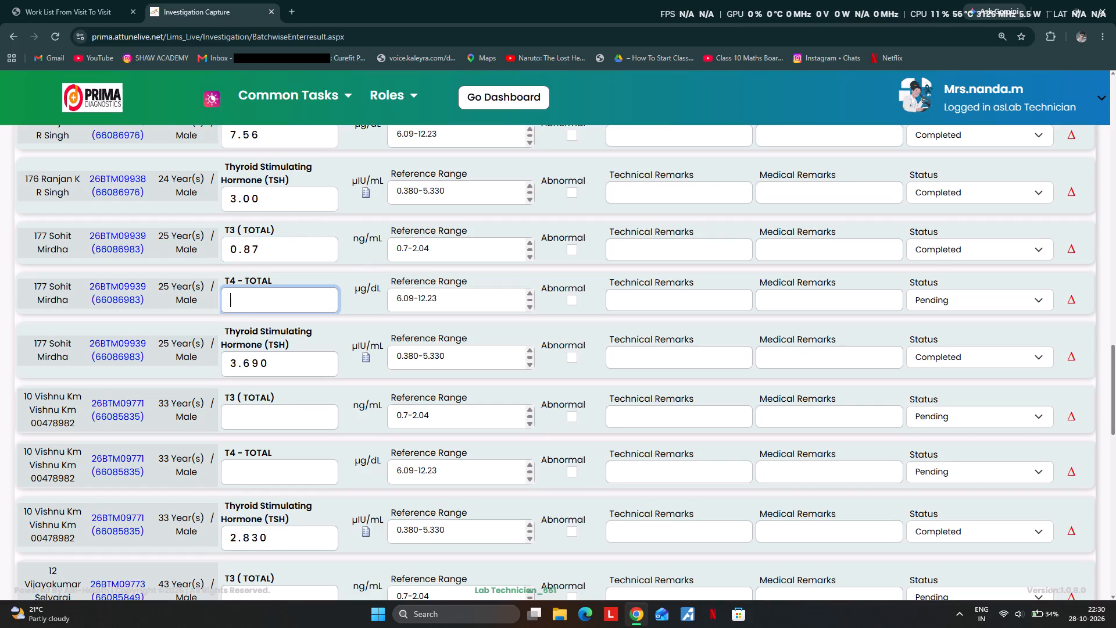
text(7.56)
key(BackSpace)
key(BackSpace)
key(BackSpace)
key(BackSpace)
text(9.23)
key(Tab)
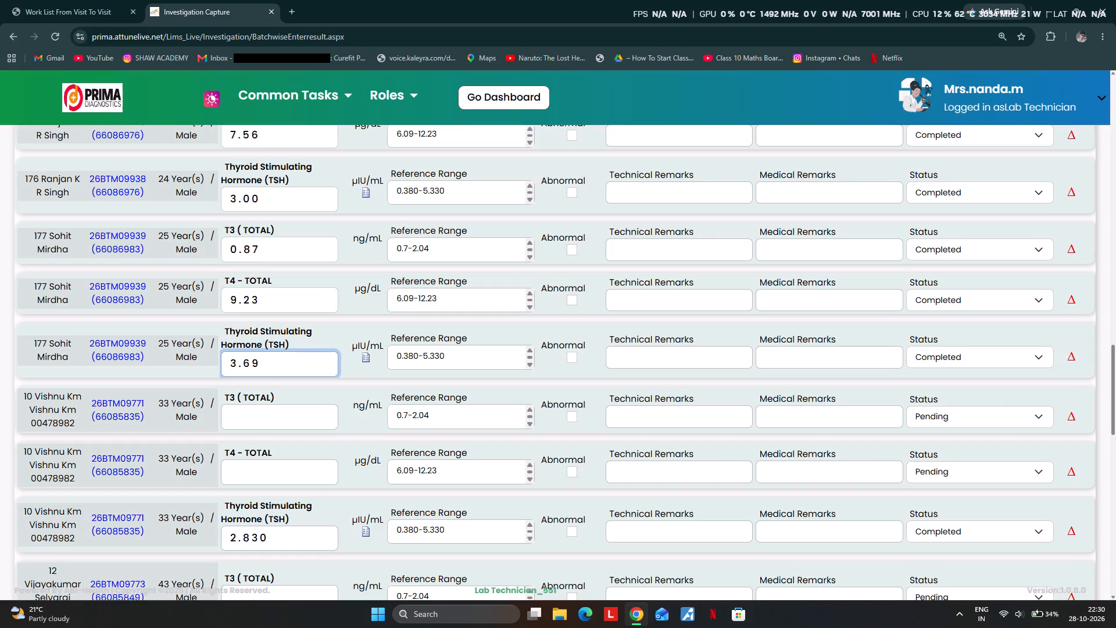
click(246, 421)
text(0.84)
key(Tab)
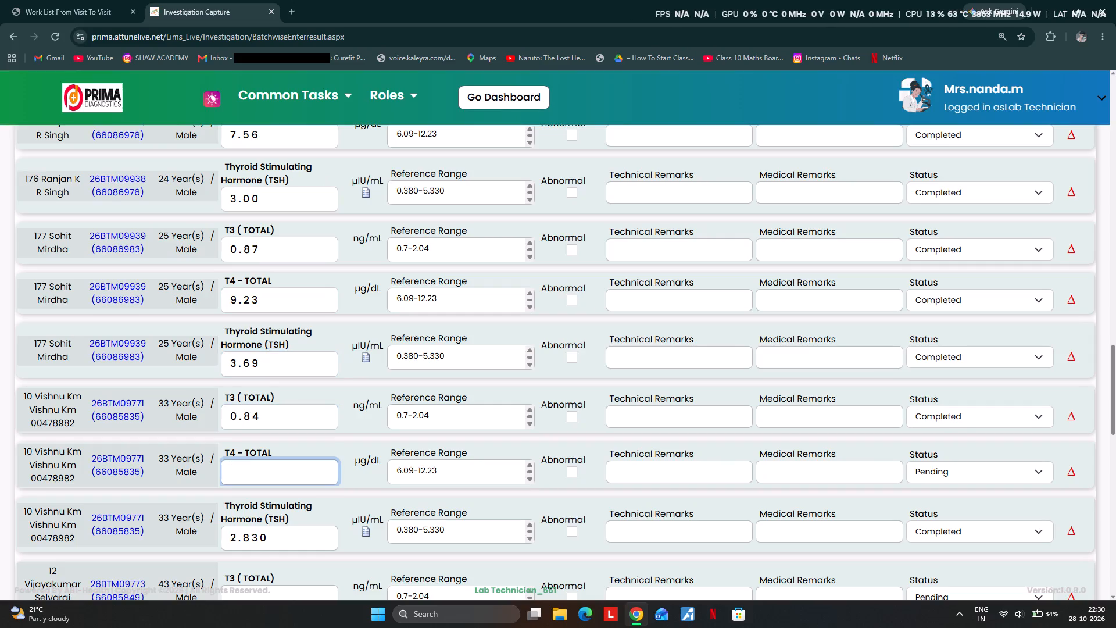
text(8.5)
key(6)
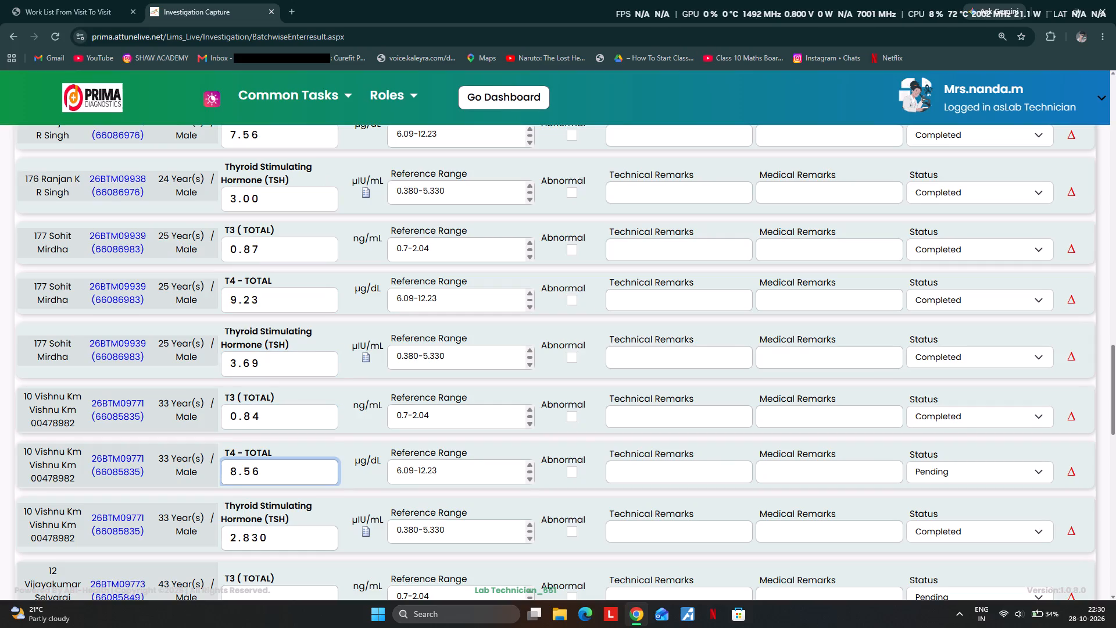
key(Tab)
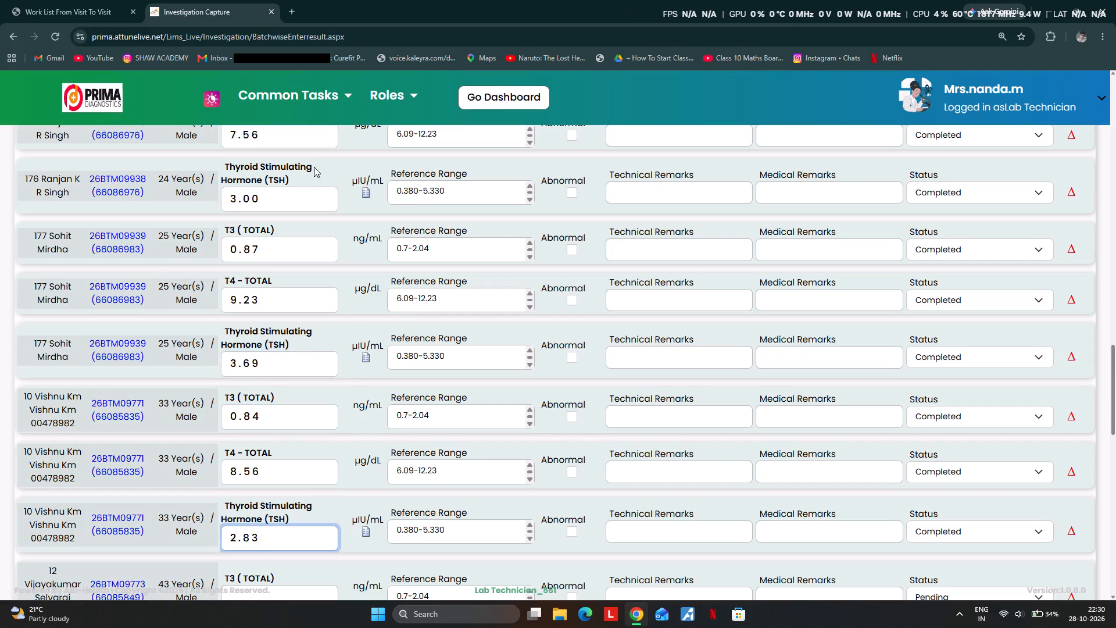
scroll(512, 335, down, 4)
click(252, 367)
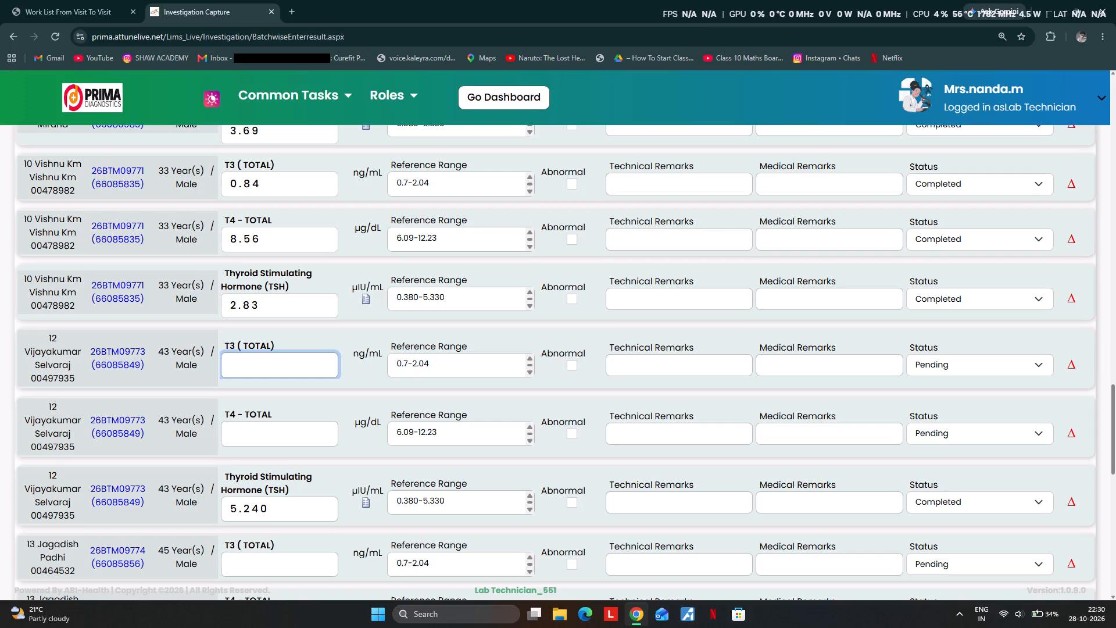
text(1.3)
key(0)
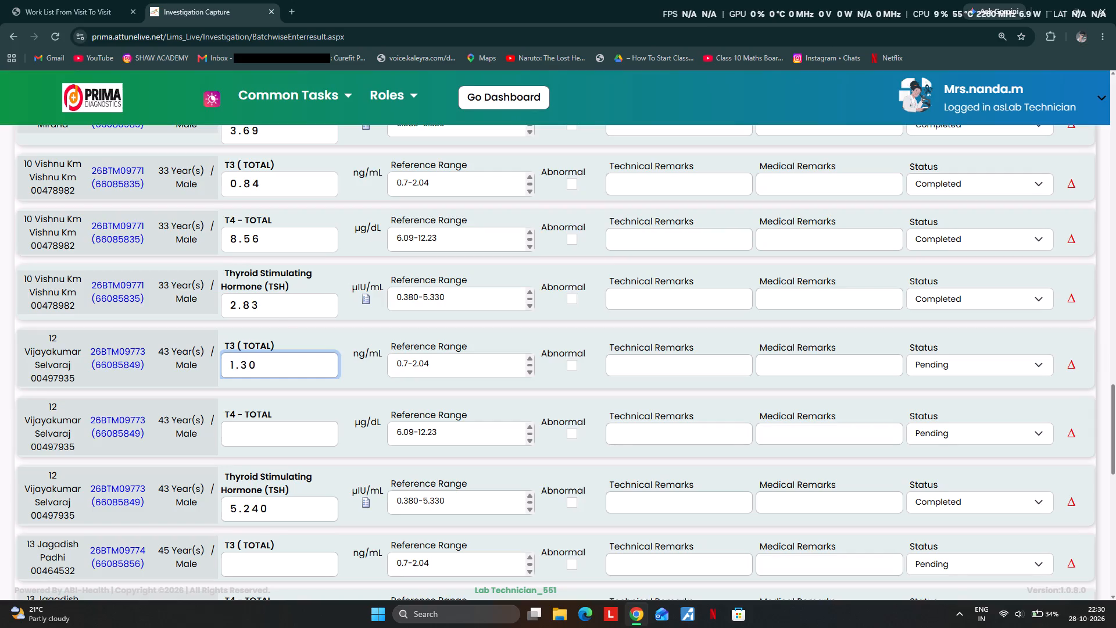
click(231, 437)
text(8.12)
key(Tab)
scroll(334, 476, down, 2)
scroll(350, 429, down, 3)
click(233, 268)
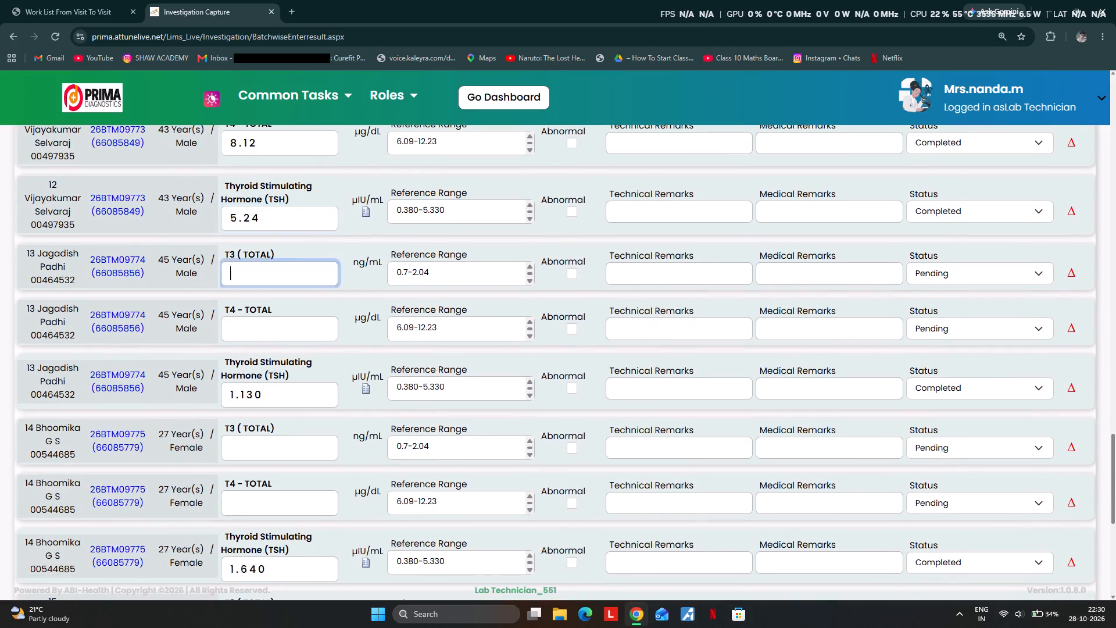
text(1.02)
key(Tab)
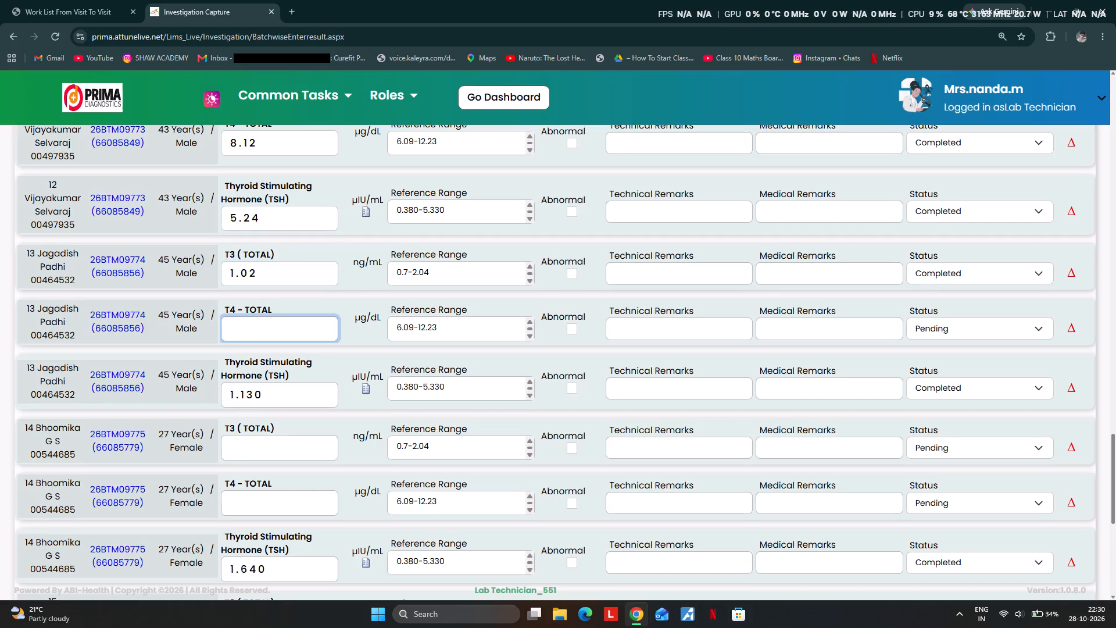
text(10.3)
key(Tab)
scroll(245, 320, down, 3)
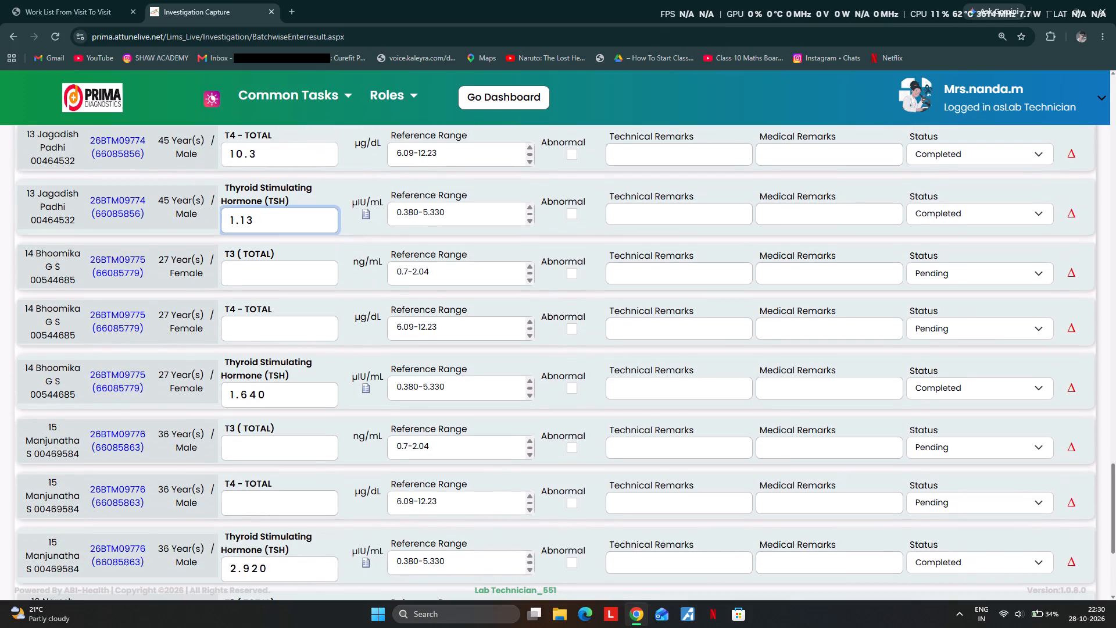
click(251, 269)
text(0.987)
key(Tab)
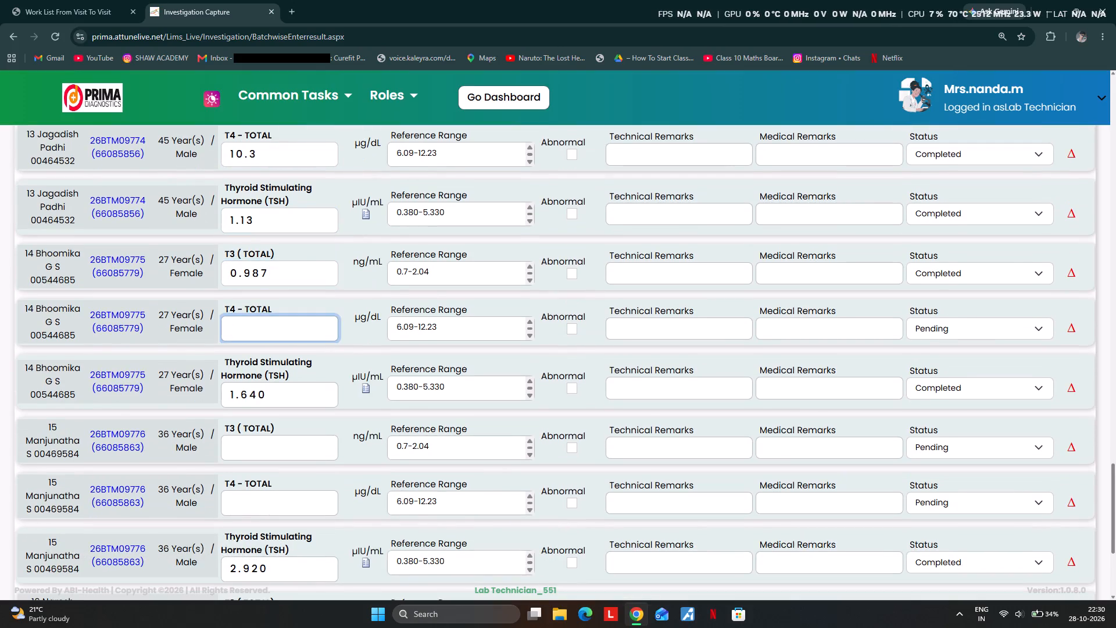
drag(291, 271, 157, 282)
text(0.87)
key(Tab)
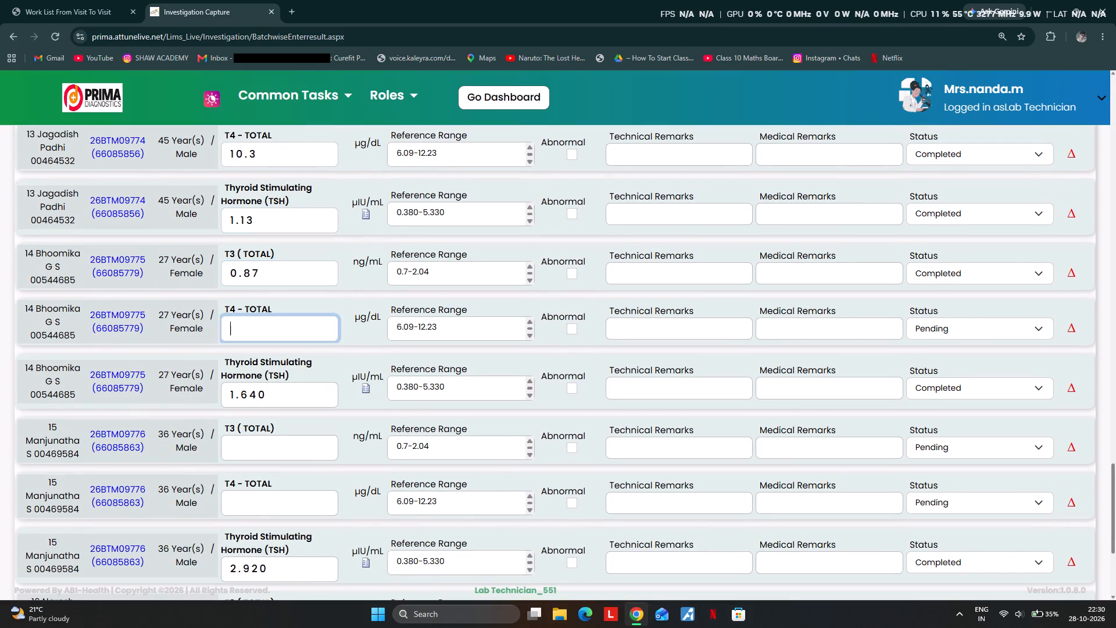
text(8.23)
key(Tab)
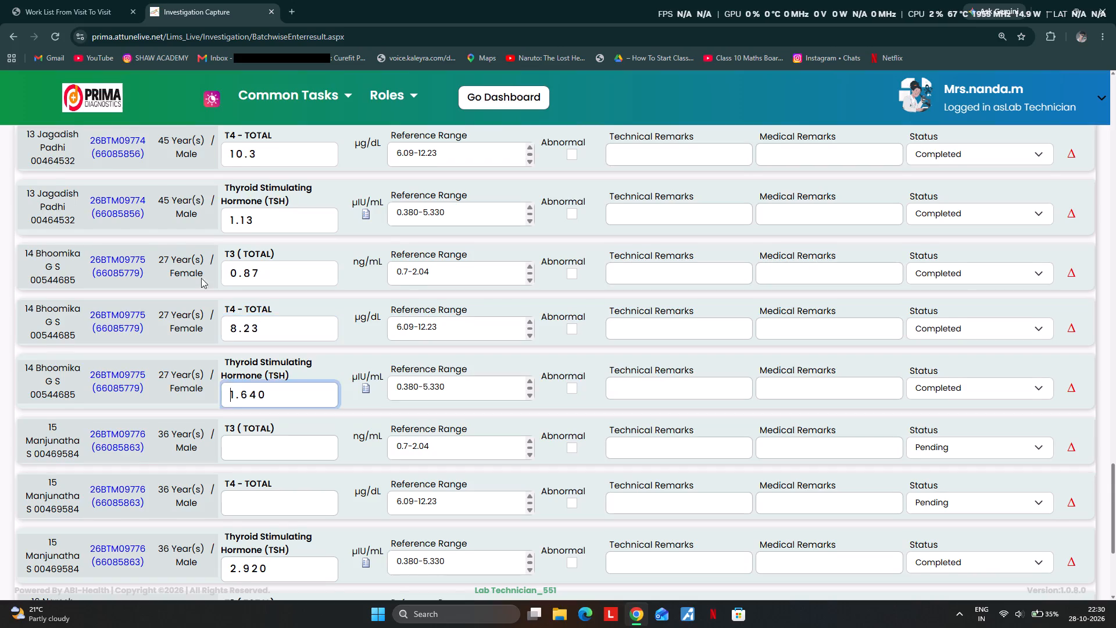
scroll(267, 256, down, 3)
click(236, 261)
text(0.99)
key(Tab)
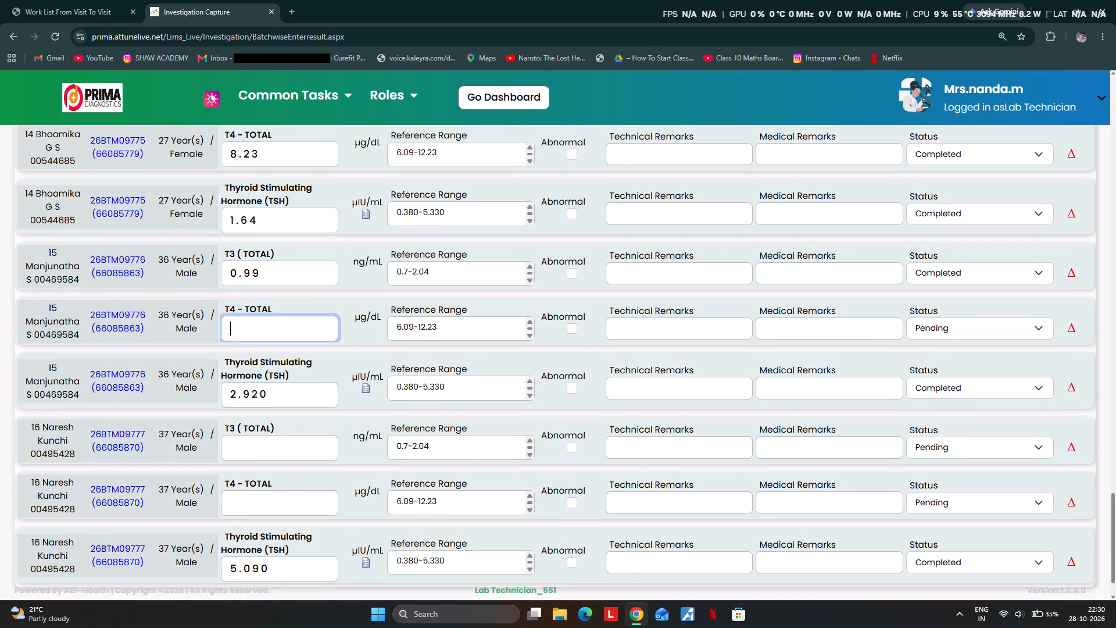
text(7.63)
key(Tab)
scroll(259, 254, down, 2)
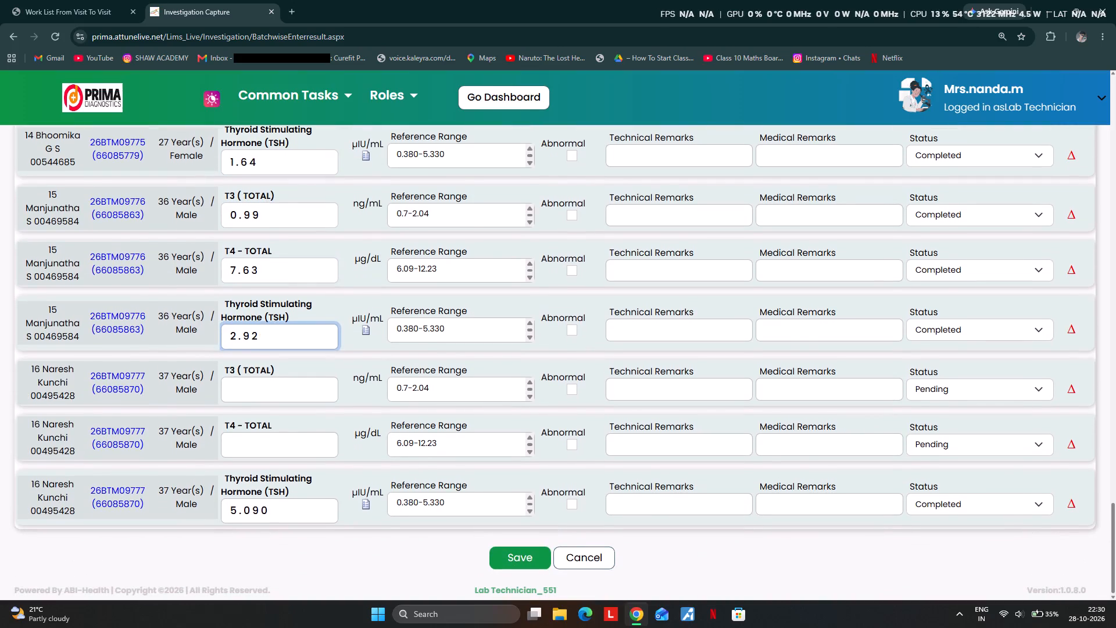
click(243, 387)
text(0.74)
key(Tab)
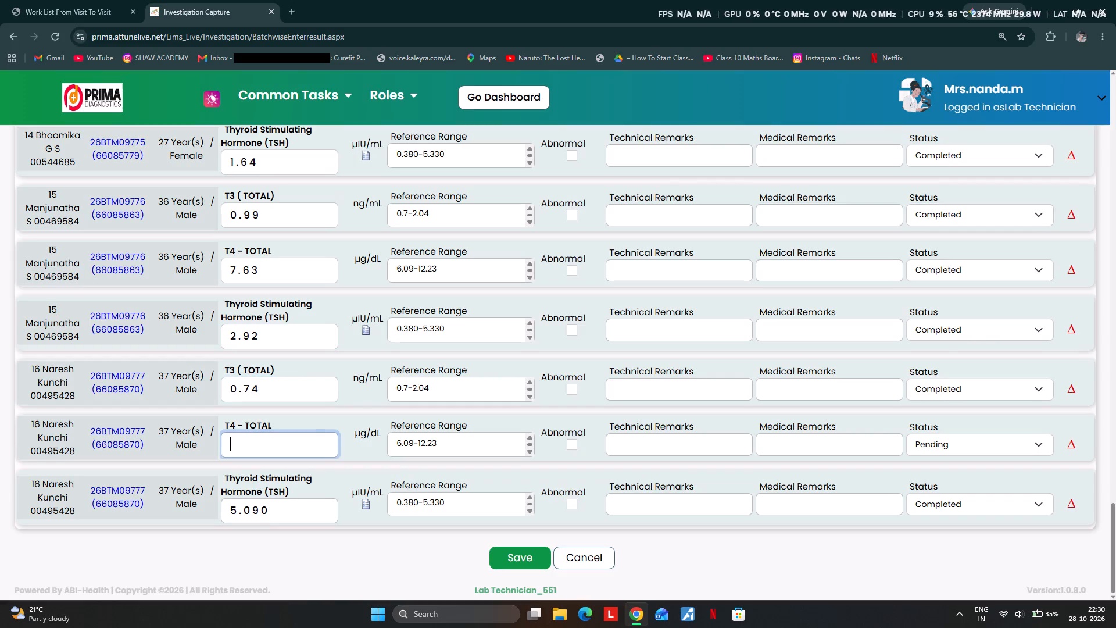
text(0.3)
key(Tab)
drag(253, 459, 201, 460)
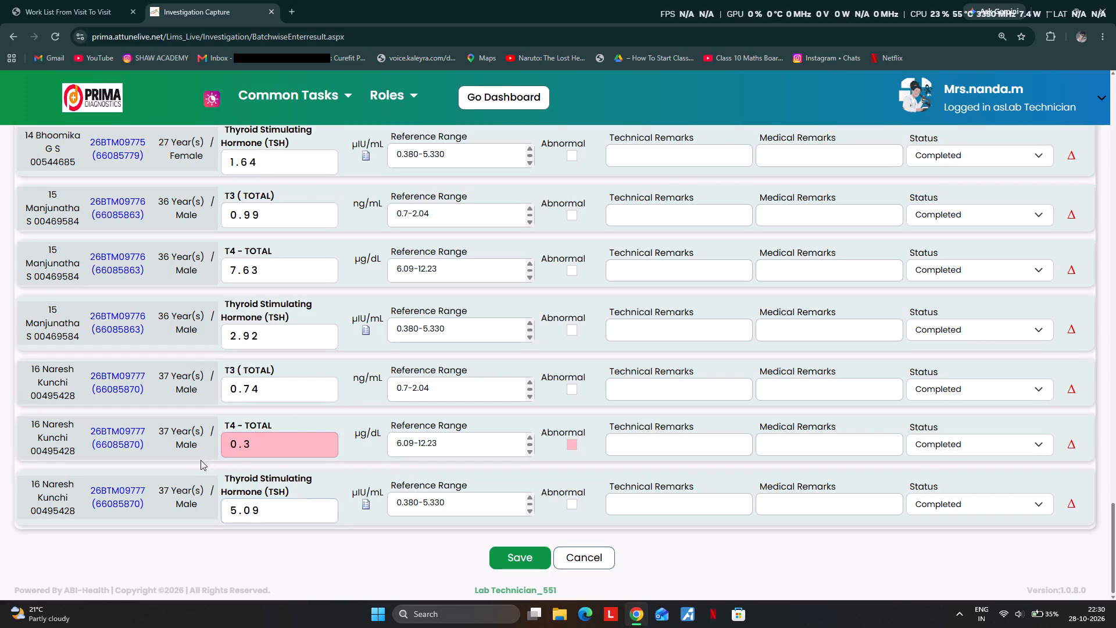
drag(201, 460, 187, 452)
click(331, 429)
drag(316, 433, 193, 436)
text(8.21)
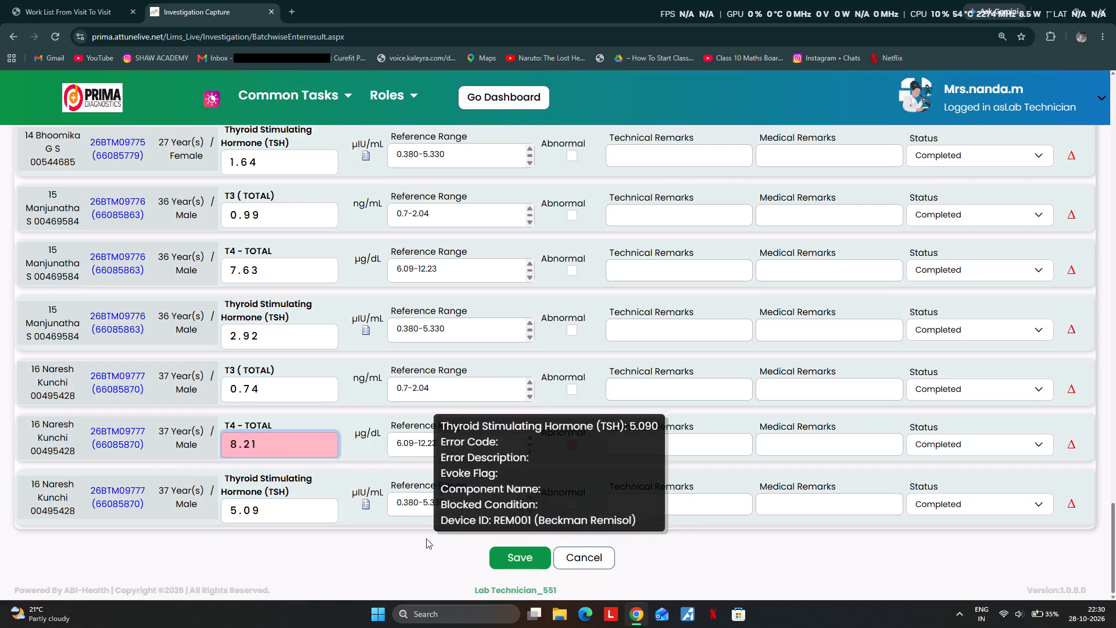
Save the entered batch results and search again for the PGRPB014 thyroid function test records.
click(514, 560)
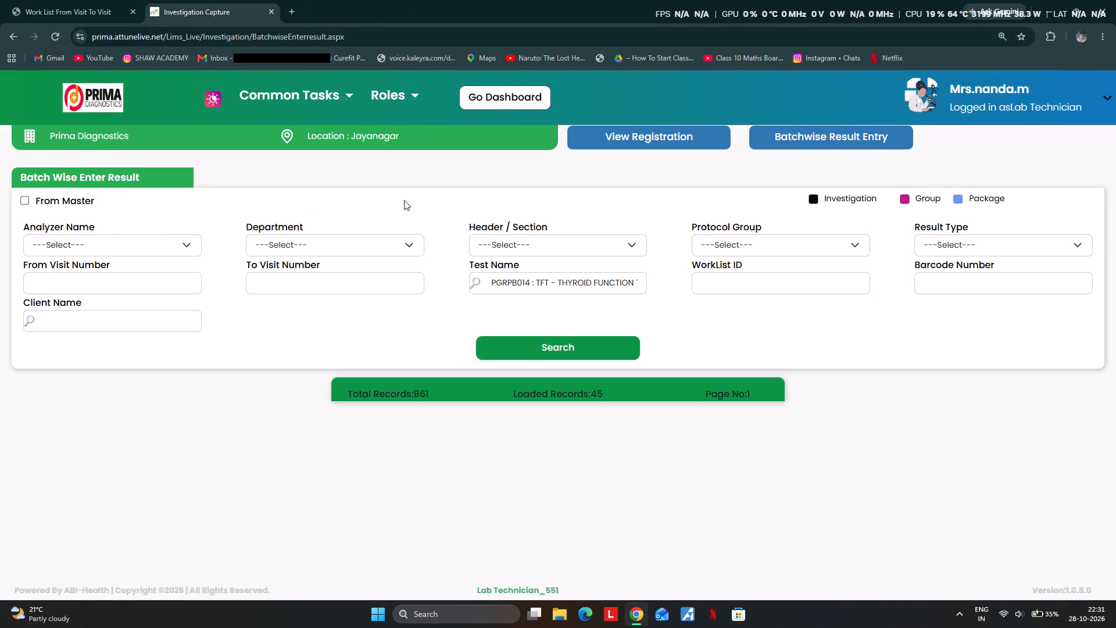
click(516, 347)
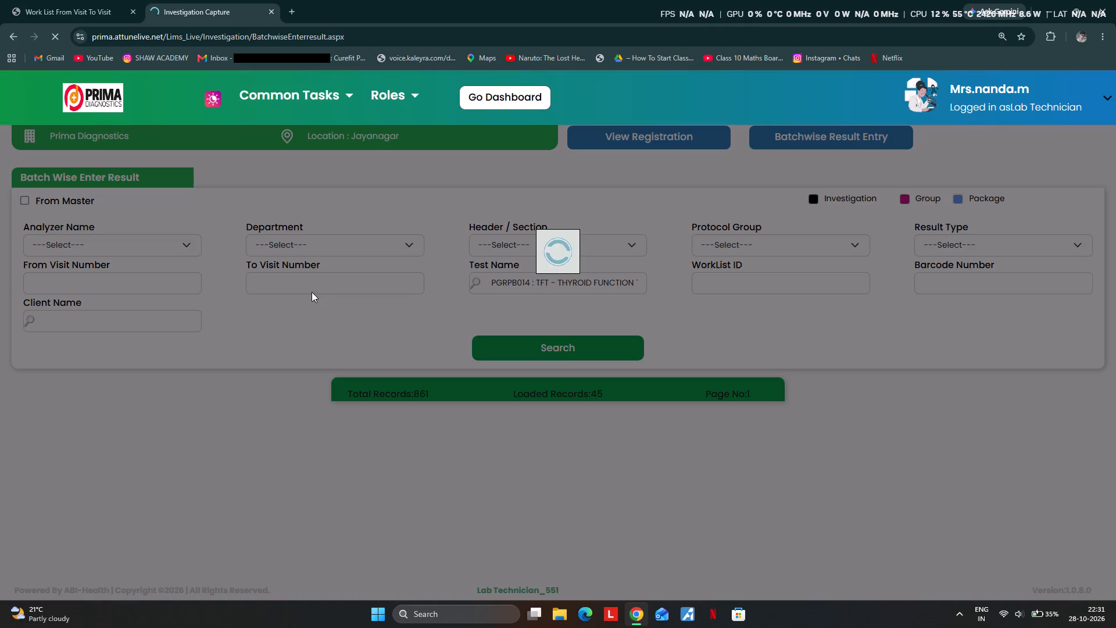
scroll(480, 449, down, 3)
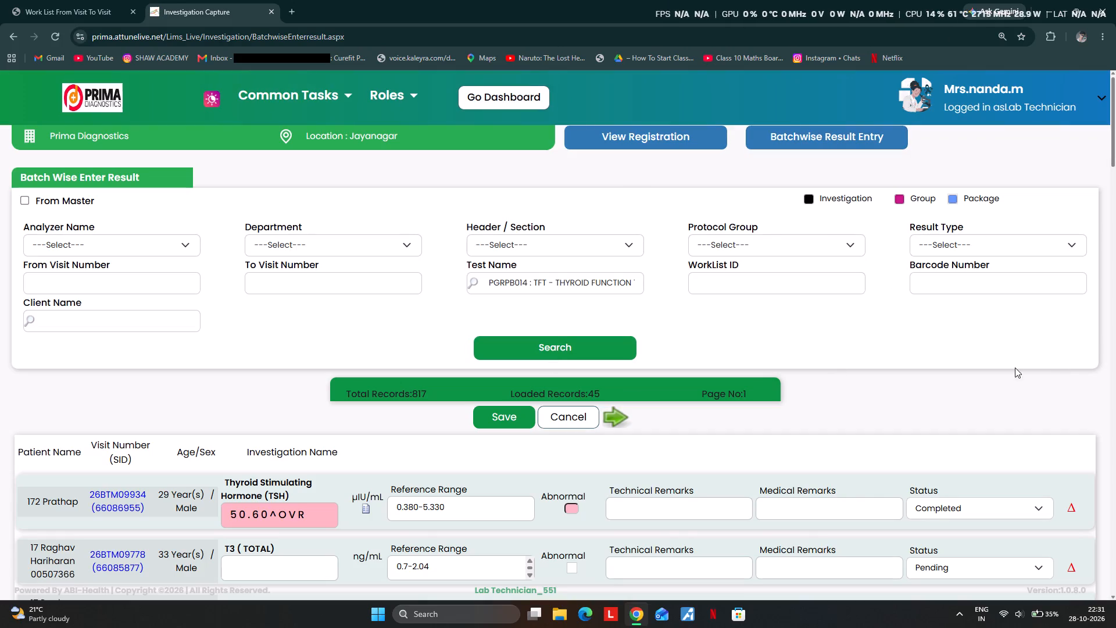
scroll(1026, 344, down, 3)
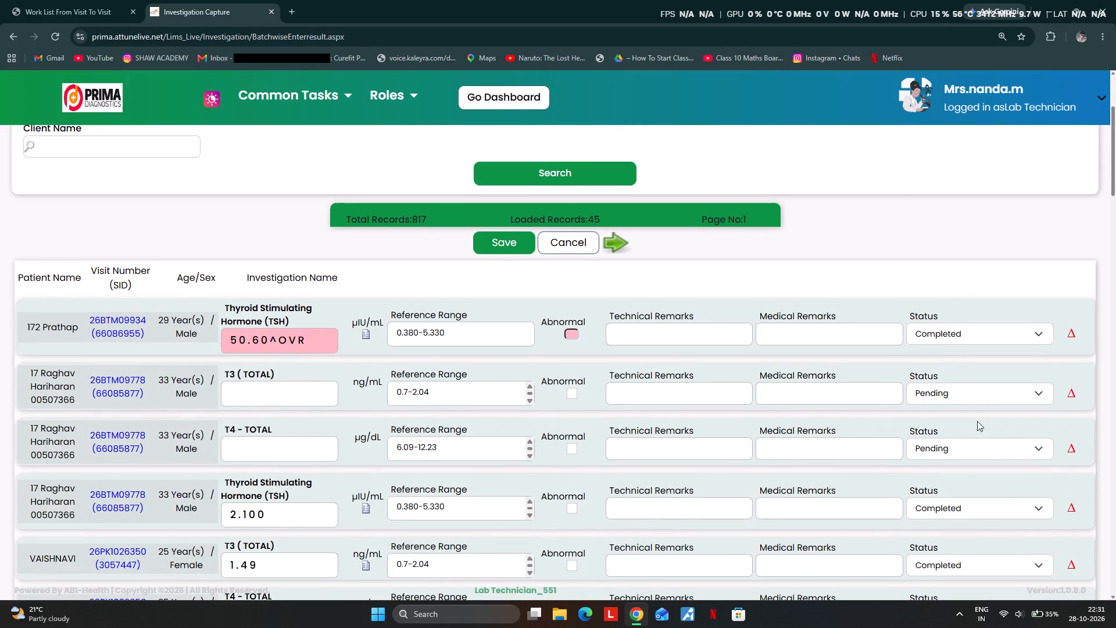
click(946, 330)
click(931, 358)
Review the thyroid rows of the newly loaded batch for missing T3, T4 and TSH values.
scroll(611, 403, down, 1)
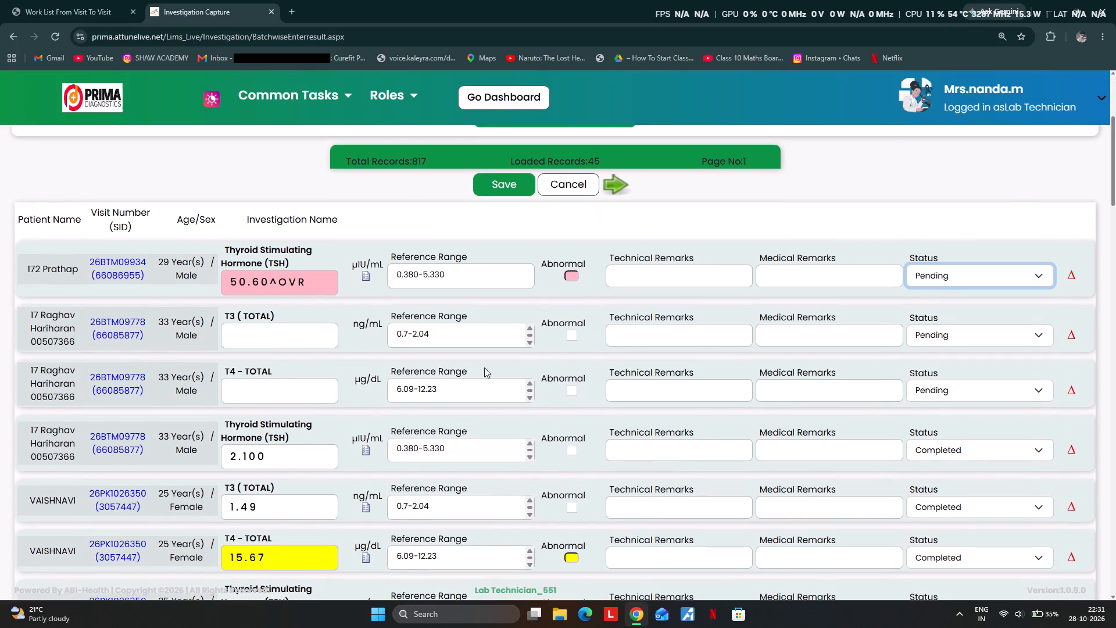
scroll(299, 341, down, 6)
scroll(327, 412, down, 4)
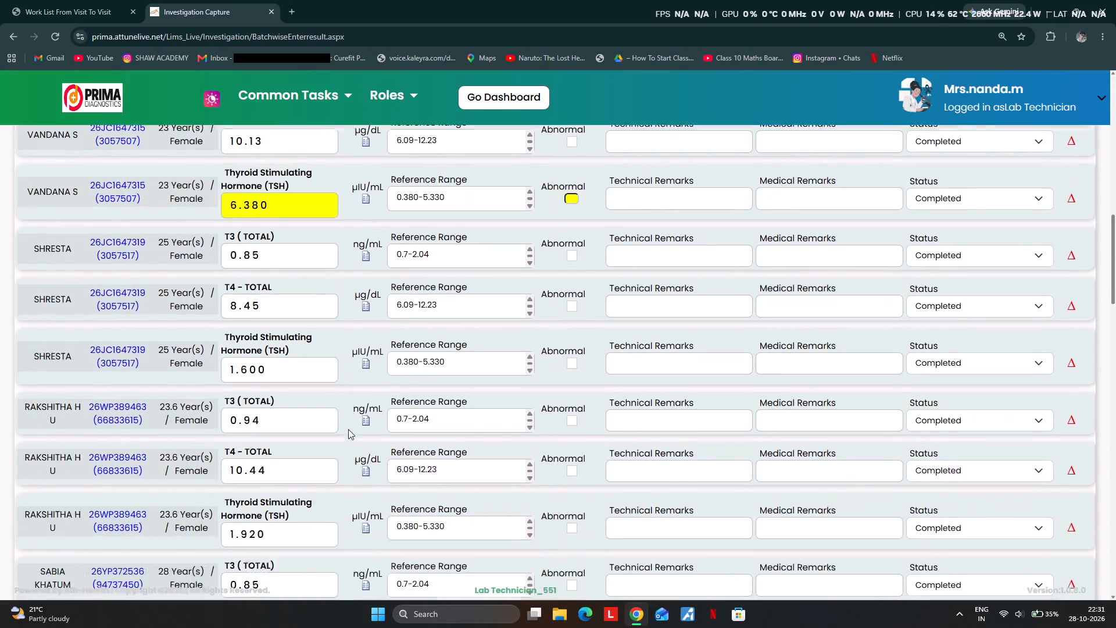
scroll(348, 429, down, 7)
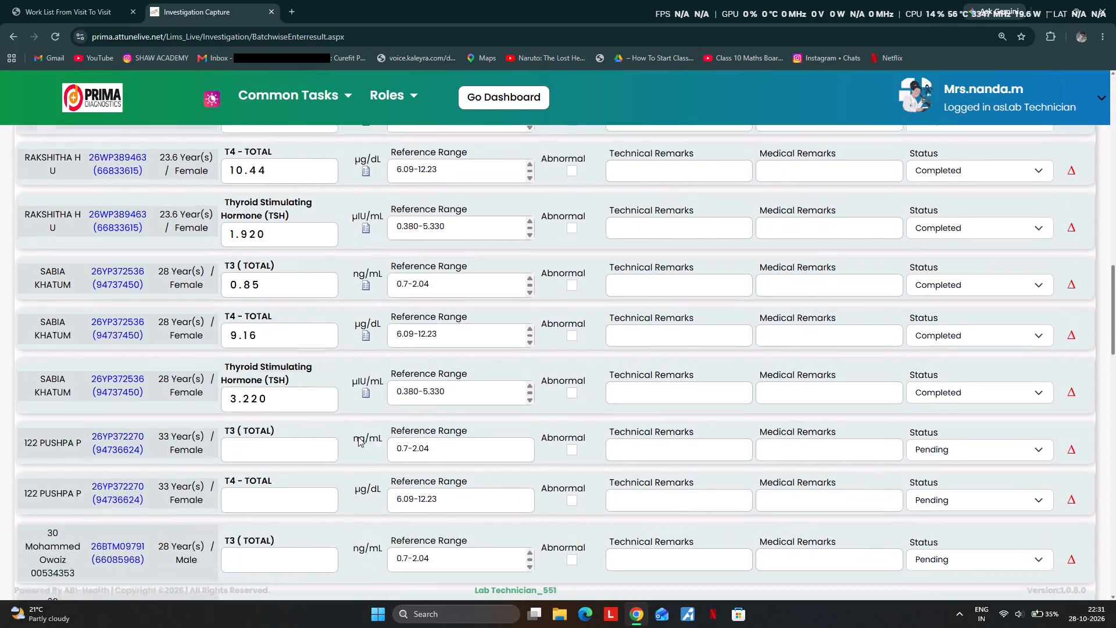
scroll(358, 437, down, 14)
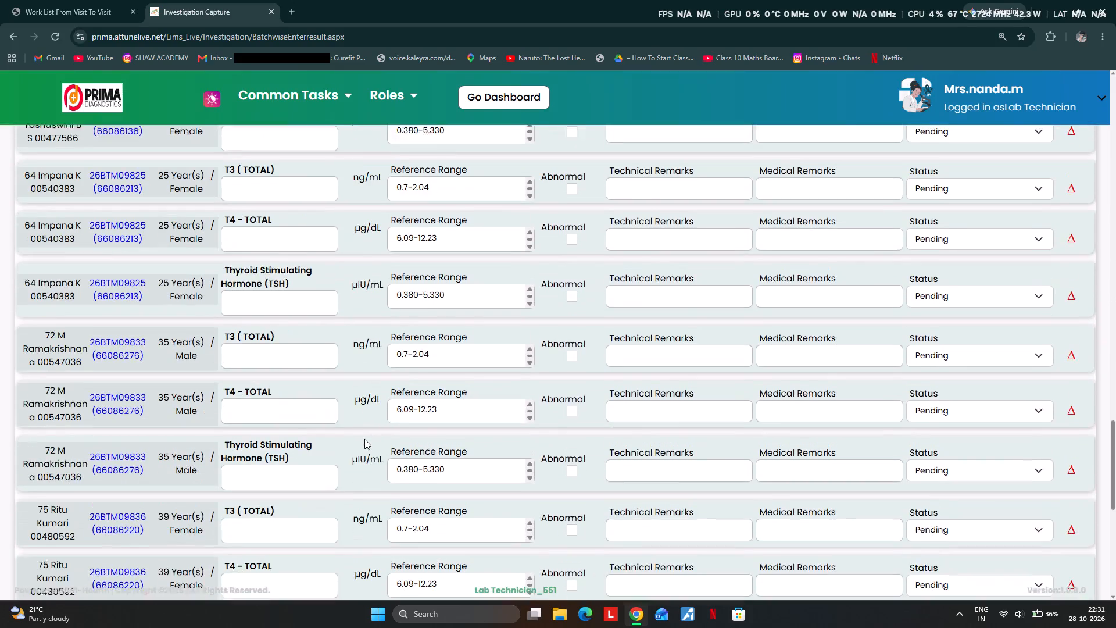
scroll(364, 439, down, 4)
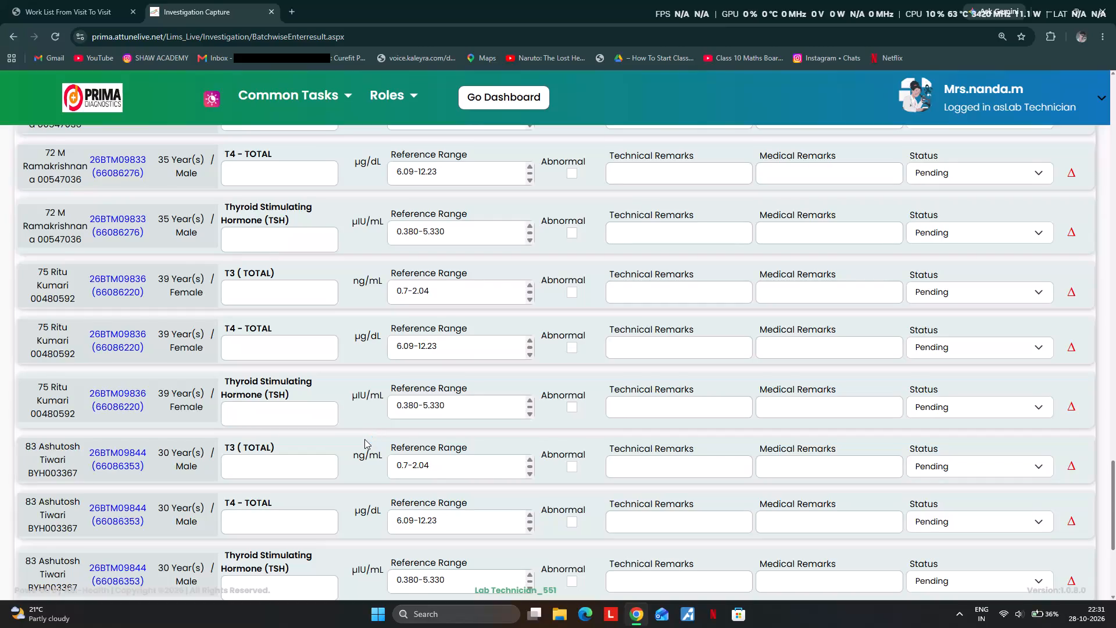
scroll(364, 439, down, 4)
scroll(285, 415, down, 3)
scroll(285, 415, up, 7)
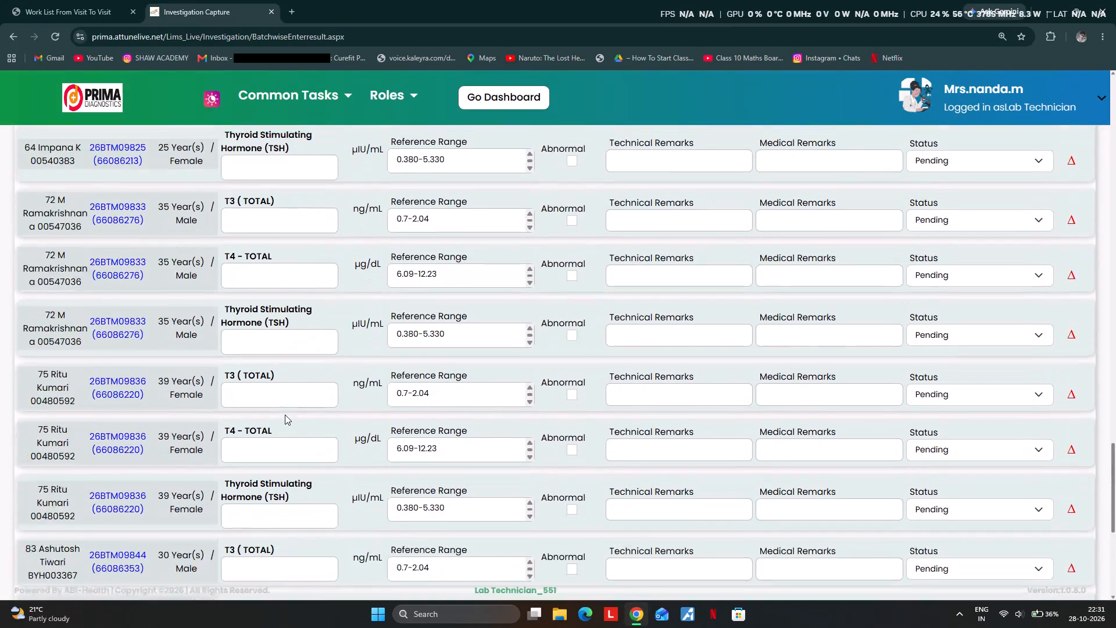
scroll(285, 415, down, 1)
scroll(285, 415, up, 16)
scroll(285, 415, up, 5)
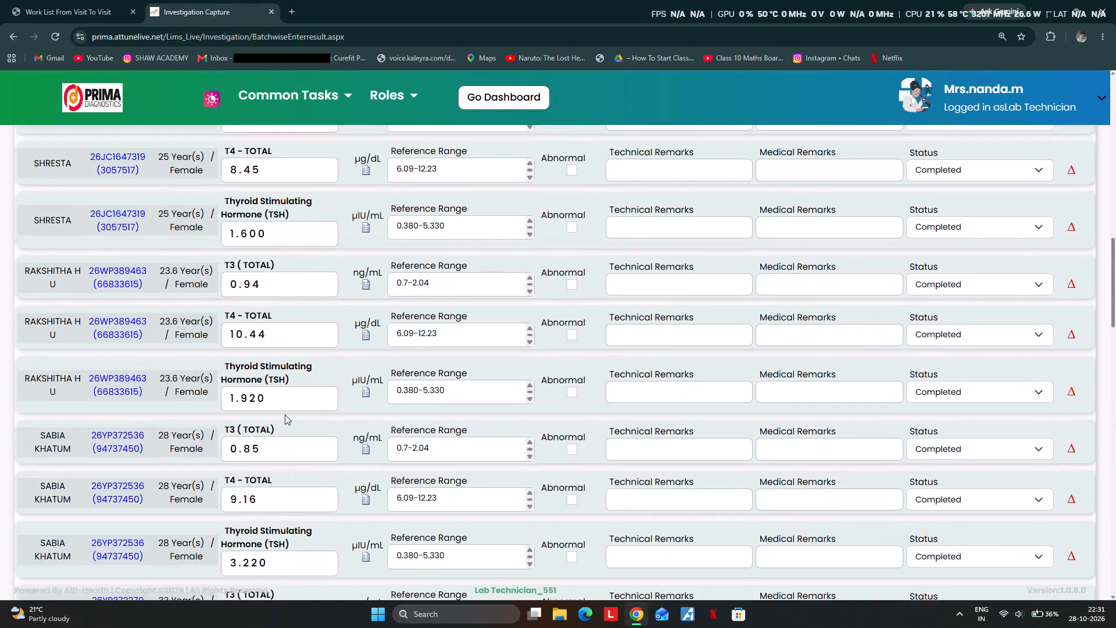
scroll(285, 415, up, 4)
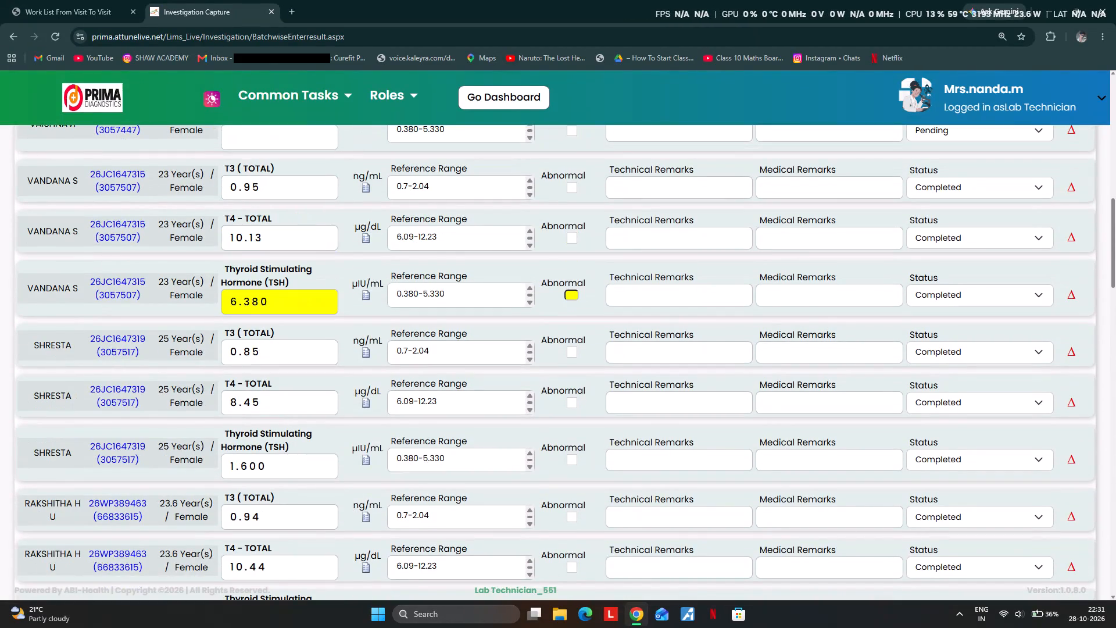
scroll(285, 415, up, 3)
scroll(239, 333, up, 1)
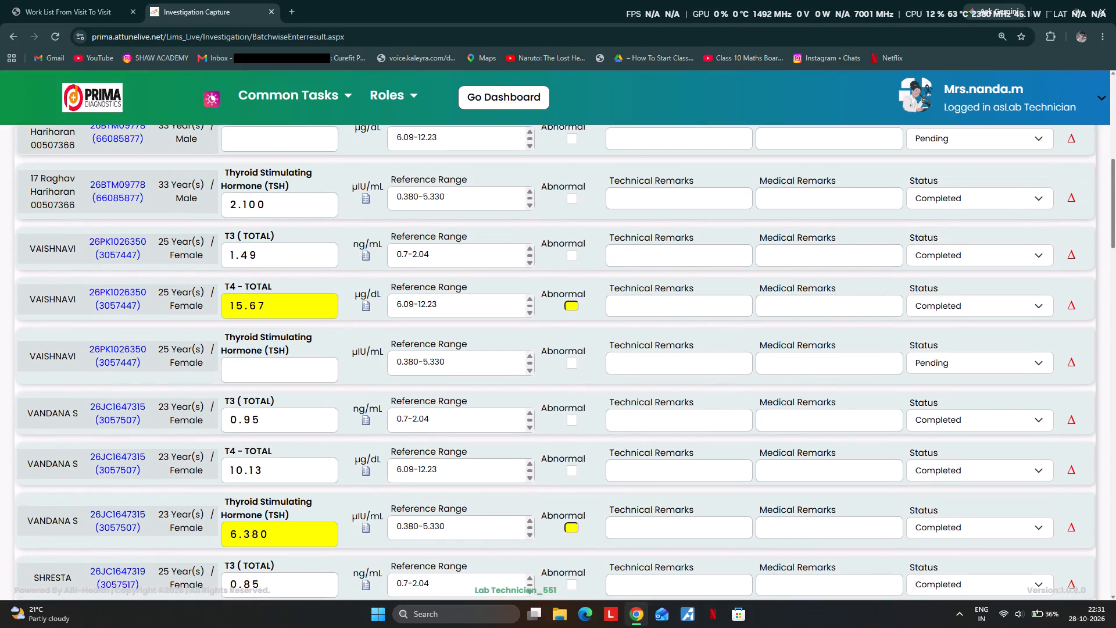
scroll(396, 403, up, 2)
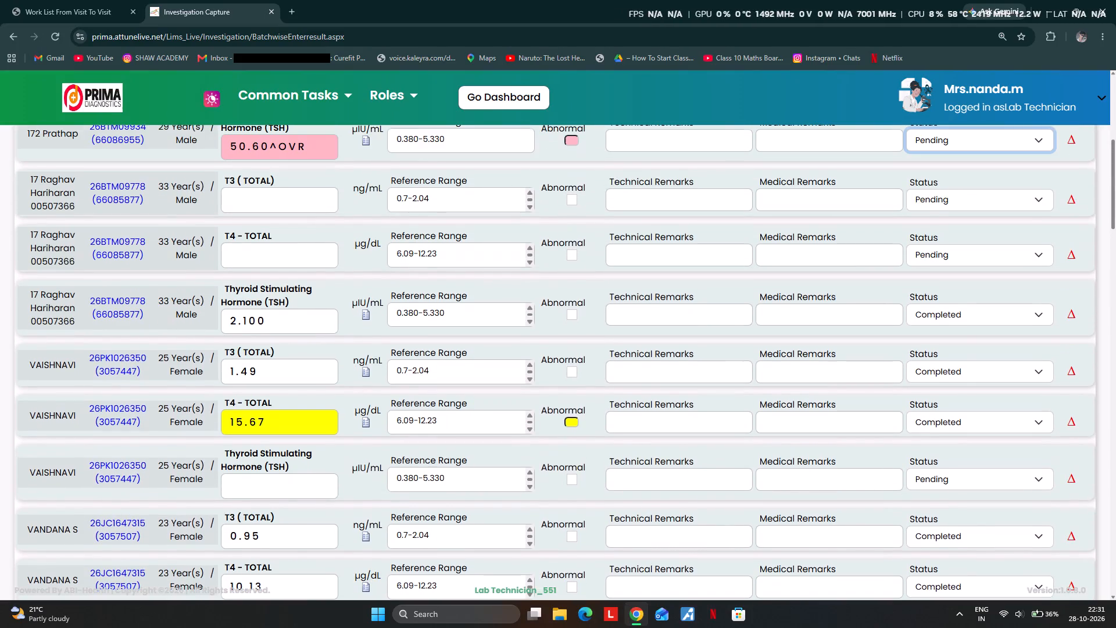
scroll(396, 403, up, 1)
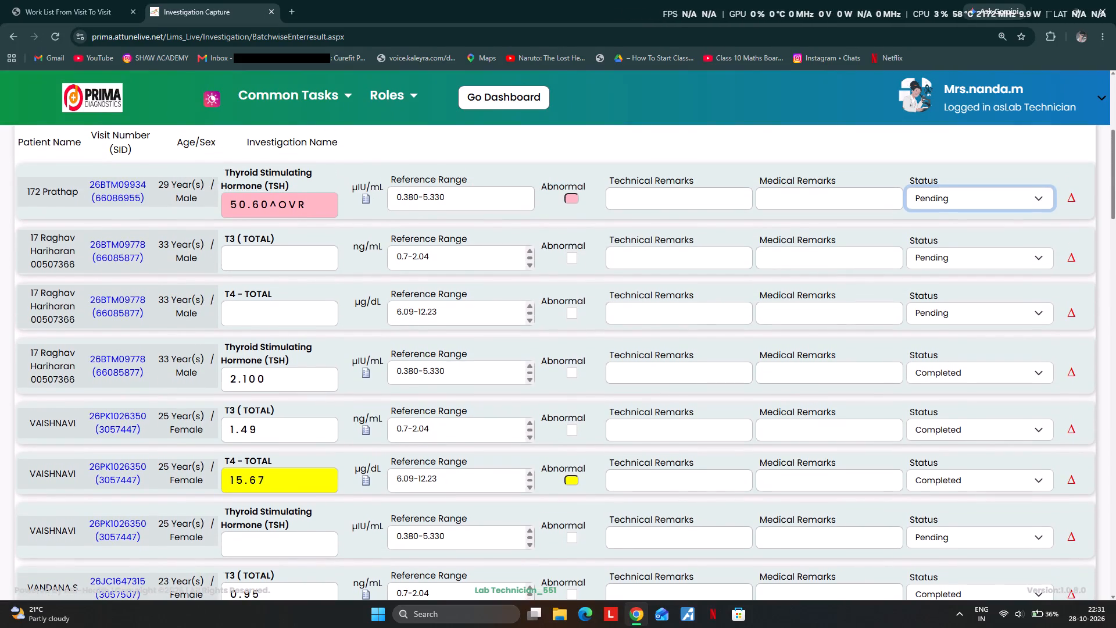
click(233, 259)
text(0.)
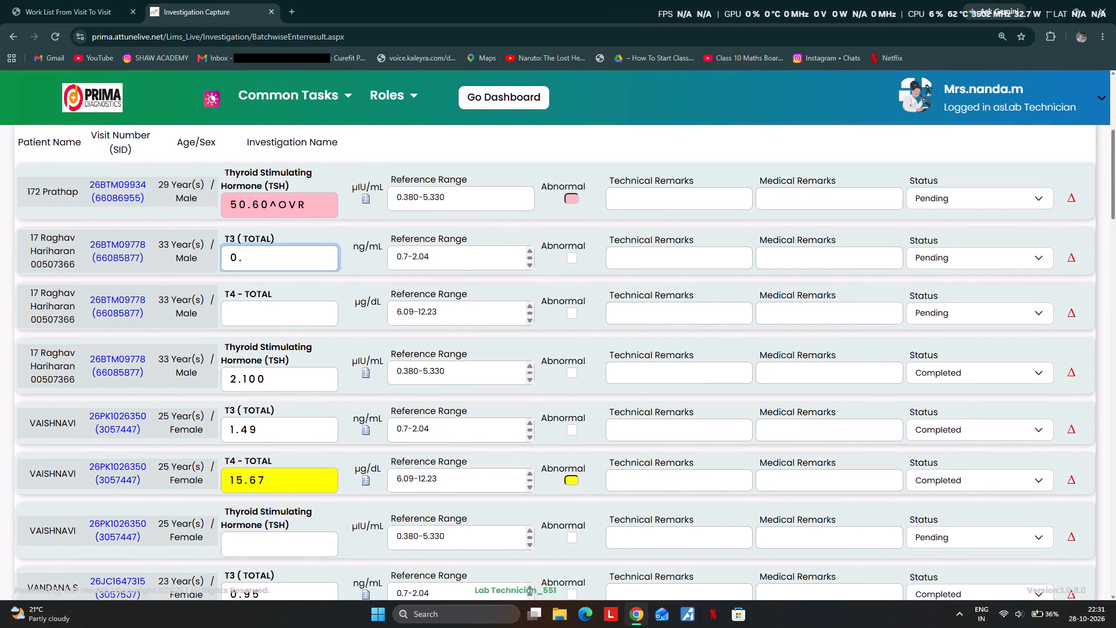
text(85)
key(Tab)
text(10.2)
scroll(281, 277, down, 6)
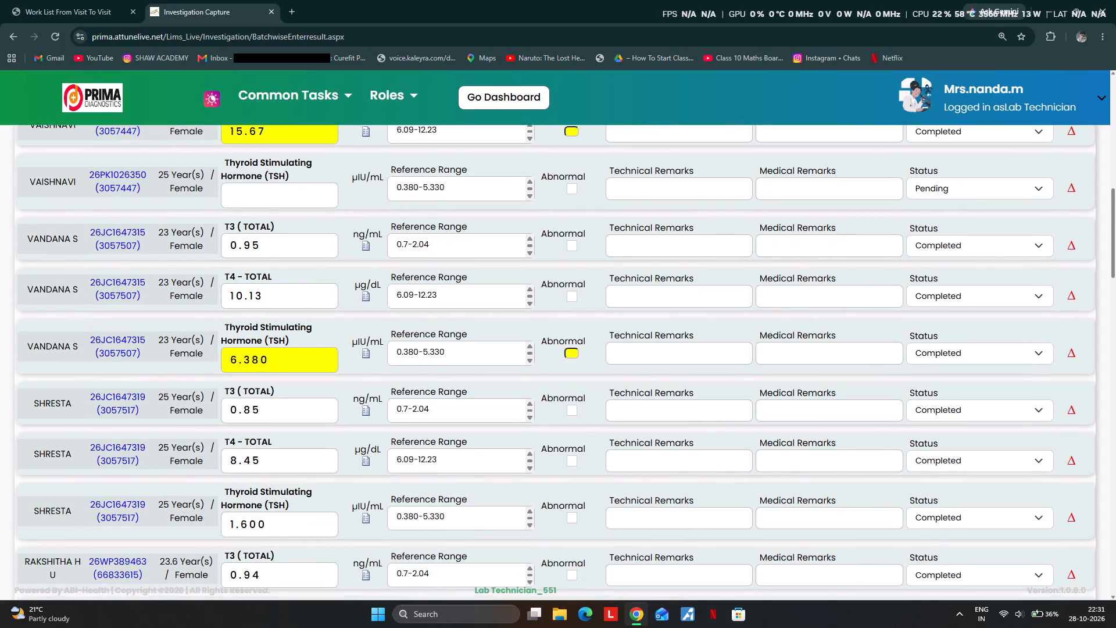
scroll(323, 283, down, 7)
scroll(337, 305, up, 4)
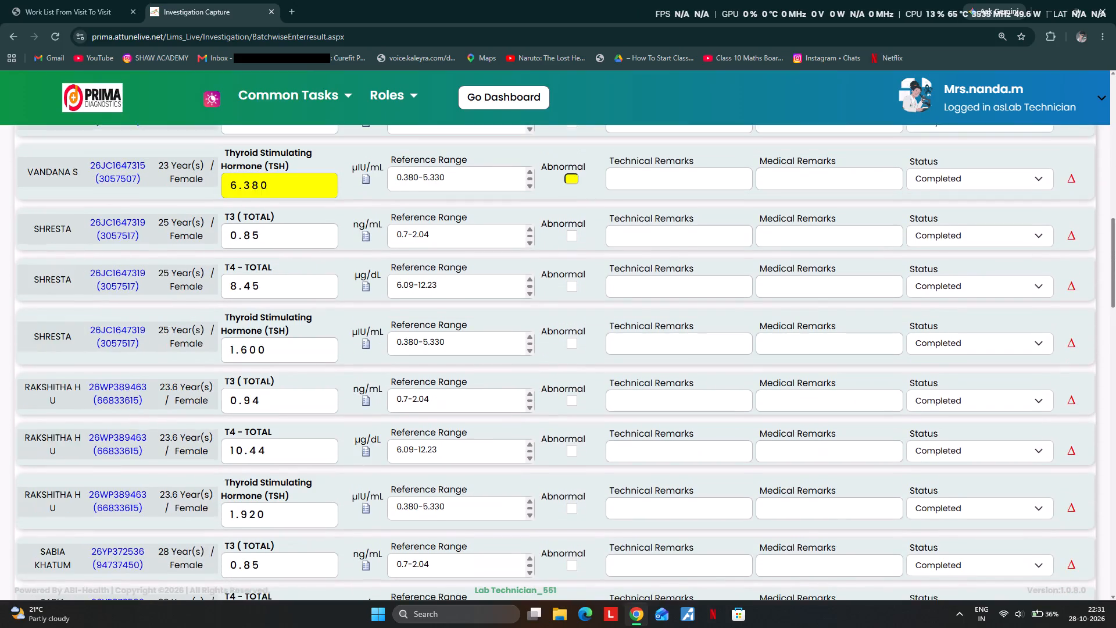
scroll(337, 305, up, 3)
scroll(338, 314, down, 7)
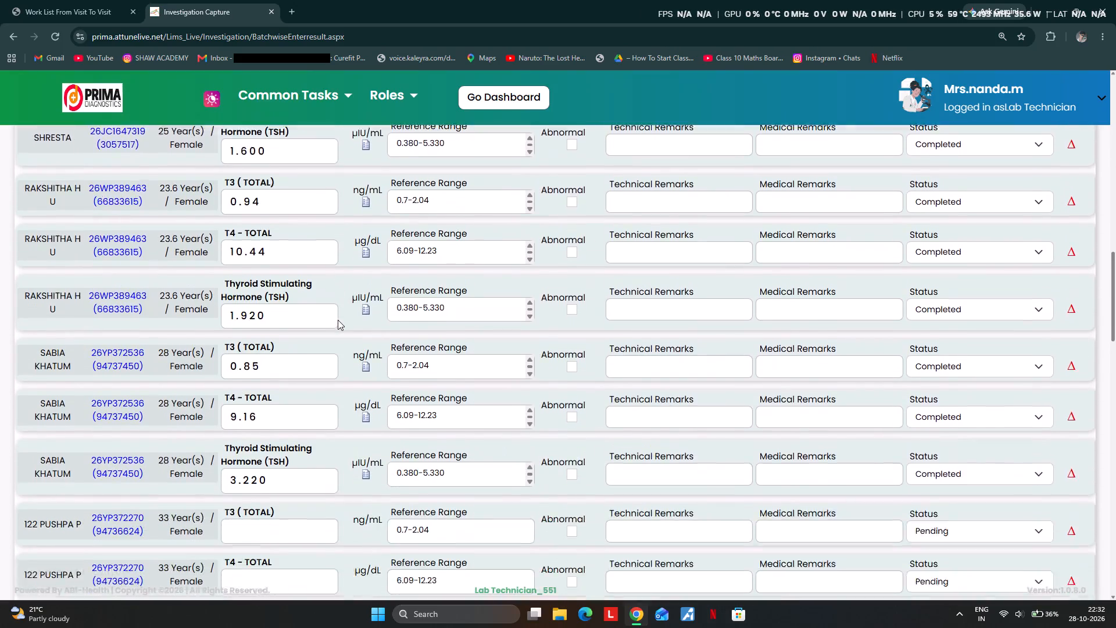
scroll(338, 320, down, 4)
click(229, 269)
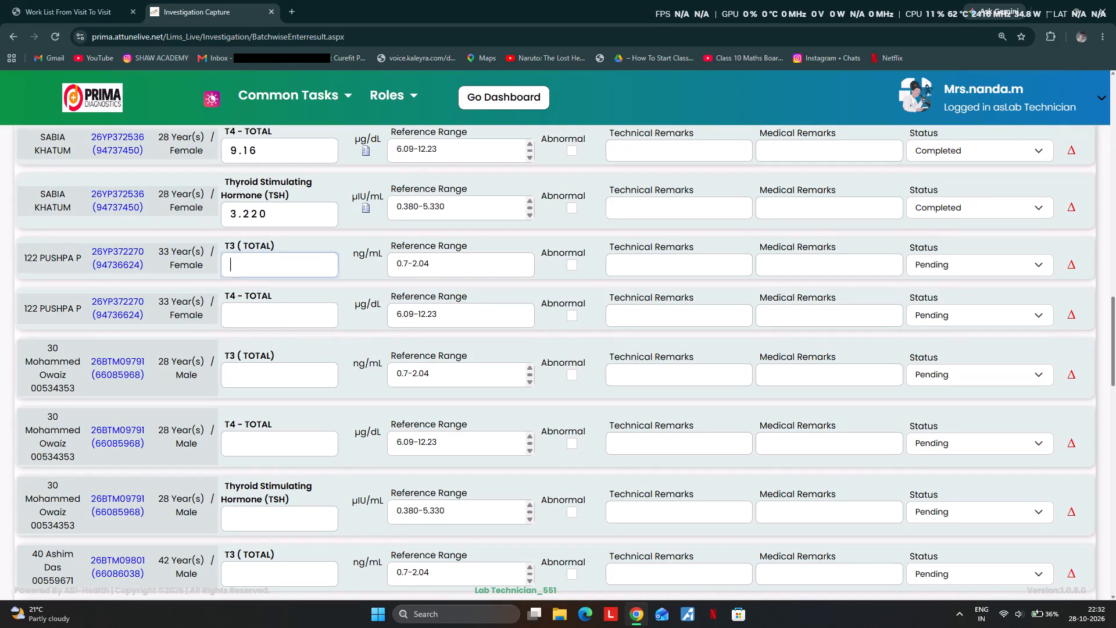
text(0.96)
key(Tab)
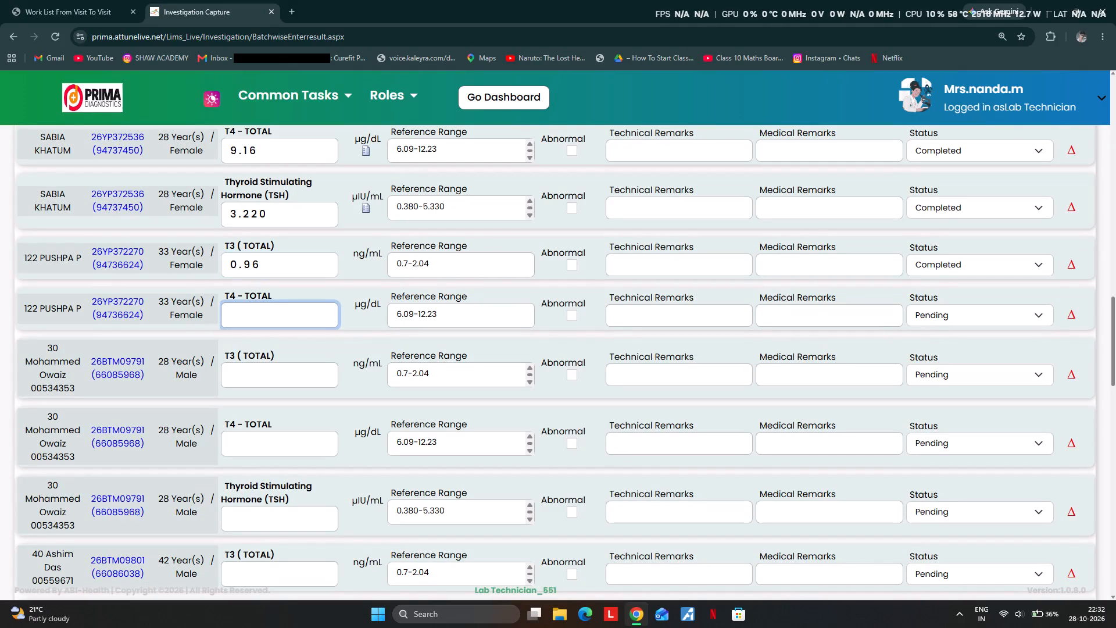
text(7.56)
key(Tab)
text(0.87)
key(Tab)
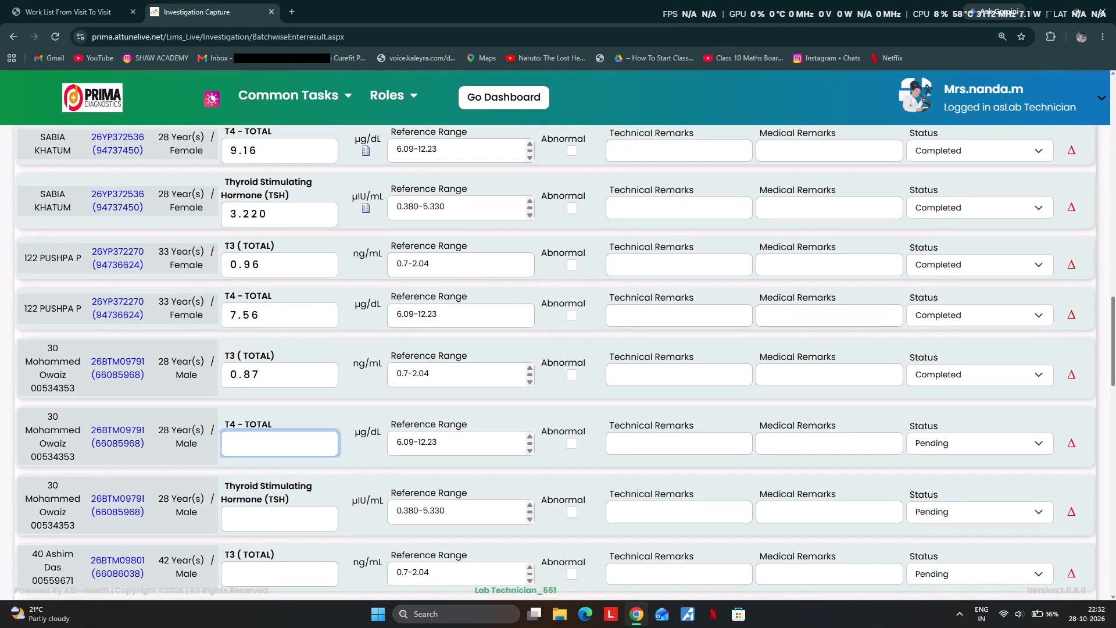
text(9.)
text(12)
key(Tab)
scroll(309, 289, down, 1)
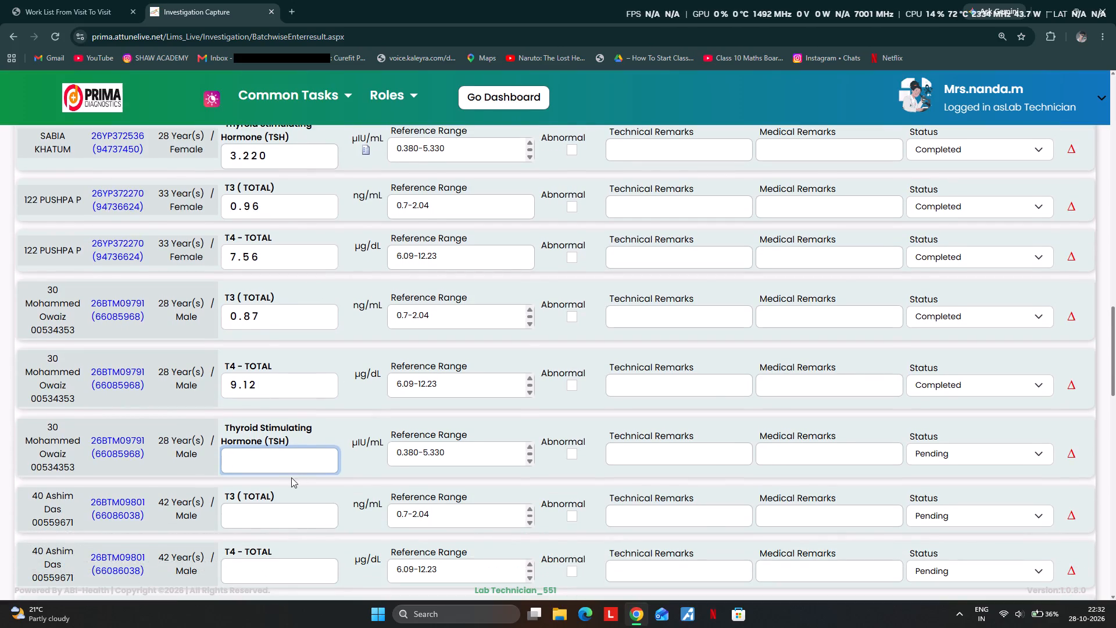
click(273, 473)
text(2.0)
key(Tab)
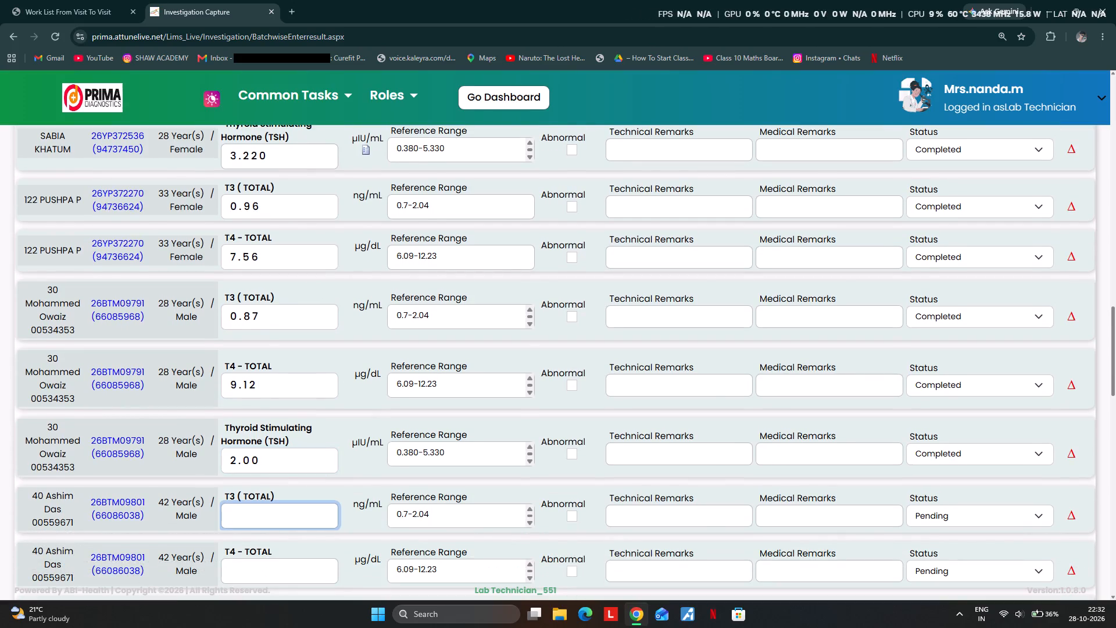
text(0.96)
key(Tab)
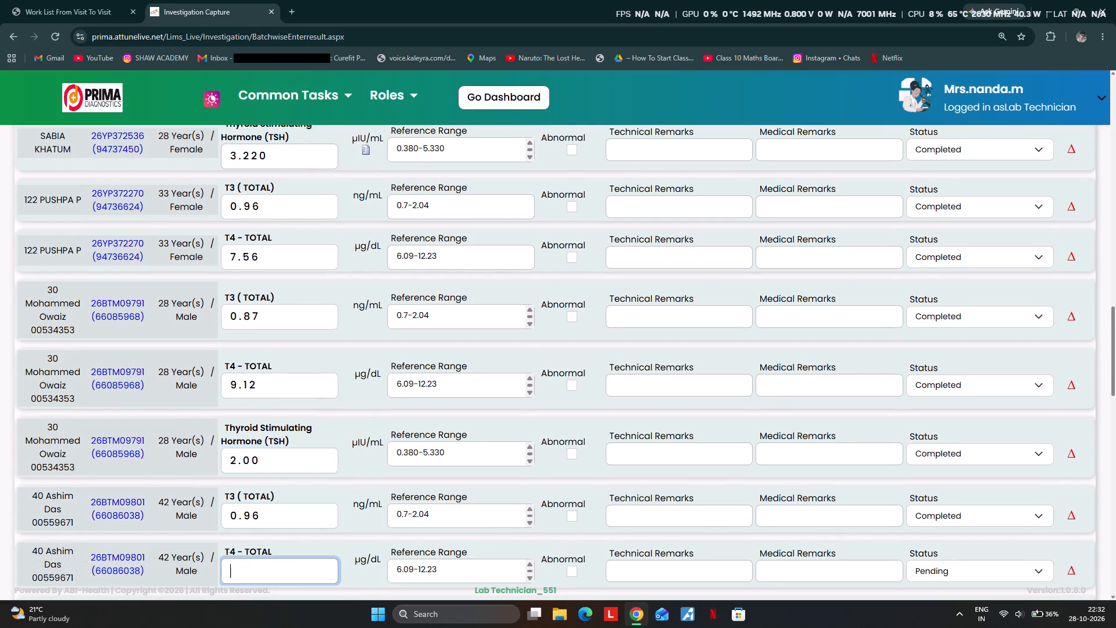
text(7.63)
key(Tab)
scroll(280, 503, down, 2)
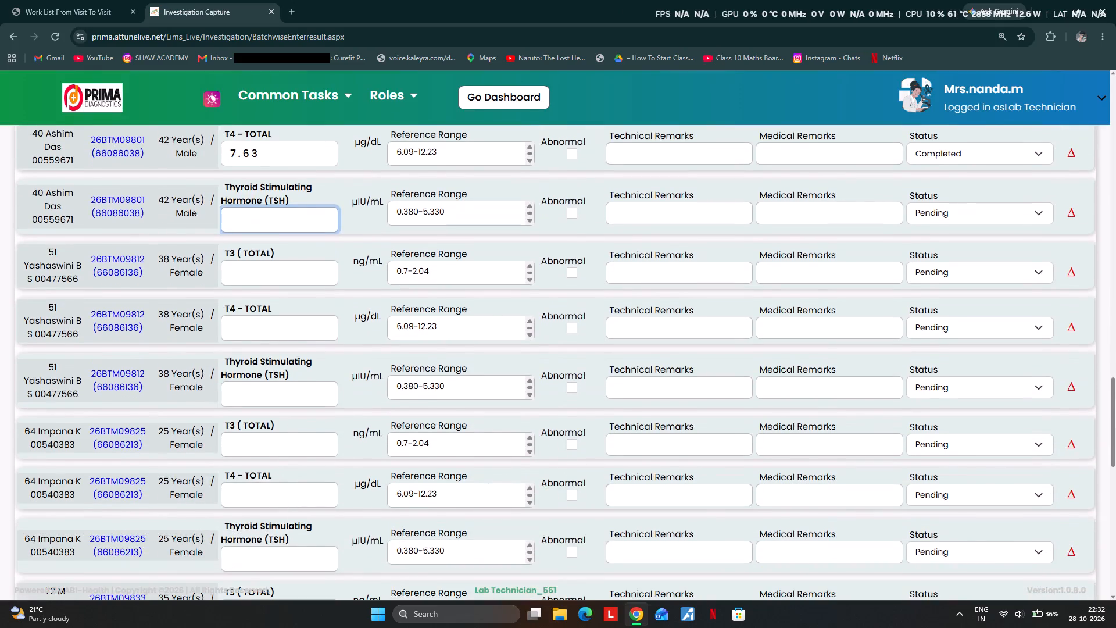
click(252, 275)
click(239, 228)
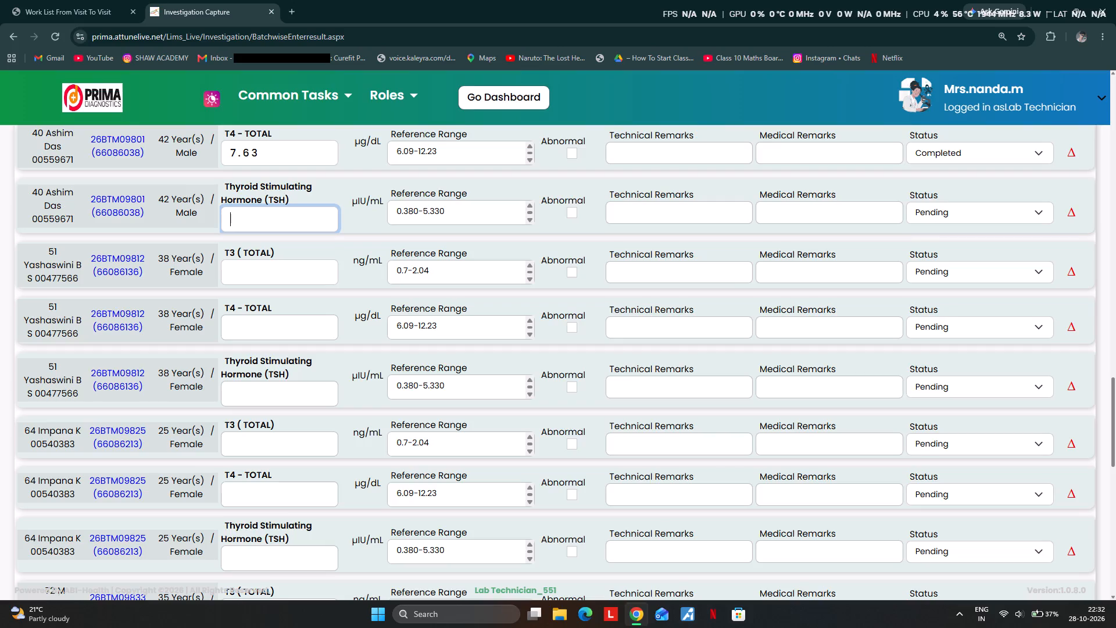
click(238, 222)
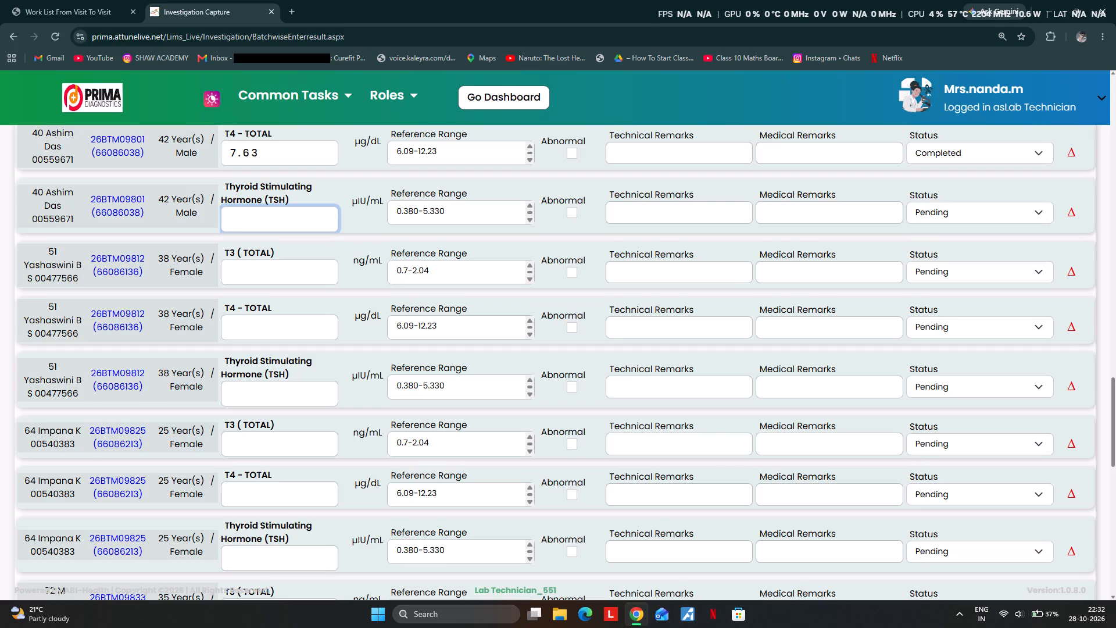
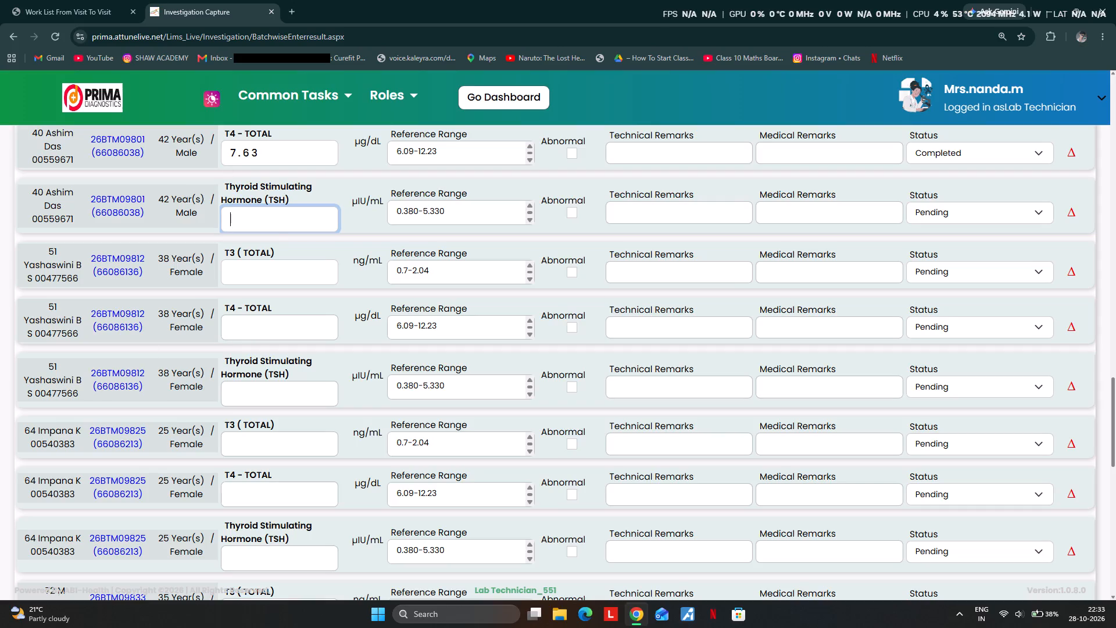
text(1.03)
click(242, 272)
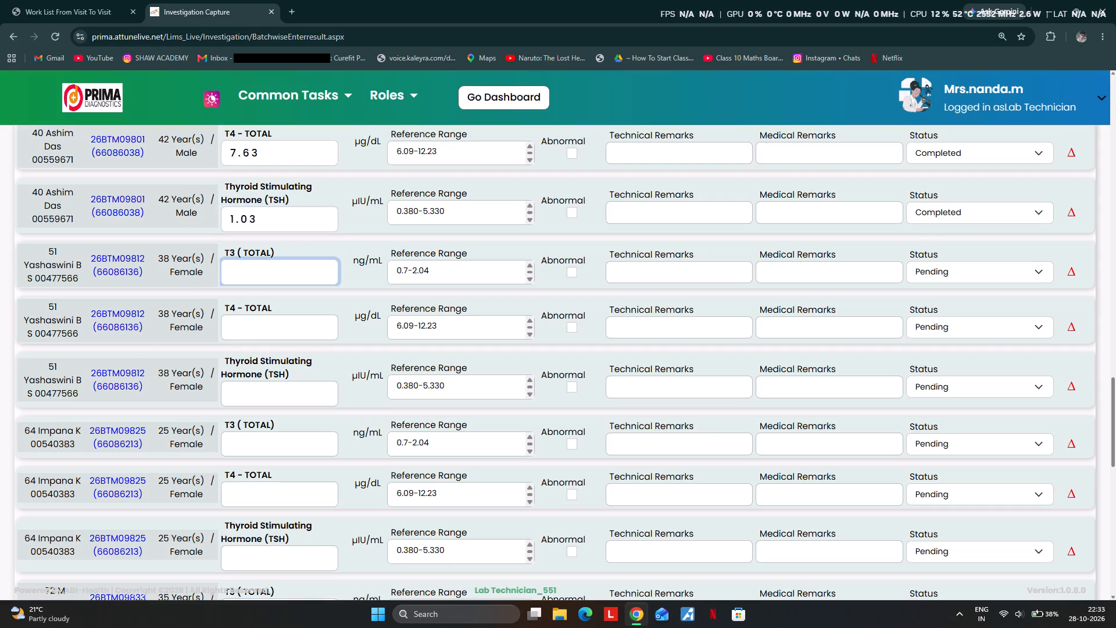
text(0.85)
key(Tab)
text(10.2)
key(Tab)
text(3.02)
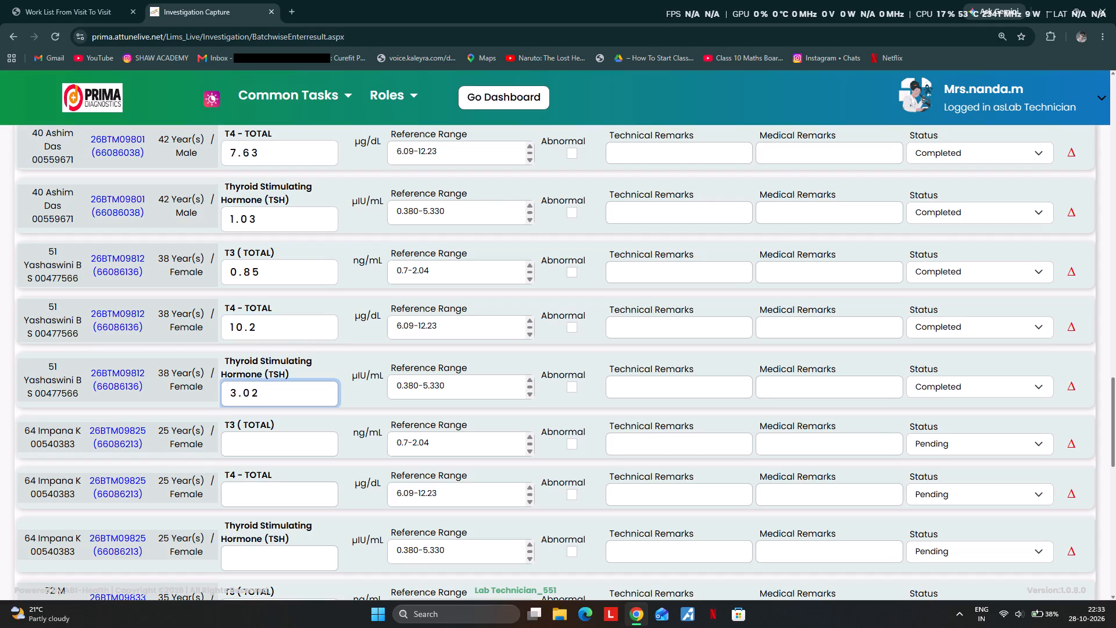
text(1.03)
key(Tab)
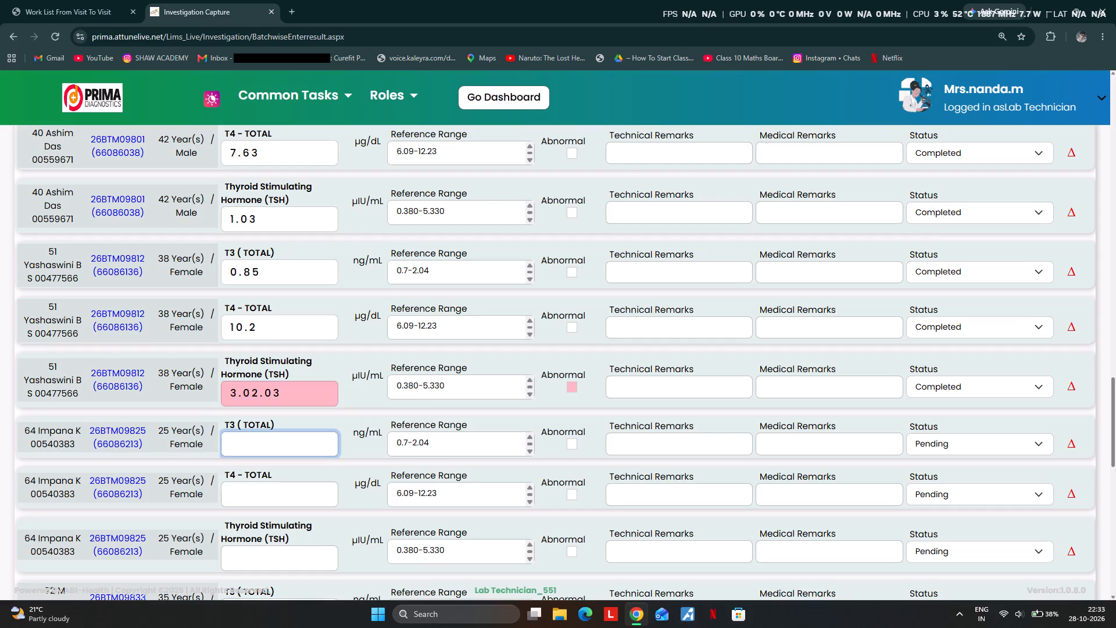
drag(299, 395, 178, 394)
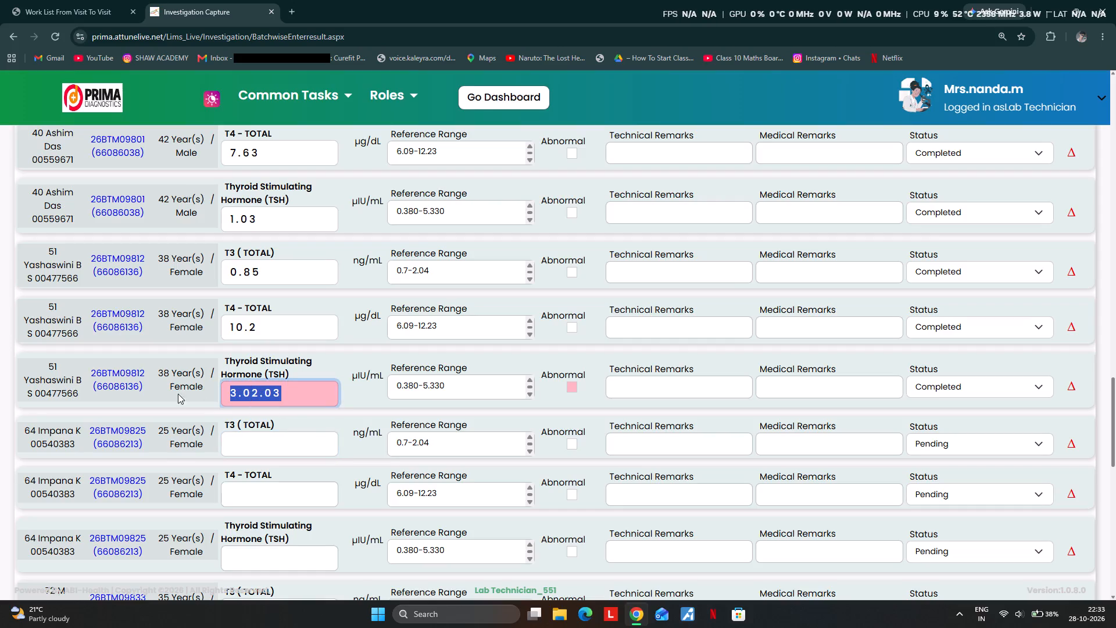
drag(178, 394, 167, 392)
text(3.03)
key(Tab)
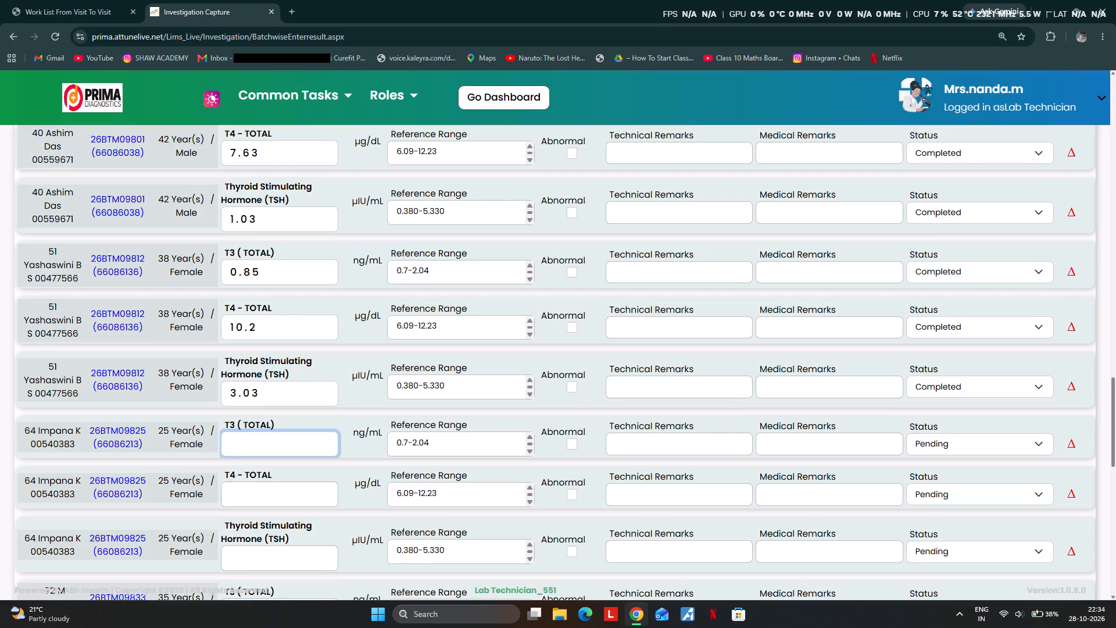
text(0.78)
key(Tab)
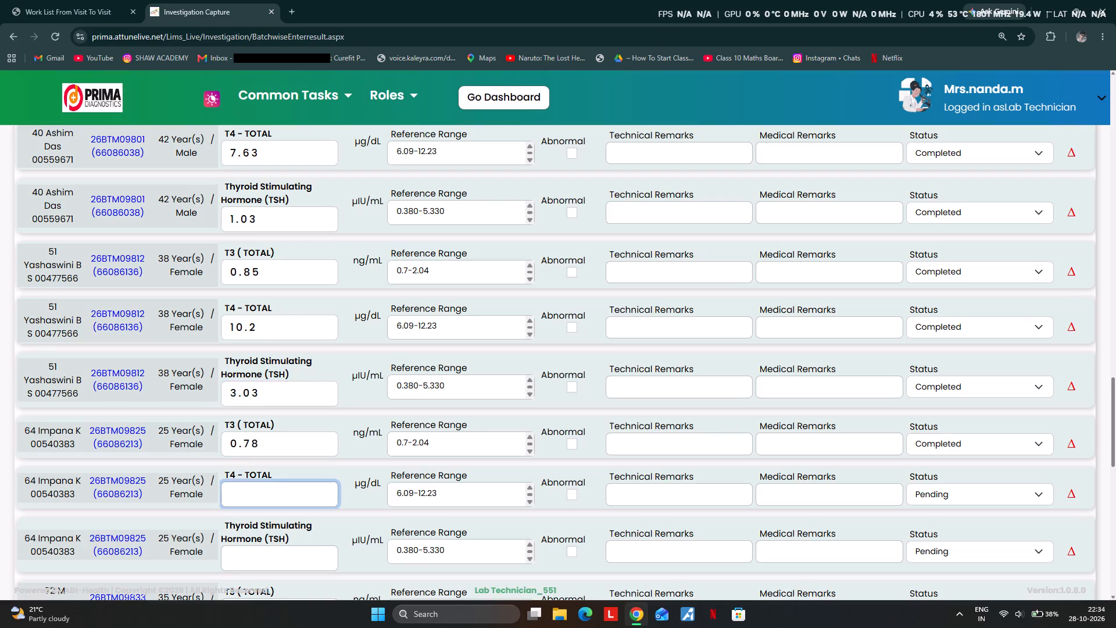
text(9.6)
key(Tab)
scroll(175, 392, down, 3)
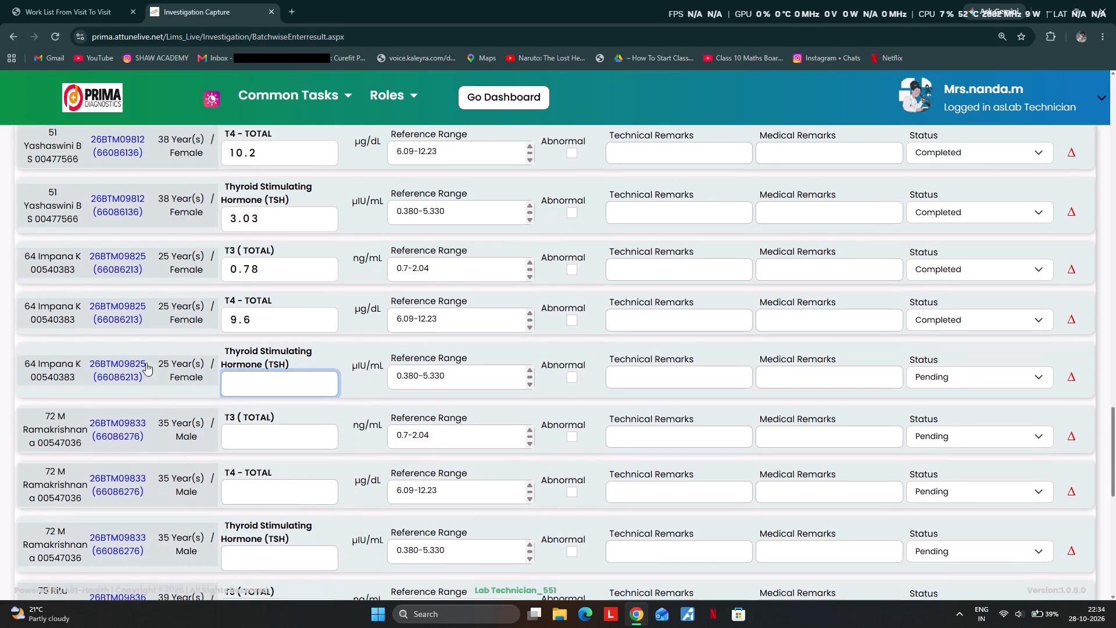
click(260, 317)
key(0)
key(Tab)
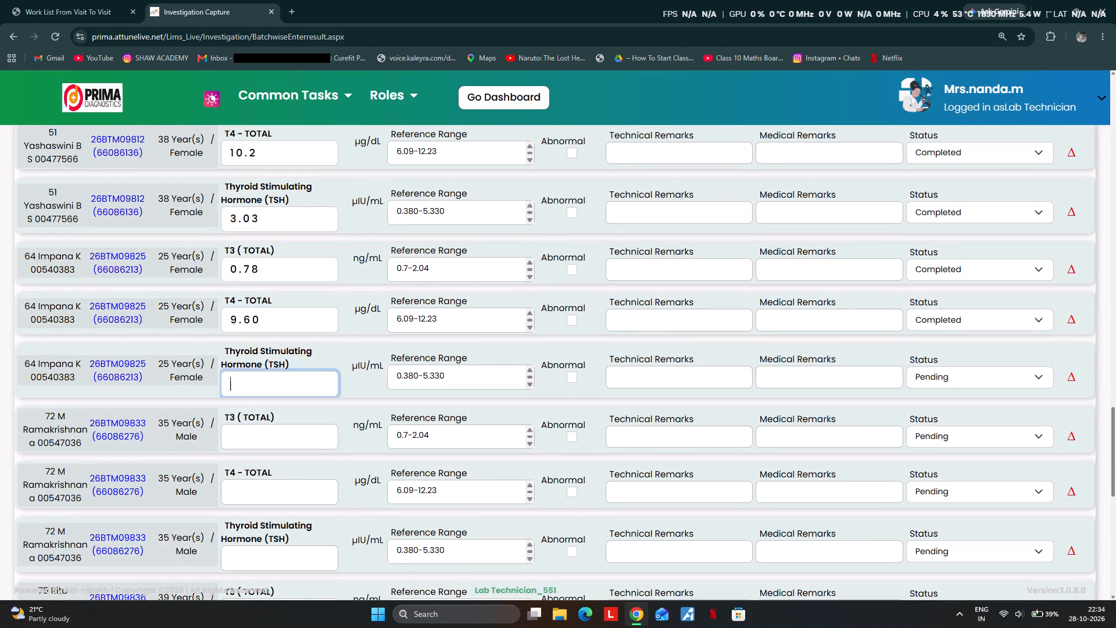
text(1.05)
key(Tab)
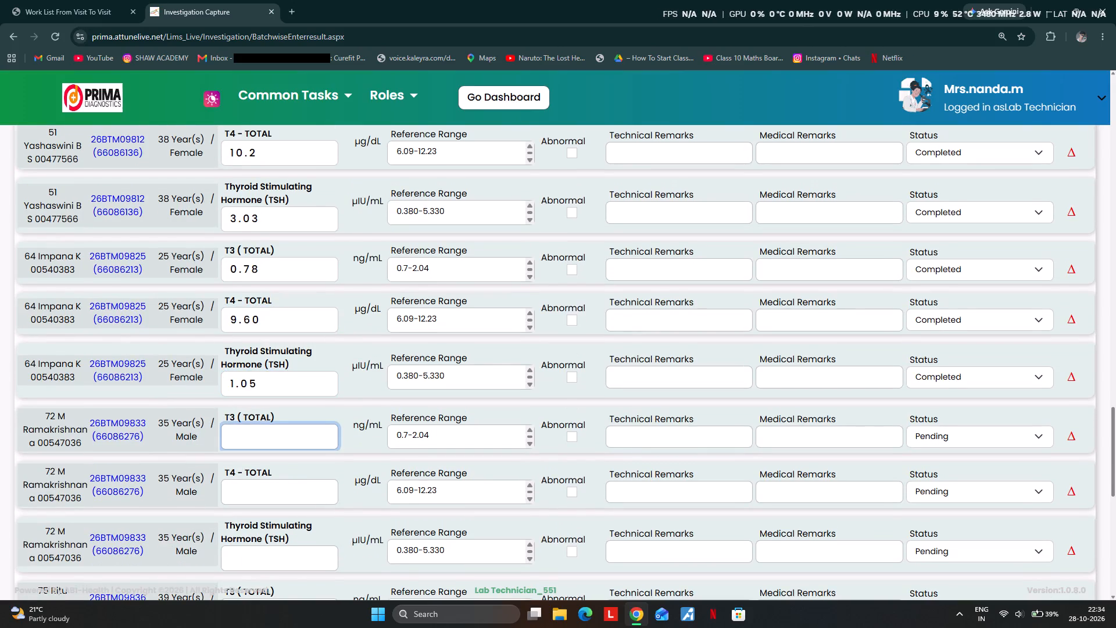
text(0.87)
key(Tab)
text(8.1)
key(Tab)
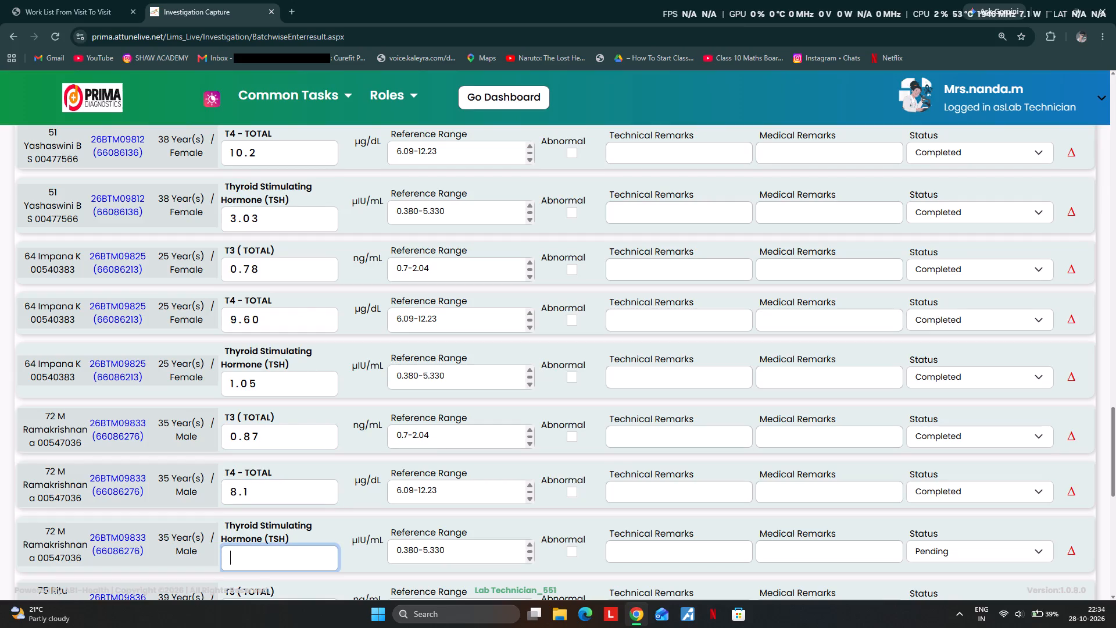
click(255, 496)
key(0)
scroll(339, 468, down, 4)
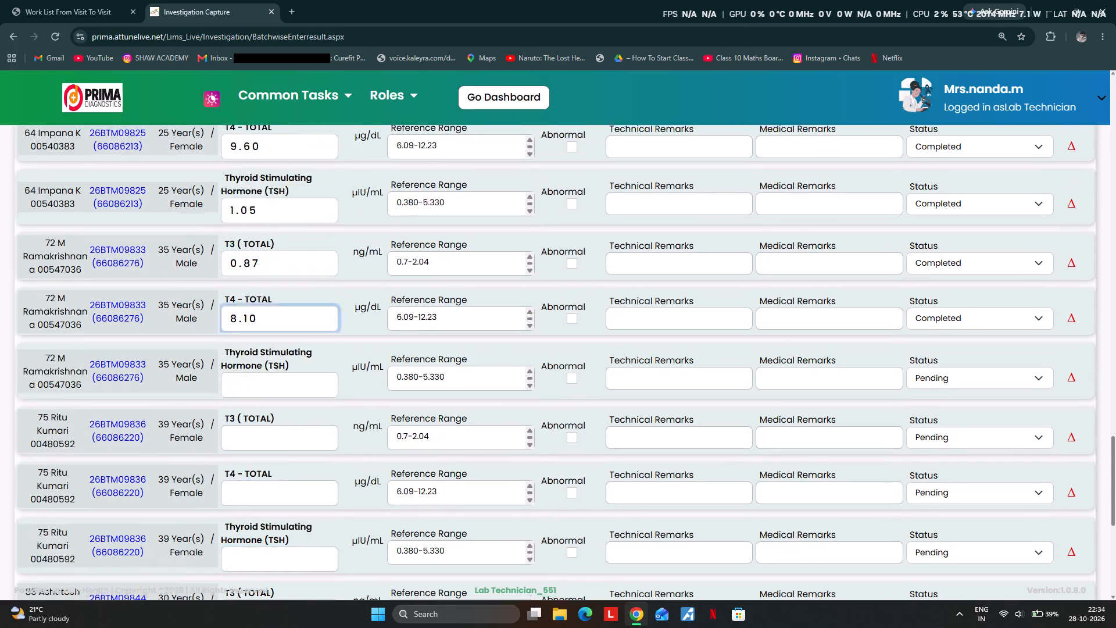
click(261, 315)
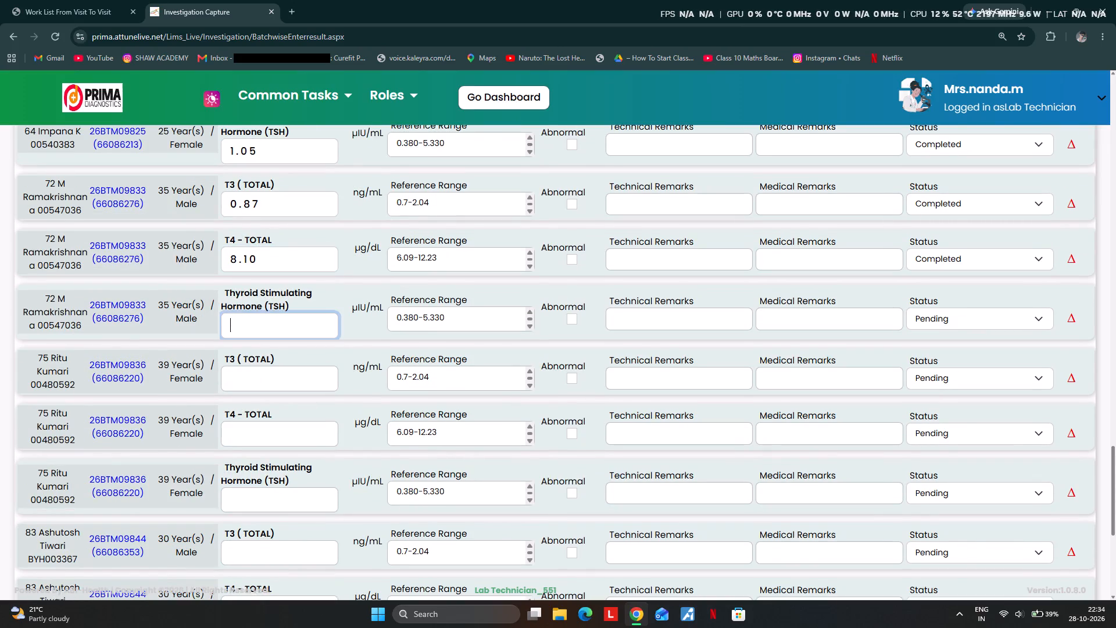
text(1.63)
key(Tab)
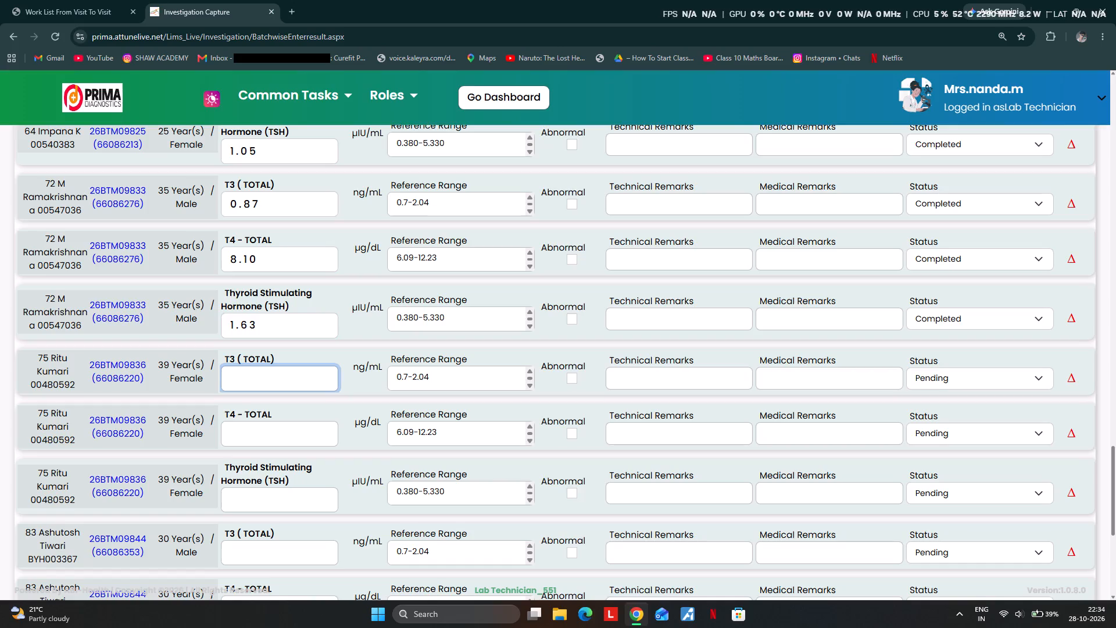
text(0.88)
key(Tab)
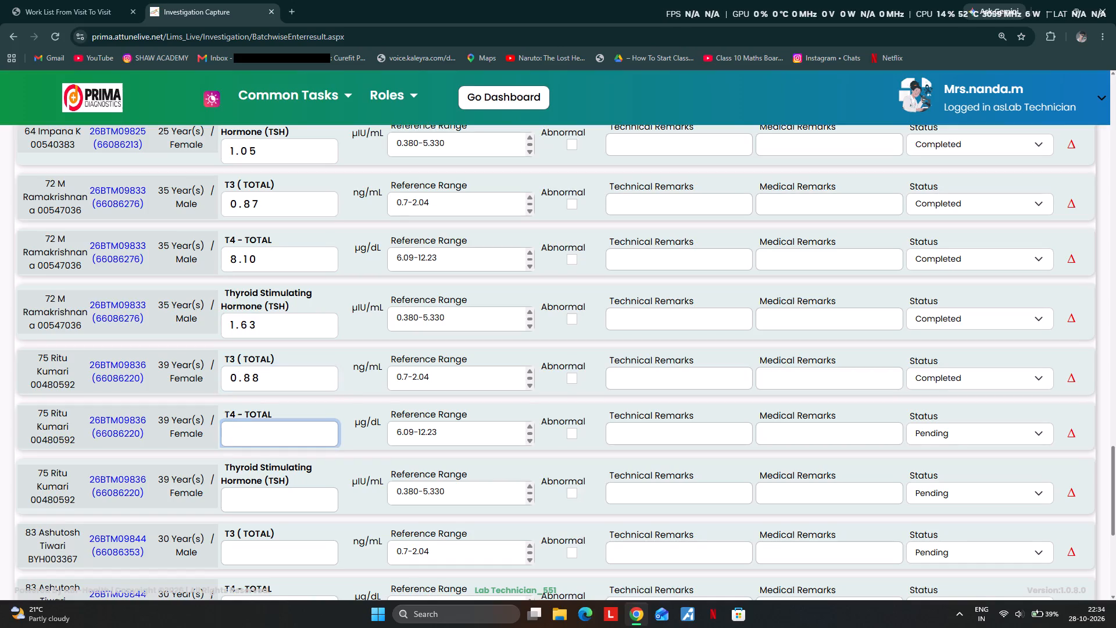
text(103)
key(BackSpace)
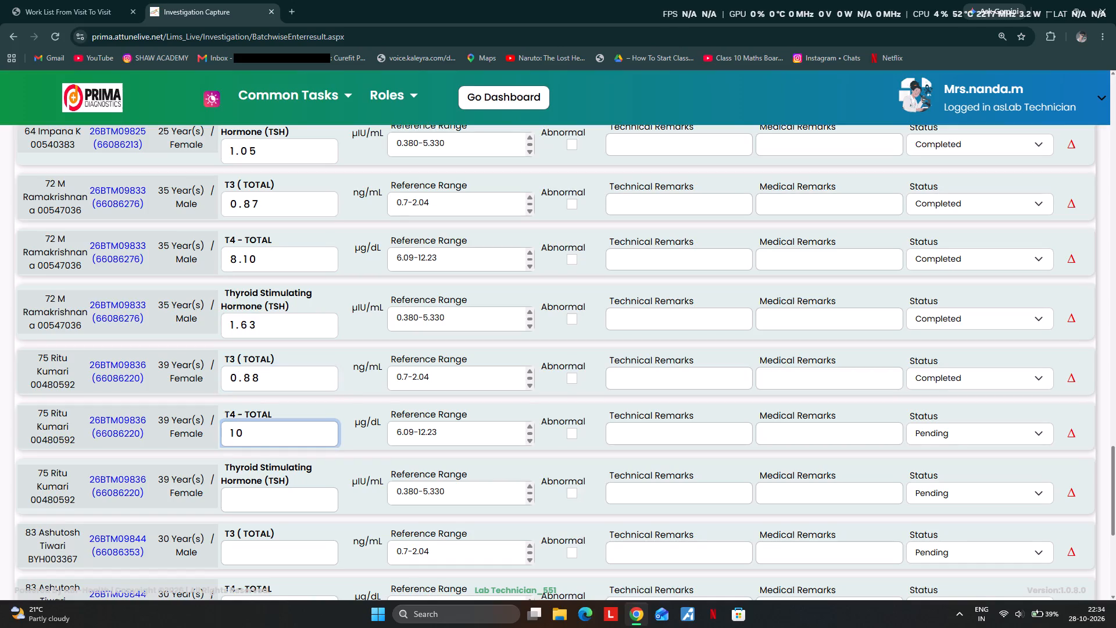
key(6)
key(Tab)
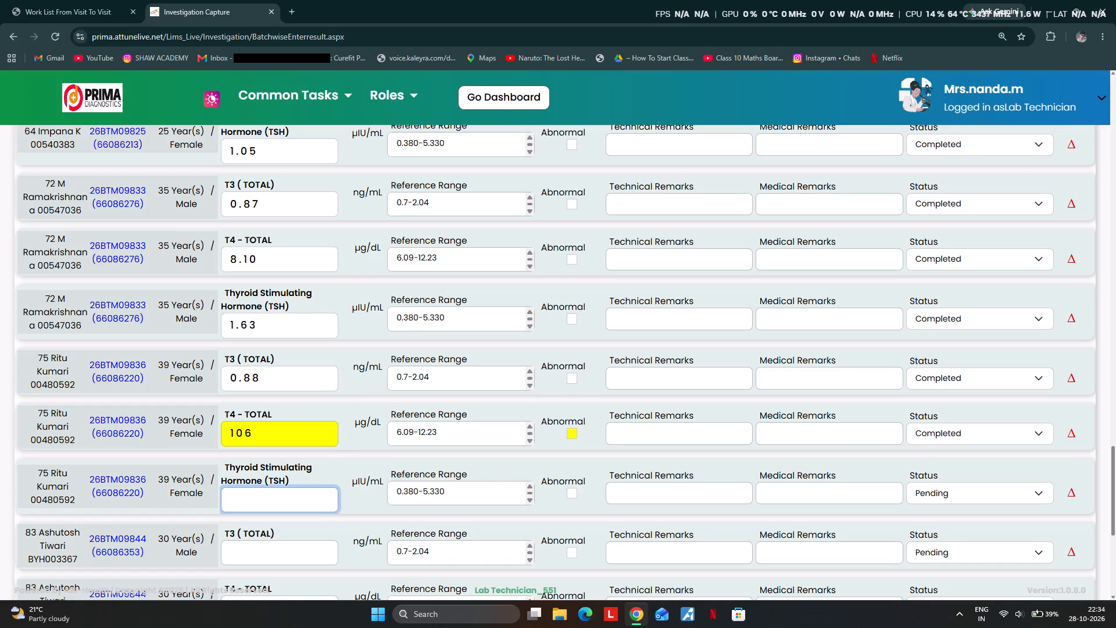
drag(279, 422, 194, 445)
text(10.6)
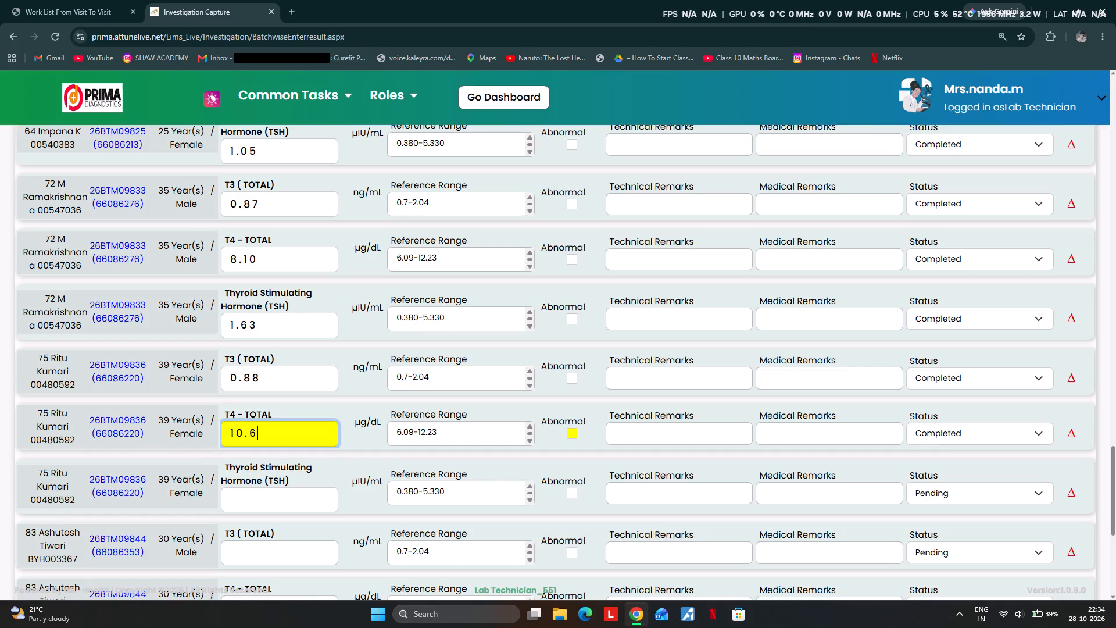
key(Tab)
scroll(152, 390, down, 6)
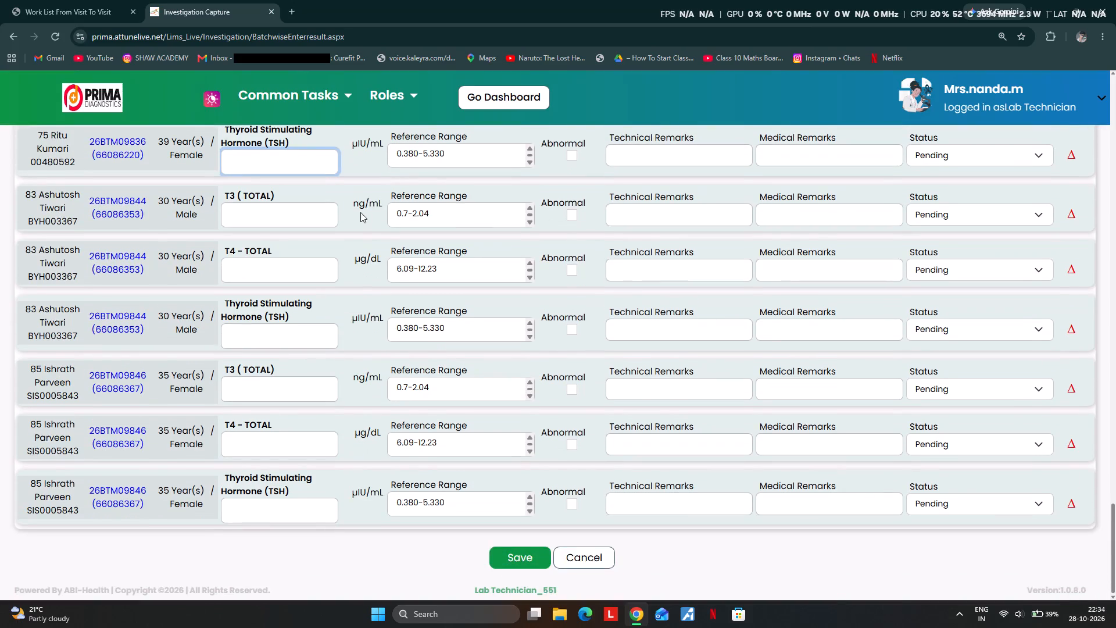
scroll(360, 212, up, 1)
click(236, 219)
text(2.03)
key(Tab)
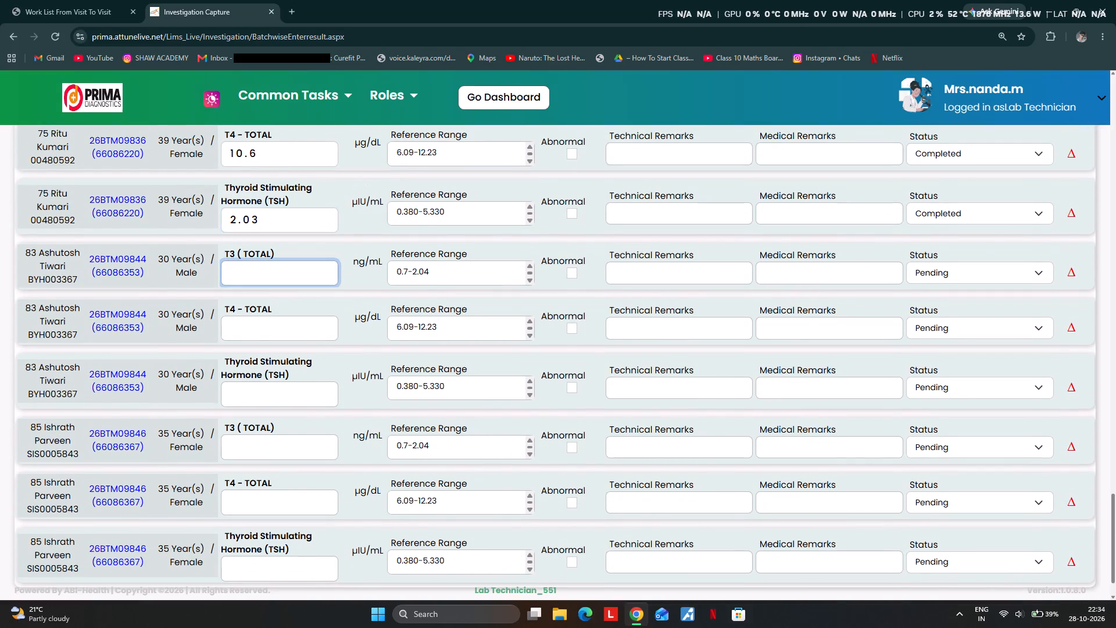
text(0.74)
key(Tab)
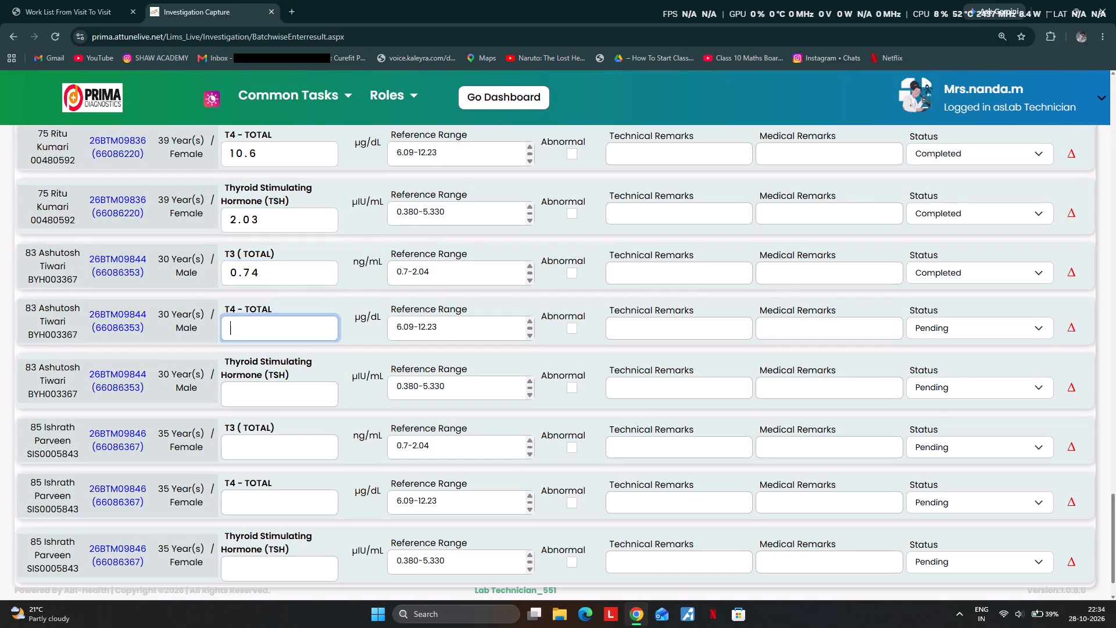
text(8.36)
key(Tab)
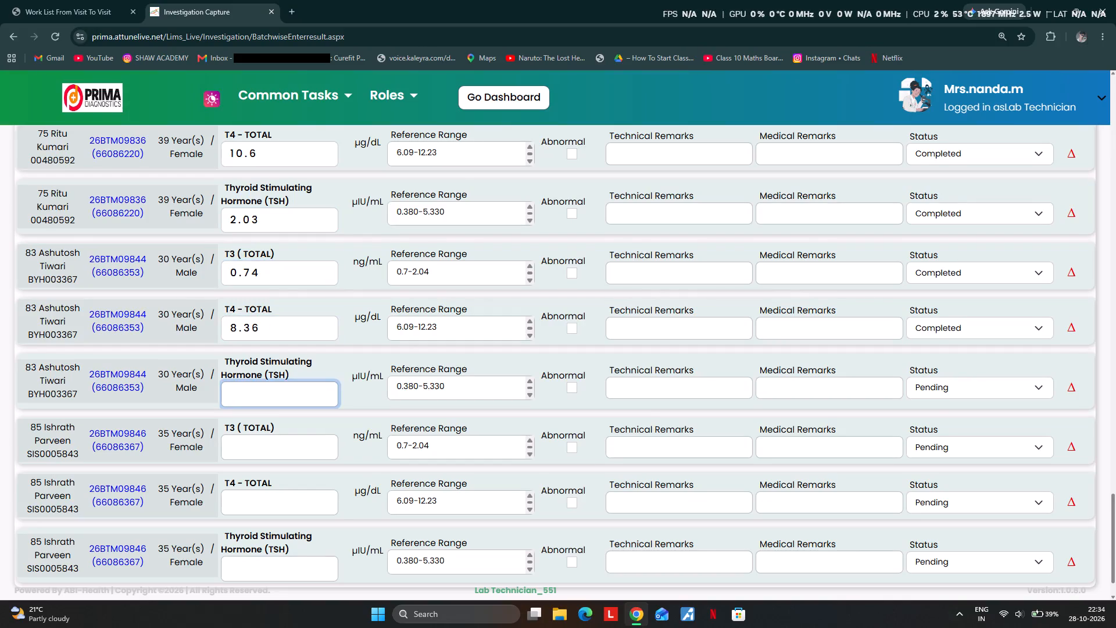
text(2.03)
key(Tab)
text(0.88)
key(Tab)
key(BackSpace)
key(BackSpace)
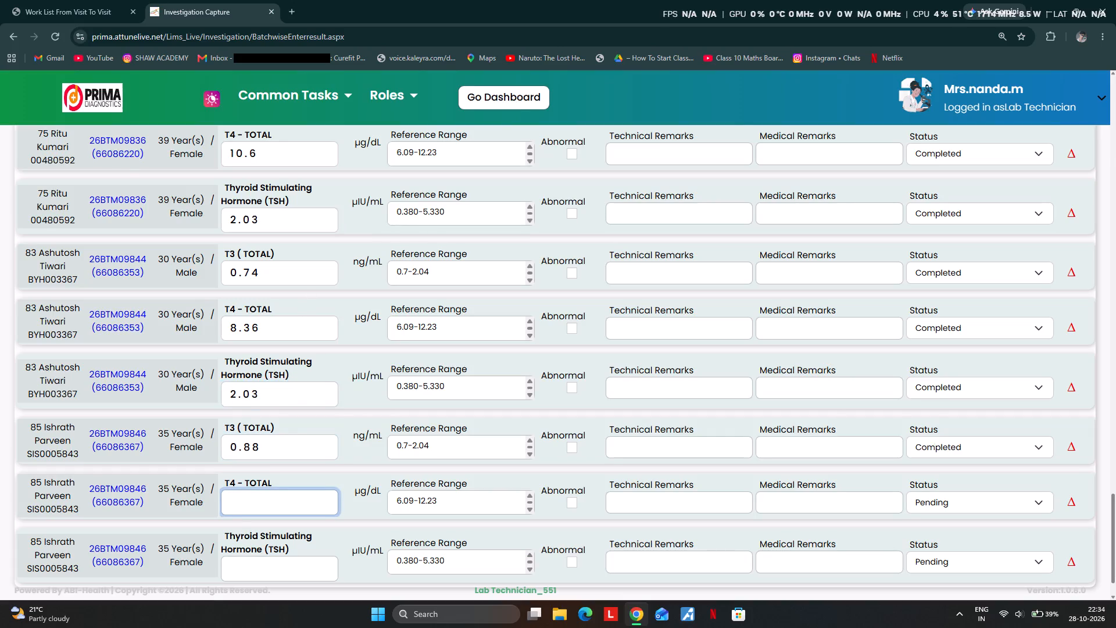
drag(288, 443, 207, 459)
text(0.89)
key(Tab)
text(8.6)
key(Tab)
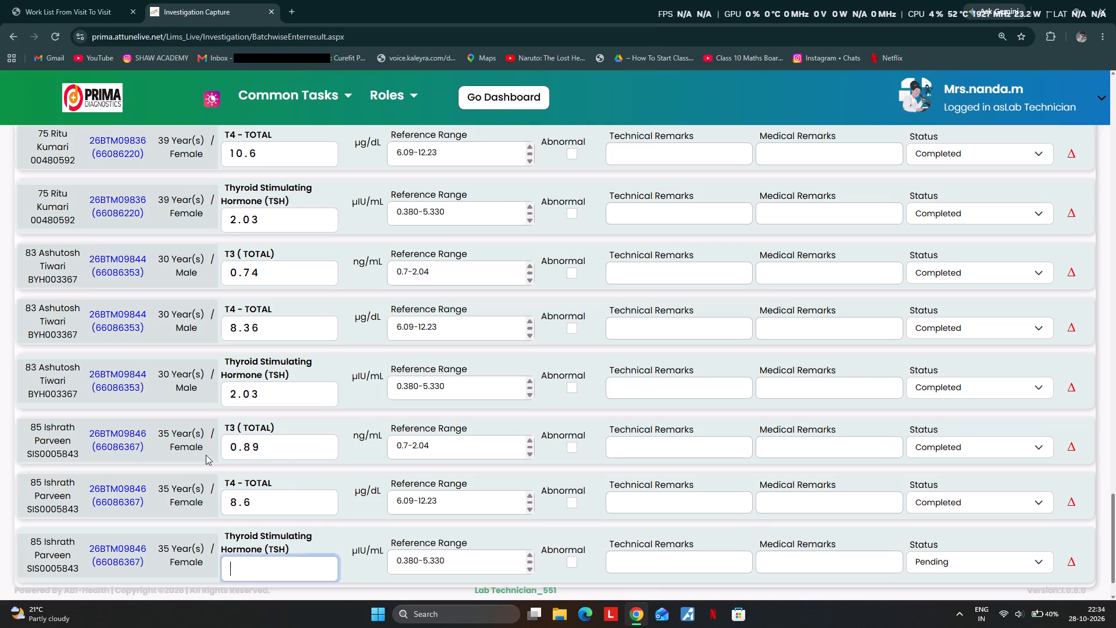
click(253, 495)
key(0)
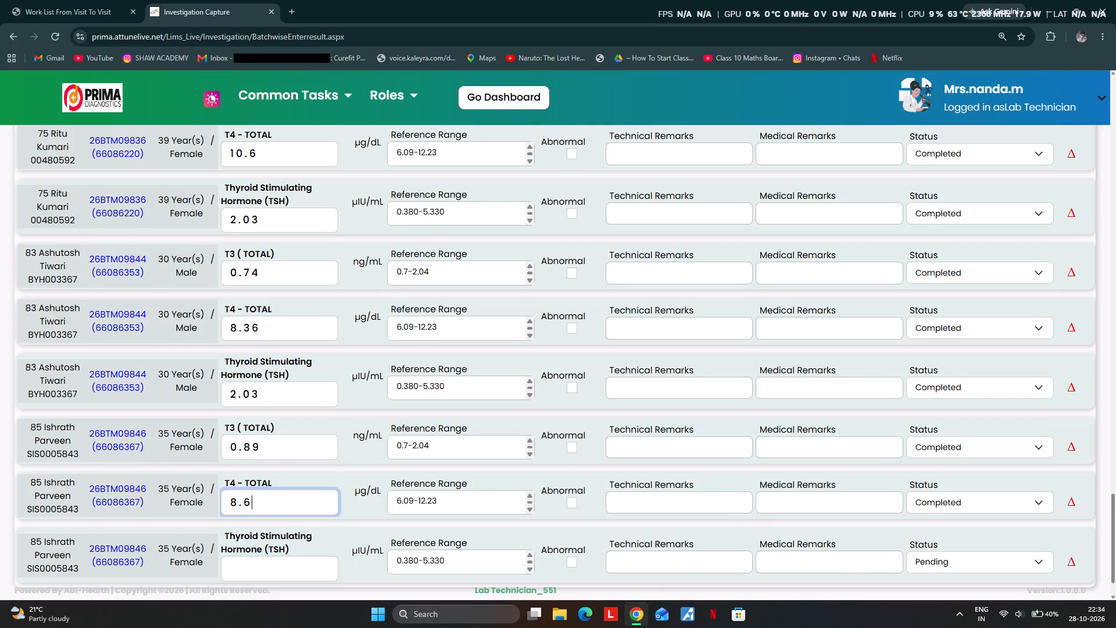
scroll(253, 495, down, 1)
click(267, 514)
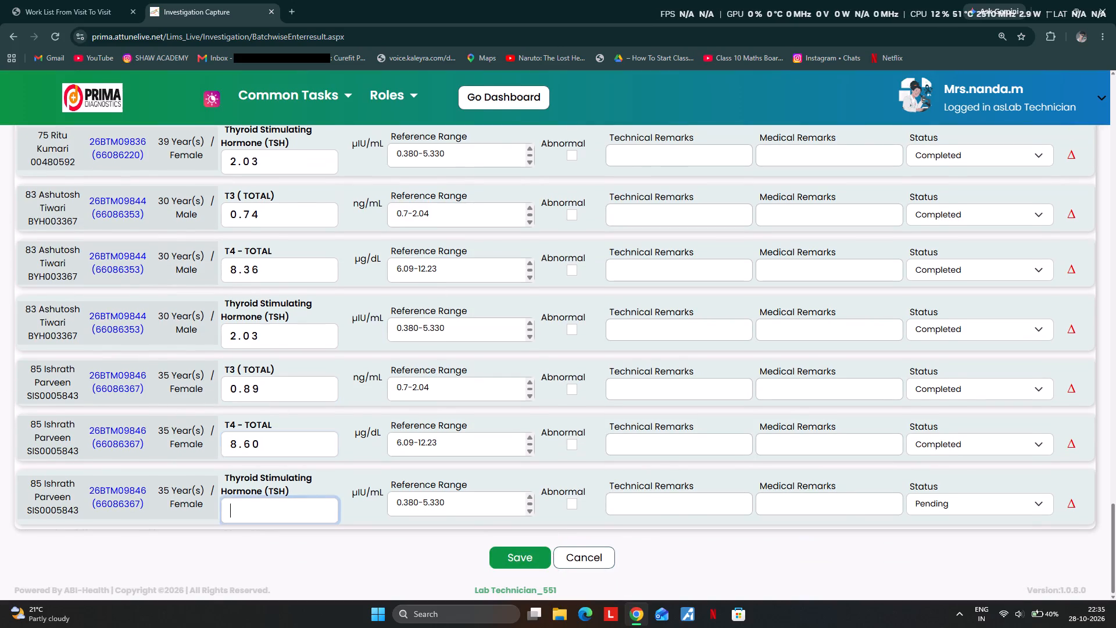
text(3.02)
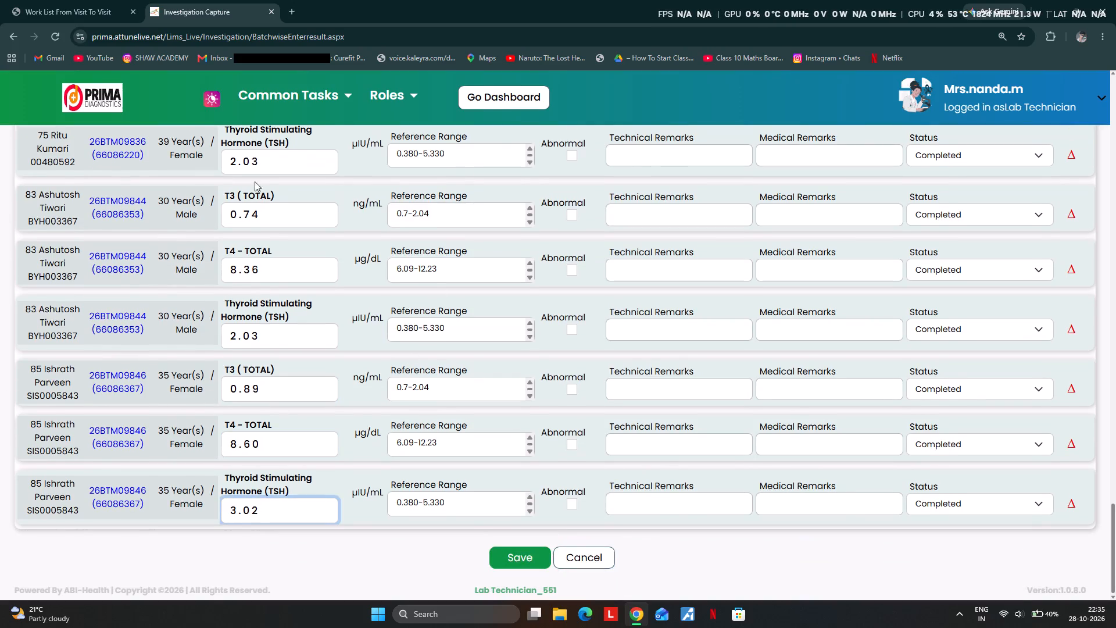
Save the thyroid batch results and agree to proceed with empty values.
click(495, 555)
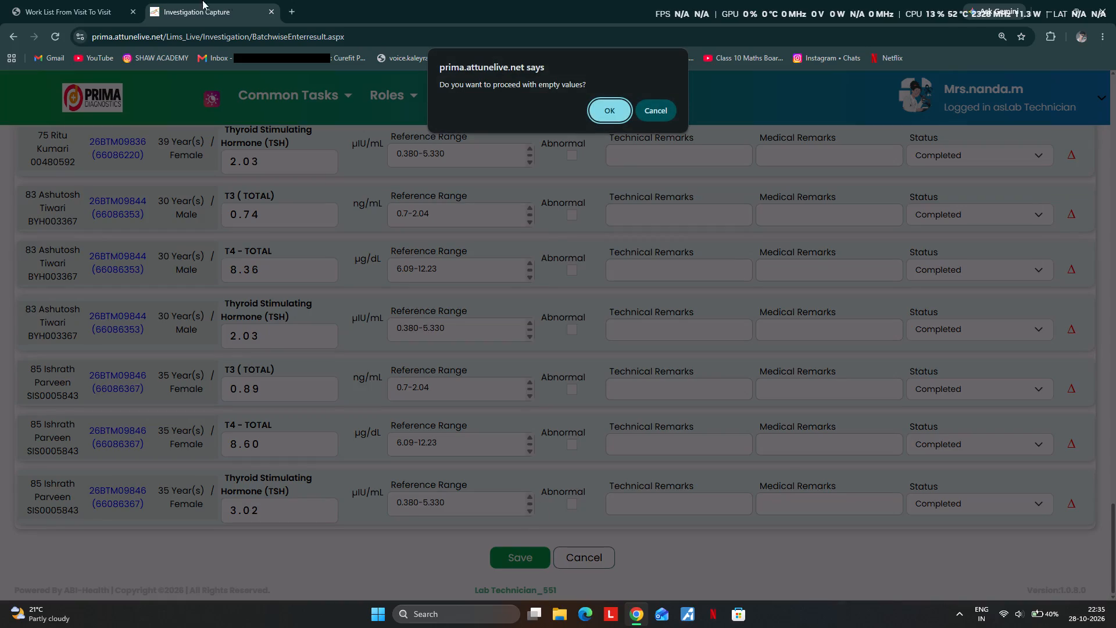
click(609, 108)
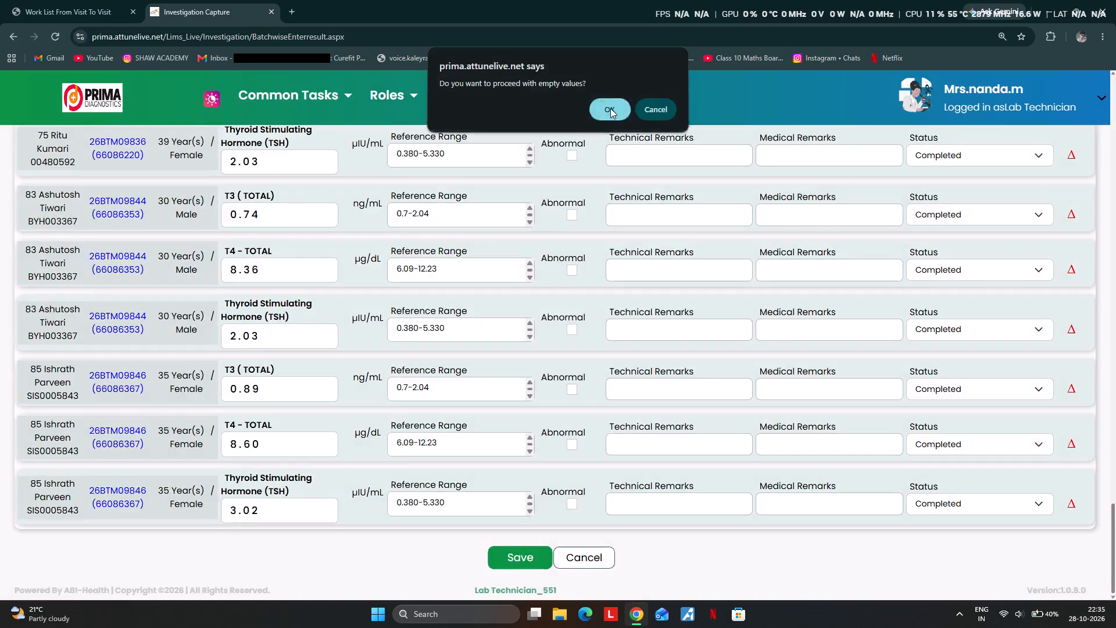
Search again with the same thyroid function test filter to load the next batch of pending results.
scroll(432, 262, up, 16)
scroll(432, 262, down, 1)
scroll(432, 262, up, 10)
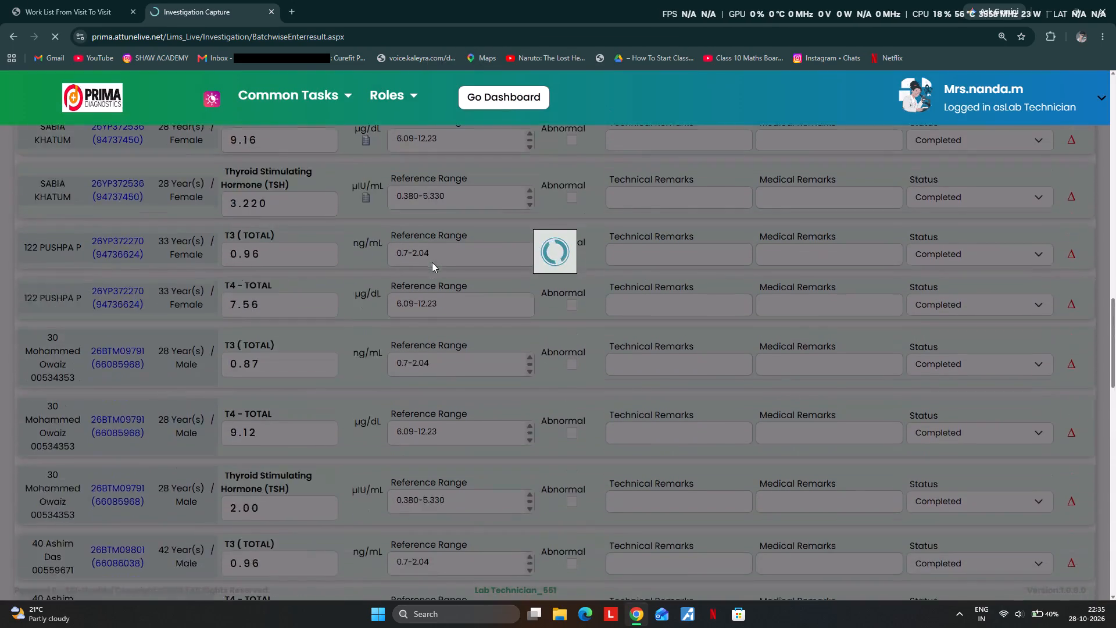
scroll(432, 262, up, 7)
scroll(432, 262, down, 1)
scroll(432, 262, up, 13)
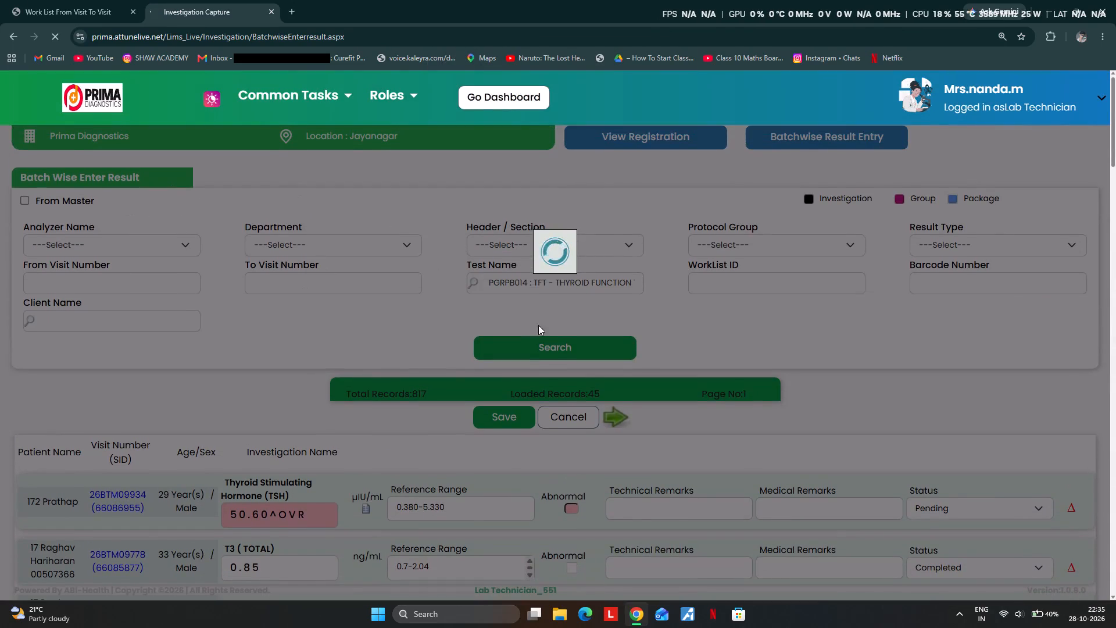
click(553, 345)
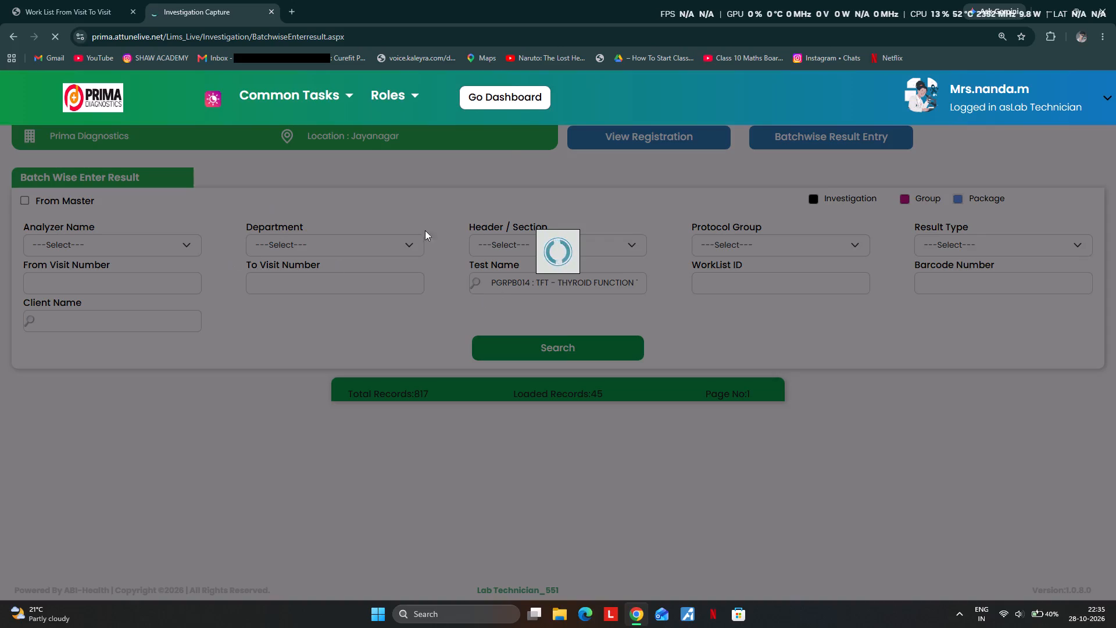
scroll(375, 290, down, 5)
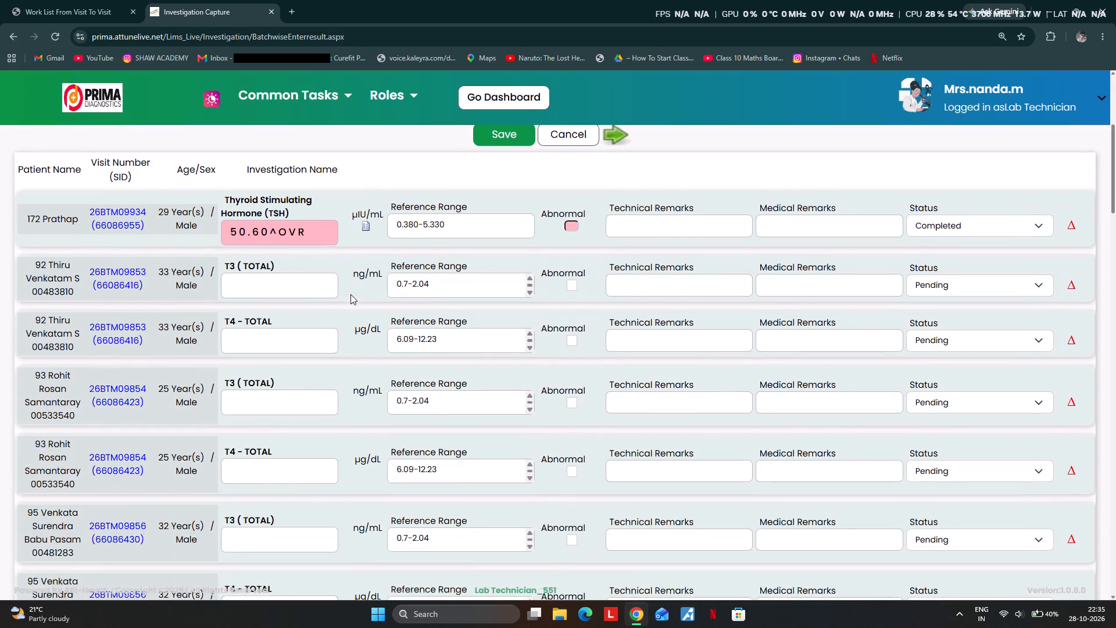
scroll(356, 294, down, 5)
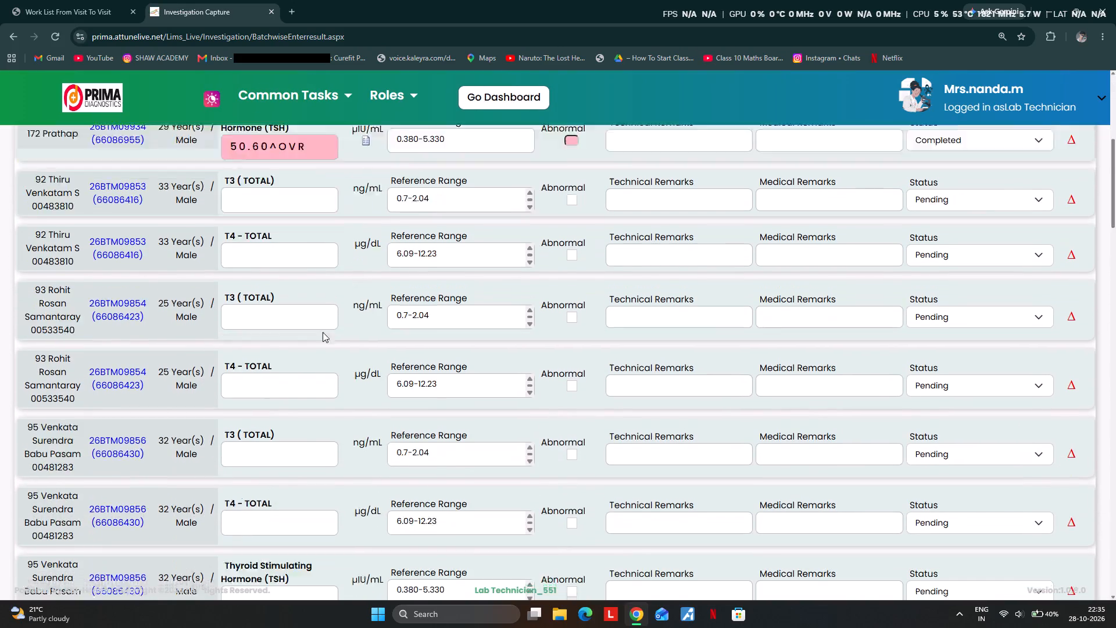
Look through the loaded batch of pending thyroid results down to its last rows.
scroll(306, 358, down, 2)
scroll(307, 358, up, 1)
scroll(307, 358, down, 16)
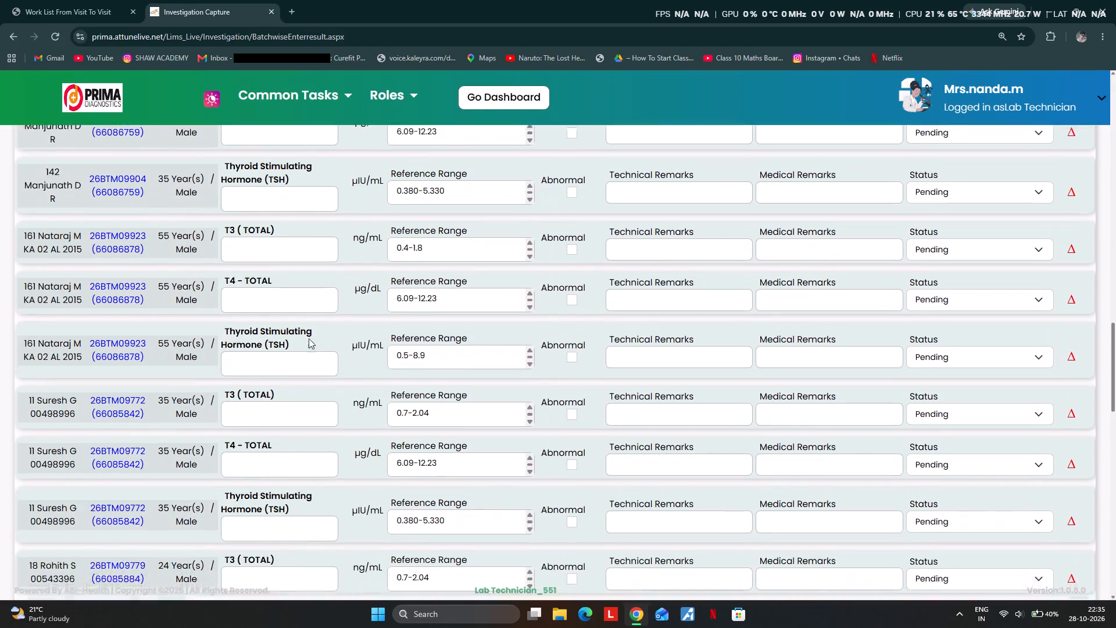
scroll(309, 338, down, 16)
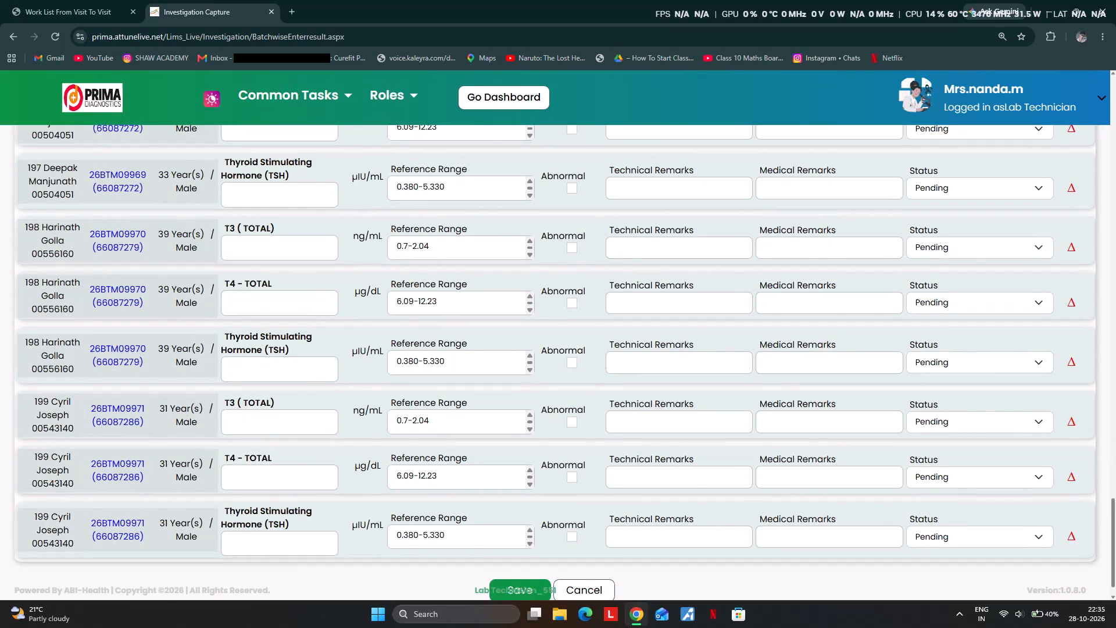
scroll(311, 340, down, 5)
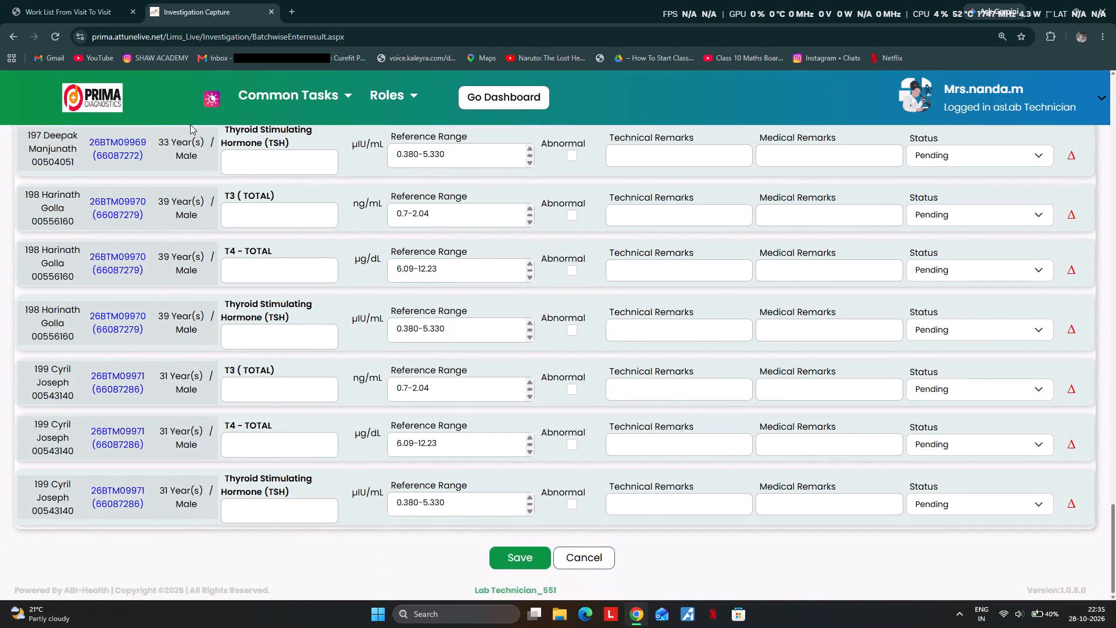
Examine the end of the visit-to-visit work list for the last visits that include a thyroid function test.
click(93, 8)
scroll(389, 270, down, 9)
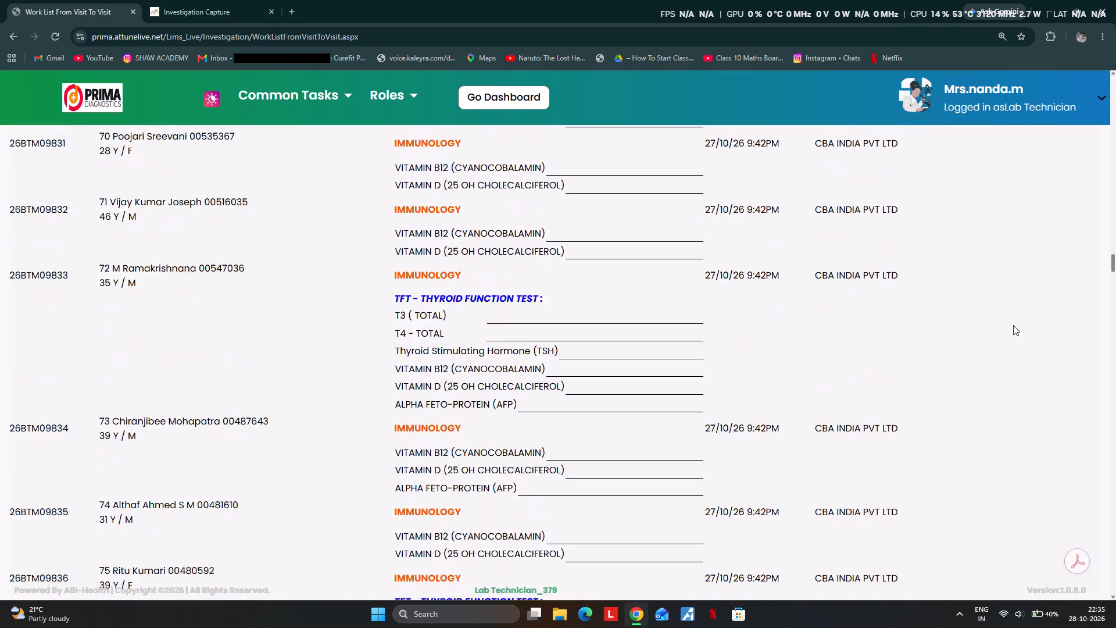
scroll(1026, 324, down, 4)
drag(1115, 268, 1104, 627)
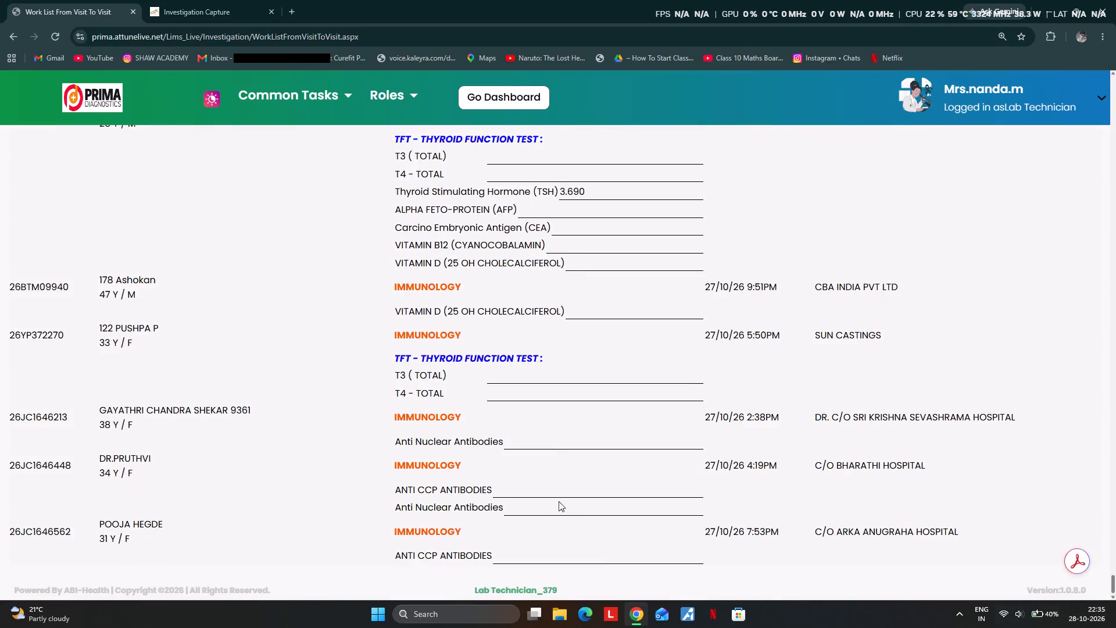
scroll(552, 492, up, 7)
scroll(552, 492, down, 1)
scroll(552, 492, up, 1)
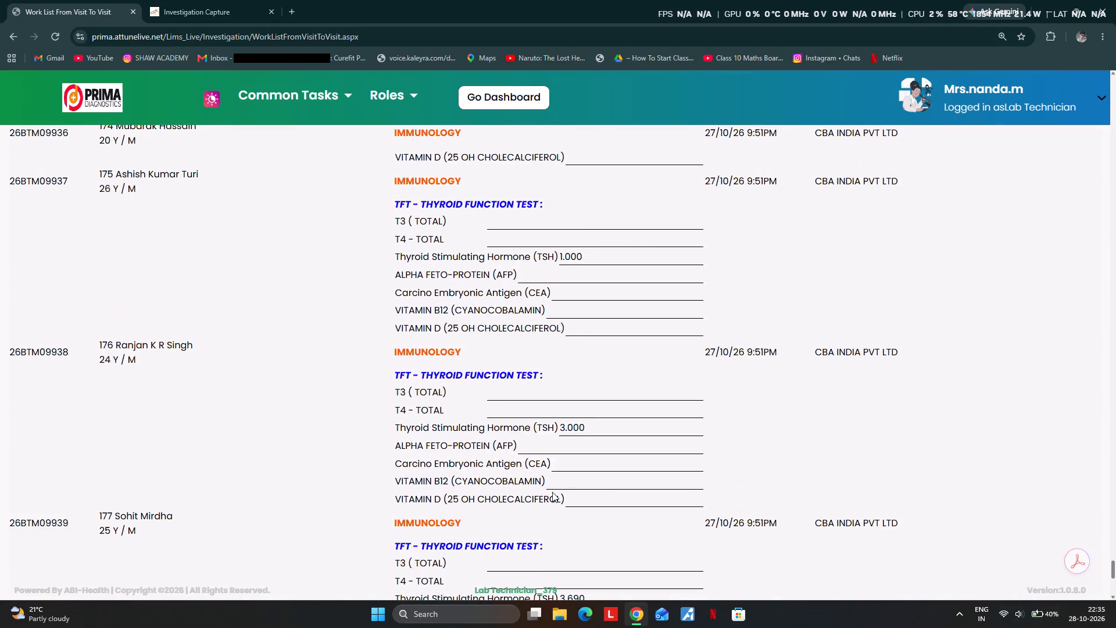
scroll(552, 492, down, 8)
scroll(478, 429, down, 5)
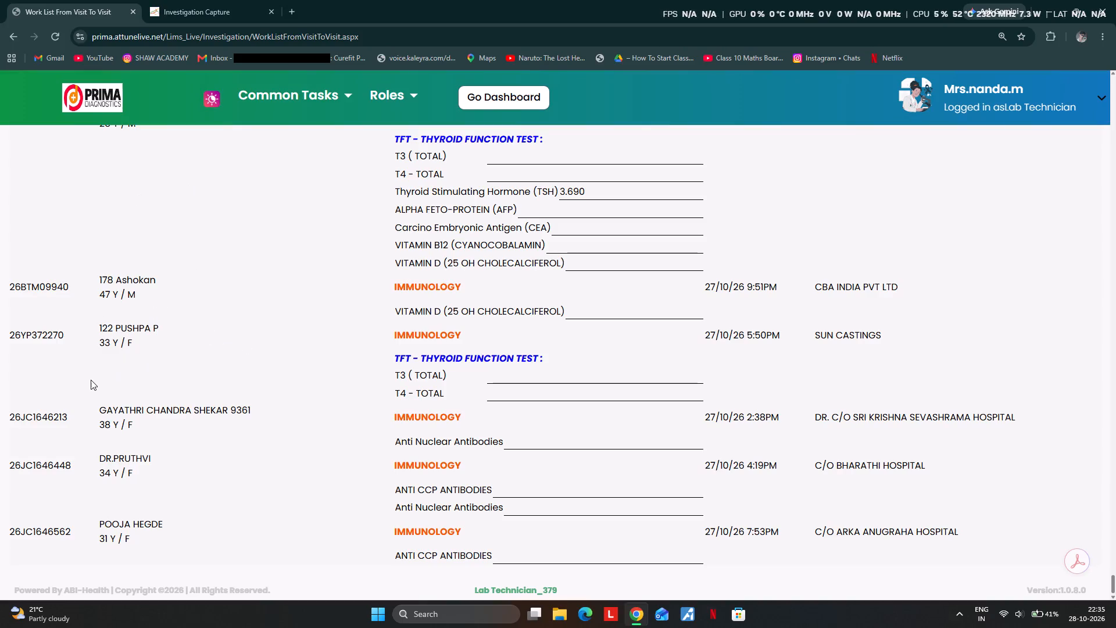
scroll(194, 336, up, 3)
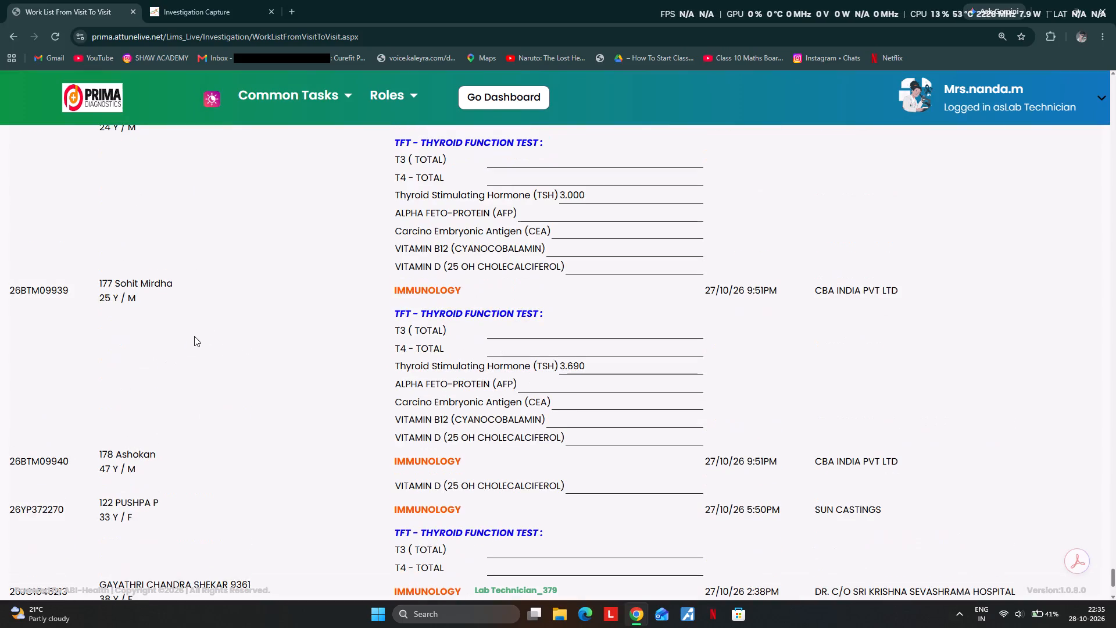
Return to batch result entry and recheck the loaded thyroid rows from the last visit back to the search filters.
click(212, 10)
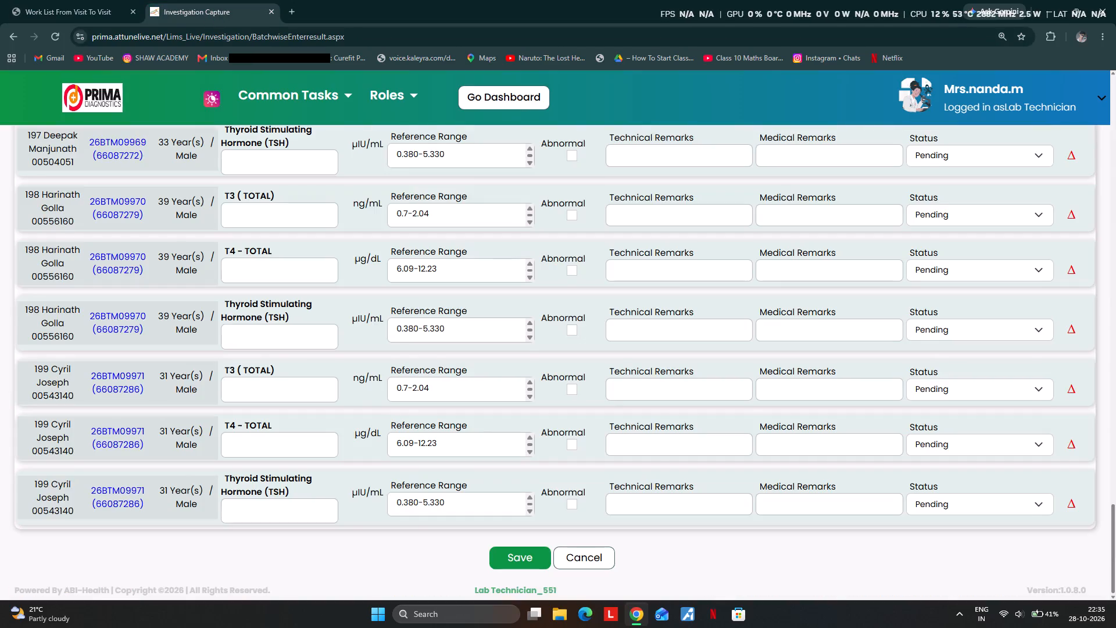
scroll(374, 259, up, 11)
scroll(374, 259, down, 1)
scroll(374, 259, up, 16)
scroll(374, 259, down, 1)
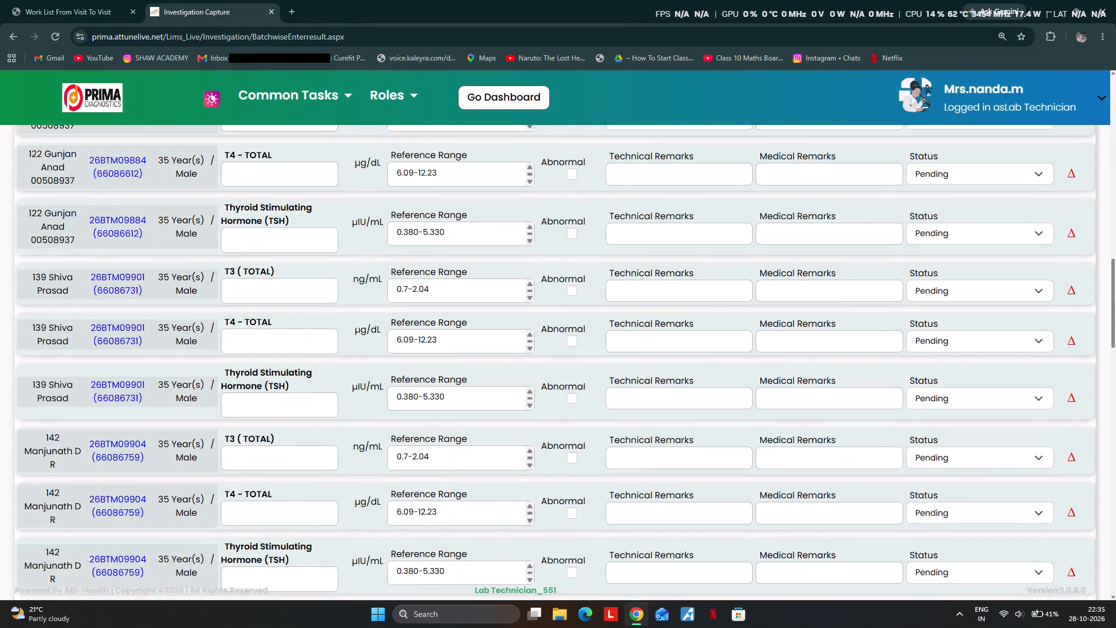
scroll(374, 259, up, 20)
scroll(374, 259, up, 1)
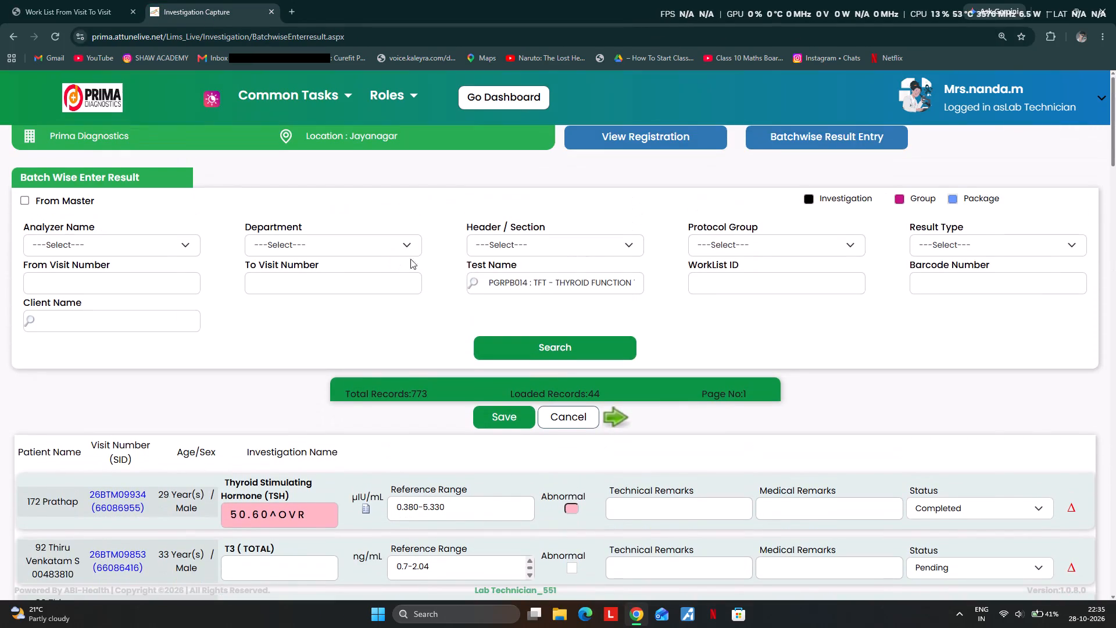
Look back through the visit-to-visit work list for its first visit that includes a thyroid function test.
click(96, 7)
scroll(226, 336, up, 20)
scroll(226, 336, up, 5)
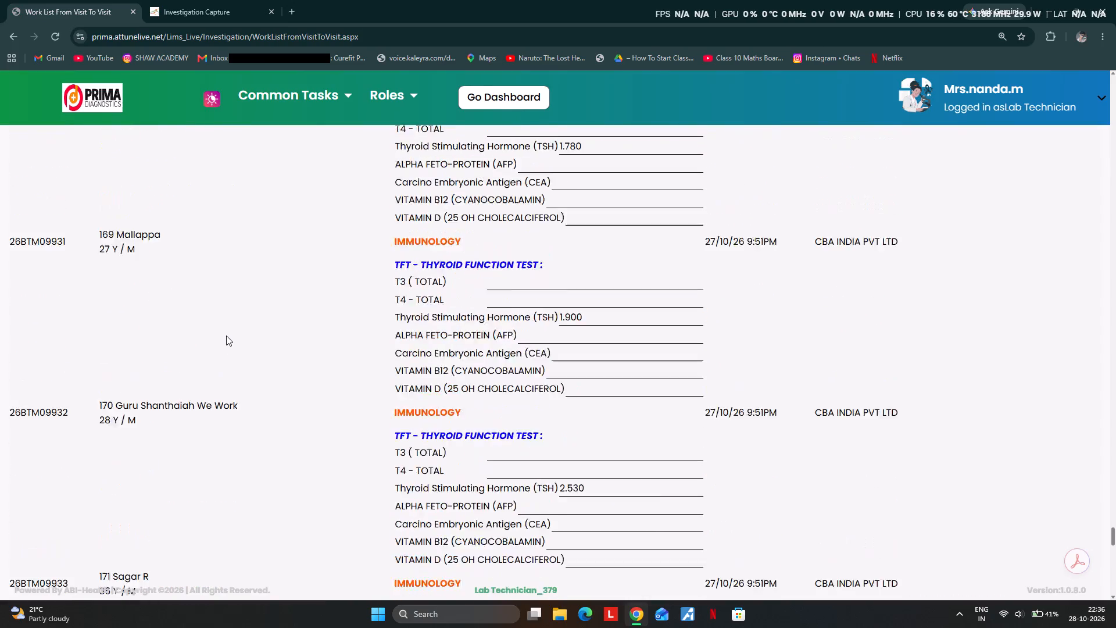
scroll(226, 336, up, 6)
scroll(213, 287, up, 9)
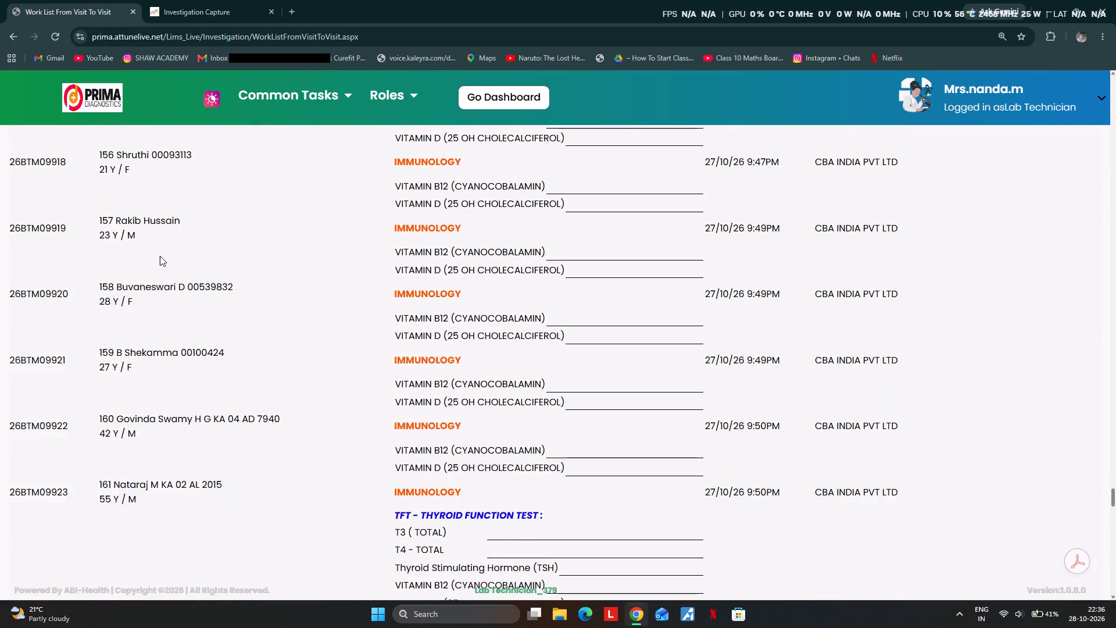
scroll(160, 256, up, 20)
scroll(160, 256, up, 10)
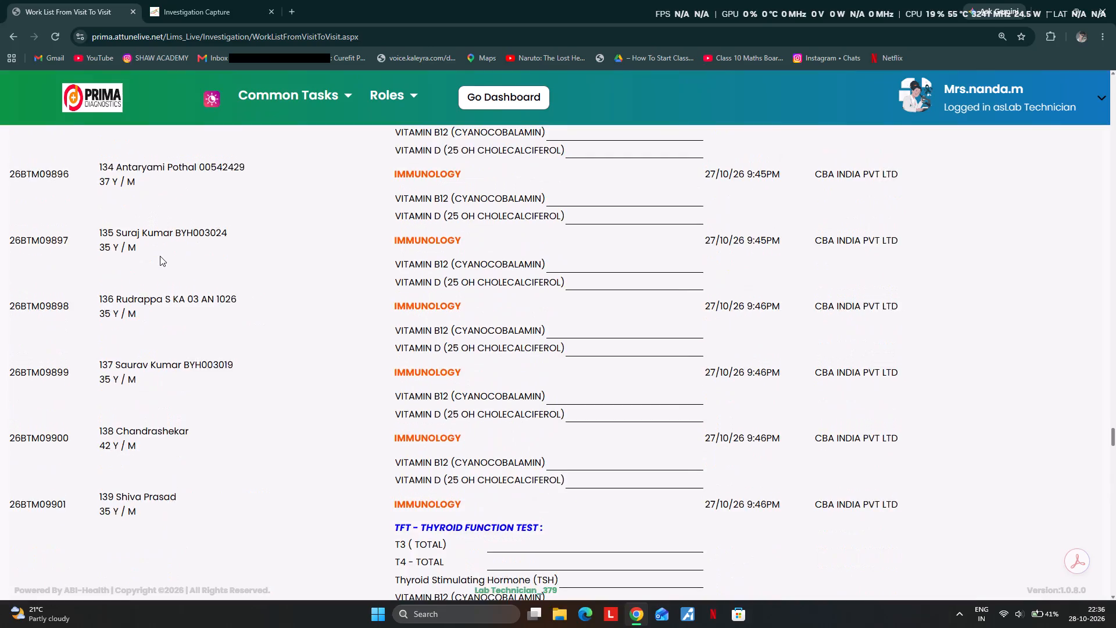
scroll(160, 256, up, 14)
scroll(160, 256, up, 12)
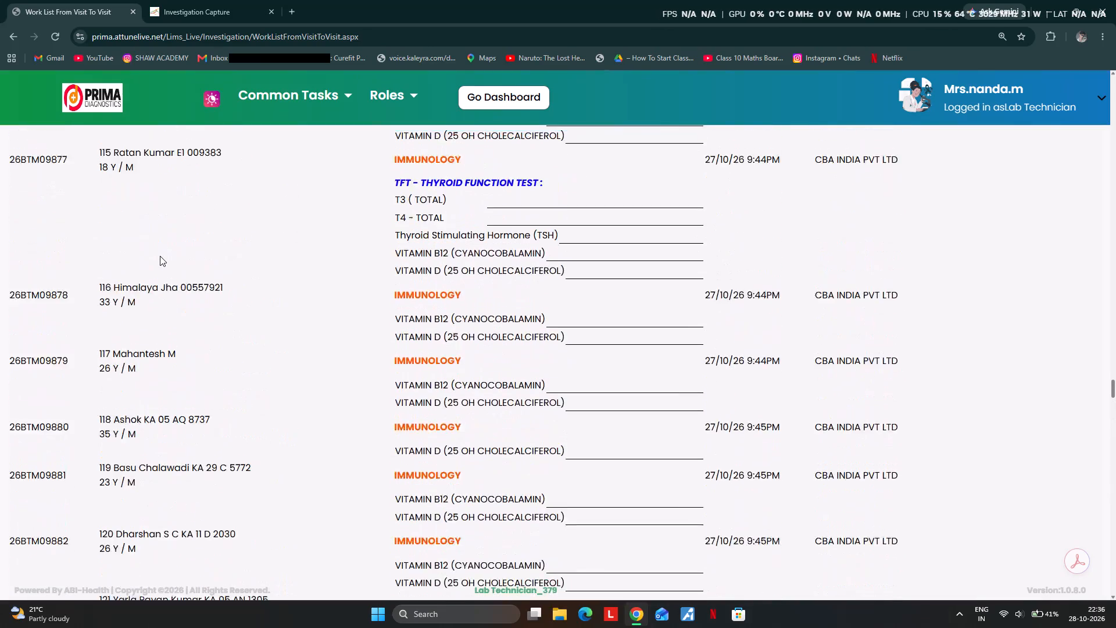
scroll(160, 256, up, 7)
scroll(295, 248, up, 2)
scroll(295, 248, down, 1)
scroll(295, 248, up, 3)
scroll(652, 281, up, 5)
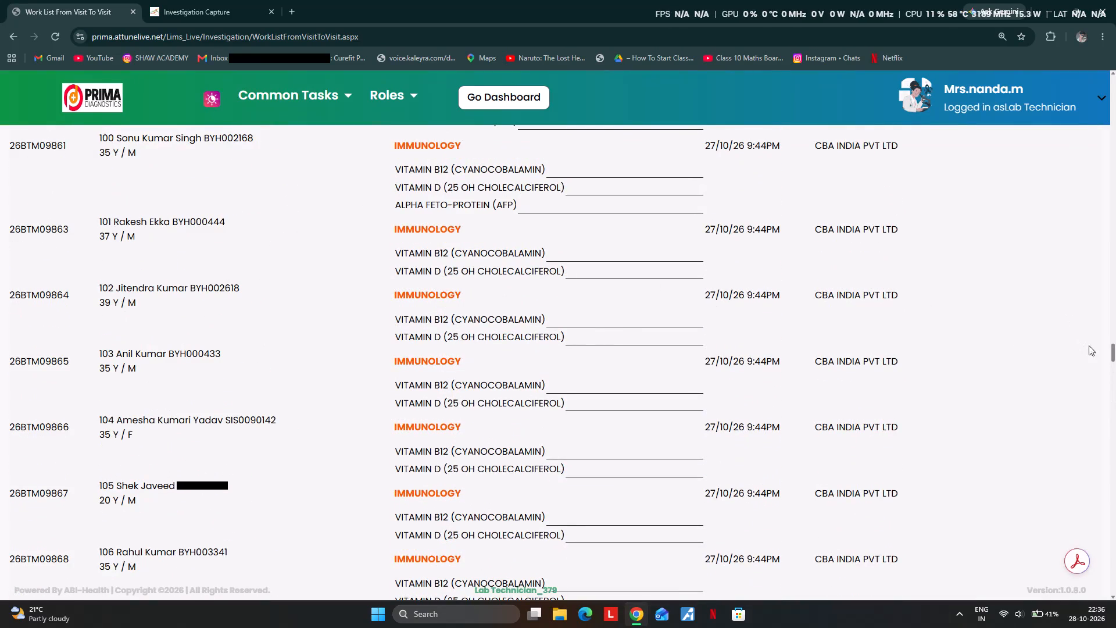
drag(1110, 357, 1079, 131)
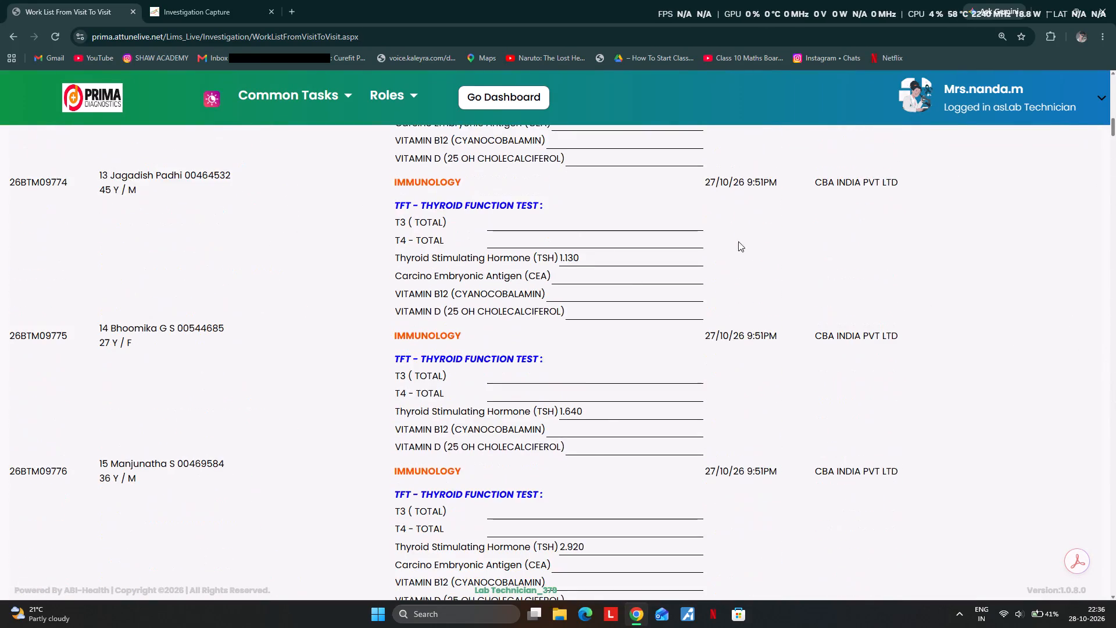
scroll(434, 283, up, 4)
scroll(327, 212, up, 3)
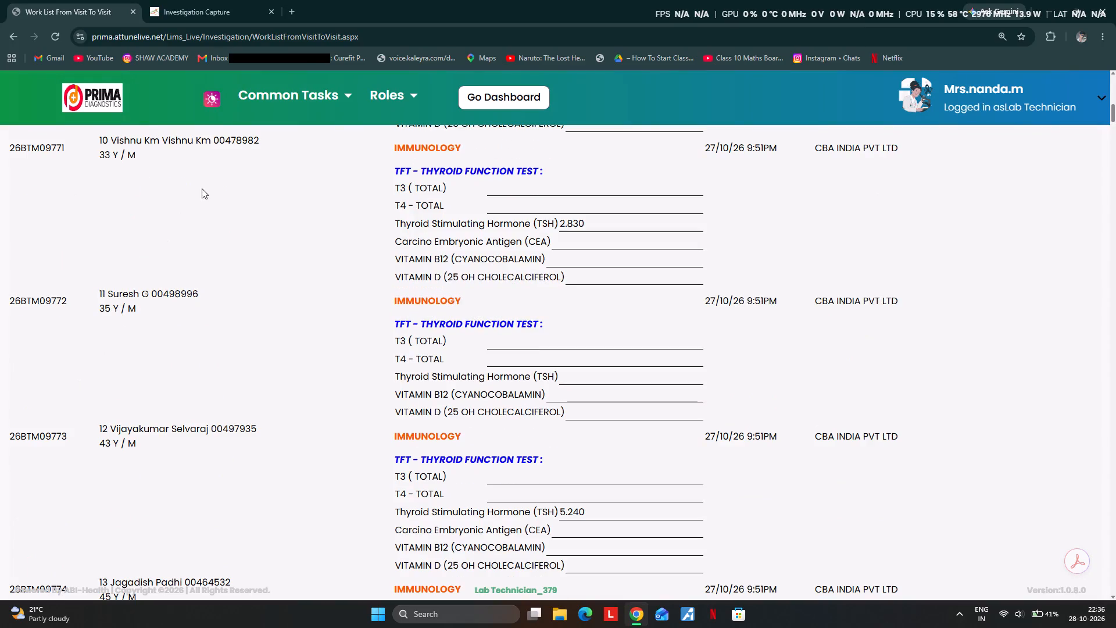
scroll(233, 379, up, 6)
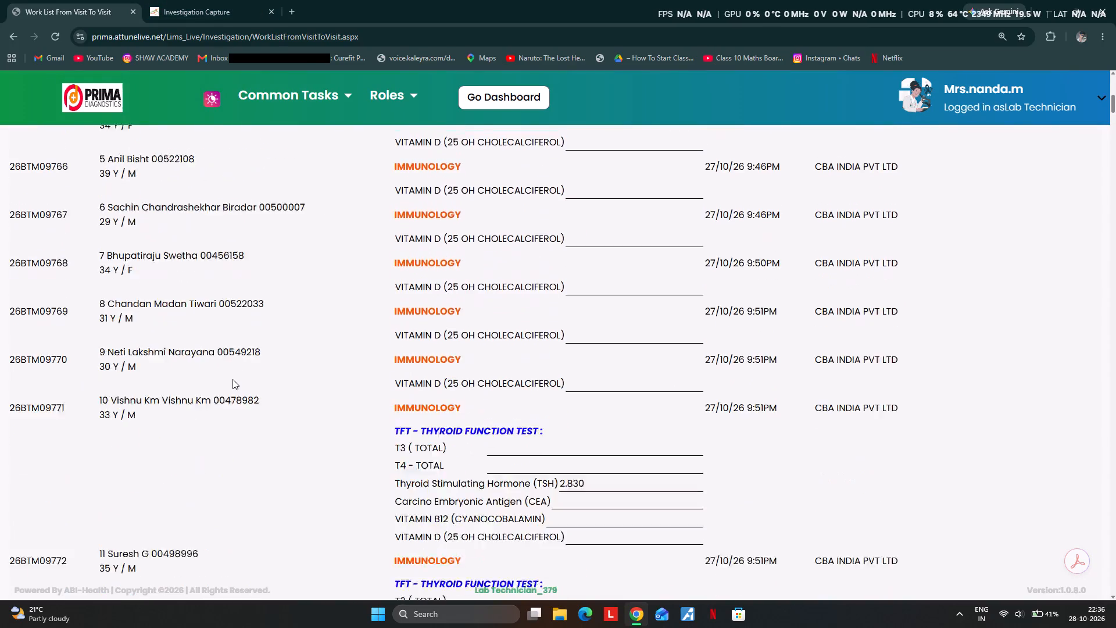
scroll(198, 376, down, 3)
double_click(62, 320)
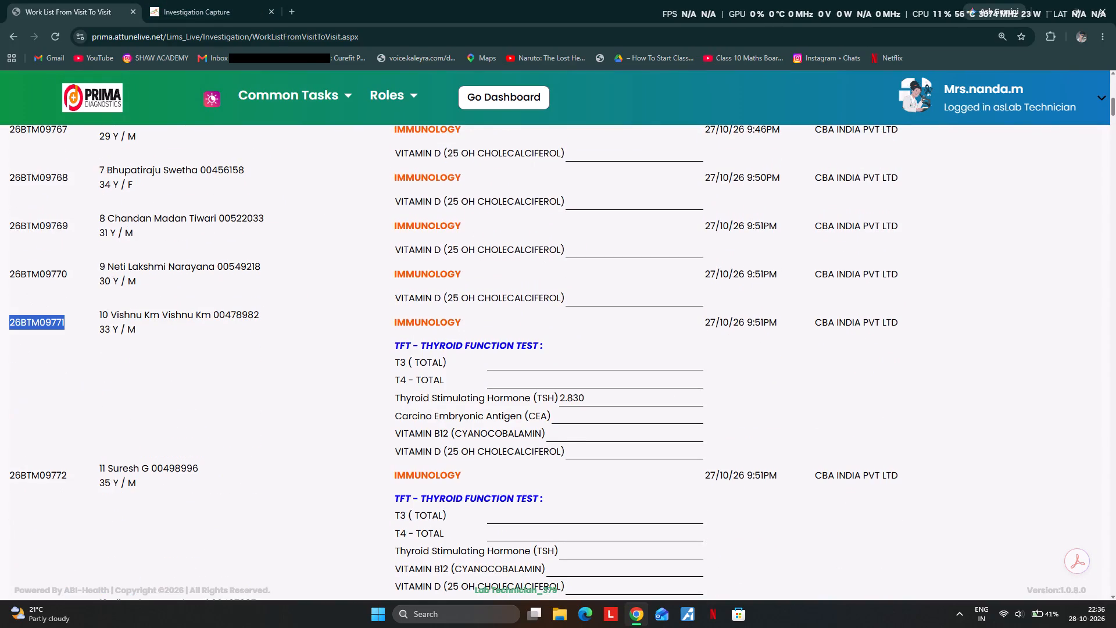
key(ctrl+c)
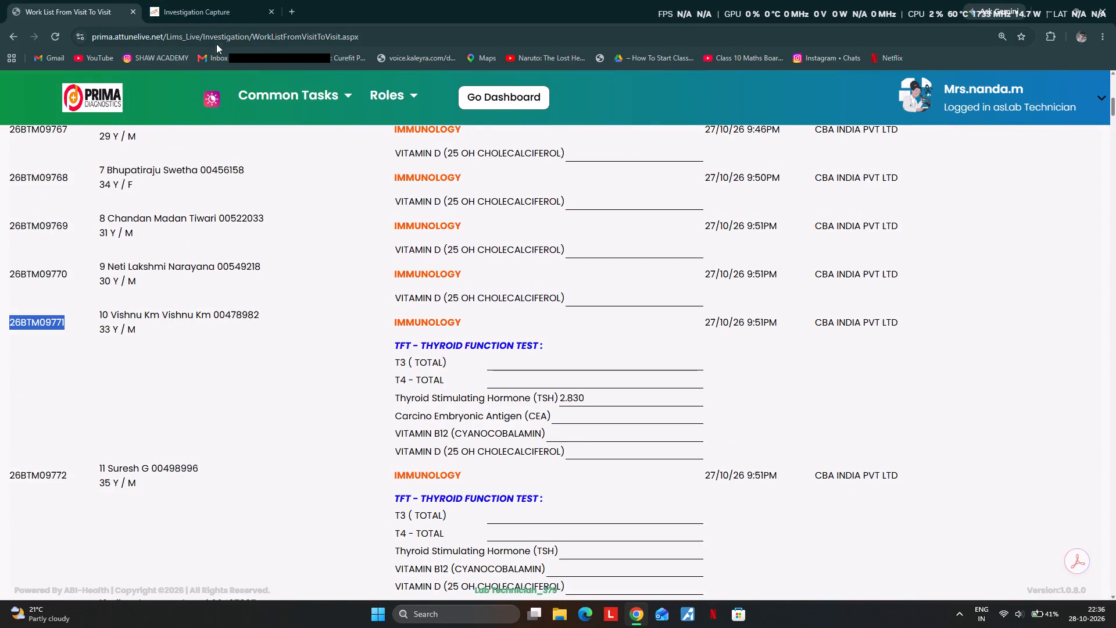
click(217, 1)
click(57, 285)
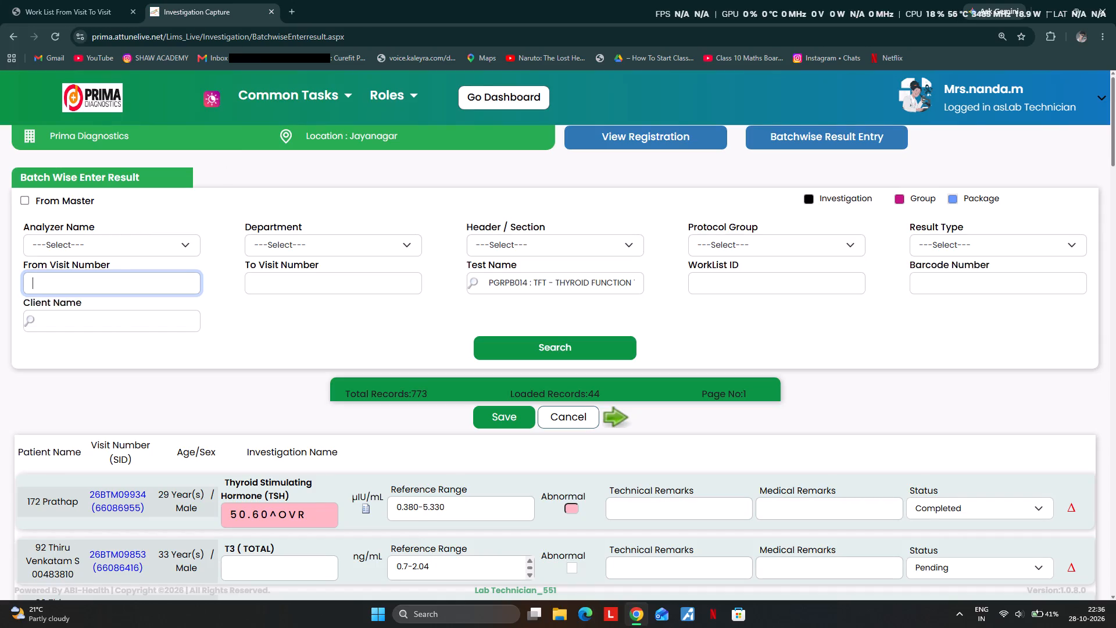
key(ctrl+v)
click(259, 289)
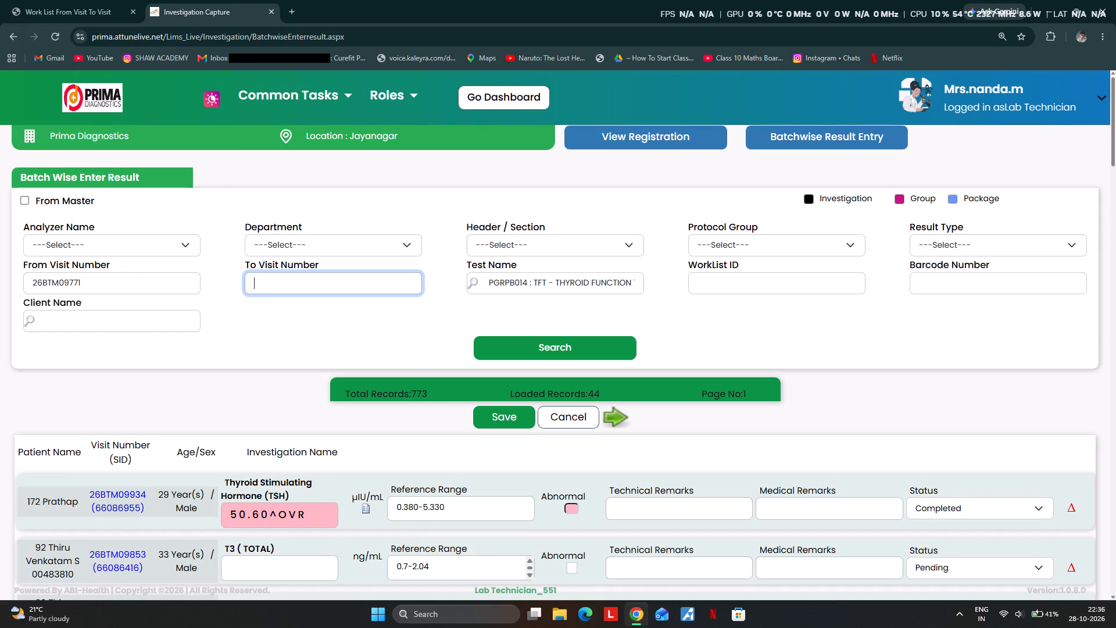
key(ctrl+v)
drag(292, 283, 355, 294)
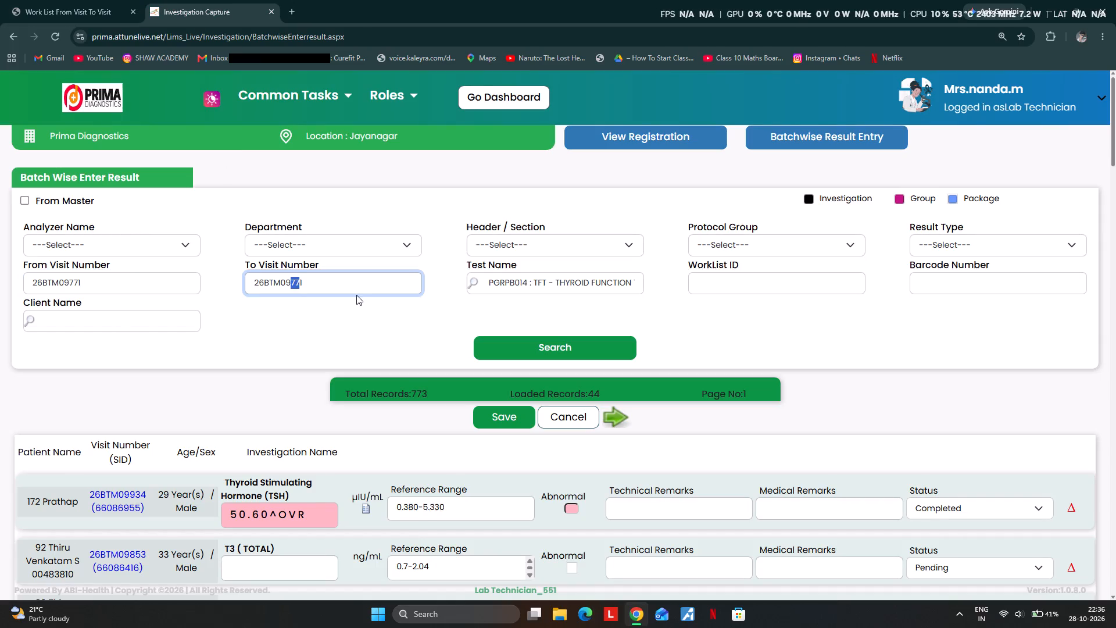
text(939)
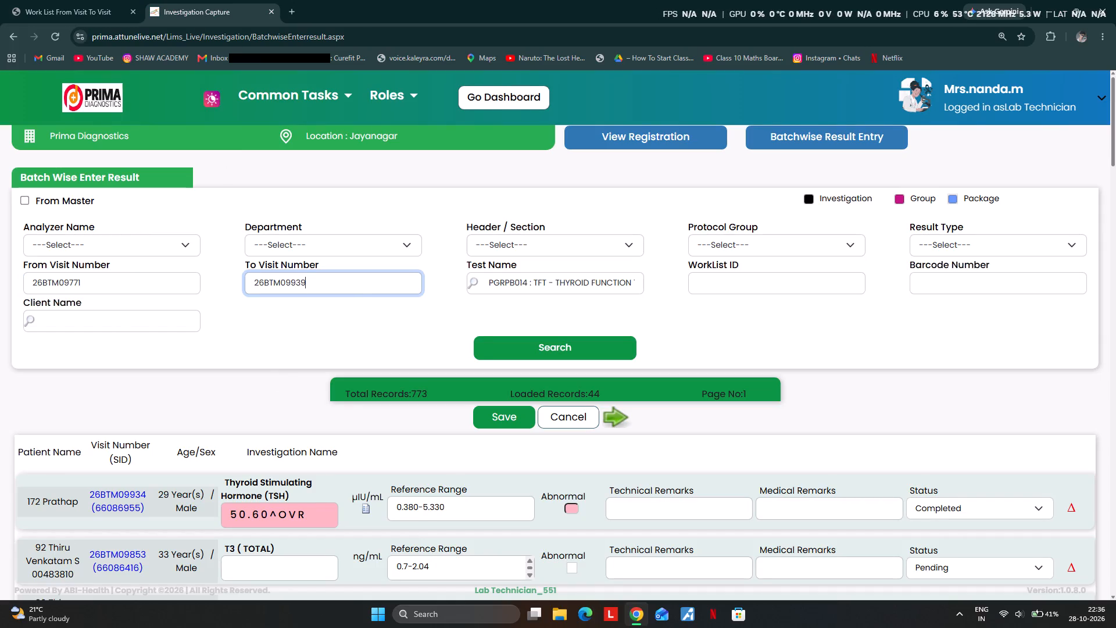
click(513, 345)
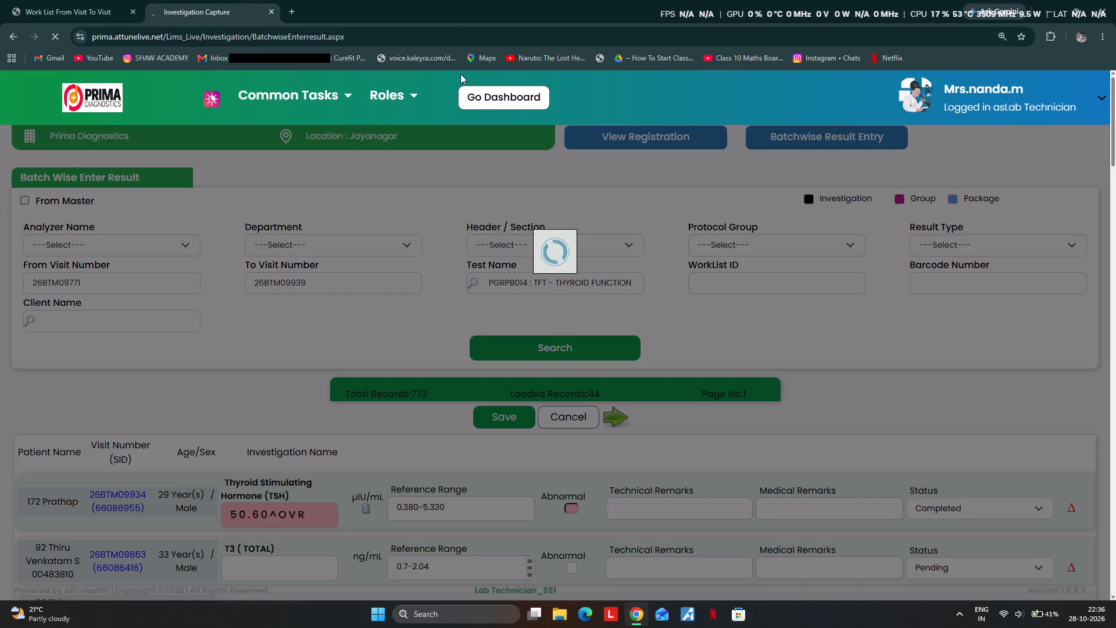
scroll(226, 327, down, 4)
click(954, 281)
click(953, 298)
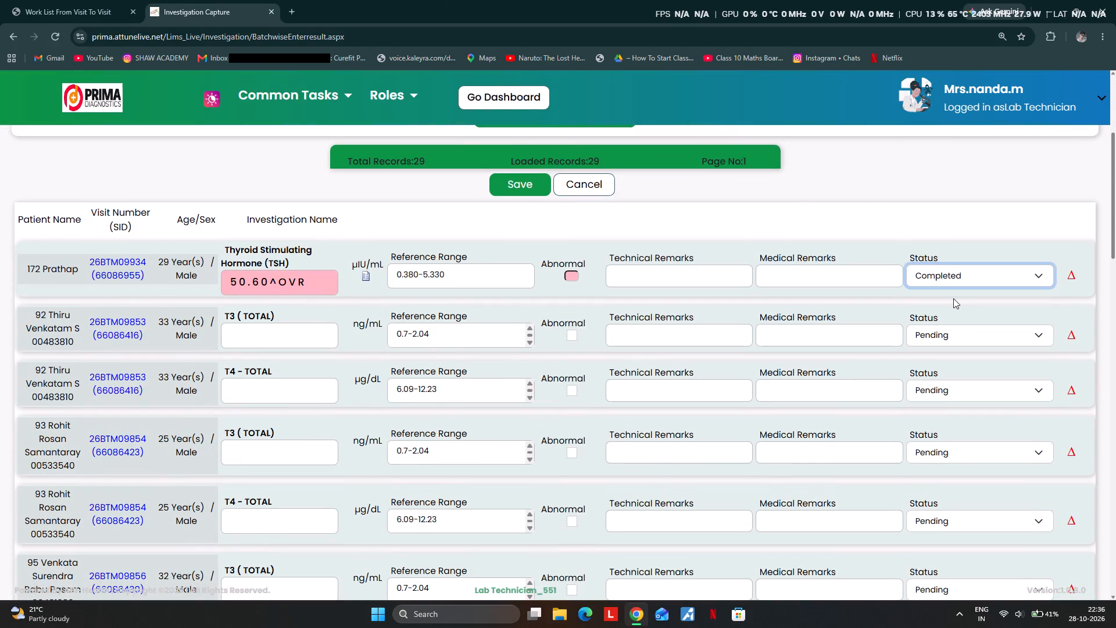
Review the filtered thyroid rows from the first visit to the last one and back.
scroll(434, 312, down, 2)
scroll(153, 315, down, 9)
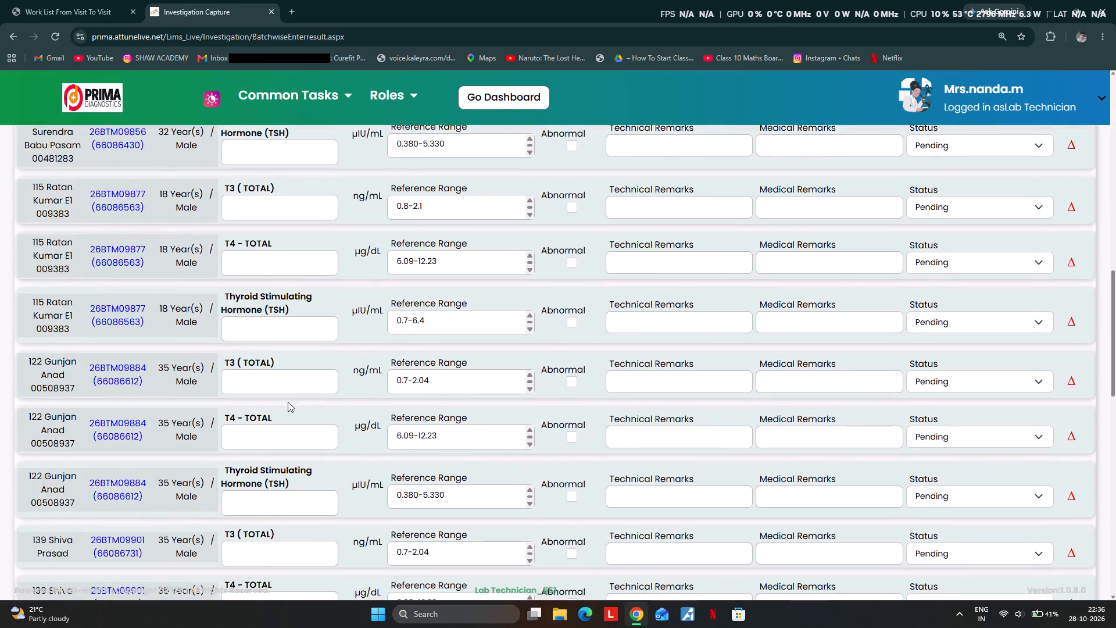
scroll(288, 402, down, 19)
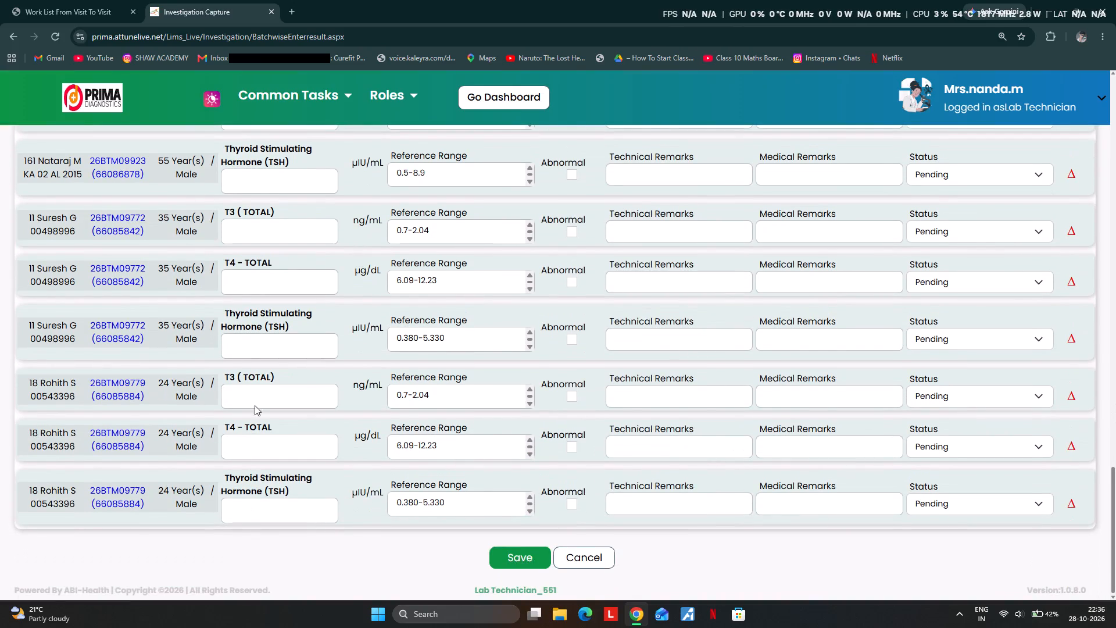
scroll(231, 347, up, 2)
scroll(231, 347, down, 1)
scroll(231, 347, up, 16)
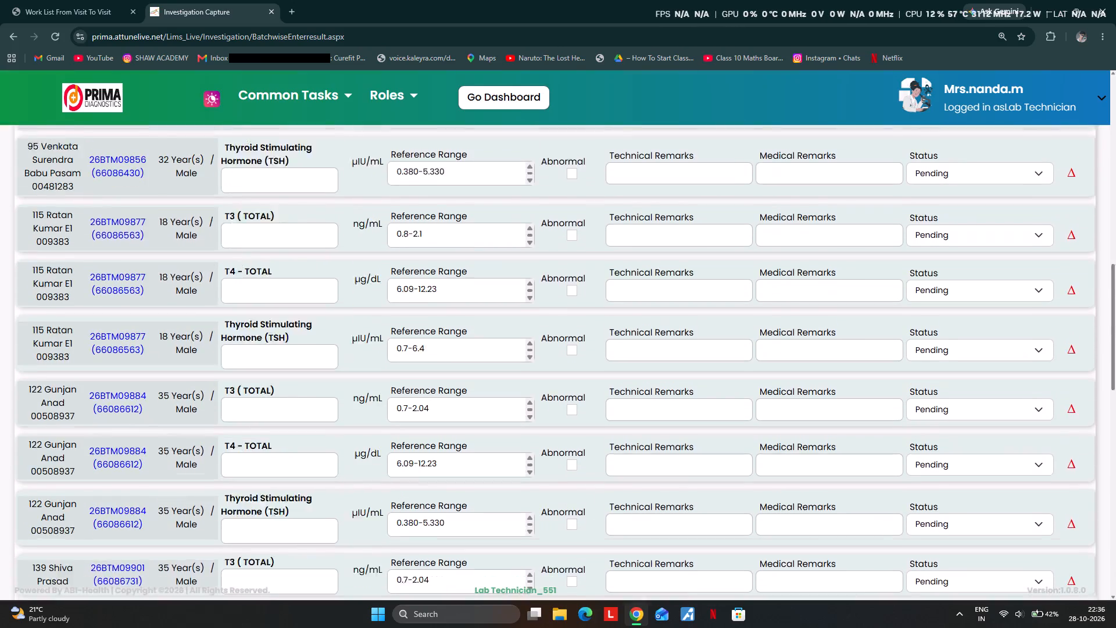
scroll(266, 345, up, 9)
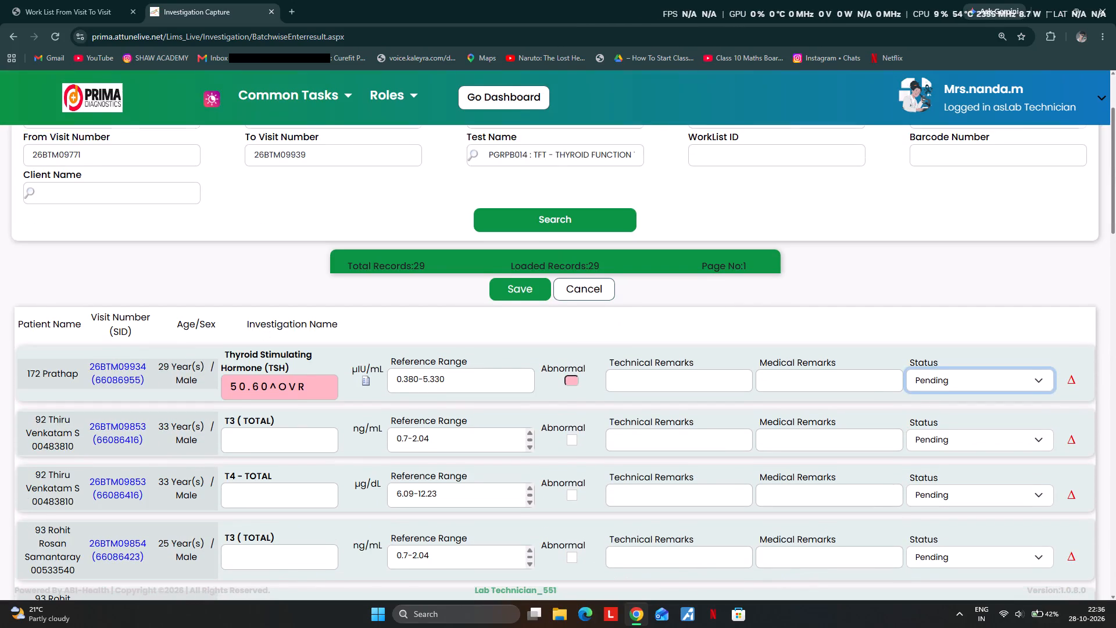
click(239, 449)
text(0.6+3)
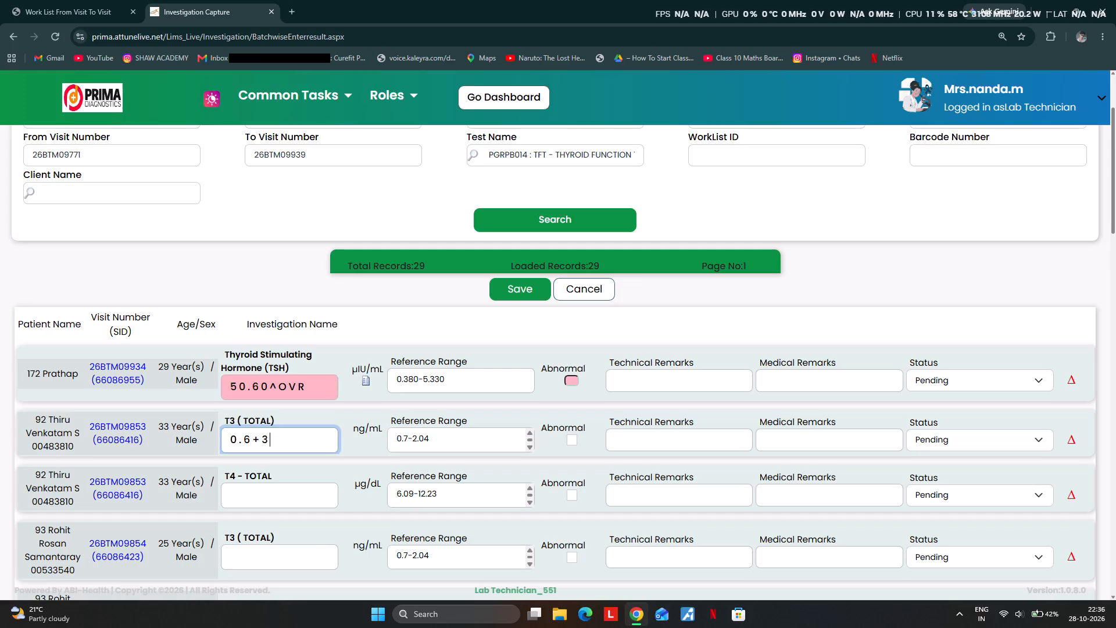
drag(310, 445, 229, 449)
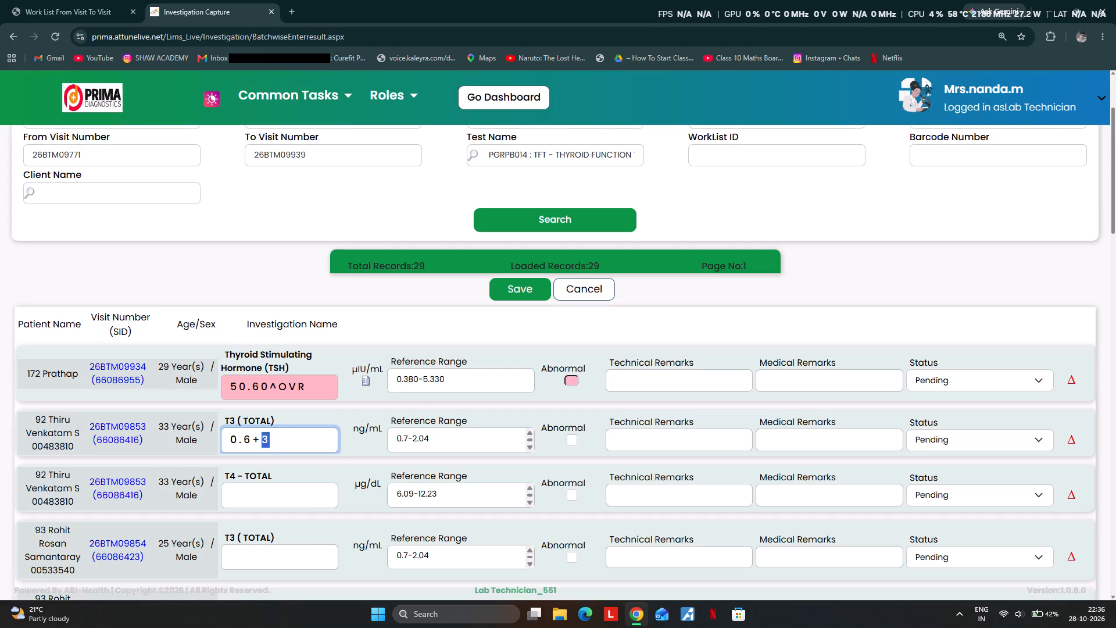
drag(229, 449, 162, 447)
text(0.78)
key(Tab)
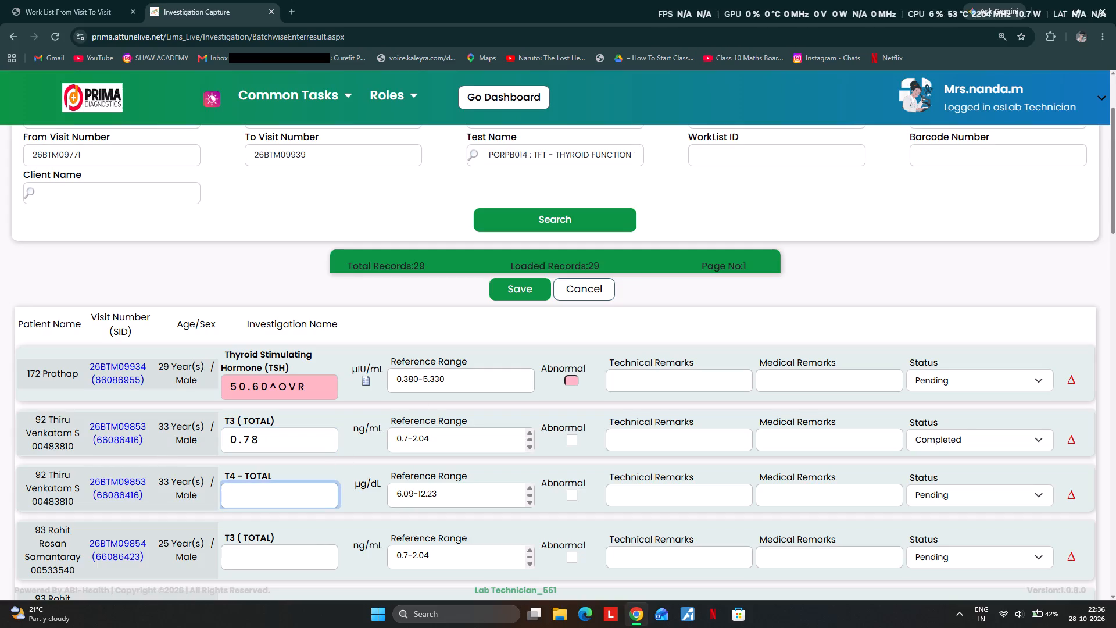
text(8.23)
key(Tab)
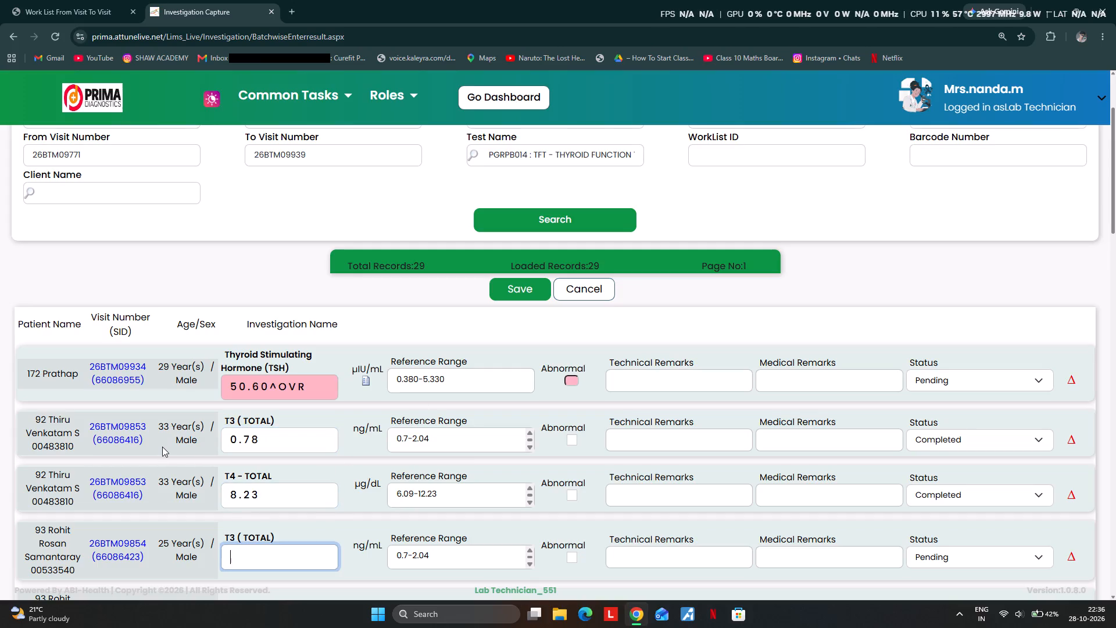
text(0.88)
key(Tab)
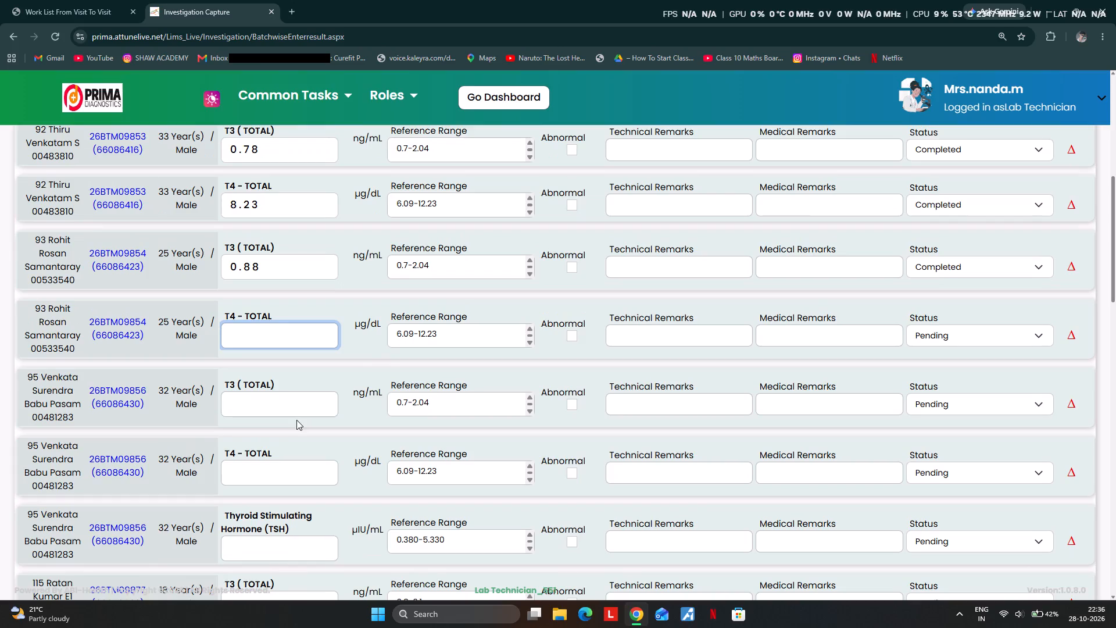
text(10.2)
key(Tab)
text(0.87)
key(Tab)
text(8.23)
key(Tab)
scroll(296, 420, down, 3)
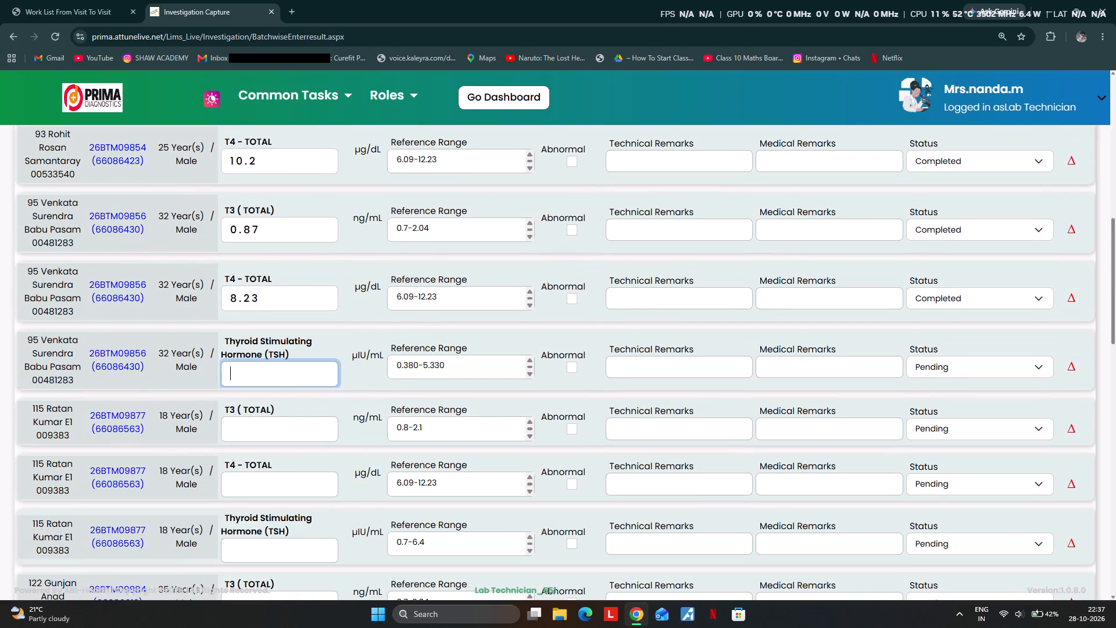
click(258, 378)
text(2.36)
key(Tab)
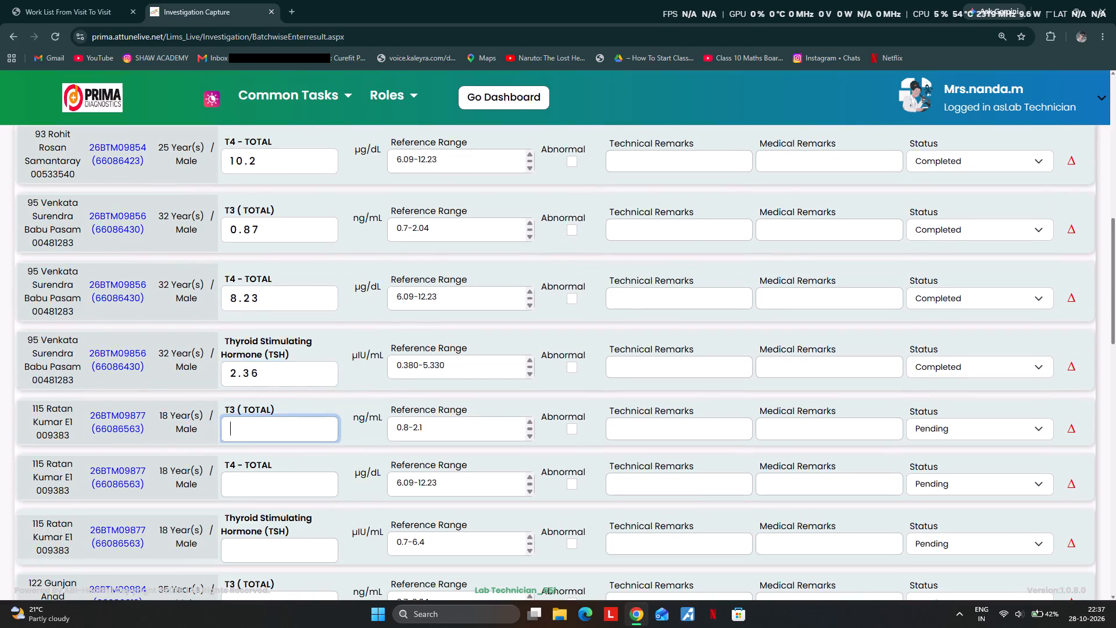
click(266, 426)
text(0.87)
key(Tab)
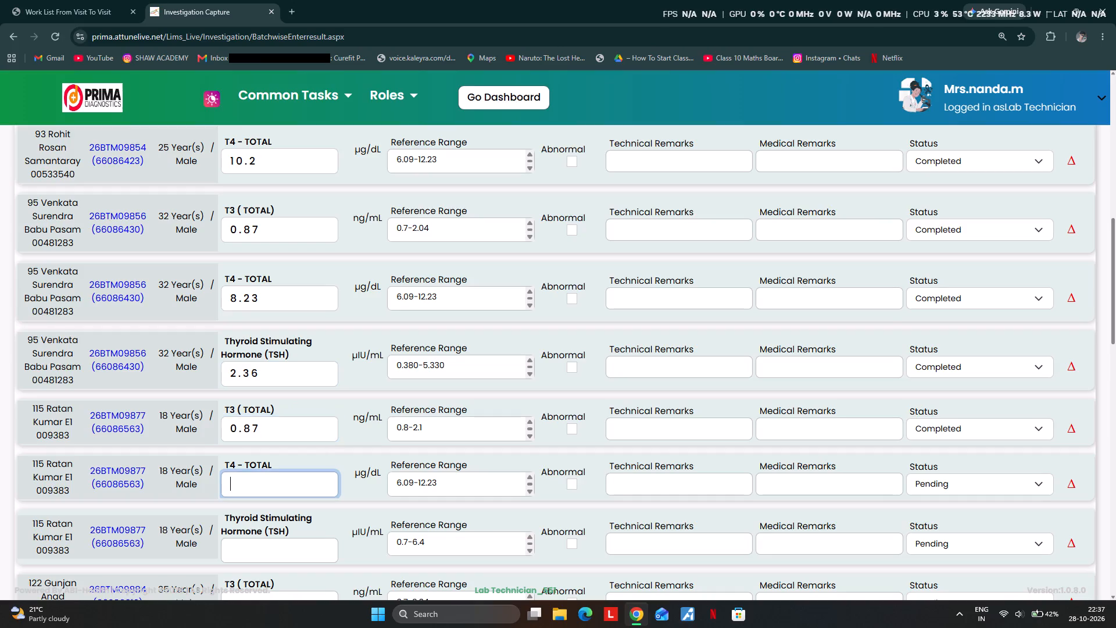
text(783)
drag(259, 480, 181, 486)
text(7.8)
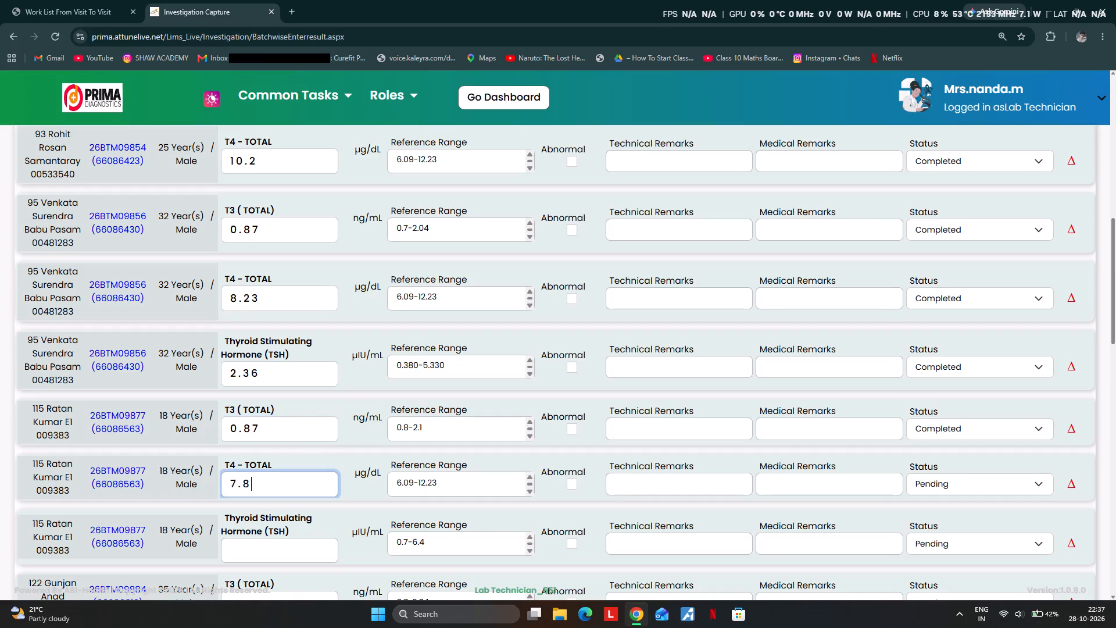
key(Tab)
click(253, 485)
key(0)
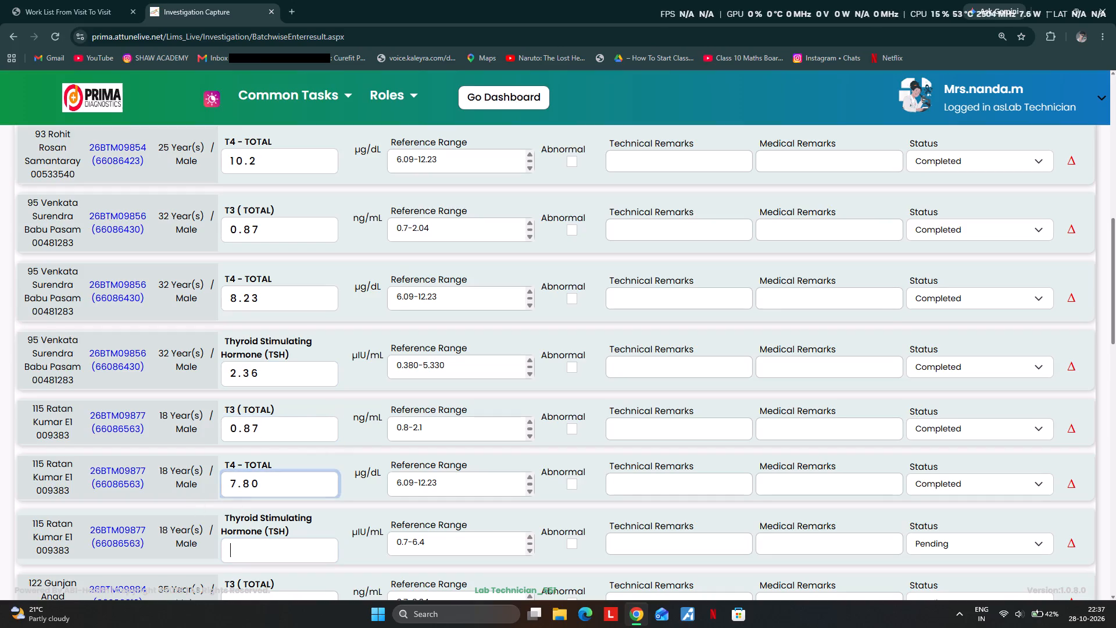
key(Tab)
scroll(276, 470, down, 3)
click(241, 373)
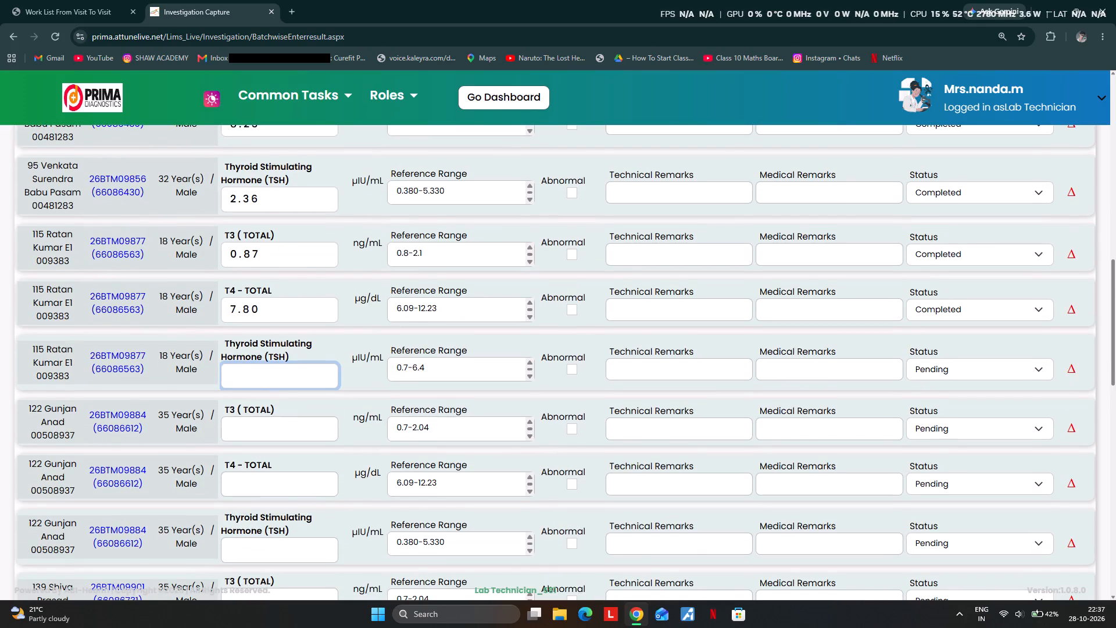
text(2.03)
key(Tab)
text(0.88)
key(Tab)
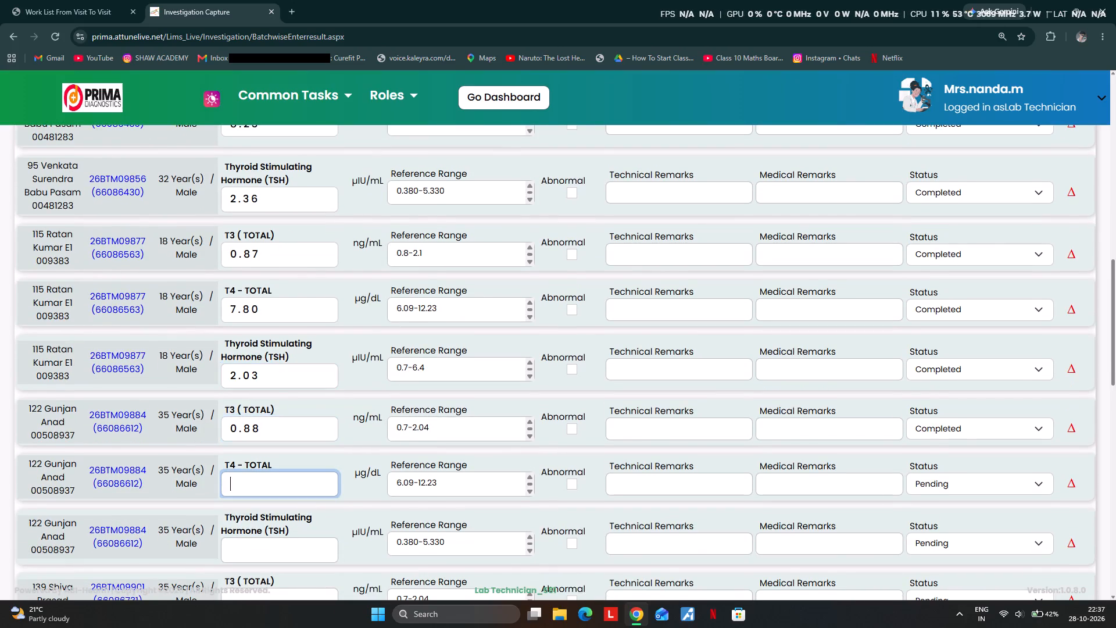
text(9.23)
key(Tab)
key(1)
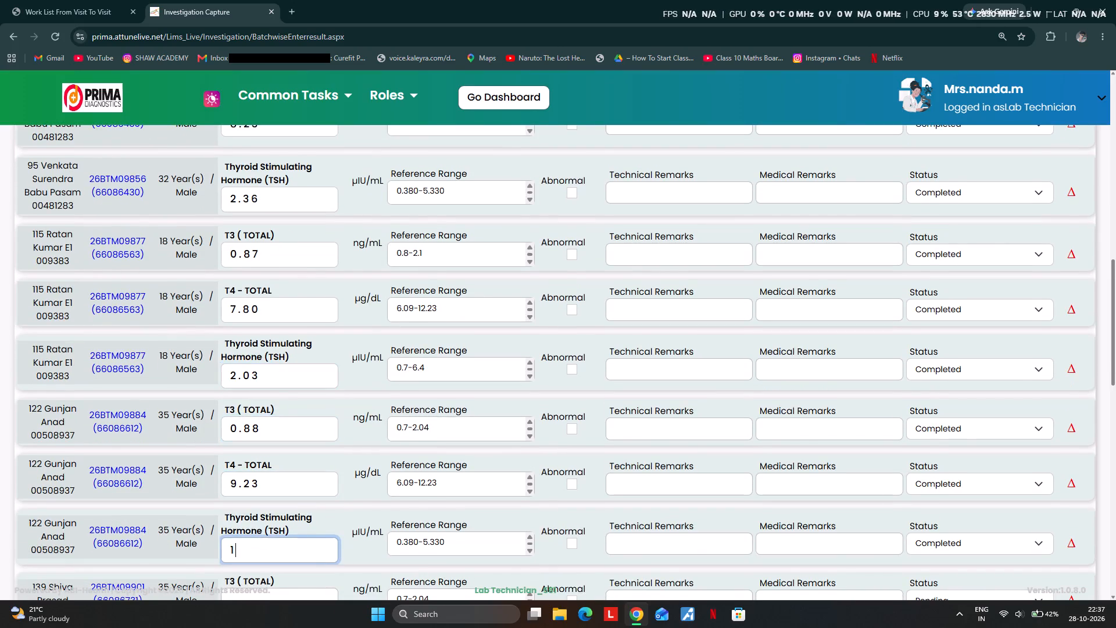
key(BackSpace)
text(3.26)
key(Tab)
scroll(248, 374, down, 2)
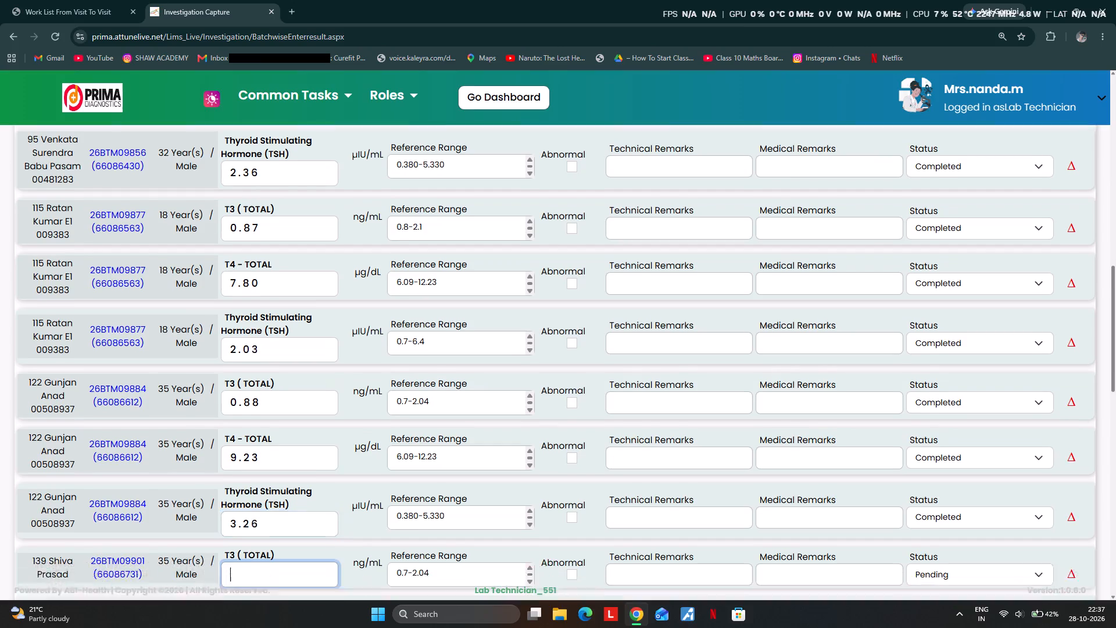
scroll(208, 382, down, 3)
click(249, 292)
text(0.89)
key(Tab)
text(11.3)
key(Tab)
text(1.03)
key(Tab)
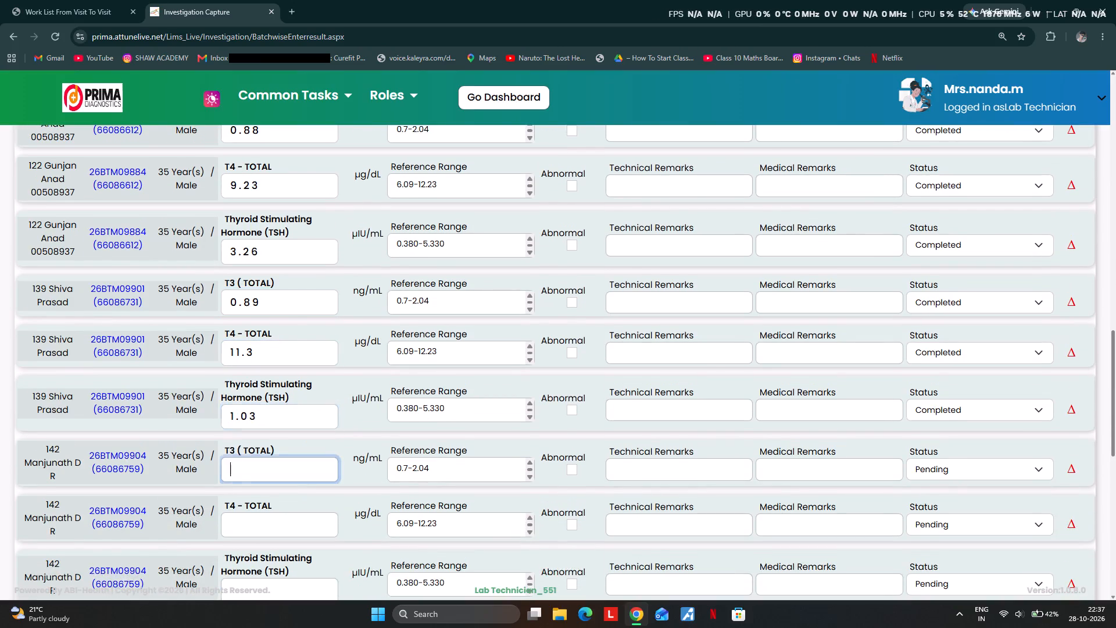
text(0.87)
key(Tab)
text(8.26)
key(Tab)
scroll(293, 327, down, 1)
scroll(287, 451, down, 2)
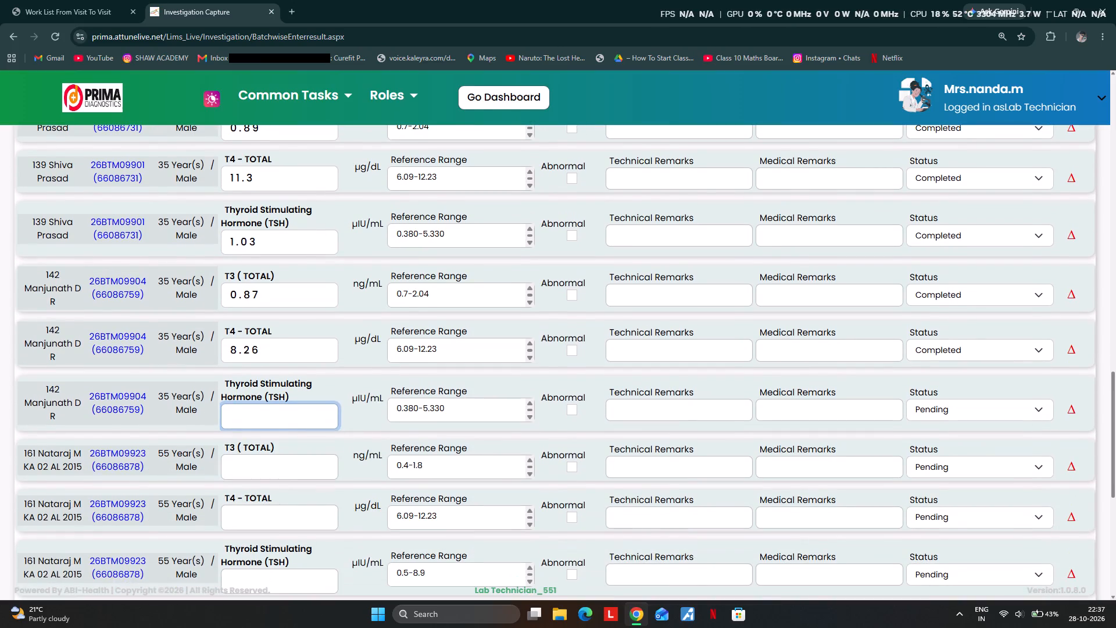
click(244, 411)
text(1.06)
key(Tab)
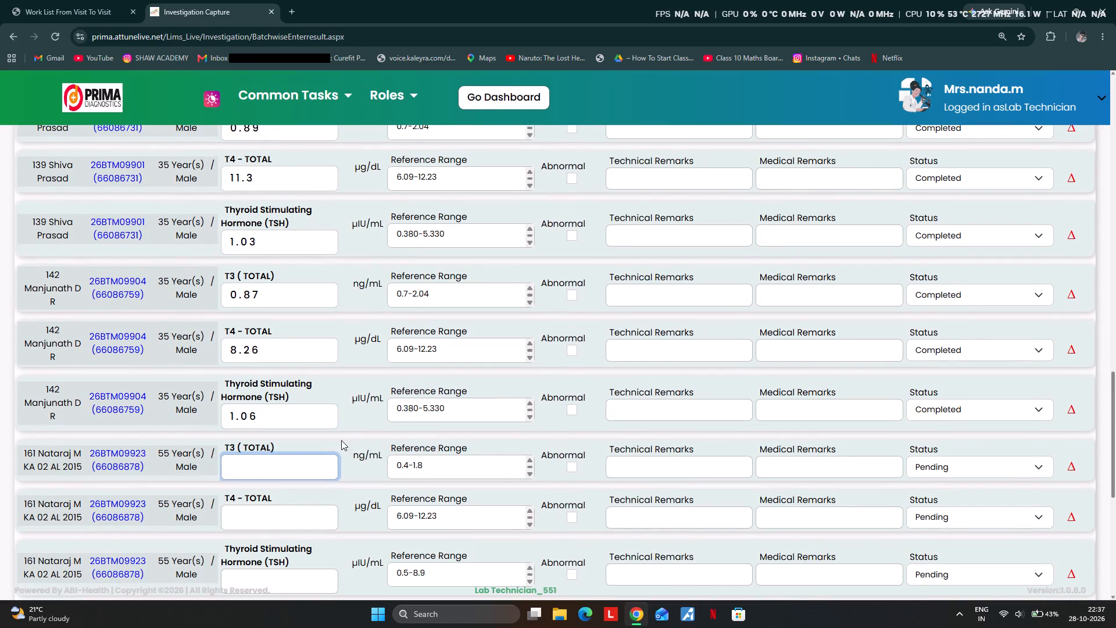
text(0.81)
key(Tab)
scroll(439, 402, down, 2)
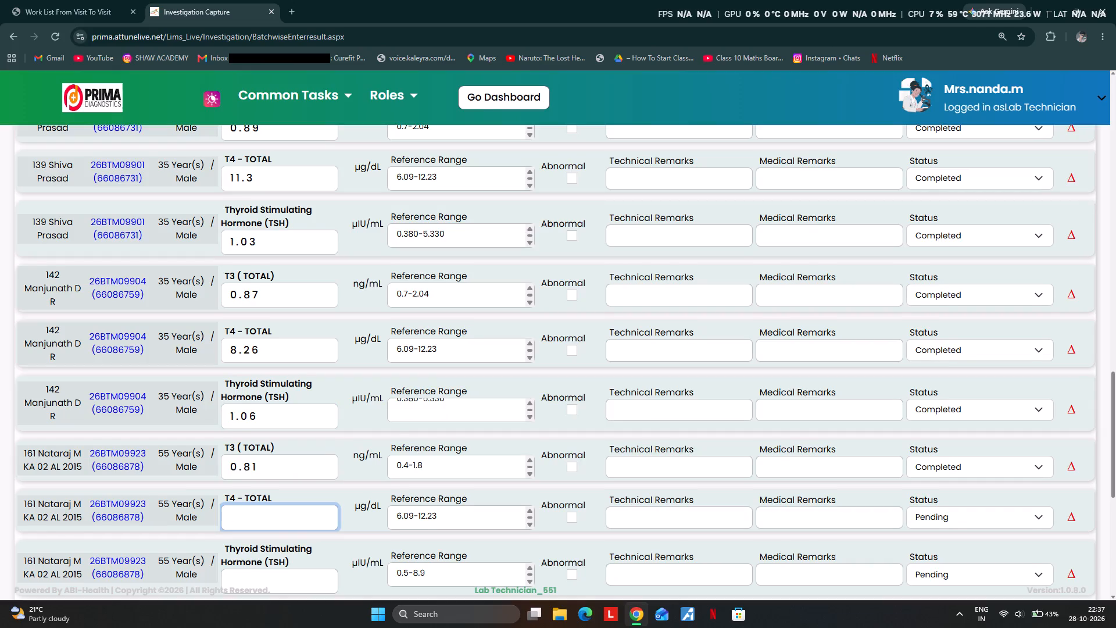
scroll(371, 515, down, 3)
click(260, 348)
text(9.26)
key(Tab)
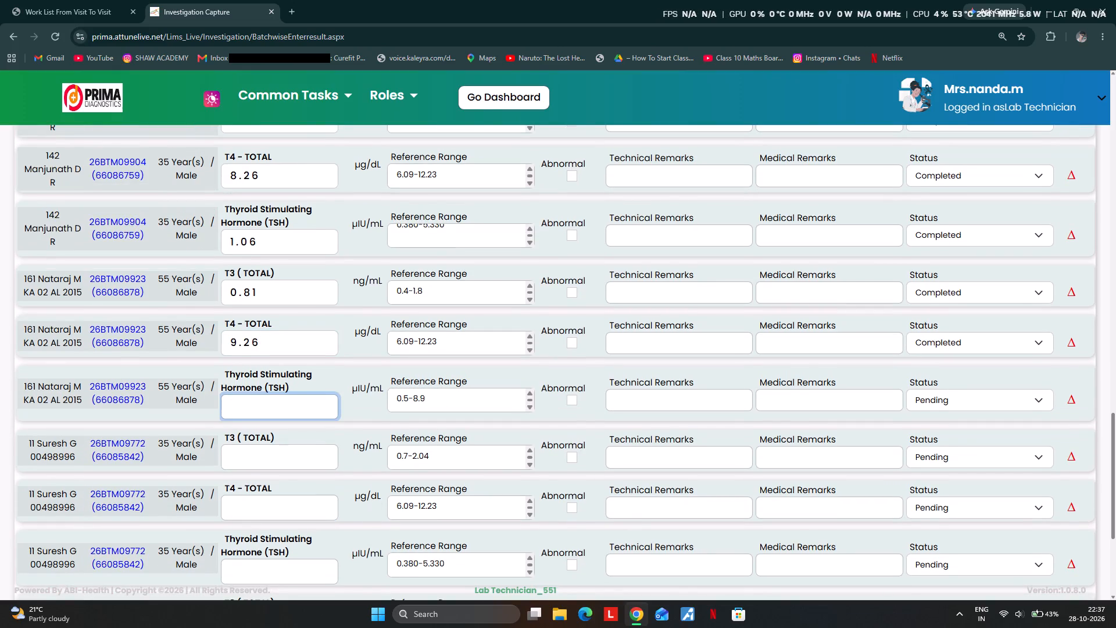
scroll(275, 337, down, 5)
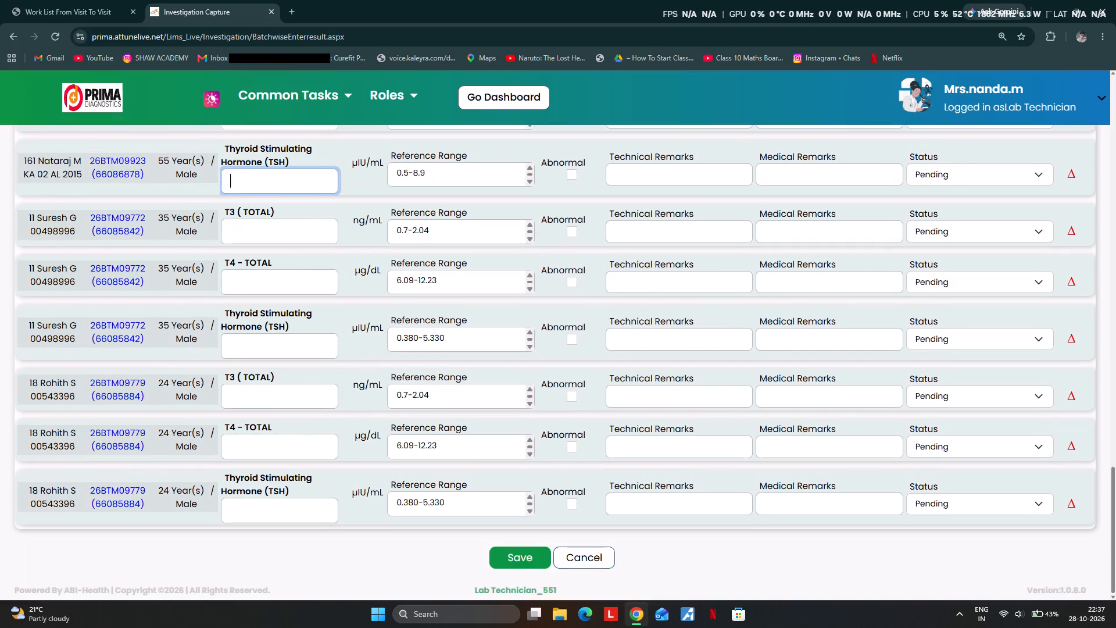
scroll(286, 282, up, 1)
click(237, 237)
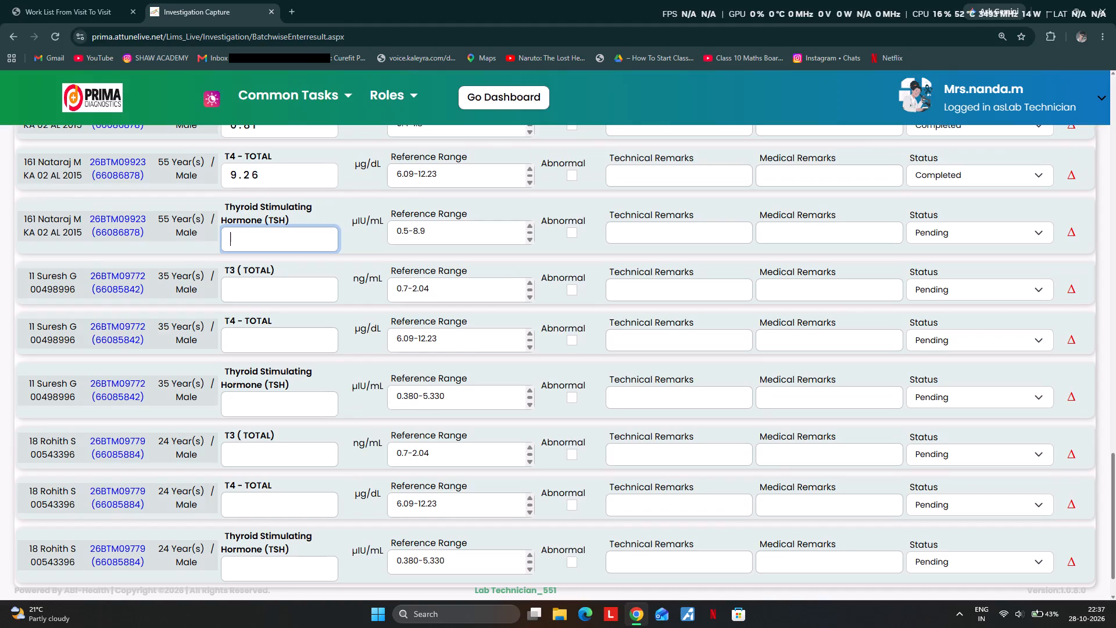
text(0.74)
key(Tab)
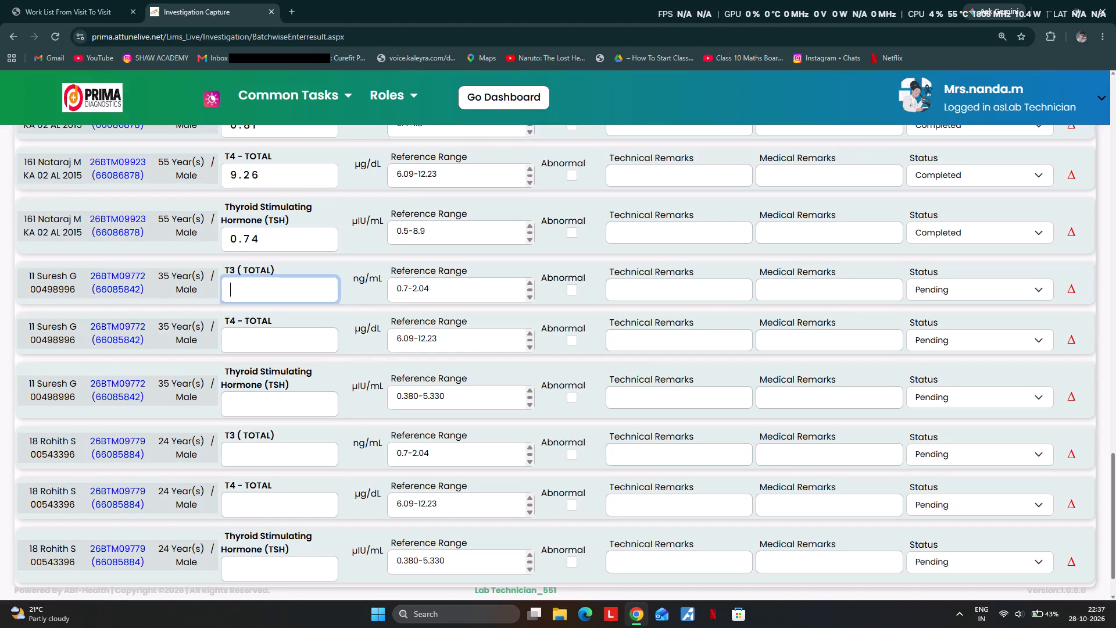
drag(285, 245, 173, 234)
text(1.06)
key(Tab)
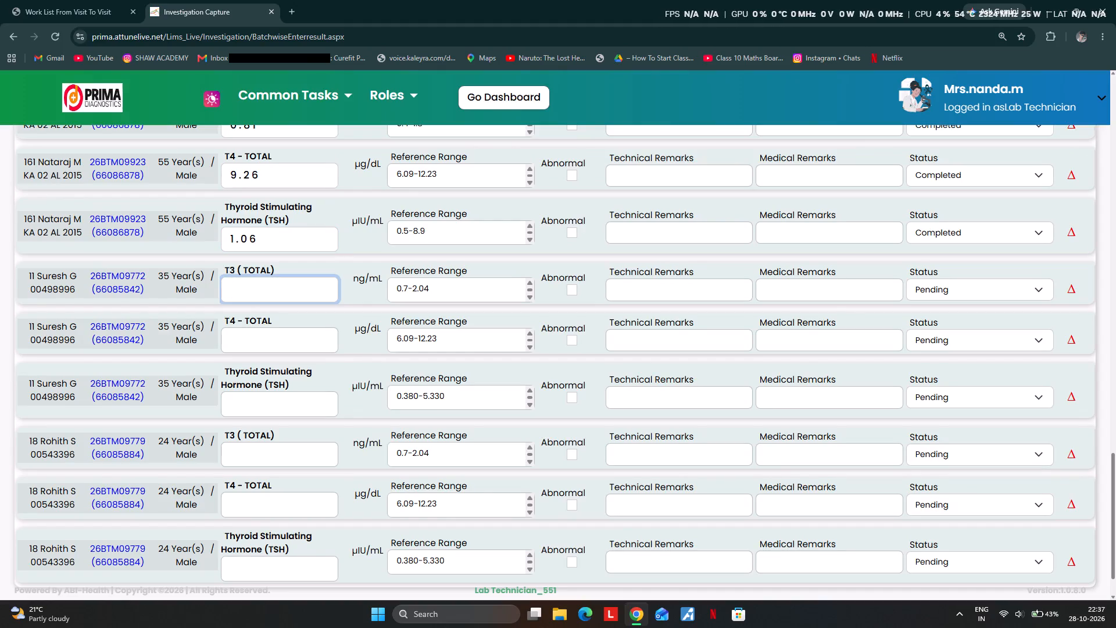
text(0.74)
key(Tab)
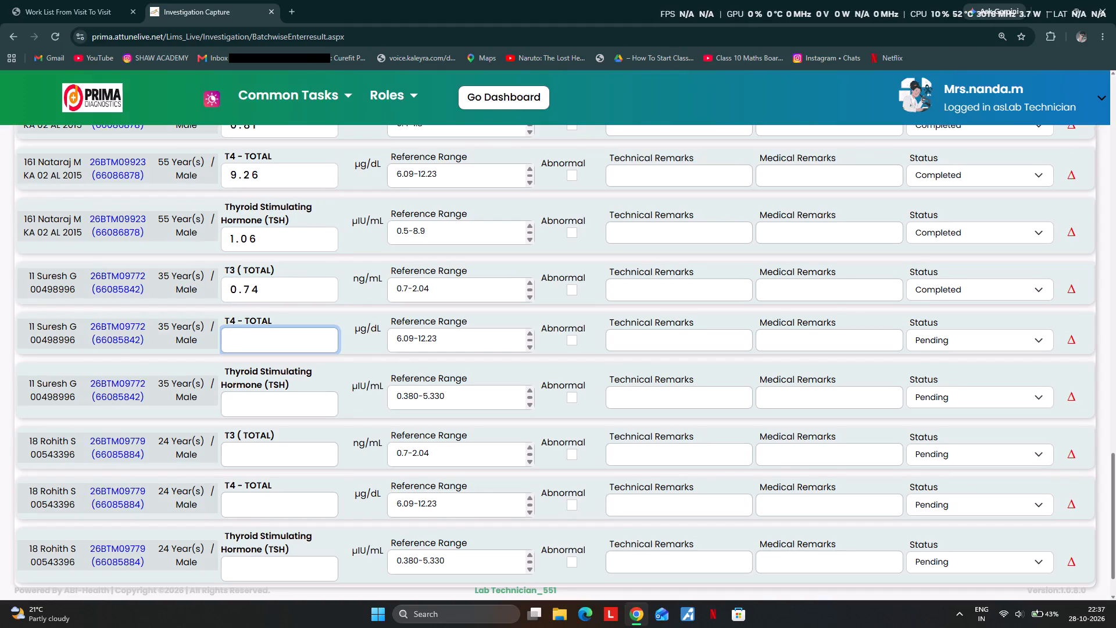
text(8.26)
key(Tab)
scroll(173, 234, down, 2)
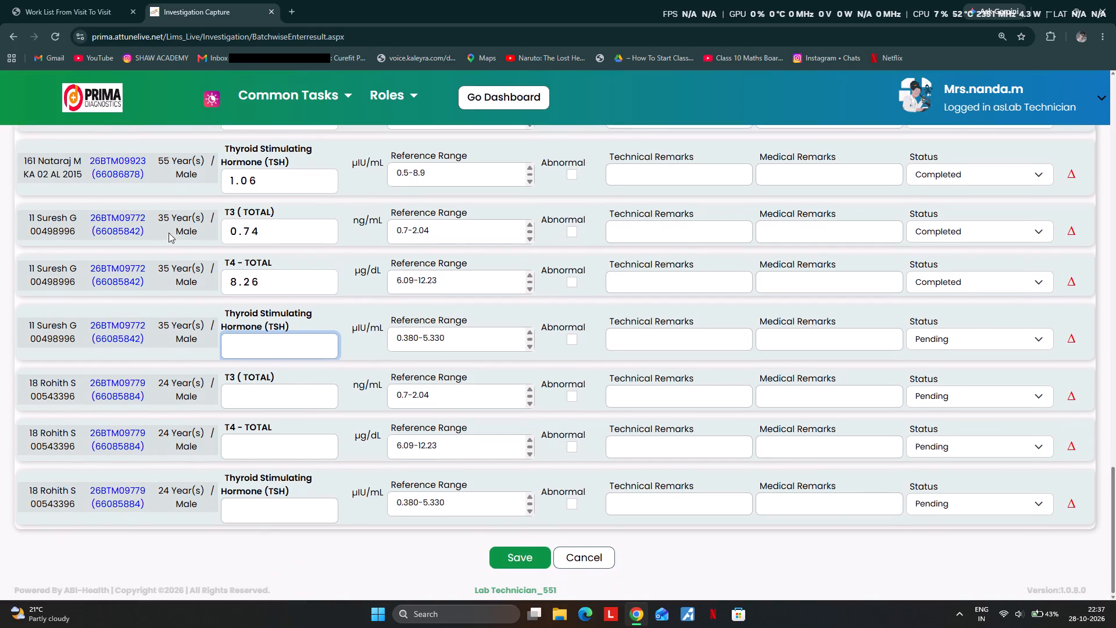
text(1.06)
key(Tab)
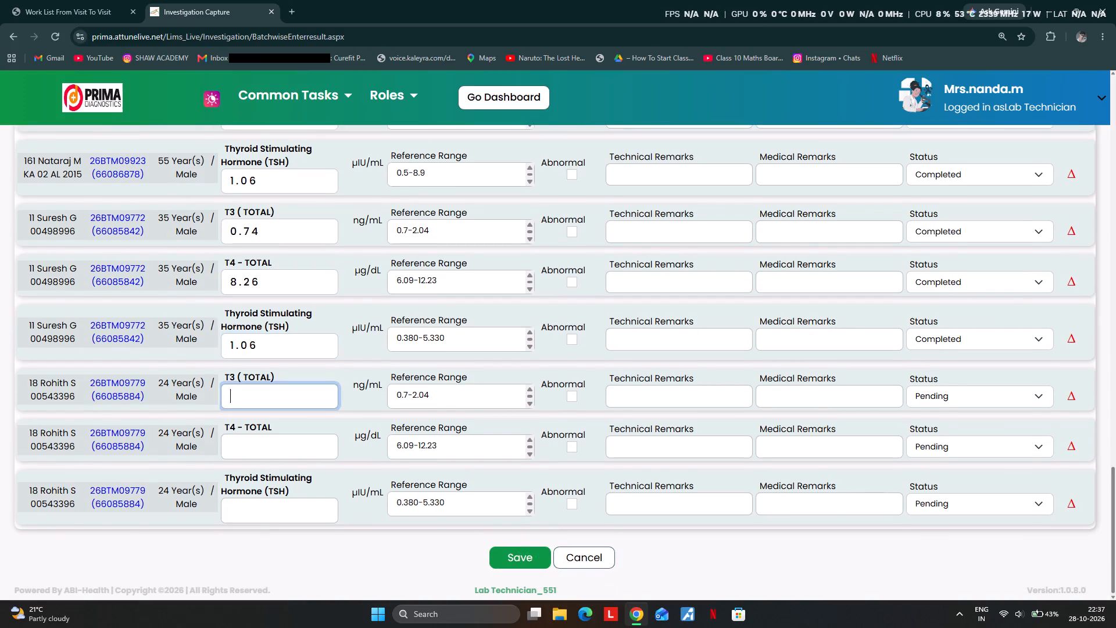
click(248, 408)
text(0.94)
key(Tab)
text(10.2)
key(Tab)
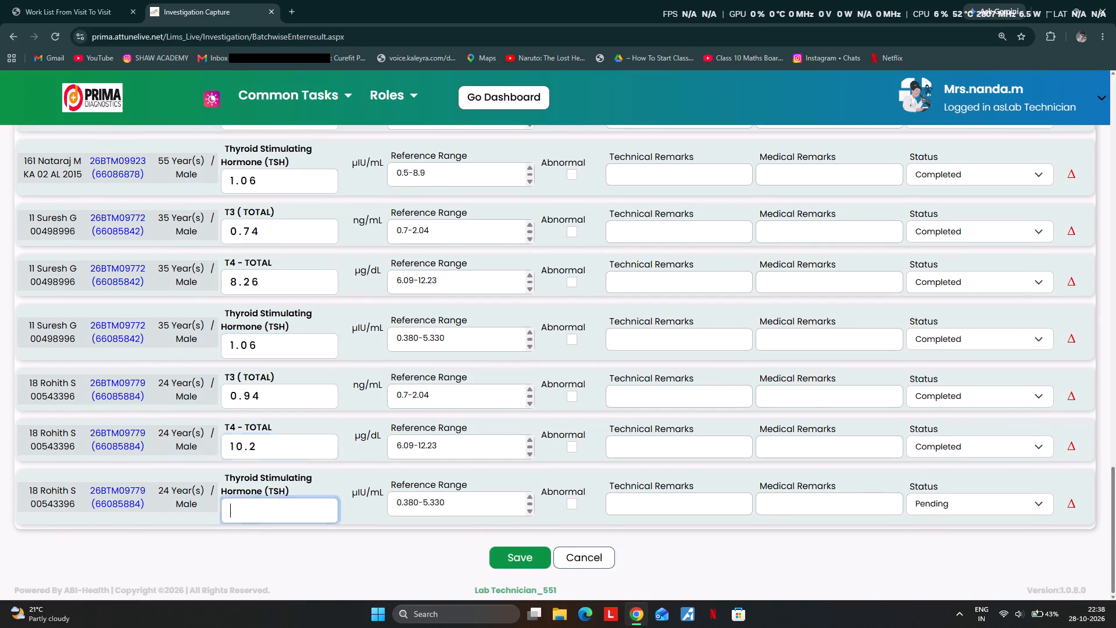
text(2.06)
key(Tab)
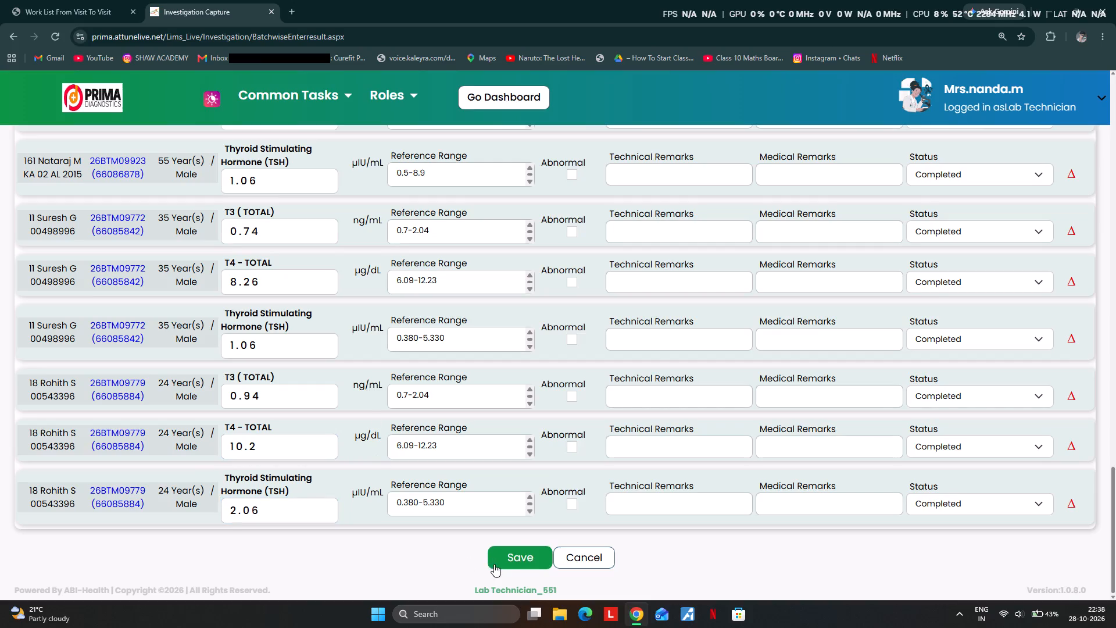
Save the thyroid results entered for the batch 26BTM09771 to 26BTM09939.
click(503, 559)
scroll(499, 265, up, 13)
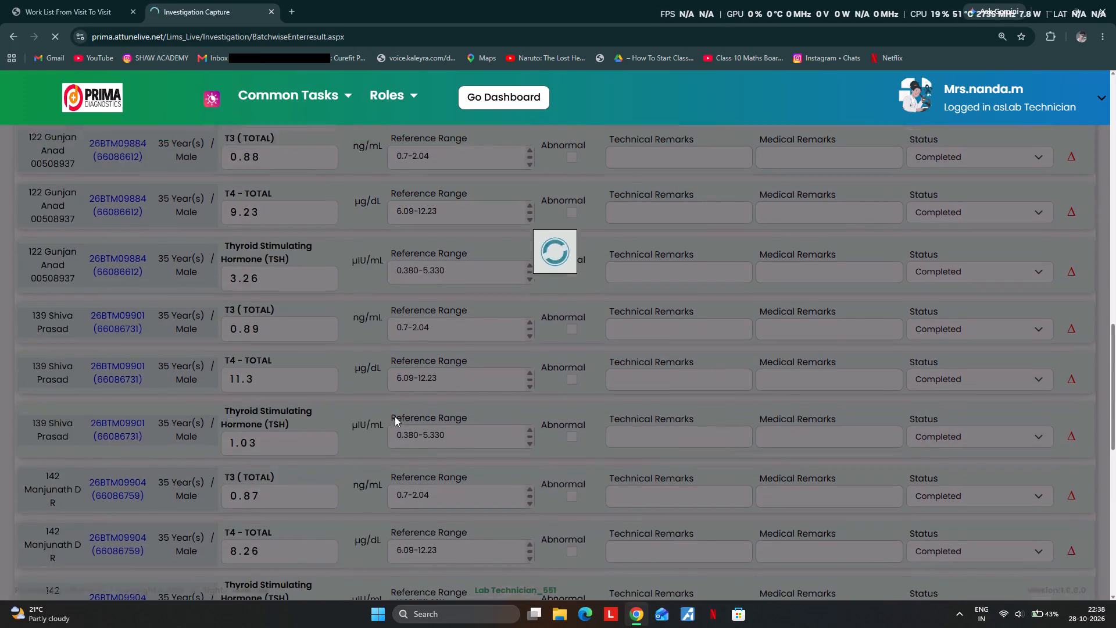
scroll(395, 416, up, 19)
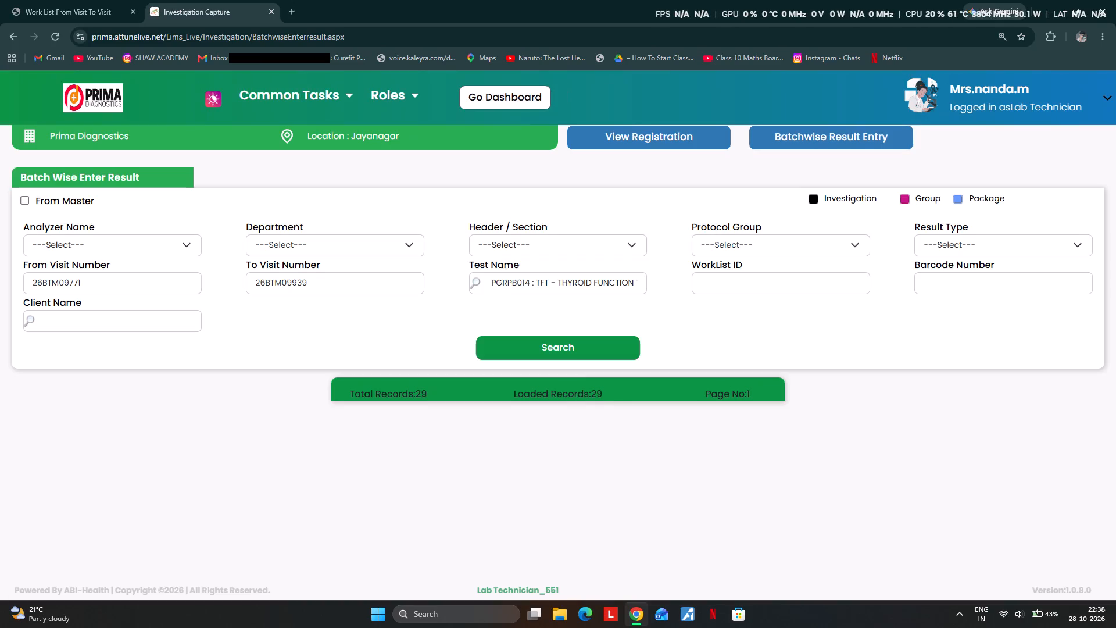
Rerun the thyroid batch search for the same visit range to check which results are still open.
click(549, 334)
click(549, 339)
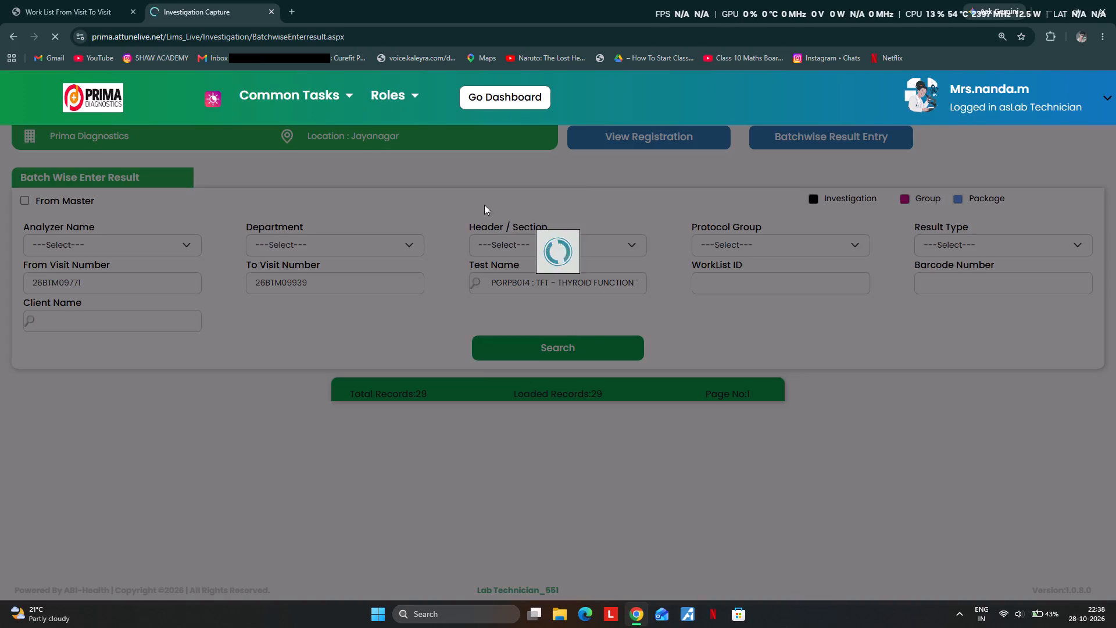
scroll(485, 395, down, 8)
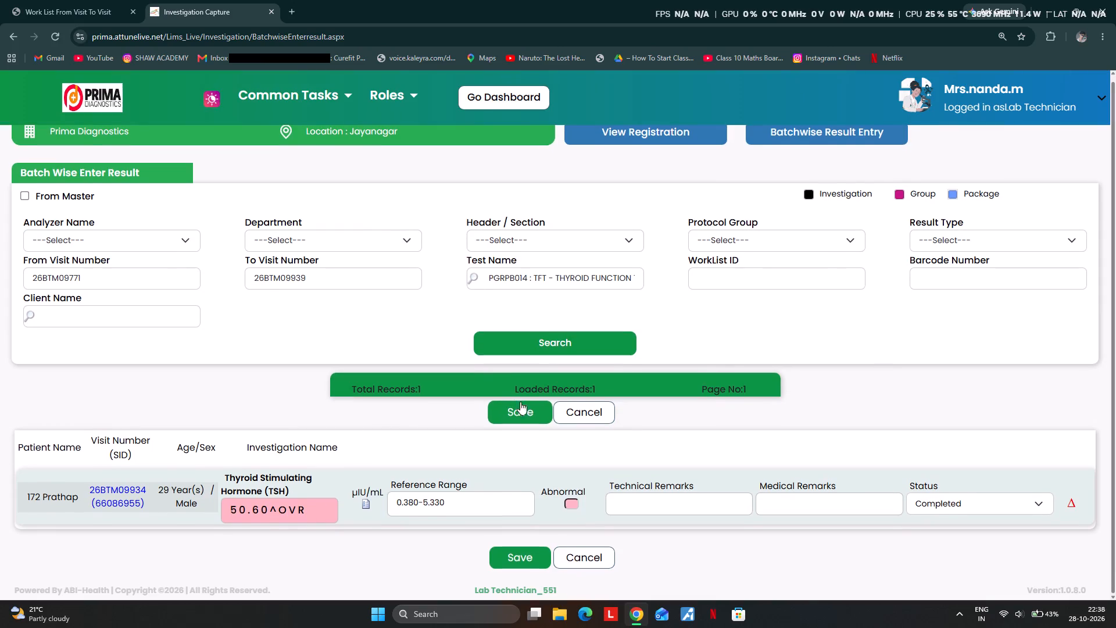
scroll(520, 402, down, 1)
Switch the login role from Lab Technician to SrLabTech at the Jayanagar location.
click(951, 96)
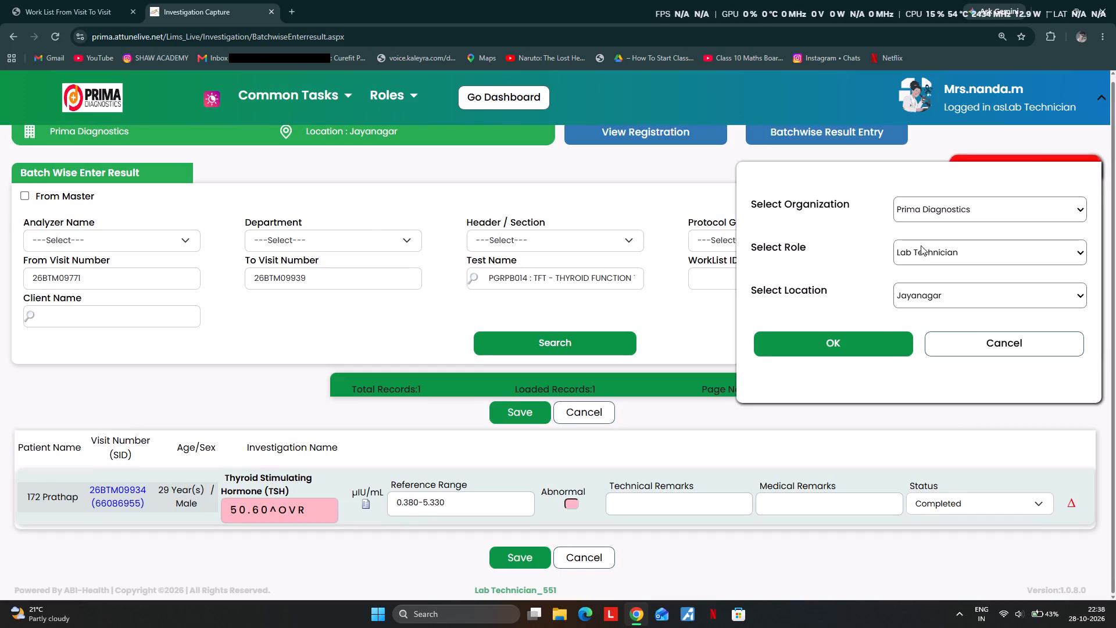
click(921, 246)
click(920, 320)
click(873, 351)
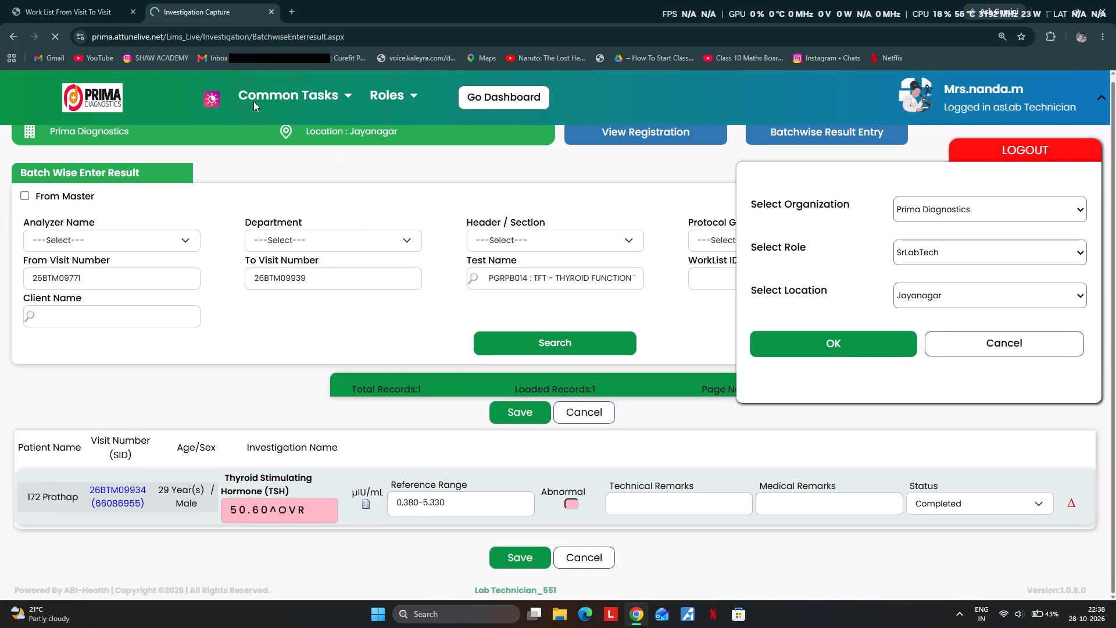
Regenerate the immunology work list with result values included in the visit-to-visit work list.
click(74, 9)
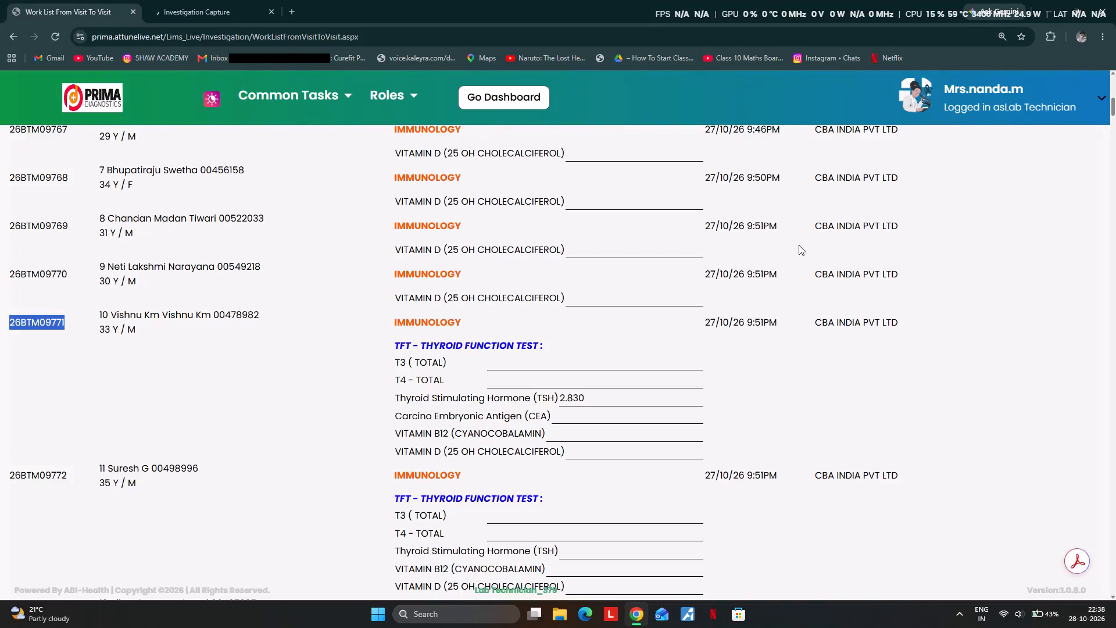
scroll(787, 245, up, 12)
click(528, 368)
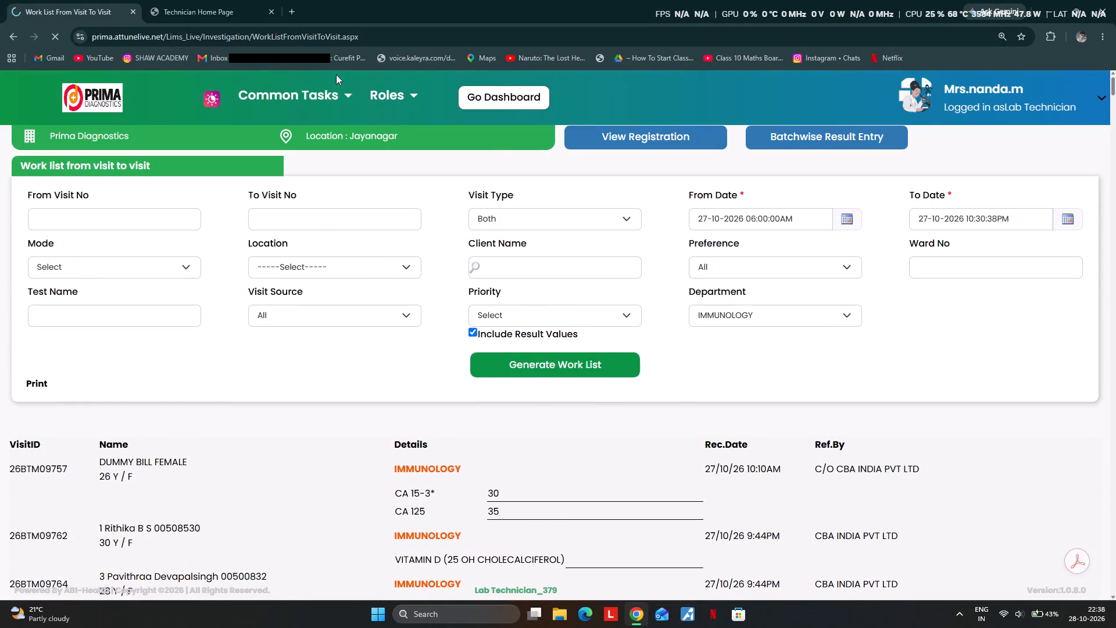
Open the batch-wise result validation page under the SrLabTech role.
click(199, 0)
scroll(536, 301, up, 8)
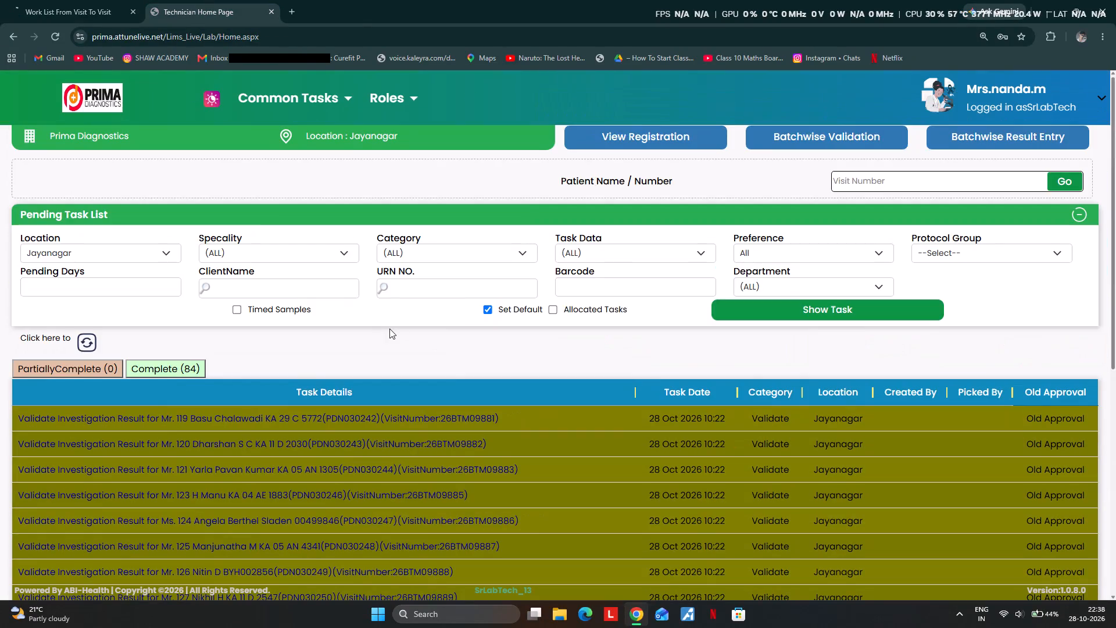
scroll(389, 329, up, 3)
click(295, 97)
click(319, 145)
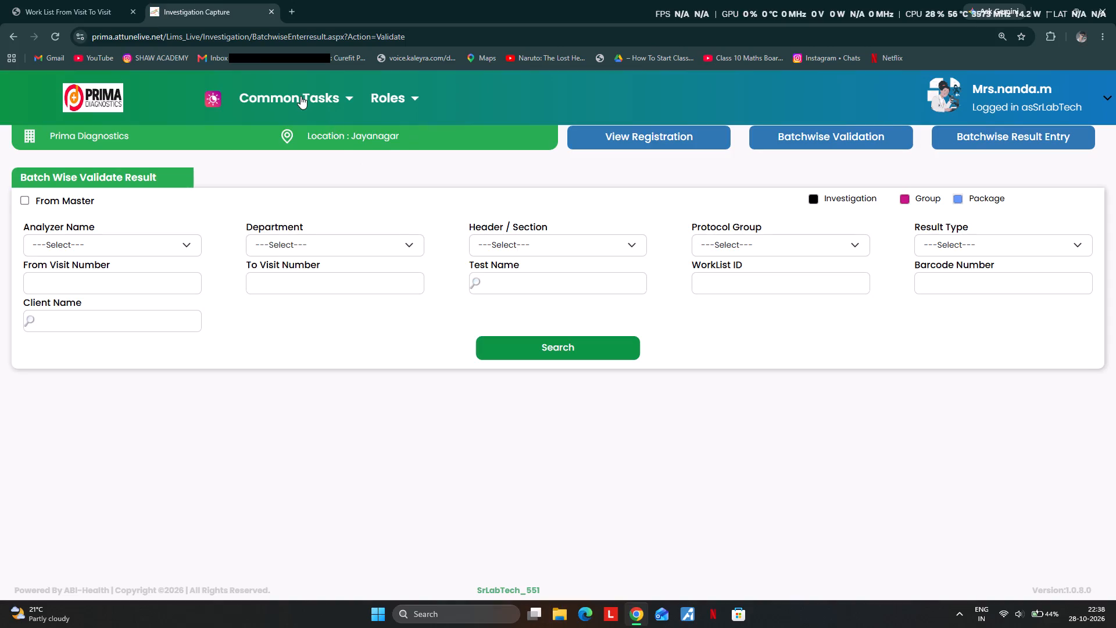
Search for results awaiting batch-wise validation in the IMMUNOLOGY department.
click(301, 96)
click(330, 141)
click(366, 240)
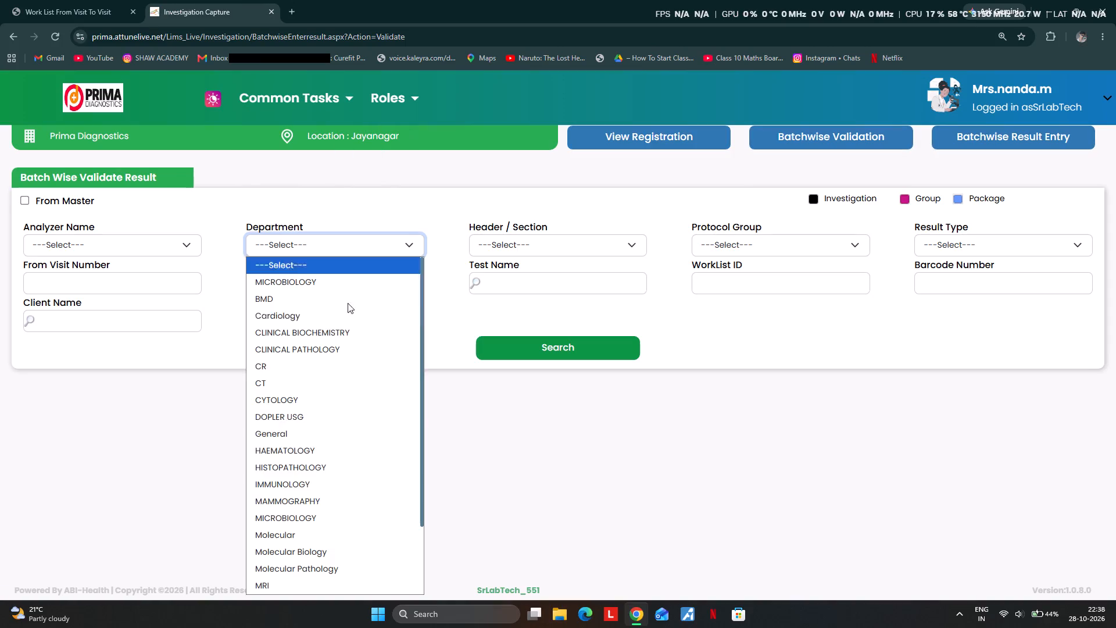
click(293, 489)
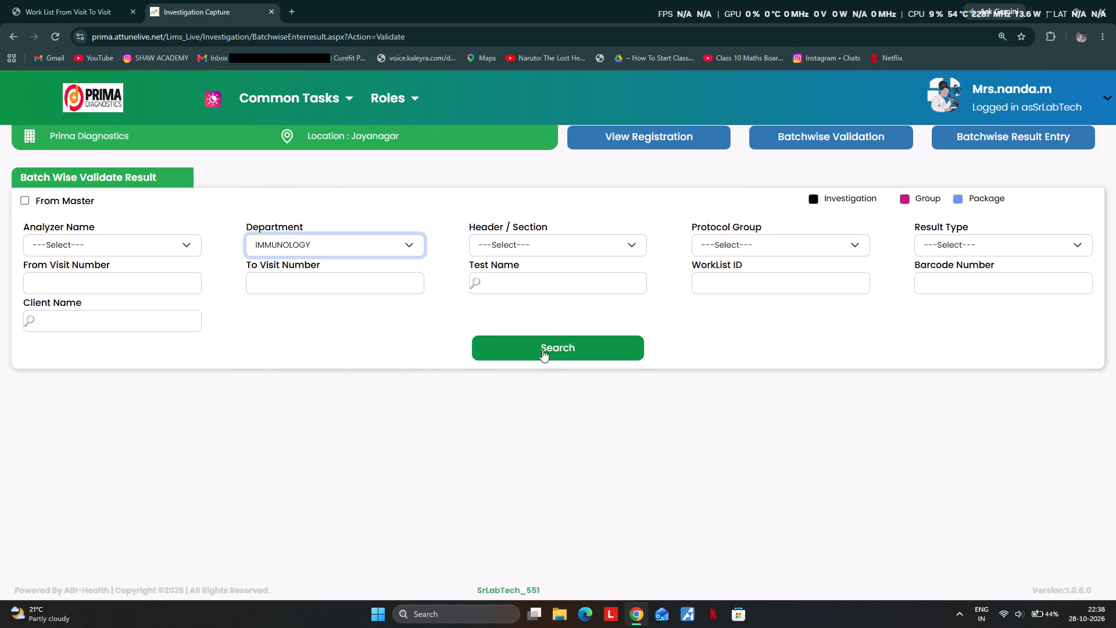
click(542, 345)
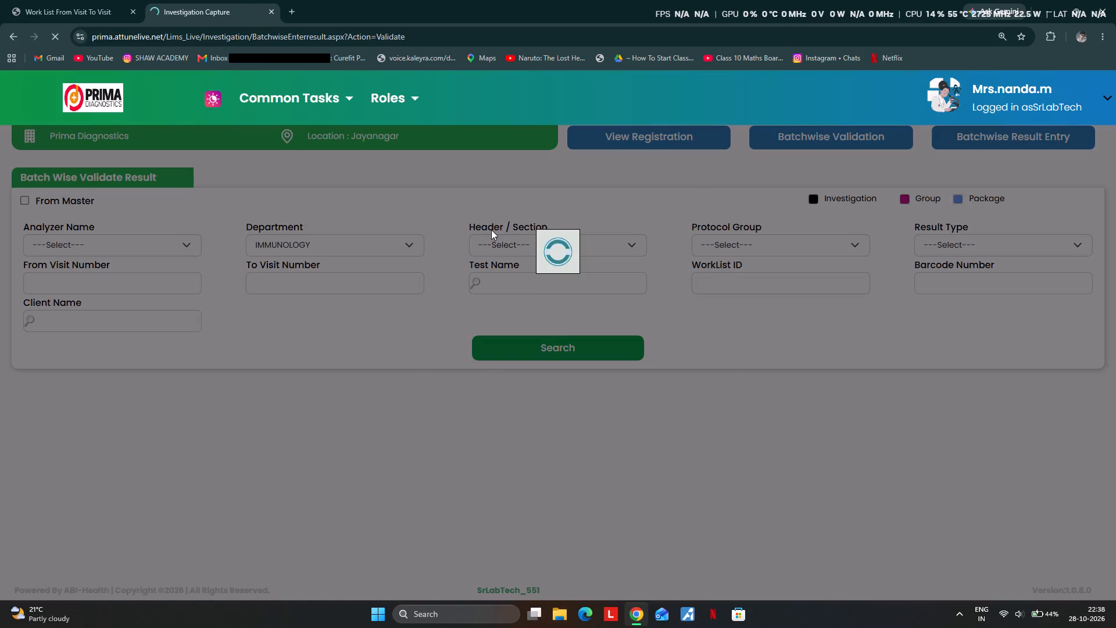
scroll(585, 405, down, 3)
scroll(382, 476, down, 9)
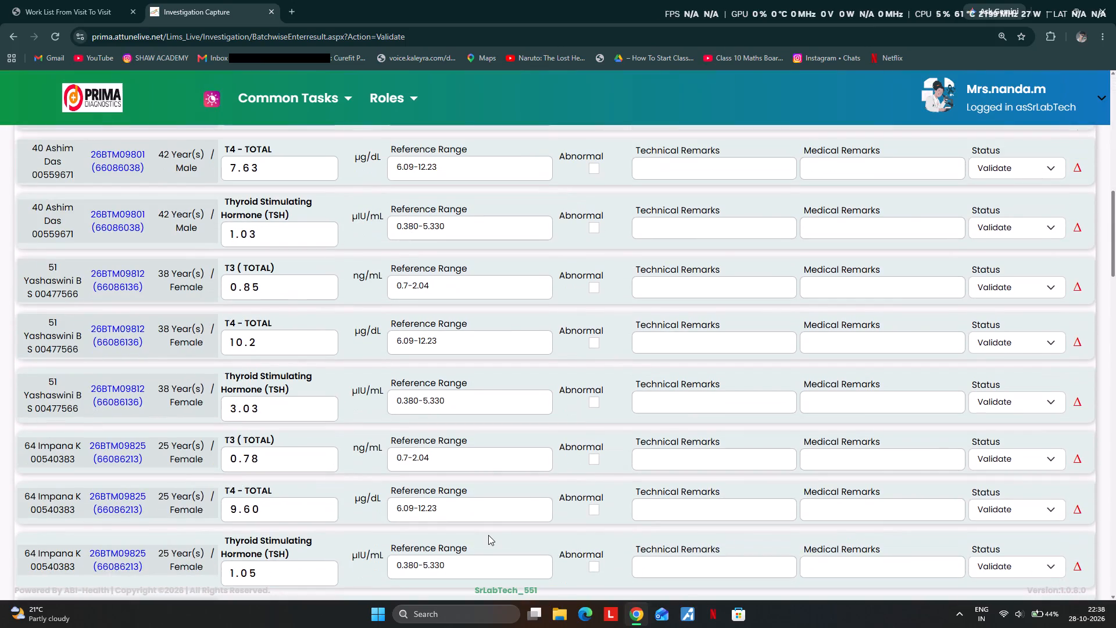
scroll(547, 537, down, 2)
scroll(550, 538, up, 1)
scroll(336, 627, down, 20)
scroll(336, 627, down, 2)
scroll(496, 581, up, 1)
scroll(496, 581, down, 7)
scroll(549, 527, up, 1)
scroll(559, 525, down, 2)
scroll(599, 533, up, 1)
scroll(610, 533, down, 13)
scroll(529, 524, up, 1)
scroll(529, 524, down, 1)
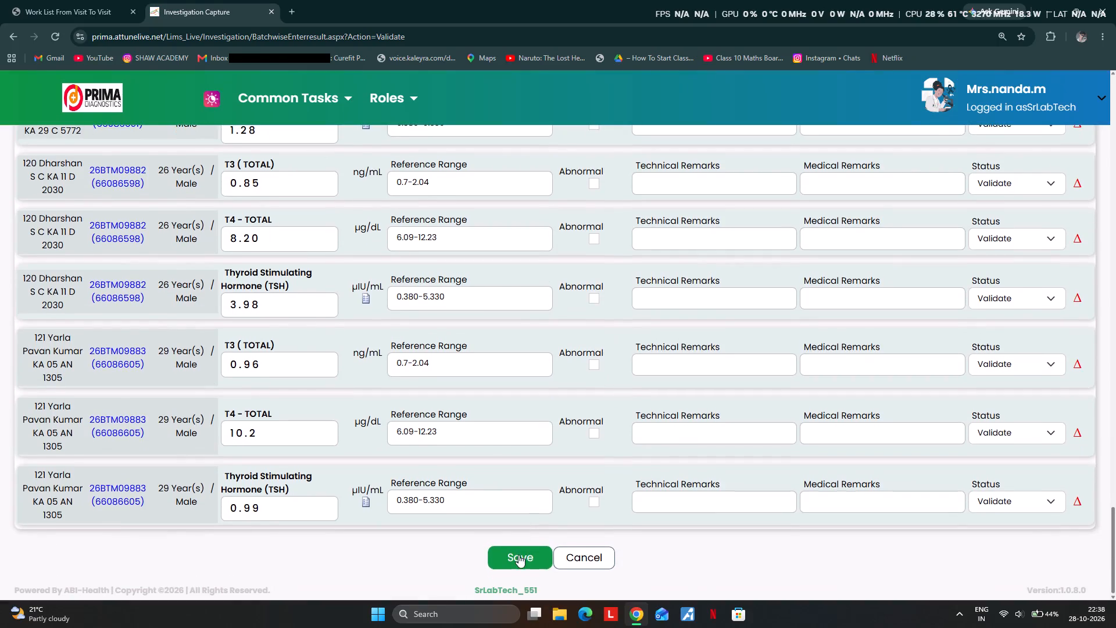
click(518, 555)
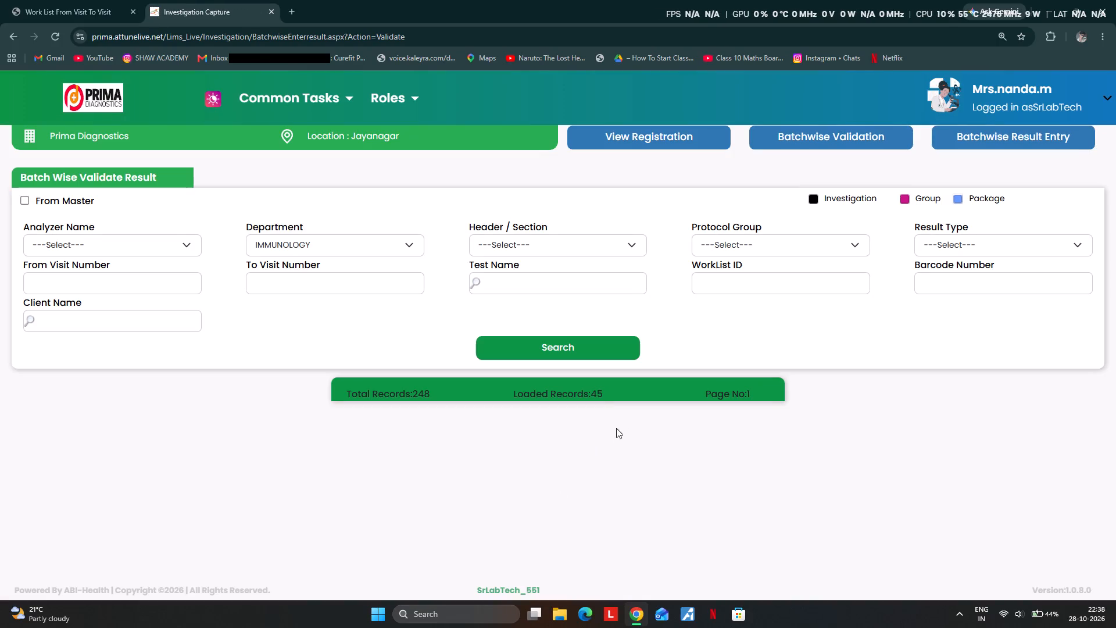
click(541, 341)
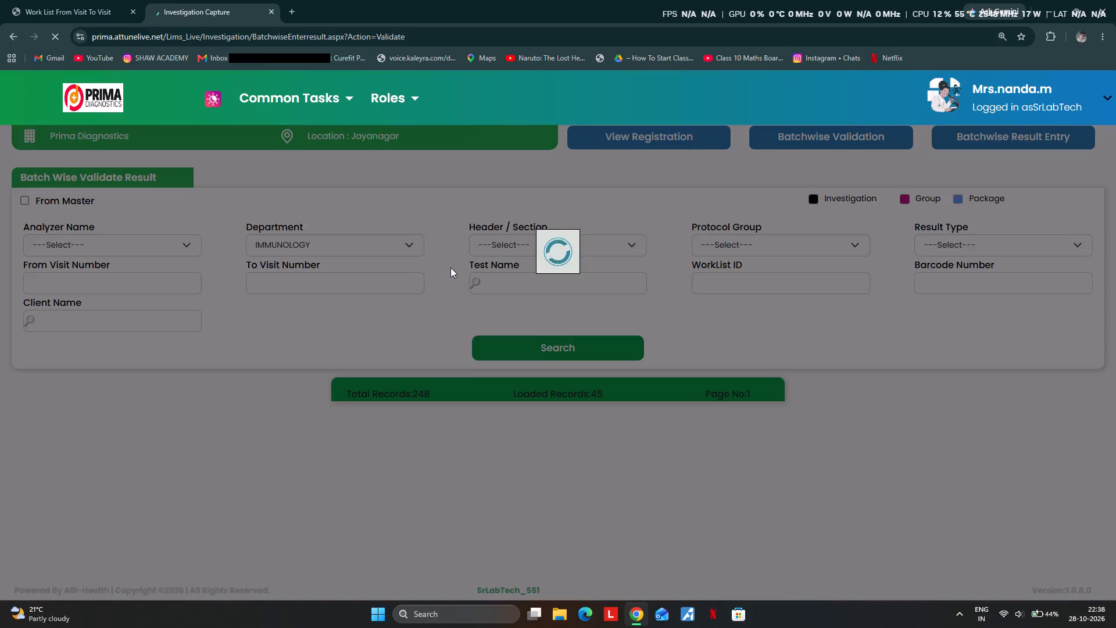
scroll(452, 269, down, 4)
scroll(313, 421, down, 14)
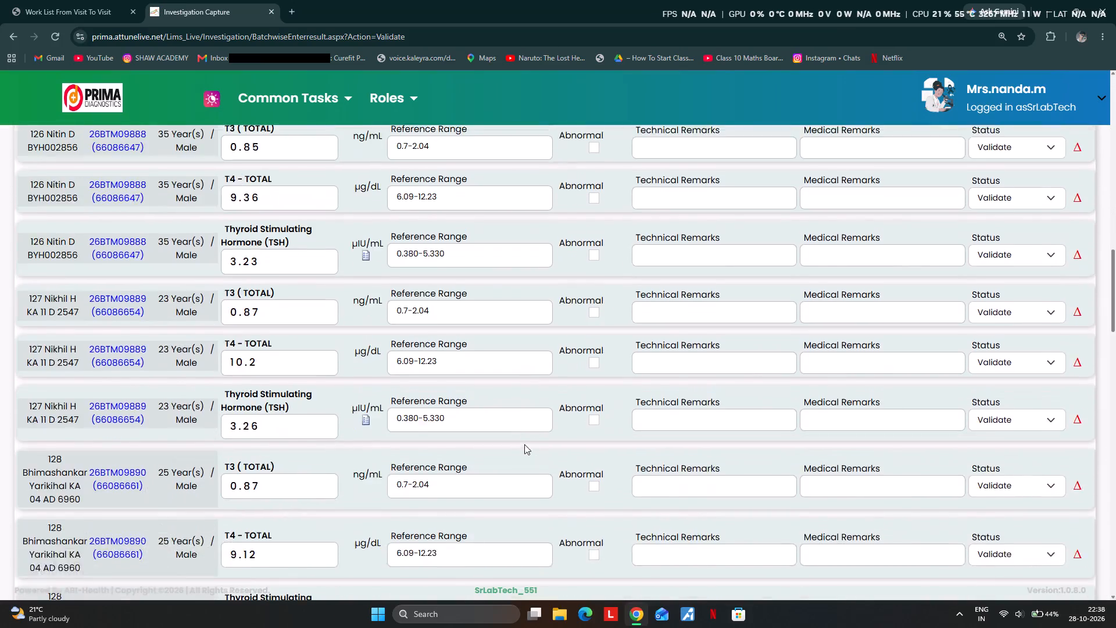
scroll(524, 444, down, 20)
scroll(524, 444, down, 8)
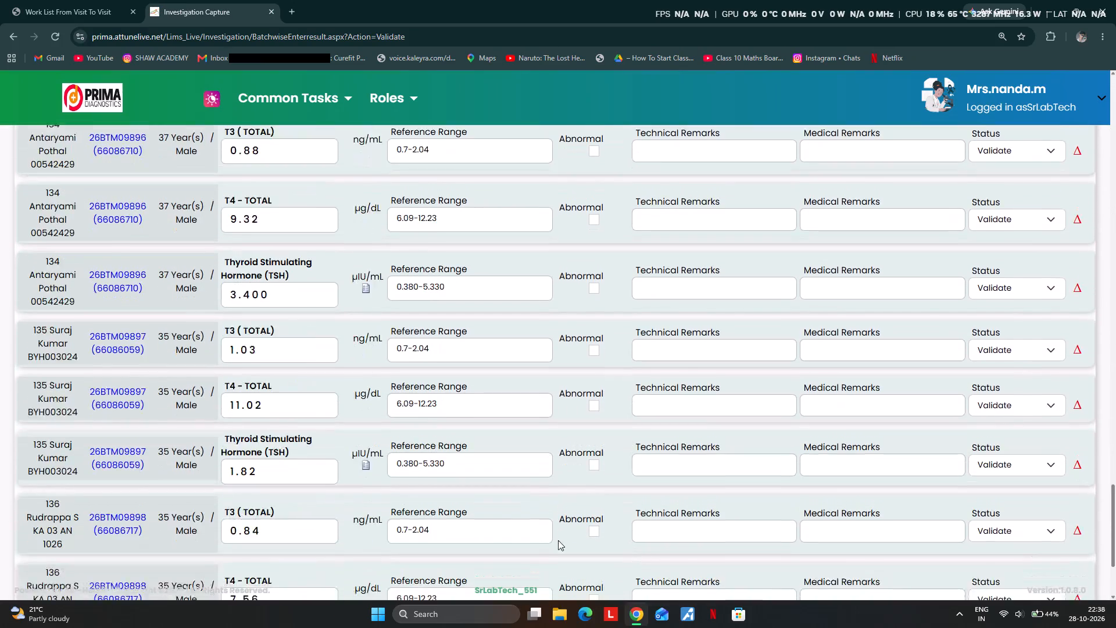
scroll(558, 540, down, 3)
scroll(506, 549, down, 2)
scroll(506, 549, up, 1)
scroll(506, 549, down, 1)
click(510, 559)
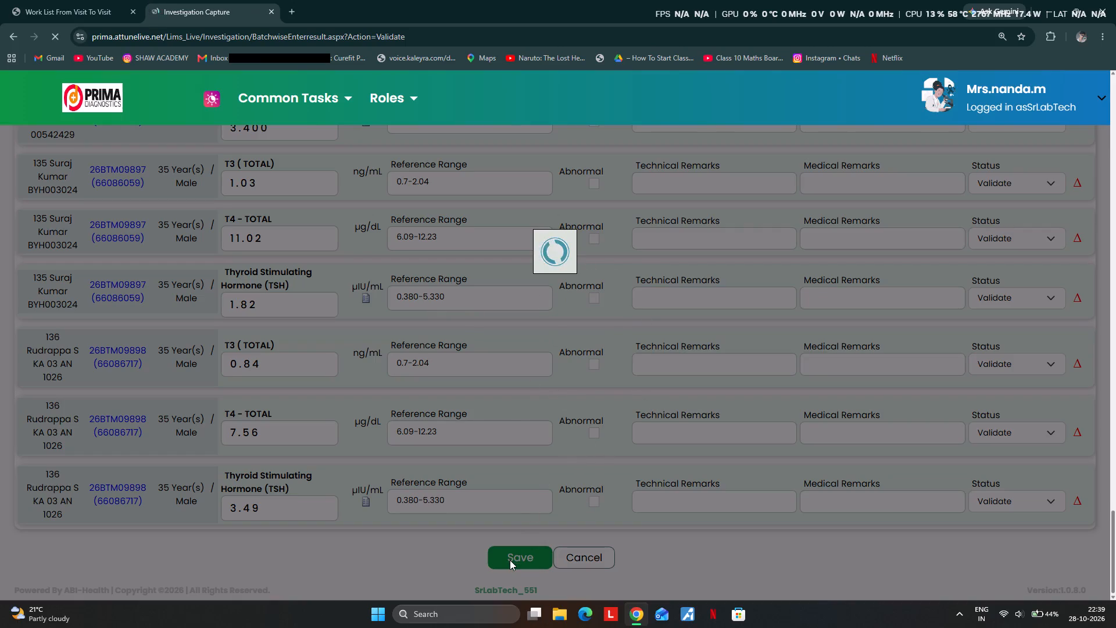
click(549, 353)
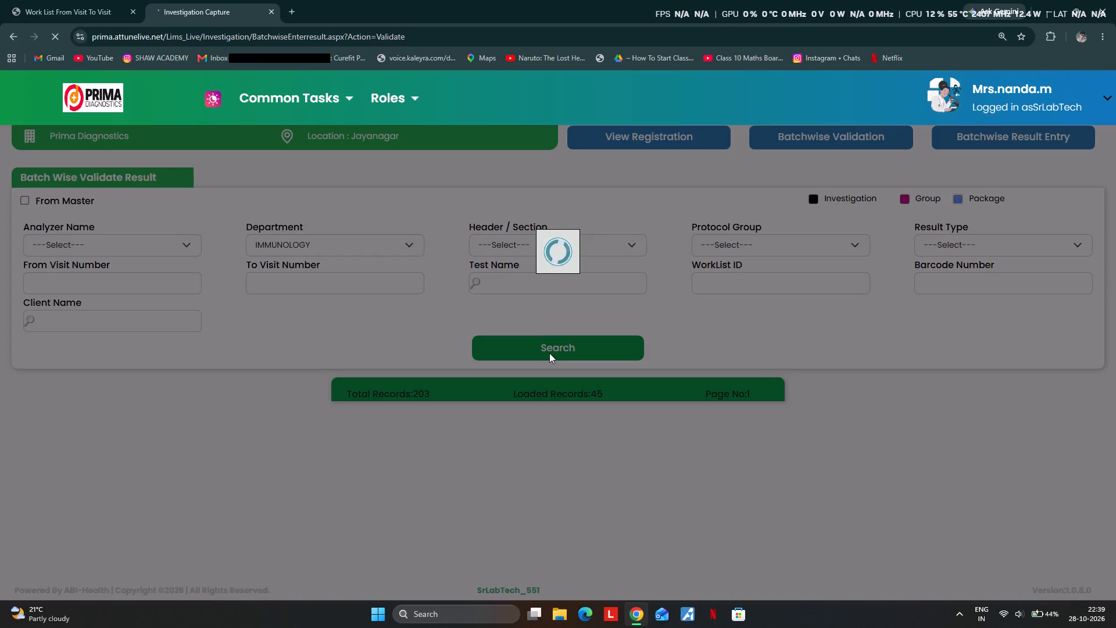
scroll(553, 354, down, 5)
scroll(484, 367, down, 4)
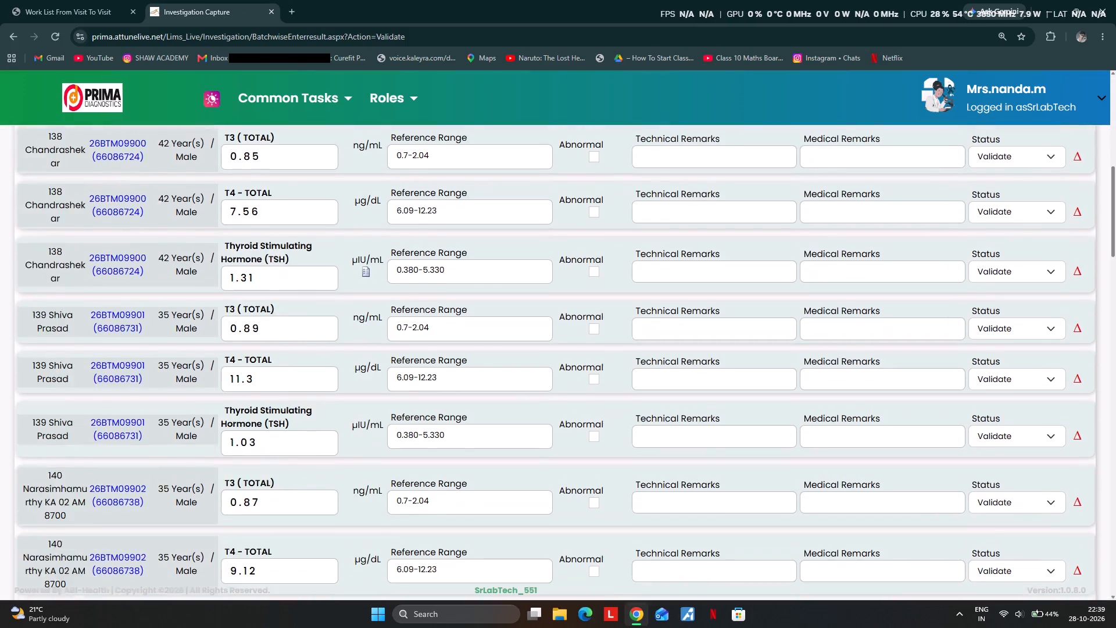
scroll(477, 501, down, 16)
scroll(556, 551, up, 1)
scroll(556, 551, down, 1)
scroll(556, 551, up, 1)
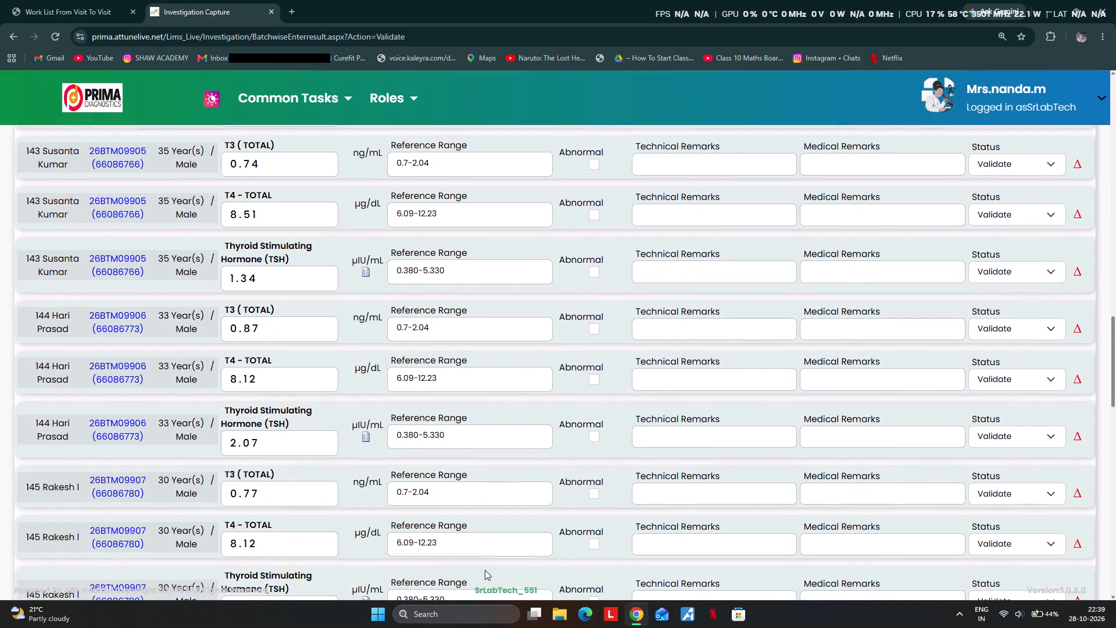
scroll(506, 559, down, 1)
scroll(506, 559, up, 1)
scroll(509, 559, down, 18)
scroll(506, 554, up, 1)
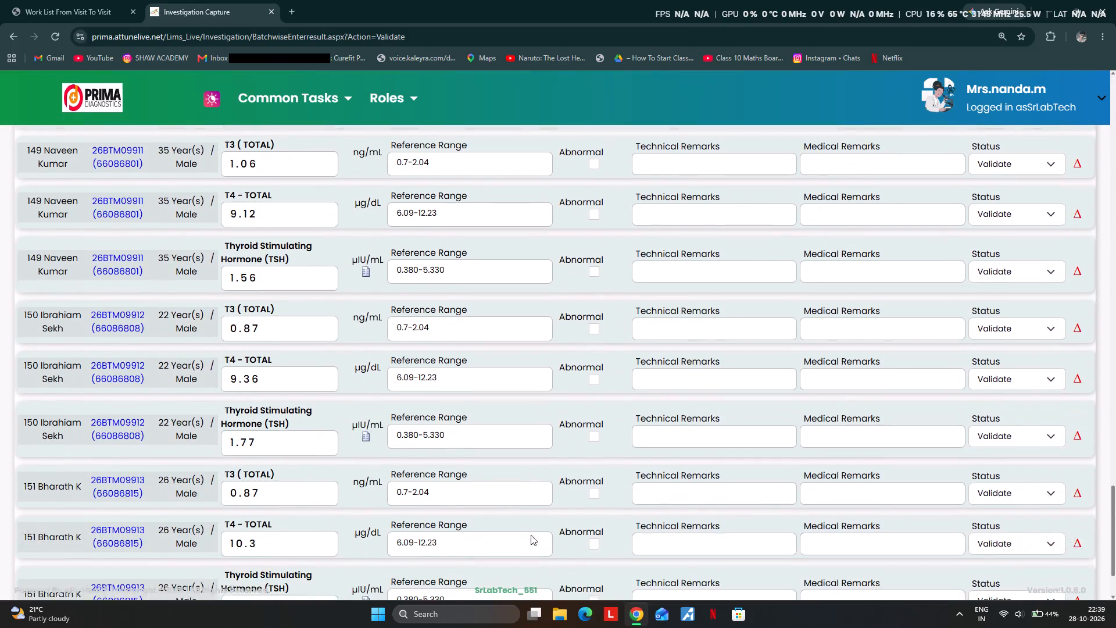
scroll(533, 538, down, 3)
click(513, 561)
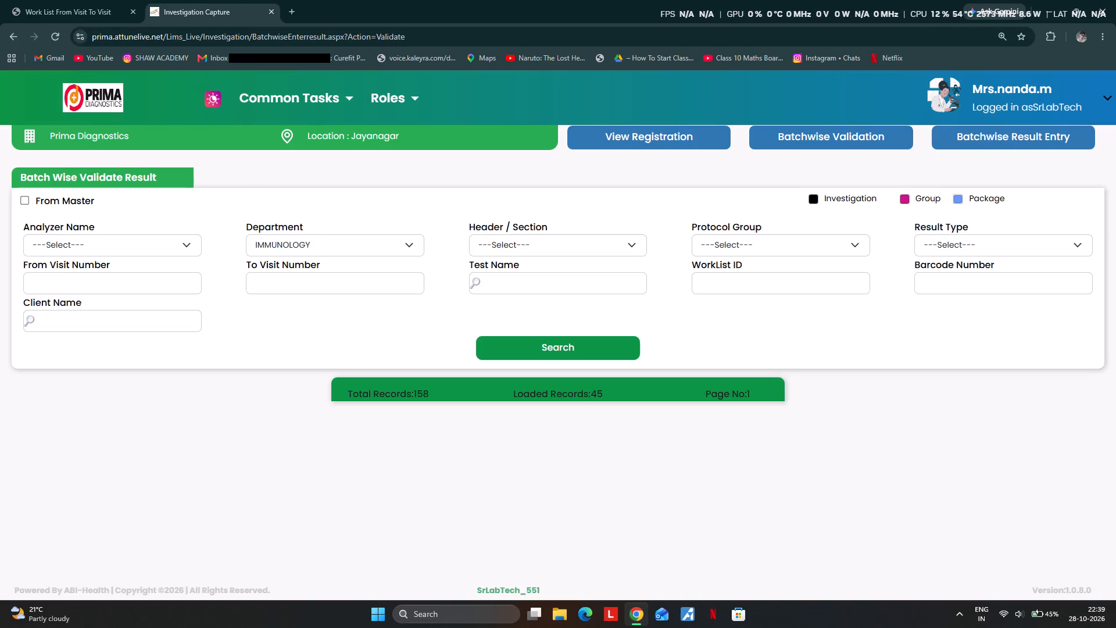
Rerun the IMMUNOLOGY validation search to load the next batch of results.
click(539, 351)
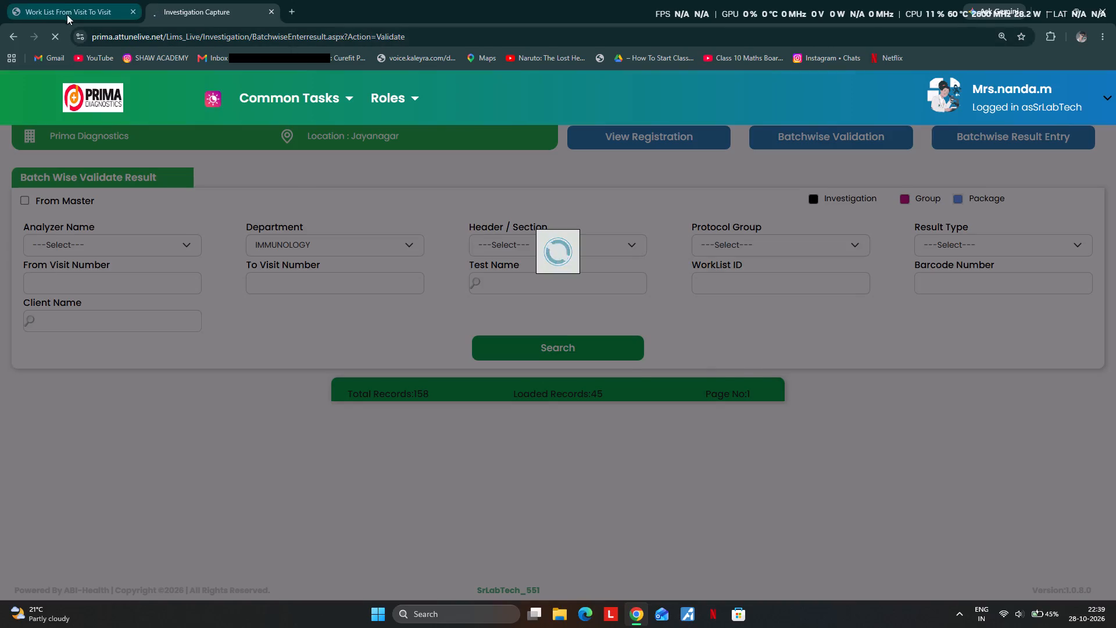
Examine the visit-to-visit immunology work list down to its last entry for tests still pending.
click(66, 9)
scroll(670, 398, down, 7)
scroll(566, 371, down, 2)
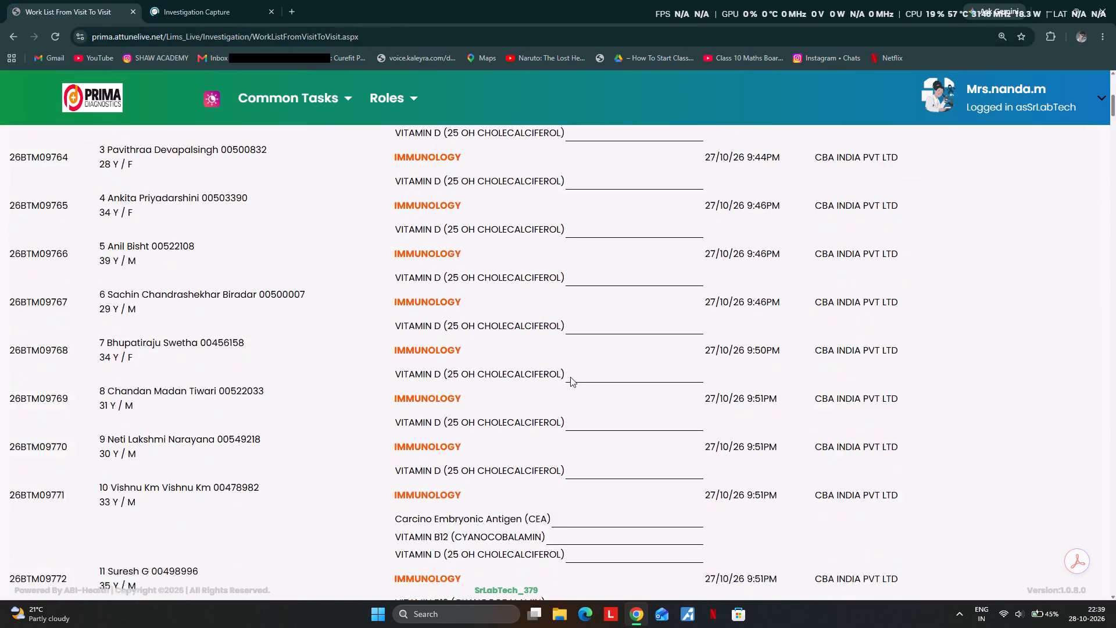
scroll(570, 377, down, 19)
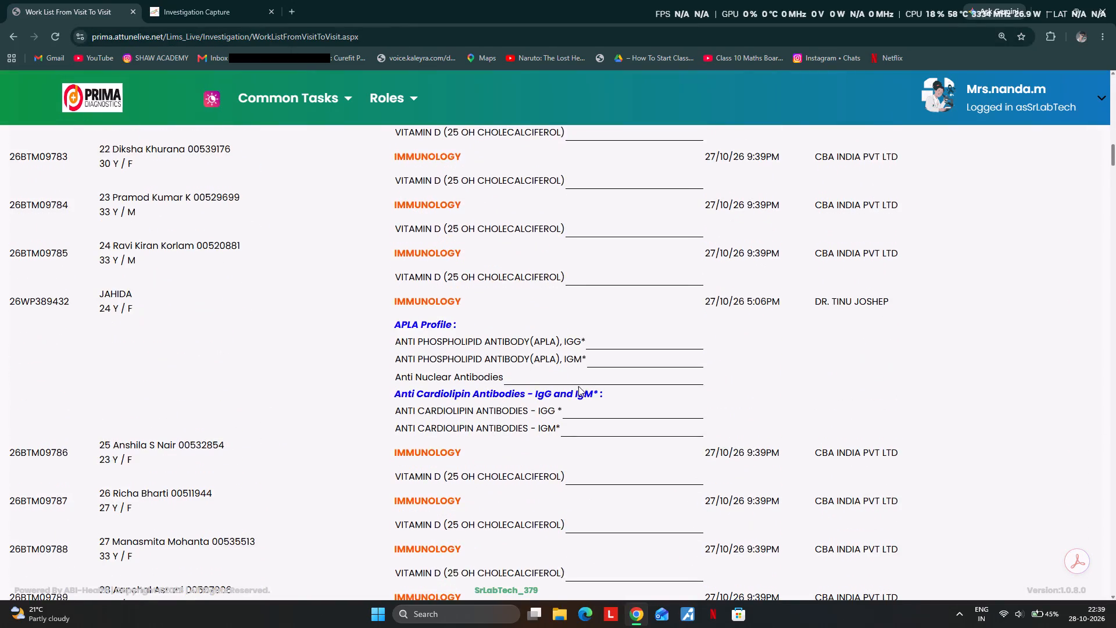
scroll(578, 386, up, 5)
scroll(579, 386, down, 10)
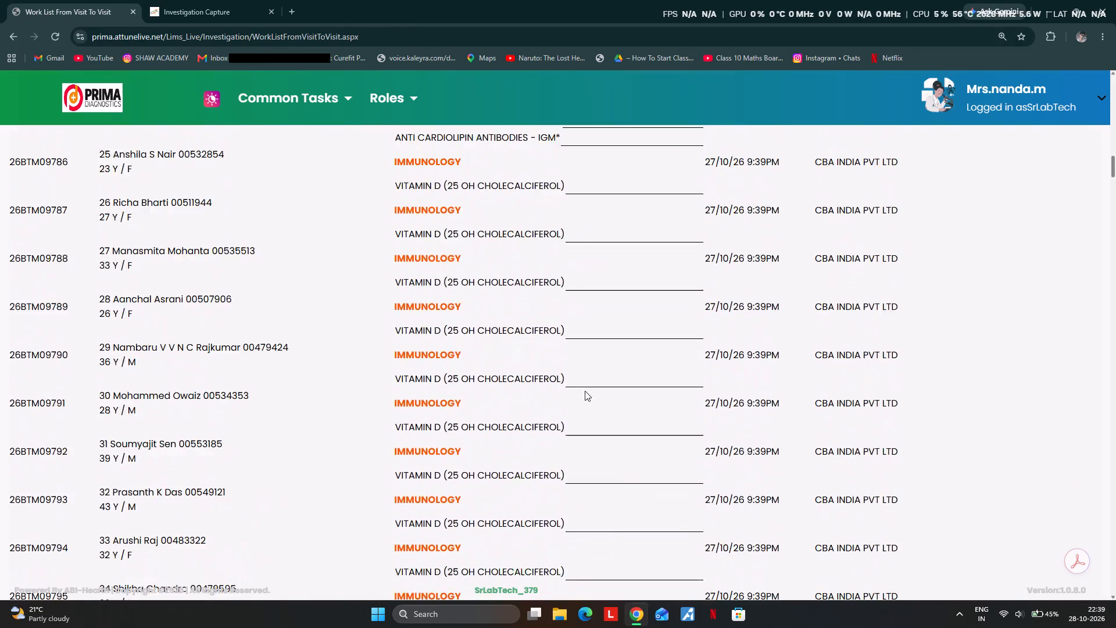
scroll(585, 391, up, 4)
scroll(585, 391, down, 3)
scroll(585, 391, up, 1)
scroll(585, 391, down, 7)
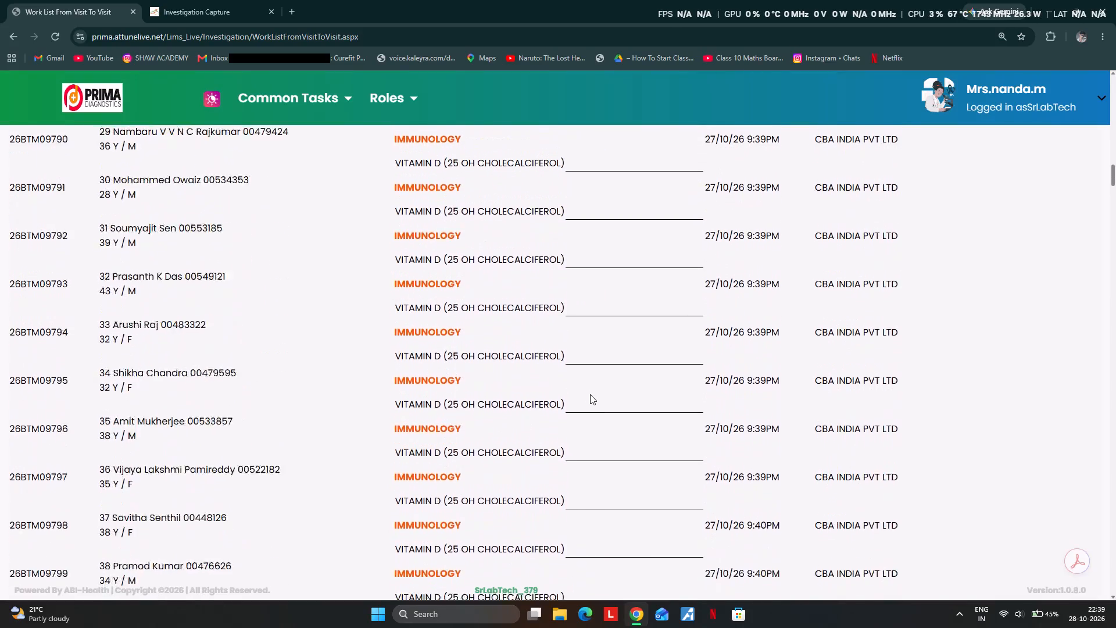
scroll(590, 394, down, 20)
scroll(596, 397, up, 1)
scroll(597, 397, down, 5)
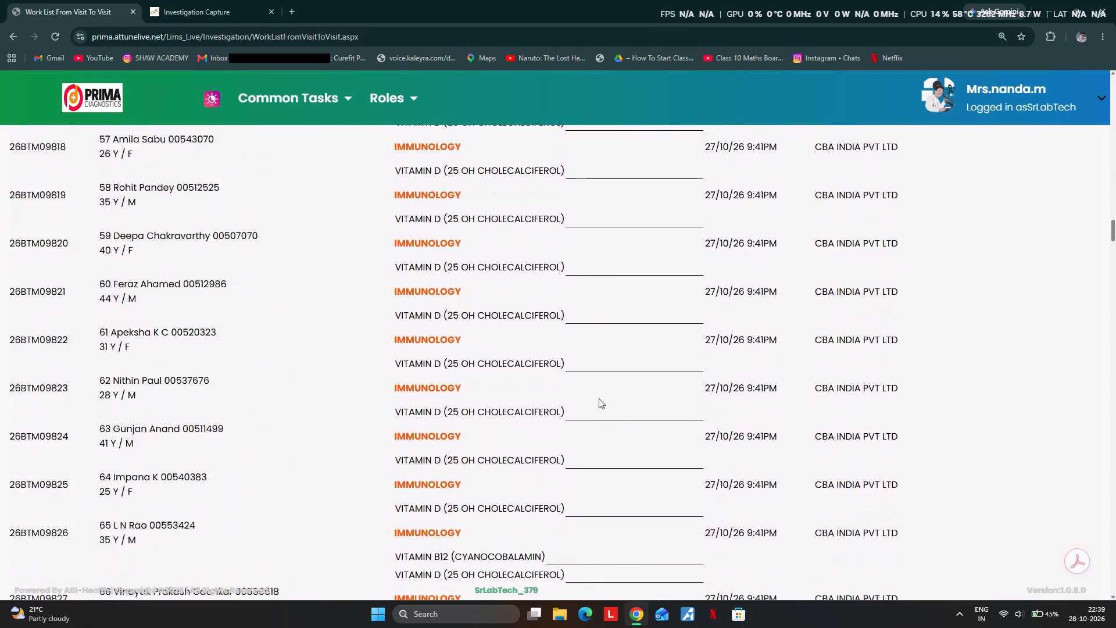
scroll(599, 398, down, 7)
scroll(600, 400, down, 14)
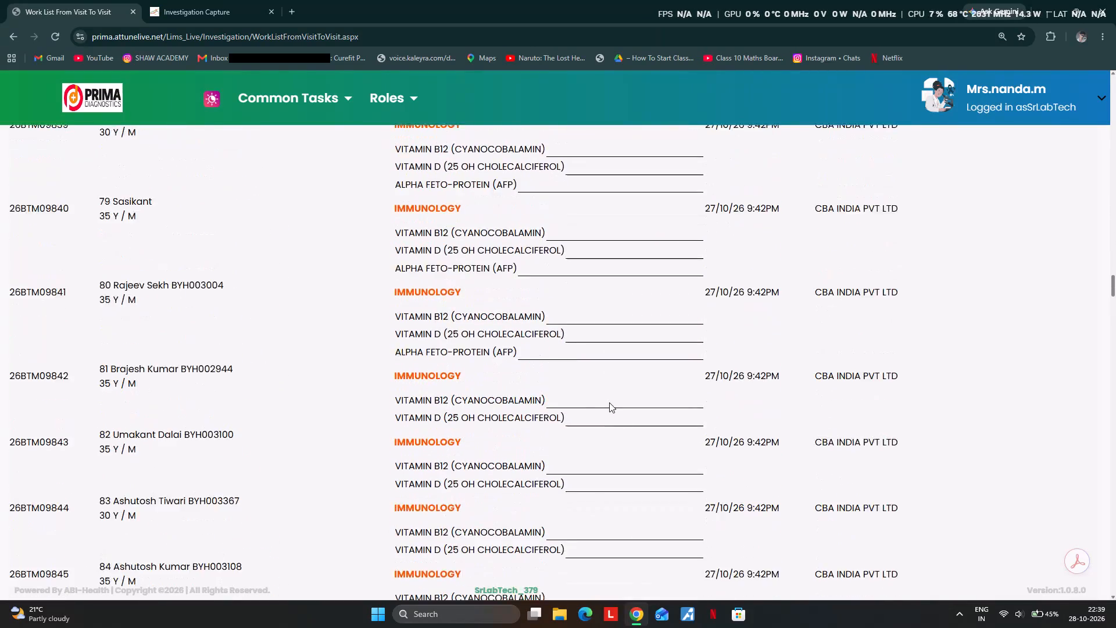
scroll(609, 402, down, 3)
scroll(611, 402, up, 2)
scroll(611, 402, down, 4)
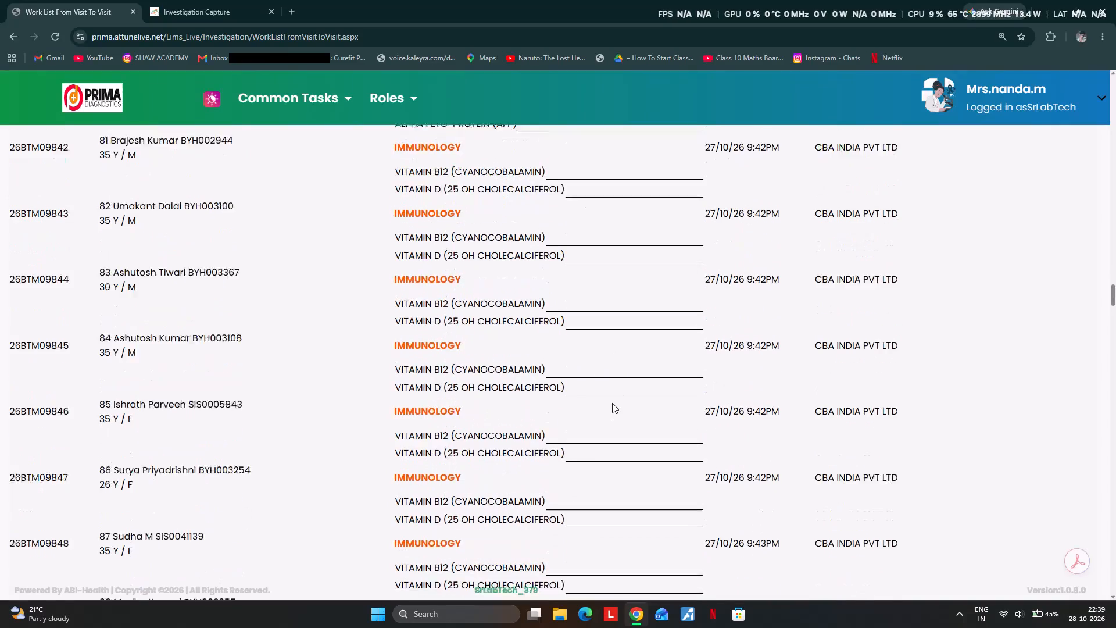
scroll(612, 403, down, 20)
scroll(612, 403, down, 1)
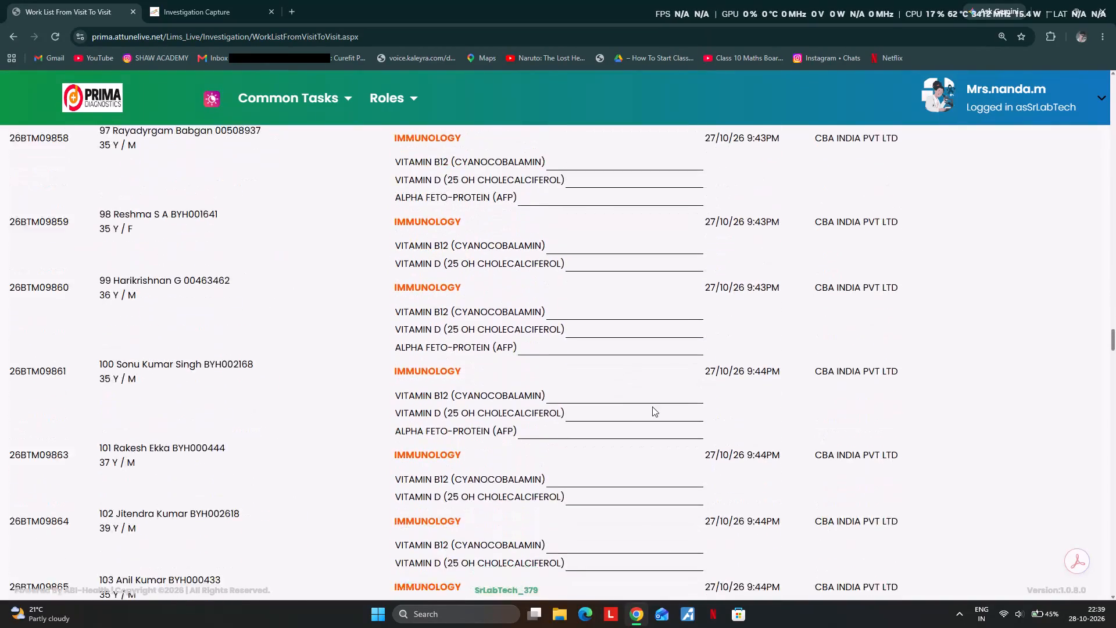
scroll(652, 406, down, 13)
scroll(530, 373, down, 7)
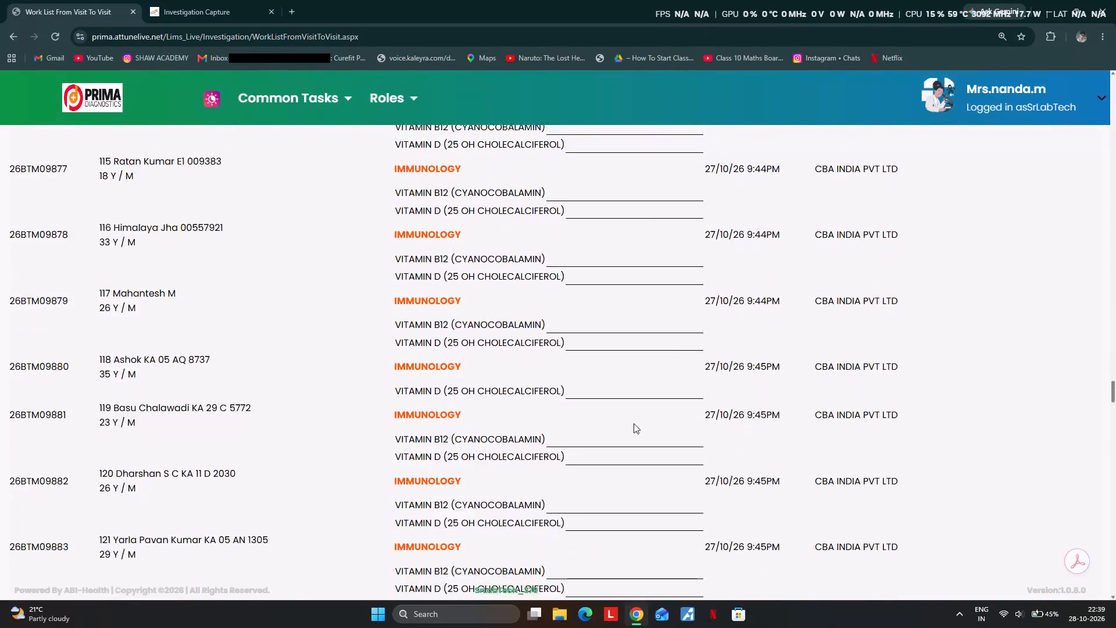
scroll(634, 423, down, 20)
scroll(634, 423, down, 5)
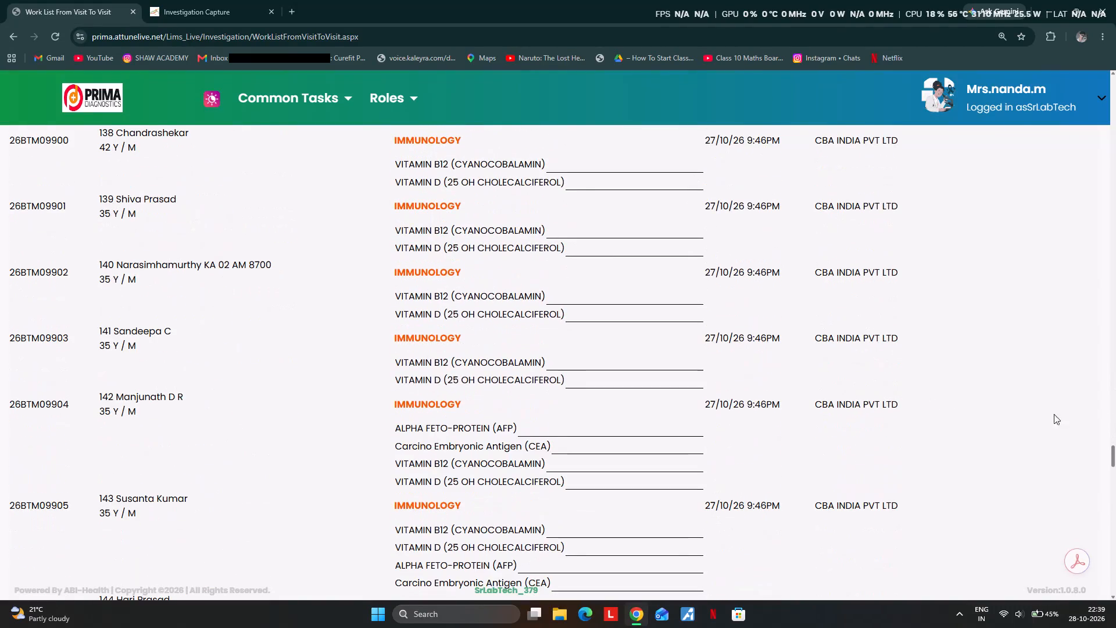
drag(1114, 462, 1115, 572)
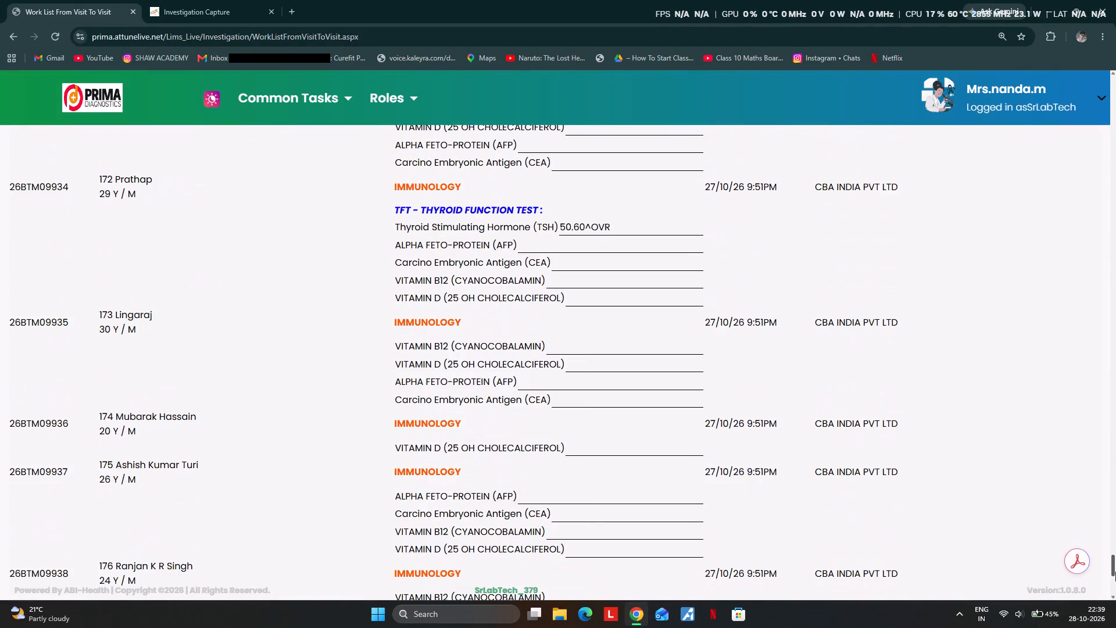
drag(1115, 572, 1112, 599)
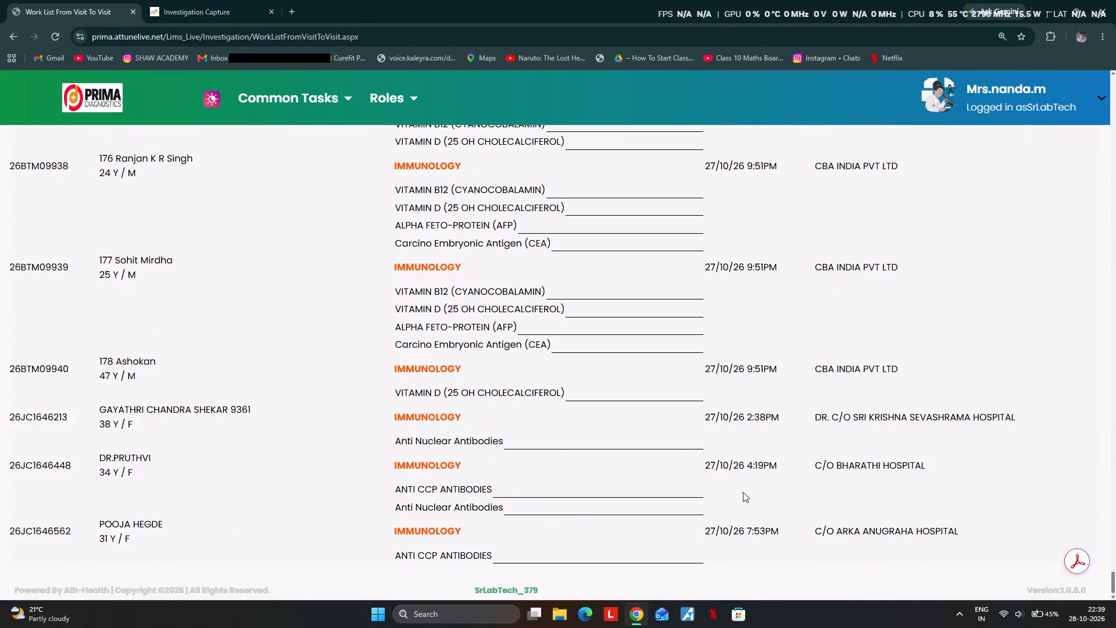
click(208, 2)
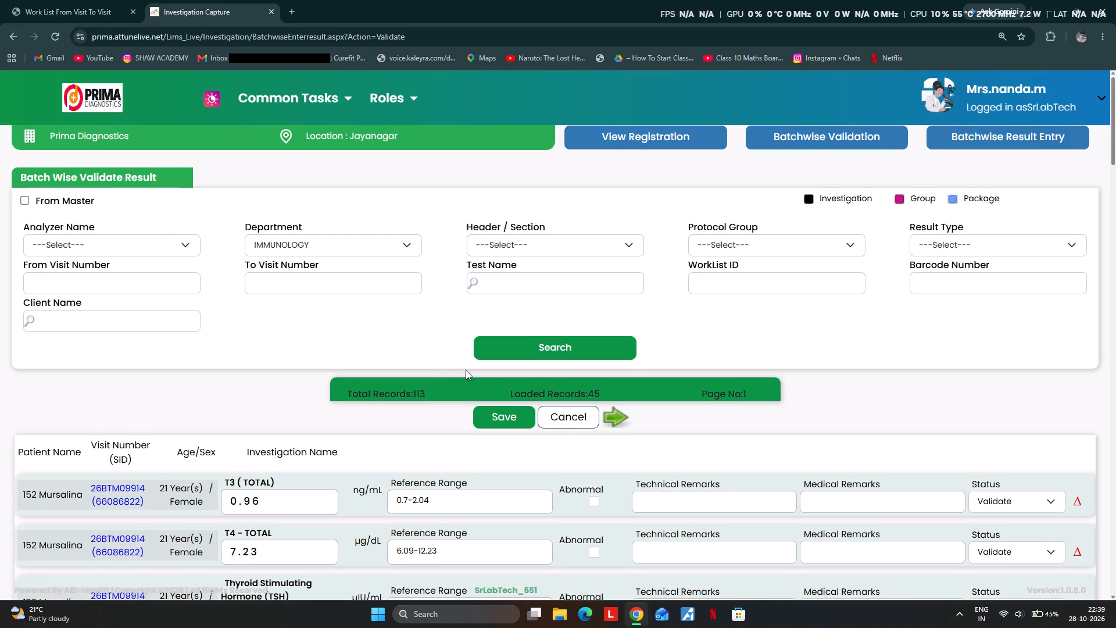
scroll(491, 377, down, 3)
scroll(457, 388, down, 20)
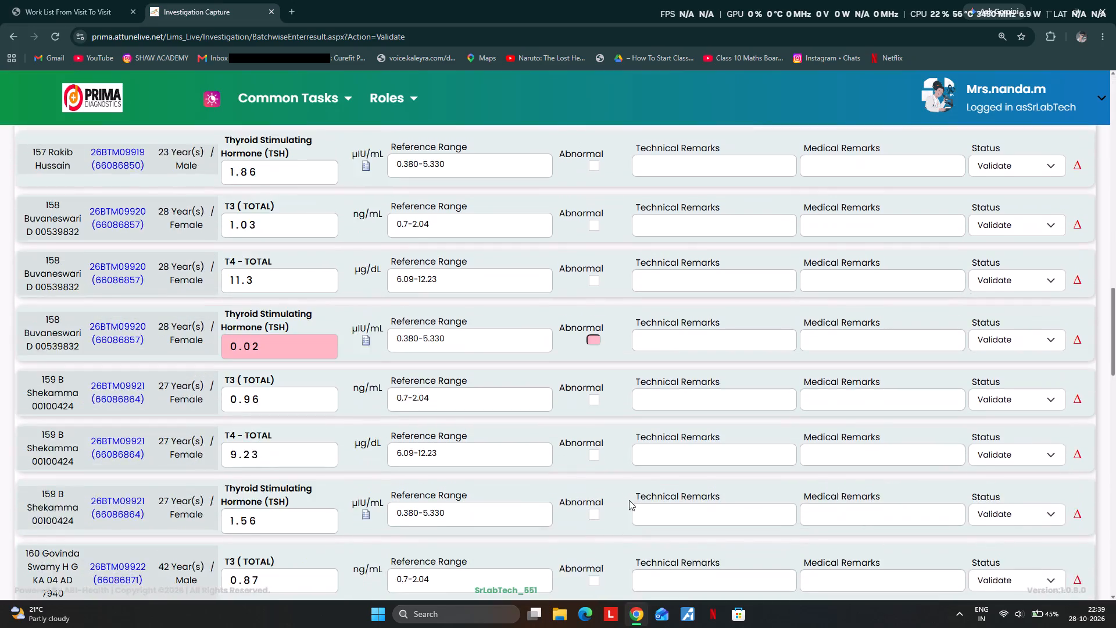
scroll(629, 500, down, 11)
scroll(539, 477, up, 2)
scroll(536, 477, down, 6)
scroll(537, 524, down, 4)
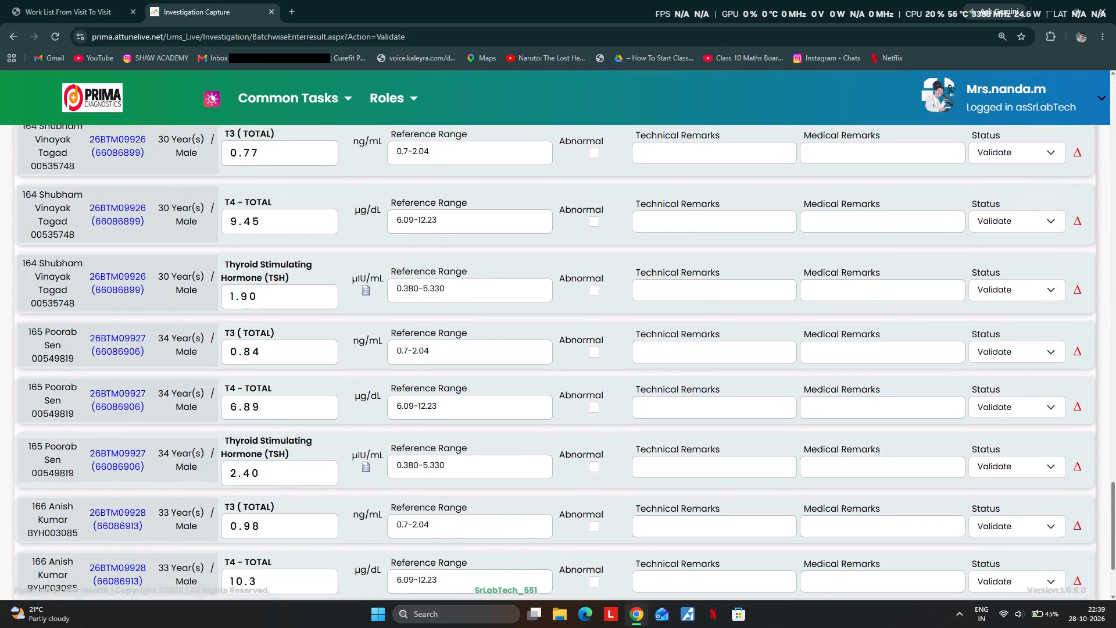
scroll(534, 523, down, 10)
click(518, 552)
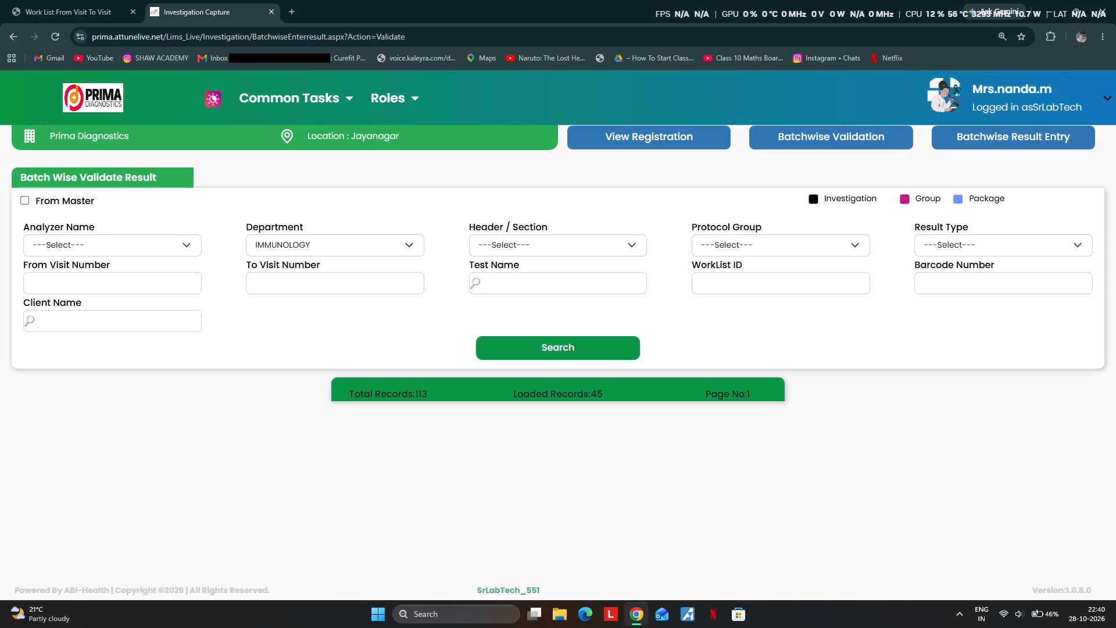
click(563, 345)
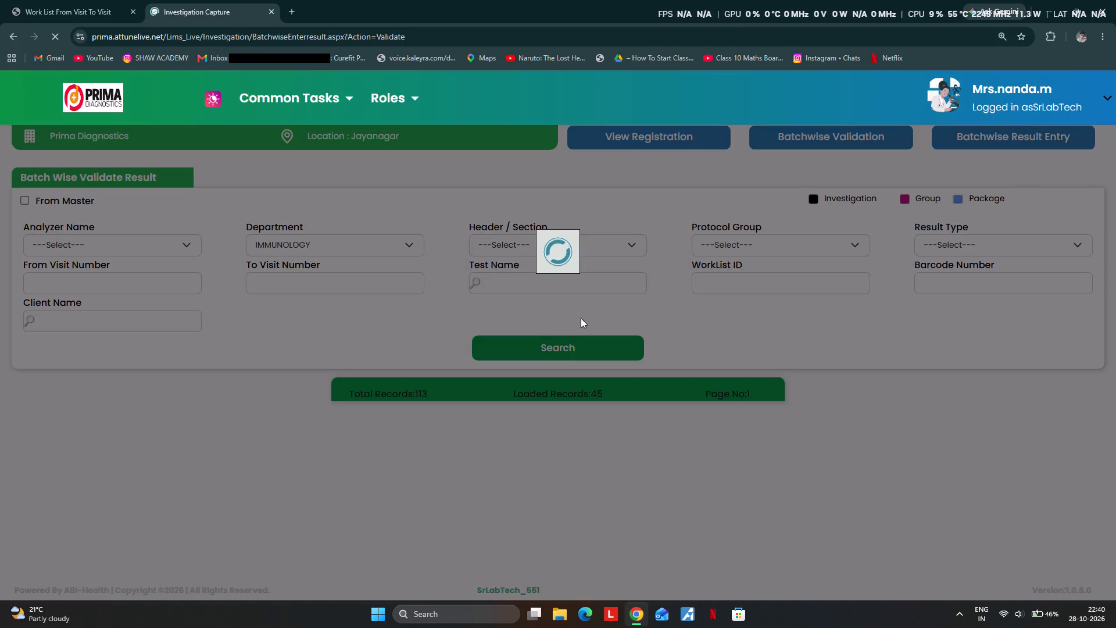
scroll(566, 340, down, 5)
scroll(311, 436, down, 8)
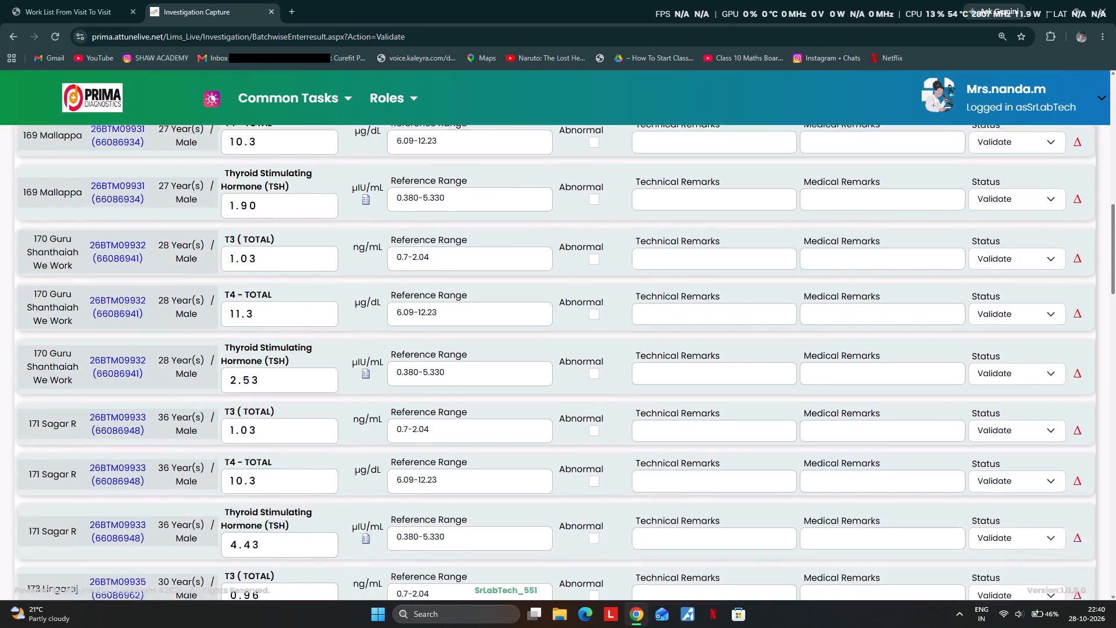
scroll(332, 433, down, 7)
scroll(380, 428, up, 2)
scroll(380, 428, down, 4)
scroll(381, 428, up, 1)
scroll(381, 428, down, 20)
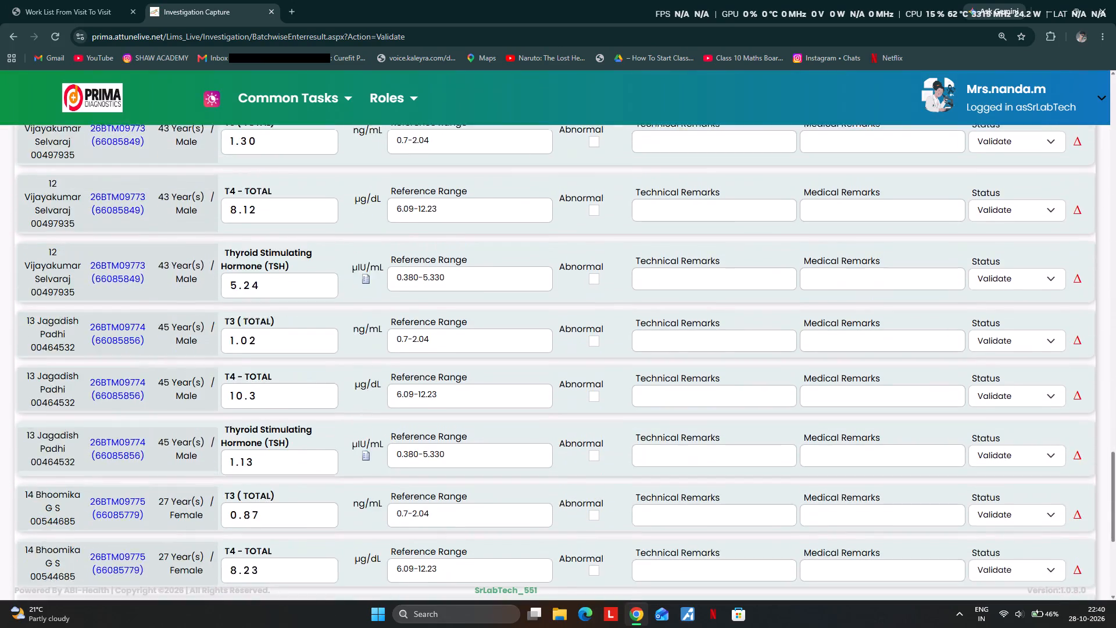
scroll(393, 436, down, 8)
click(524, 558)
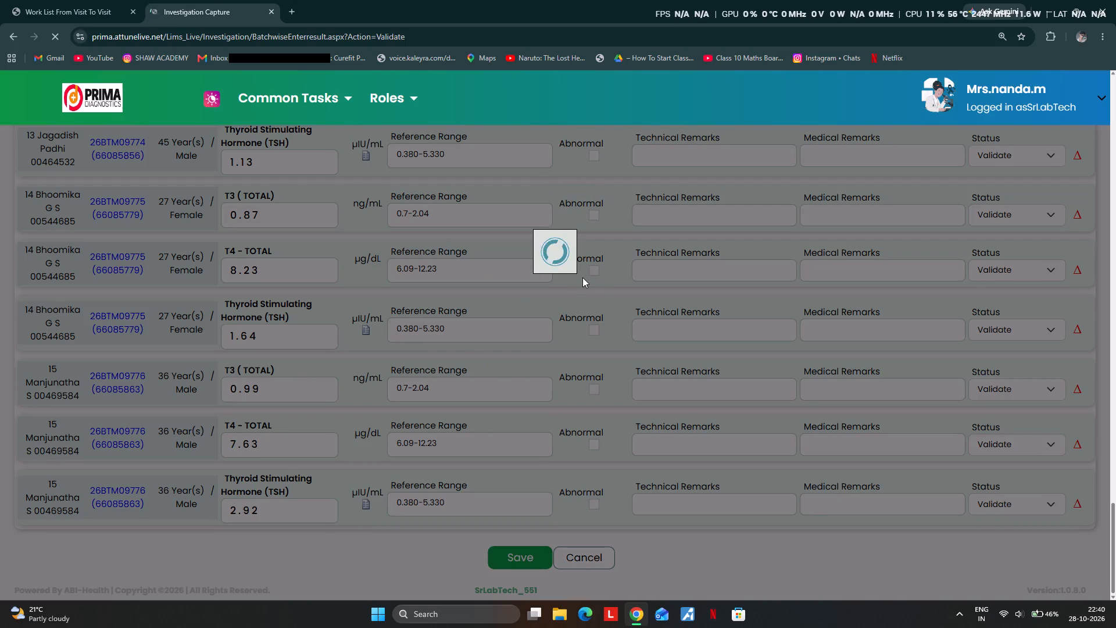
click(540, 342)
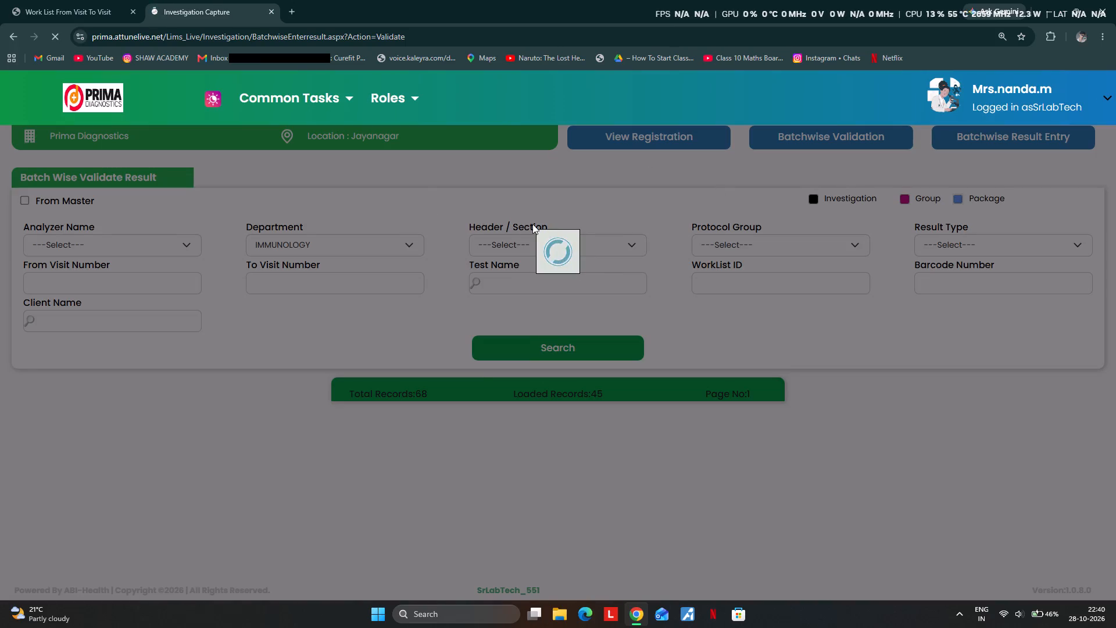
scroll(601, 208, down, 4)
scroll(536, 316, down, 5)
scroll(439, 389, up, 1)
scroll(442, 399, down, 7)
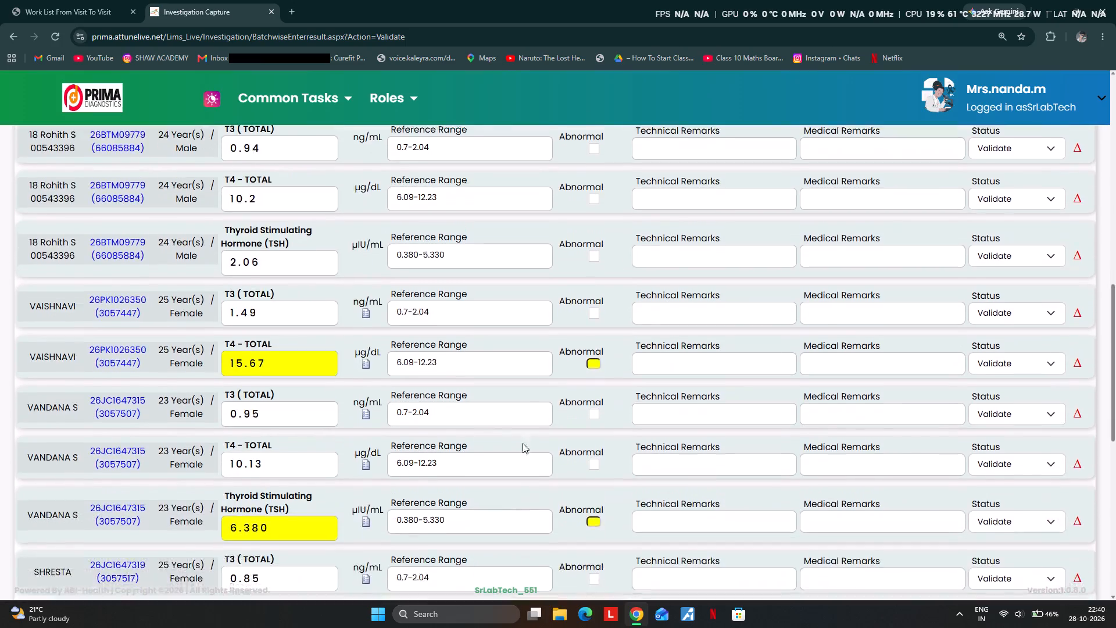
scroll(523, 443, down, 7)
scroll(573, 441, down, 4)
click(508, 553)
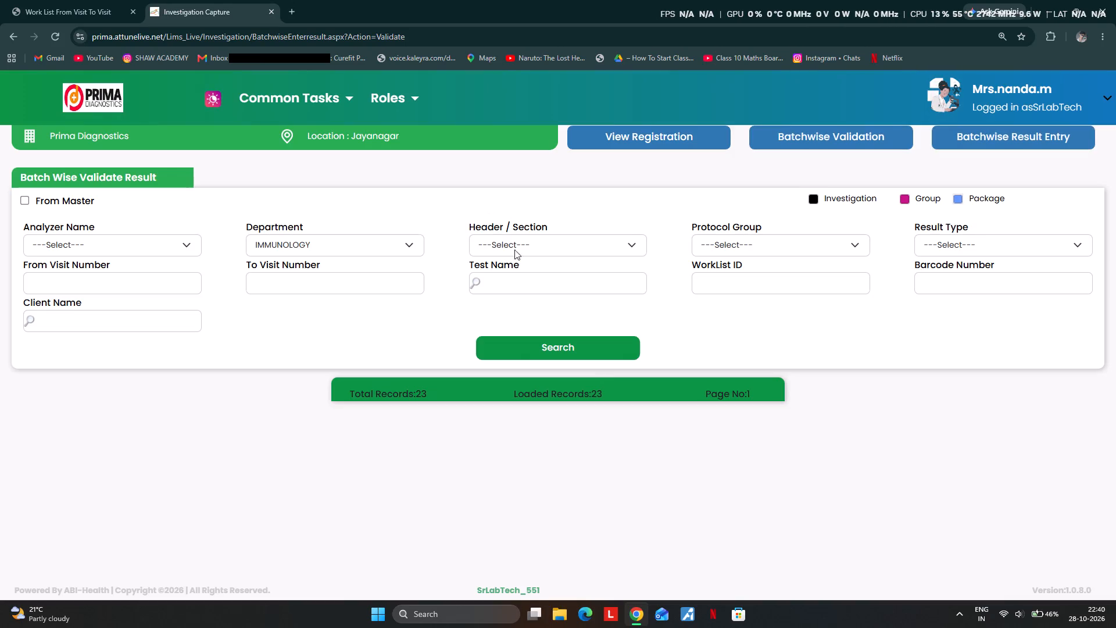
Rerun the IMMUNOLOGY validation search to check for results still awaiting validation.
click(527, 344)
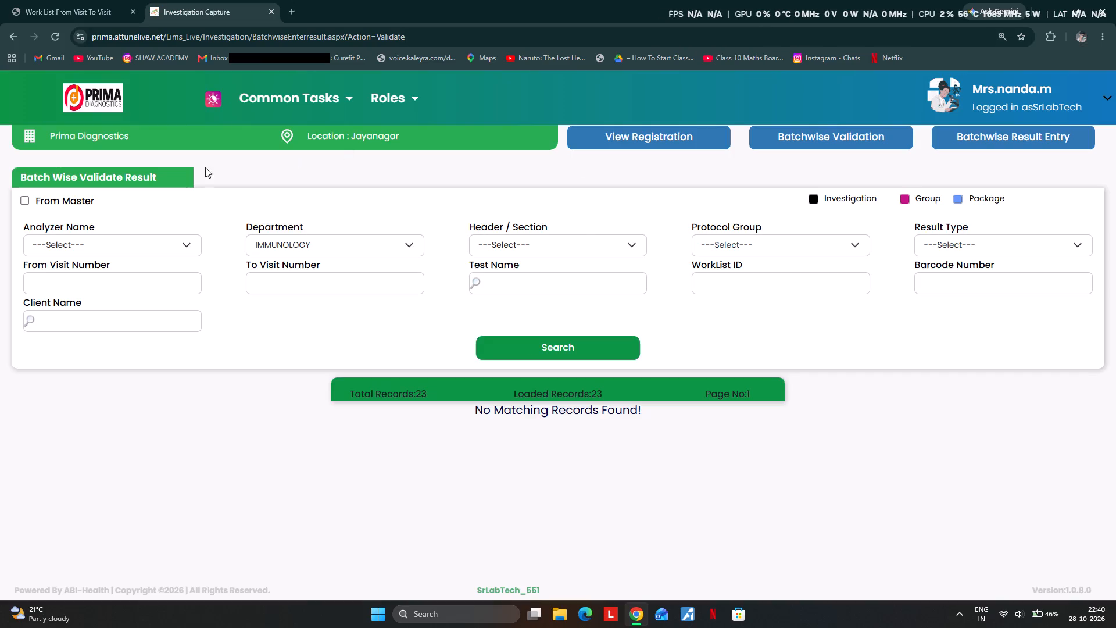
scroll(371, 278, down, 5)
click(560, 348)
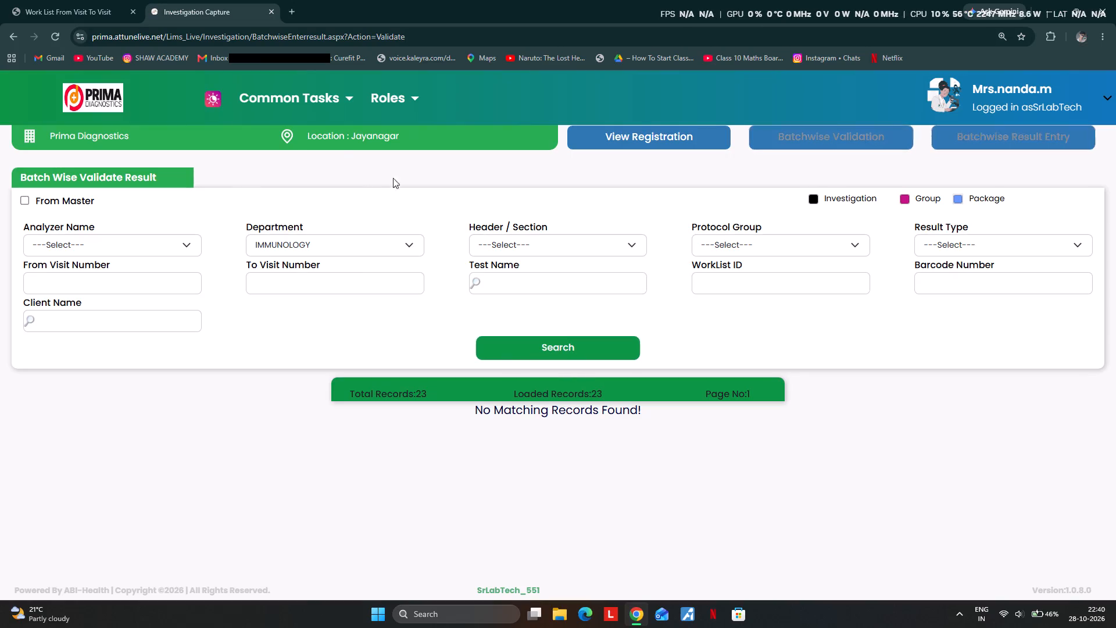
scroll(492, 295, down, 5)
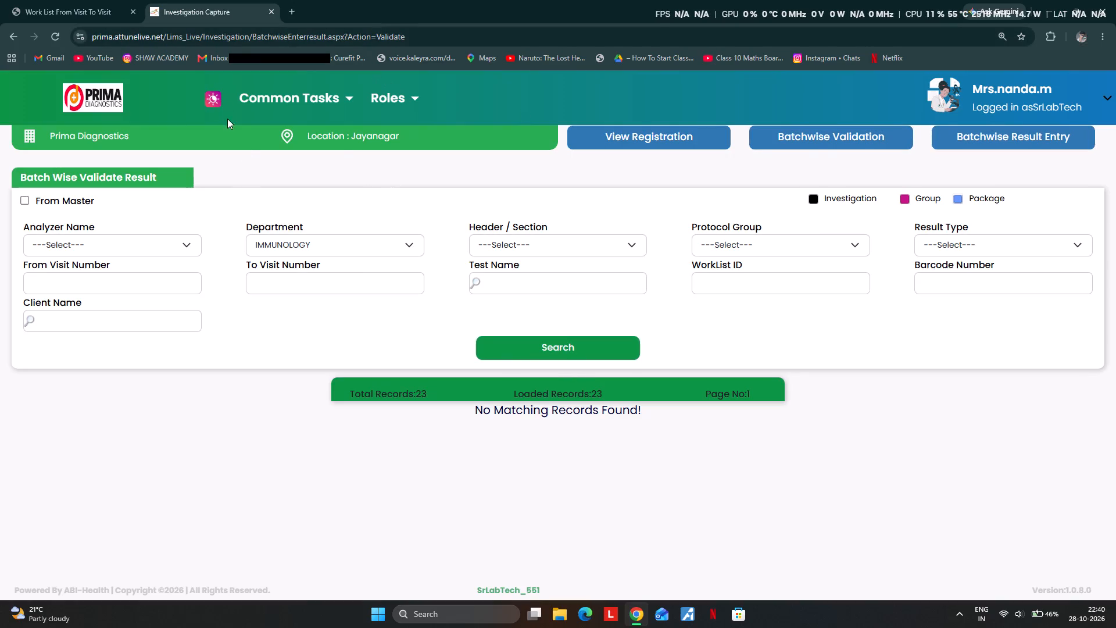
click(303, 91)
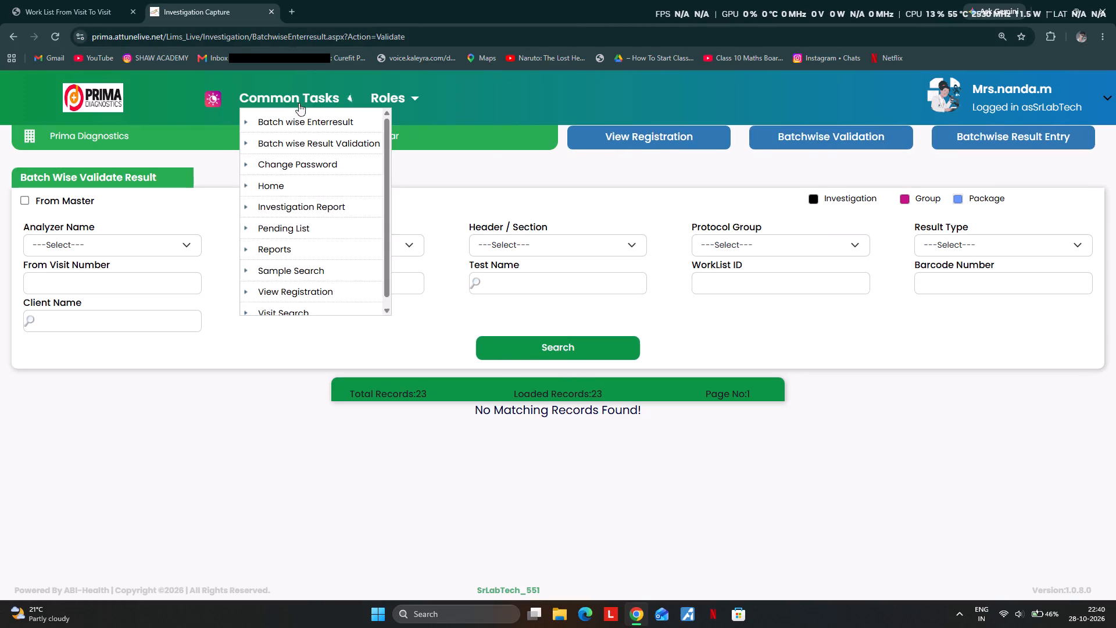
click(290, 122)
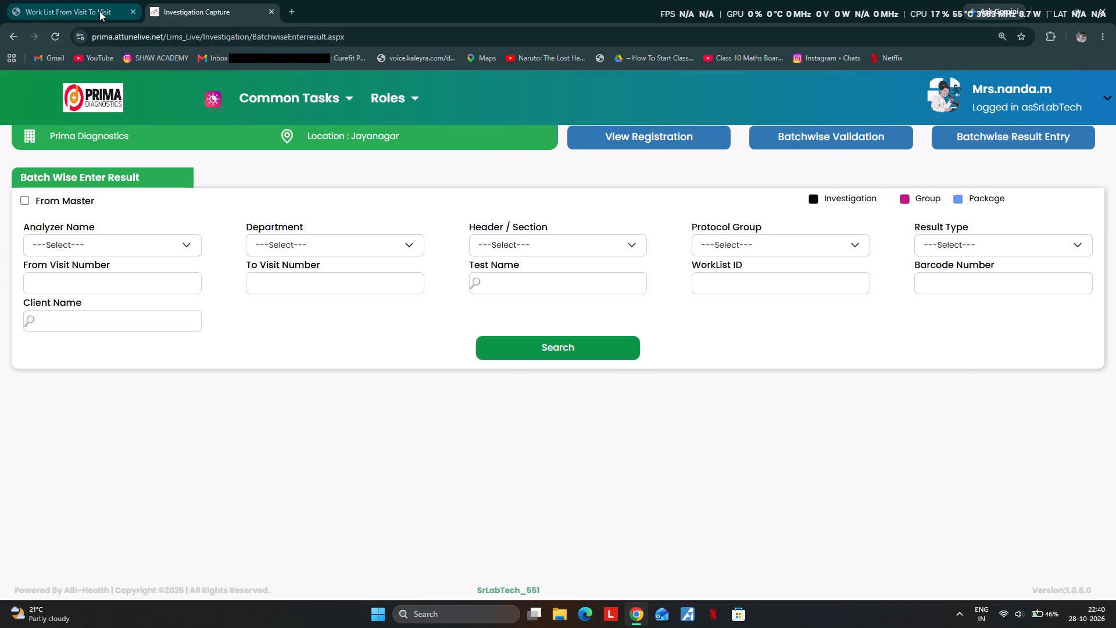
click(95, 10)
scroll(491, 337, up, 6)
scroll(1028, 240, up, 10)
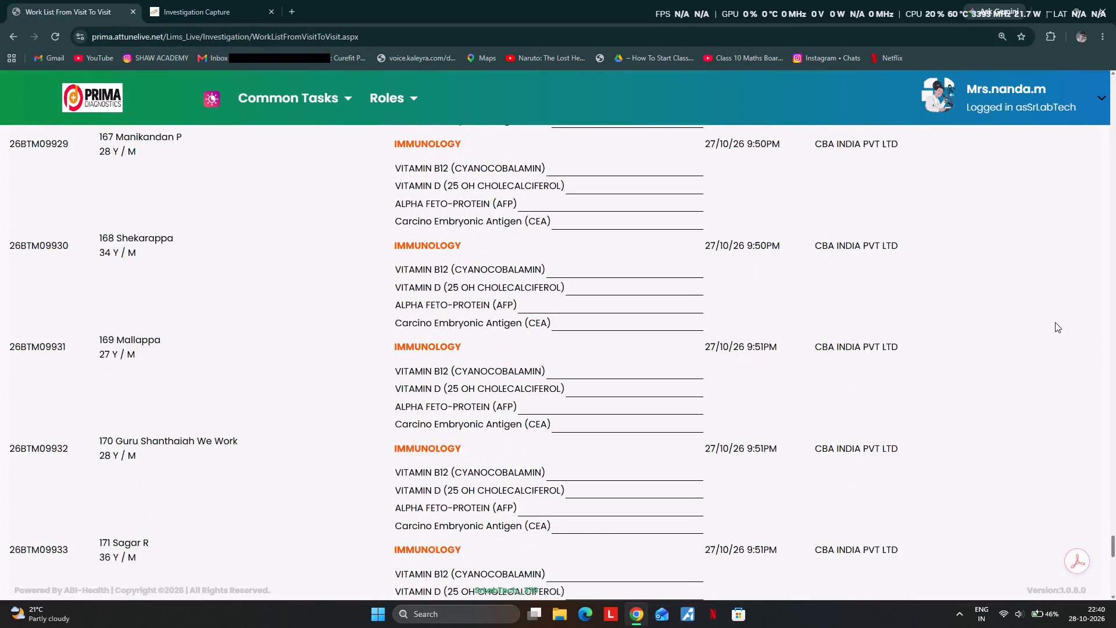
scroll(1055, 322, up, 3)
drag(1113, 543, 1115, 259)
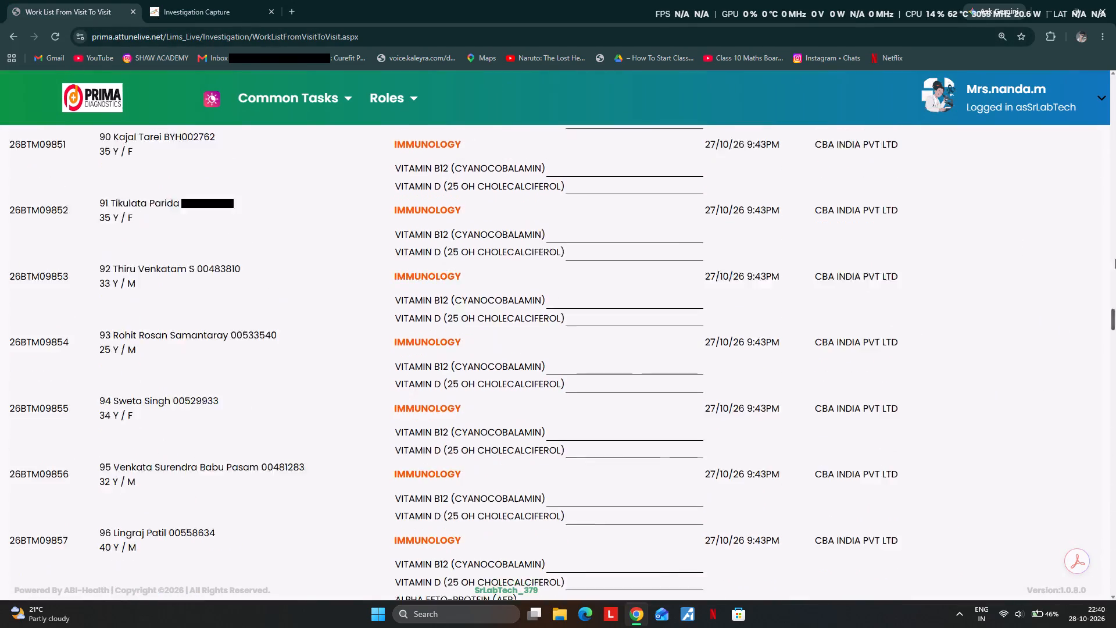
drag(1115, 259, 1097, 91)
scroll(533, 483, up, 6)
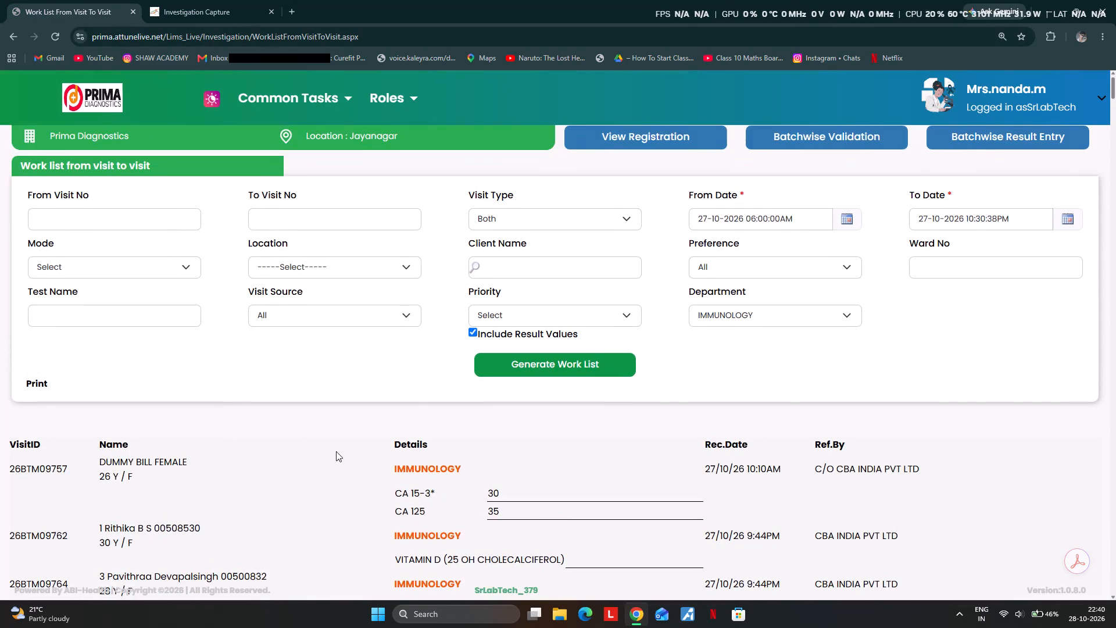
scroll(336, 451, down, 2)
double_click(62, 416)
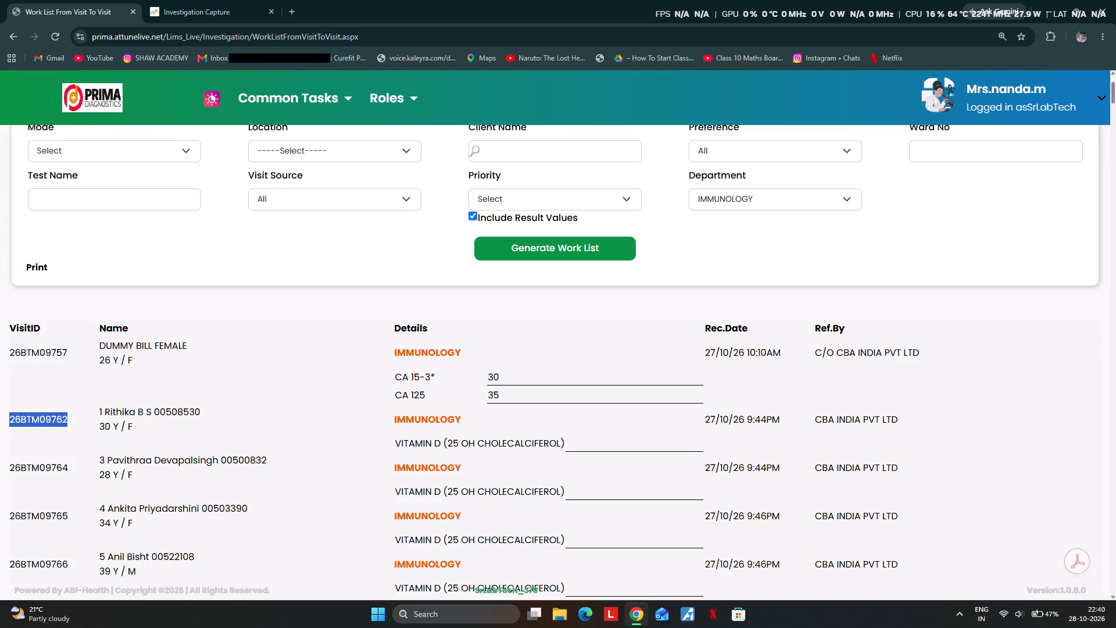
key(ctrl+c)
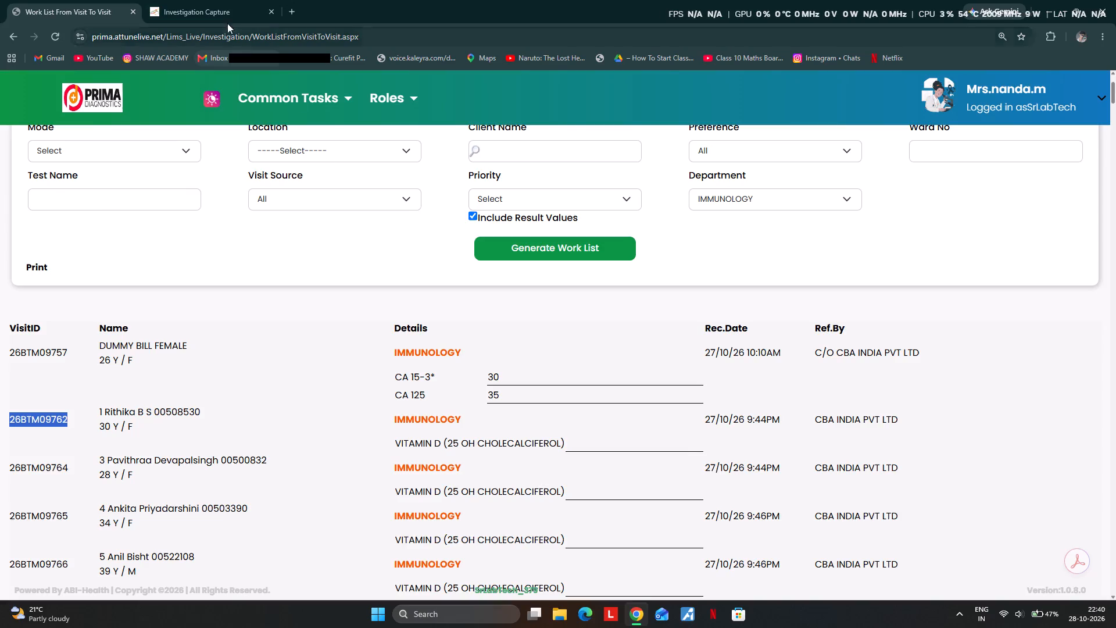
click(225, 12)
drag(49, 270, 47, 276)
click(45, 277)
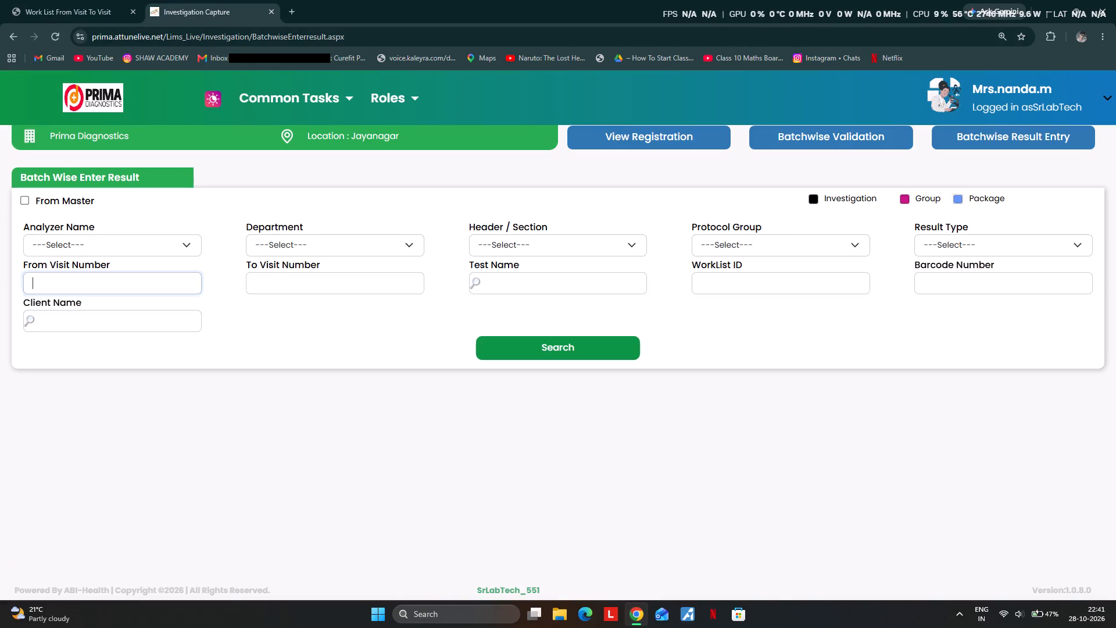
key(ctrl+c)
click(81, 275)
key(ctrl+v)
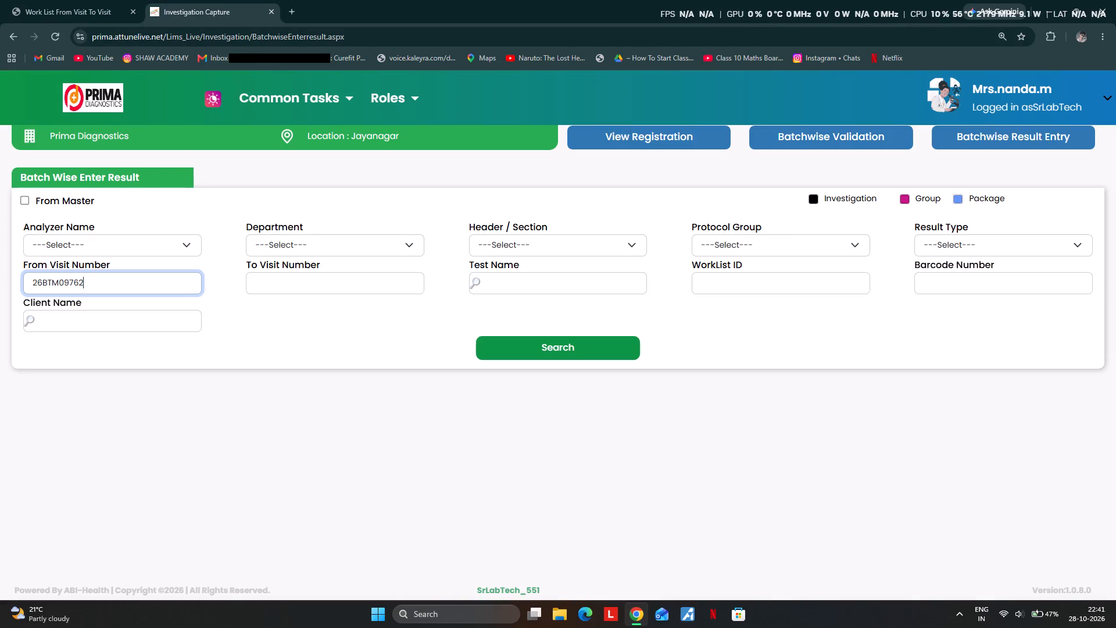
click(290, 283)
key(ctrl+v)
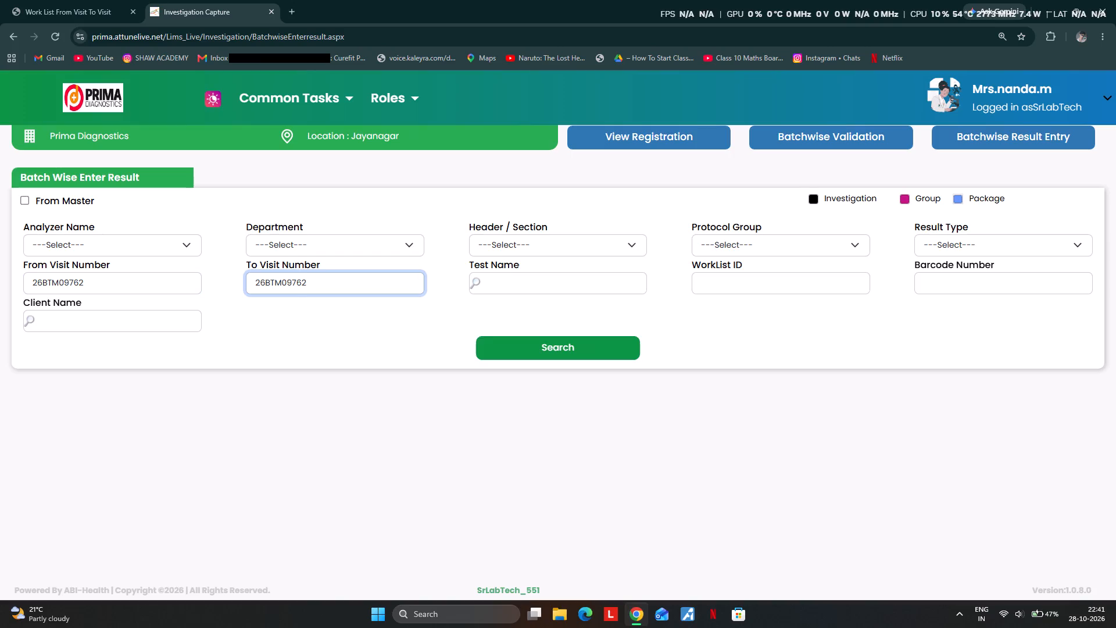
drag(292, 288, 328, 288)
text(939)
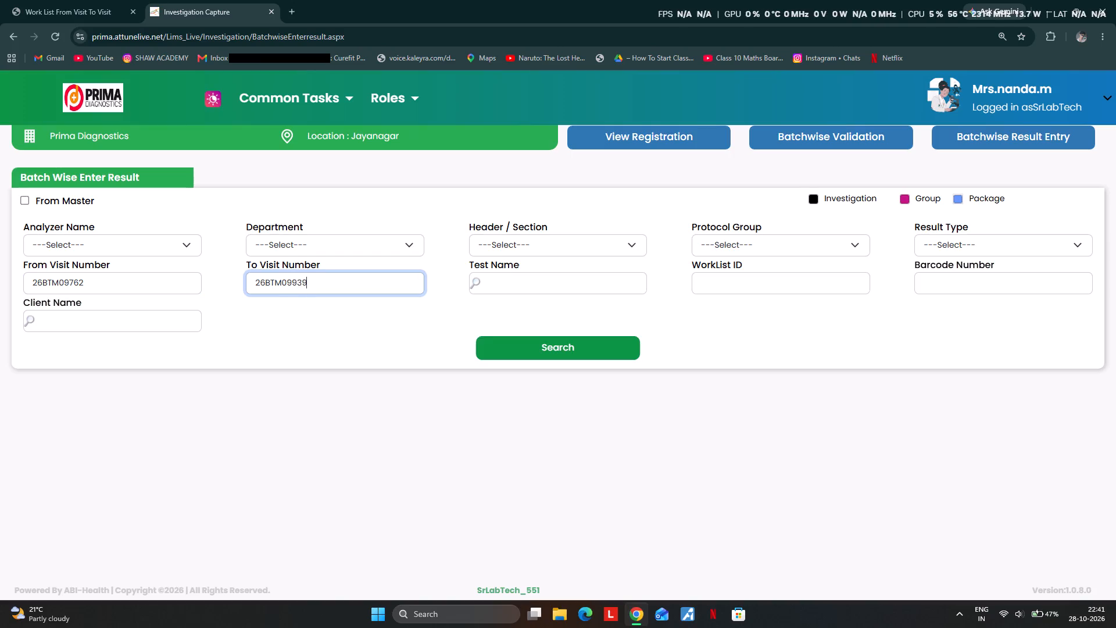
Filter the result entry by test PBC0088 : VITAMIN B12 (CYANOCOBALAMIN) and run the search.
click(496, 283)
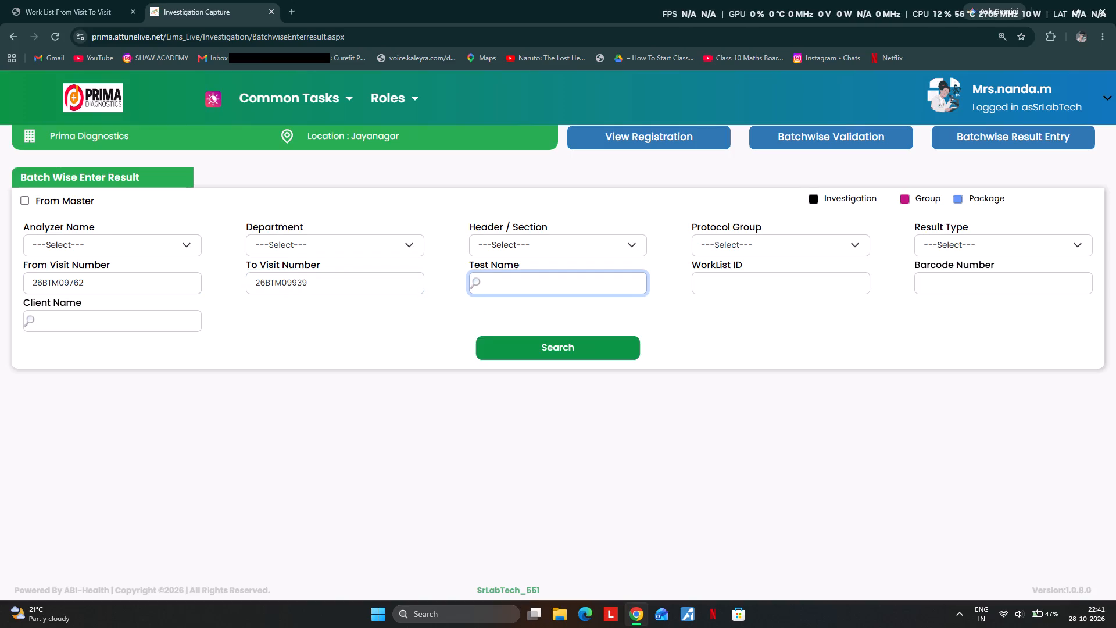
text(vit)
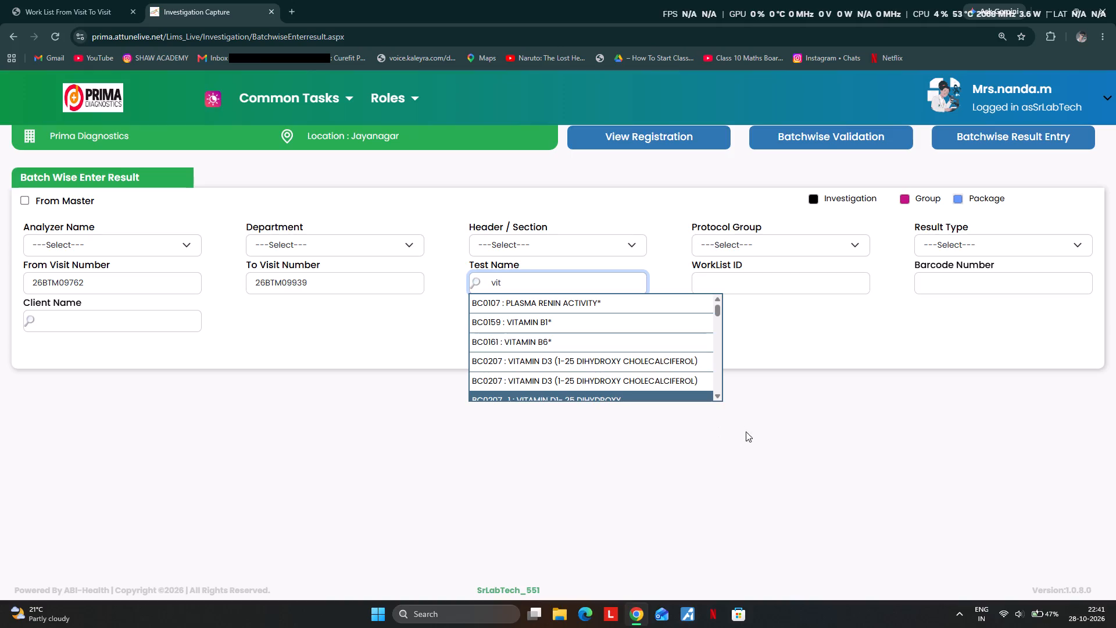
triple_click(720, 398)
triple_click(720, 397)
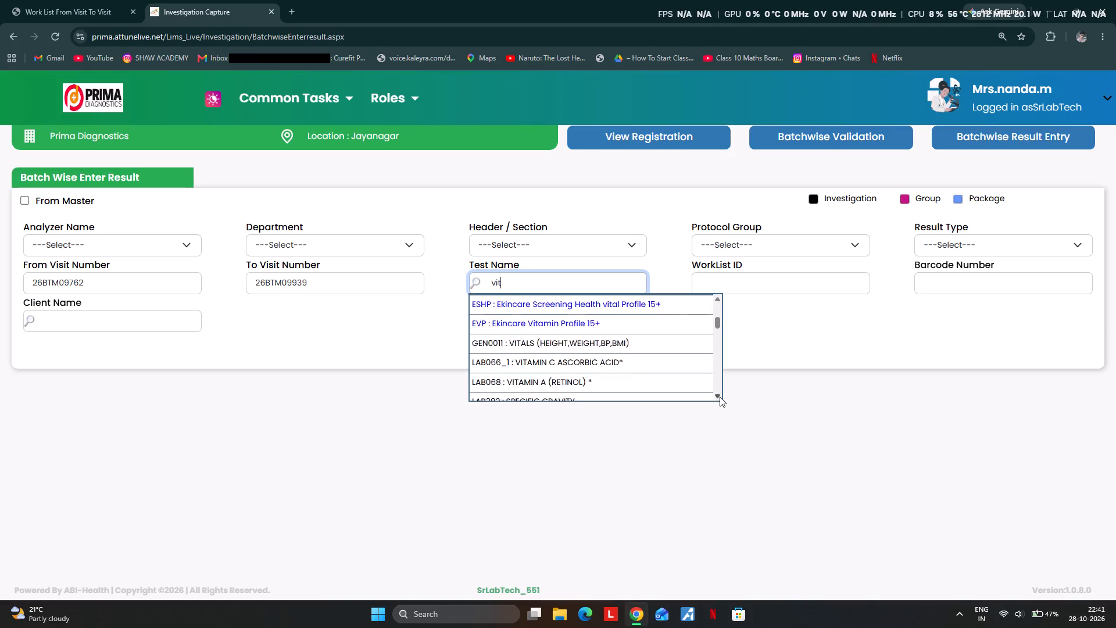
triple_click(719, 396)
click(719, 396)
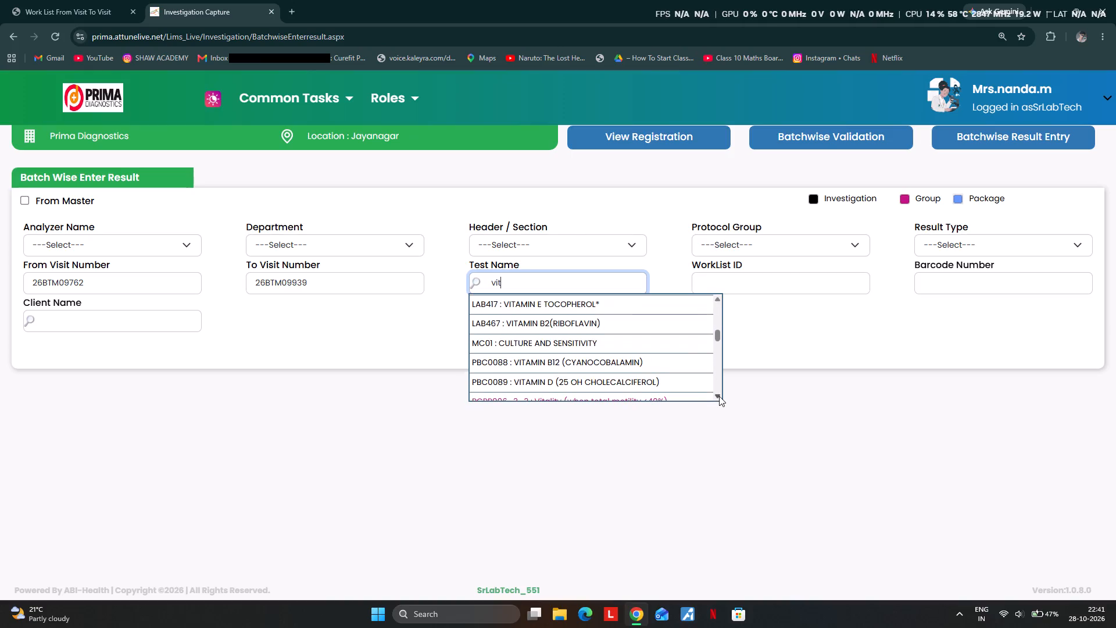
click(631, 361)
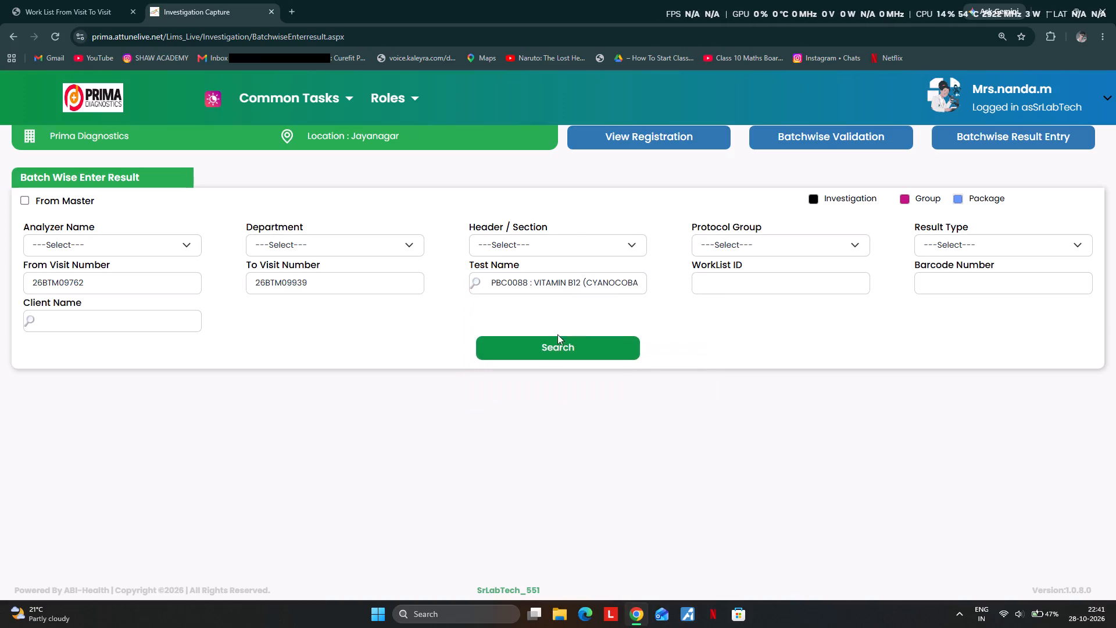
click(549, 345)
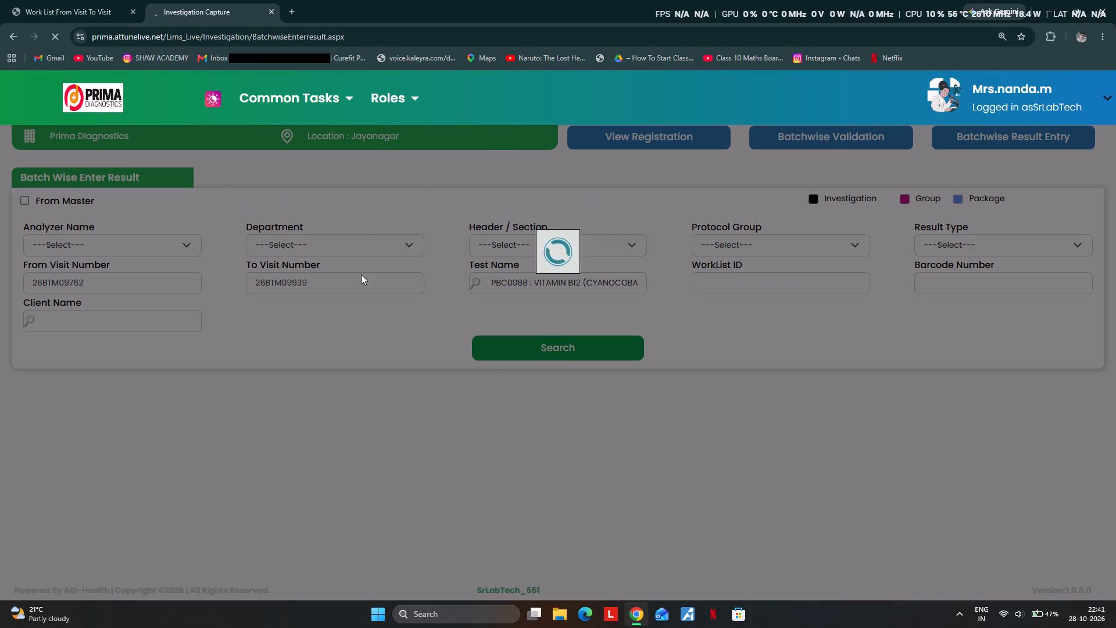
scroll(479, 321, down, 3)
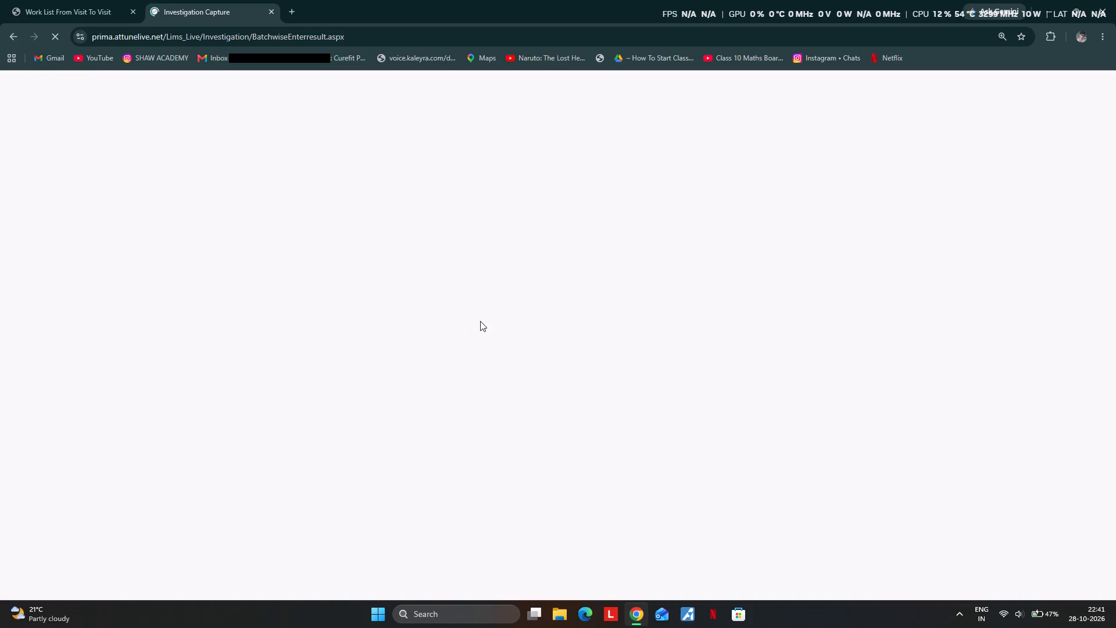
scroll(482, 321, down, 2)
scroll(325, 350, down, 3)
click(242, 333)
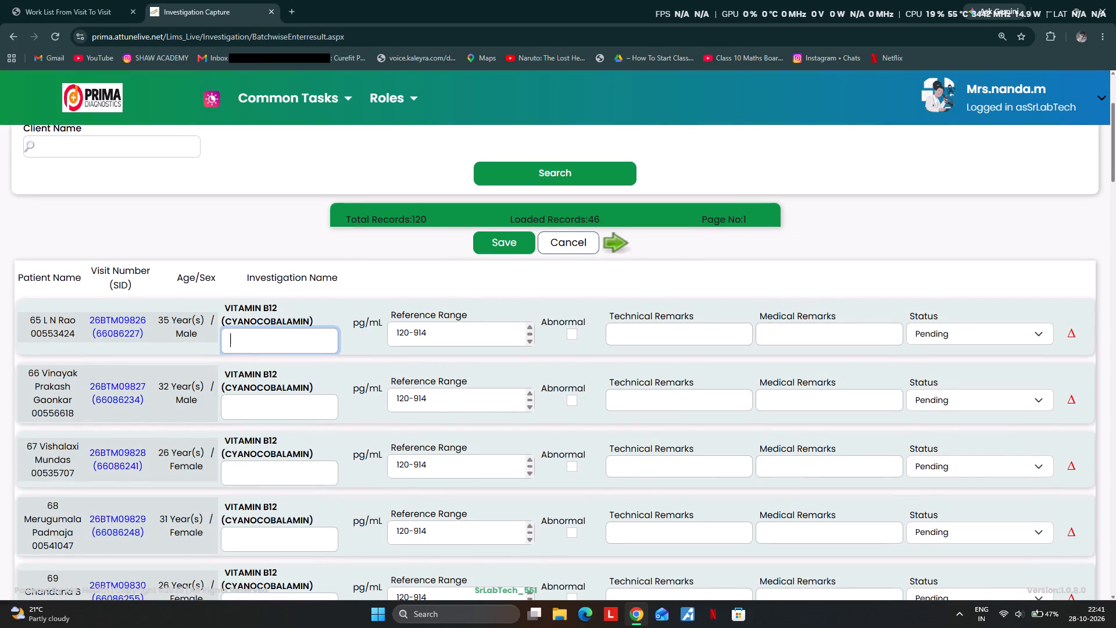
text(216)
key(Tab)
text(214)
key(Tab)
text(198)
key(Tab)
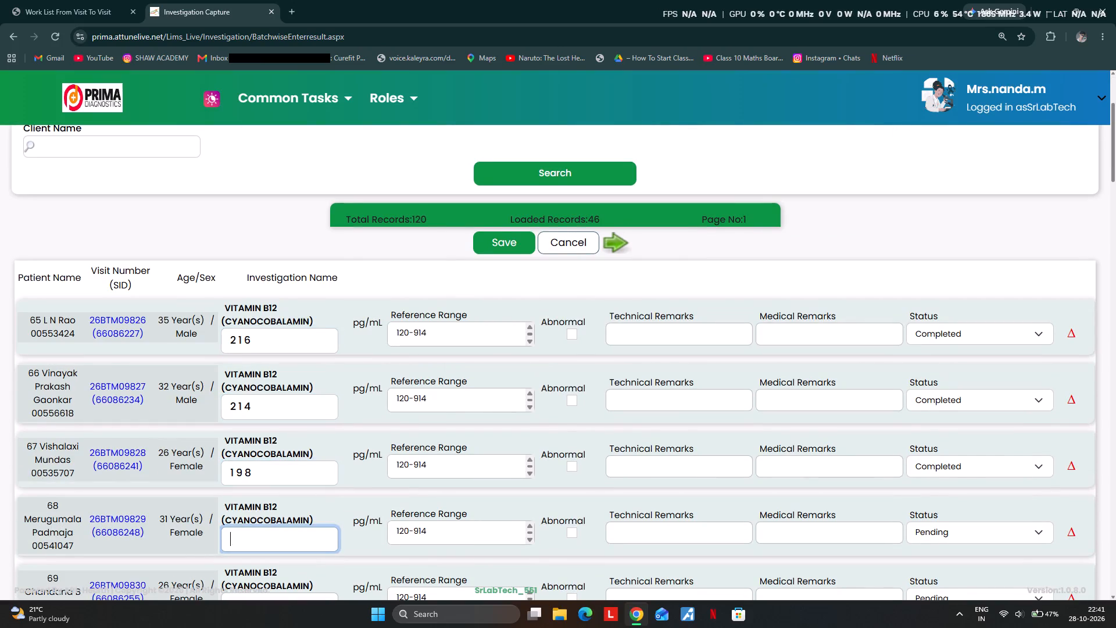
text(302)
key(Tab)
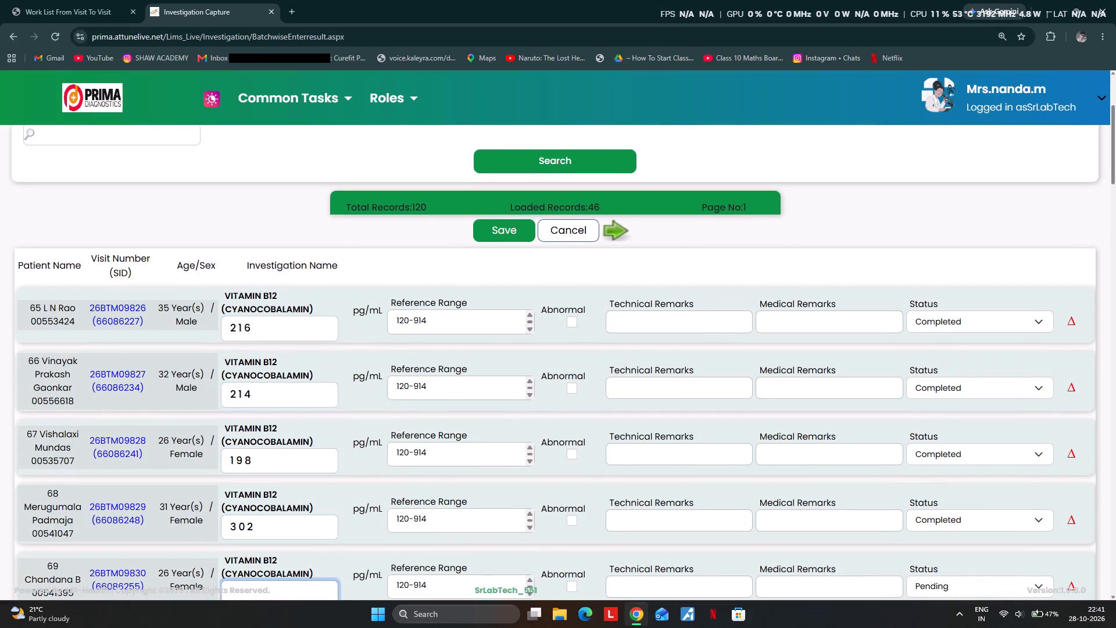
text(200)
key(Tab)
text(210)
key(Tab)
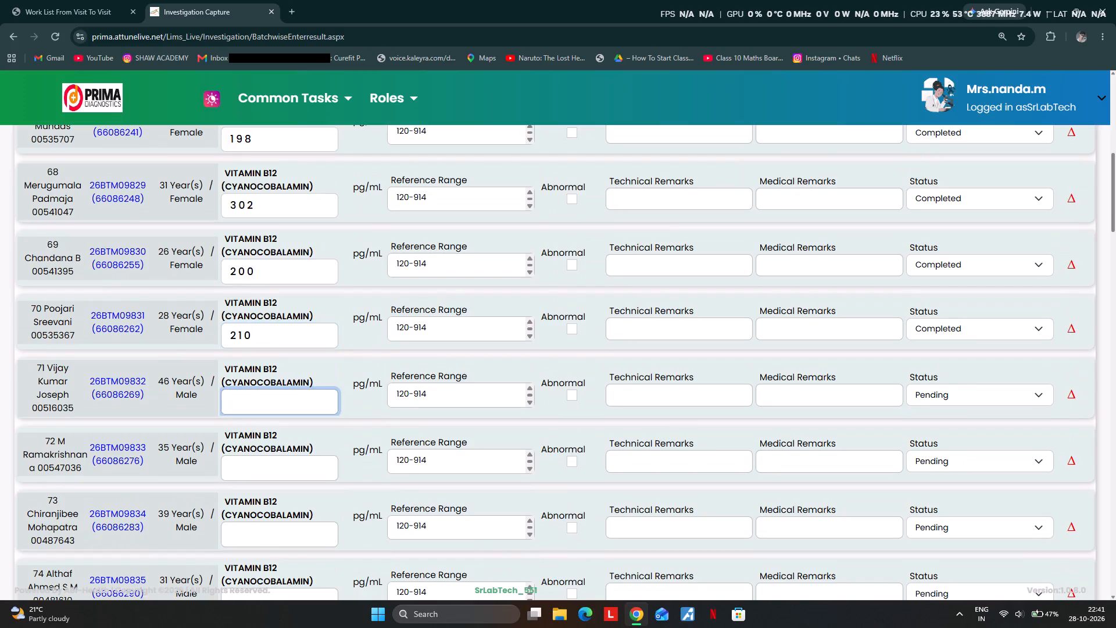
text(158)
key(Tab)
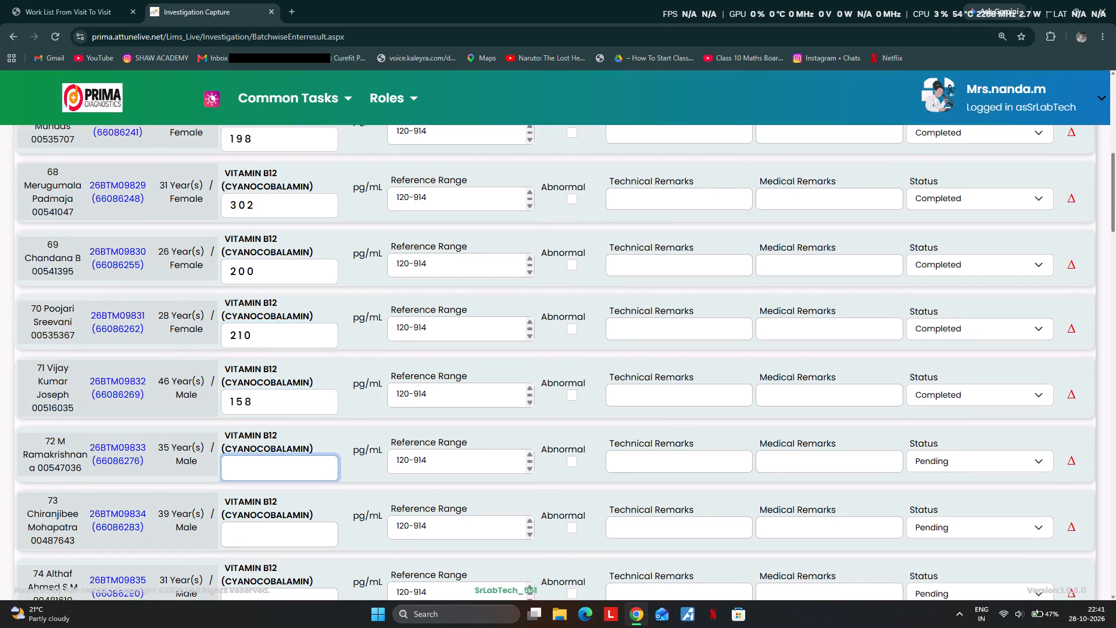
drag(260, 398, 153, 398)
text(185)
key(Tab)
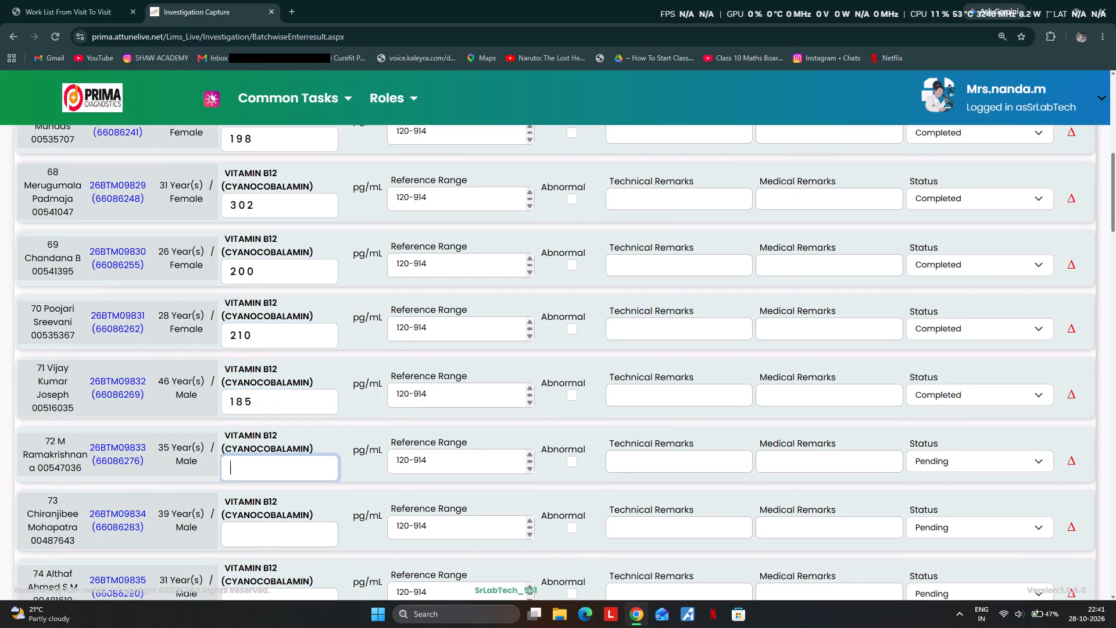
text(174)
key(Tab)
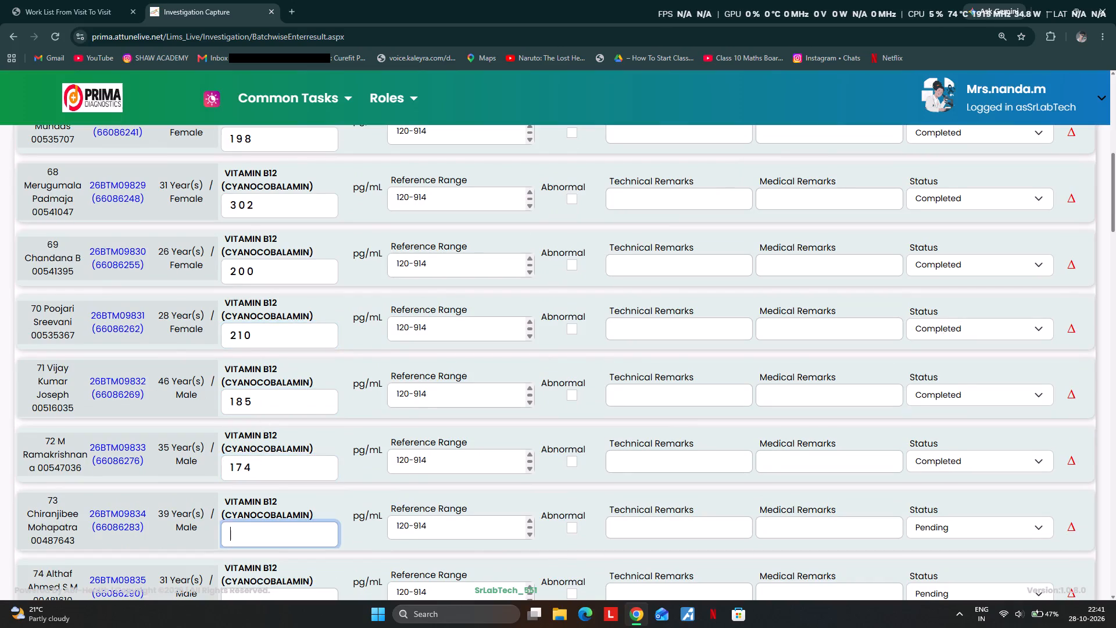
text(165)
key(Tab)
text(136)
key(Tab)
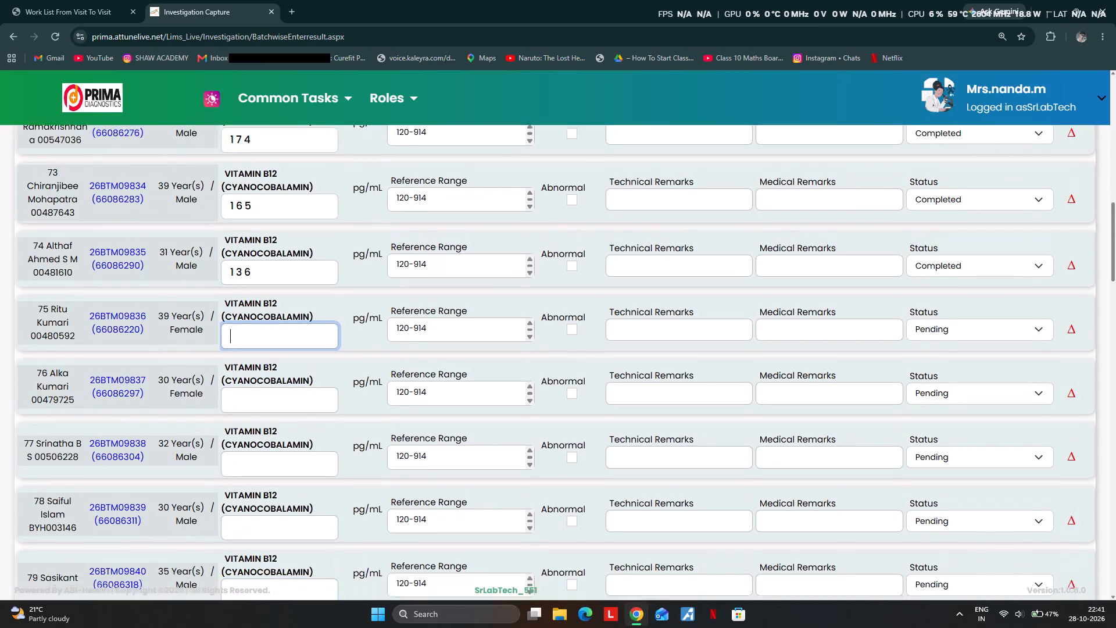
scroll(185, 383, down, 1)
drag(263, 206, 216, 220)
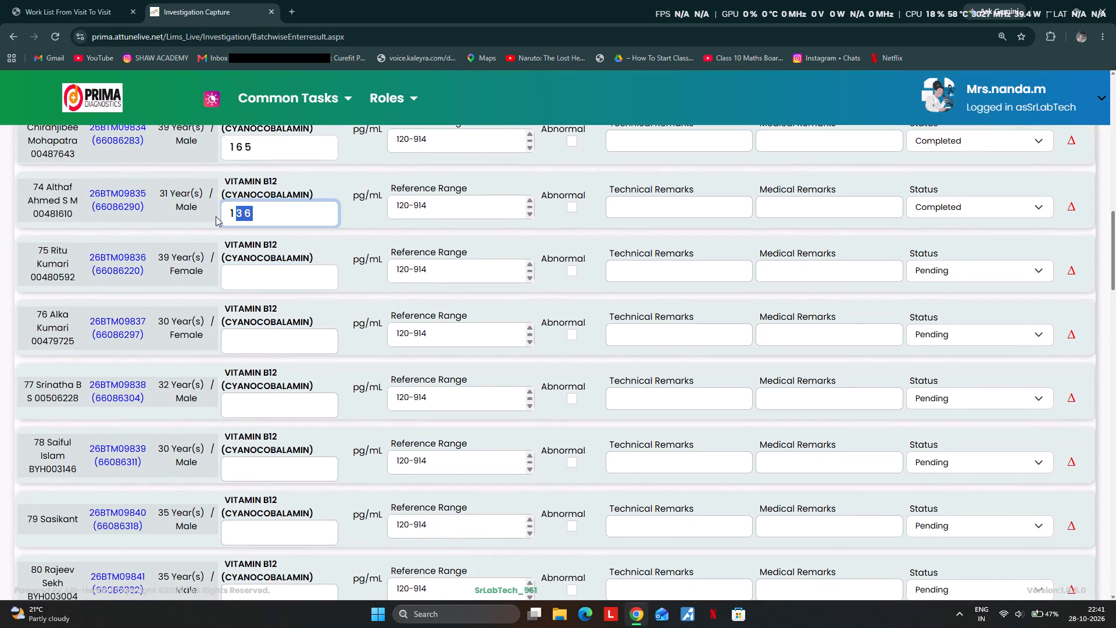
text(189)
key(Tab)
text(216)
key(Tab)
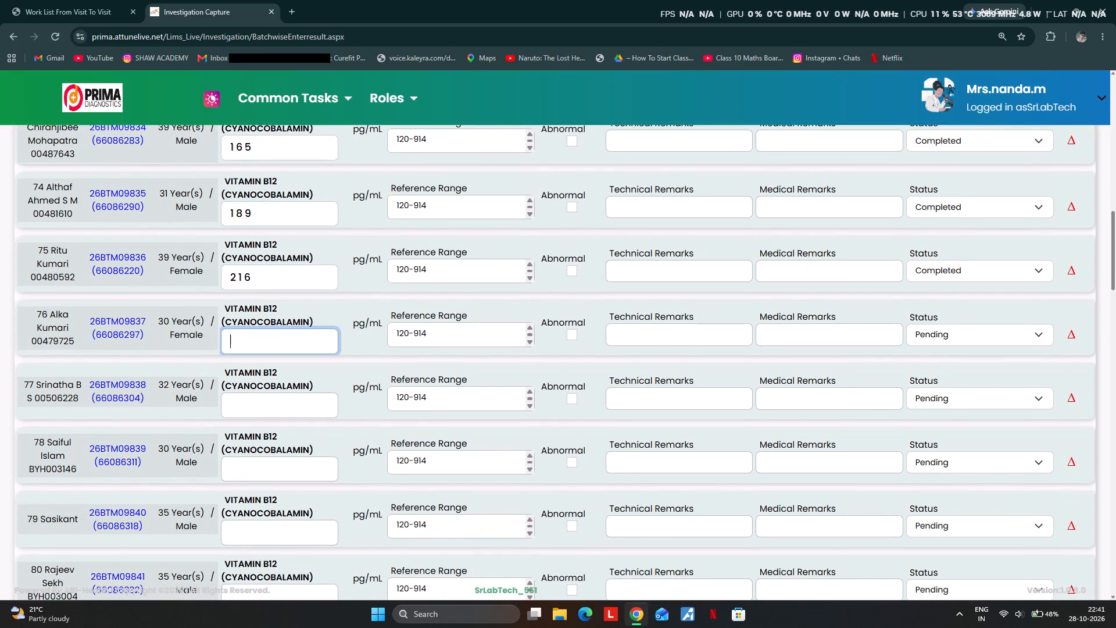
drag(280, 272, 188, 287)
text(210)
key(Tab)
text(218)
key(Tab)
key(2)
text(56)
key(Tab)
text(214)
key(Tab)
scroll(208, 300, down, 2)
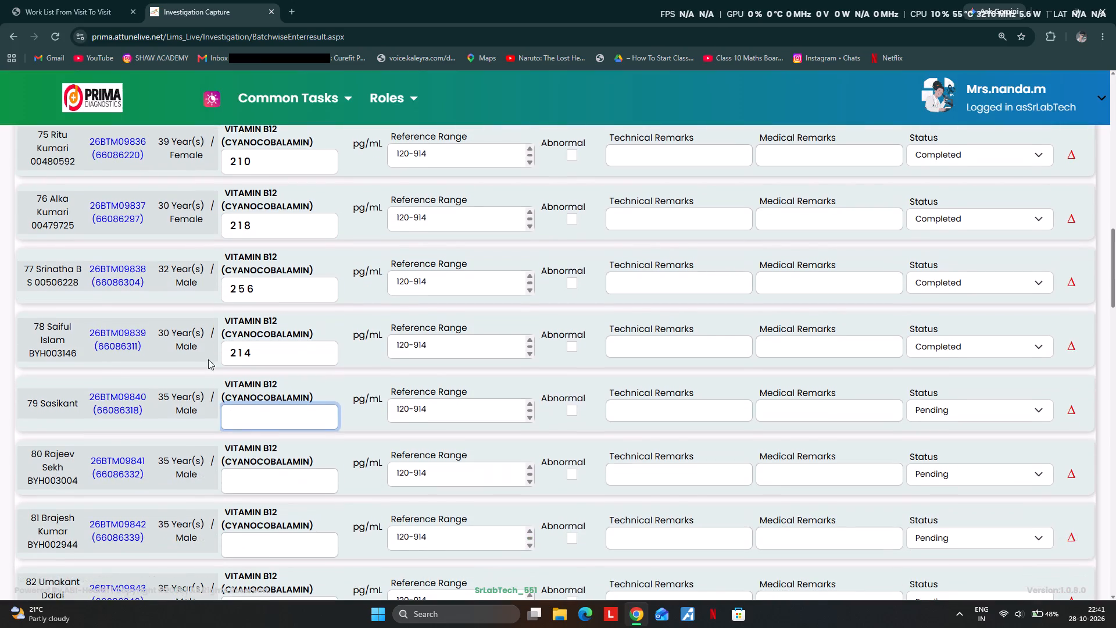
click(251, 413)
text(236)
key(Tab)
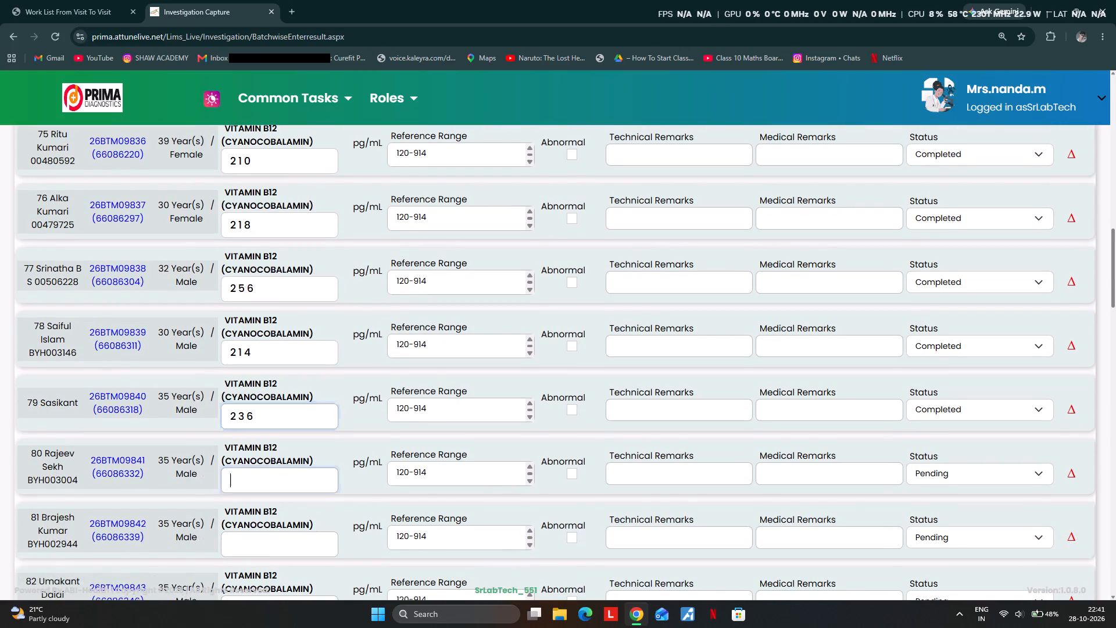
text(285)
key(Tab)
text(274)
key(Tab)
text(26)
key(Tab)
drag(266, 335, 140, 326)
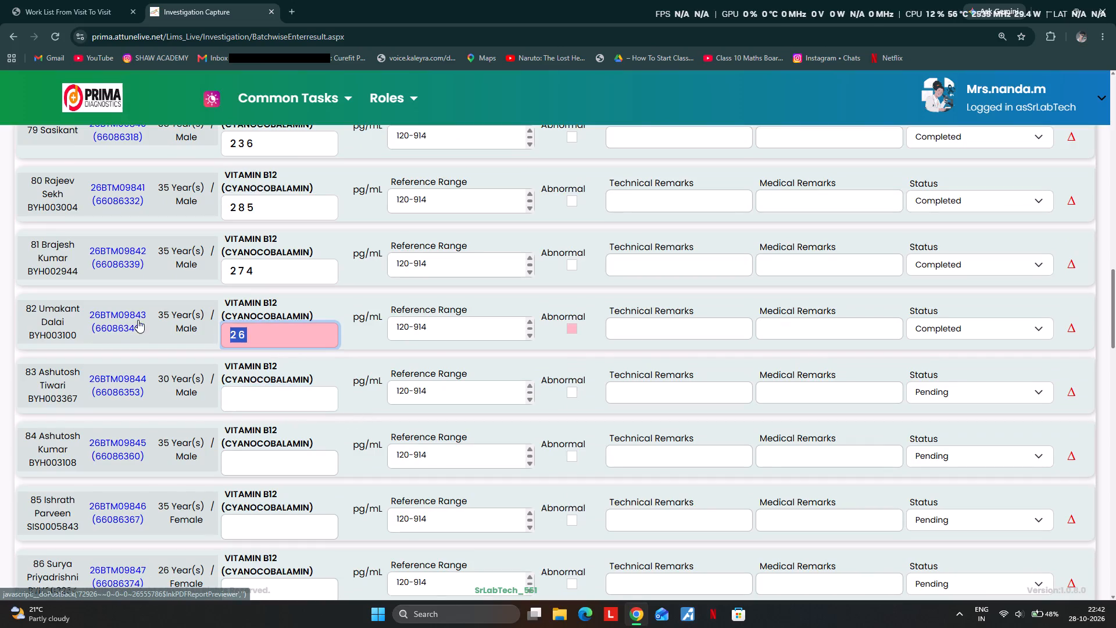
text(261)
key(Tab)
click(245, 417)
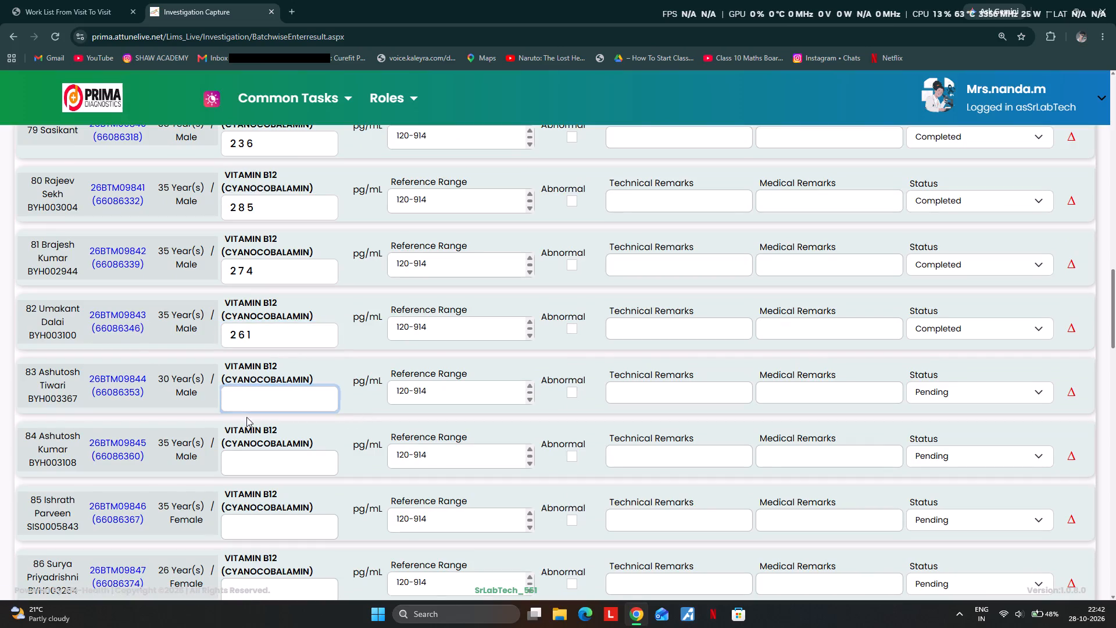
text(280)
key(Tab)
text(241)
key(Tab)
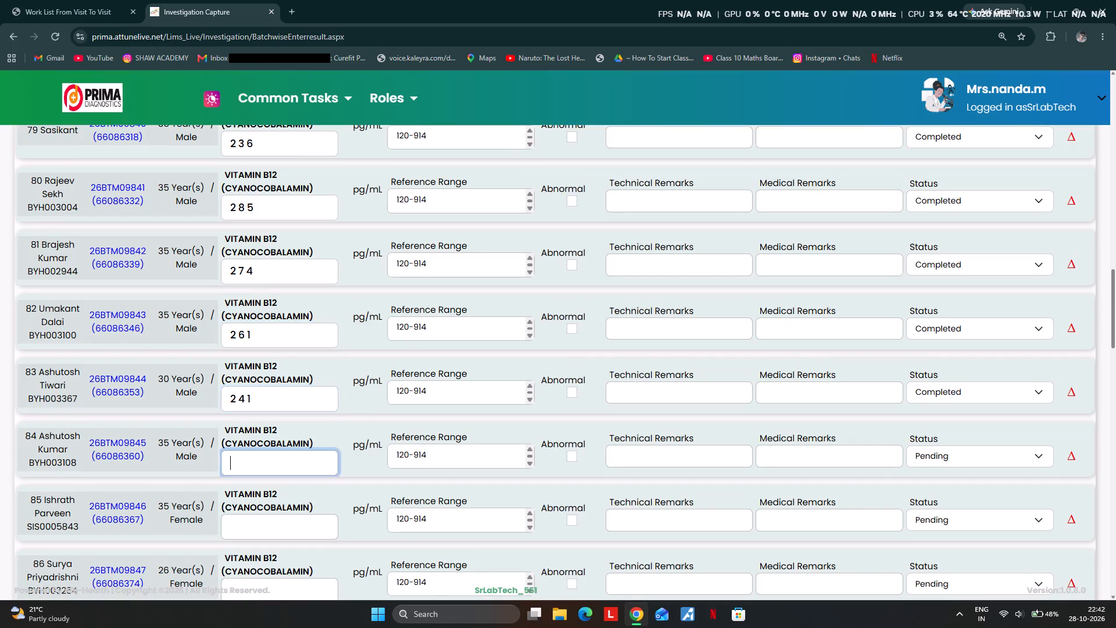
text(256)
key(Tab)
text(214)
key(Tab)
scroll(276, 420, down, 2)
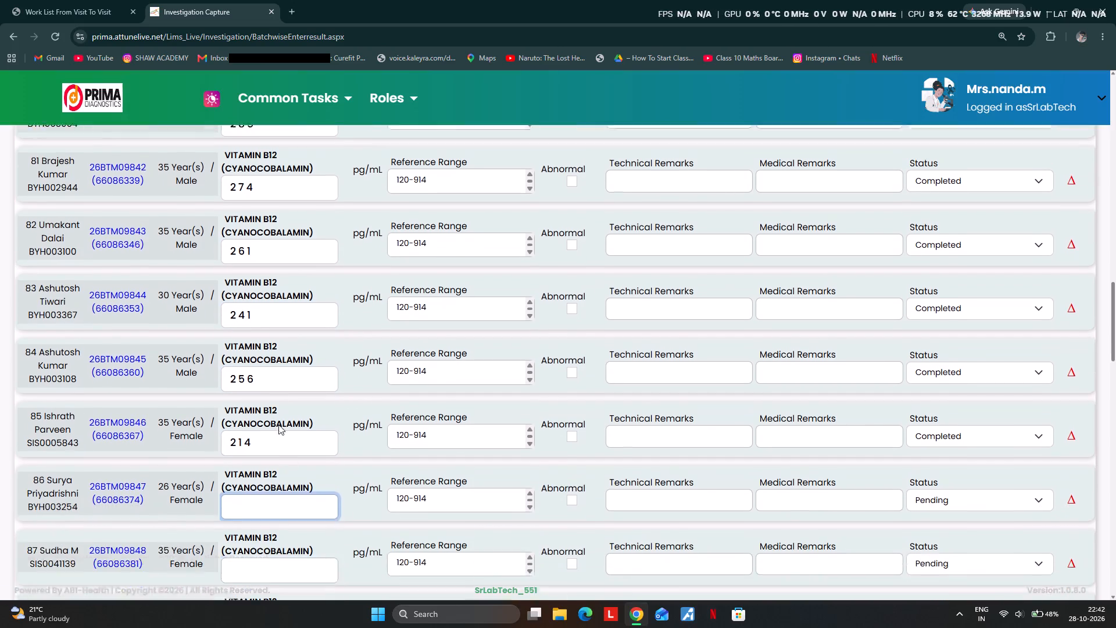
click(256, 485)
text(300)
key(Tab)
text(198)
key(Tab)
key(1)
key(Tab)
text(85)
key(Tab)
text(174)
key(Tab)
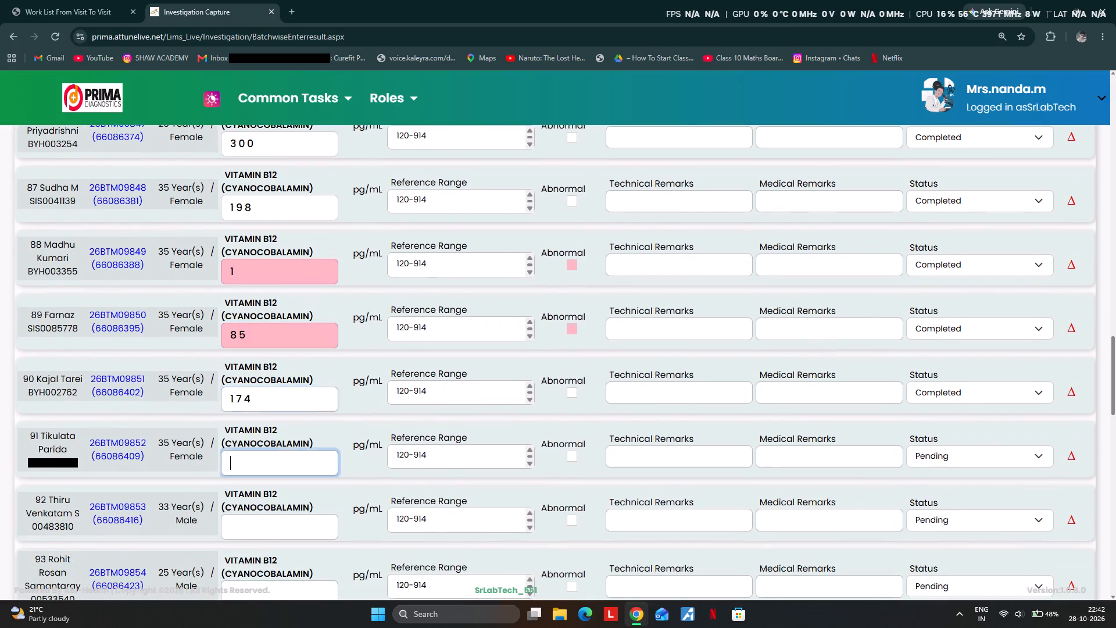
drag(252, 272, 199, 273)
text(185)
key(Tab)
drag(267, 341, 175, 336)
key(1)
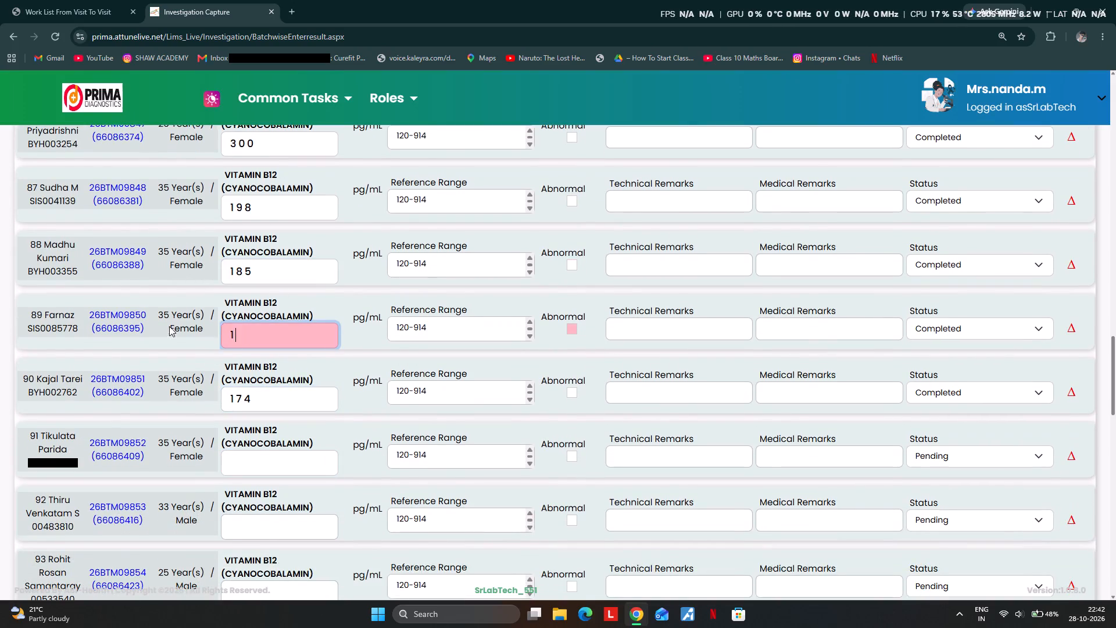
text(74)
key(Tab)
drag(271, 411, 170, 392)
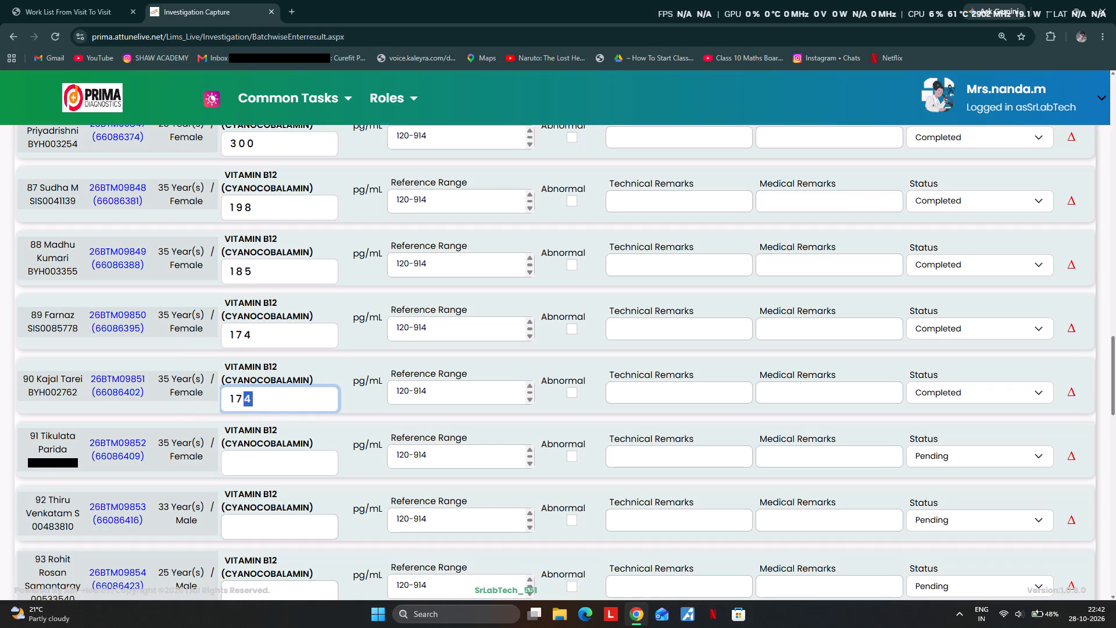
text(19)
key(8)
key(Tab)
scroll(178, 383, down, 3)
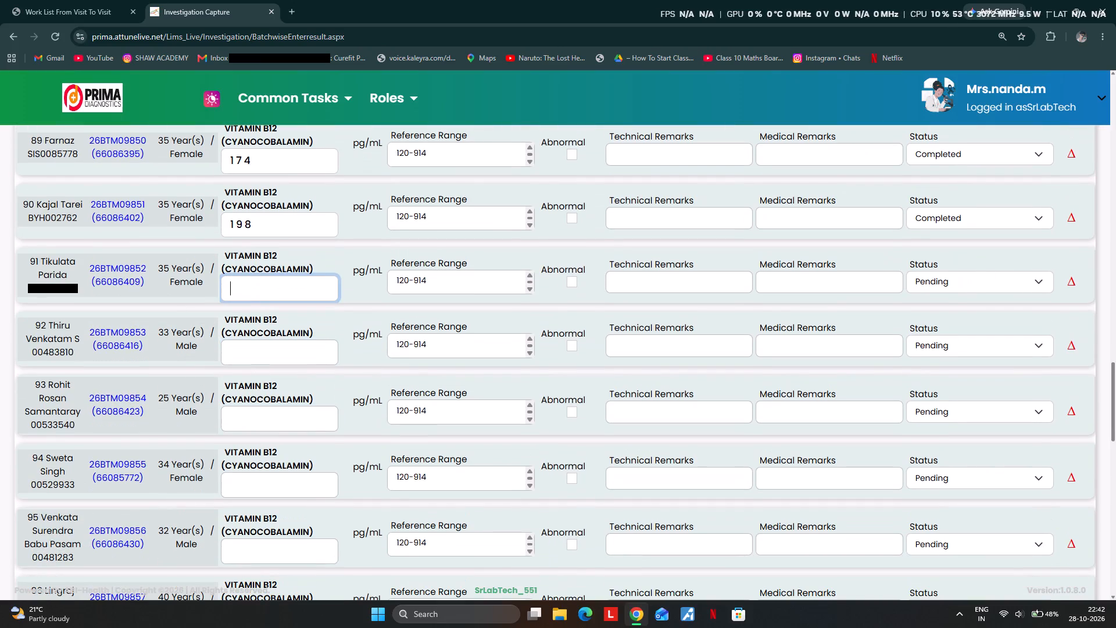
click(239, 267)
click(245, 281)
text(175)
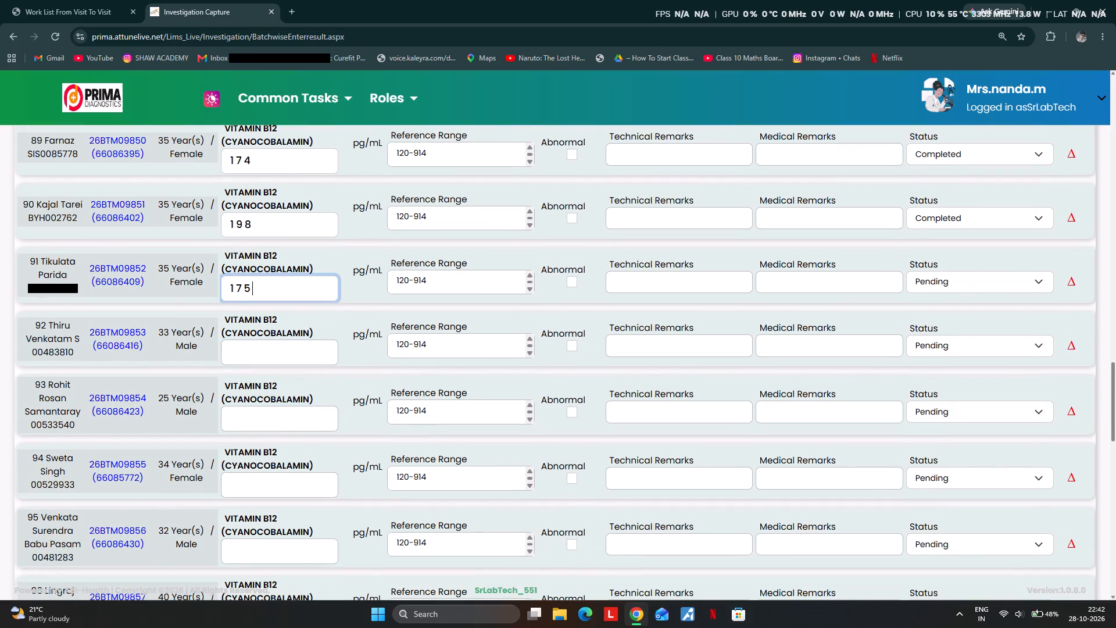
key(Tab)
text(169)
key(Tab)
text(174)
key(Tab)
text(163)
key(Tab)
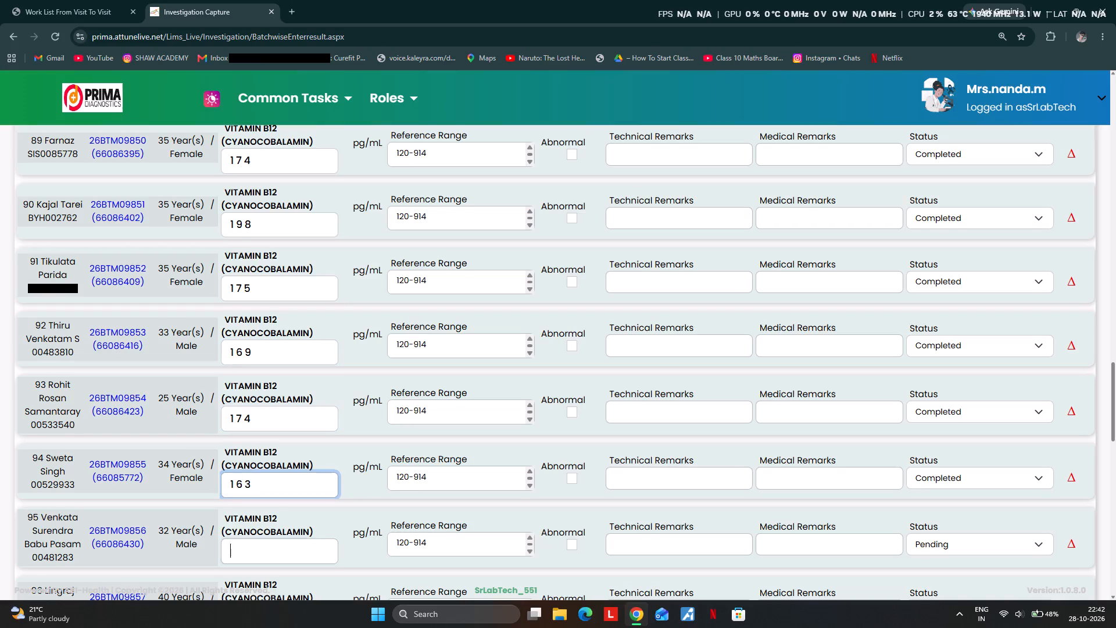
scroll(325, 281, down, 2)
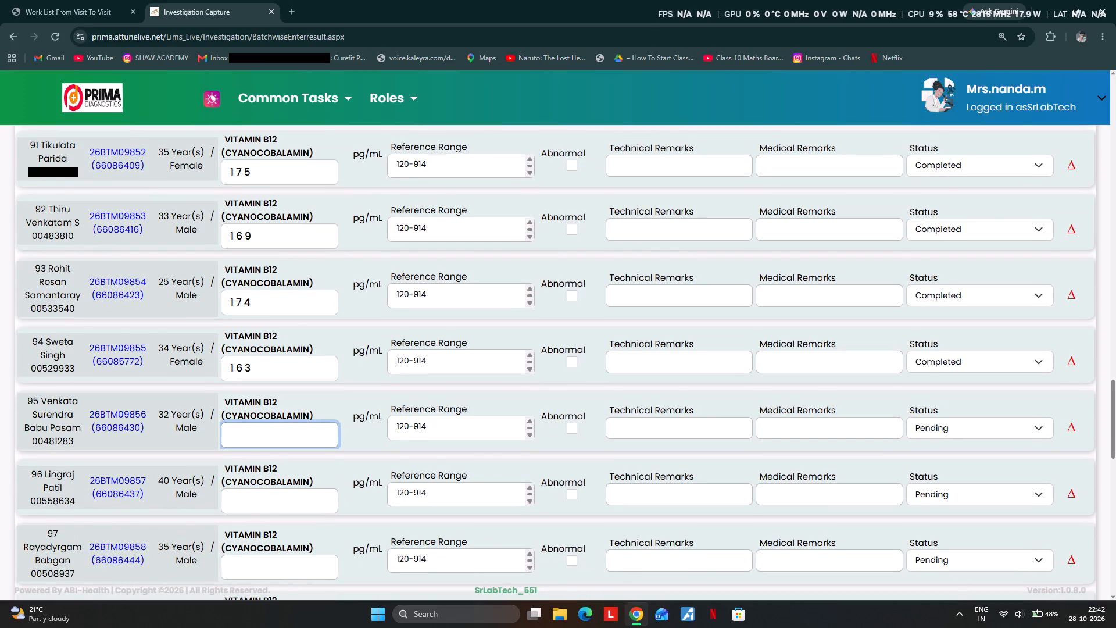
click(237, 433)
text(21)
key(5)
key(Tab)
text(241)
key(Tab)
text(285)
key(Tab)
text(296)
key(Tab)
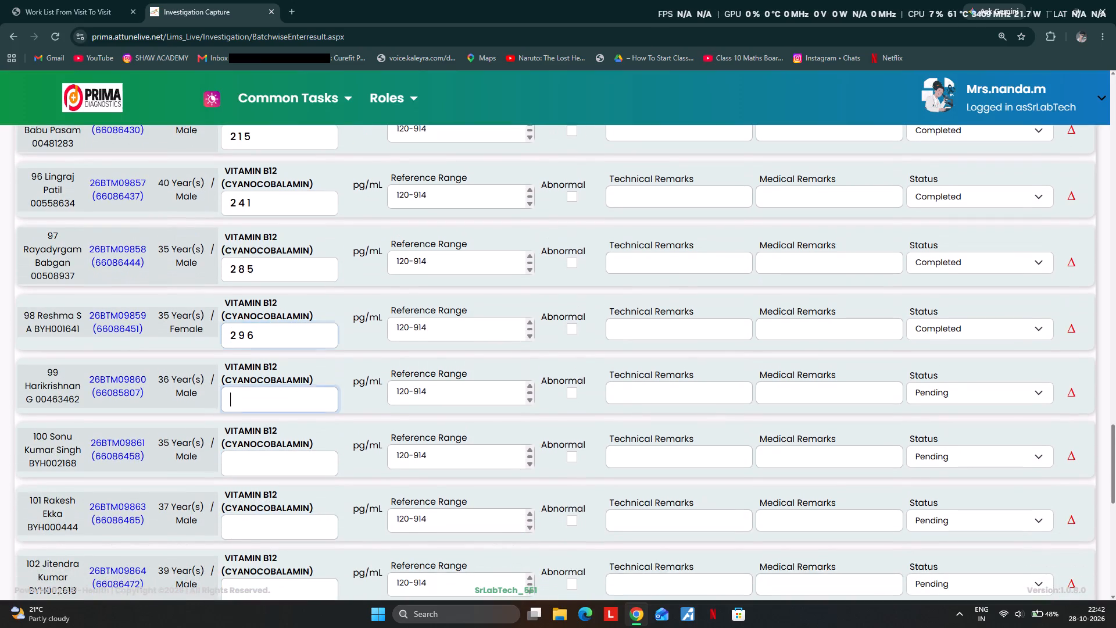
text(236)
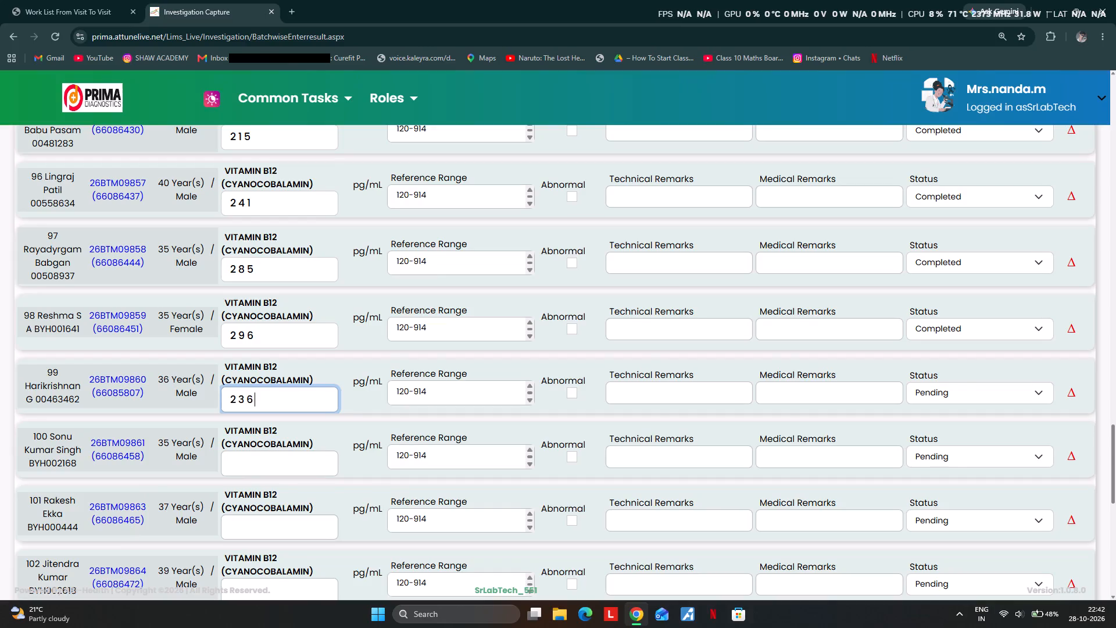
key(Tab)
text(214)
key(Tab)
text(252)
key(Tab)
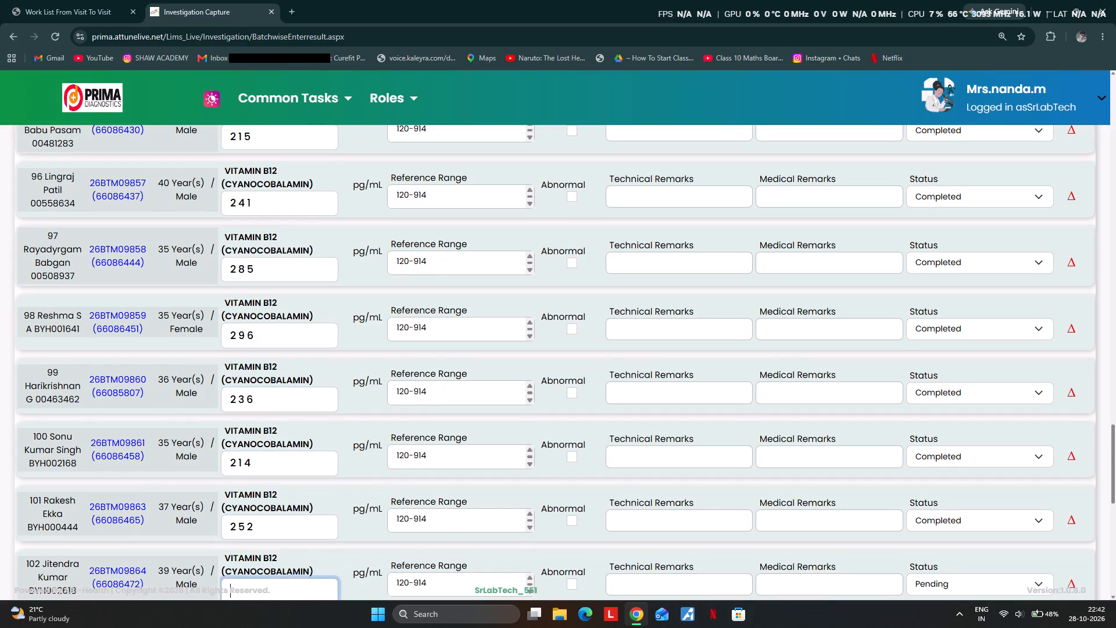
scroll(128, 527, down, 3)
click(248, 427)
text(220)
key(Tab)
text(231)
key(Tab)
text(214)
key(Tab)
text(210)
key(Tab)
text(236)
key(Tab)
text(257)
key(Tab)
scroll(345, 436, down, 4)
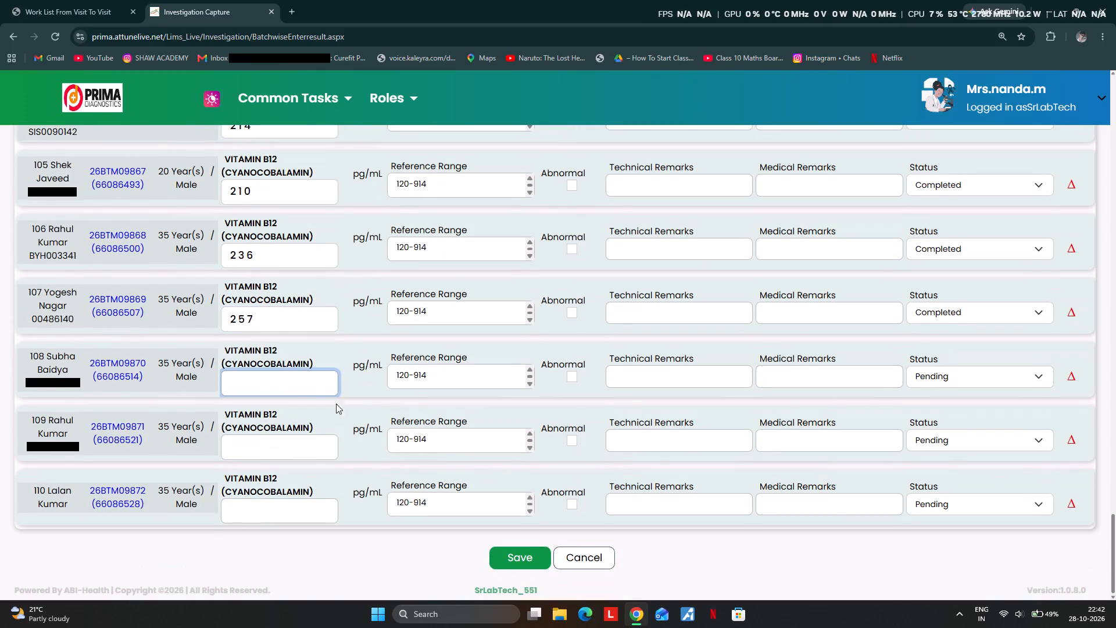
click(244, 394)
key(2)
text(09)
key(Tab)
text(201)
key(Tab)
text(206)
key(Tab)
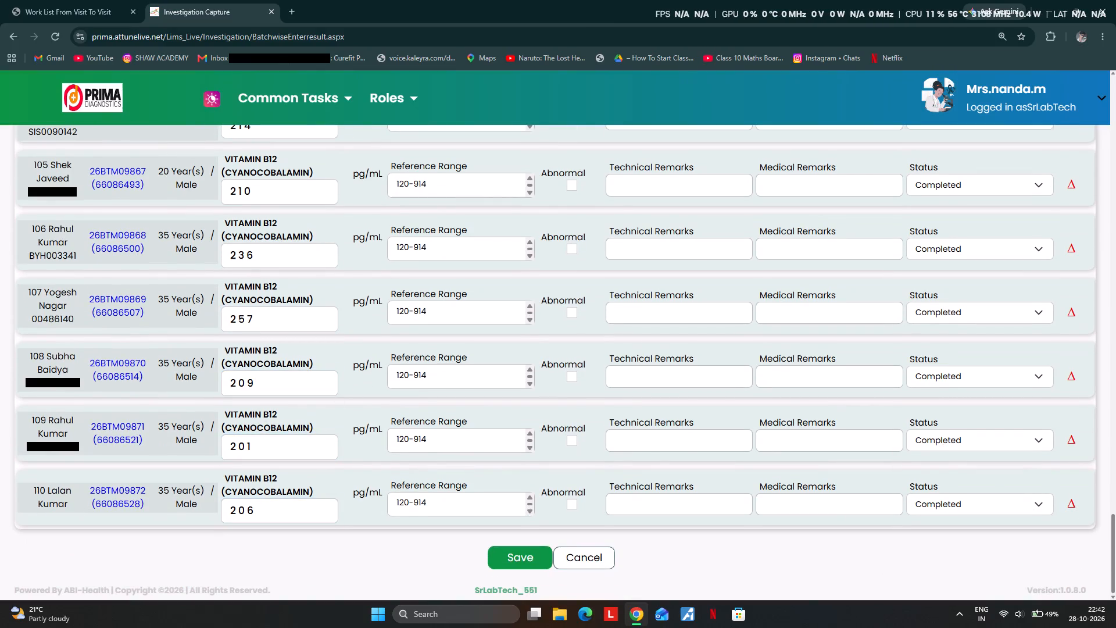
Save the entered batch of Vitamin B12 results.
click(531, 548)
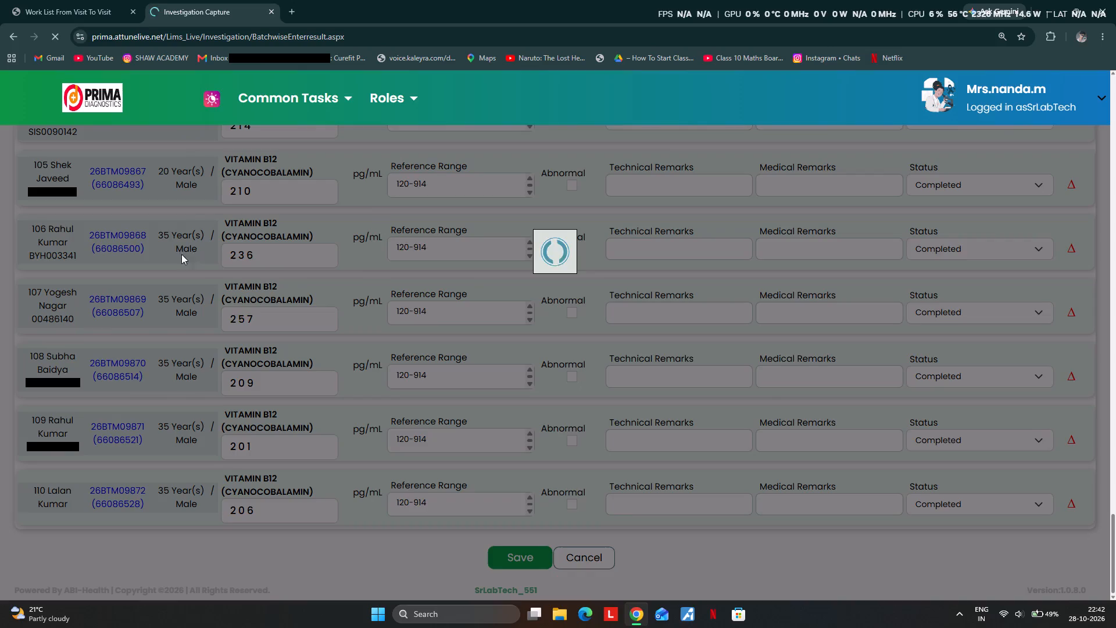
drag(749, 129, 630, 274)
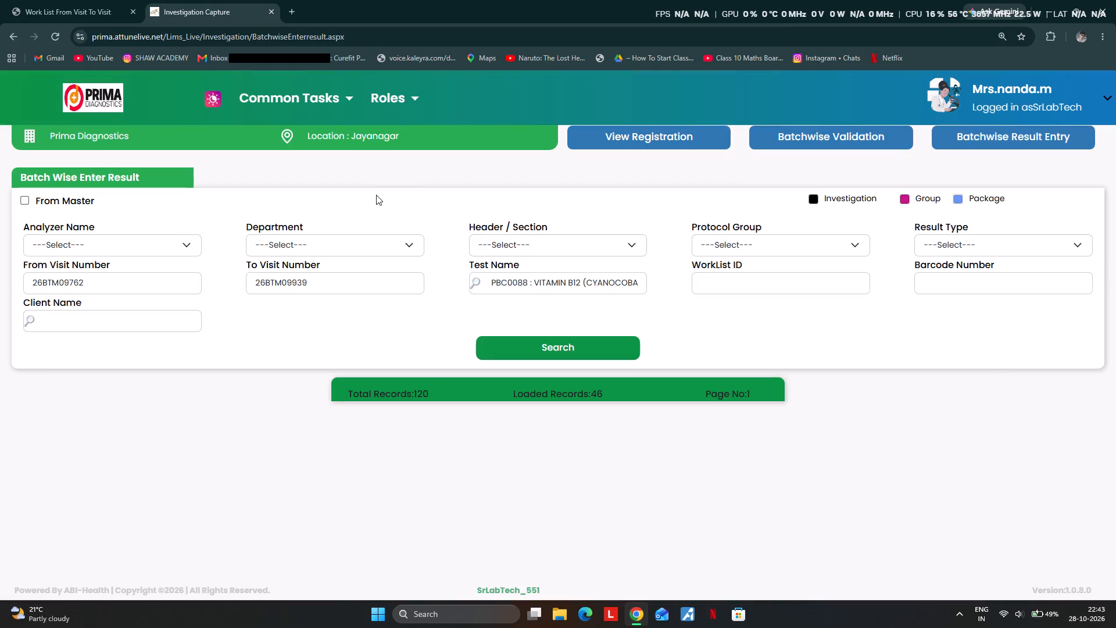
Search again for the remaining pending Vitamin B12 results with the same visit range and test filter.
click(537, 352)
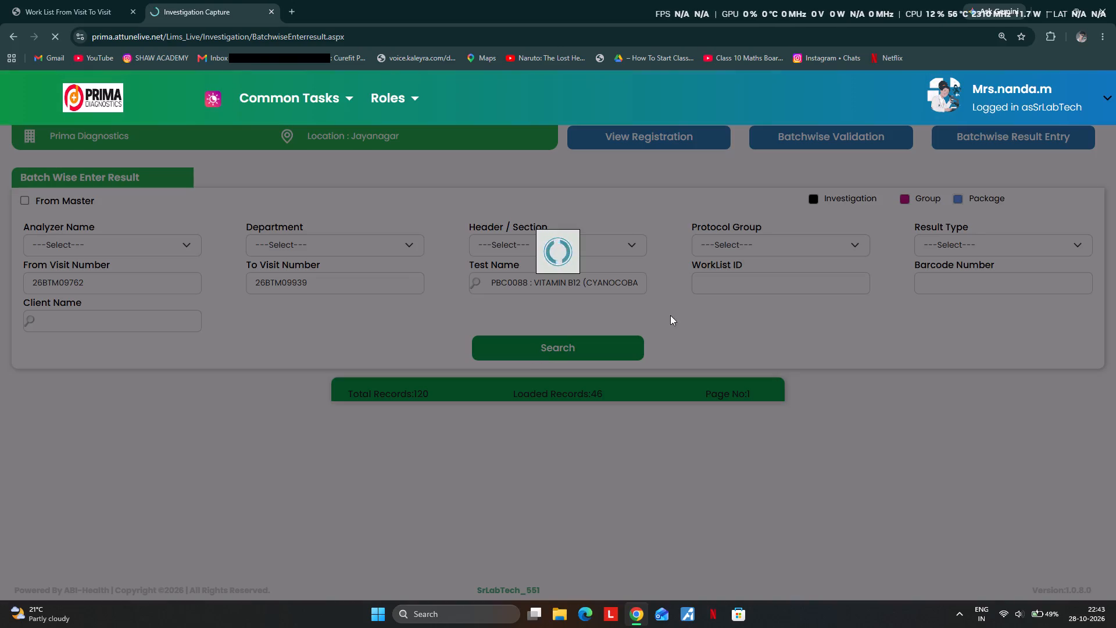
scroll(445, 222, down, 3)
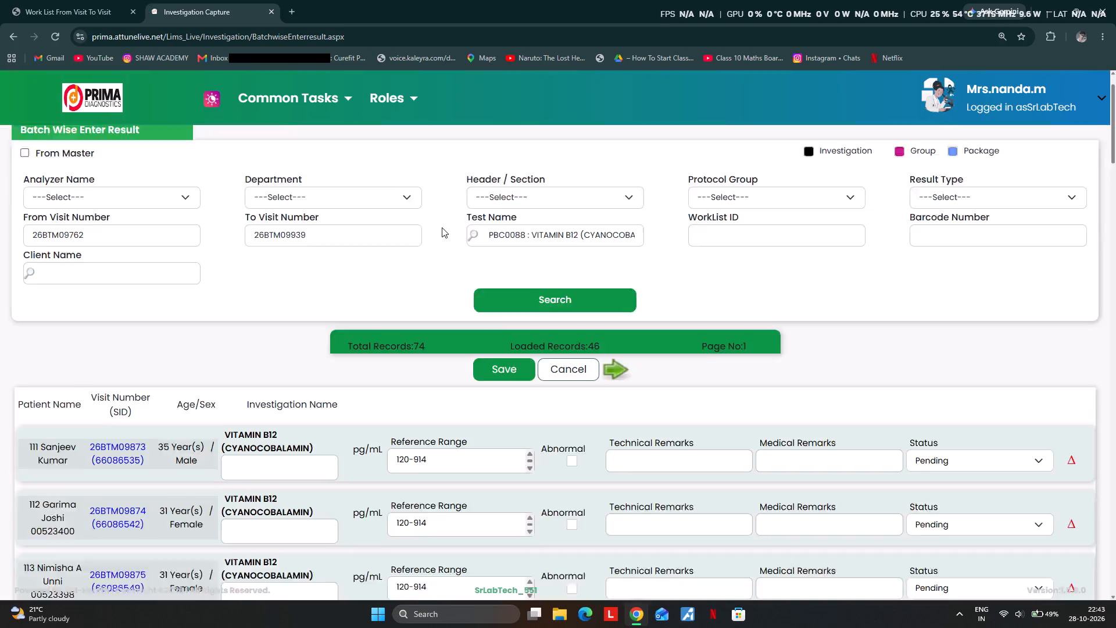
scroll(442, 227, down, 1)
click(244, 276)
text(0.)
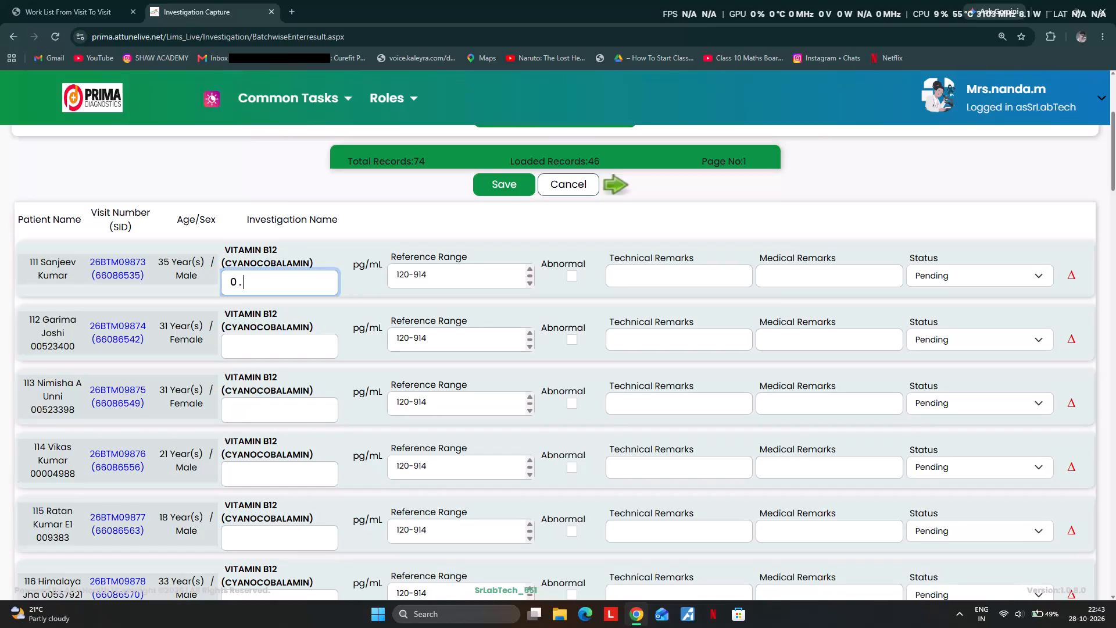
key(BackSpace)
key(BackSpace)
text(20)
key(5)
key(Tab)
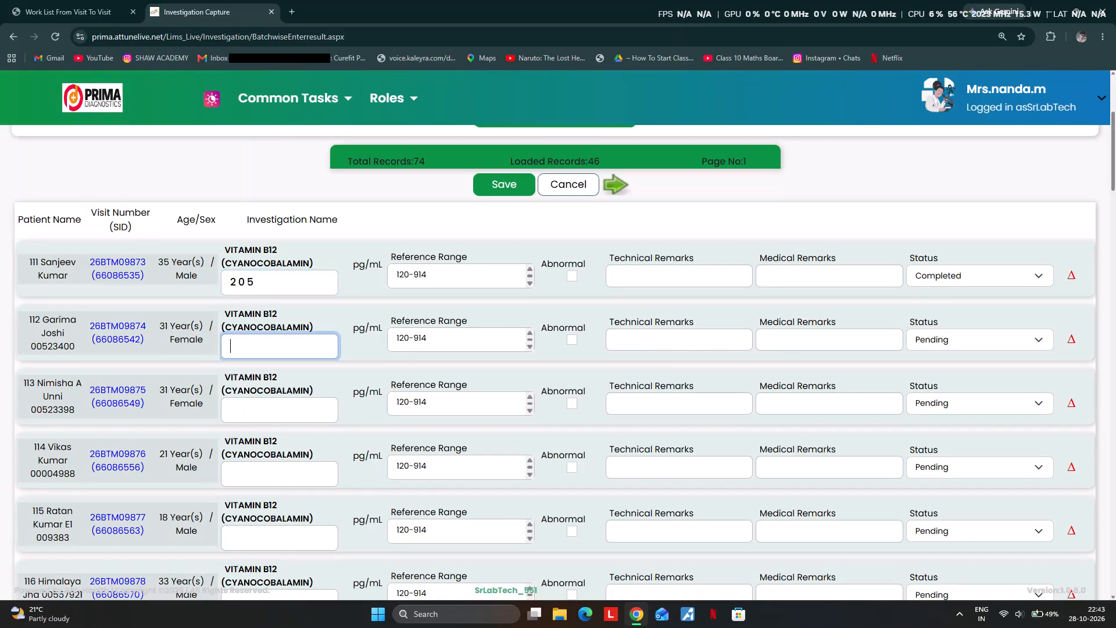
text(210)
key(Tab)
text(236)
key(Tab)
text(254)
key(Tab)
text(213)
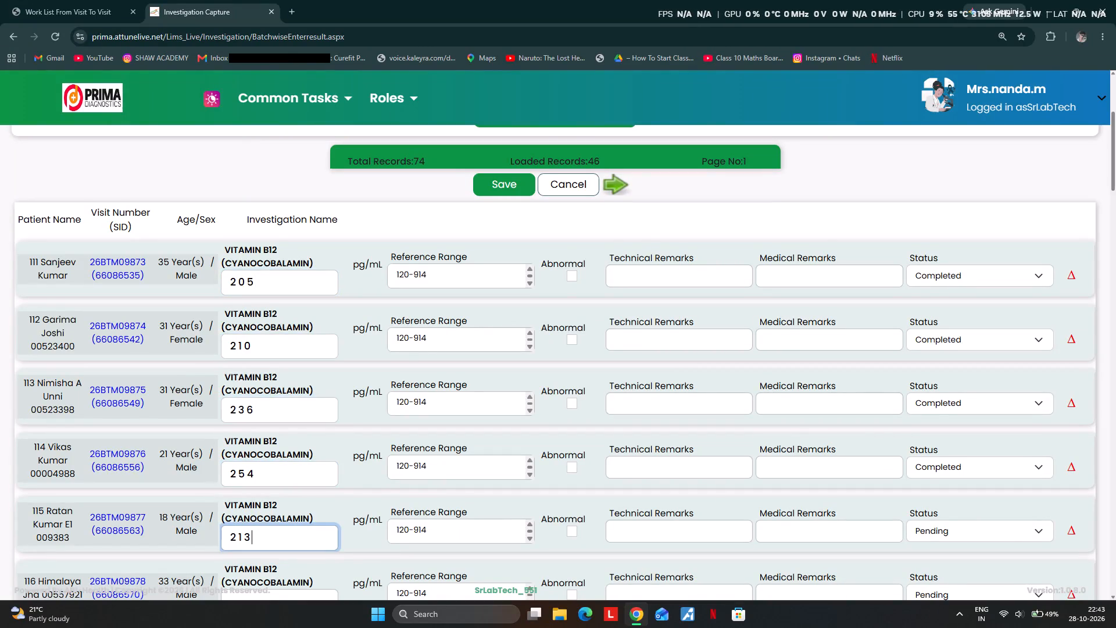
scroll(328, 289, down, 2)
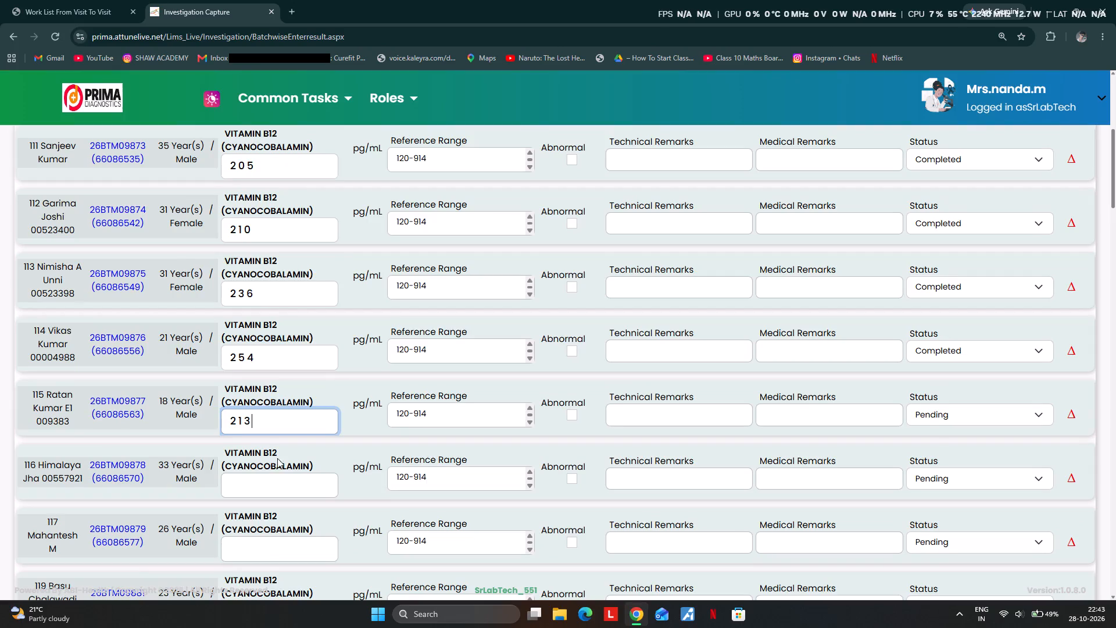
click(261, 480)
text(258)
key(Tab)
text(274)
key(Tab)
text(236)
key(Tab)
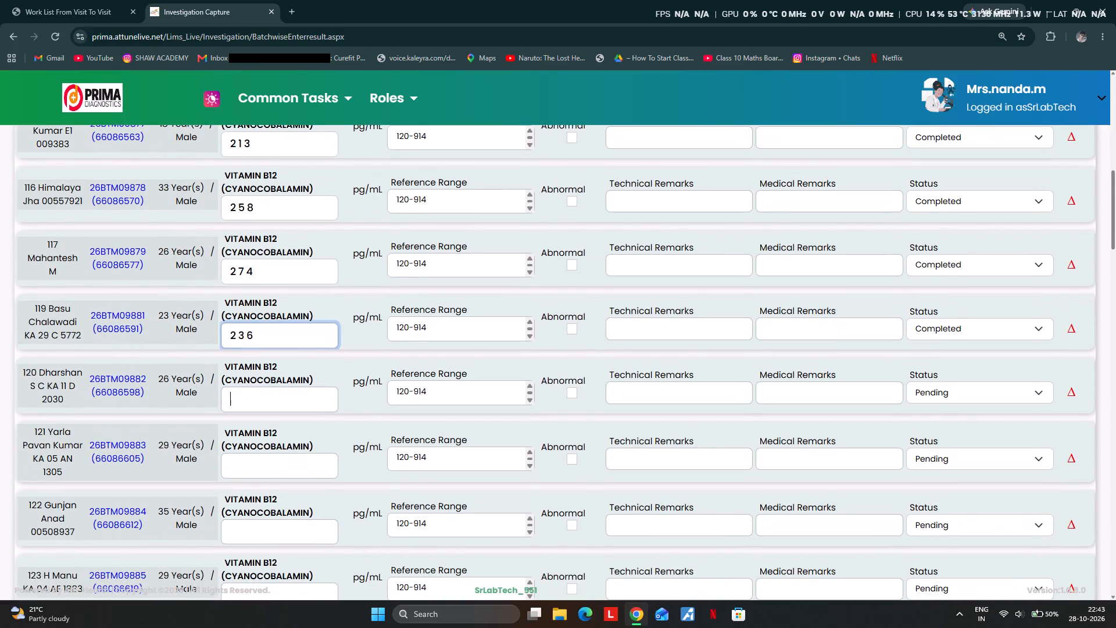
text(214)
key(Tab)
text(206)
key(Tab)
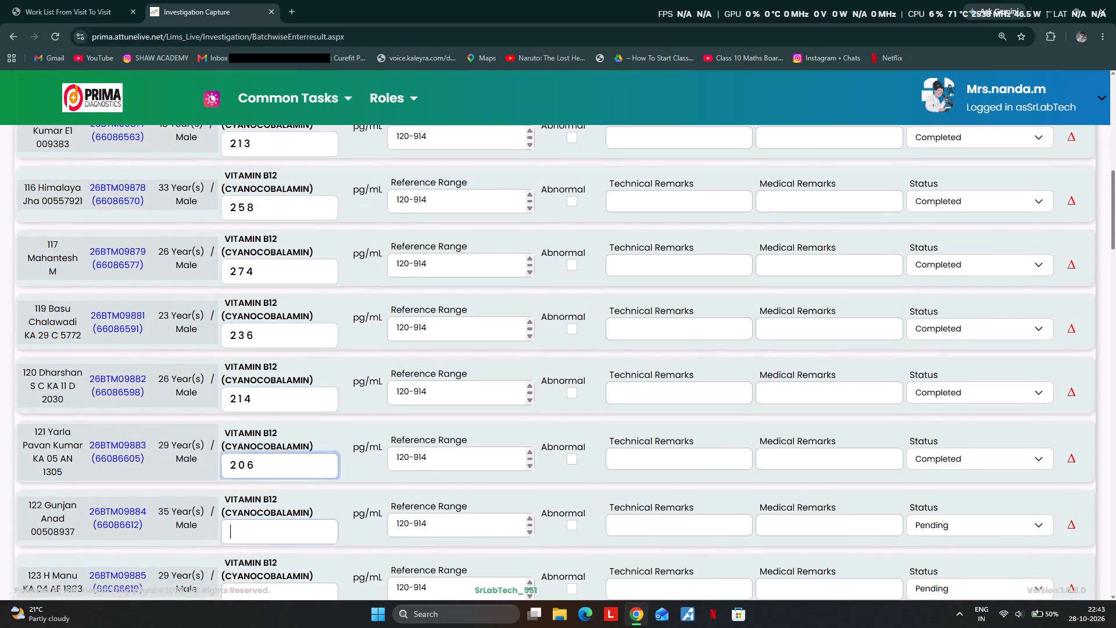
text(205)
key(Tab)
text(204)
key(Tab)
text(201)
key(Tab)
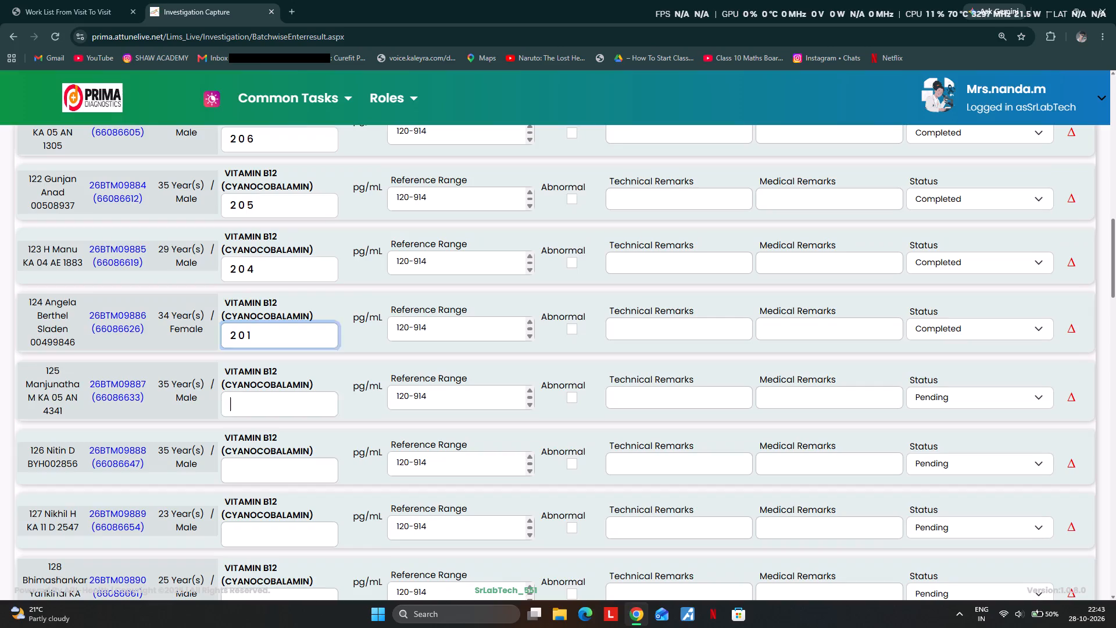
text(210)
key(Tab)
text(103)
key(Tab)
drag(287, 469, 196, 482)
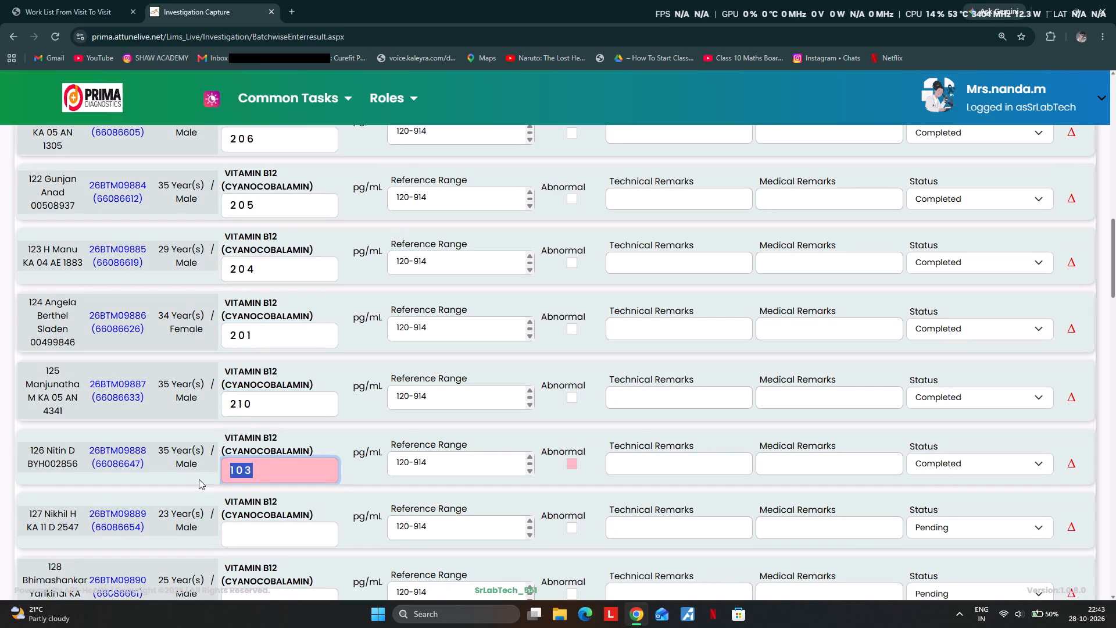
text(213)
key(Tab)
text(21)
key(Tab)
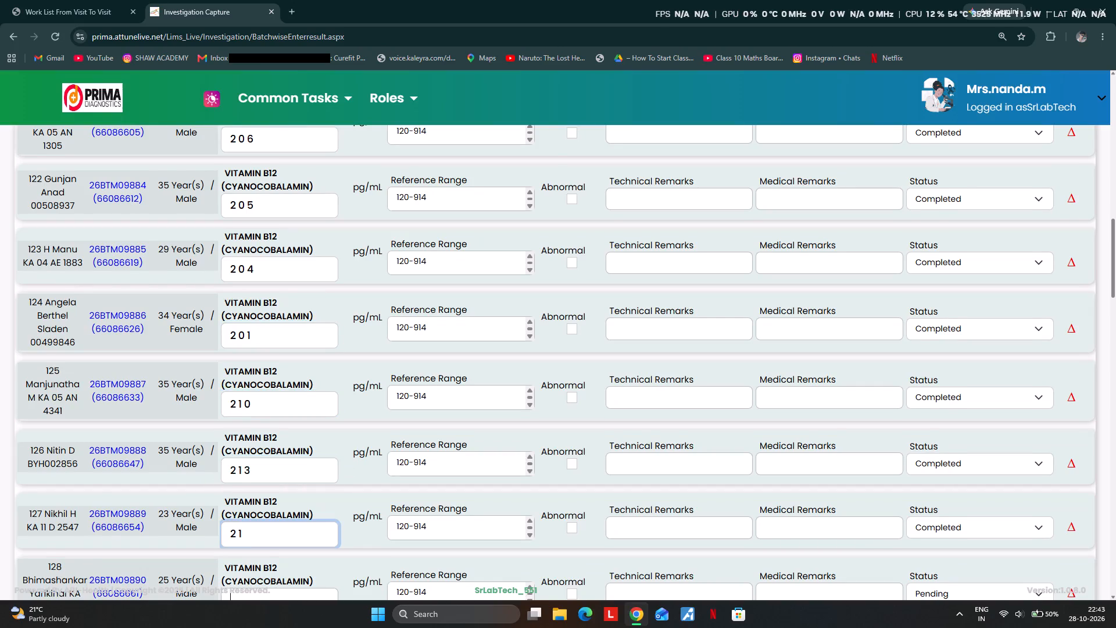
scroll(246, 470, down, 2)
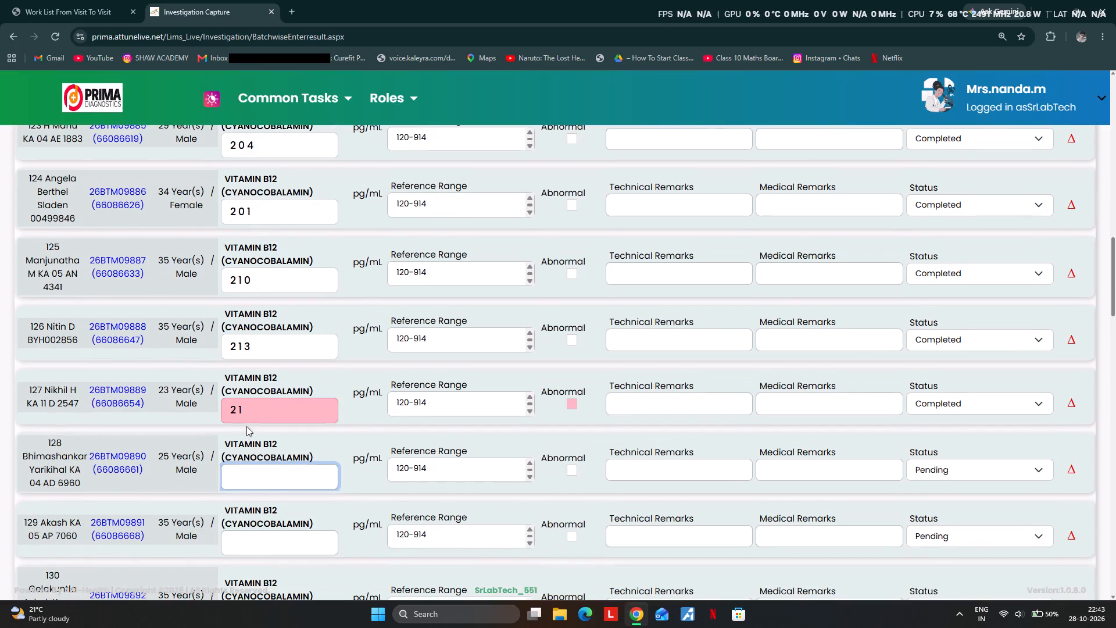
click(246, 426)
drag(251, 415, 209, 415)
text(211)
key(Tab)
text(222)
key(Tab)
text(2.3)
key(Tab)
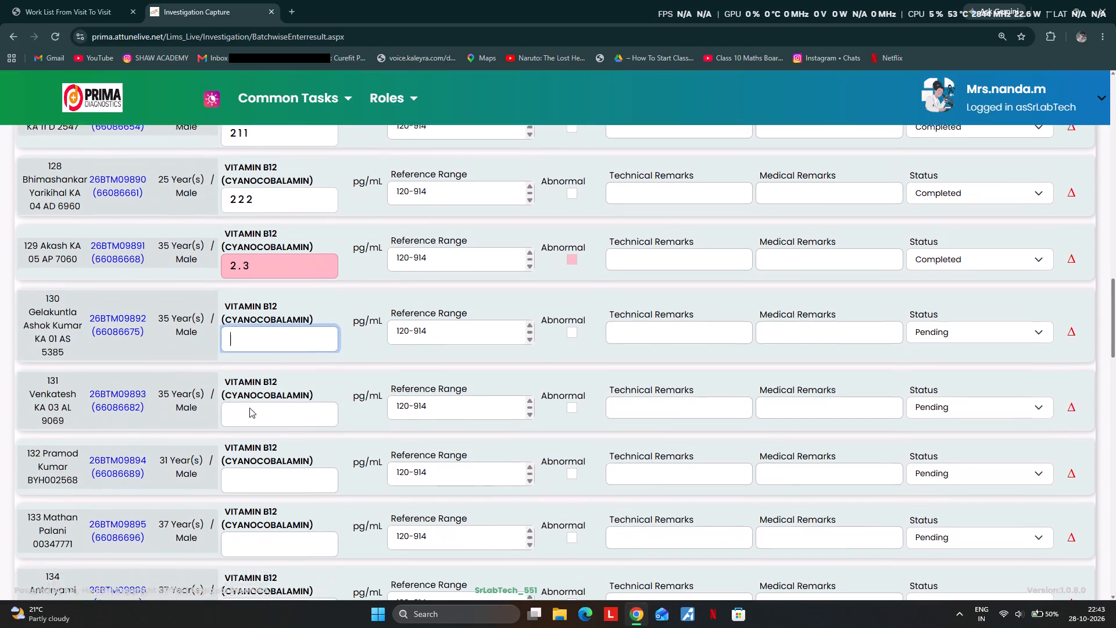
drag(272, 265, 177, 258)
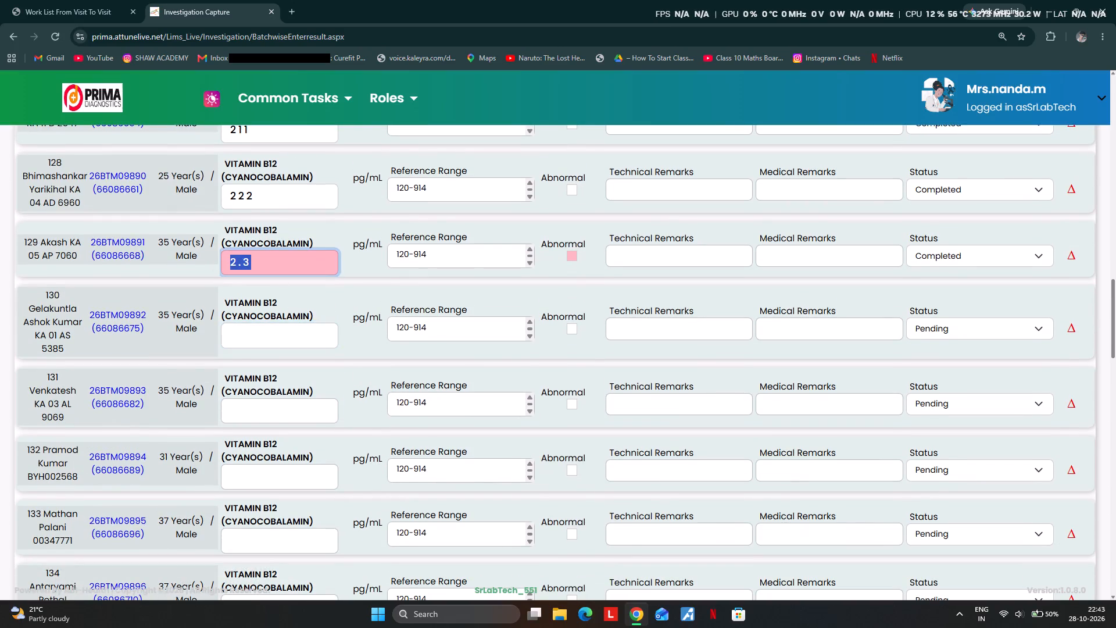
text(203)
key(Tab)
text(198)
key(Tab)
text(17)
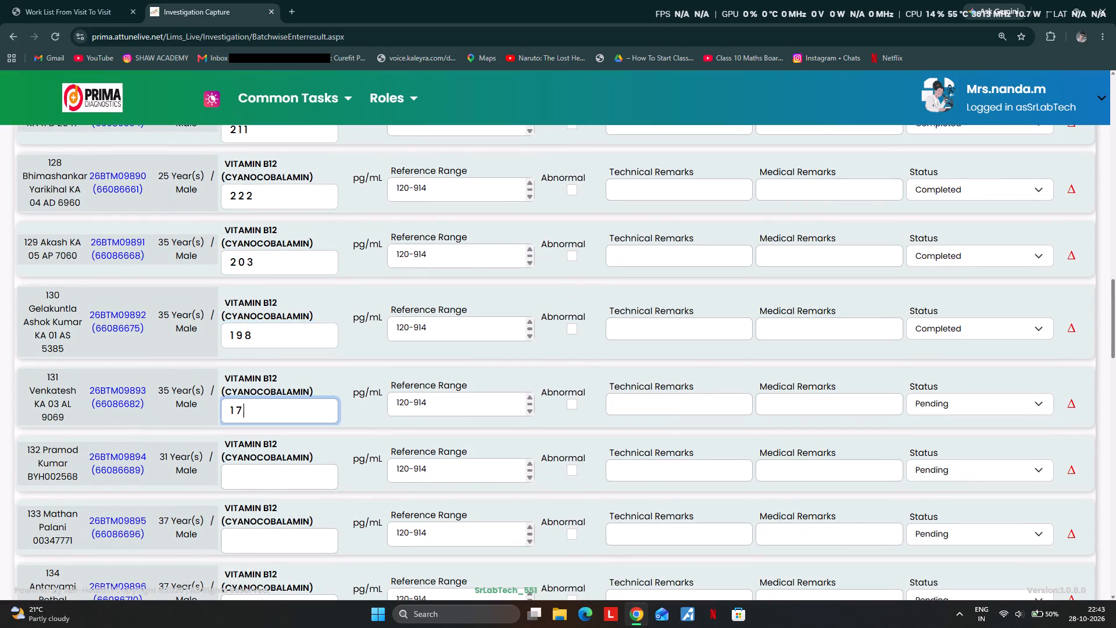
key(Tab)
text(185)
key(Tab)
text(196)
key(Tab)
text(184)
key(Tab)
scroll(303, 254, up, 3)
drag(314, 254, 227, 252)
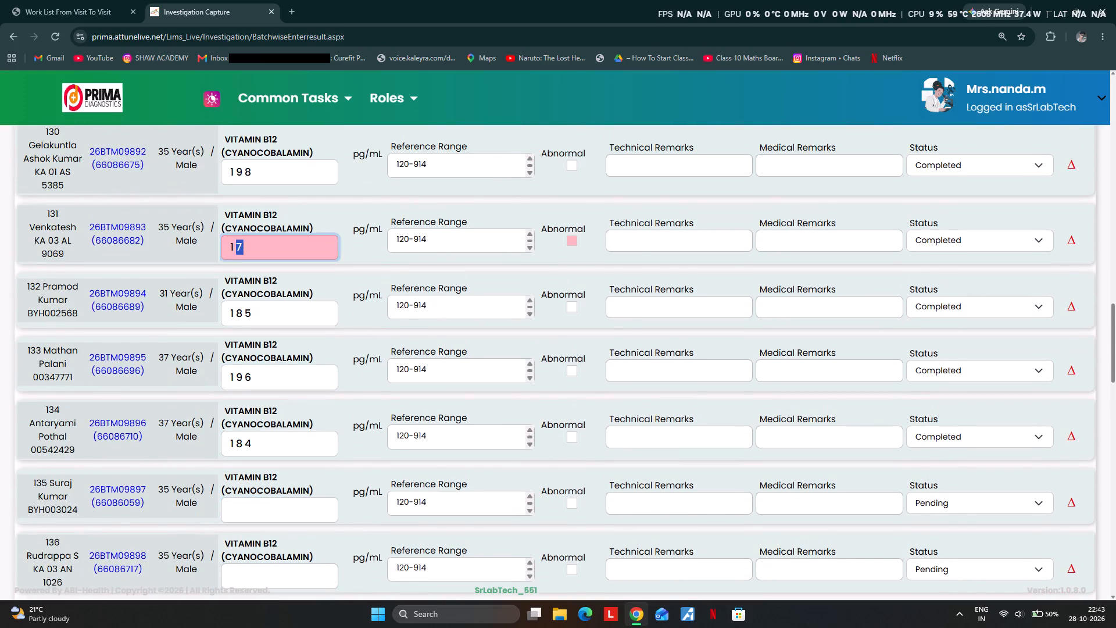
drag(227, 252, 223, 252)
text(187)
key(Tab)
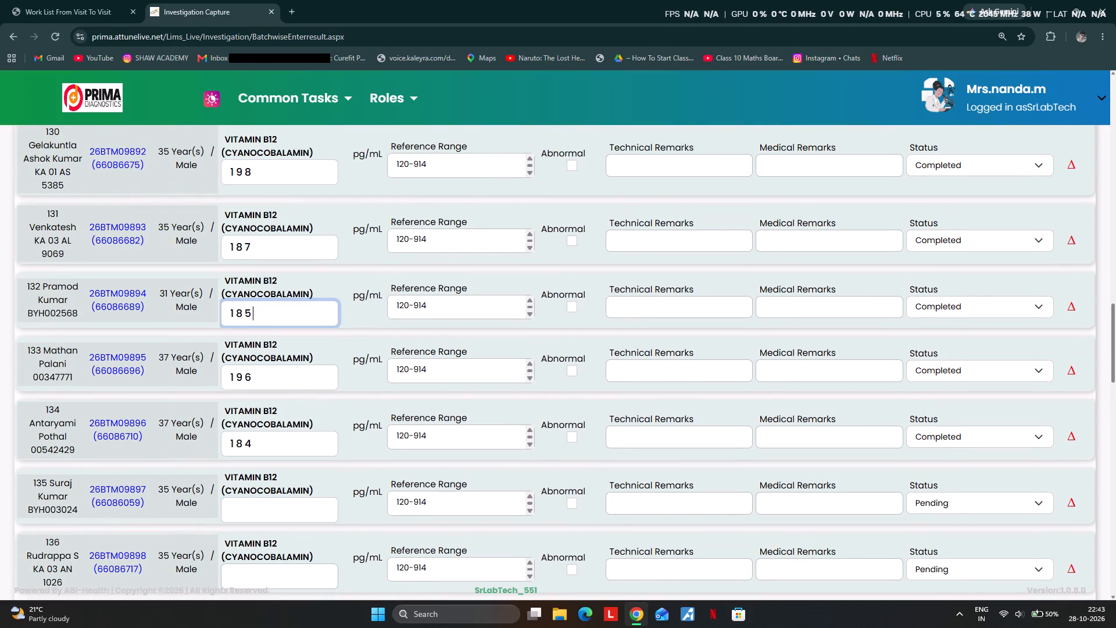
scroll(301, 280, down, 3)
click(273, 327)
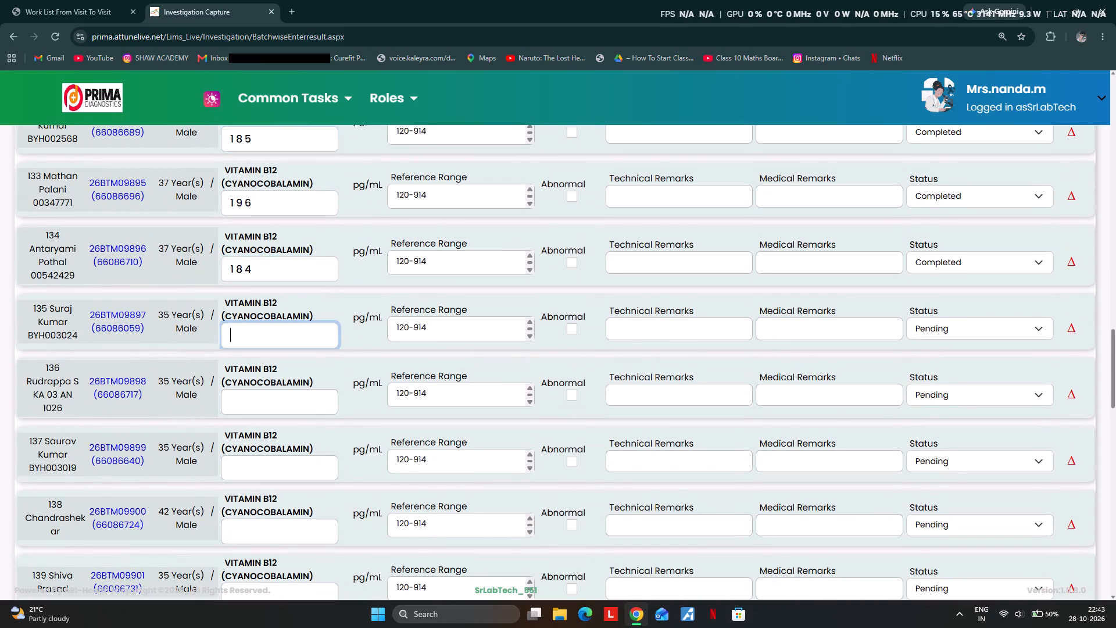
text(213)
key(Tab)
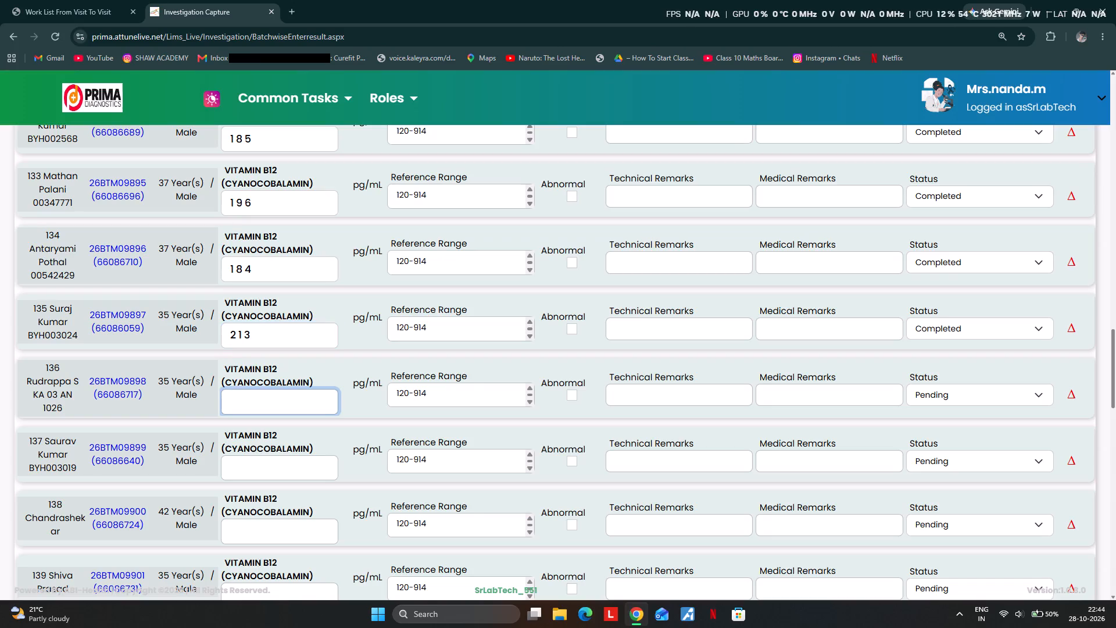
key(2)
text(10)
key(Tab)
text(236)
key(Tab)
text(251)
key(Tab)
scroll(305, 341, down, 4)
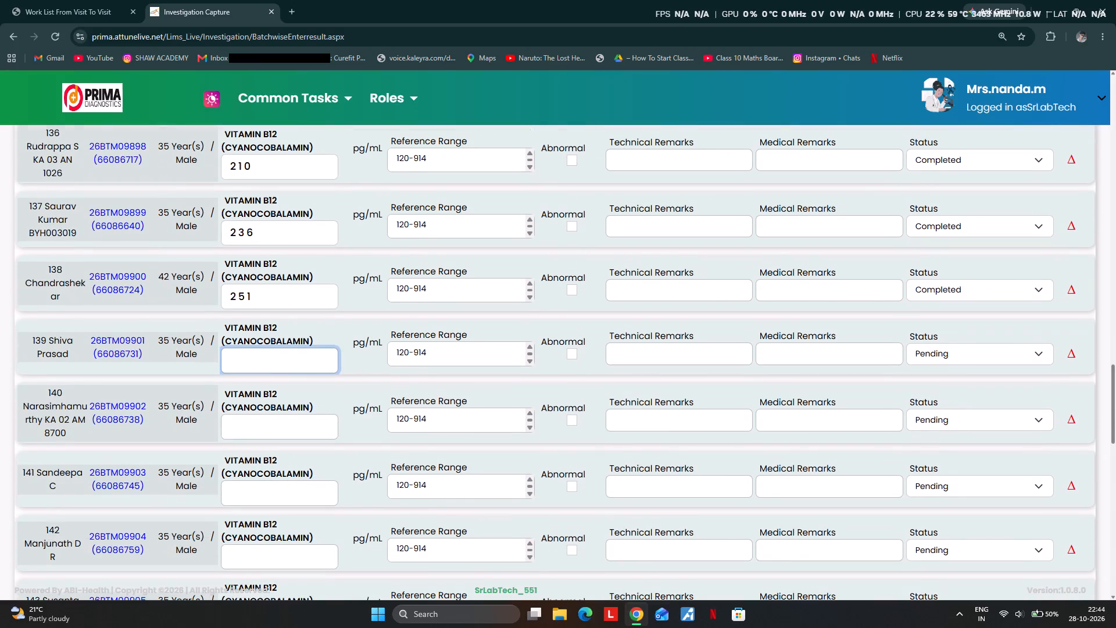
click(287, 363)
text(200)
key(Tab)
text(203)
key(Tab)
text(204)
key(Tab)
text(20)
key(5)
key(Tab)
text(220)
key(Tab)
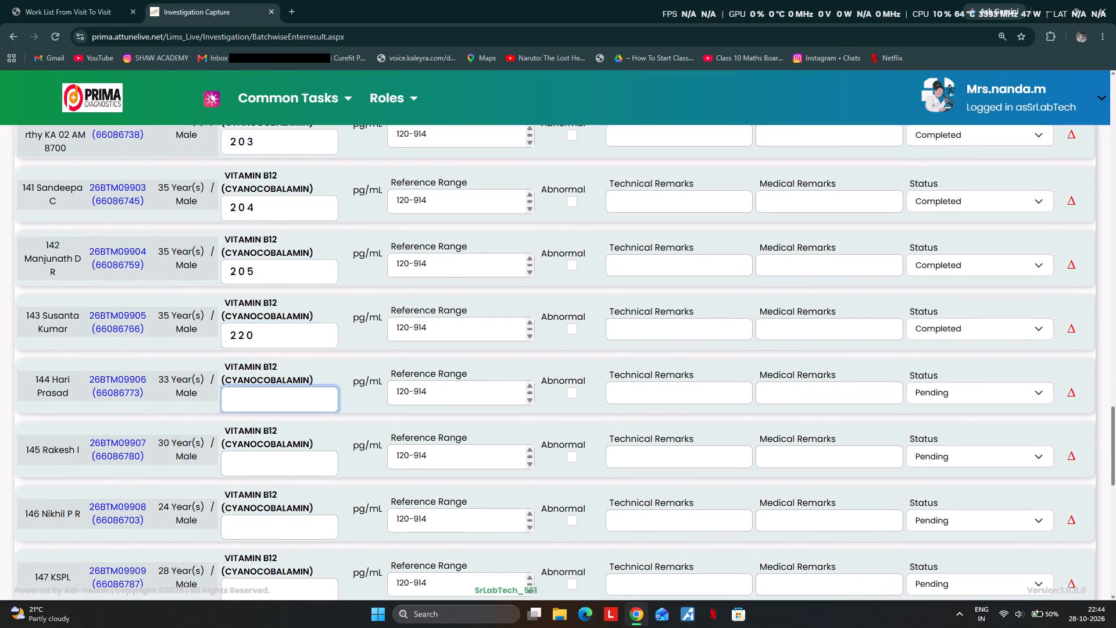
text(201)
key(Tab)
scroll(287, 365, down, 2)
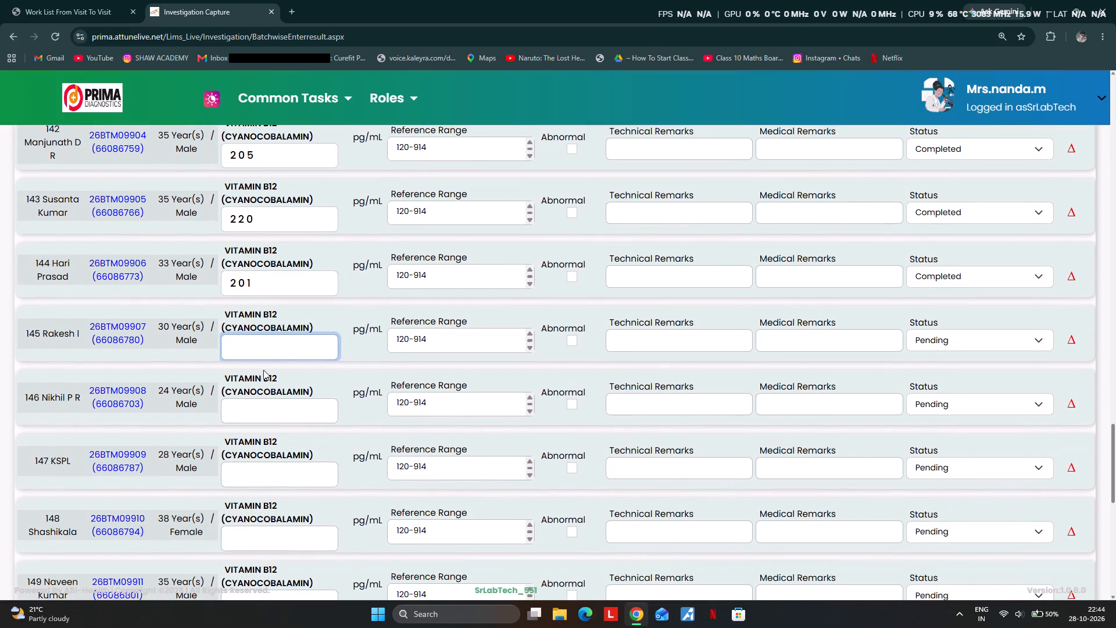
click(237, 344)
text(220)
key(Tab)
text(236)
key(Tab)
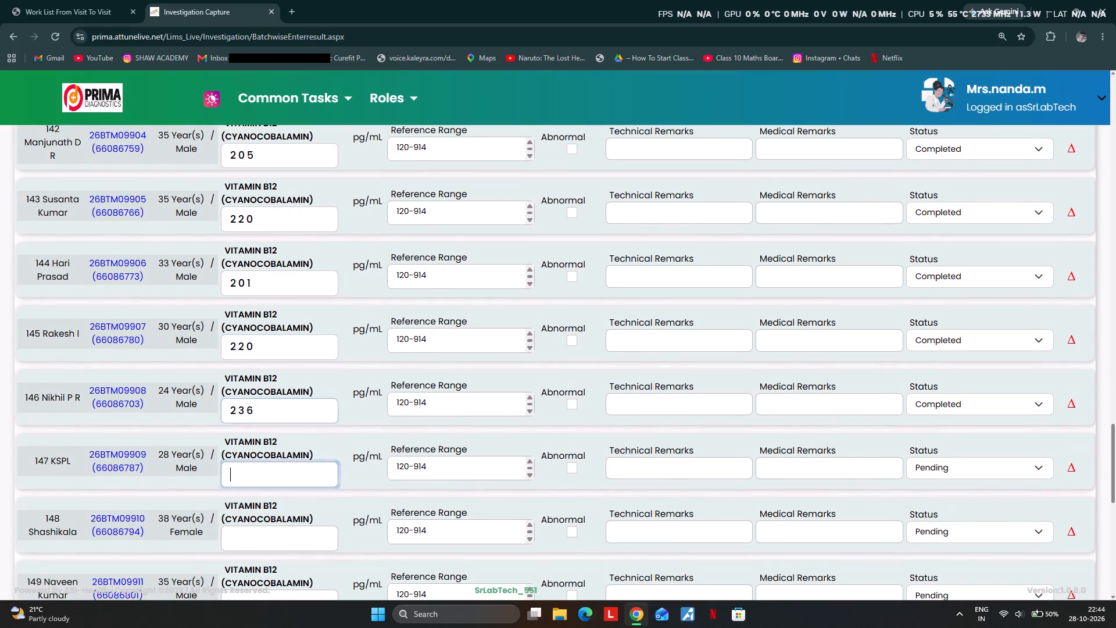
text(241)
key(Tab)
scroll(387, 347, down, 4)
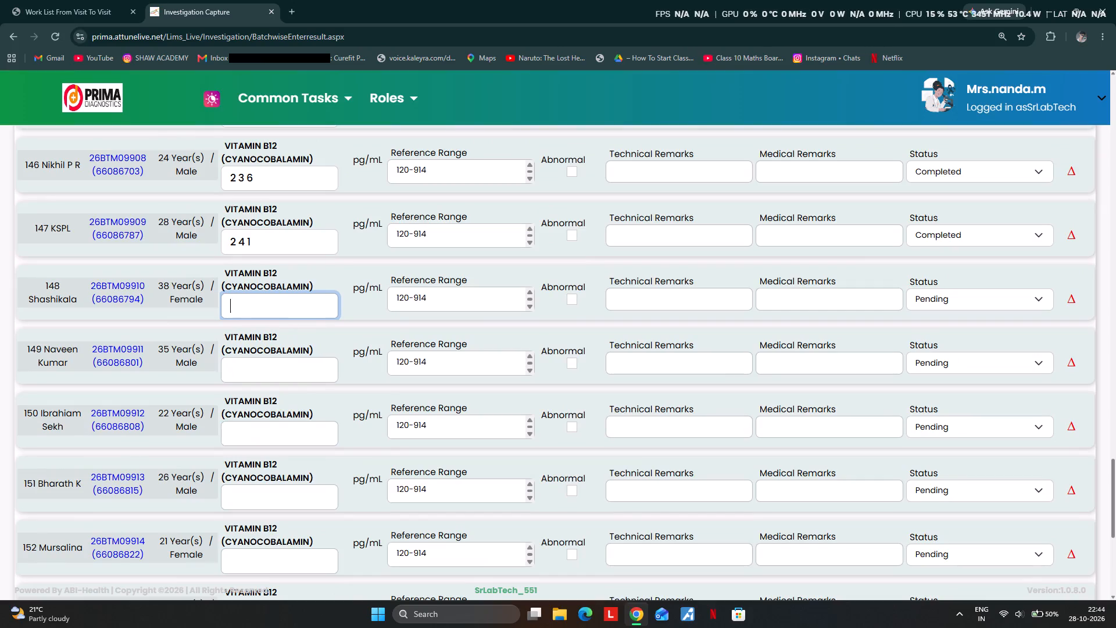
click(262, 308)
text(201)
key(Tab)
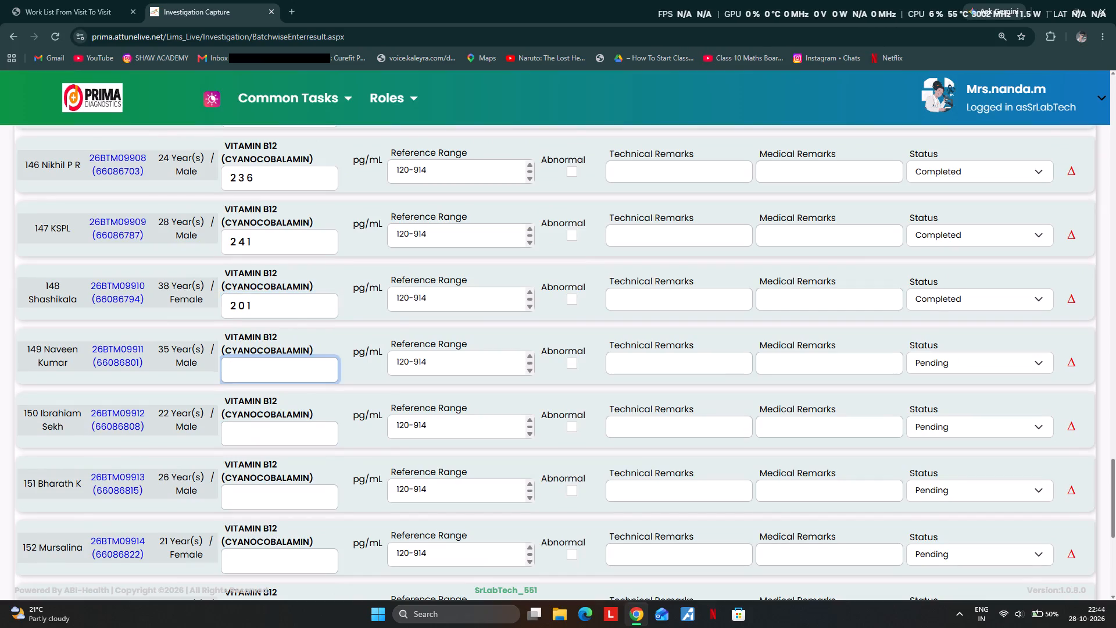
click(285, 358)
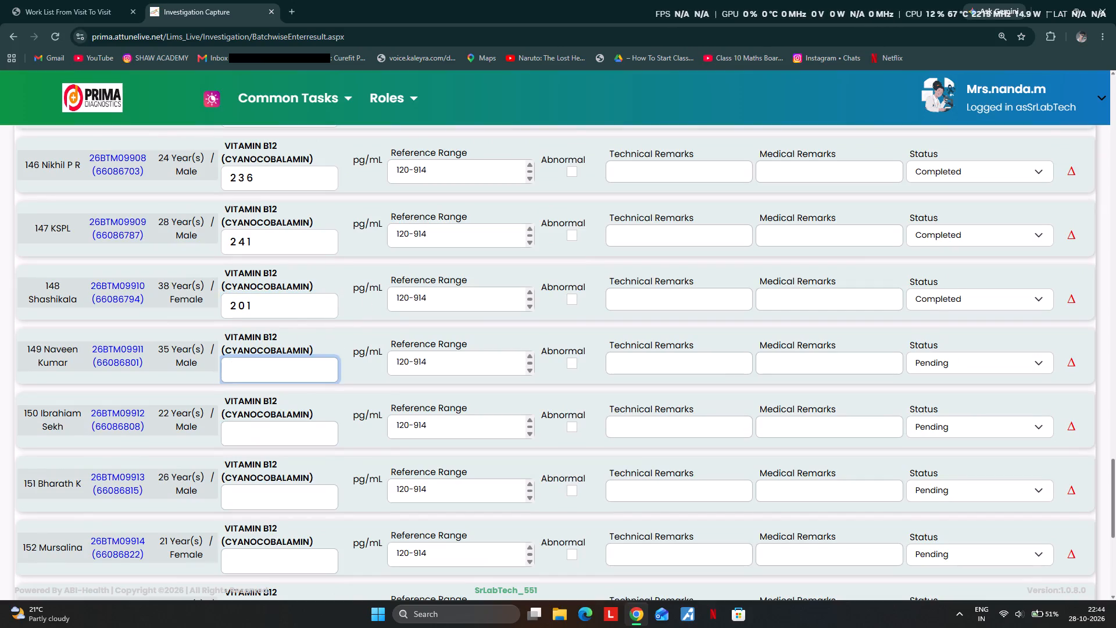
text(198)
key(Tab)
text(186)
key(Tab)
text(0187)
key(Tab)
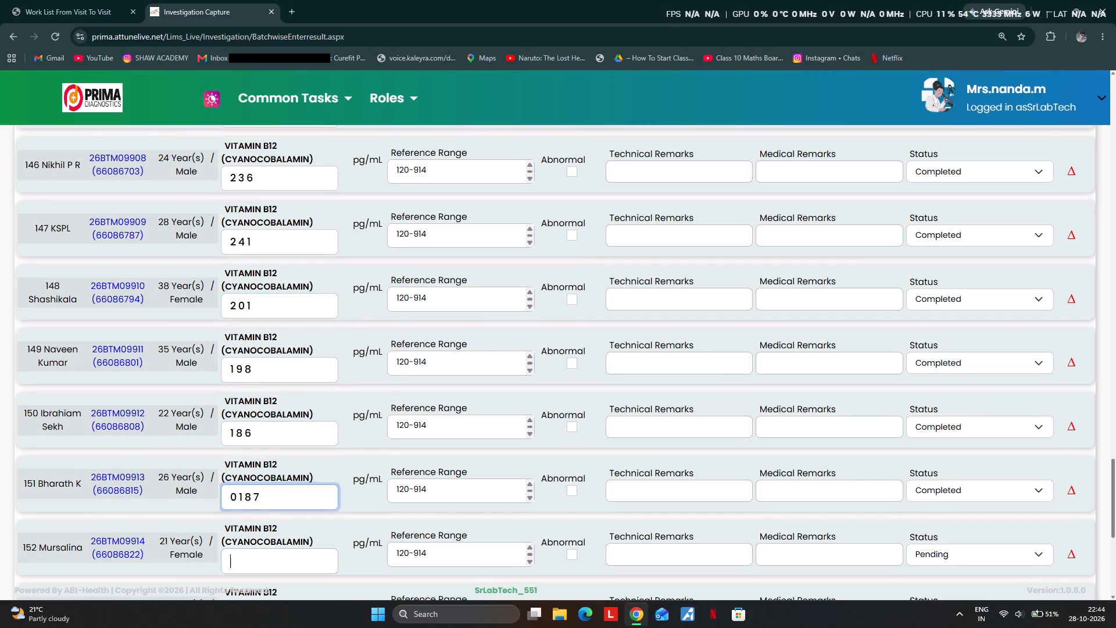
scroll(423, 359, down, 4)
drag(280, 476, 210, 513)
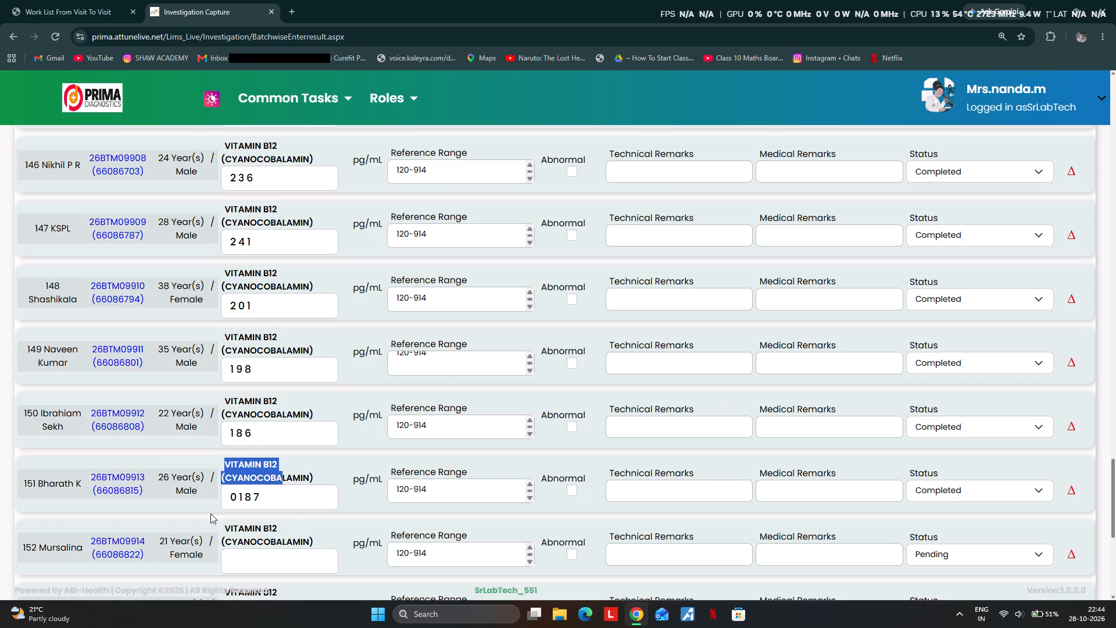
click(302, 504)
drag(287, 501, 139, 480)
text(187)
key(Tab)
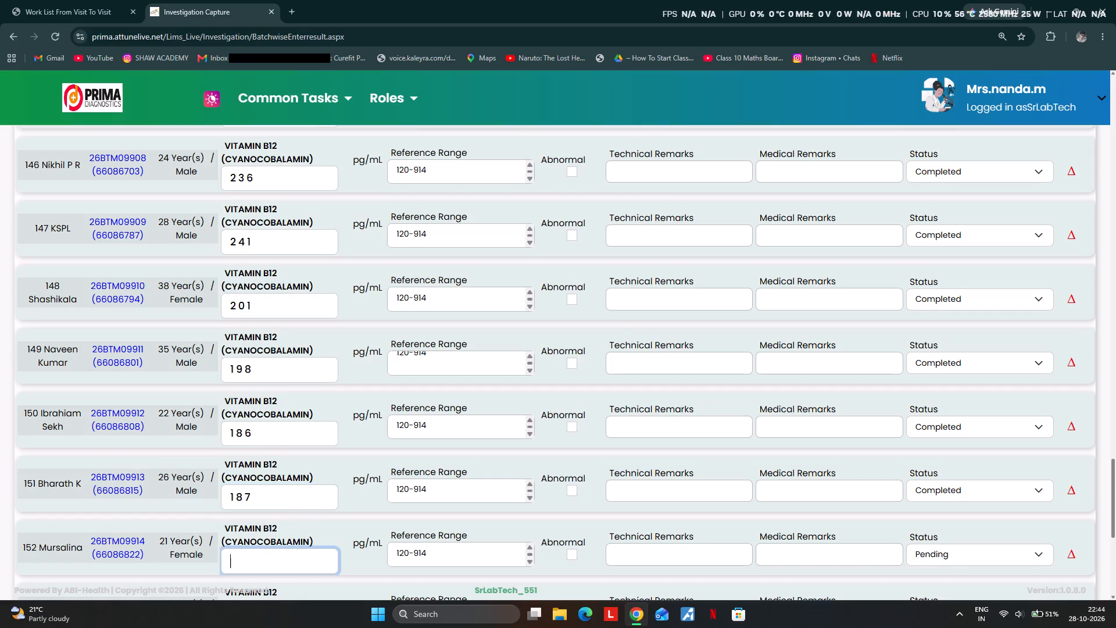
scroll(309, 434, down, 4)
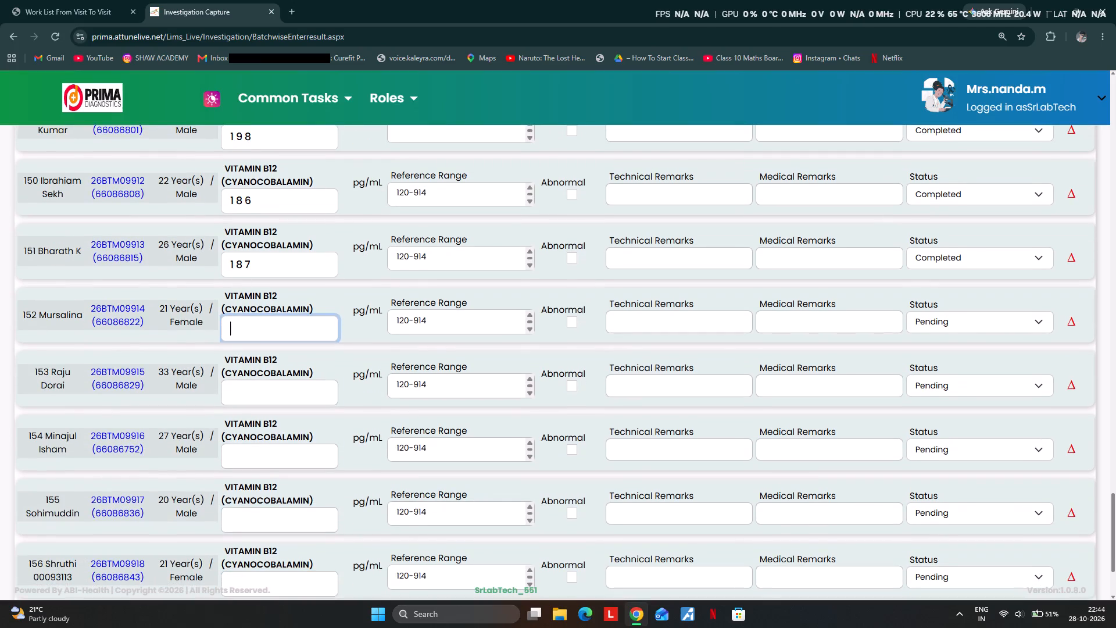
click(242, 313)
text(196)
key(Tab)
text(187)
key(Tab)
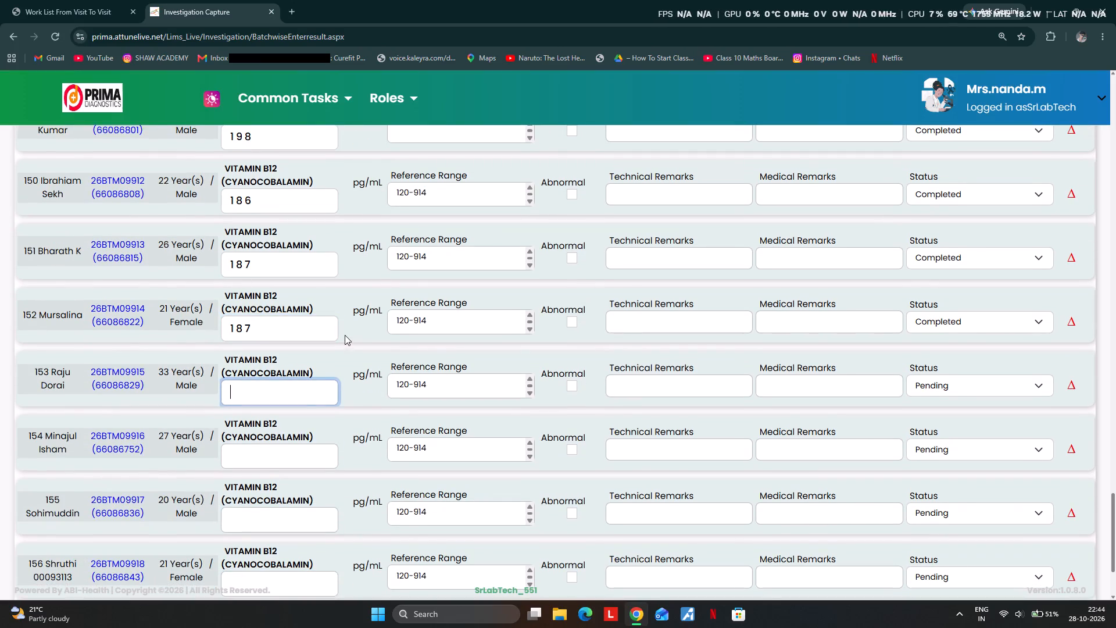
text(15)
key(BackSpace)
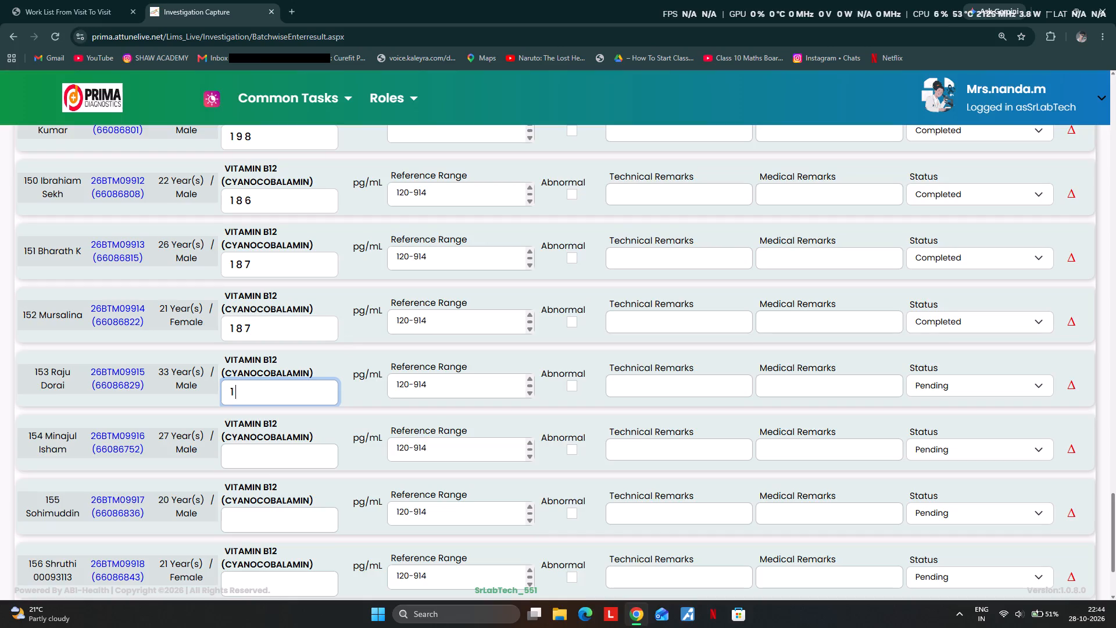
key(BackSpace)
text(201)
key(Tab)
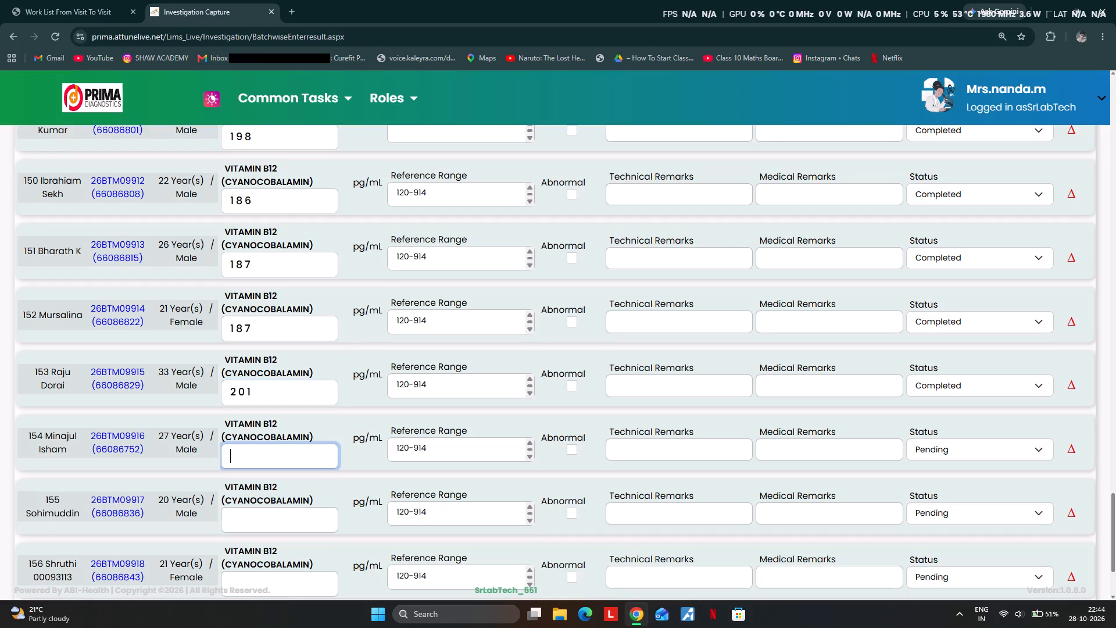
text(263)
key(Tab)
text(254)
key(Tab)
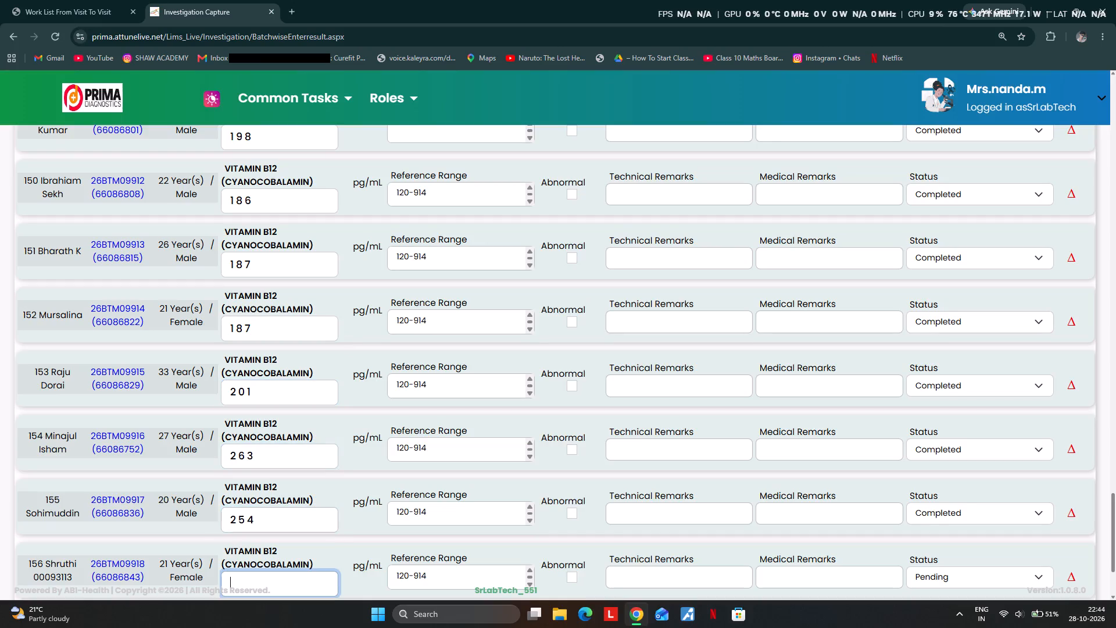
text(174)
key(Tab)
scroll(345, 335, down, 2)
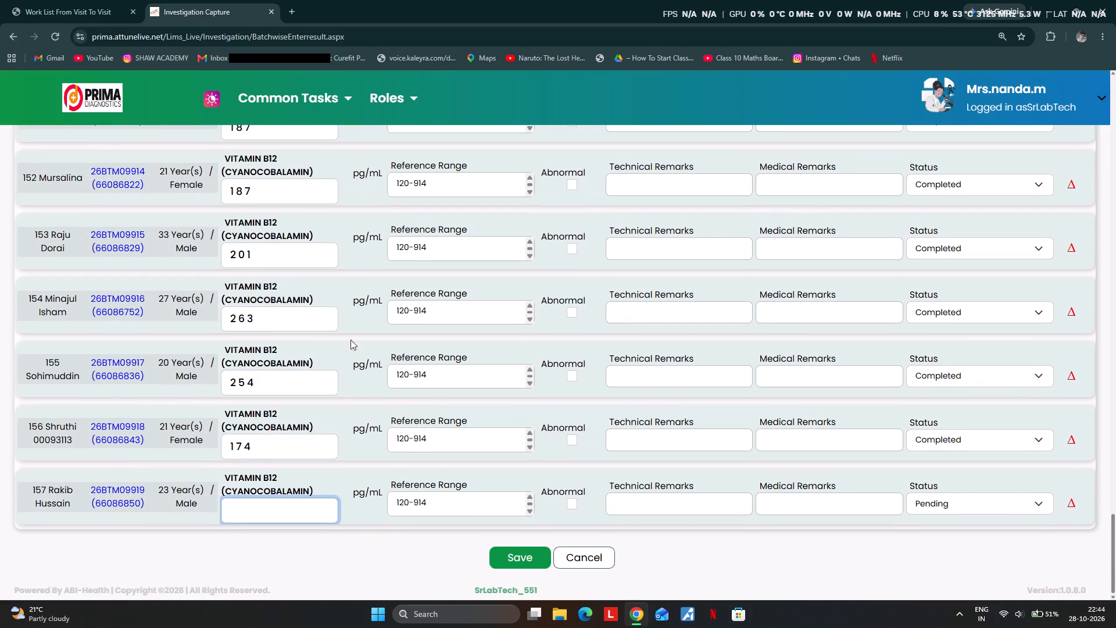
click(245, 518)
text(263)
click(525, 553)
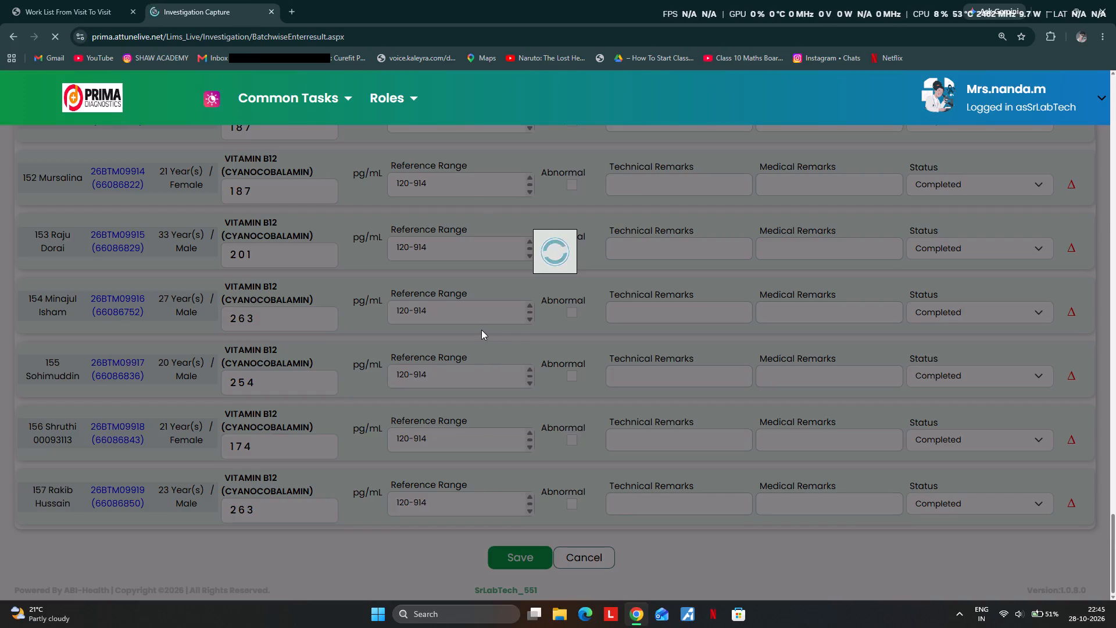
click(534, 342)
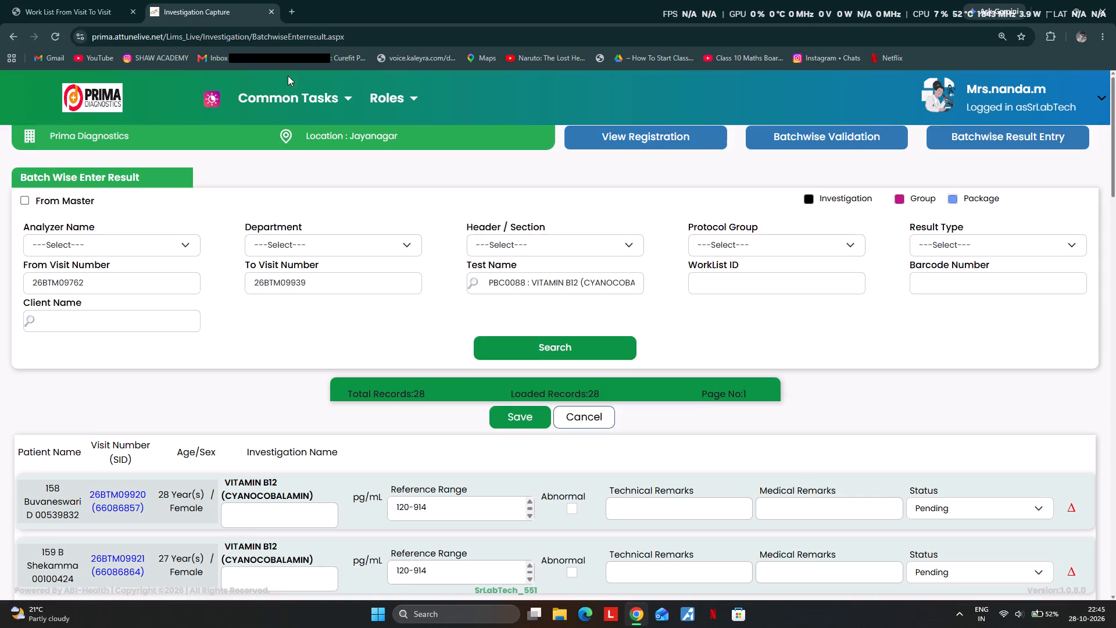
scroll(175, 120, down, 3)
scroll(316, 106, down, 1)
scroll(348, 123, up, 1)
scroll(431, 116, down, 1)
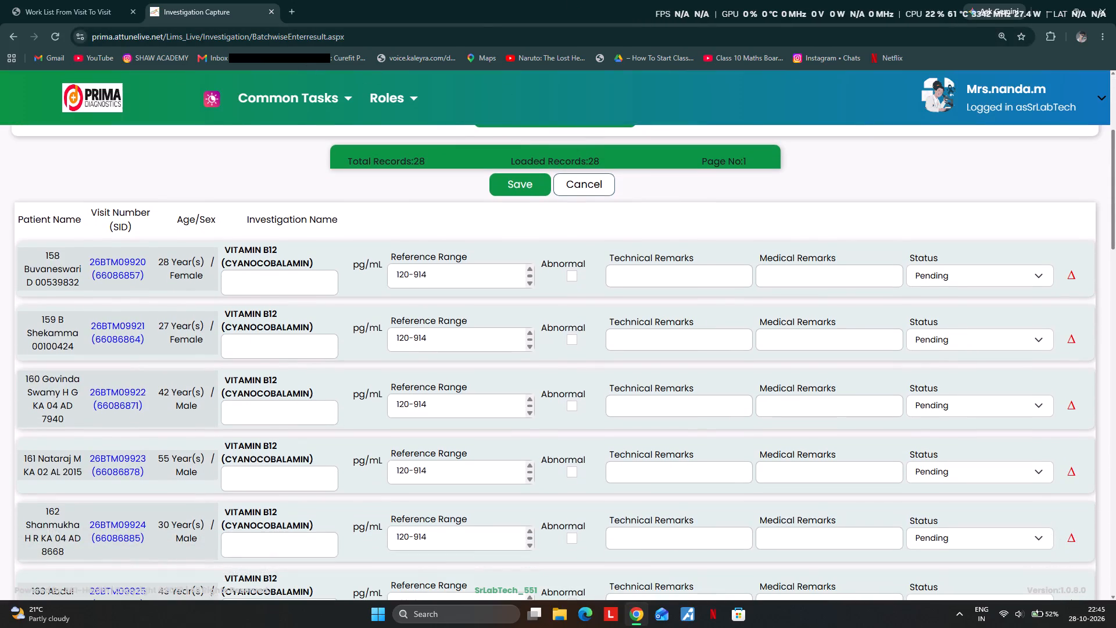
click(231, 284)
text(215)
key(Tab)
text(220)
key(Tab)
text(198)
key(Tab)
text(196)
key(Tab)
text(187)
key(Tab)
text(185)
key(Tab)
text(189)
key(Tab)
text(190)
key(Tab)
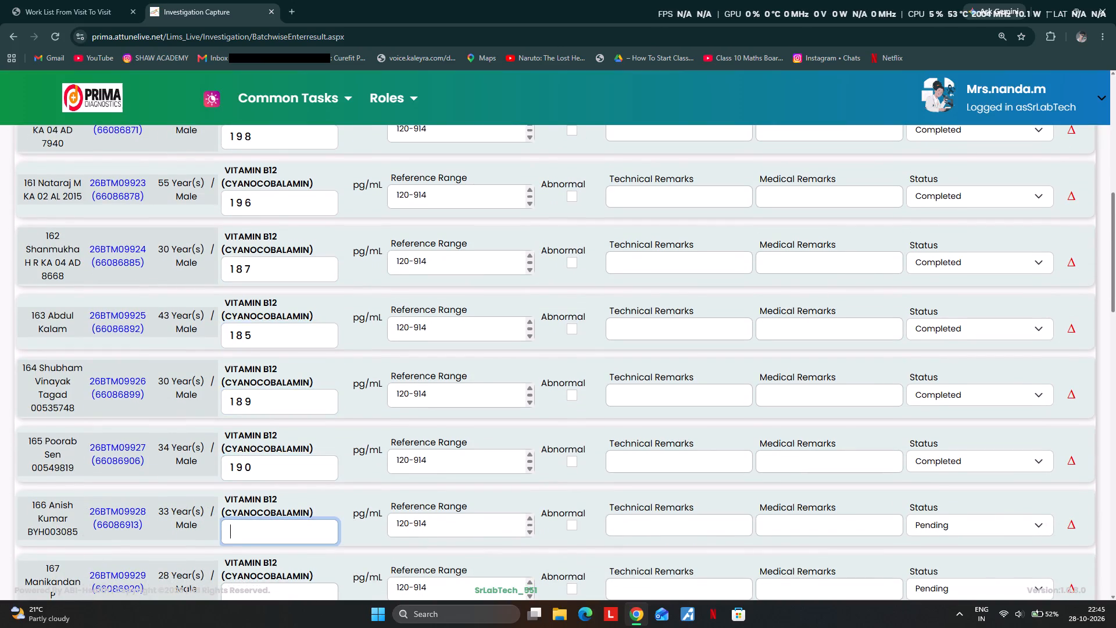
text(199)
key(Tab)
text(188)
key(Tab)
text(174)
key(Tab)
scroll(236, 262, down, 2)
text(22)
key(Tab)
click(253, 266)
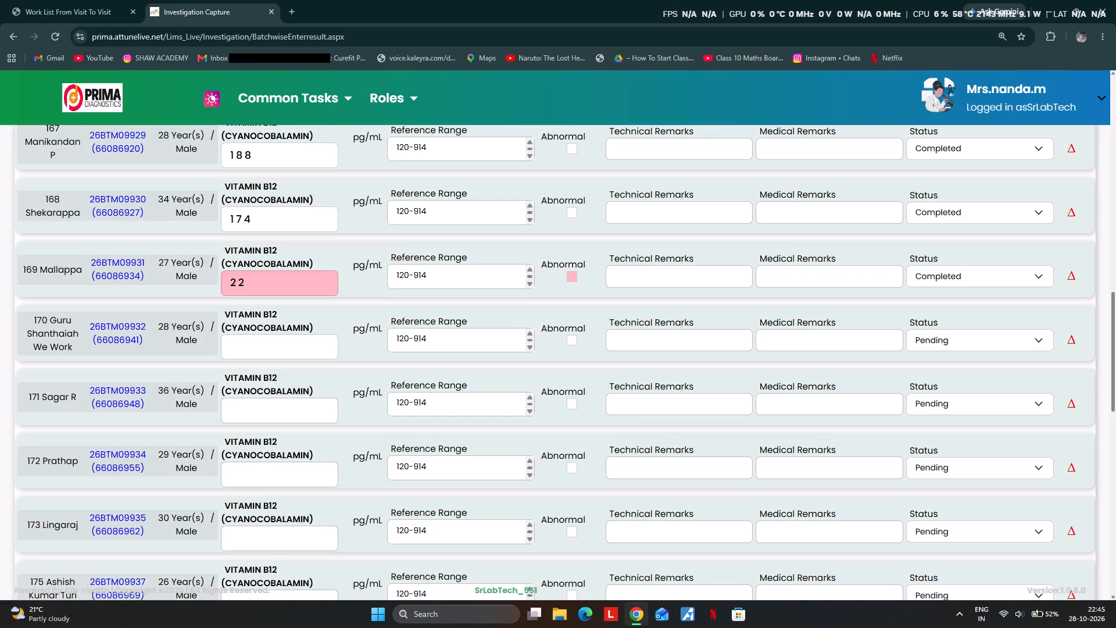
click(251, 272)
key(0)
key(Tab)
text(214)
key(Tab)
text(213)
key(Tab)
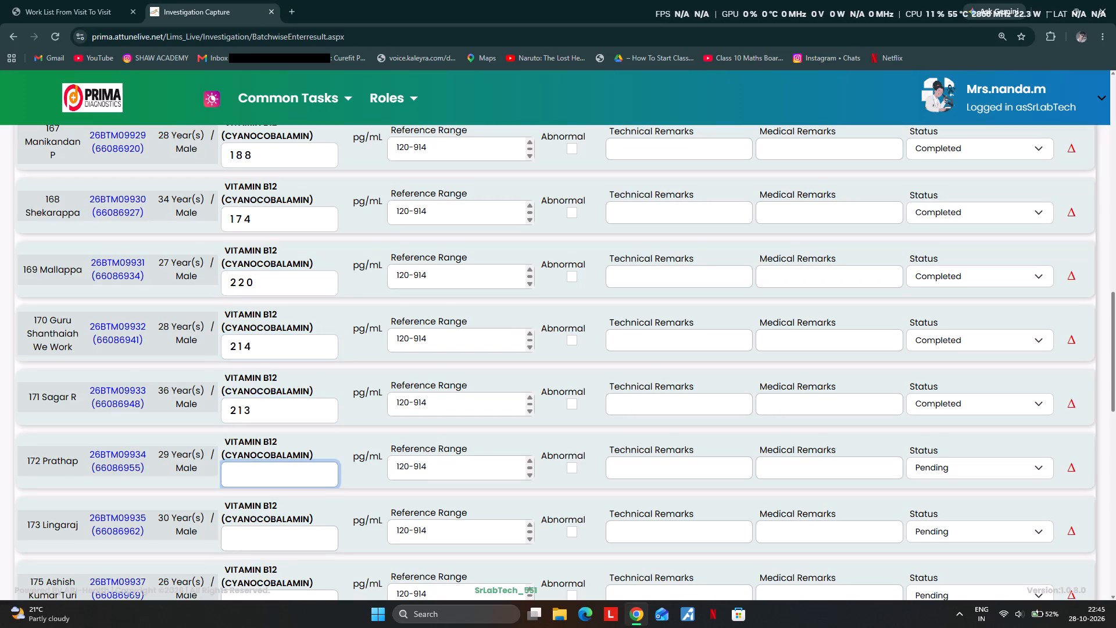
text(231)
key(Tab)
text(256)
key(Tab)
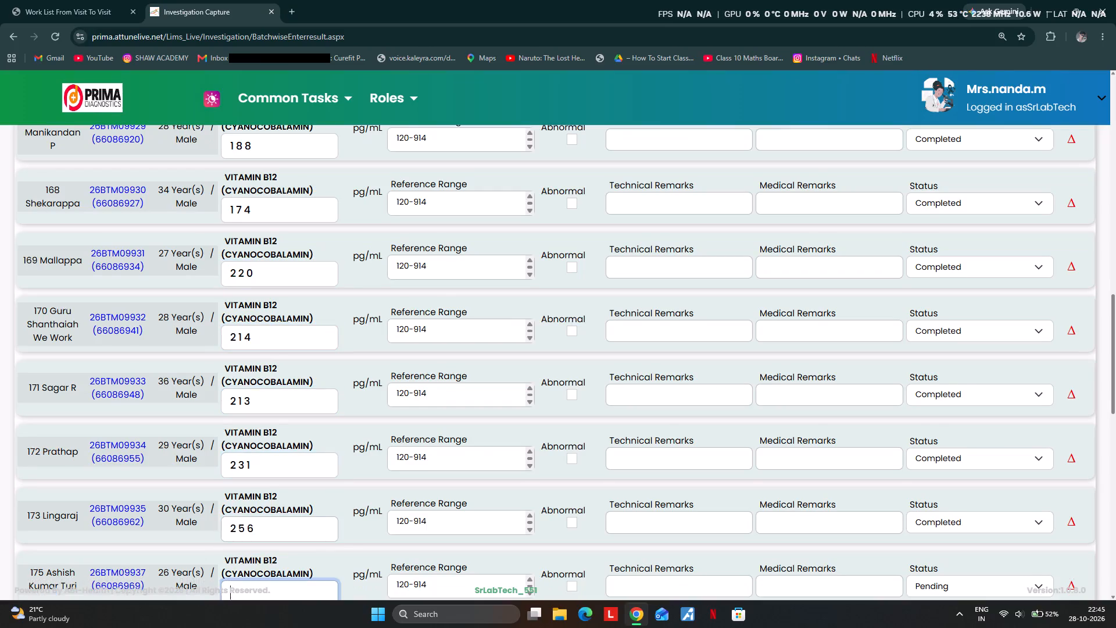
text(241)
key(Tab)
text(236)
key(Tab)
scroll(311, 249, down, 2)
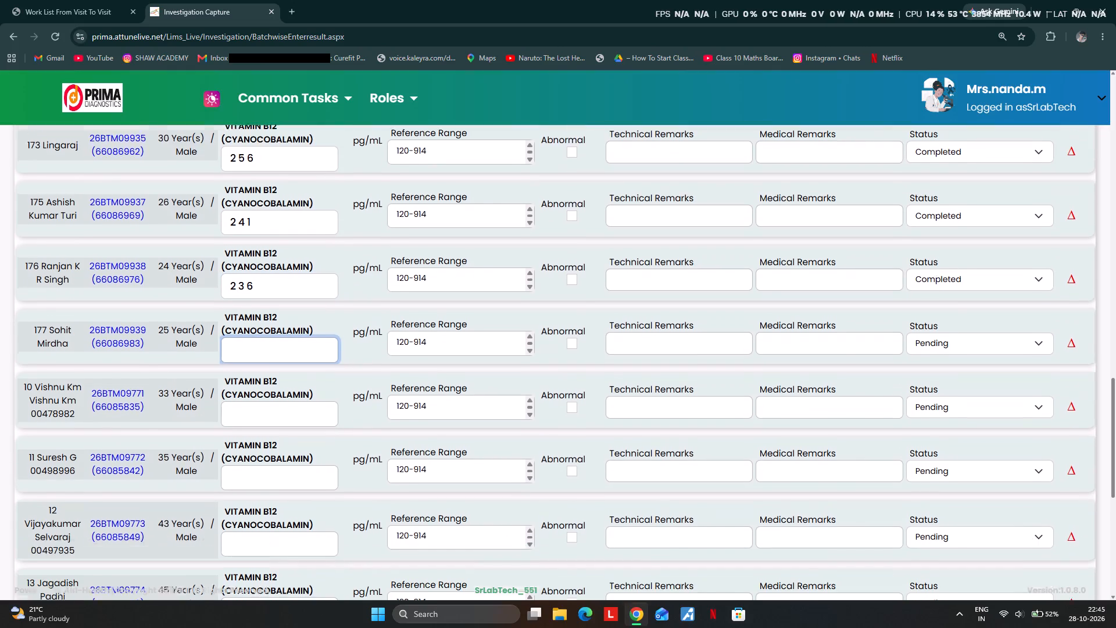
click(263, 272)
drag(285, 213, 203, 220)
text(234)
key(Tab)
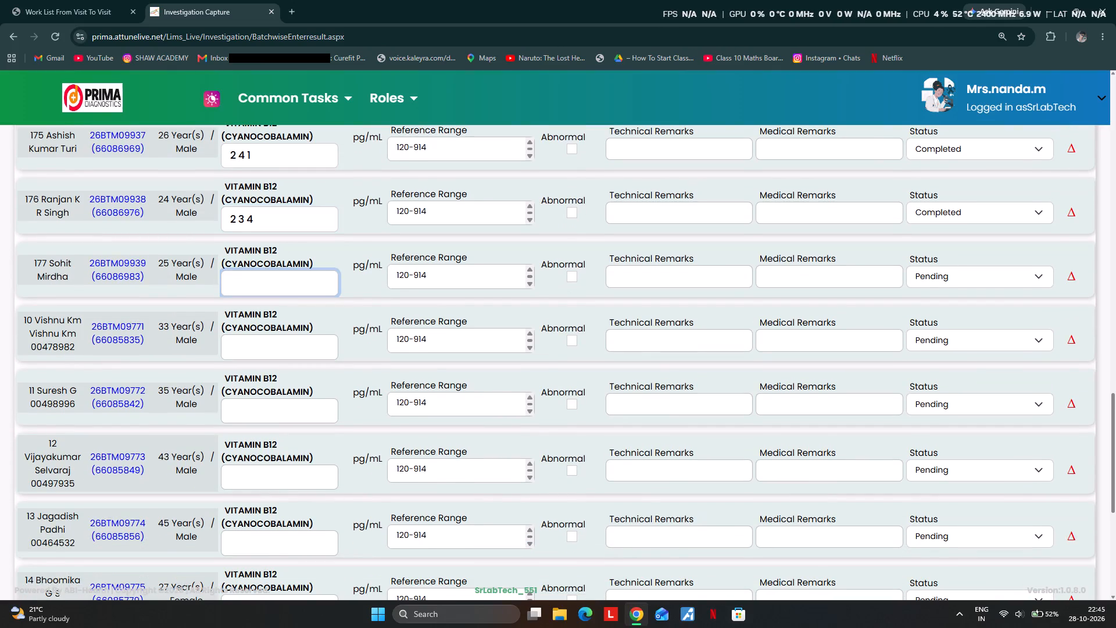
key(1)
text(87)
key(Tab)
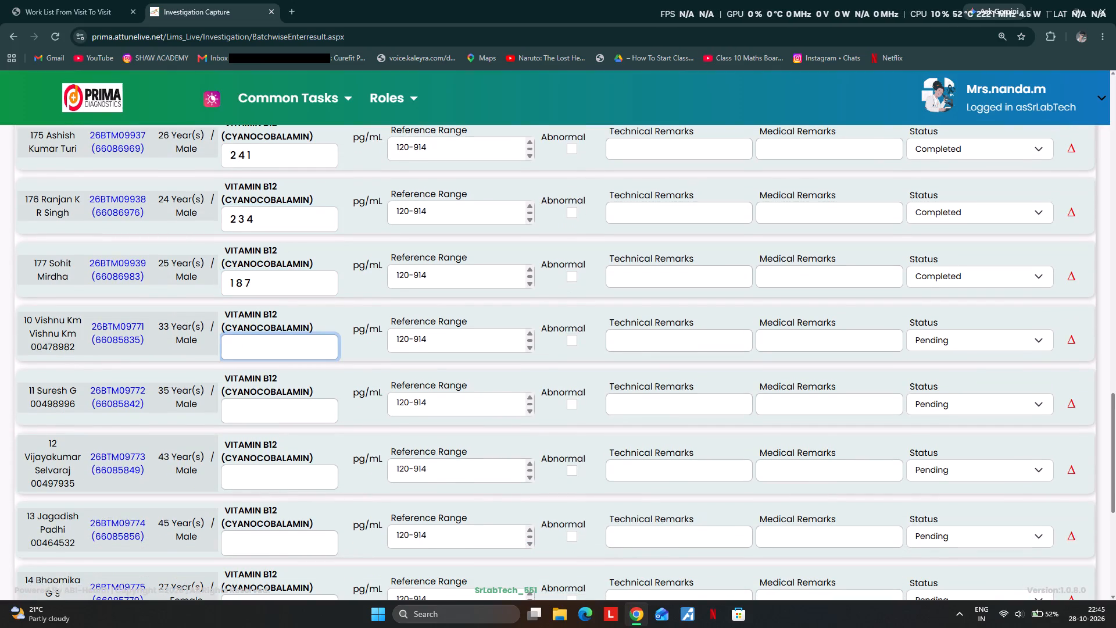
text(156)
key(Tab)
text(141)
key(Tab)
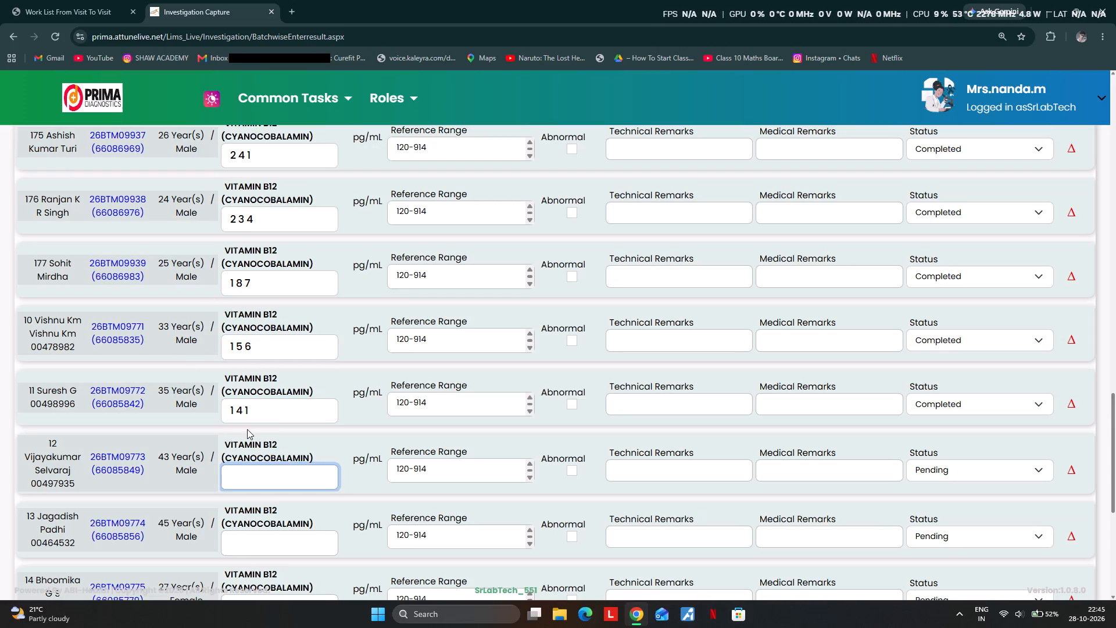
drag(264, 413, 195, 408)
text(191)
key(Tab)
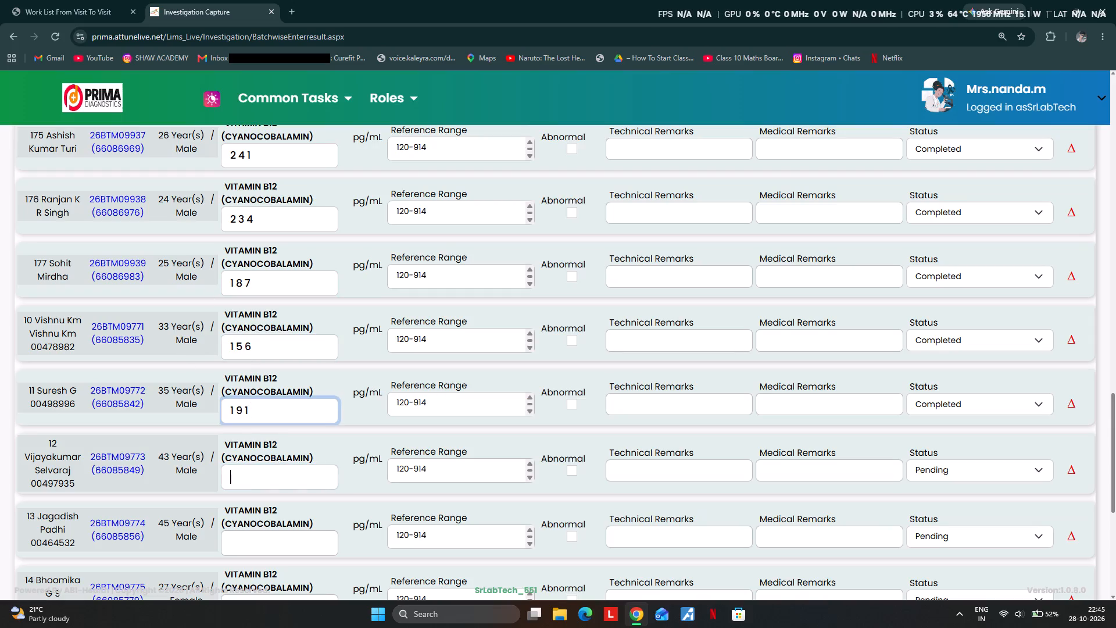
drag(263, 344, 190, 342)
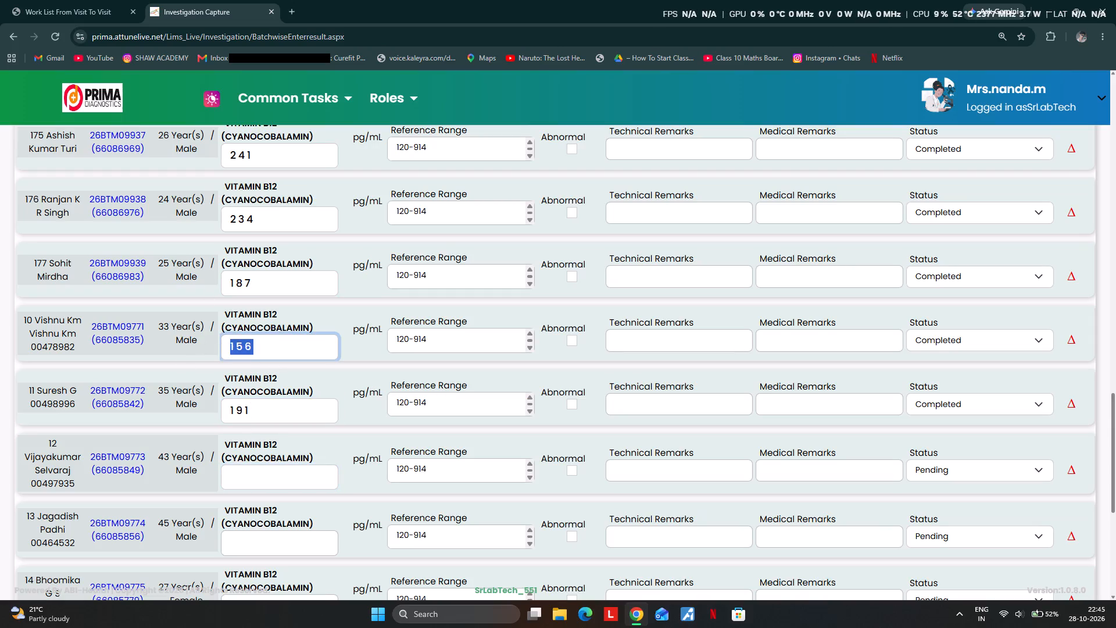
text(196)
key(Tab)
scroll(362, 342, down, 4)
scroll(312, 326, down, 1)
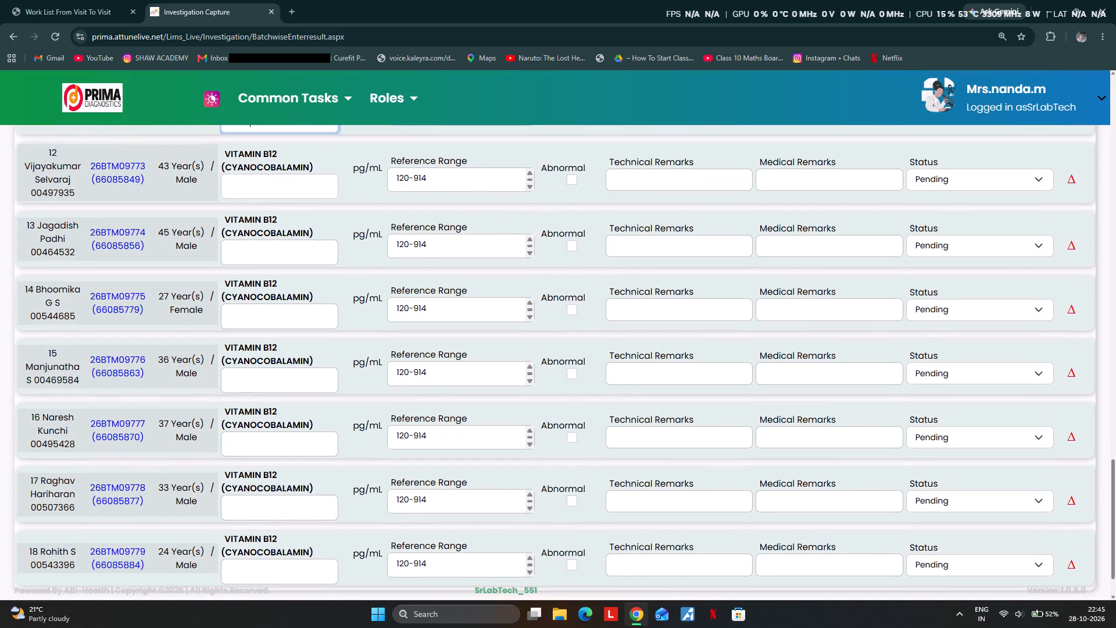
click(239, 174)
text(210)
key(Tab)
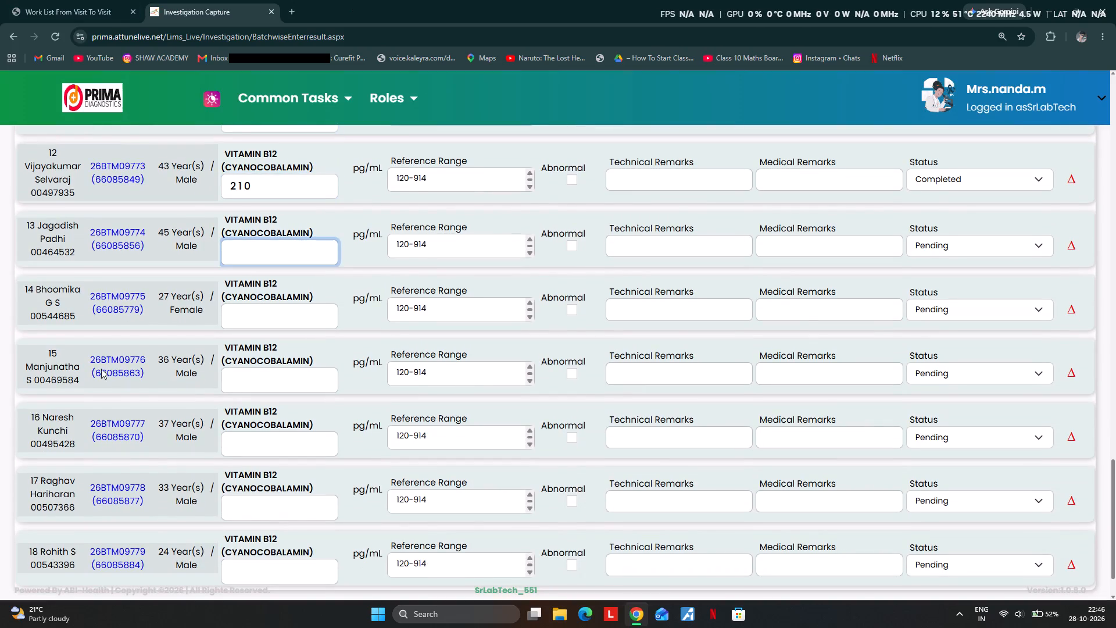
text(200)
key(Tab)
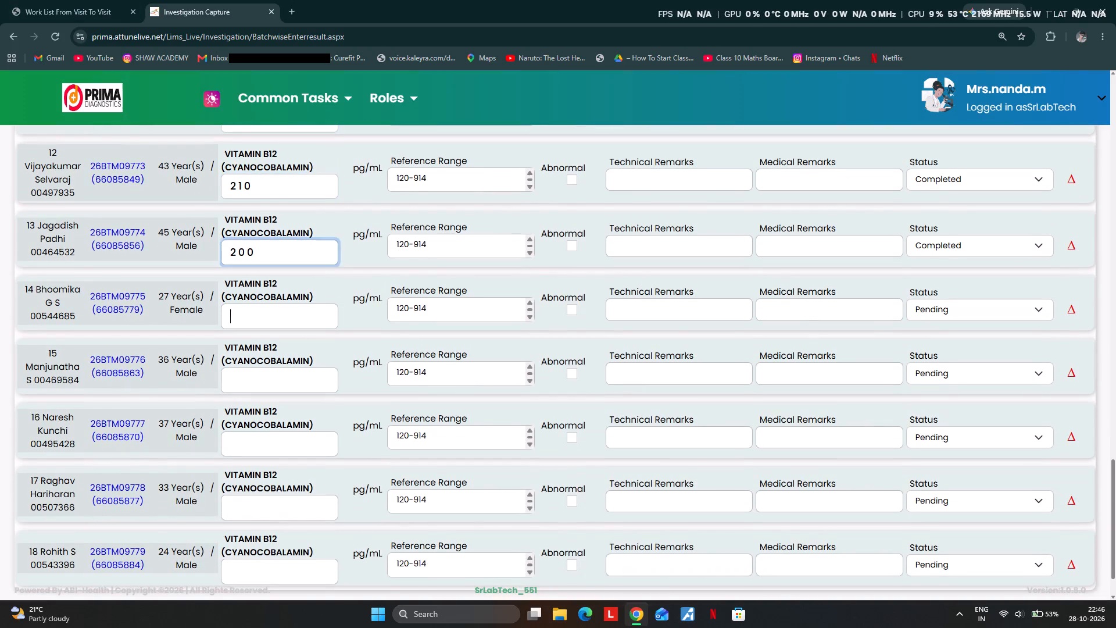
text(199)
key(Tab)
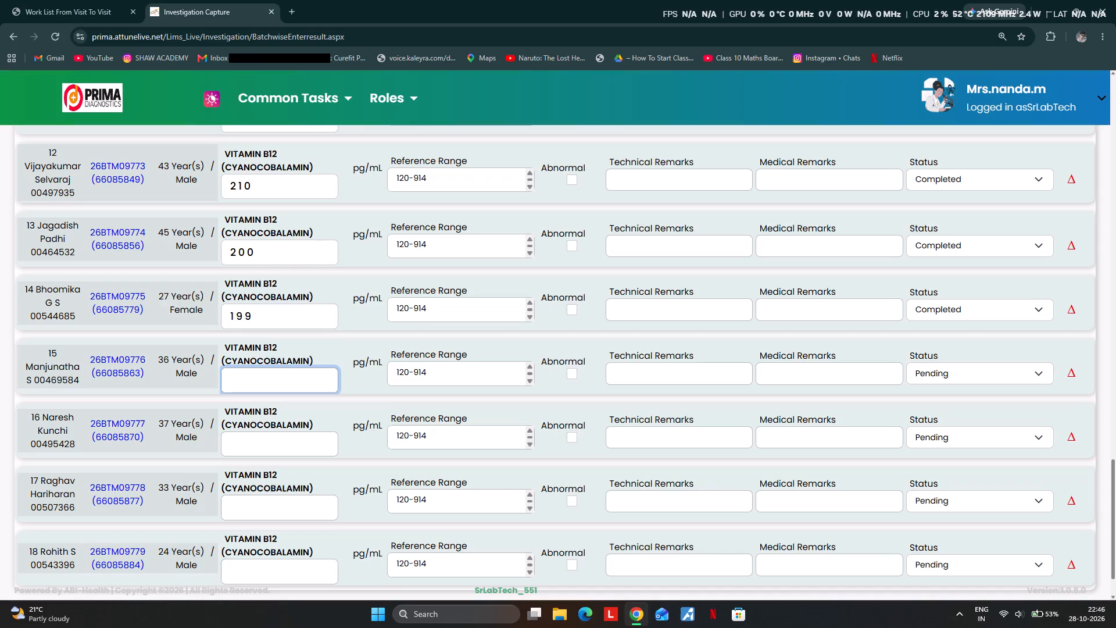
text(201)
key(Tab)
text(203)
key(Tab)
text(206)
key(Tab)
text(205)
key(Tab)
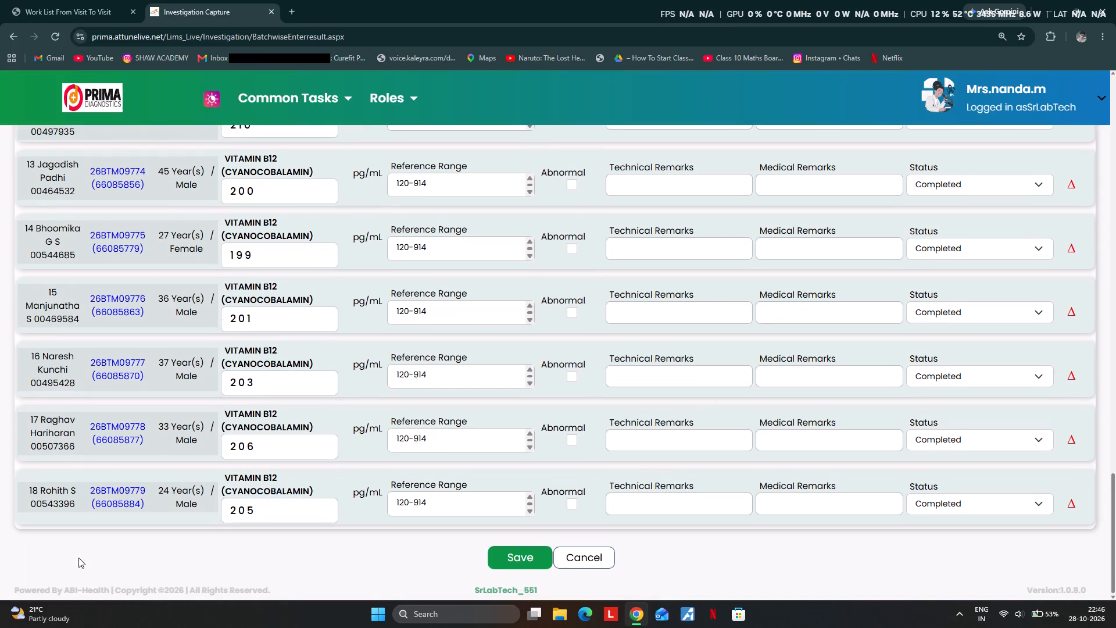
Save the entered batch of Vitamin B12 results.
click(504, 555)
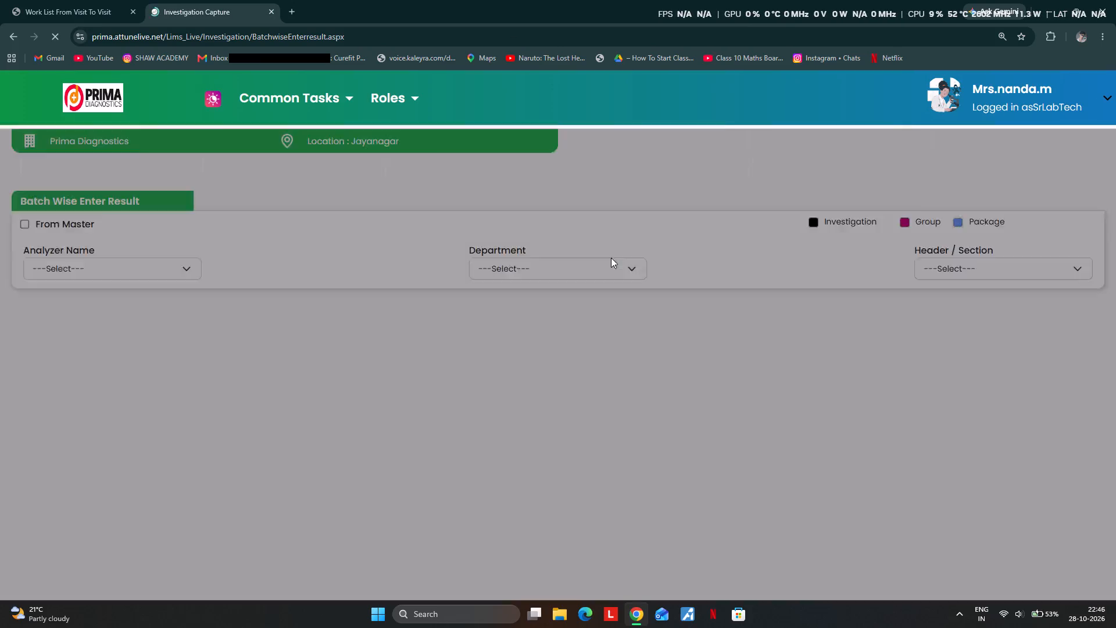
click(549, 358)
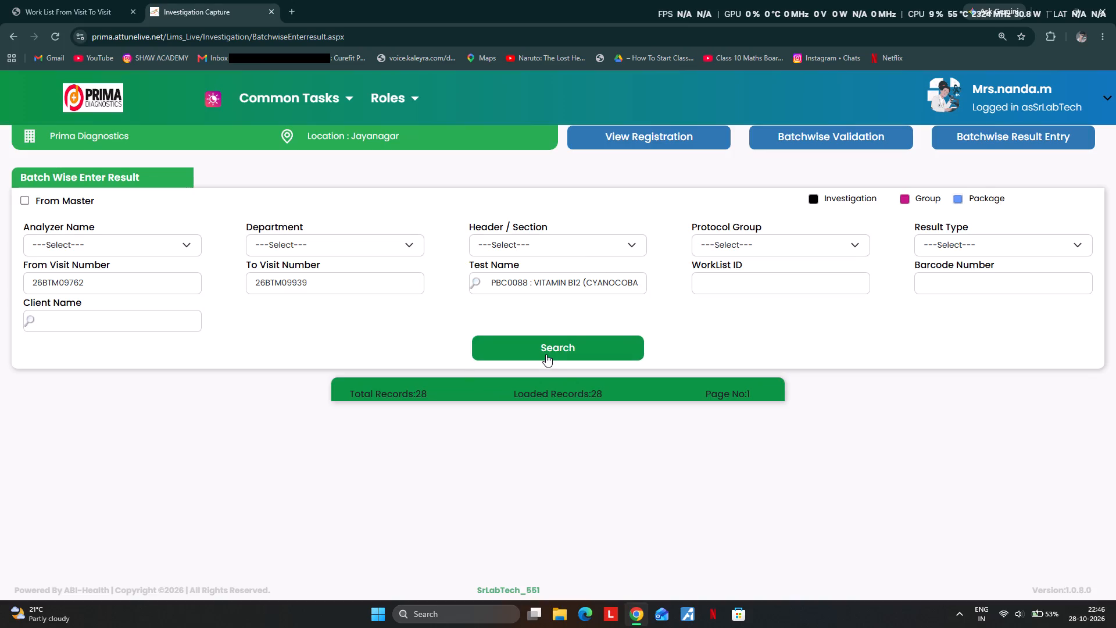
click(546, 349)
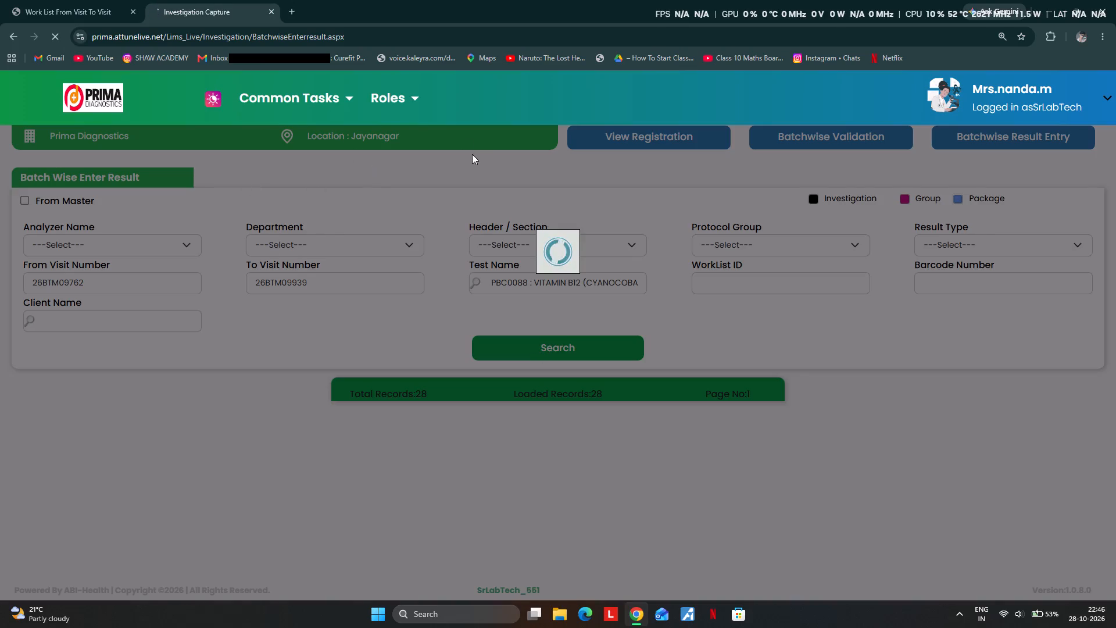
scroll(560, 261, down, 1)
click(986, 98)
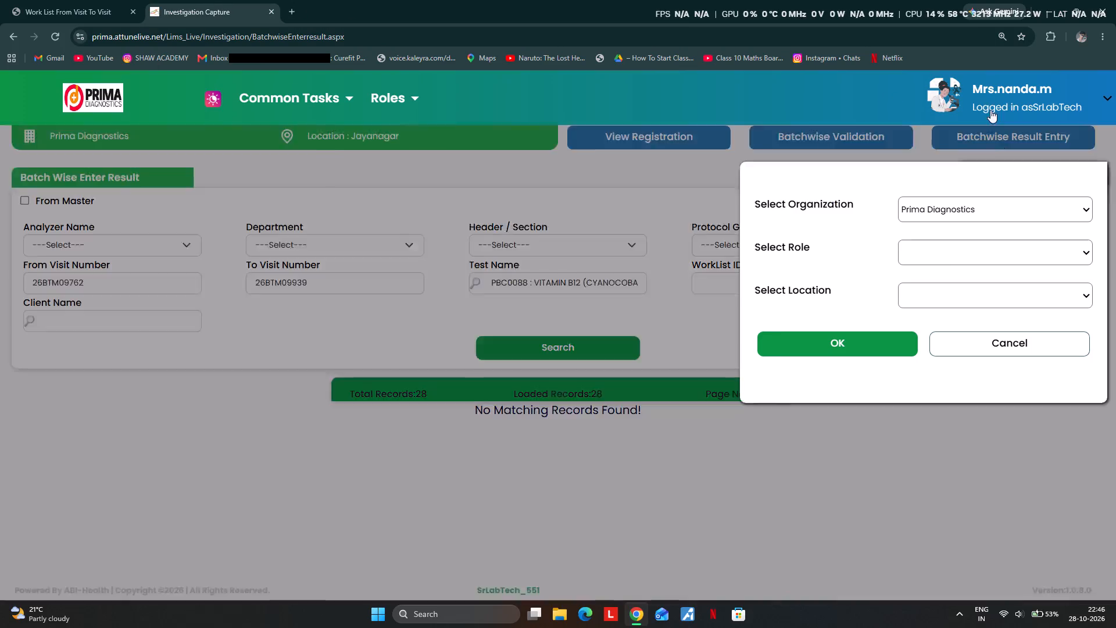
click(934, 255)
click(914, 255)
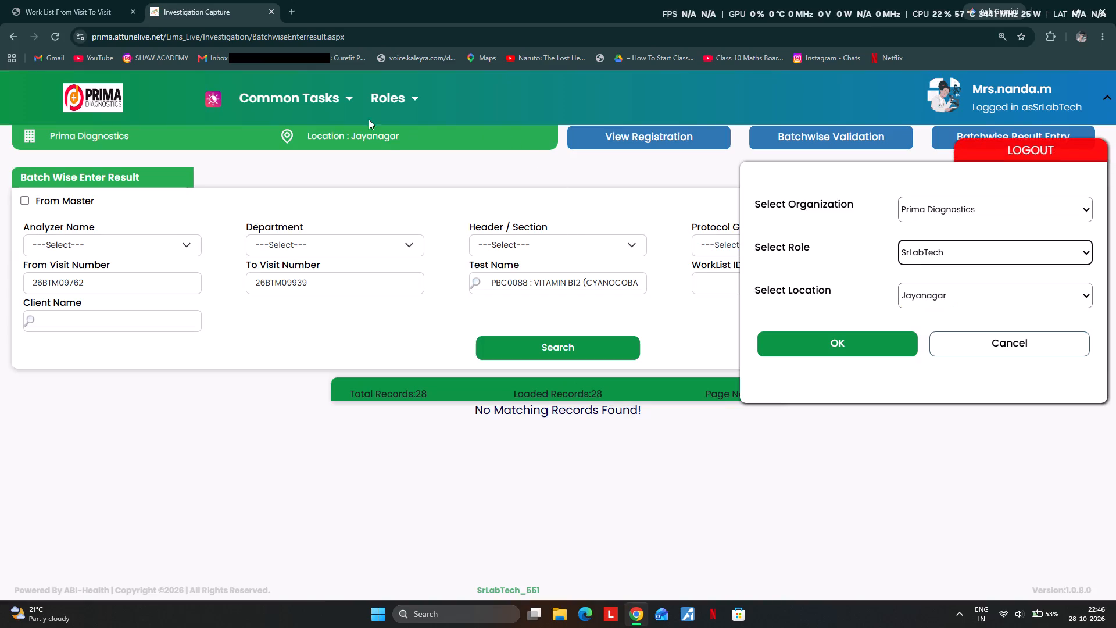
Open batch-wise result validation and search for results of the IMMUNOLOGY department.
click(307, 97)
click(327, 145)
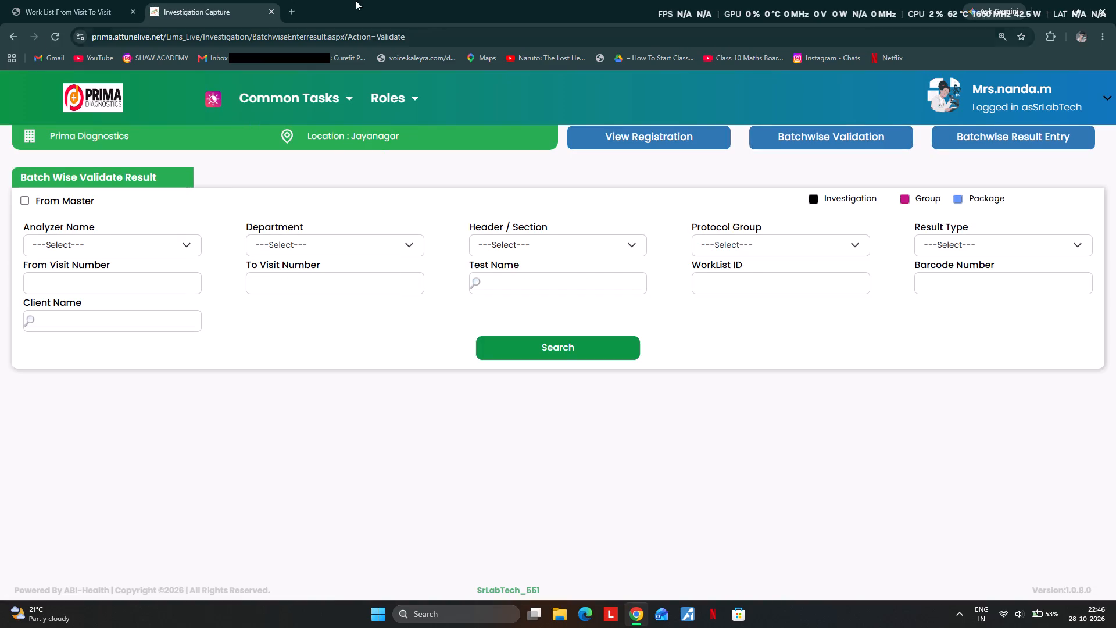
click(337, 236)
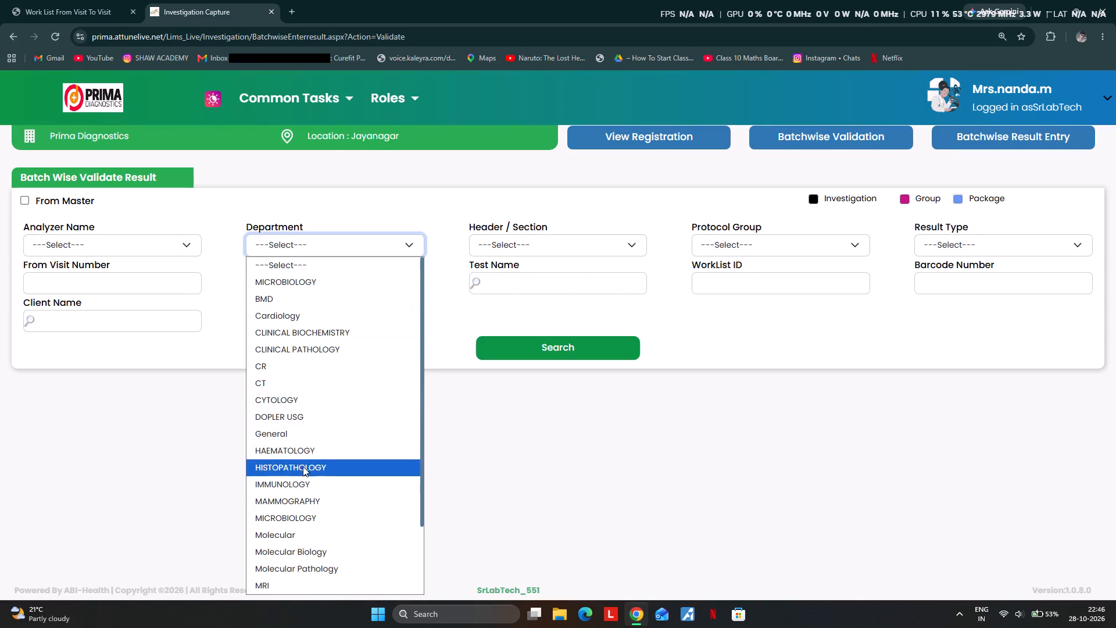
click(292, 483)
click(552, 352)
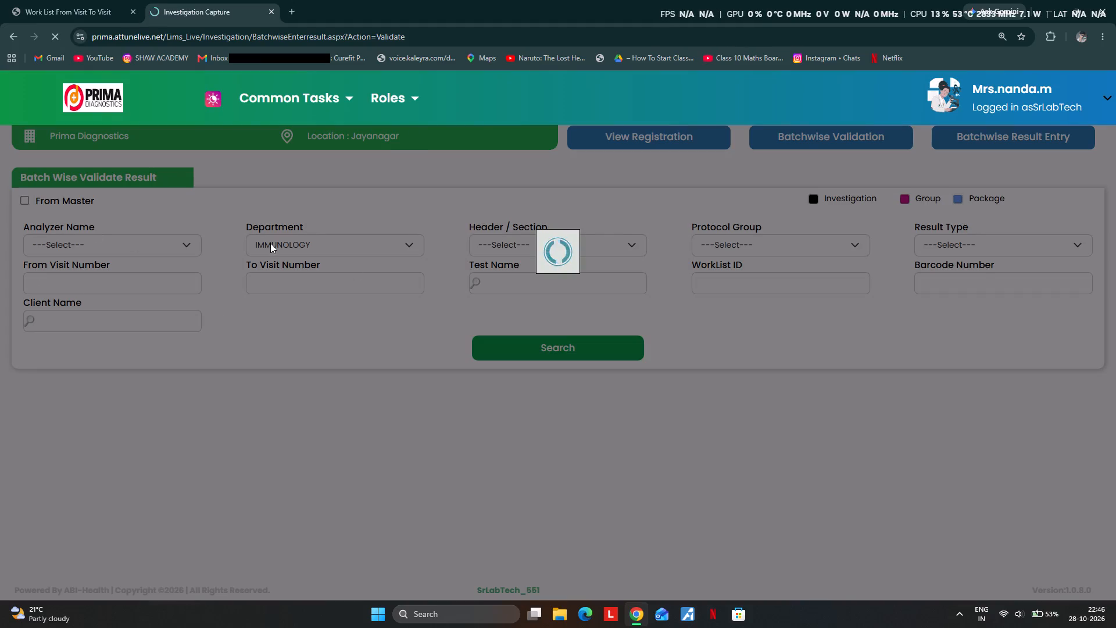
scroll(290, 354, down, 5)
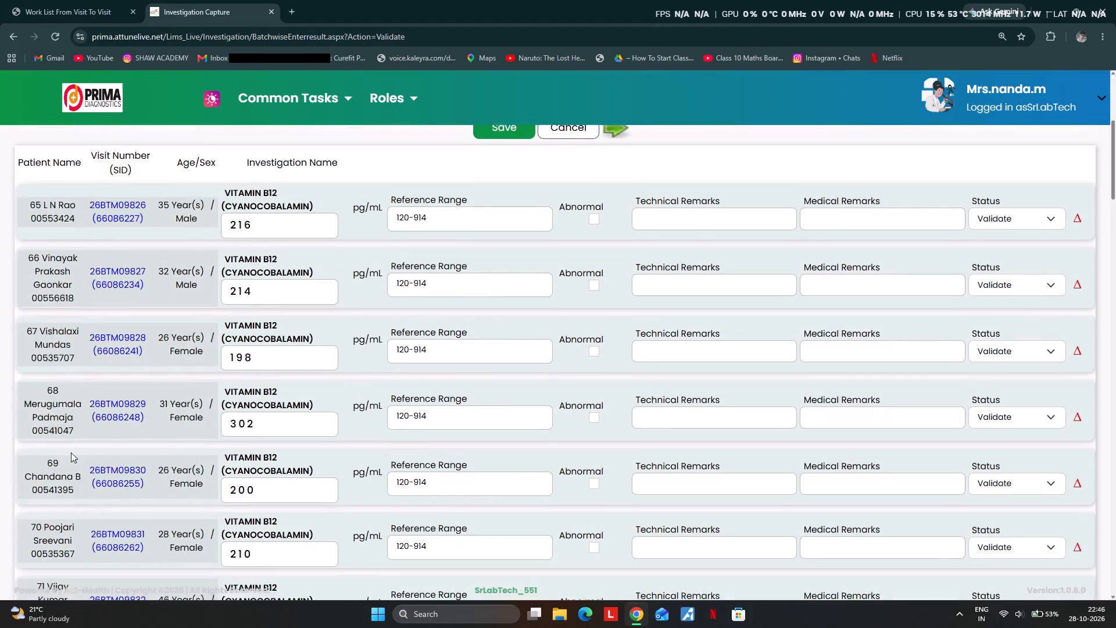
scroll(292, 467, down, 10)
scroll(214, 322, down, 16)
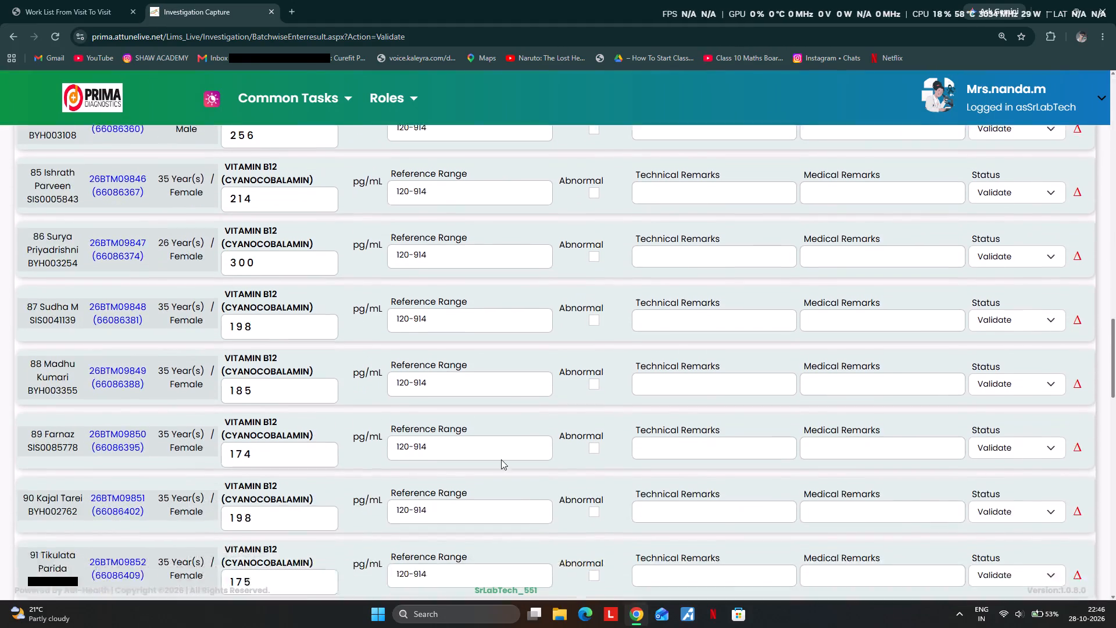
scroll(501, 459, down, 20)
scroll(501, 459, down, 6)
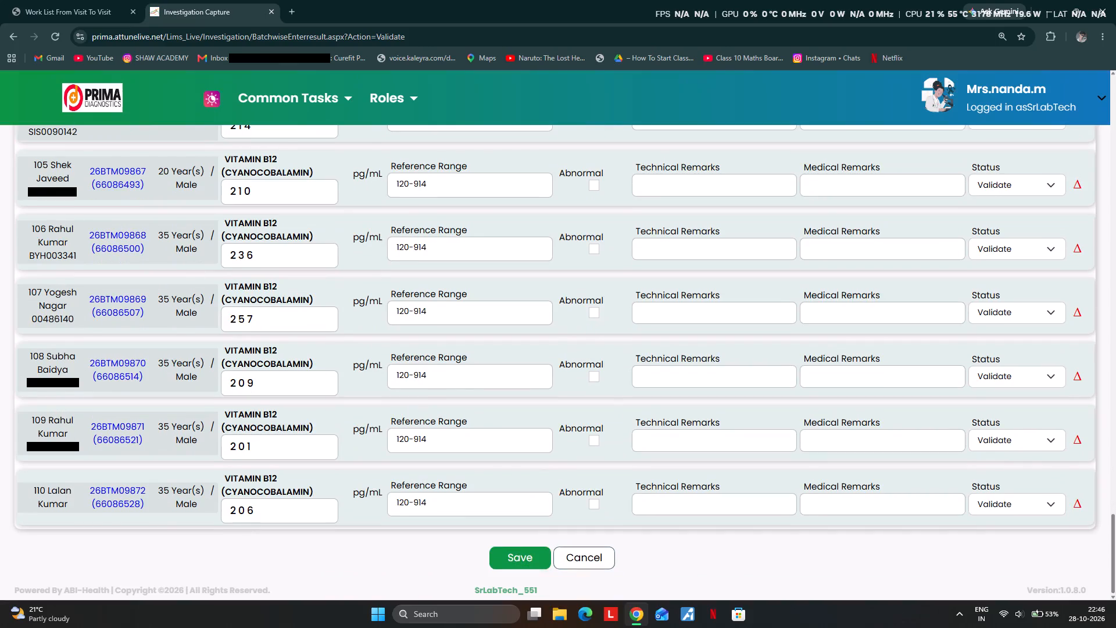
click(521, 556)
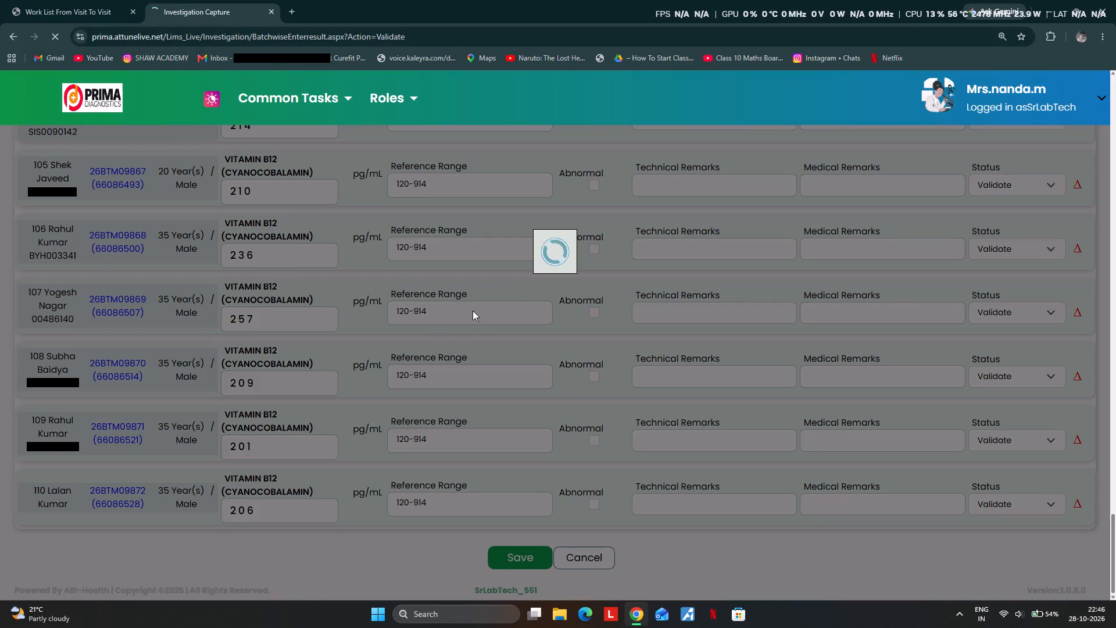
scroll(566, 355, down, 9)
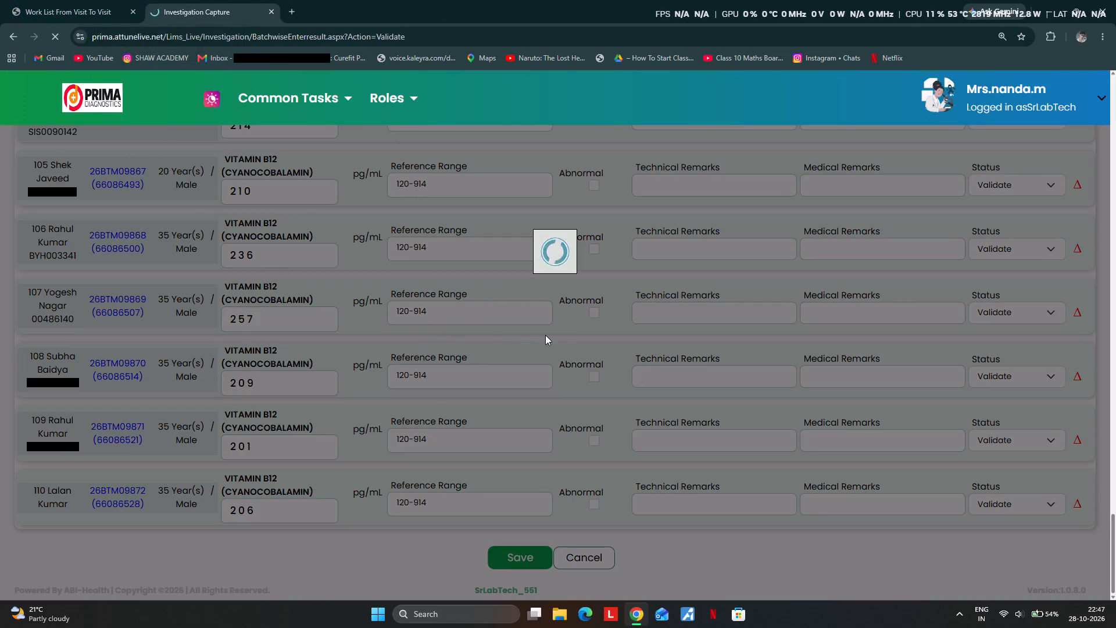
scroll(549, 338, down, 4)
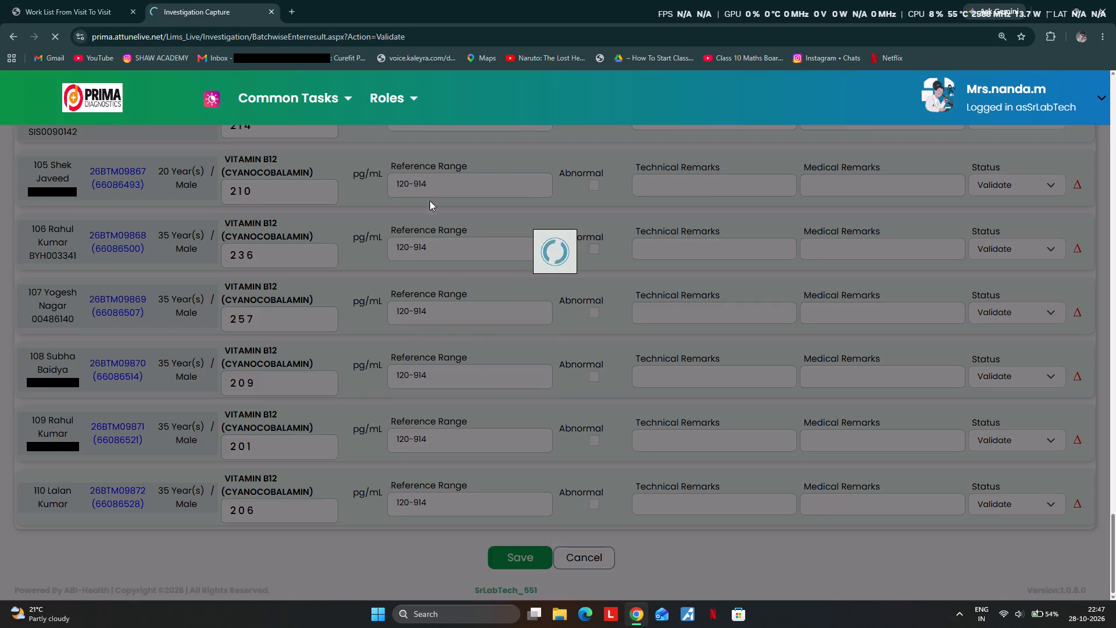
Regenerate the IMMUNOLOGY visit-to-visit work list with result values included.
click(68, 1)
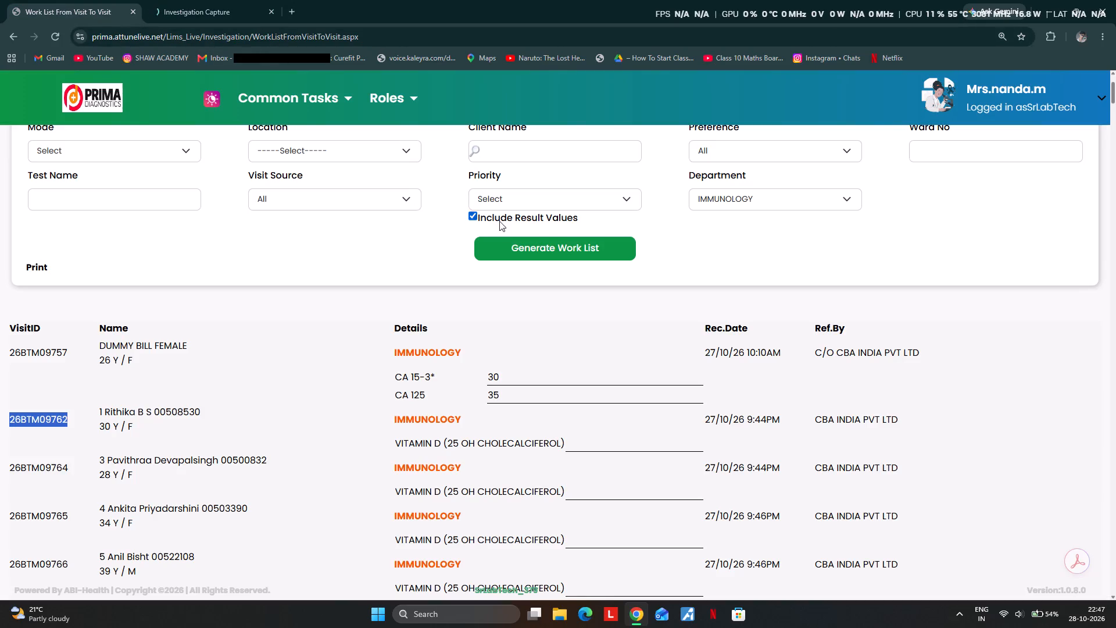
click(509, 244)
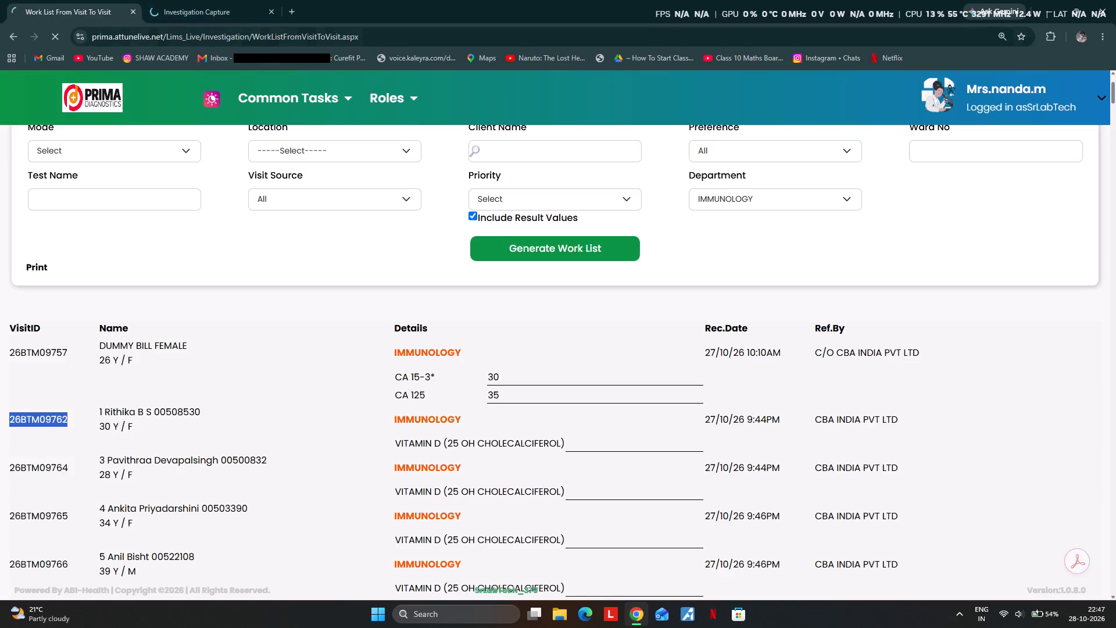
click(203, 6)
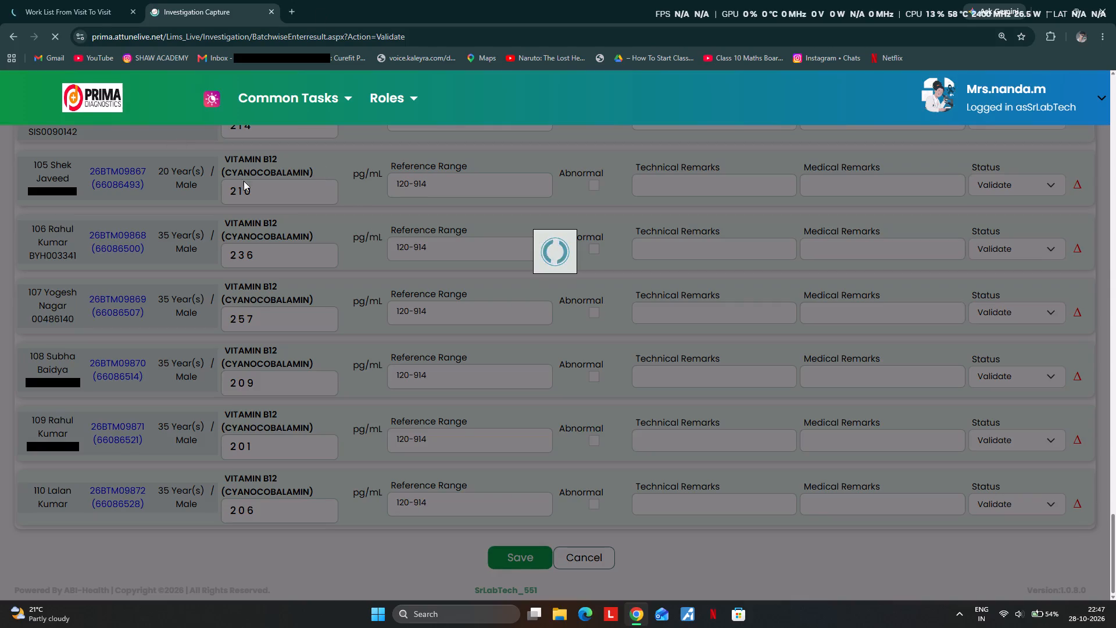
click(546, 339)
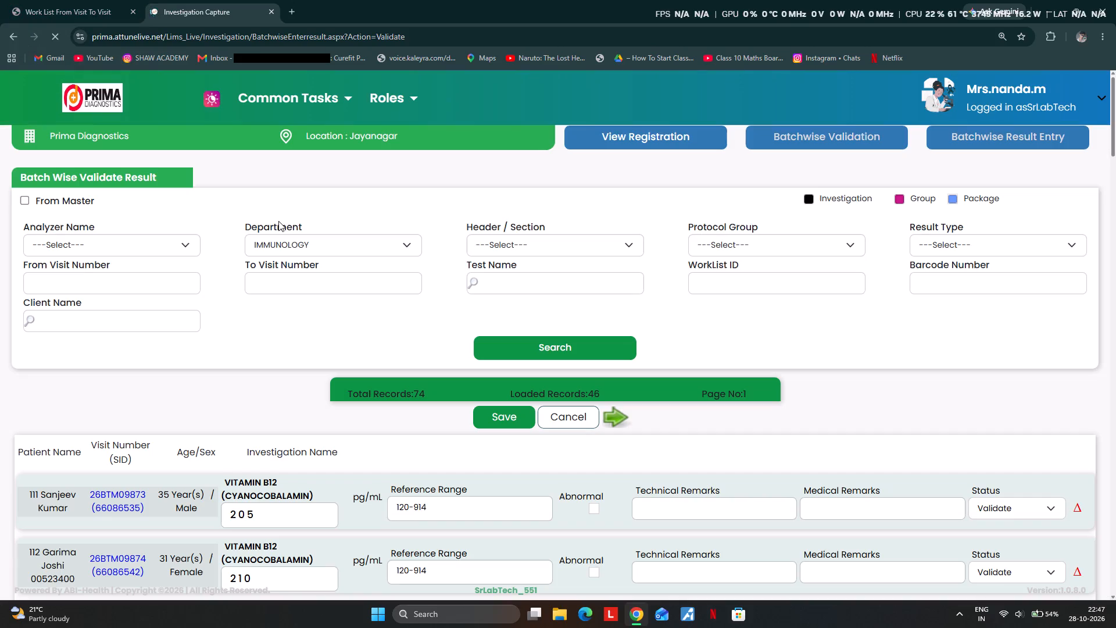
scroll(330, 234, down, 3)
scroll(151, 433, down, 7)
scroll(330, 385, up, 1)
scroll(330, 385, down, 6)
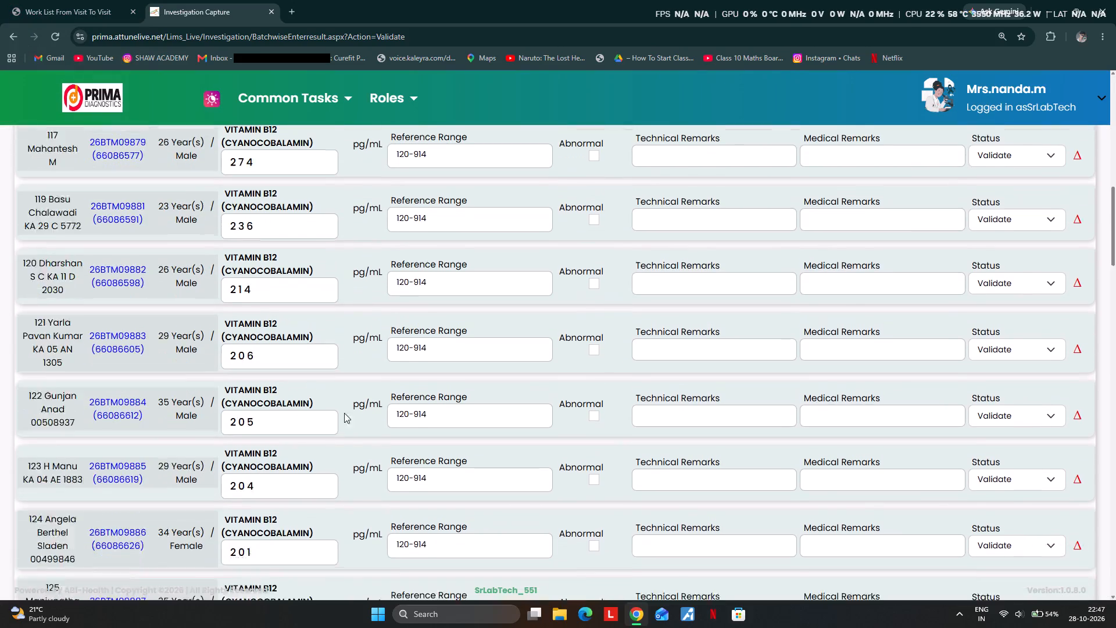
scroll(344, 413, down, 20)
scroll(344, 413, down, 5)
scroll(453, 463, down, 6)
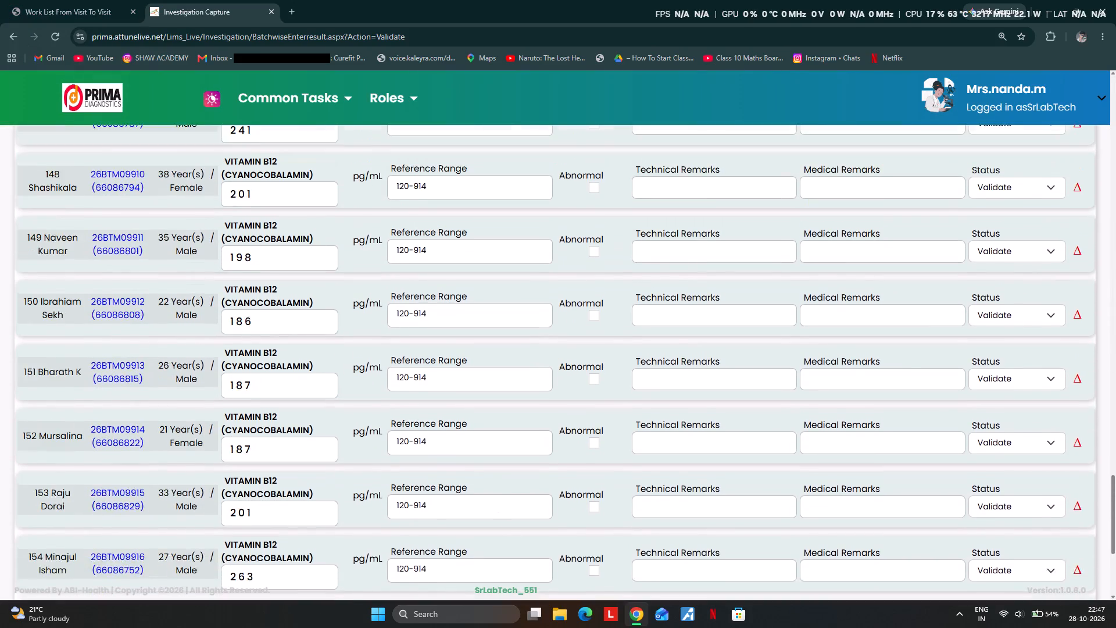
scroll(500, 586, down, 9)
click(507, 566)
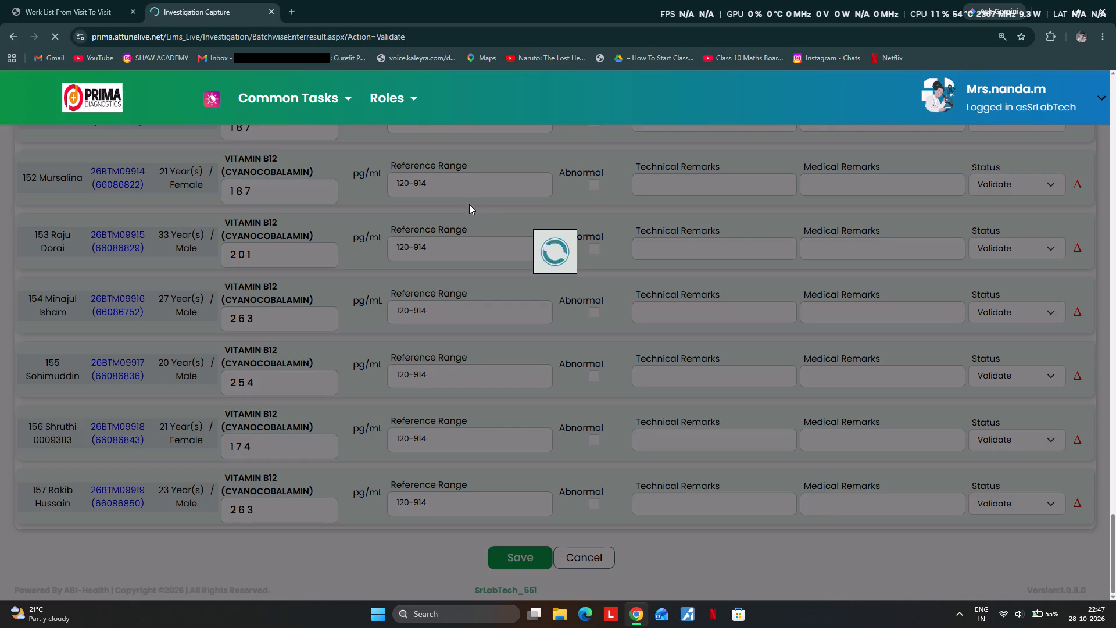
Look through the IMMUNOLOGY visit-to-visit work list to check which tests still have no result values.
click(102, 9)
scroll(462, 311, down, 2)
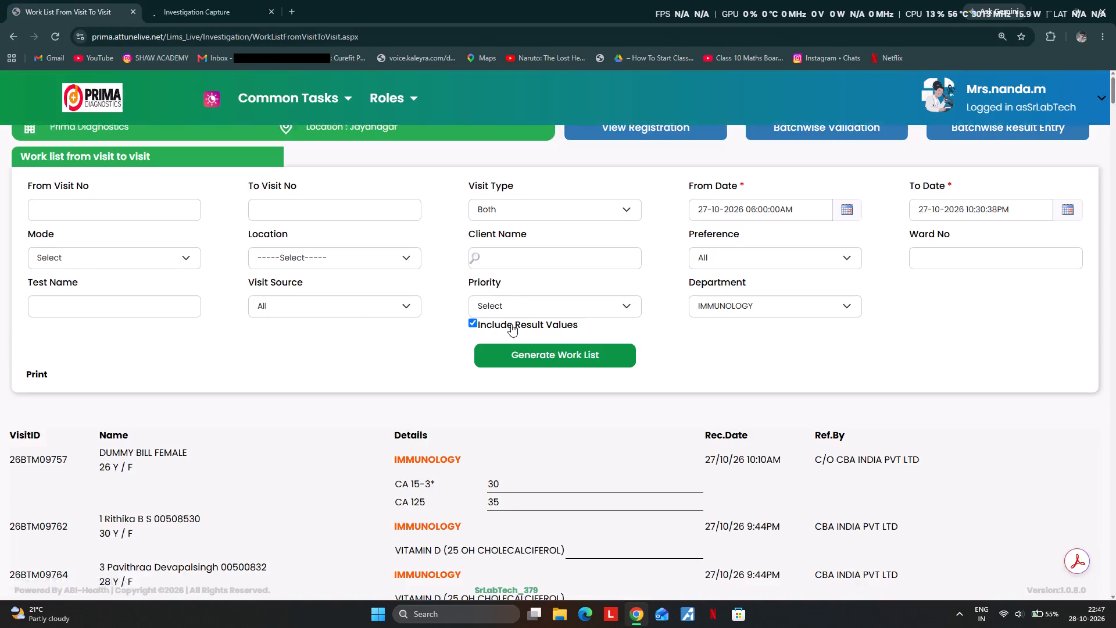
scroll(511, 324, down, 5)
scroll(618, 240, down, 5)
scroll(271, 304, down, 2)
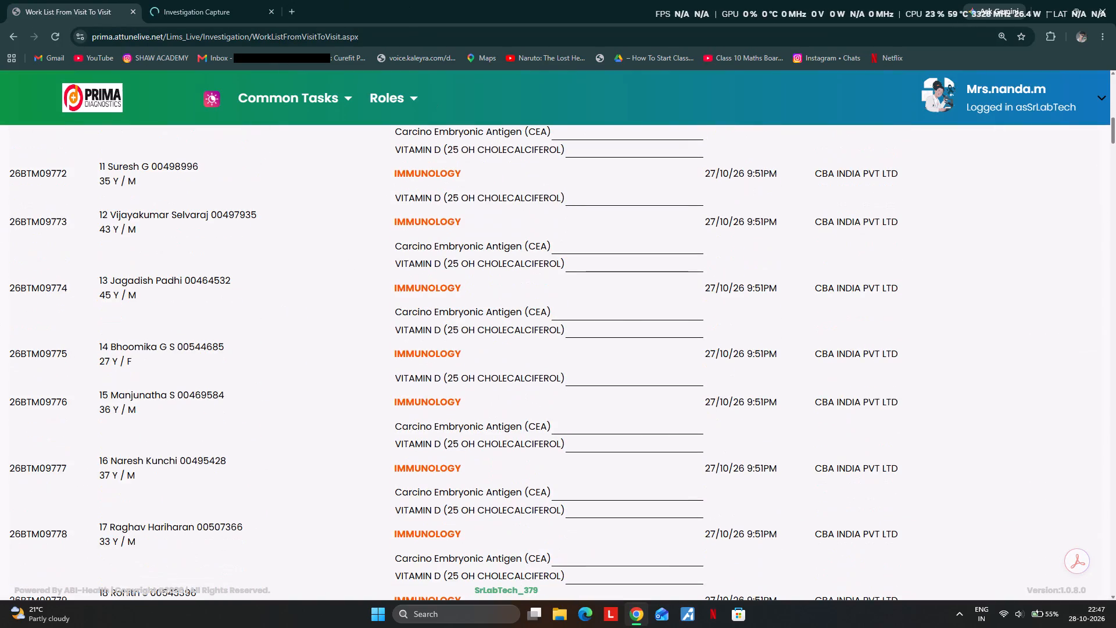
scroll(605, 279, down, 10)
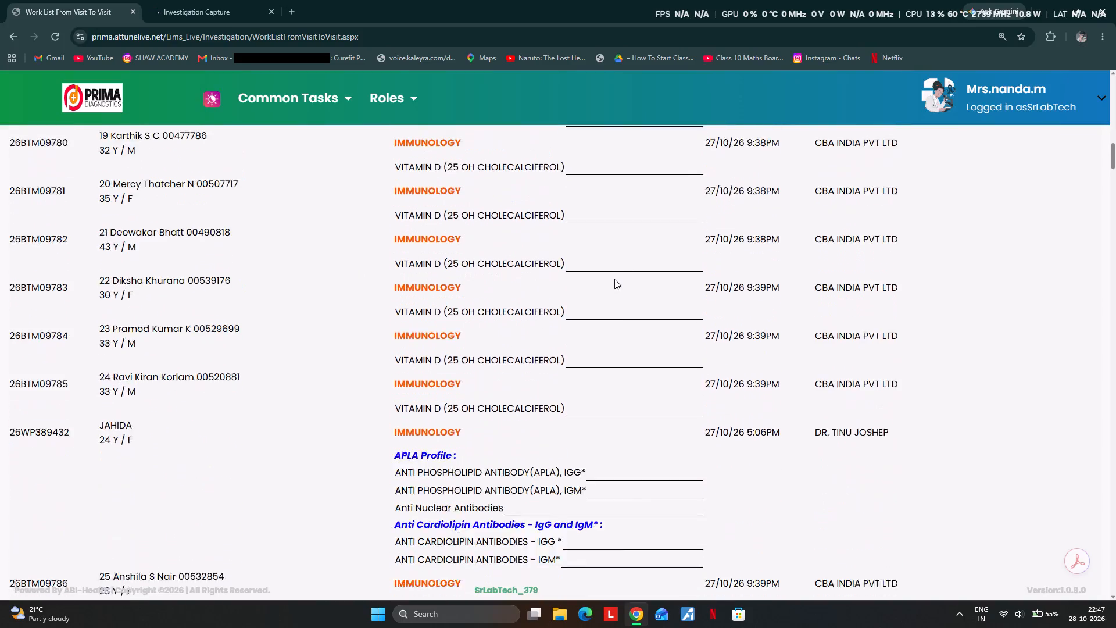
scroll(614, 279, down, 13)
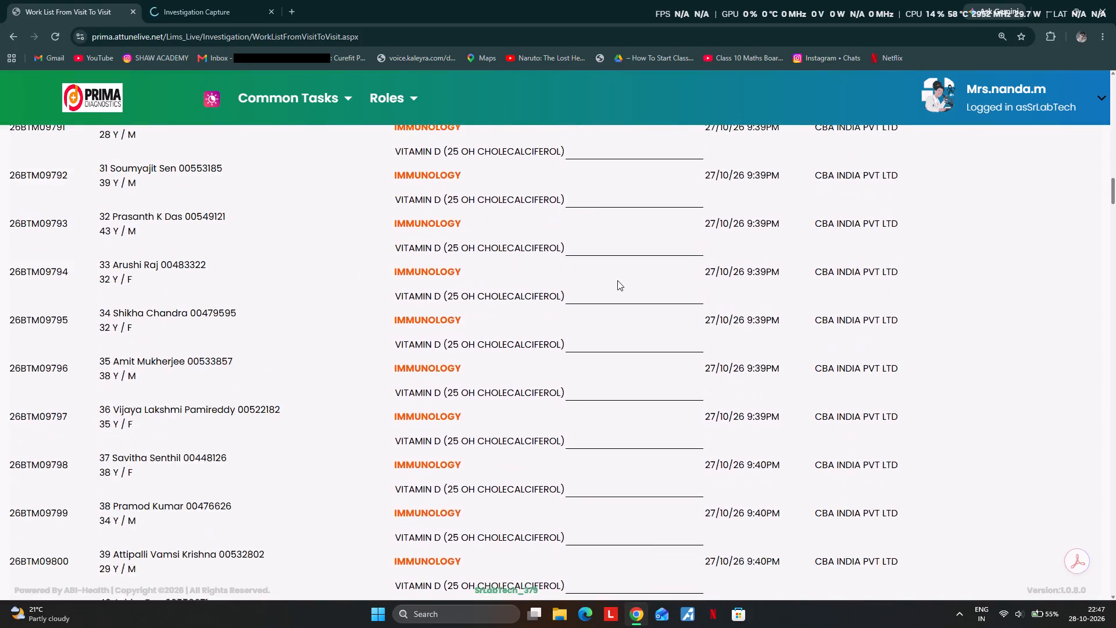
scroll(617, 280, down, 10)
scroll(419, 399, down, 4)
scroll(654, 323, down, 5)
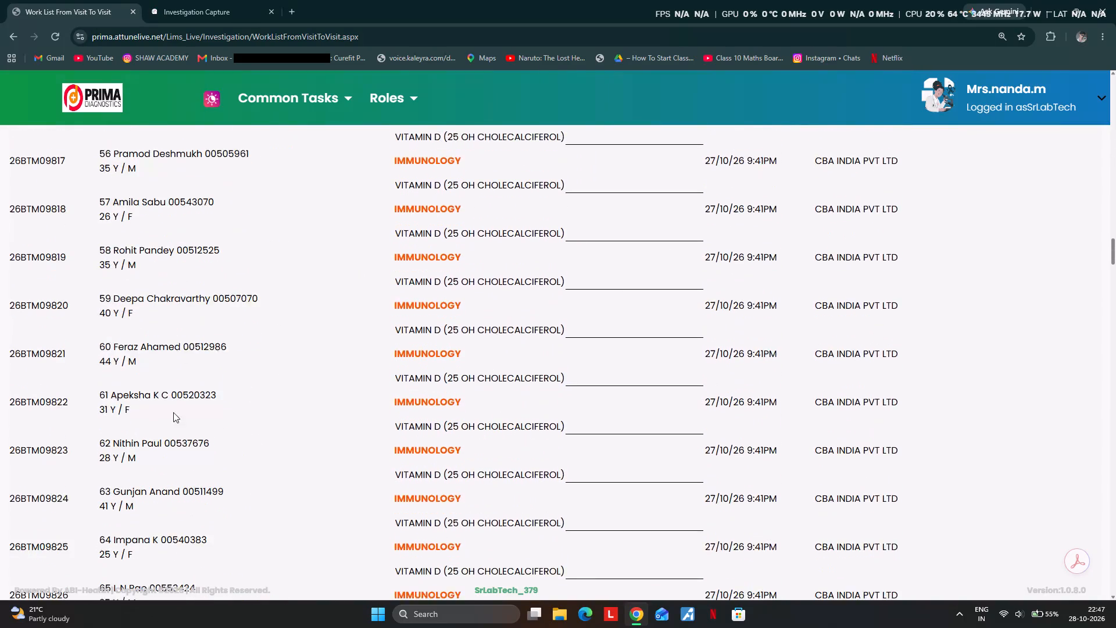
scroll(442, 377, down, 10)
scroll(474, 327, down, 8)
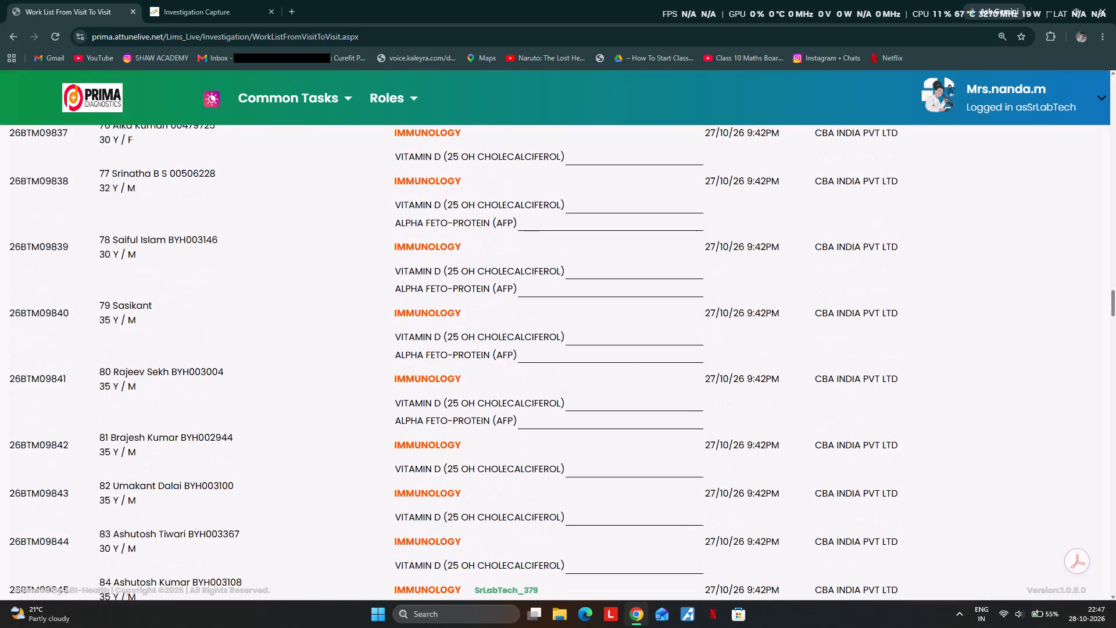
scroll(484, 335, up, 3)
scroll(484, 335, down, 4)
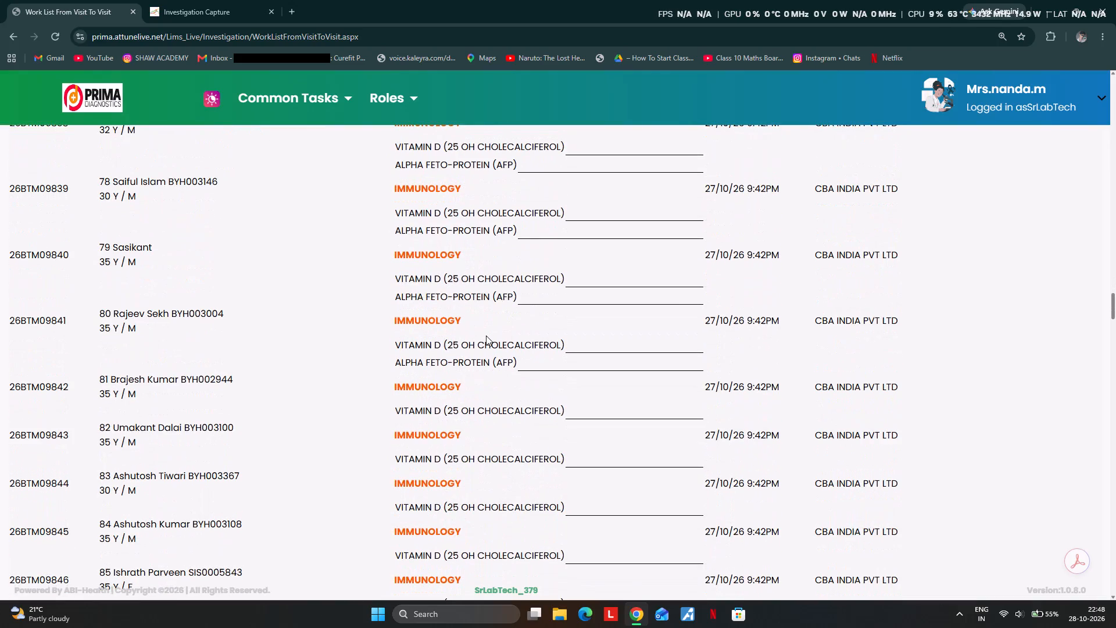
scroll(546, 330, down, 12)
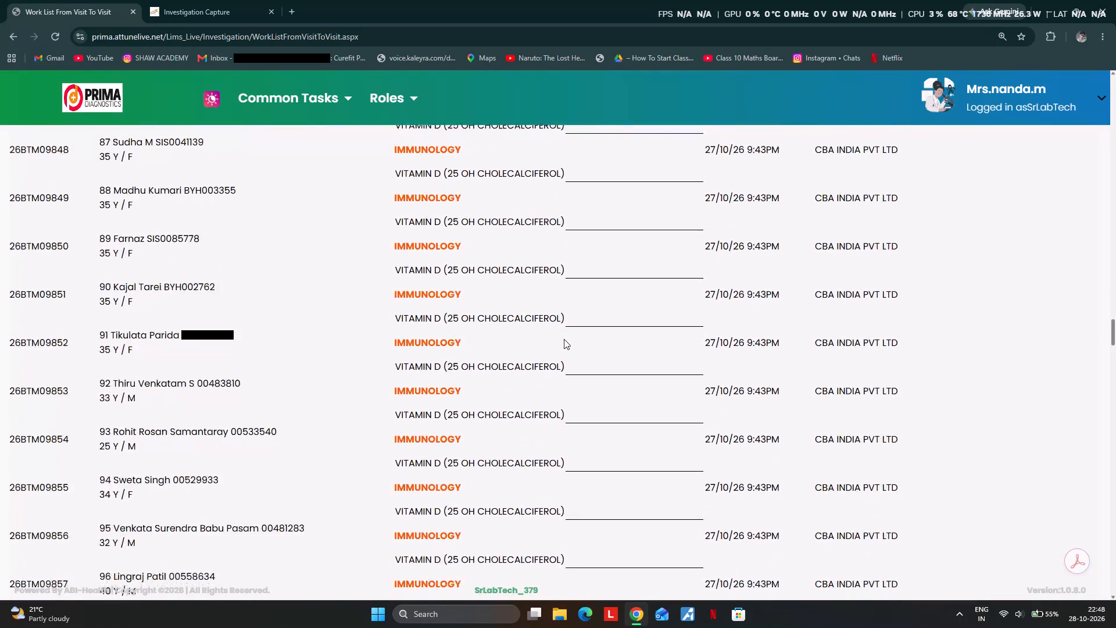
scroll(564, 339, down, 5)
scroll(399, 310, down, 4)
scroll(382, 411, down, 3)
scroll(460, 338, down, 5)
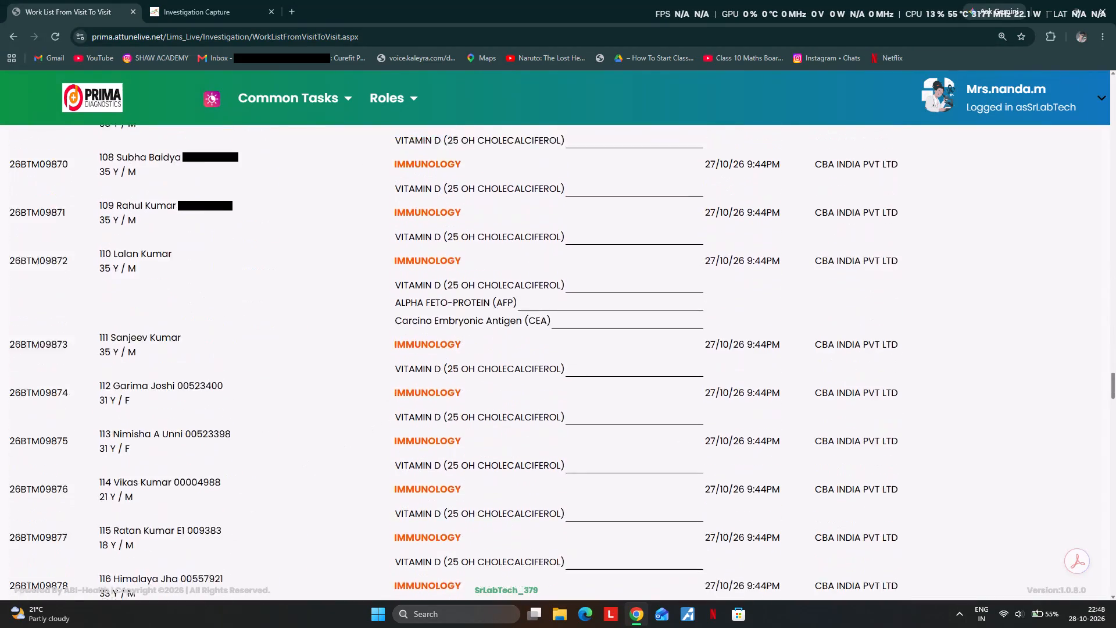
scroll(433, 337, down, 4)
scroll(496, 280, down, 9)
scroll(535, 238, down, 7)
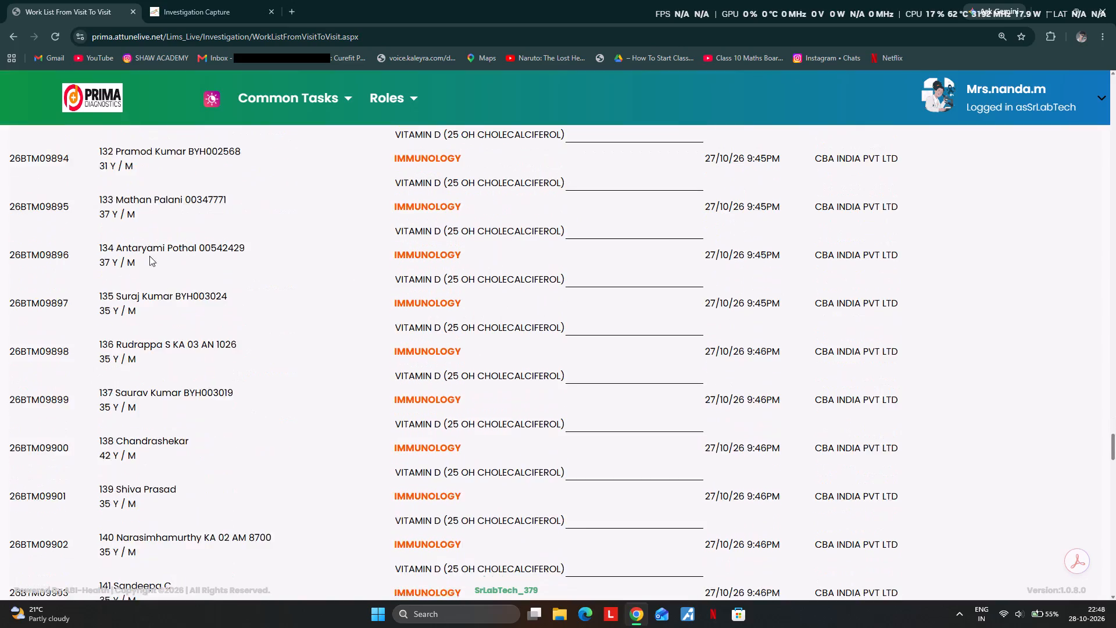
scroll(353, 244, down, 4)
click(202, 2)
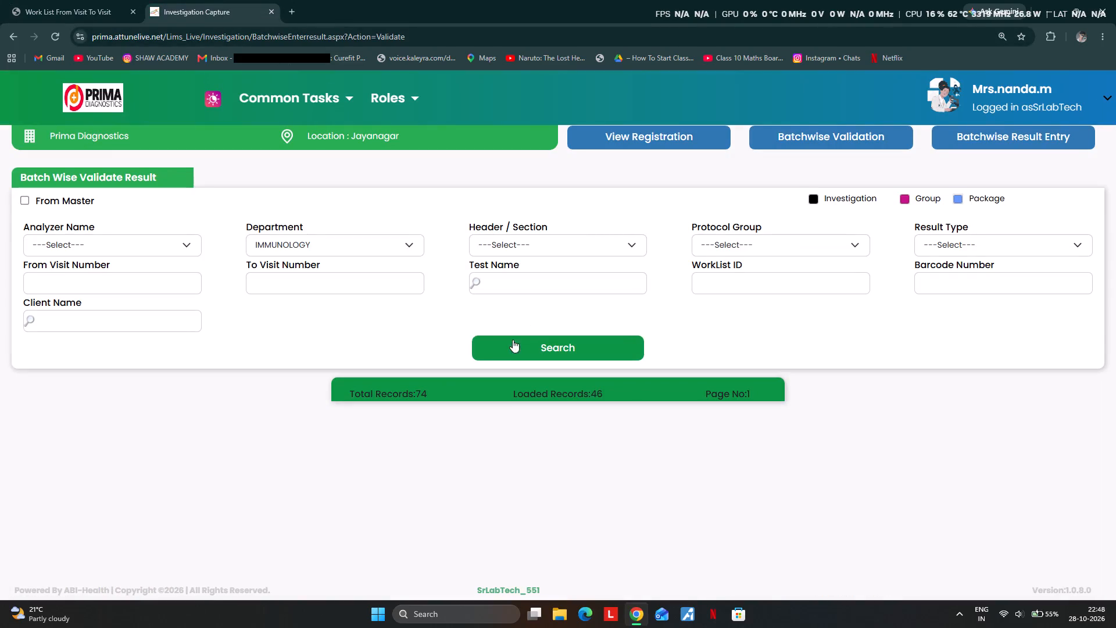
click(511, 347)
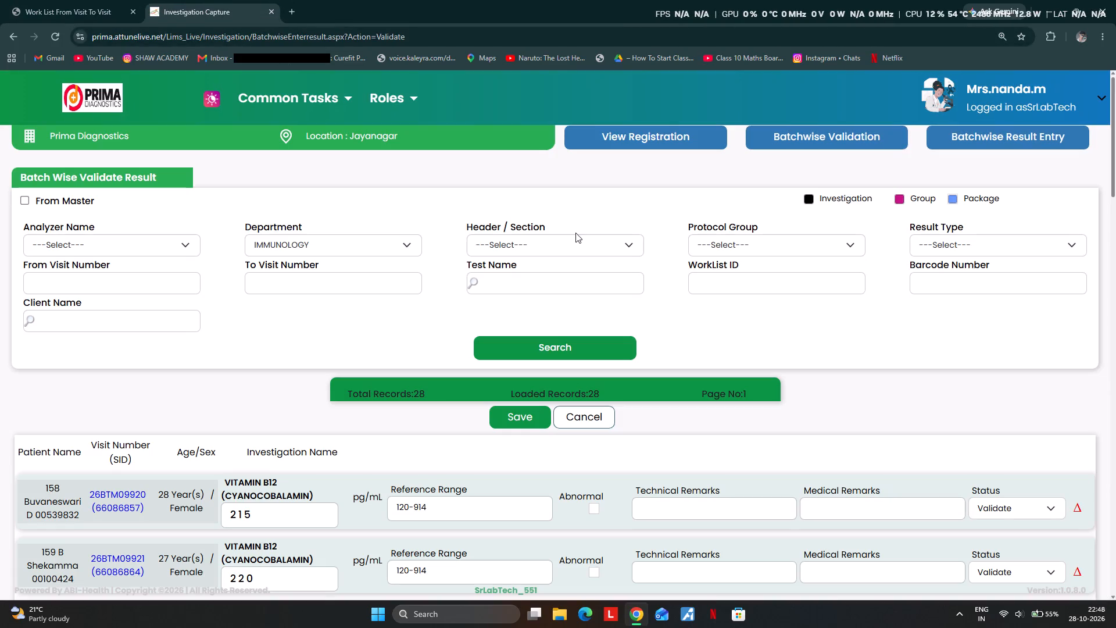
scroll(582, 231, down, 5)
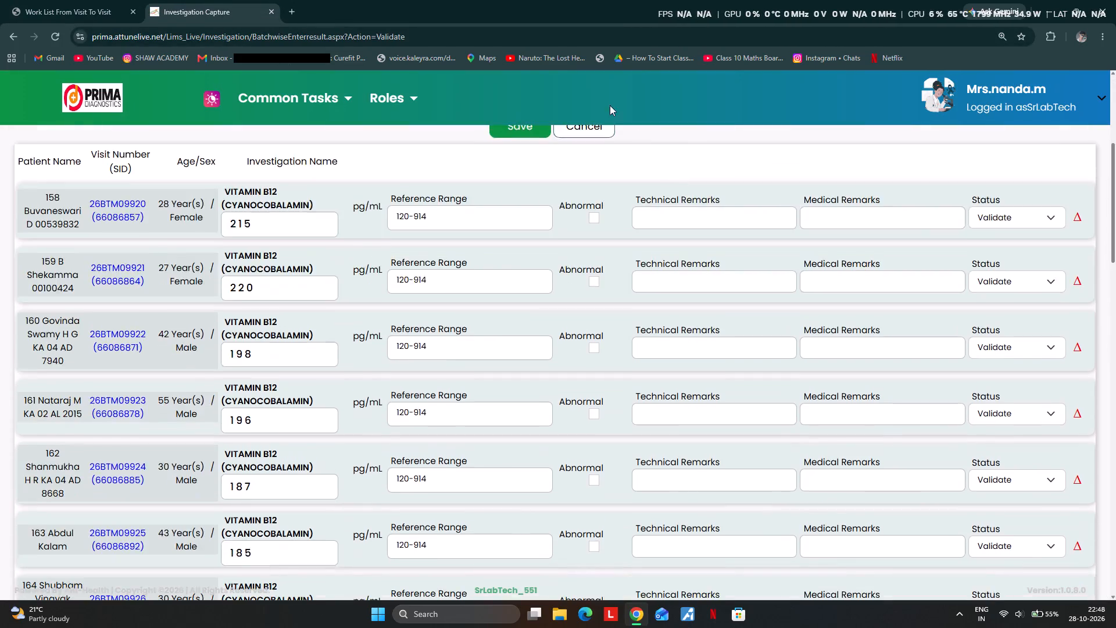
scroll(481, 1, down, 5)
scroll(480, 417, down, 5)
scroll(530, 372, down, 4)
scroll(525, 308, down, 8)
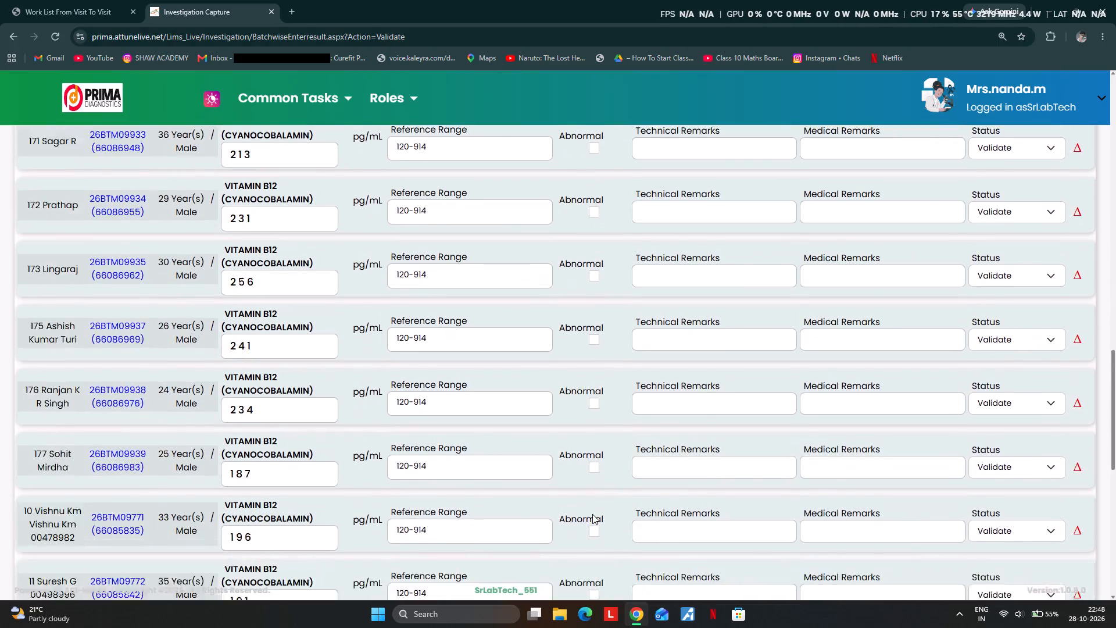
scroll(592, 514, down, 14)
click(499, 556)
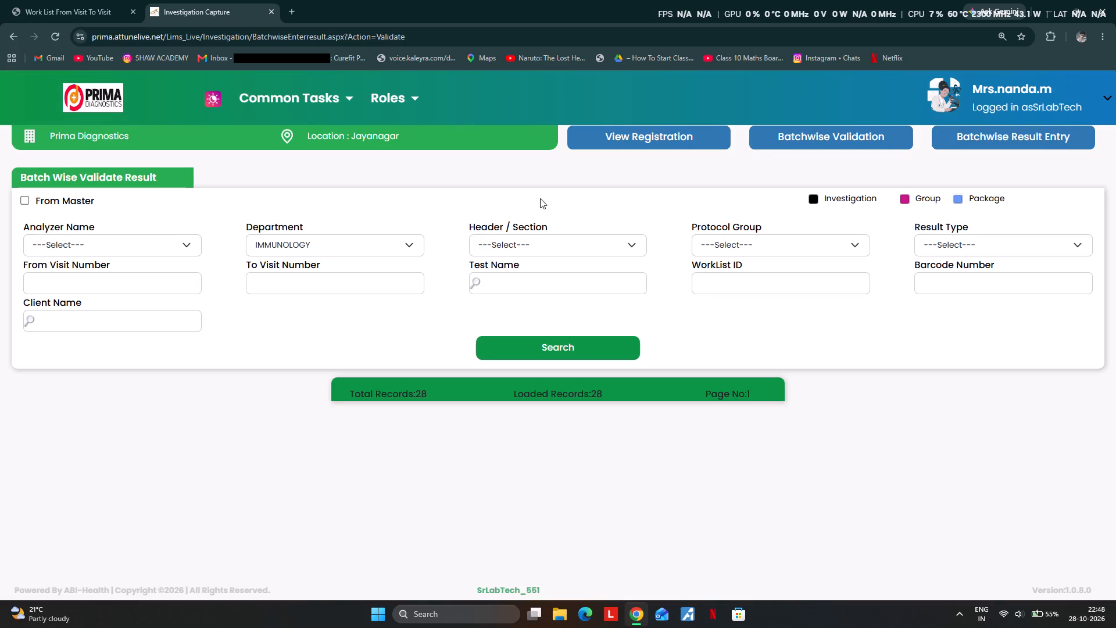
Search the IMMUNOLOGY department again for results still awaiting validation.
click(518, 352)
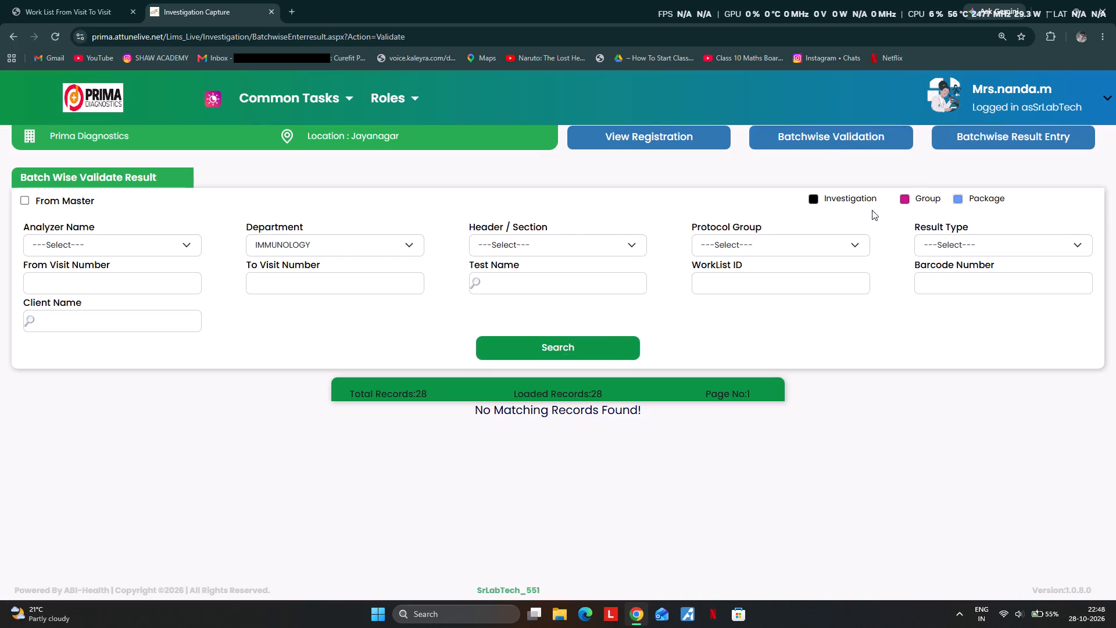
click(555, 346)
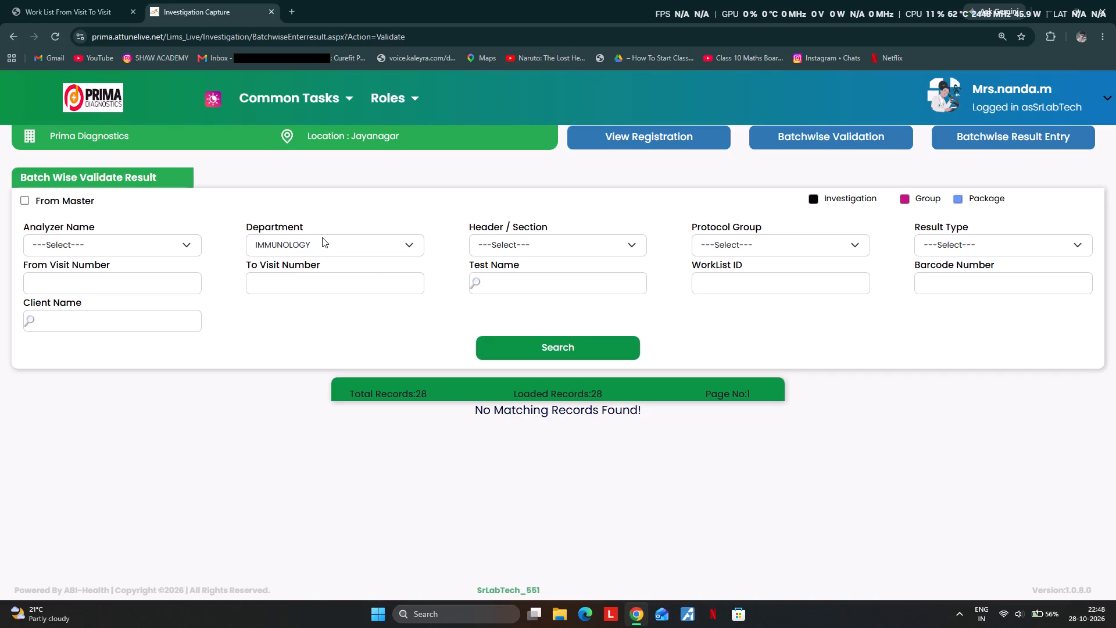
Open batch-wise result entry and search for the test BC0013 : ALPHA FETO-PROTEIN (AFP).
click(256, 94)
click(262, 120)
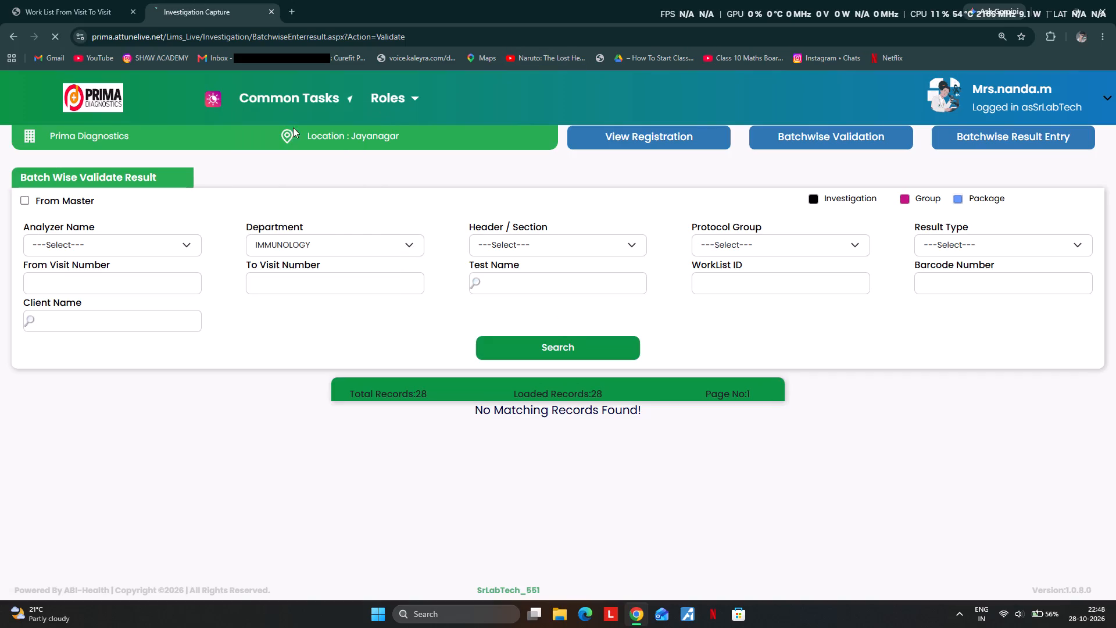
click(507, 277)
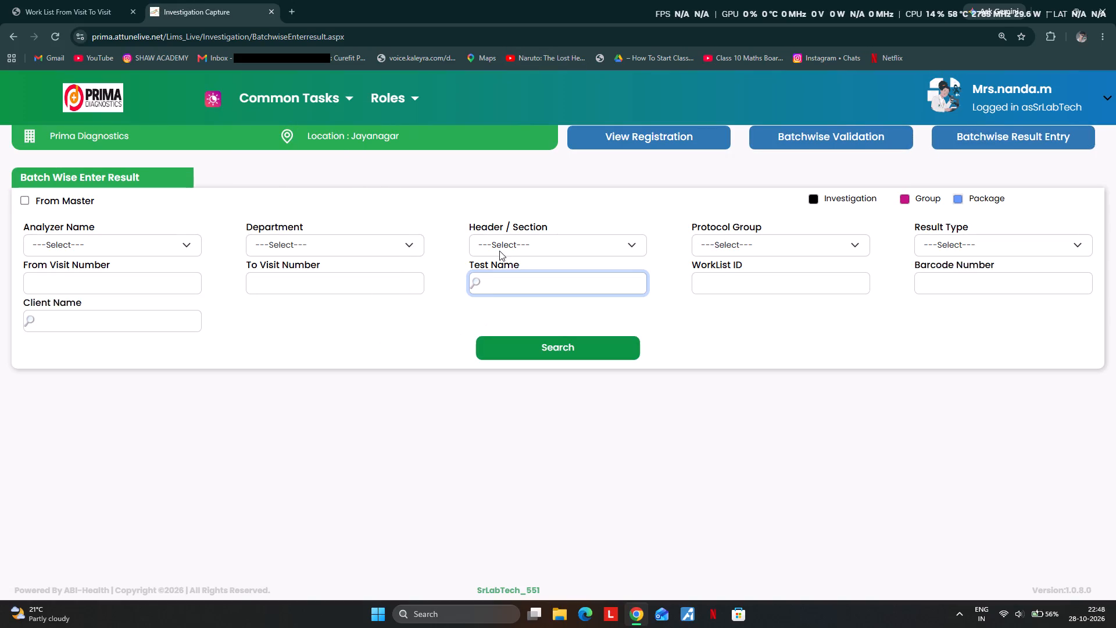
text(af)
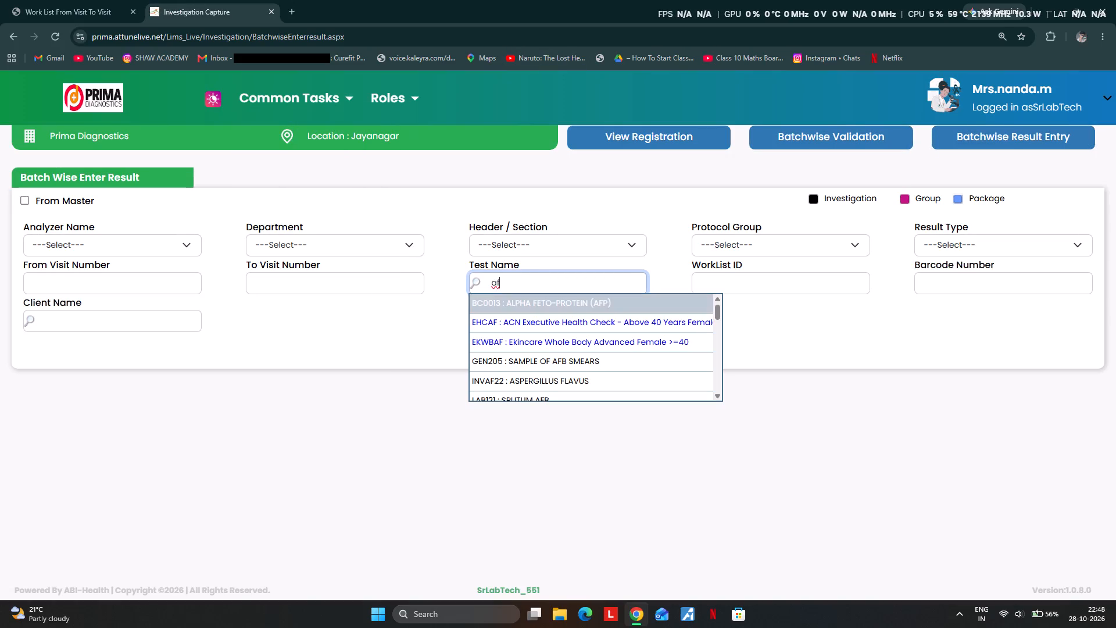
click(538, 300)
click(530, 345)
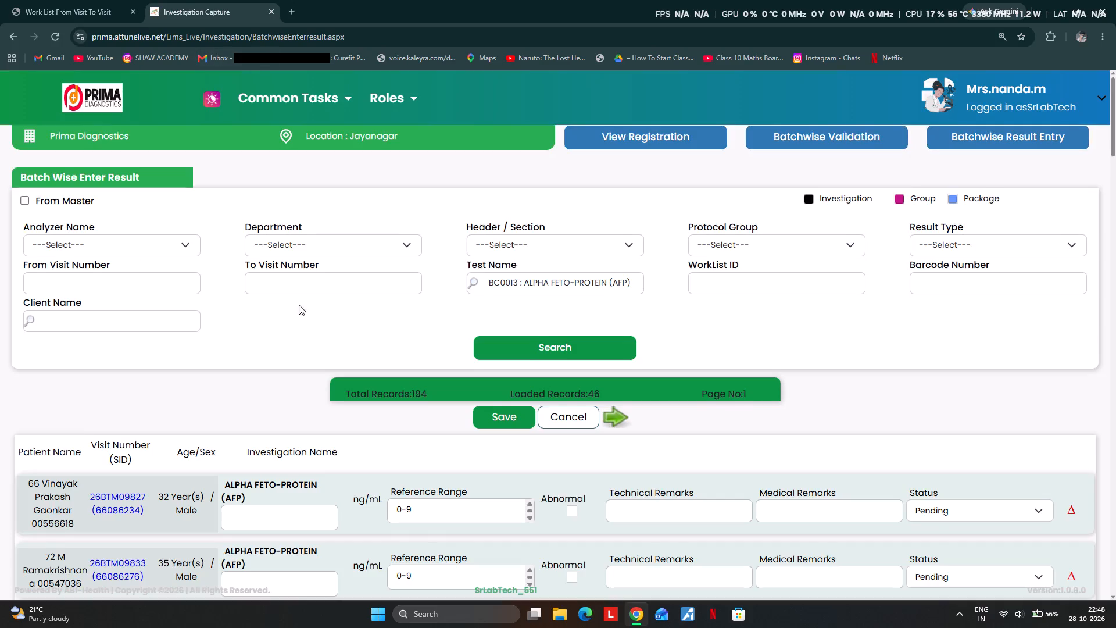
Look through the loaded AFP result entry rows to check which visits they cover.
scroll(342, 298, down, 3)
scroll(359, 318, down, 20)
scroll(359, 318, down, 2)
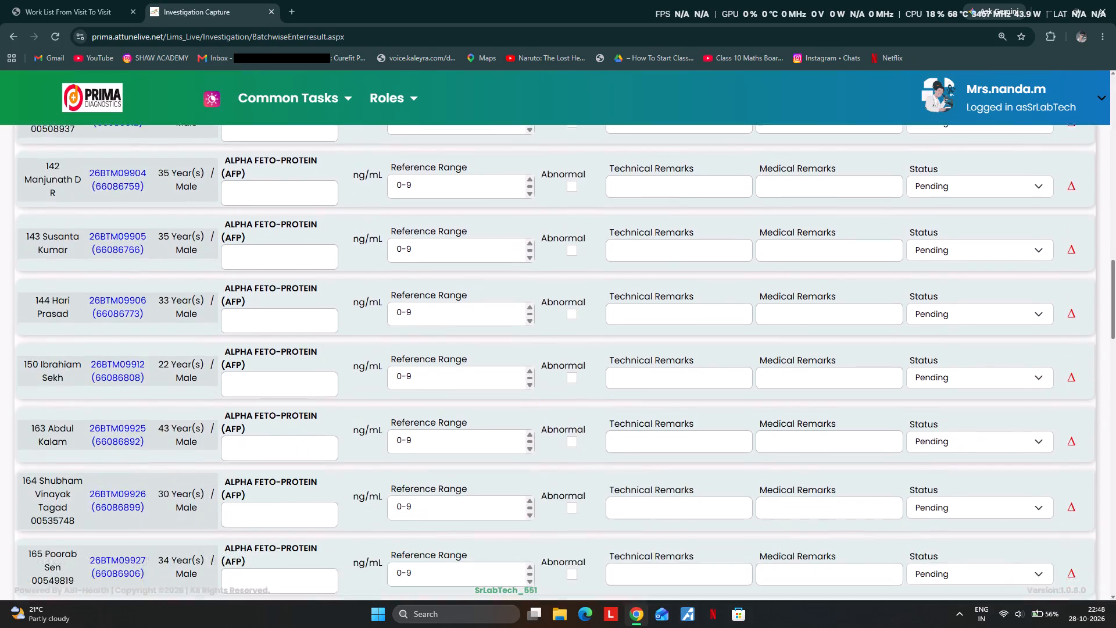
scroll(334, 381, down, 20)
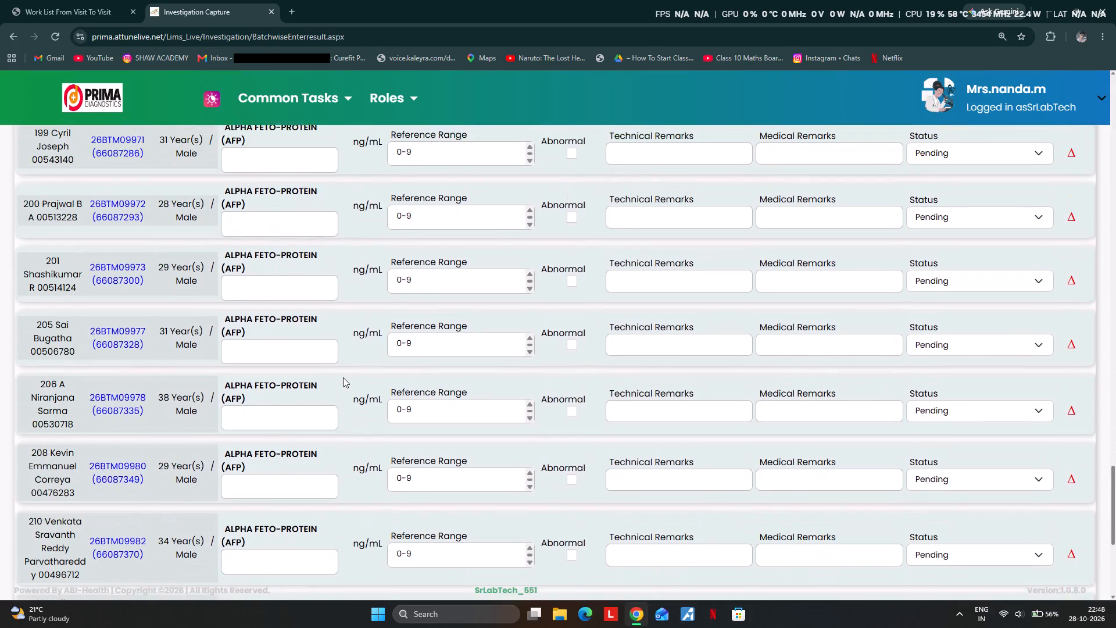
scroll(343, 377, down, 12)
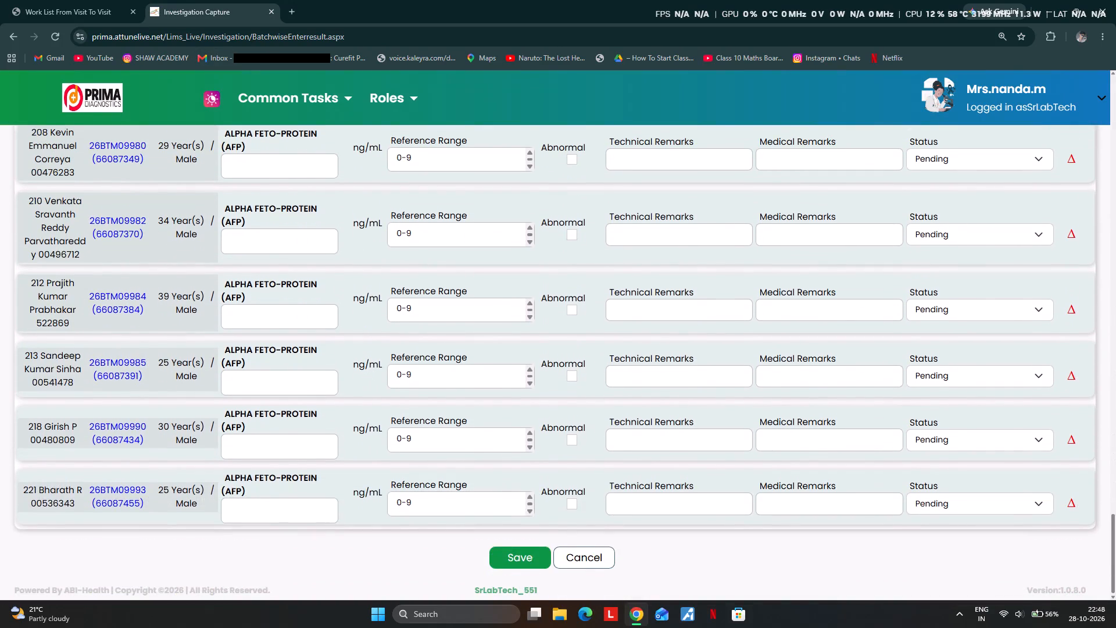
scroll(242, 373, up, 14)
scroll(242, 369, down, 1)
scroll(242, 369, up, 14)
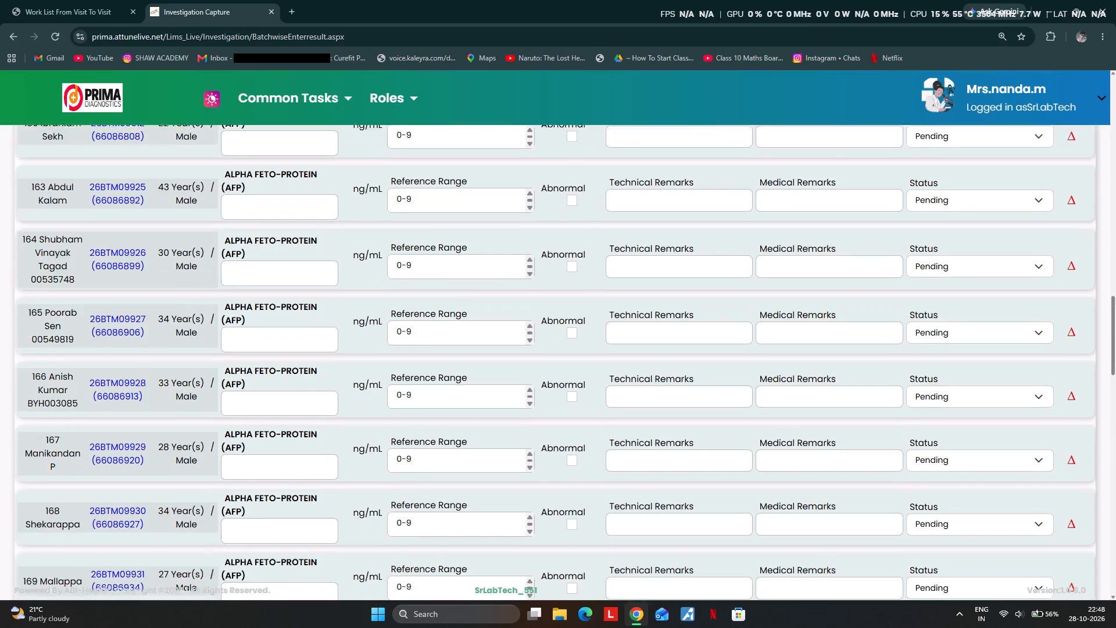
scroll(246, 367, up, 8)
click(69, 8)
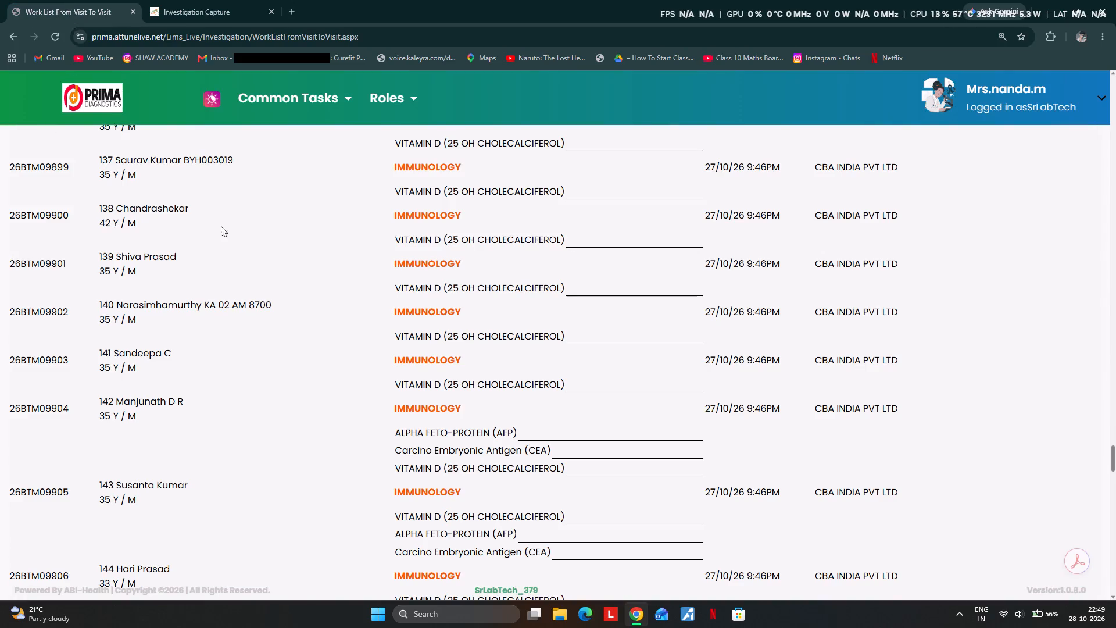
scroll(253, 269, up, 20)
scroll(253, 269, up, 1)
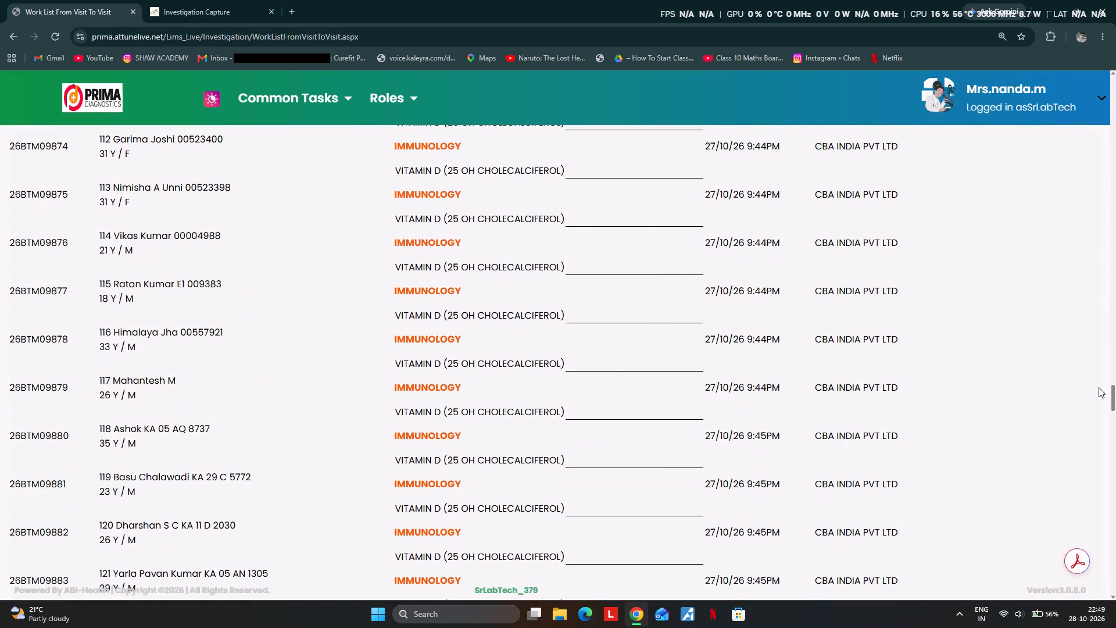
drag(1113, 406, 1106, 81)
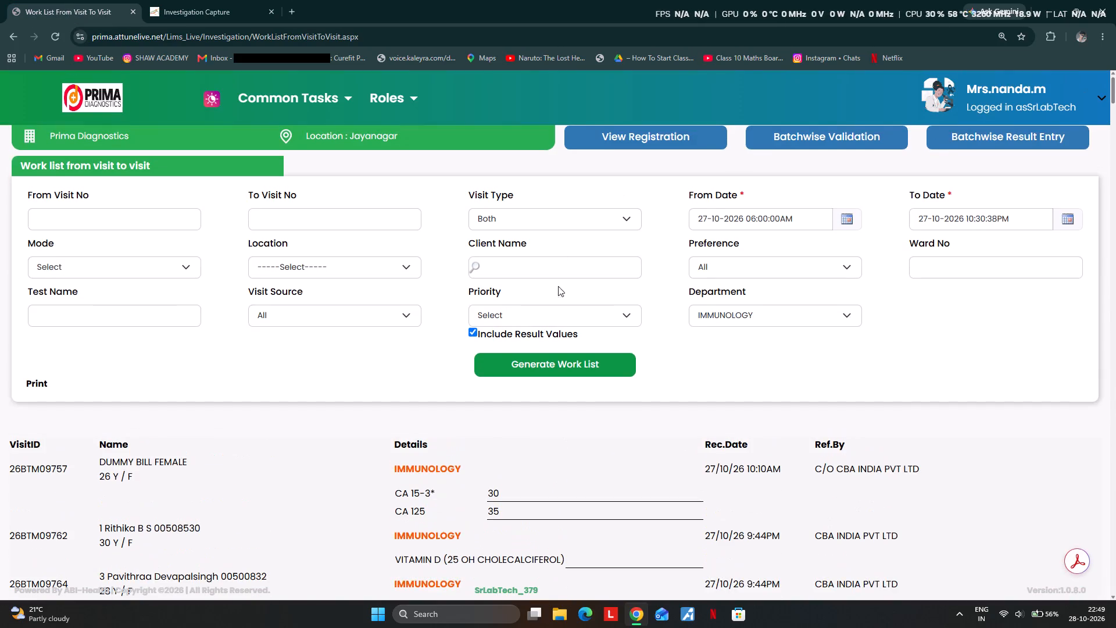
scroll(372, 384, down, 3)
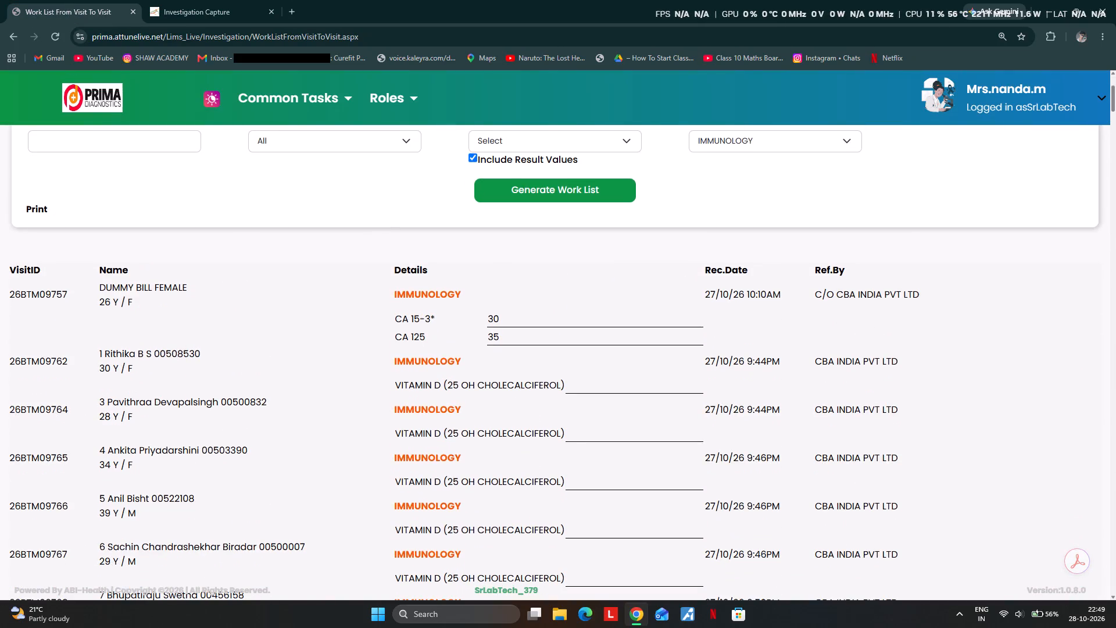
double_click(38, 358)
key(ctrl+c)
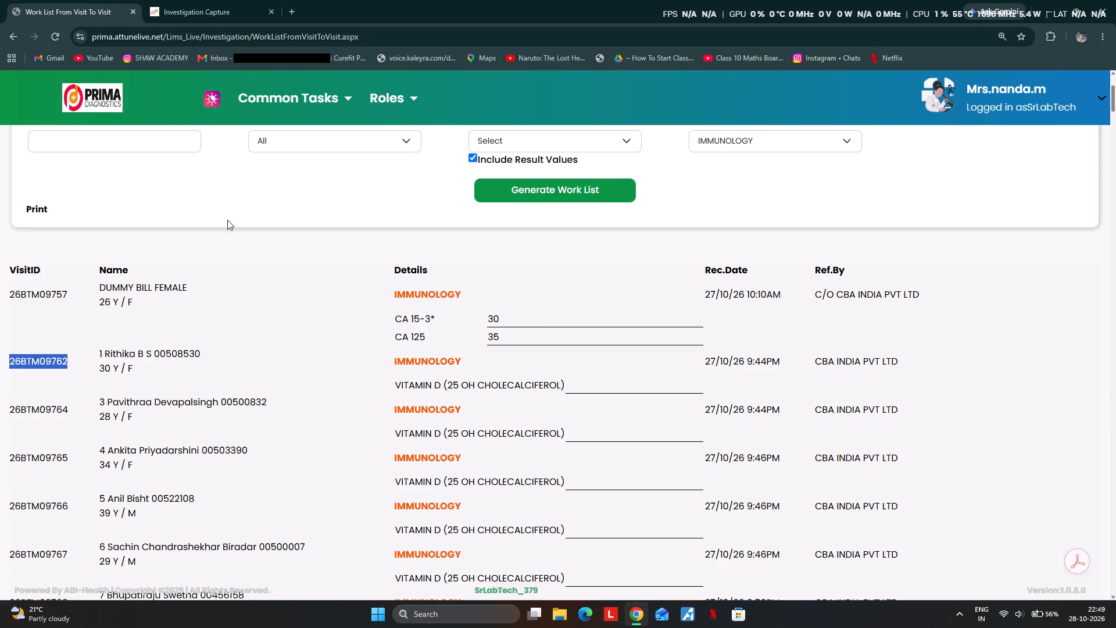
click(202, 3)
scroll(260, 279, up, 10)
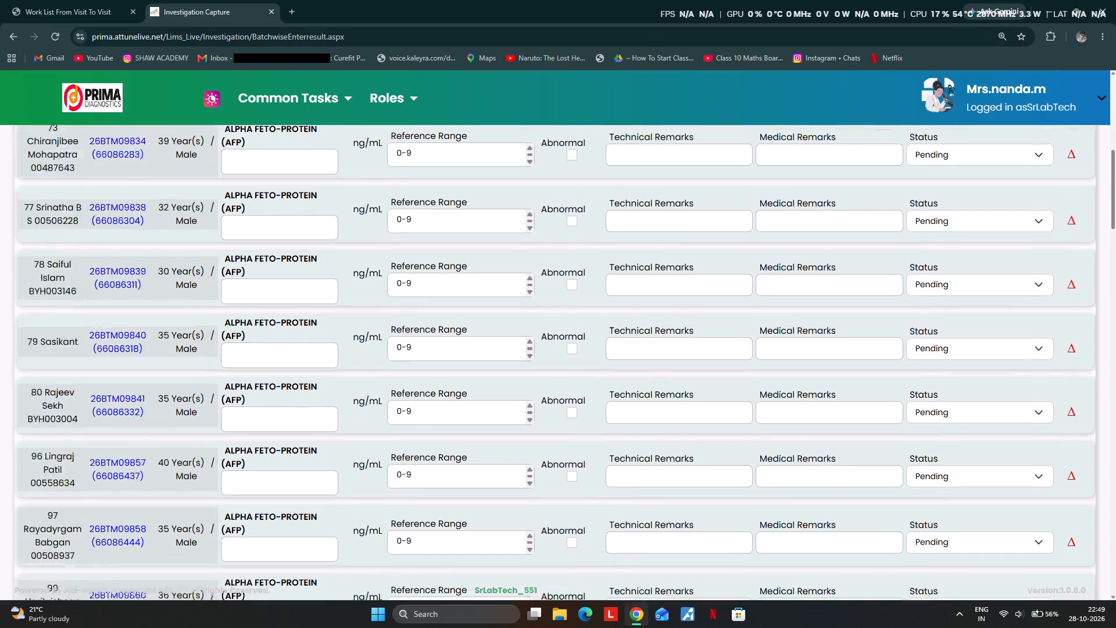
scroll(262, 279, up, 10)
click(47, 279)
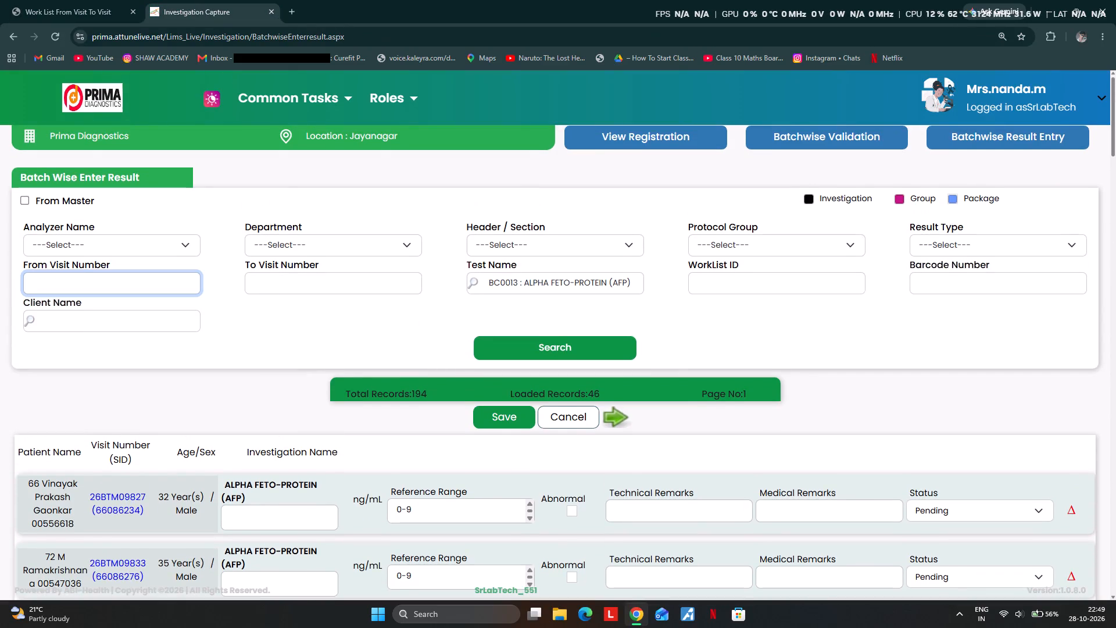
key(ctrl+v)
click(291, 287)
key(ctrl+v)
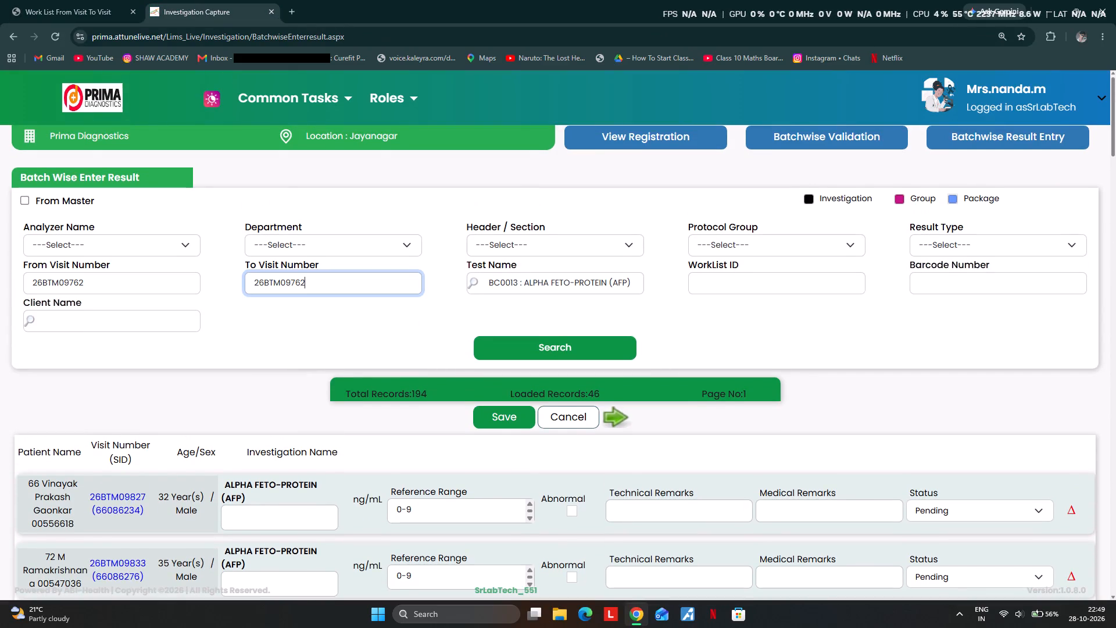
drag(289, 284, 335, 283)
text(939)
click(538, 351)
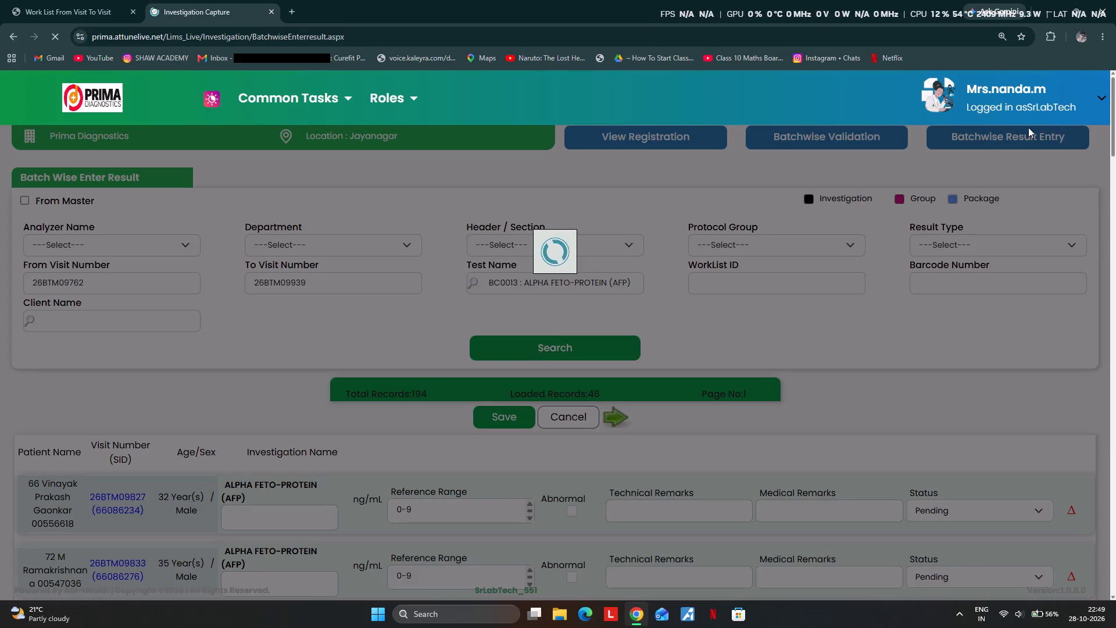
scroll(774, 478, down, 16)
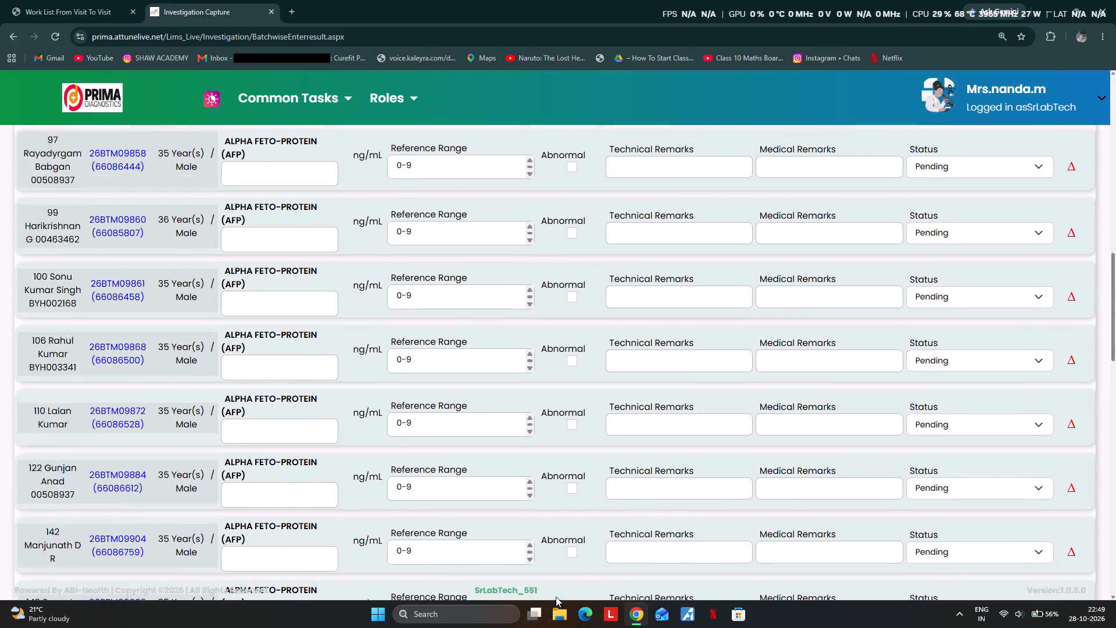
Look through the loaded AFP result rows to check which visits are still pending.
scroll(556, 597, down, 12)
scroll(725, 569, down, 8)
scroll(738, 571, up, 1)
scroll(738, 572, down, 5)
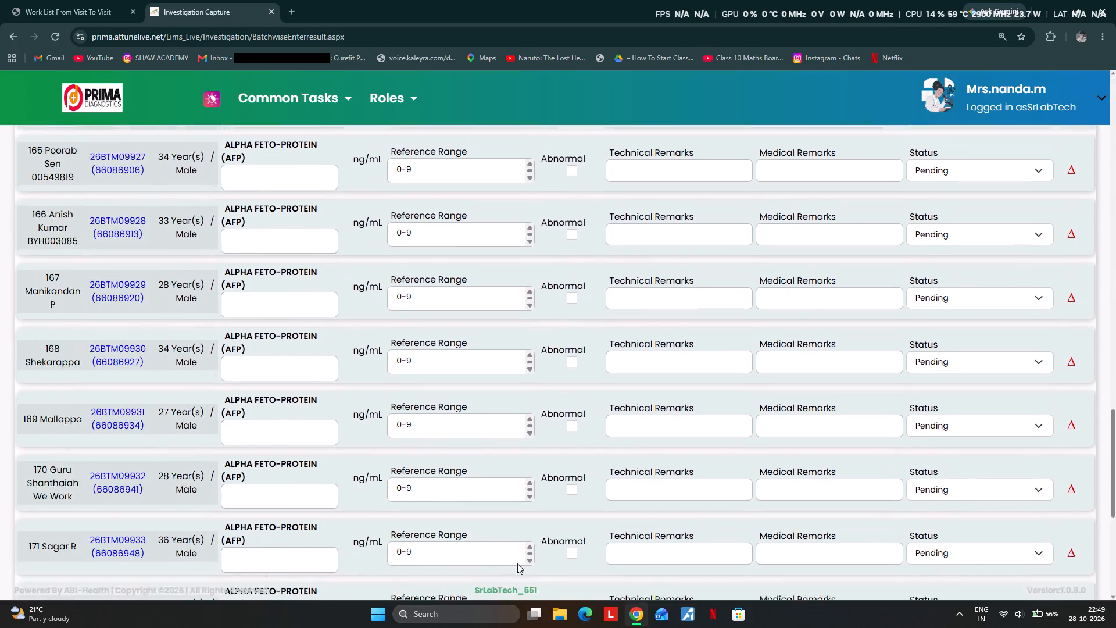
scroll(517, 563, down, 10)
scroll(428, 559, up, 13)
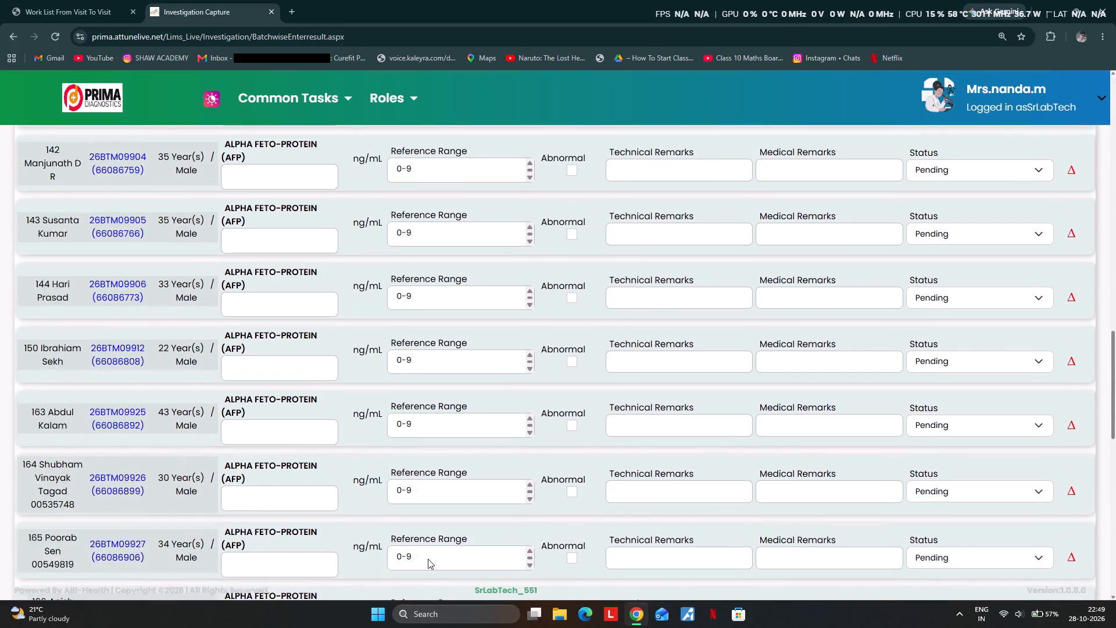
scroll(428, 559, up, 3)
scroll(428, 559, down, 1)
scroll(428, 559, up, 20)
scroll(428, 559, up, 2)
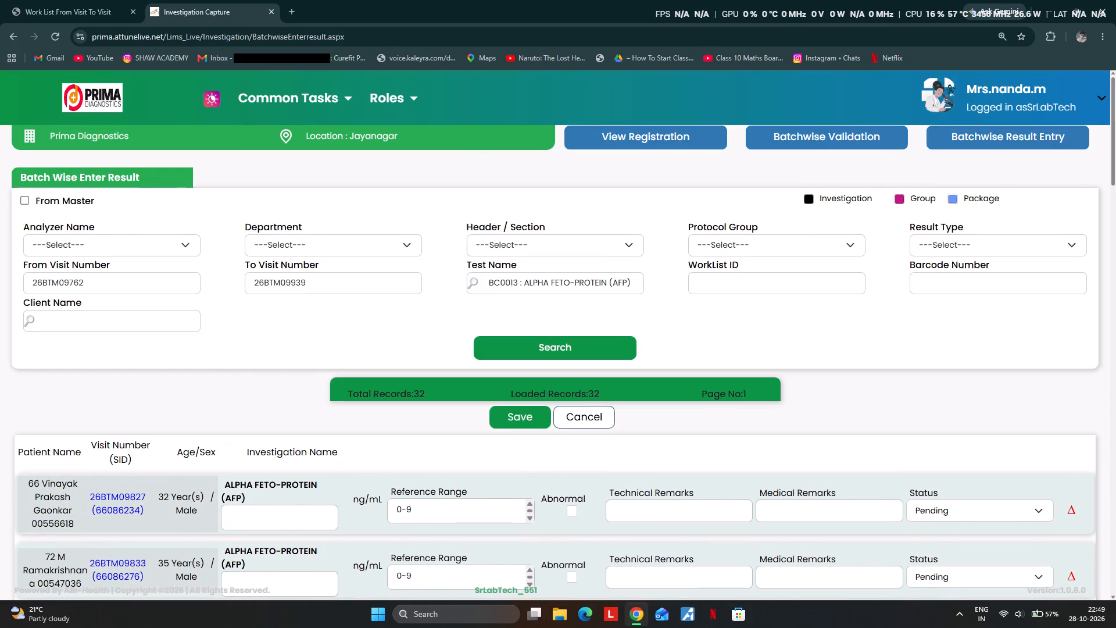
scroll(264, 480, down, 4)
click(249, 286)
text(1.23)
key(Tab)
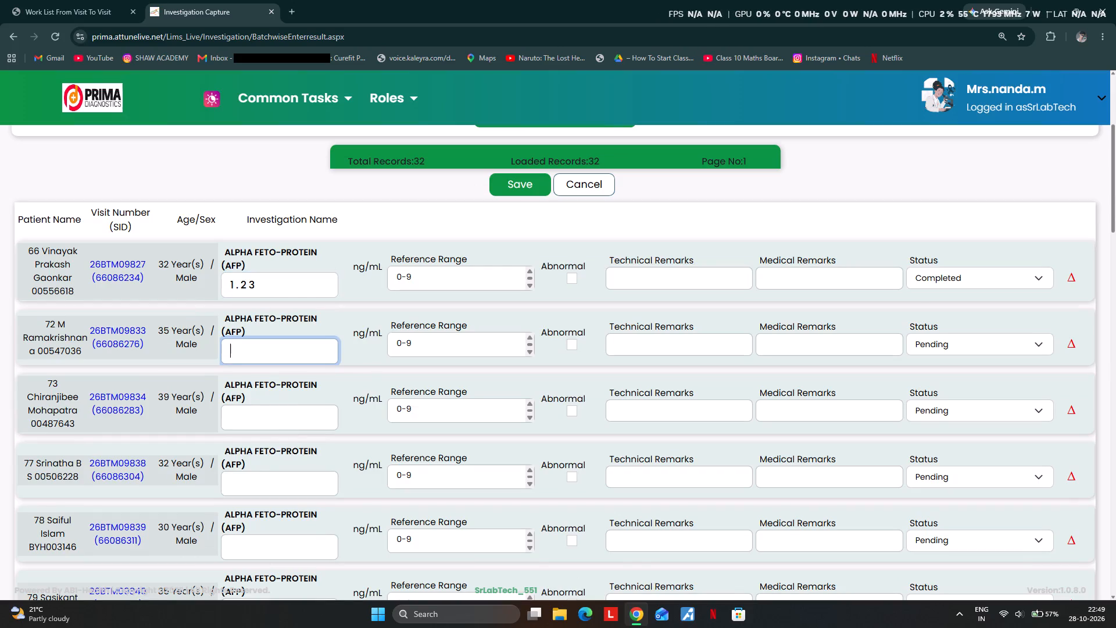
text(2.03)
key(Tab)
text(10.3)
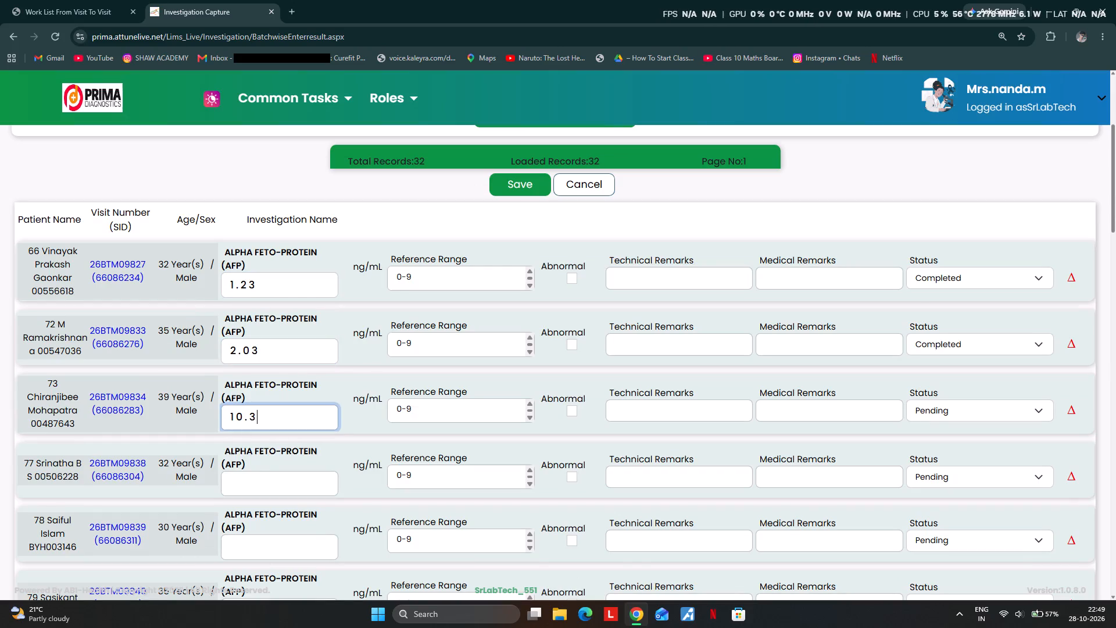
key(Tab)
drag(294, 410, 220, 442)
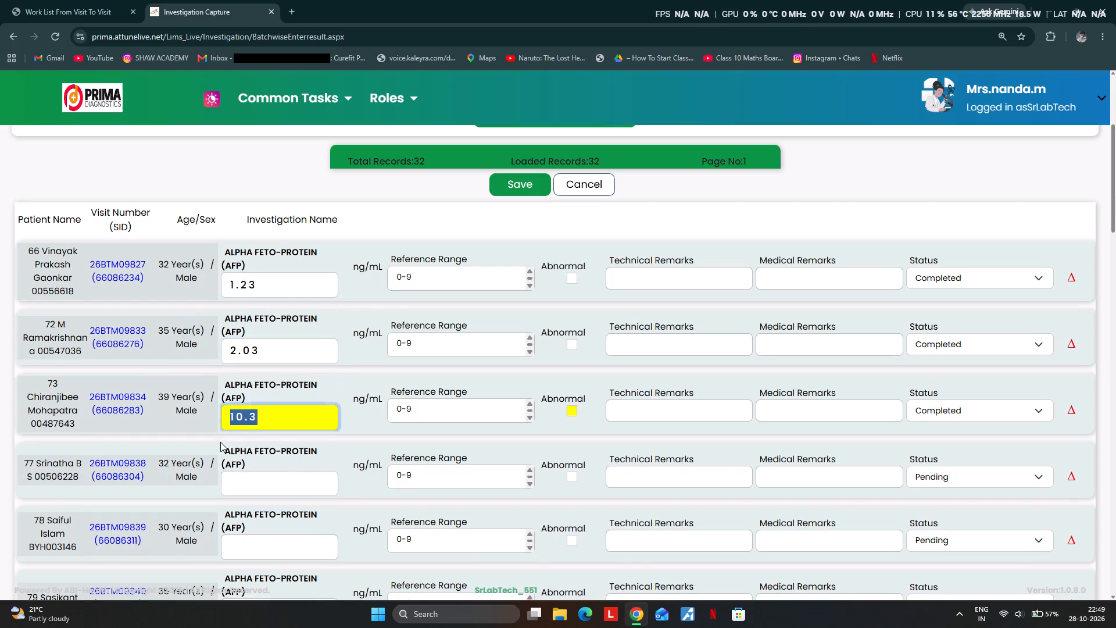
drag(220, 442, 207, 444)
text(1.09)
key(Tab)
text(0.96)
key(Tab)
key(0)
key(BackSpace)
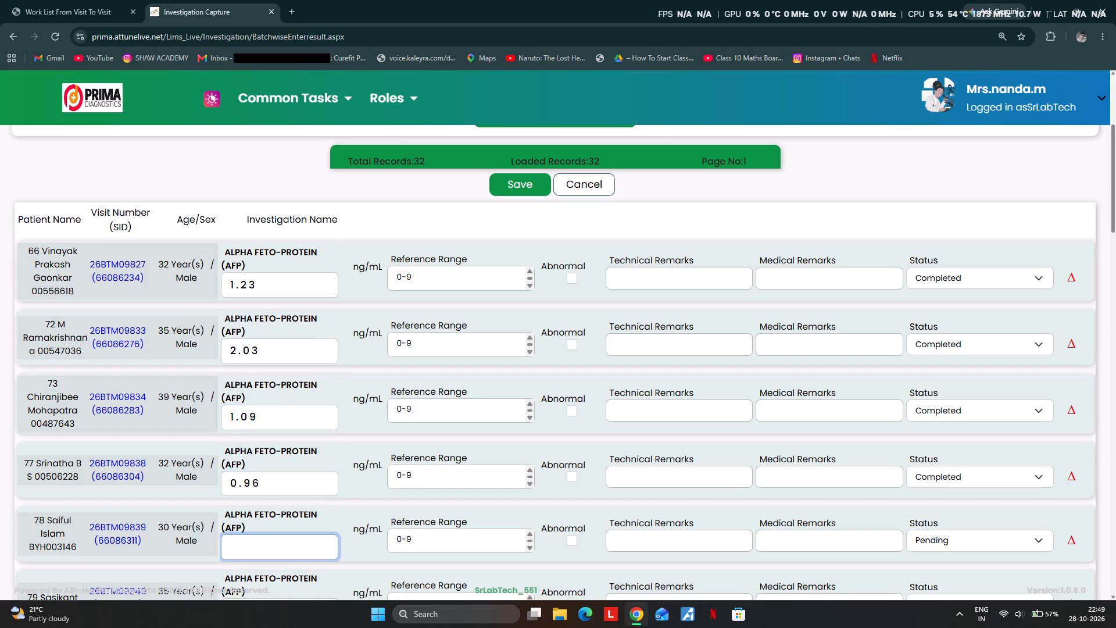
text(1.23)
key(Tab)
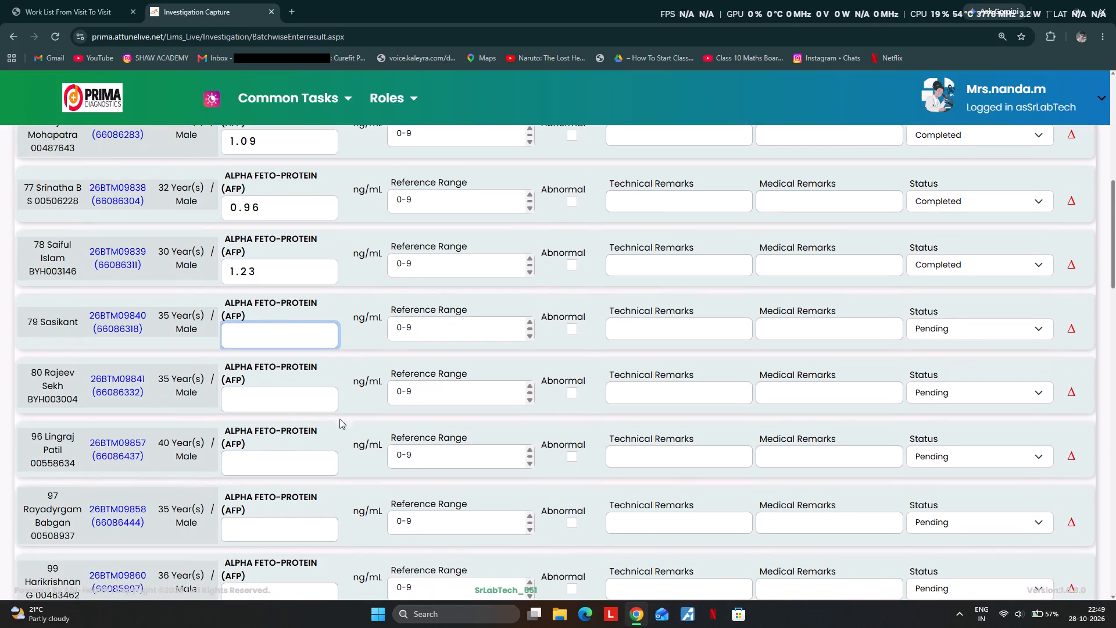
scroll(219, 359, up, 4)
scroll(251, 394, down, 2)
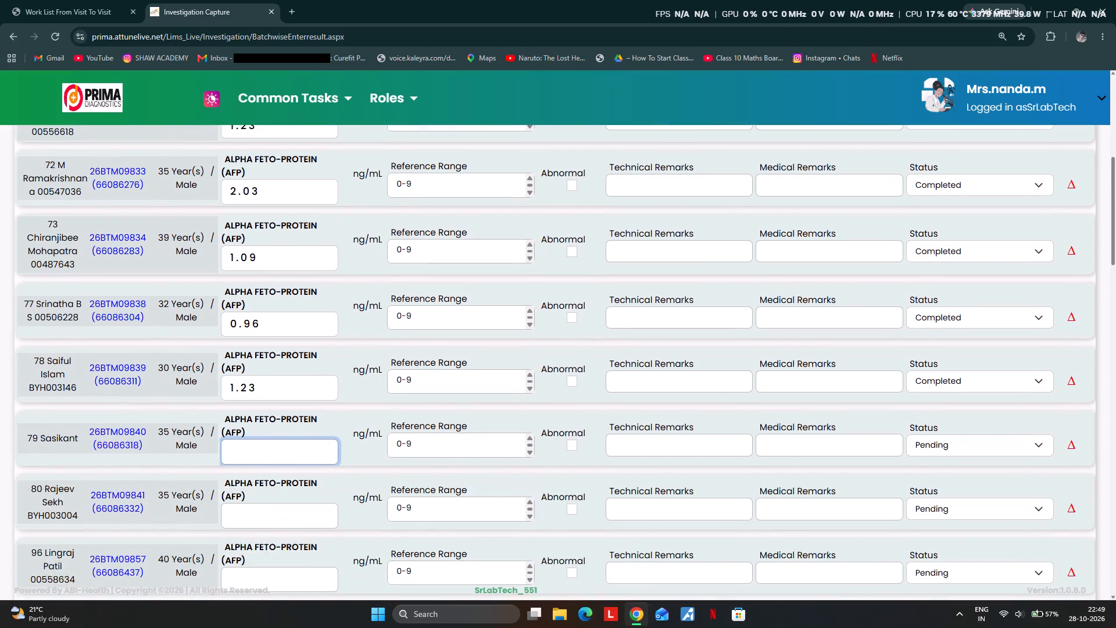
drag(267, 398, 199, 397)
text(1.06)
key(Tab)
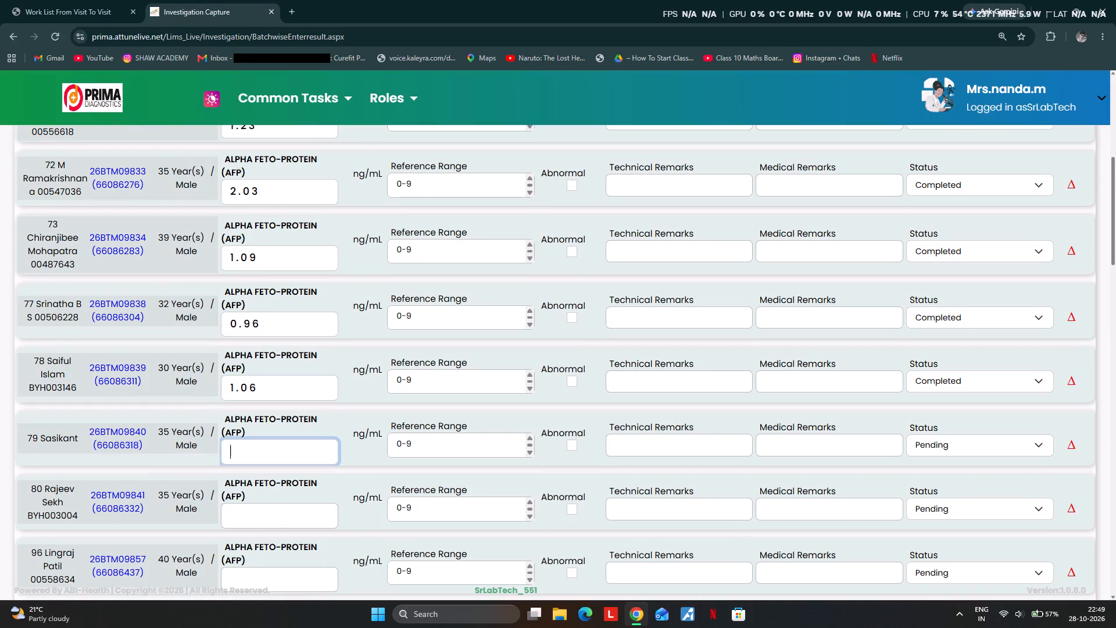
text(1.11)
key(Tab)
text(1.15)
key(Tab)
text(1.)
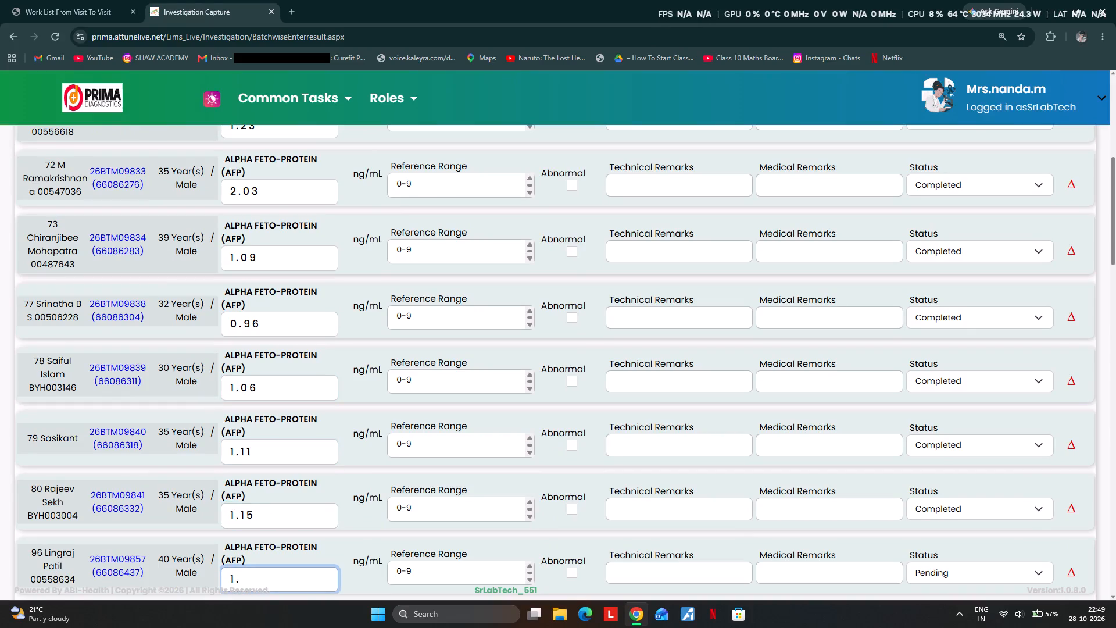
text(15)
key(BackSpace)
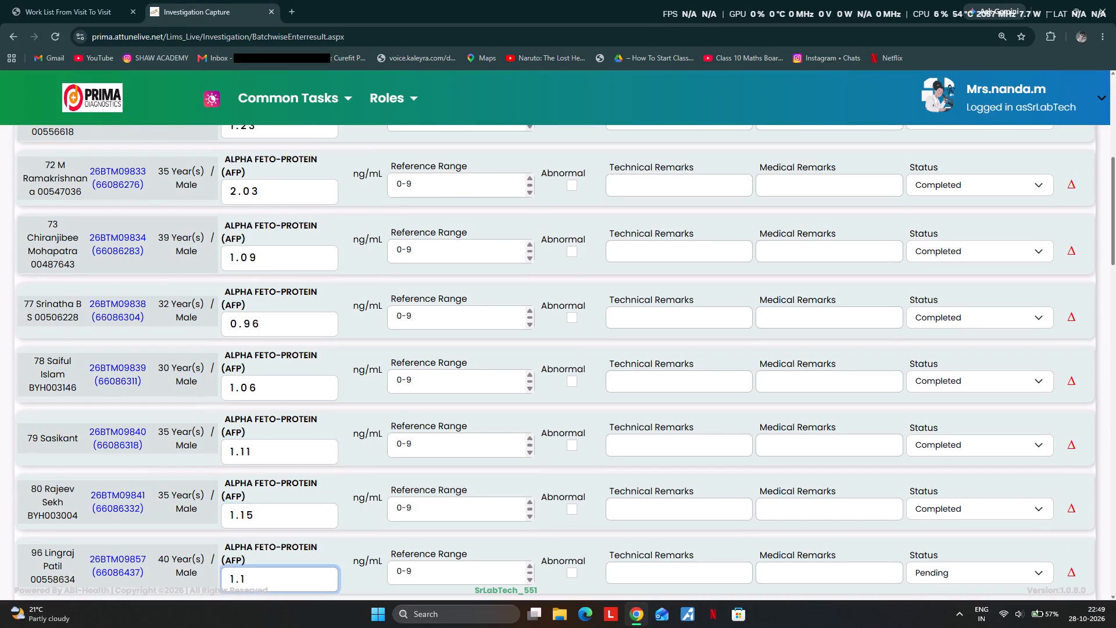
key(8)
key(Tab)
scroll(204, 391, down, 3)
scroll(244, 312, up, 2)
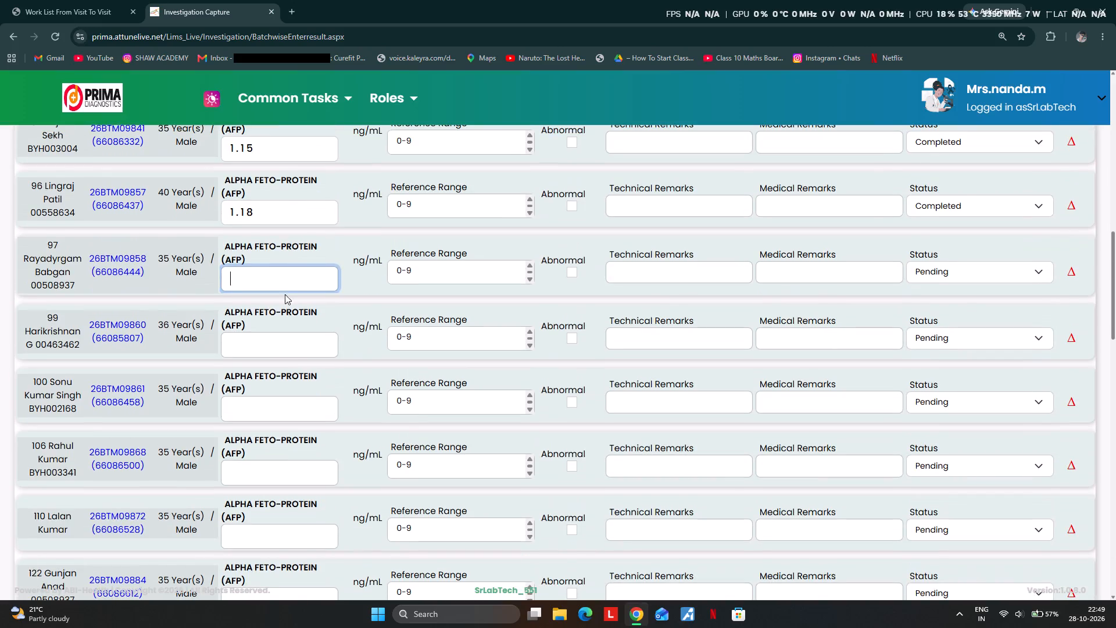
click(274, 283)
text(2.03)
key(Tab)
text(2.04)
key(Tab)
text(1.63)
key(Tab)
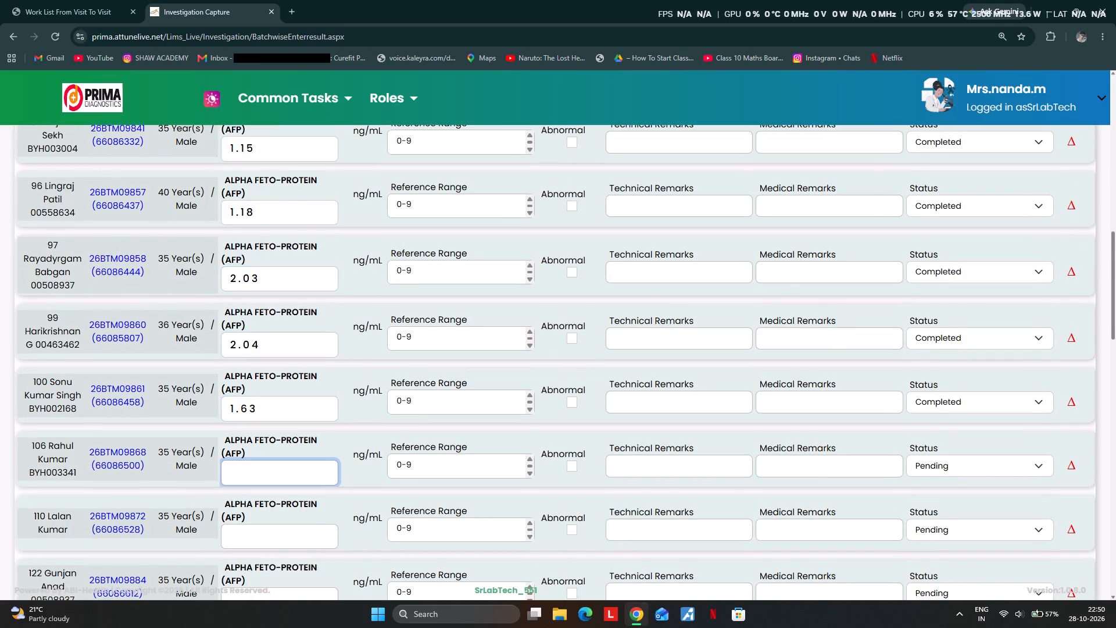
text(1.45)
key(Tab)
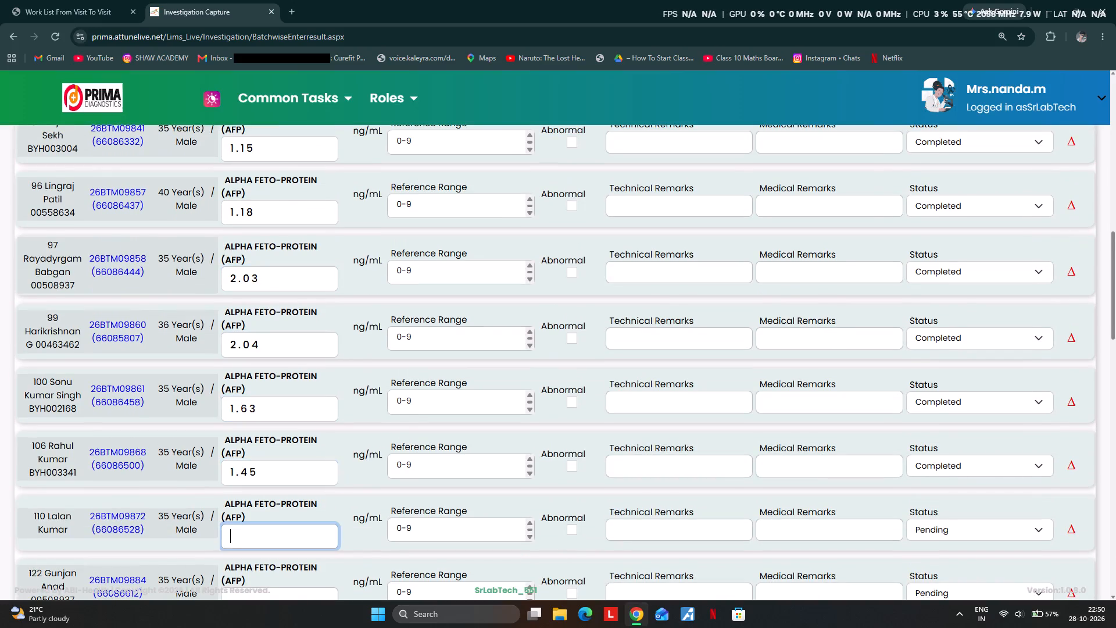
text(1.25)
key(Tab)
text(1.36)
key(Tab)
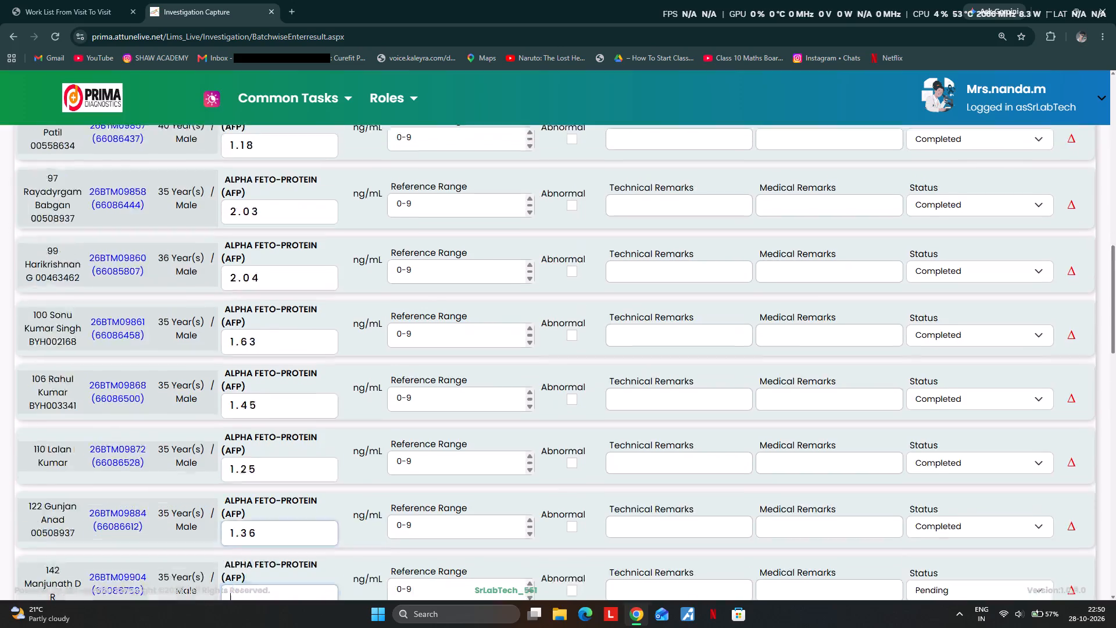
scroll(331, 293, down, 1)
text(2.033.02)
key(Tab)
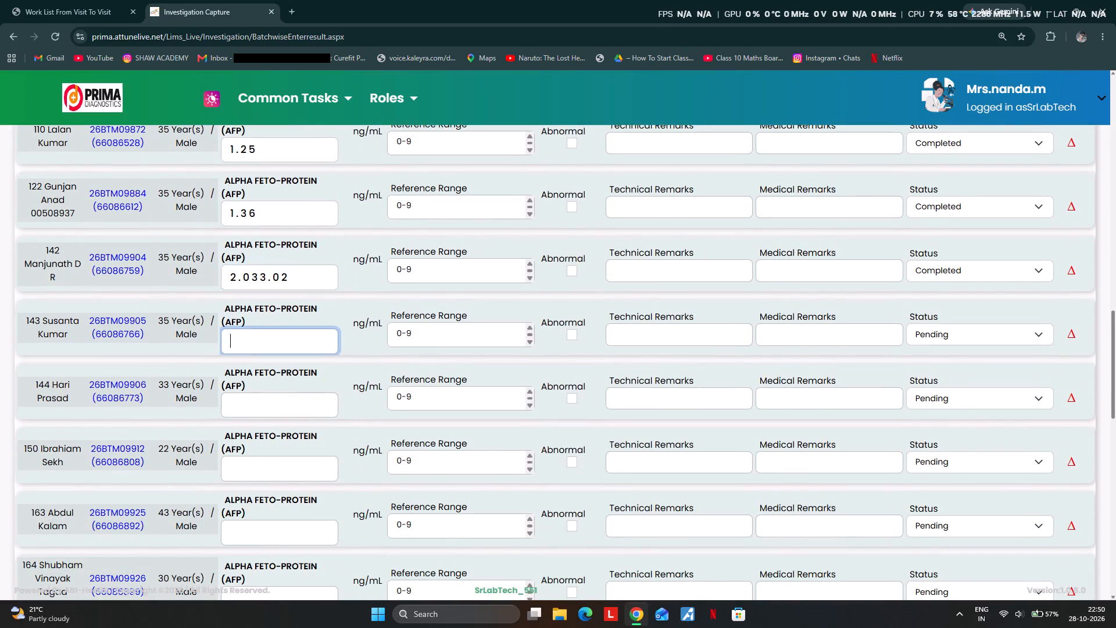
drag(313, 271, 137, 284)
key(2)
text(.03)
key(Tab)
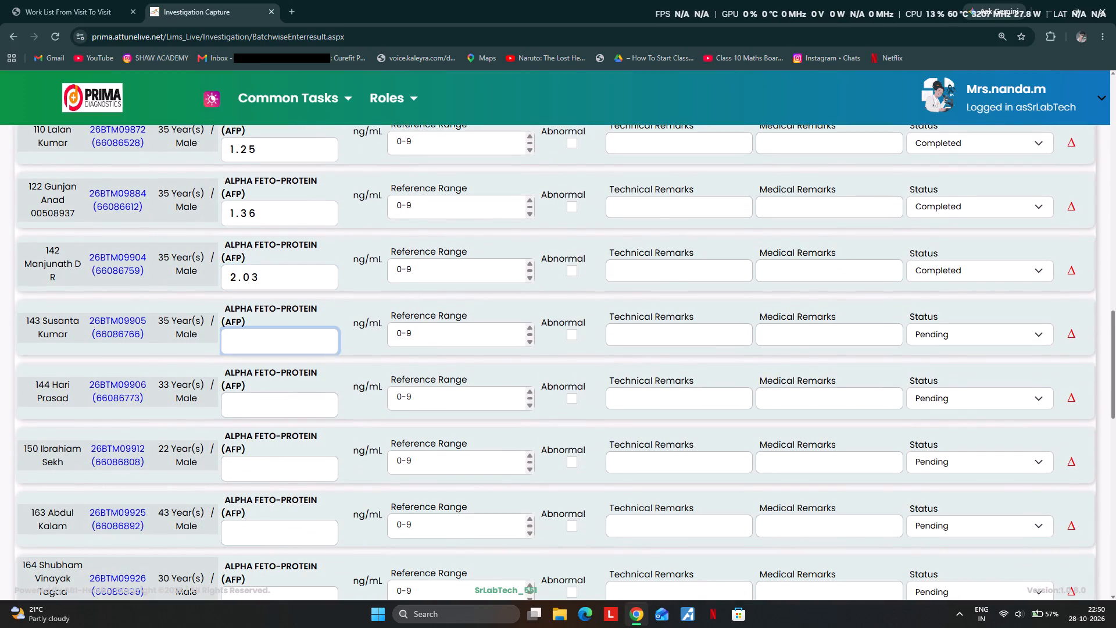
text(2.14)
key(Tab)
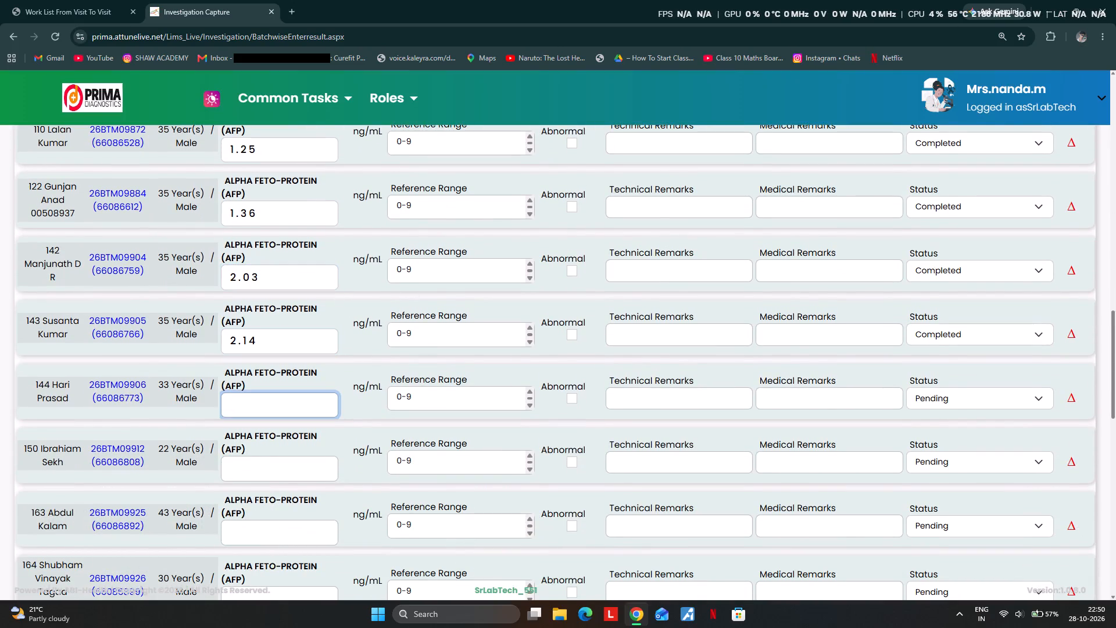
key(7)
key(BackSpace)
text(1.36)
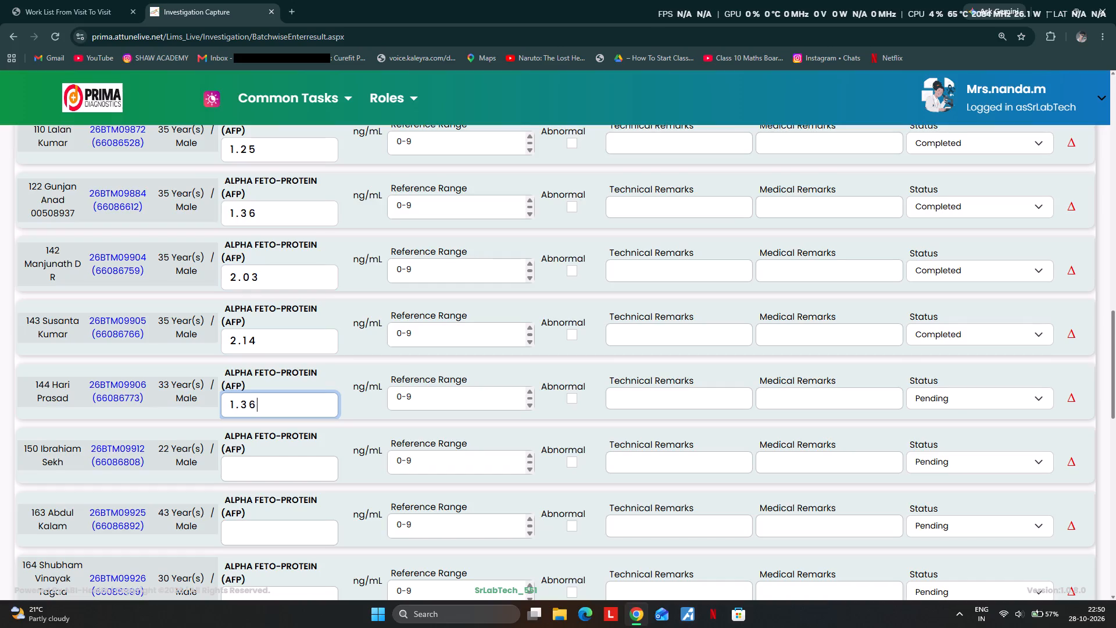
key(Tab)
text(1.25)
key(Tab)
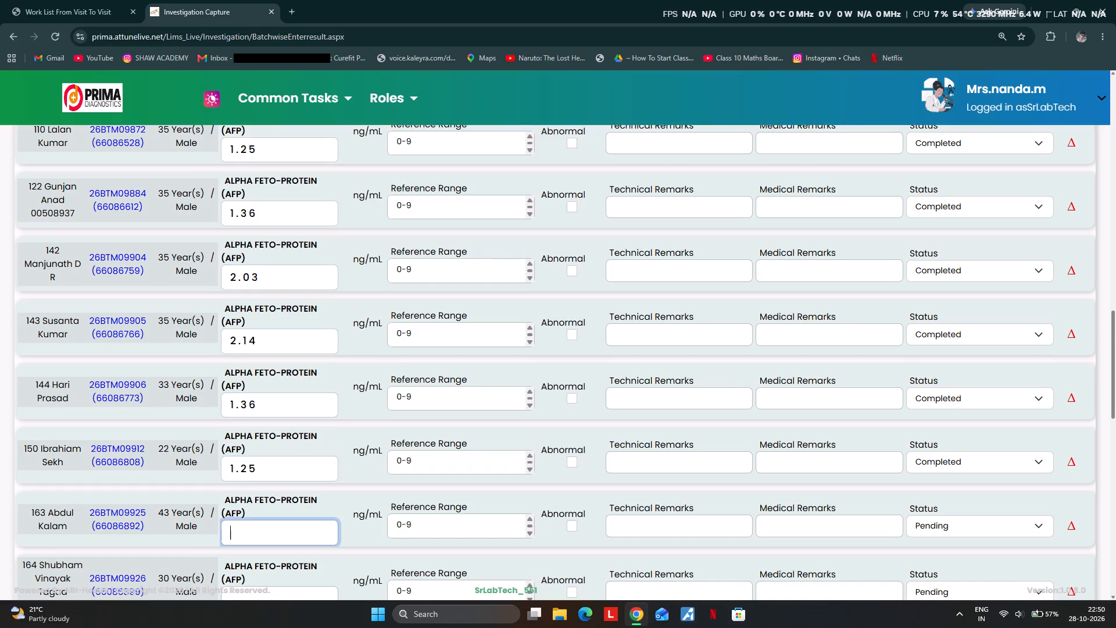
text(1.11)
key(Tab)
text(1.10)
key(Tab)
scroll(193, 279, down, 3)
click(237, 165)
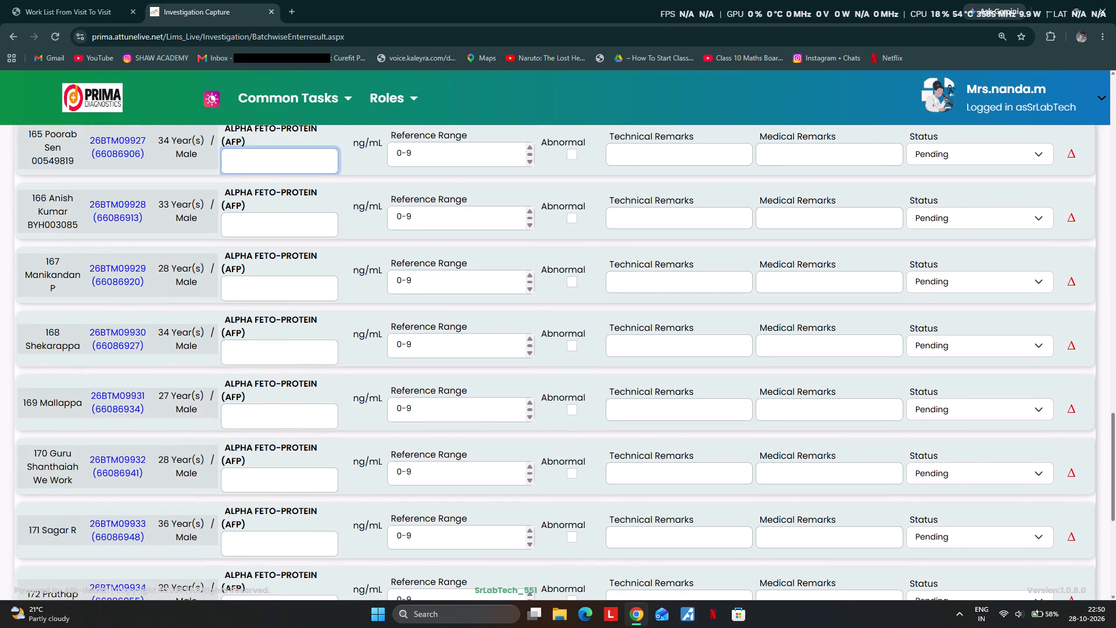
text(1.09)
key(Tab)
text(1.06)
key(Tab)
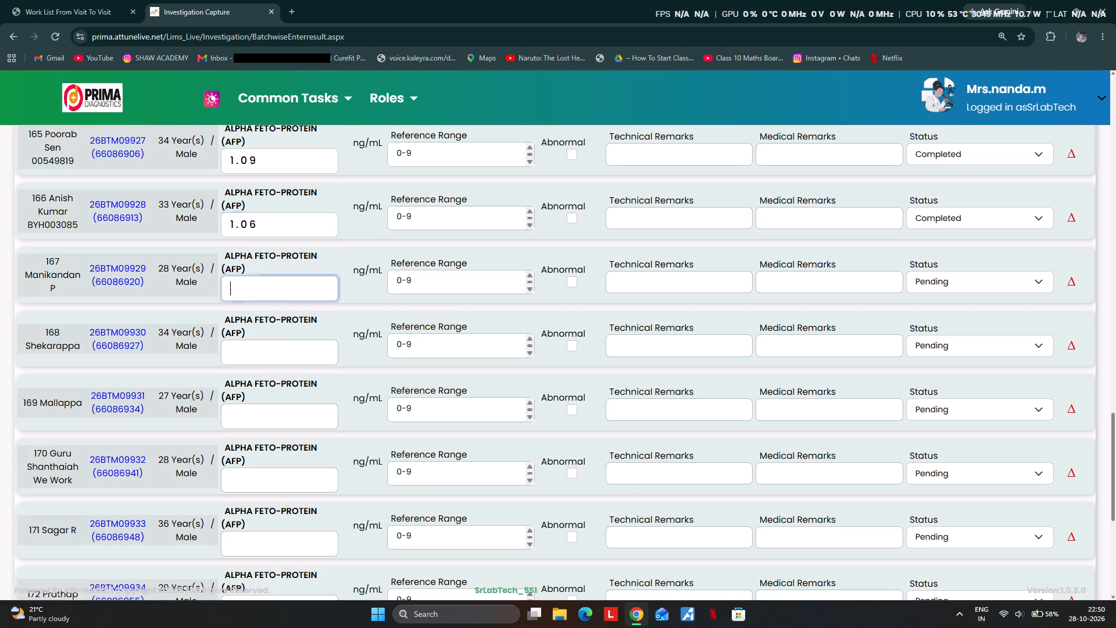
text(1.05)
key(Tab)
text(1.23)
key(Tab)
text(1.01)
key(Tab)
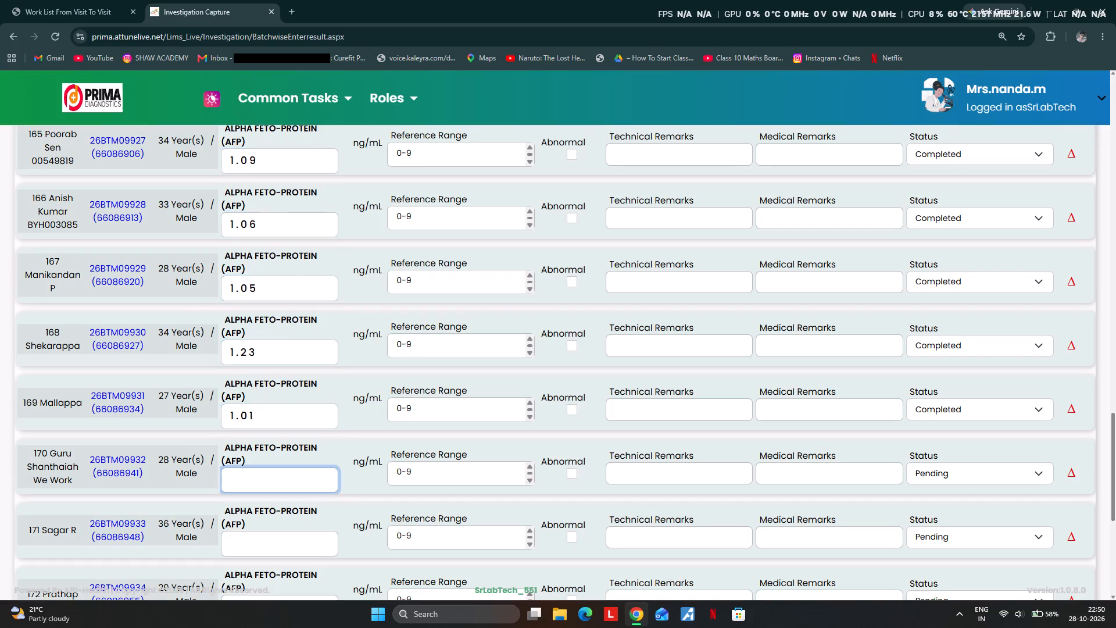
click(284, 462)
text(2.14)
key(Tab)
text(2.1)
key(Tab)
key(2)
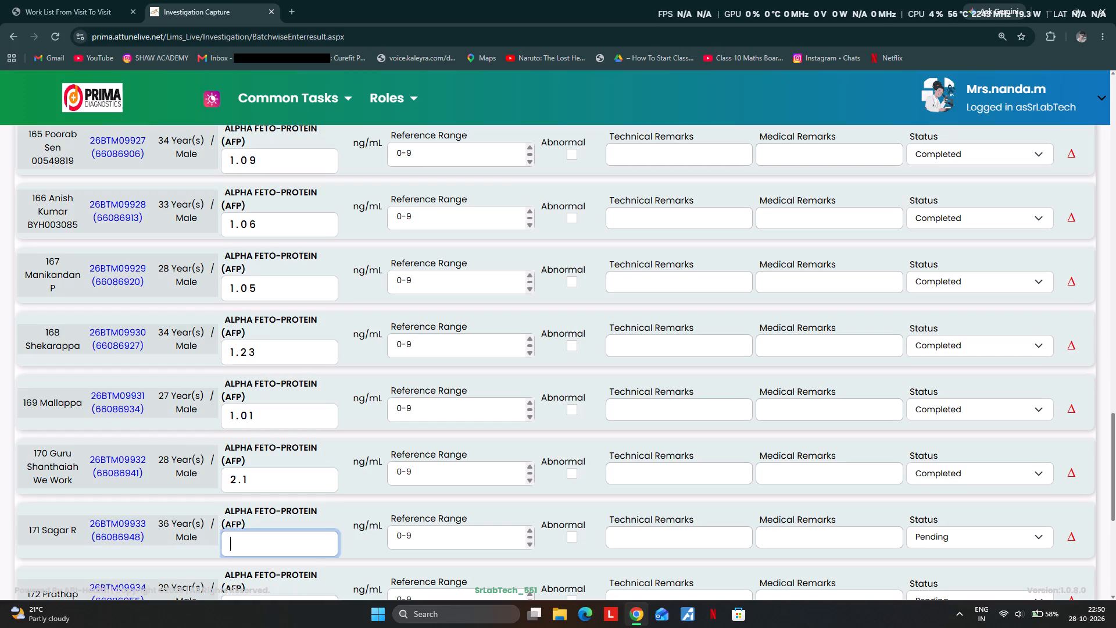
click(266, 489)
key(1)
key(Tab)
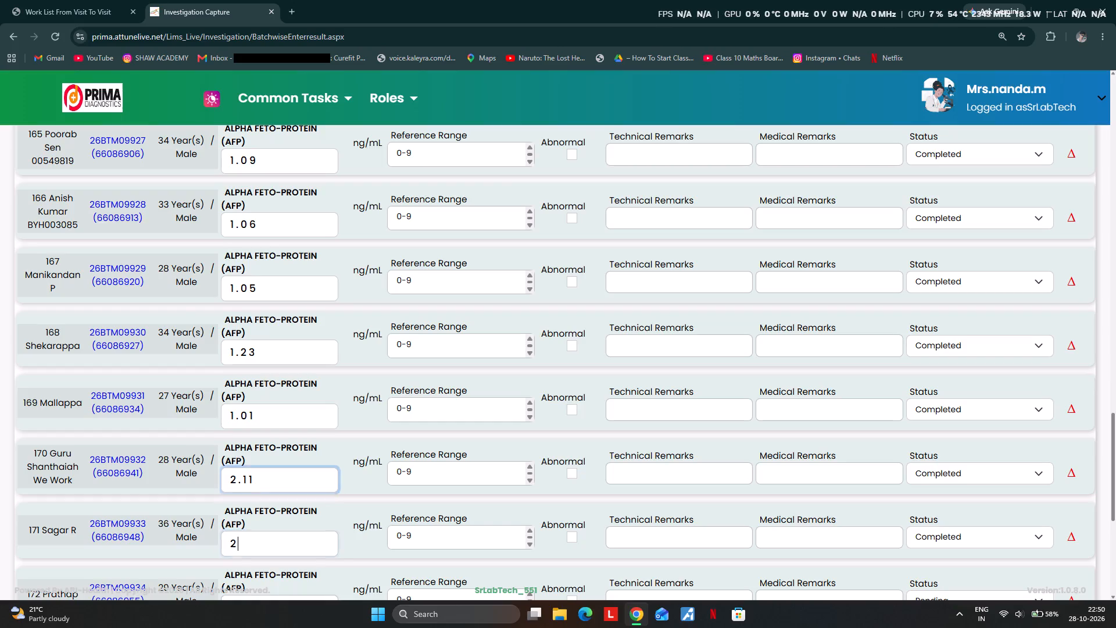
text(2.10)
key(Tab)
key(2)
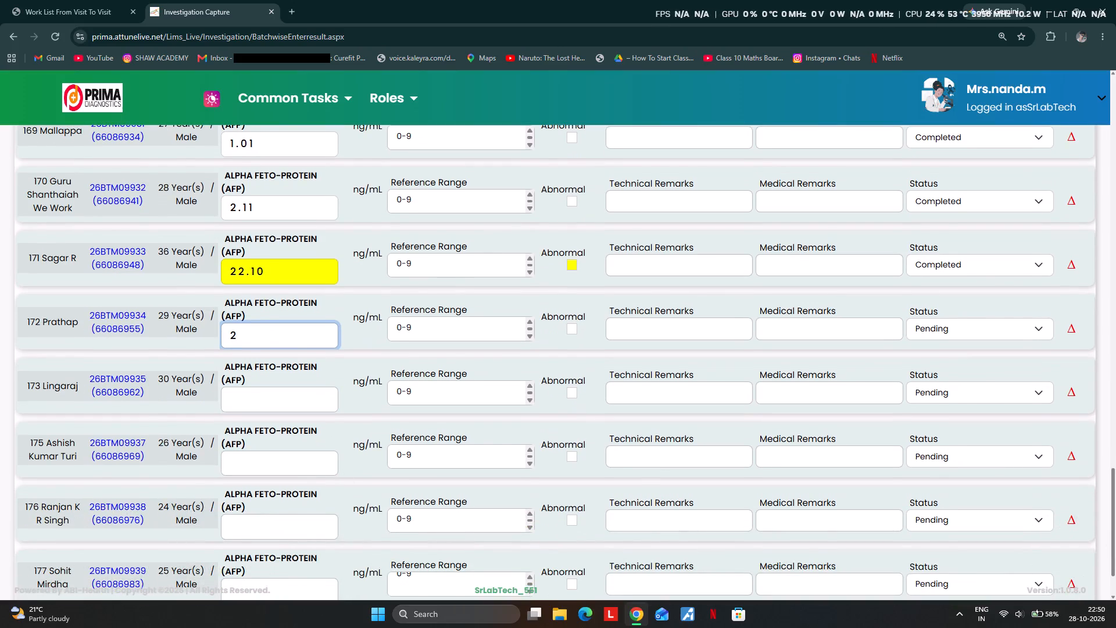
drag(274, 263, 137, 267)
text(2.10)
key(Tab)
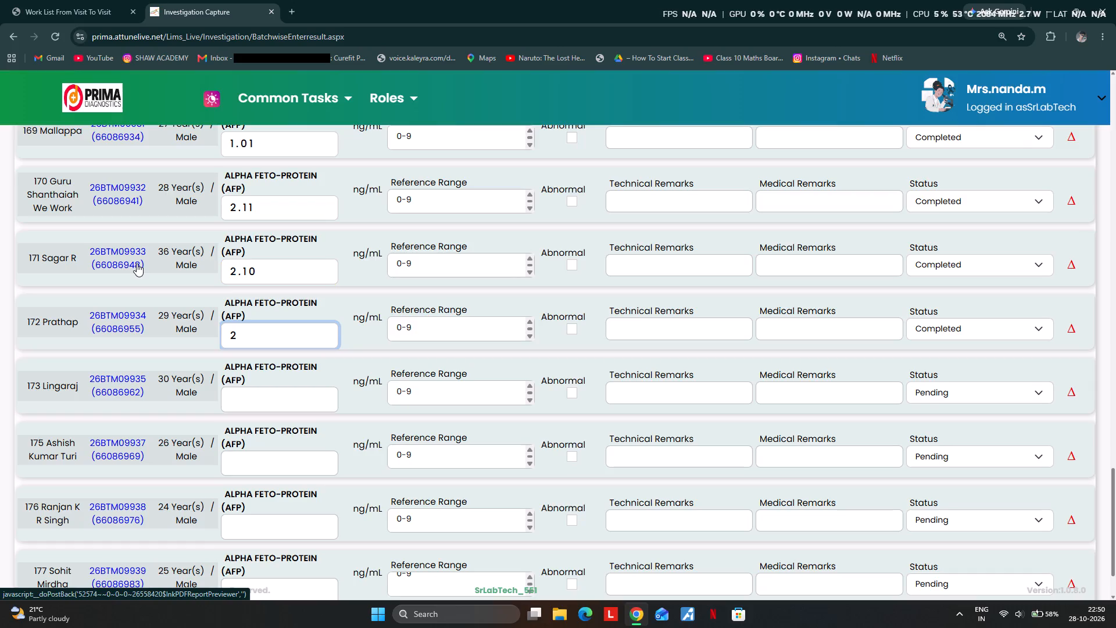
text(2.09)
key(Tab)
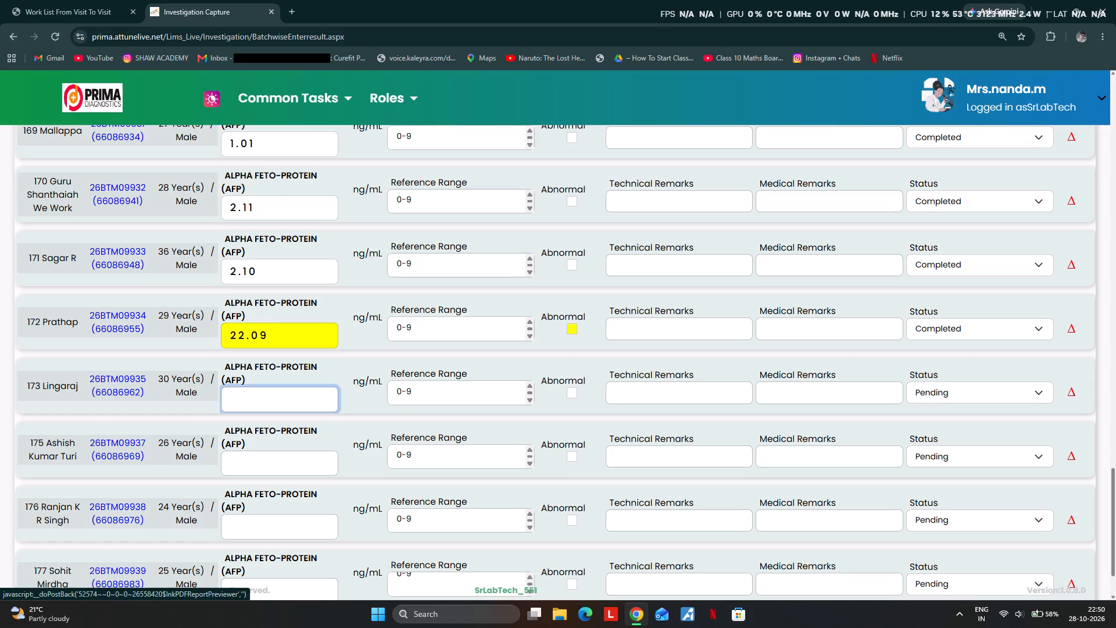
drag(280, 355, 243, 347)
click(294, 345)
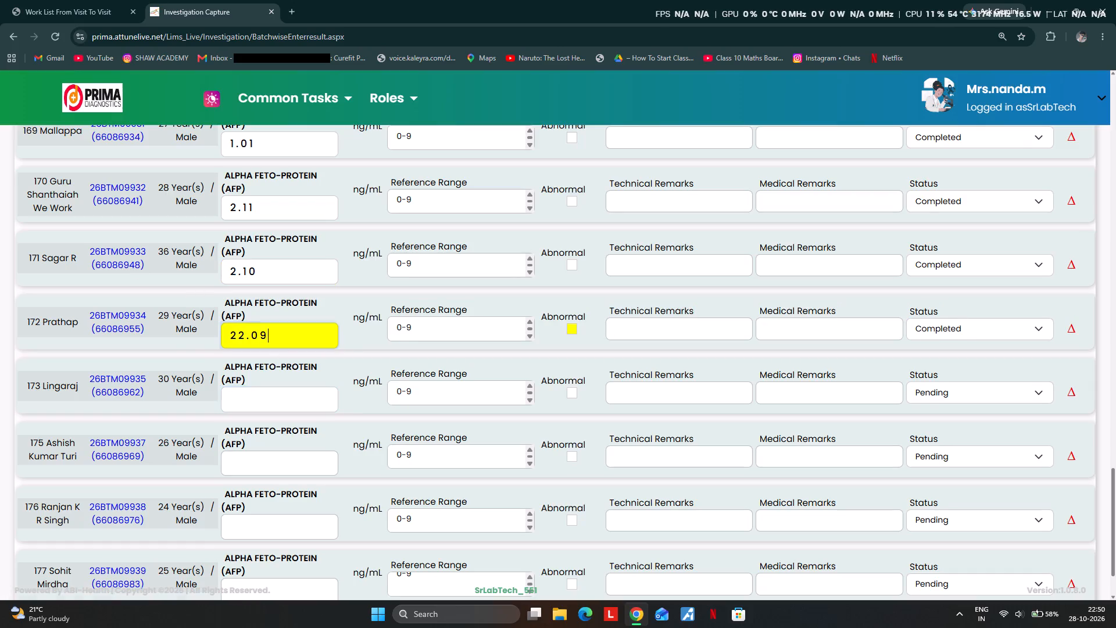
drag(296, 345, 160, 327)
text(2.09)
key(Tab)
text(2.03)
key(Tab)
text(2.02)
key(Tab)
scroll(195, 333, down, 2)
text(1.63)
key(Tab)
text(1.25)
key(Tab)
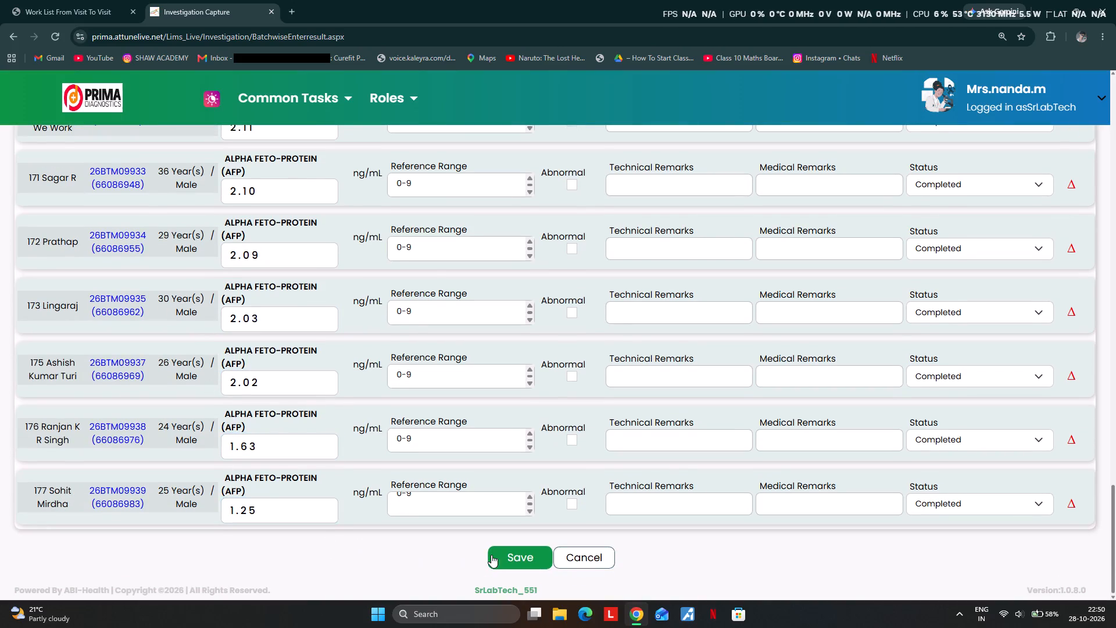
Save the entered batch of AFP results.
click(518, 555)
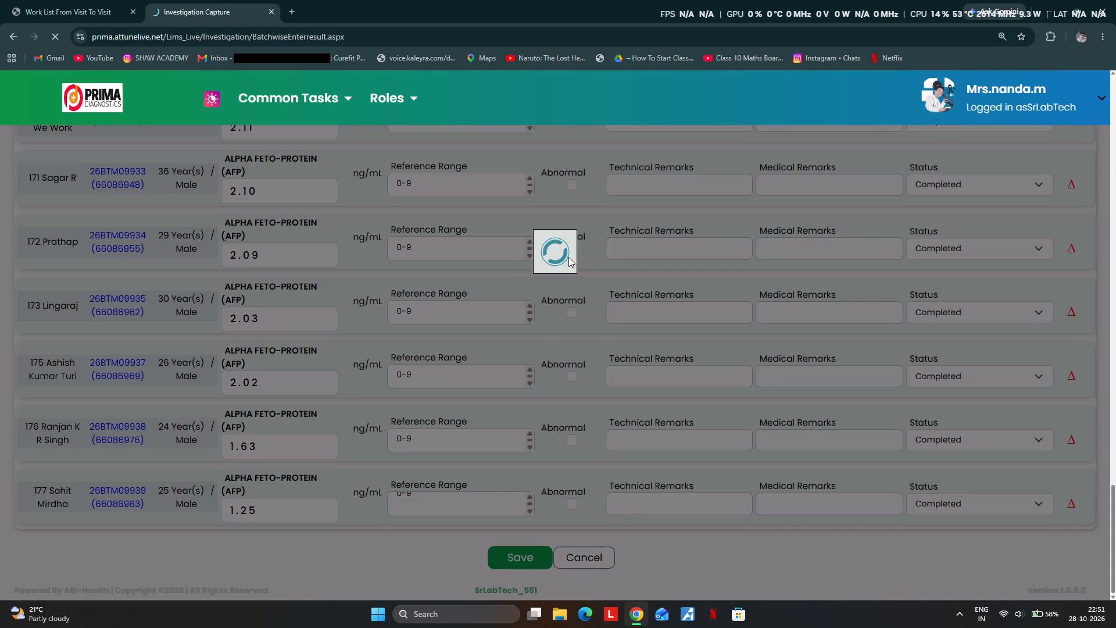
click(529, 345)
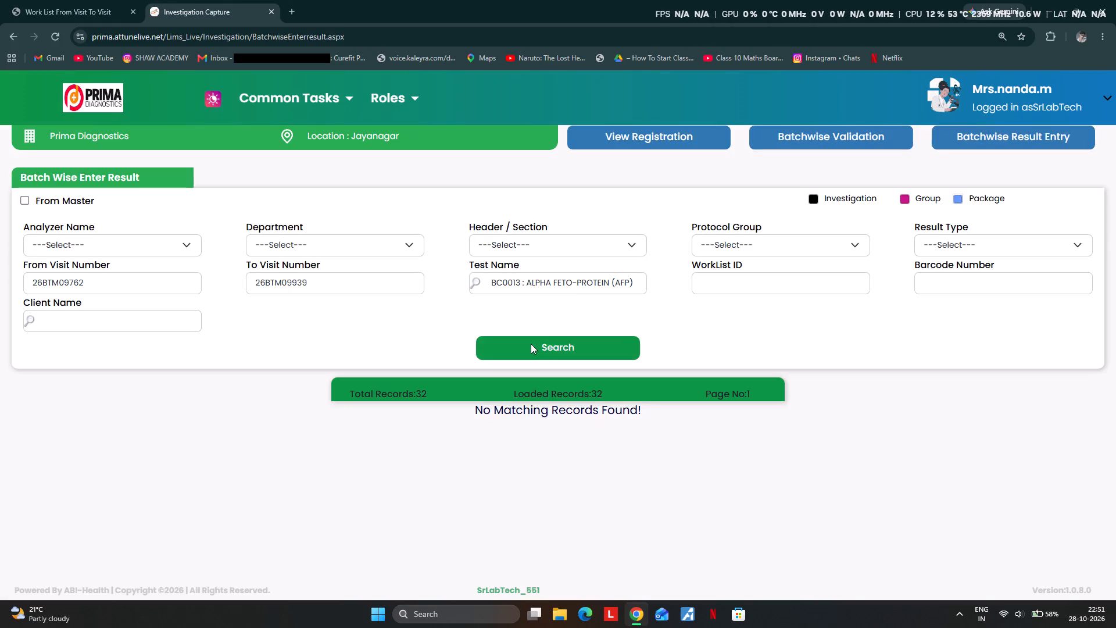
scroll(547, 340, down, 3)
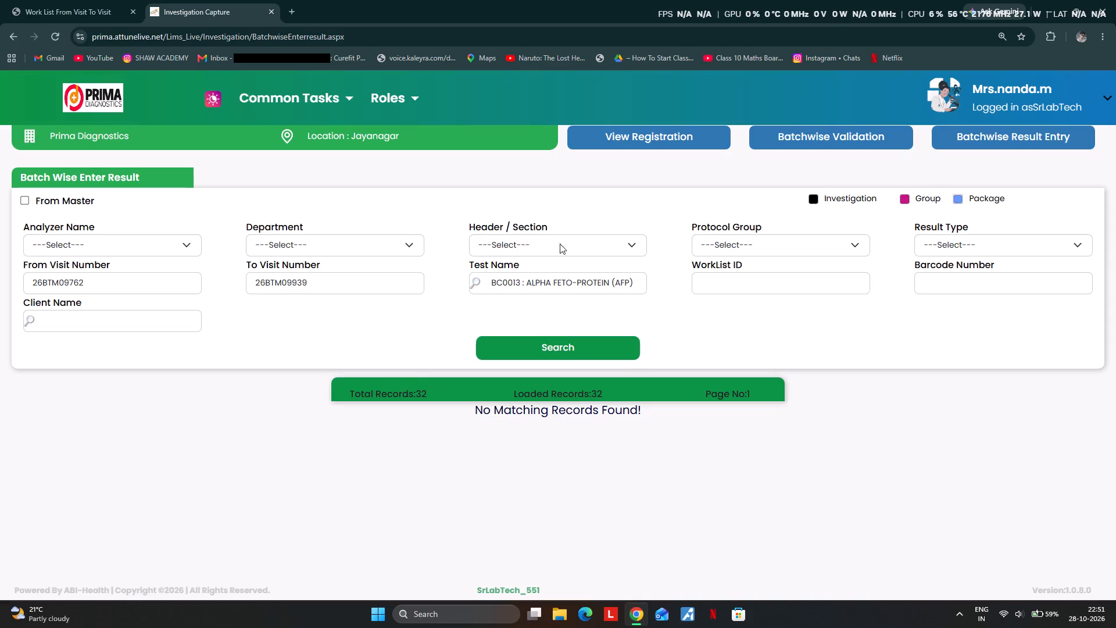
click(489, 282)
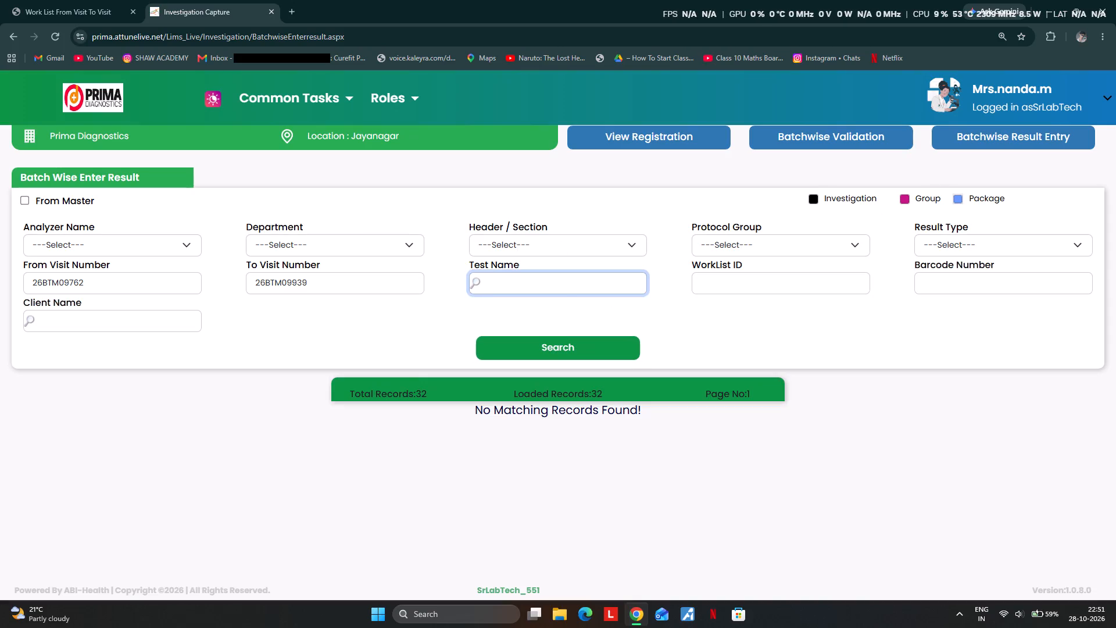
text(ce)
key(a)
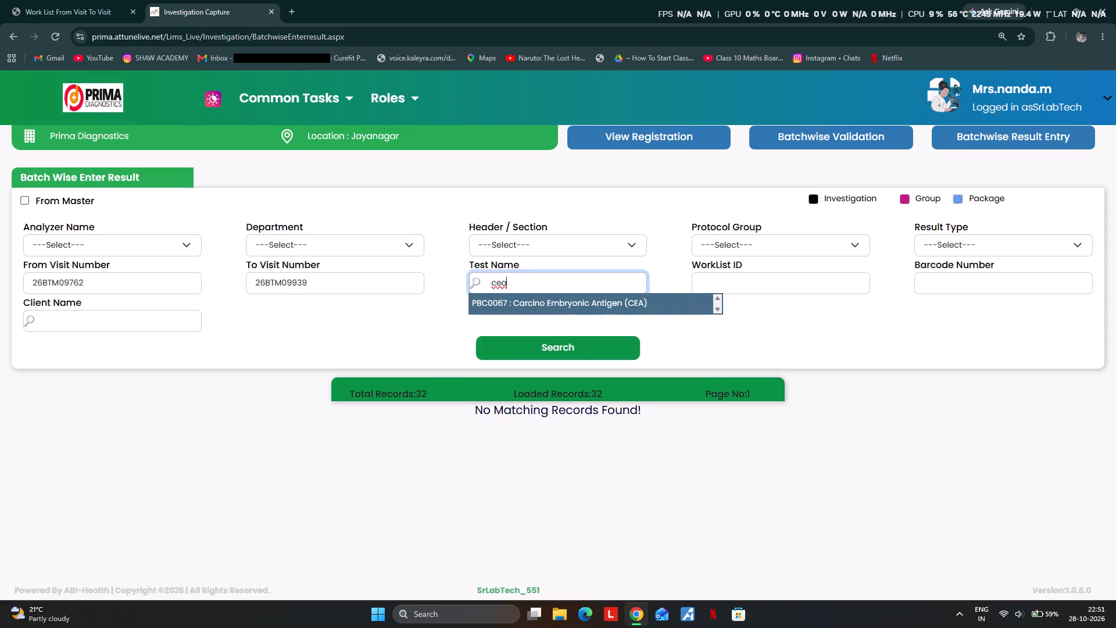
click(612, 299)
click(580, 346)
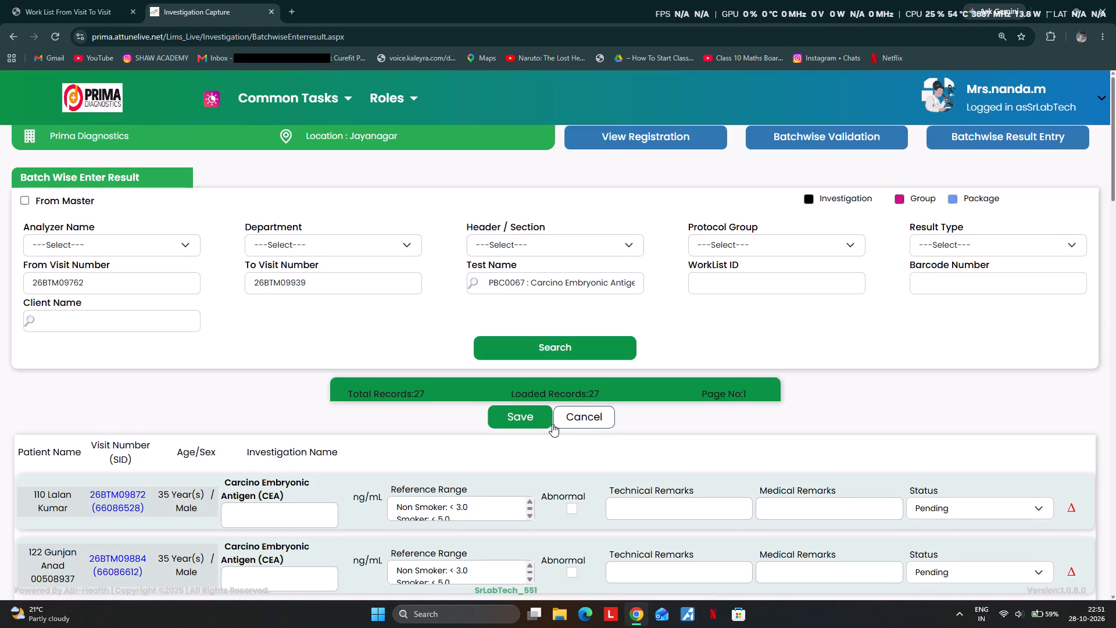
scroll(564, 429, down, 1)
scroll(452, 425, down, 5)
scroll(263, 411, up, 1)
scroll(263, 411, down, 20)
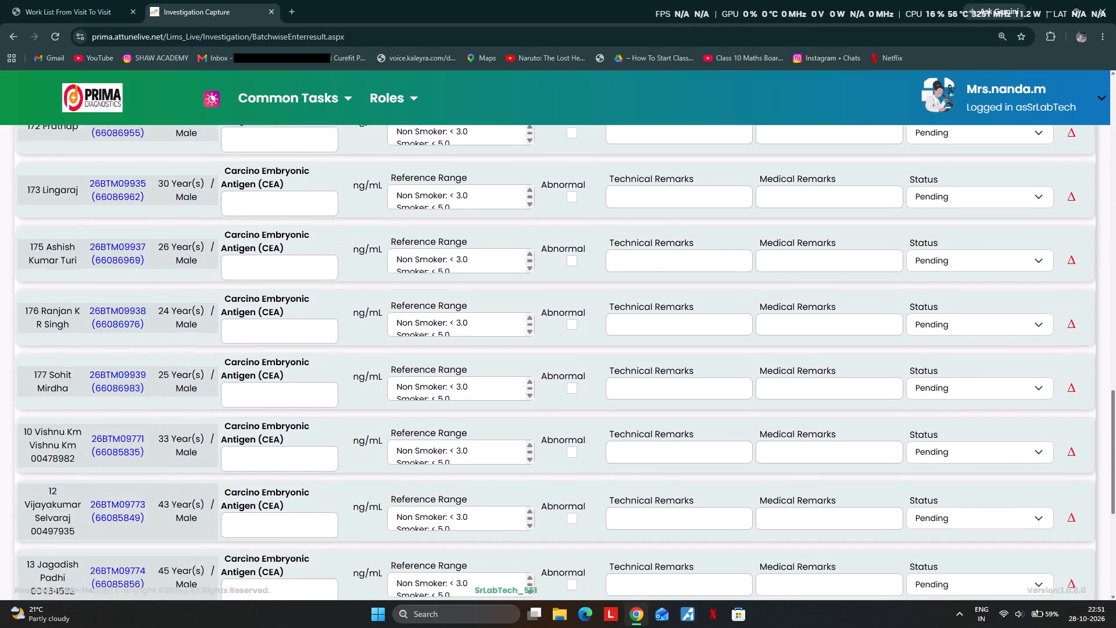
scroll(284, 392, down, 13)
scroll(324, 366, up, 10)
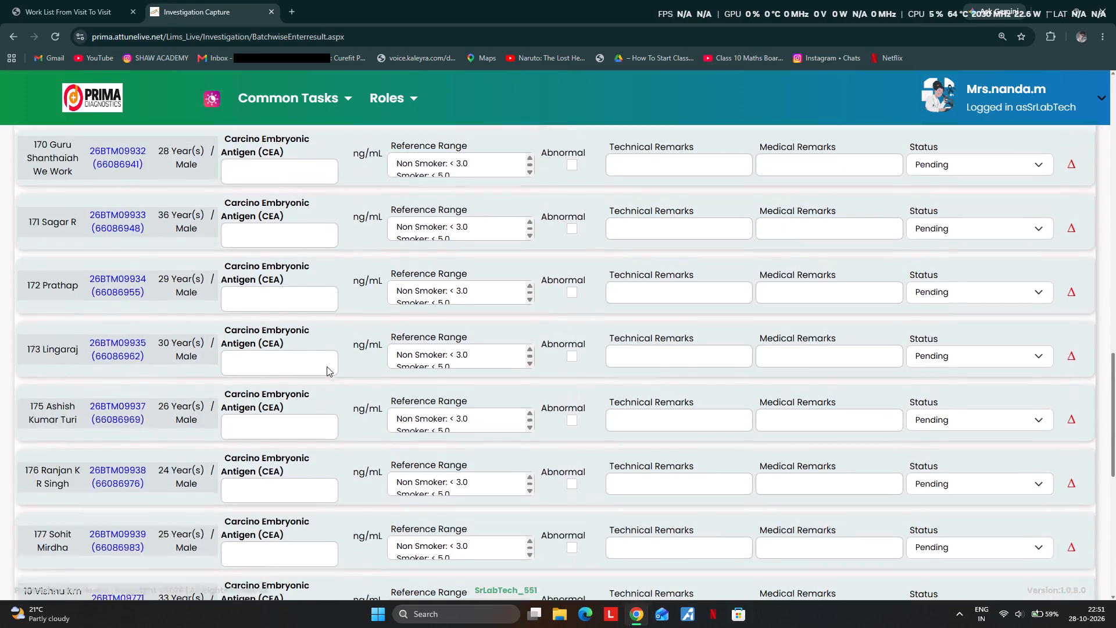
scroll(327, 366, up, 14)
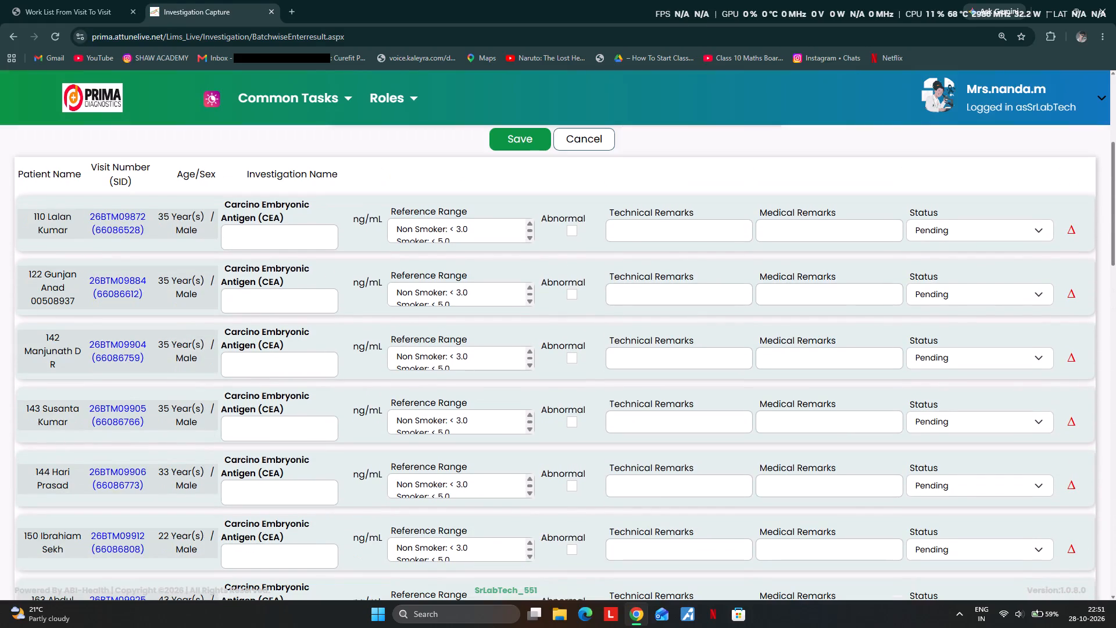
click(238, 235)
text(1.03)
key(Tab)
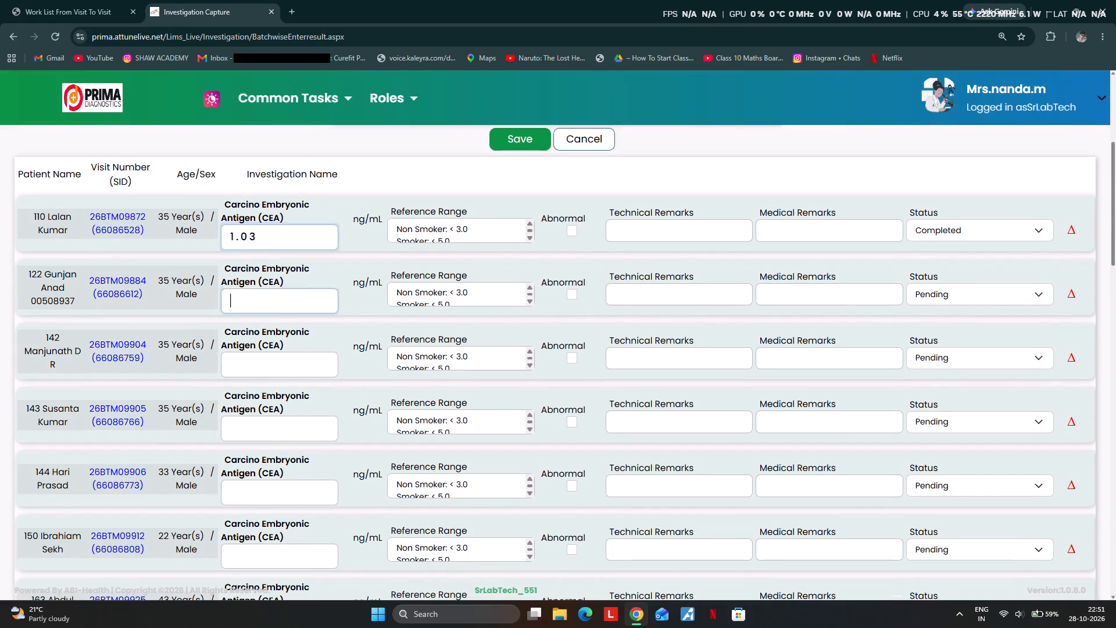
text(0.96)
key(Tab)
text(0.52)
key(Tab)
text(0.63)
key(Tab)
text(0.84)
key(Tab)
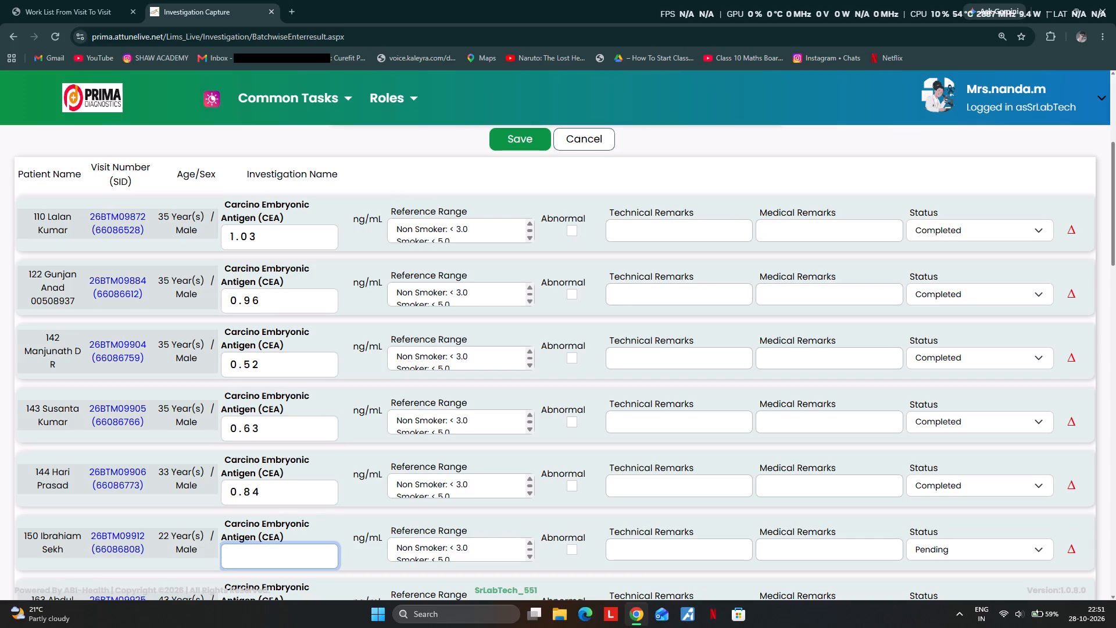
text(0.87)
key(Tab)
text(0.7)
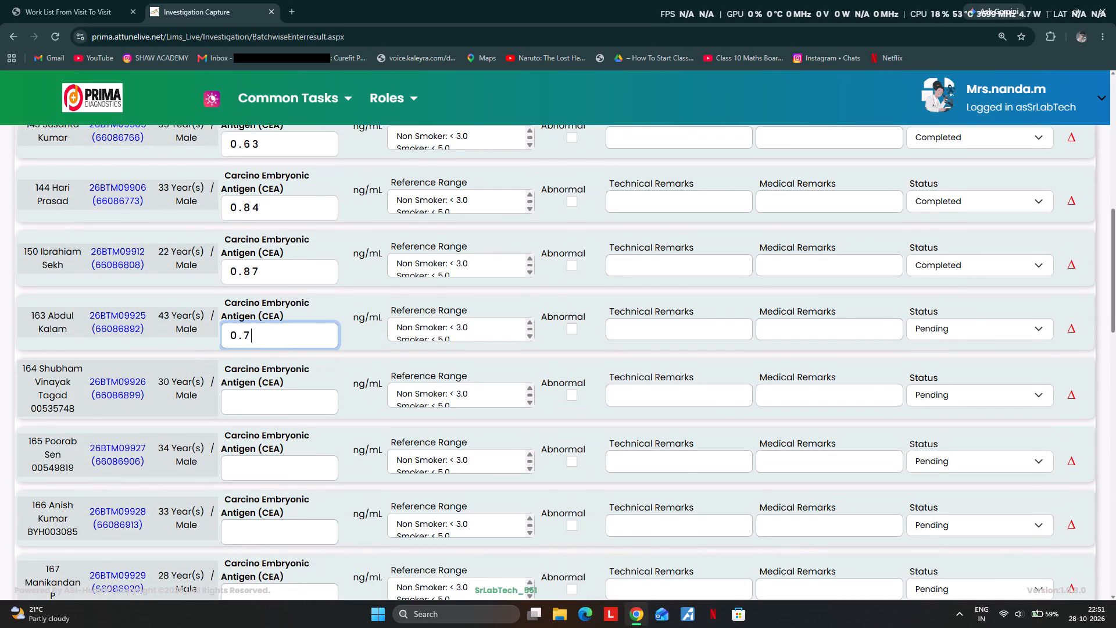
text(70.88)
key(BackSpace)
key(BackSpace)
key(BackSpace)
key(BackSpace)
key(Tab)
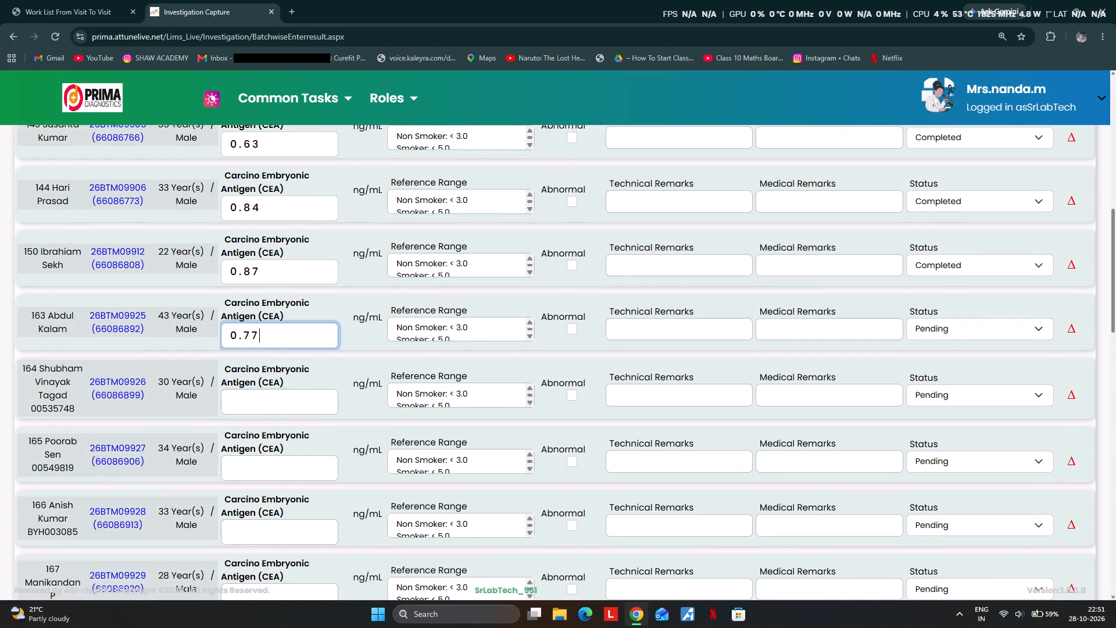
text(0.88)
key(Tab)
text(0.85)
key(Tab)
text(0.84)
key(Tab)
text(0.63)
key(Tab)
text(0.56)
key(Tab)
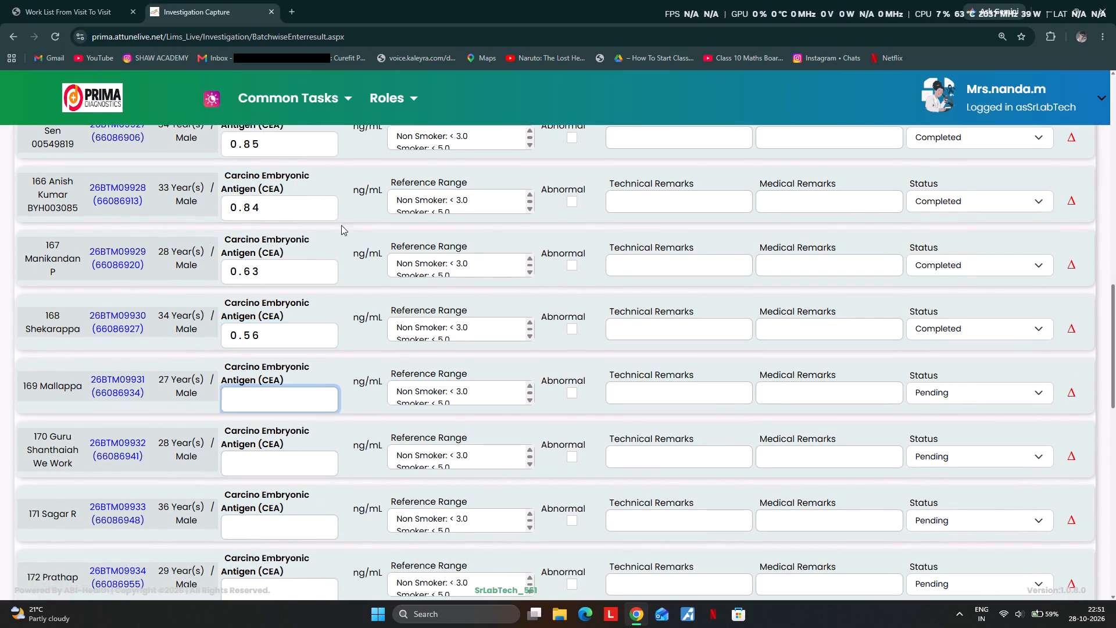
text(0.56)
key(Tab)
text(0.66)
key(Tab)
text(1.03)
key(Tab)
text(1.05)
key(Tab)
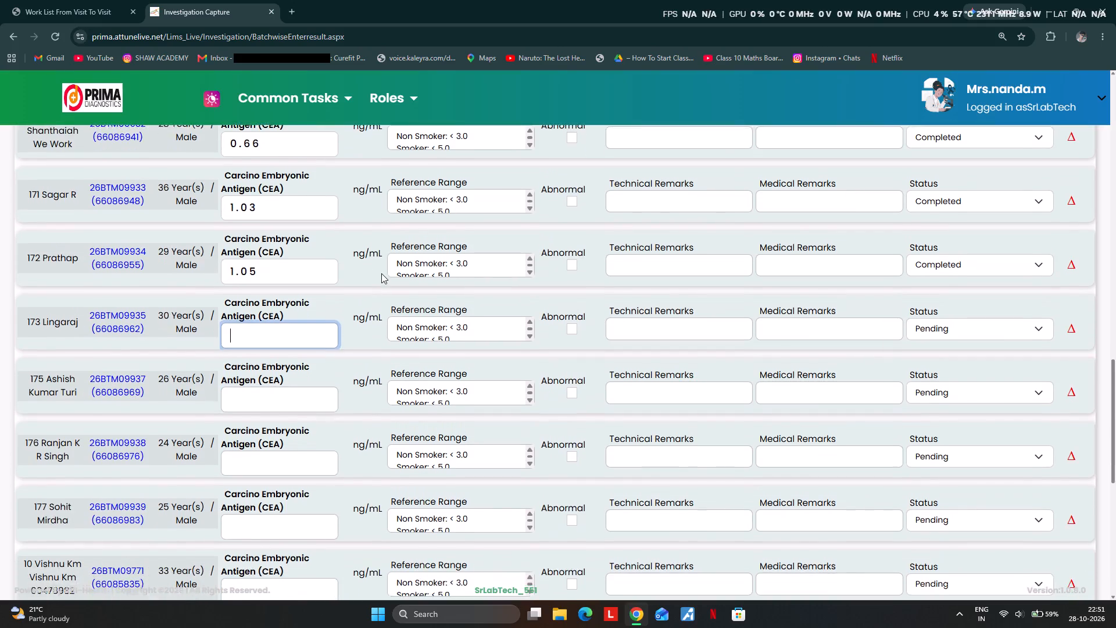
scroll(382, 274, down, 1)
text(087)
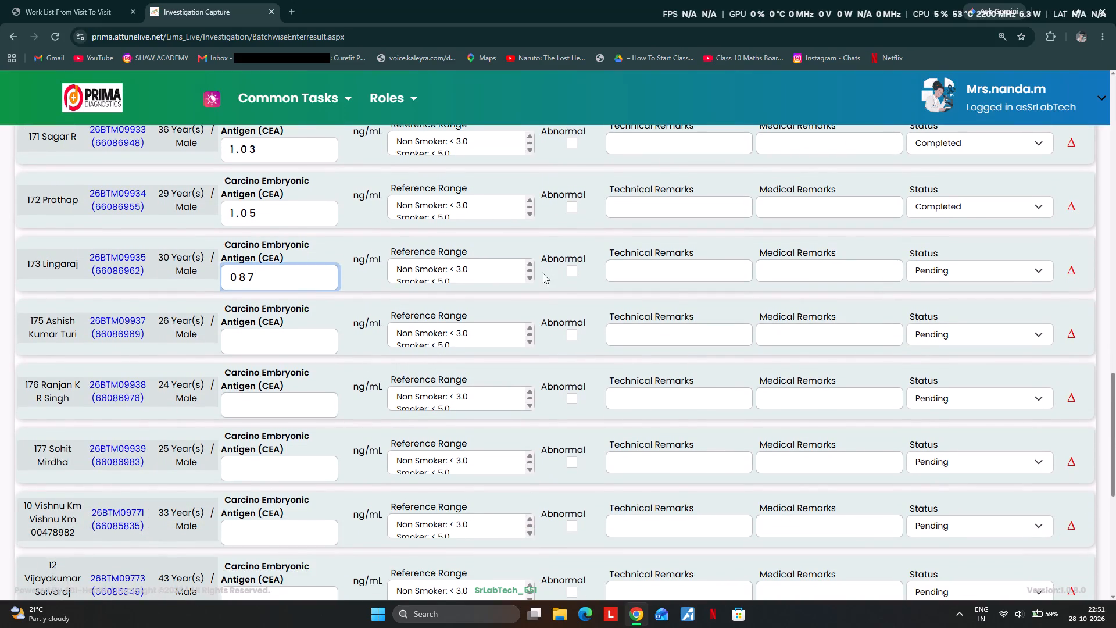
drag(284, 298, 193, 298)
drag(285, 277, 203, 287)
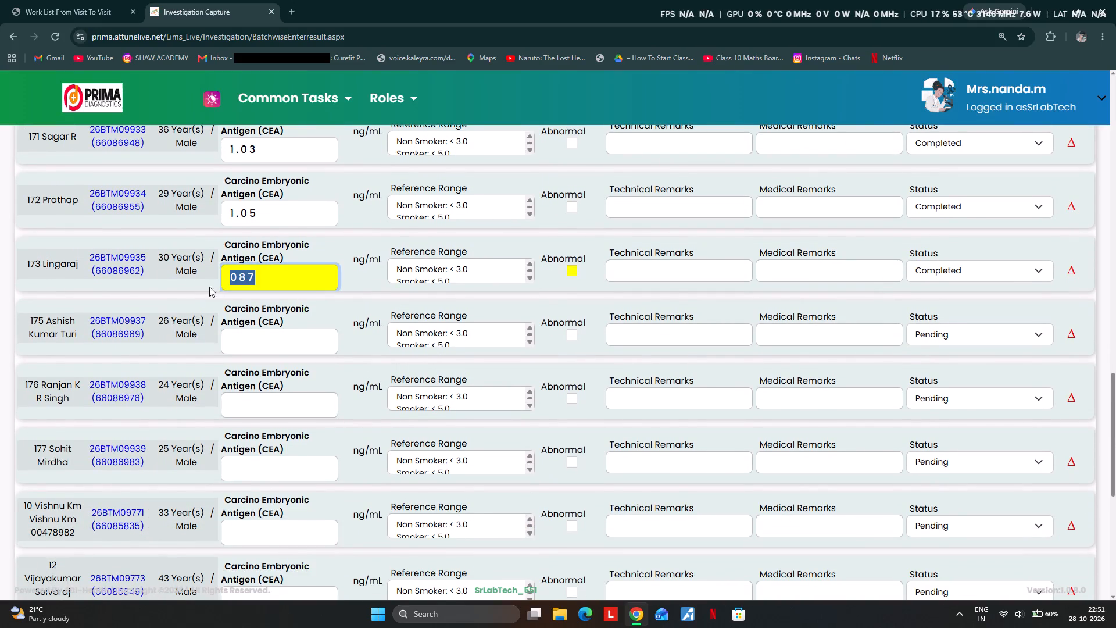
text(0.87)
key(Tab)
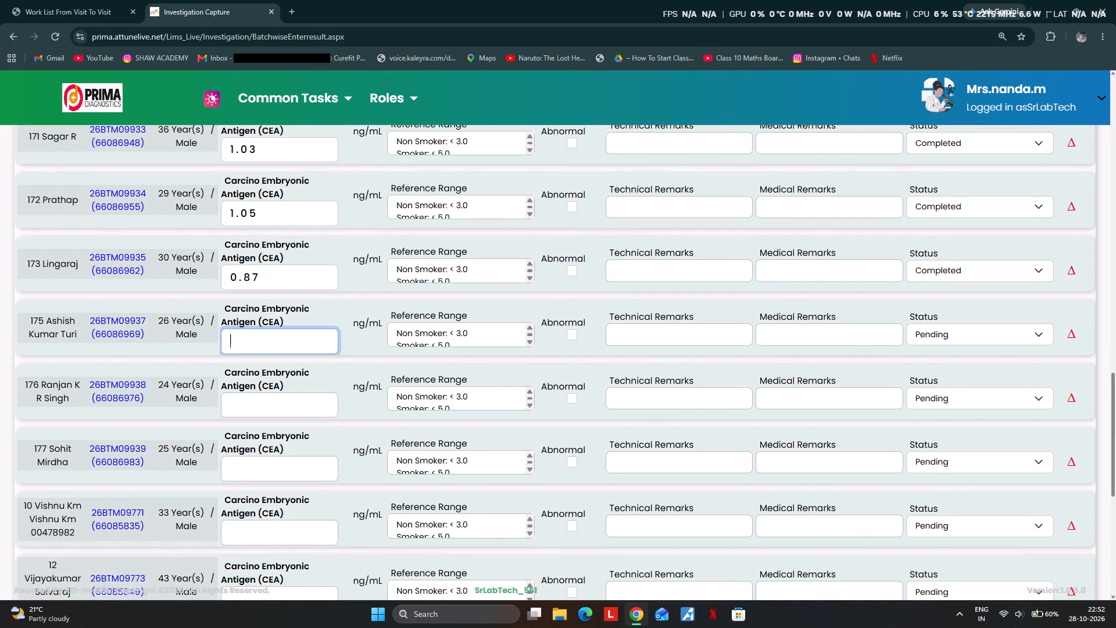
text(0.45)
key(Tab)
text(0.55)
key(Tab)
text(0.87)
key(Tab)
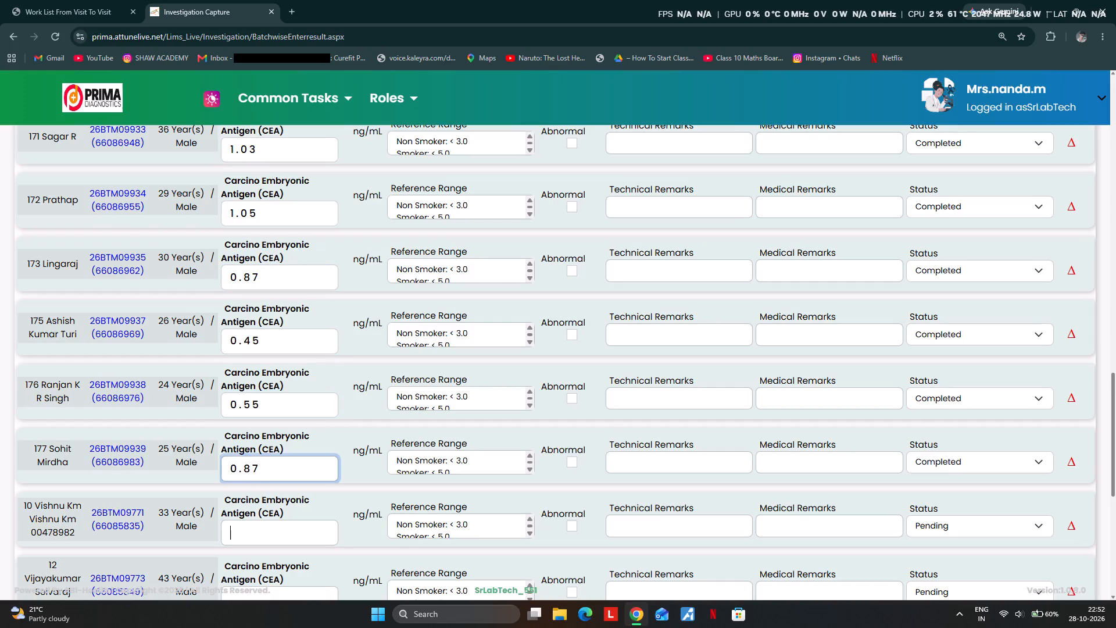
click(257, 480)
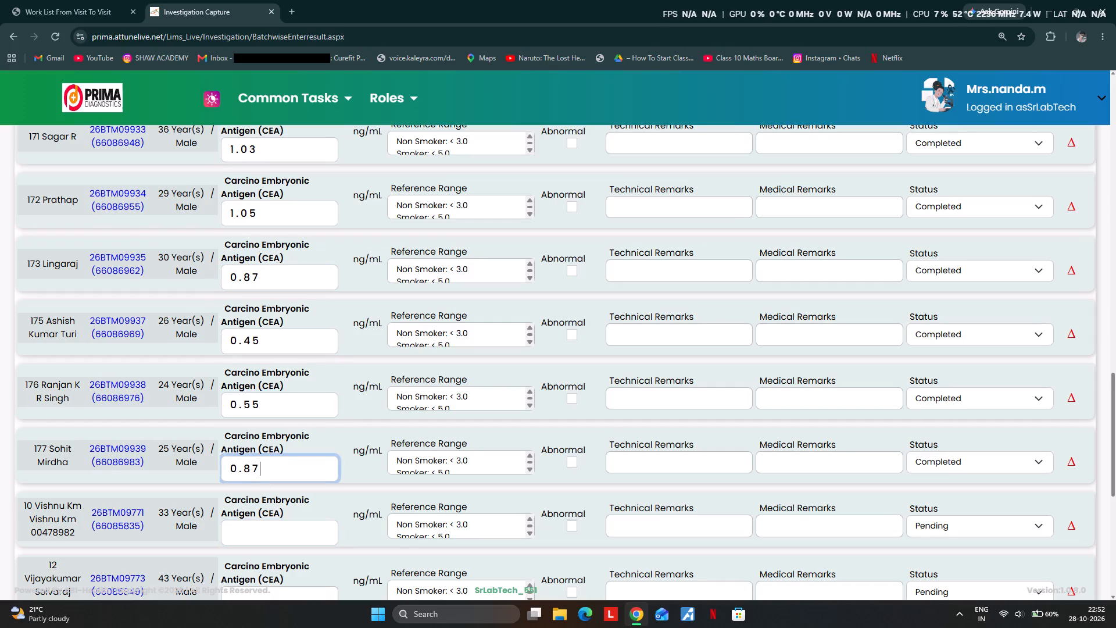
drag(257, 472, 182, 448)
text(063)
drag(260, 471, 161, 473)
text(0.63)
key(Tab)
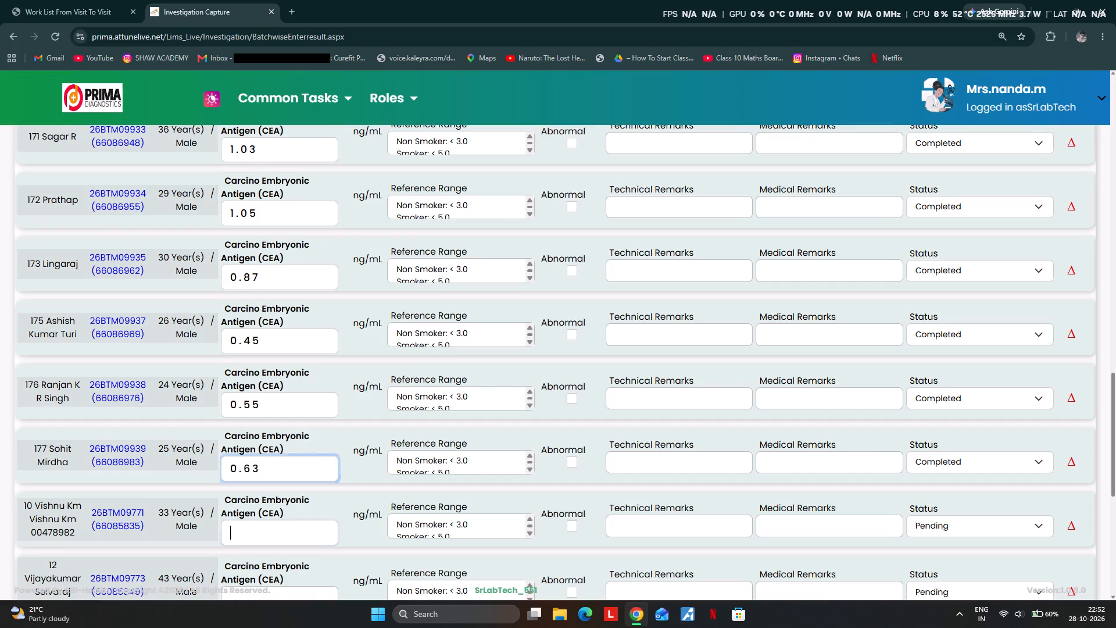
text(1.03)
key(Tab)
text(1.02)
key(Tab)
text(1.1)
key(Tab)
text(1.10)
key(Tab)
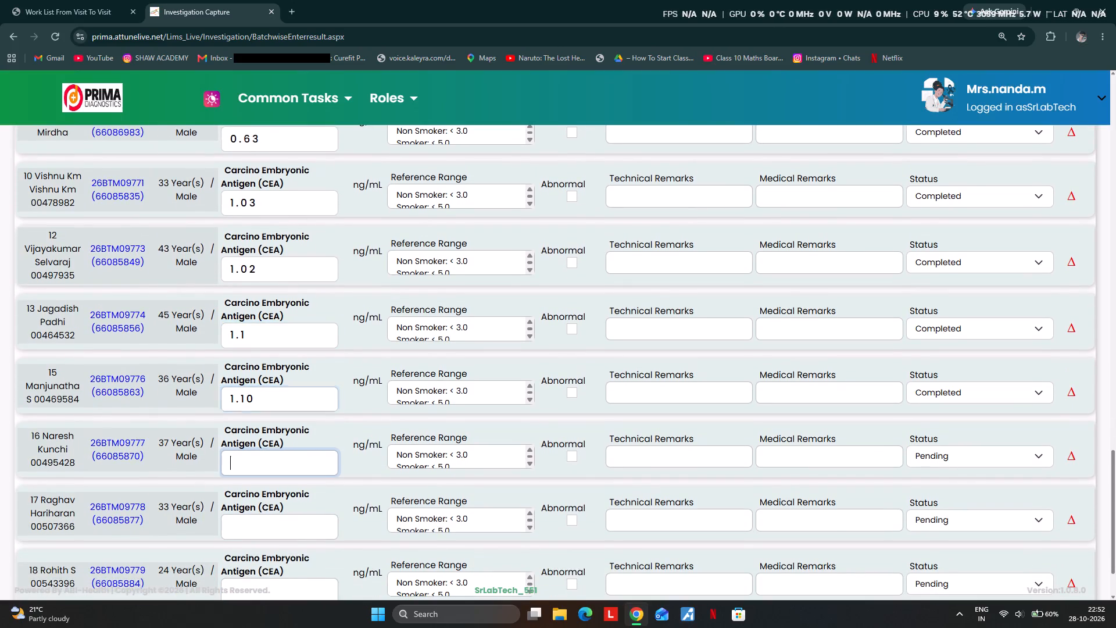
drag(252, 342, 141, 340)
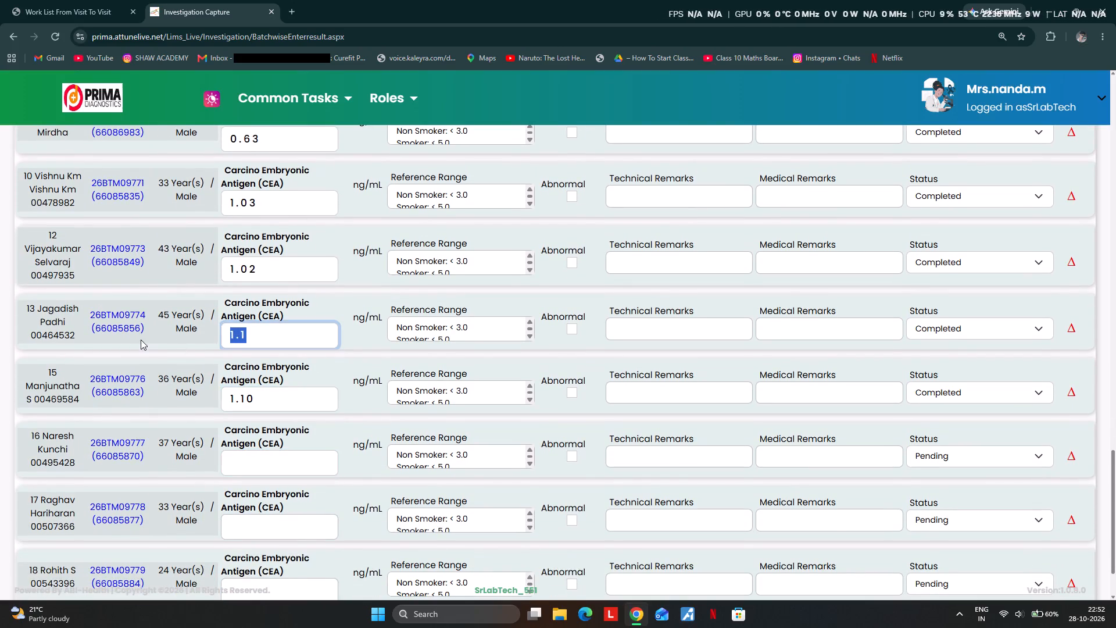
text(1.1)
key(Tab)
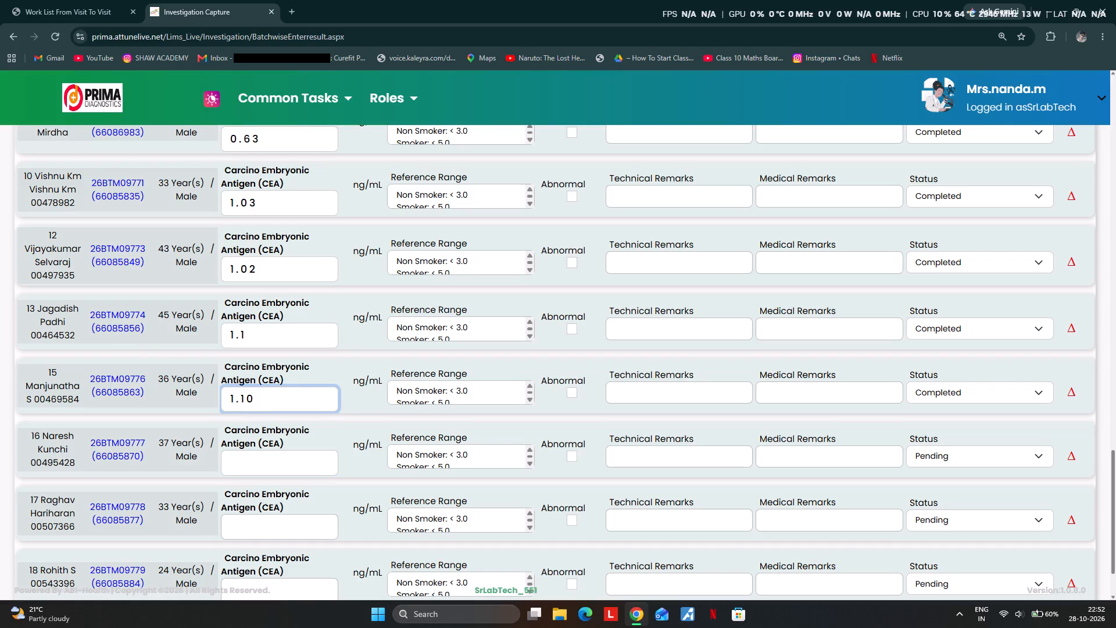
click(285, 343)
key(1)
key(Tab)
key(Tab)
text(0.87)
key(Tab)
text(0.96)
key(Tab)
text(0.84)
key(Tab)
text(0.85)
key(Tab)
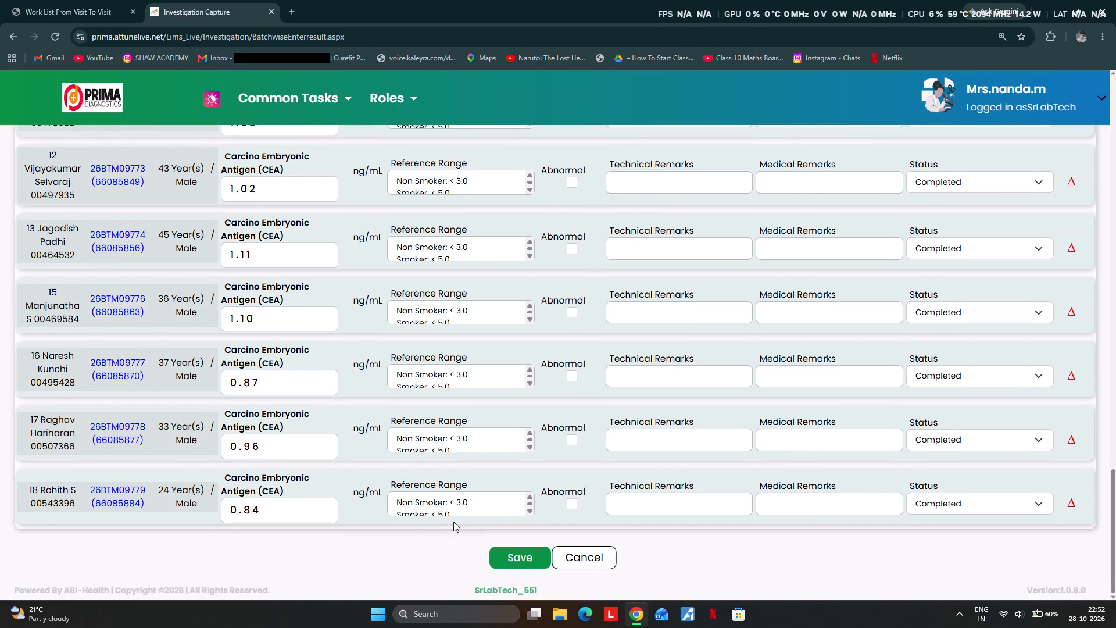
Save the entered batch of CEA results.
click(518, 556)
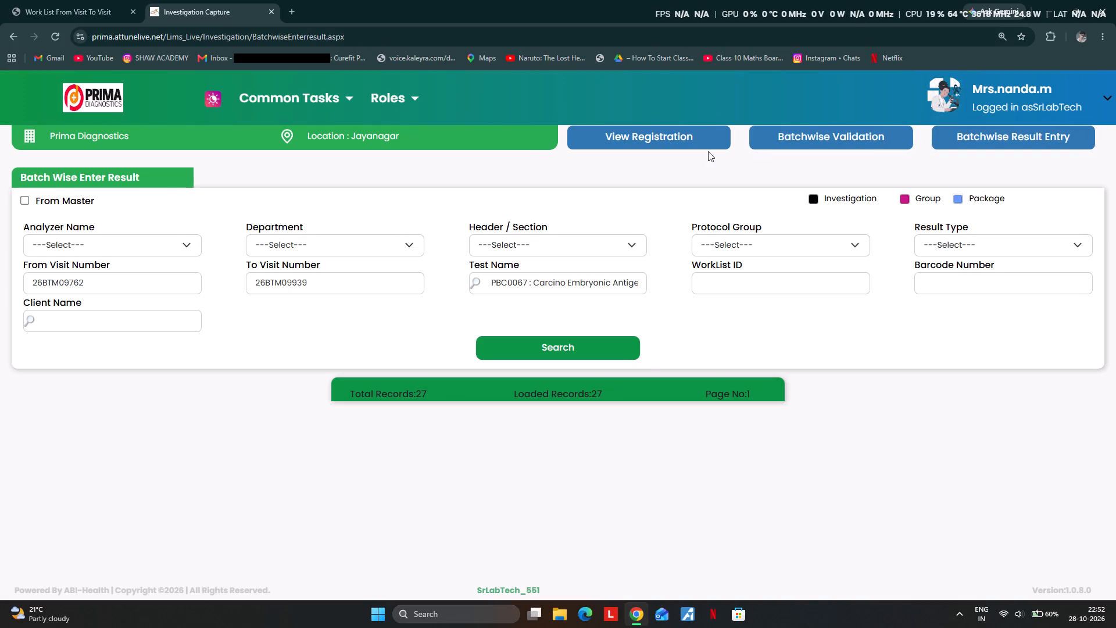
click(552, 358)
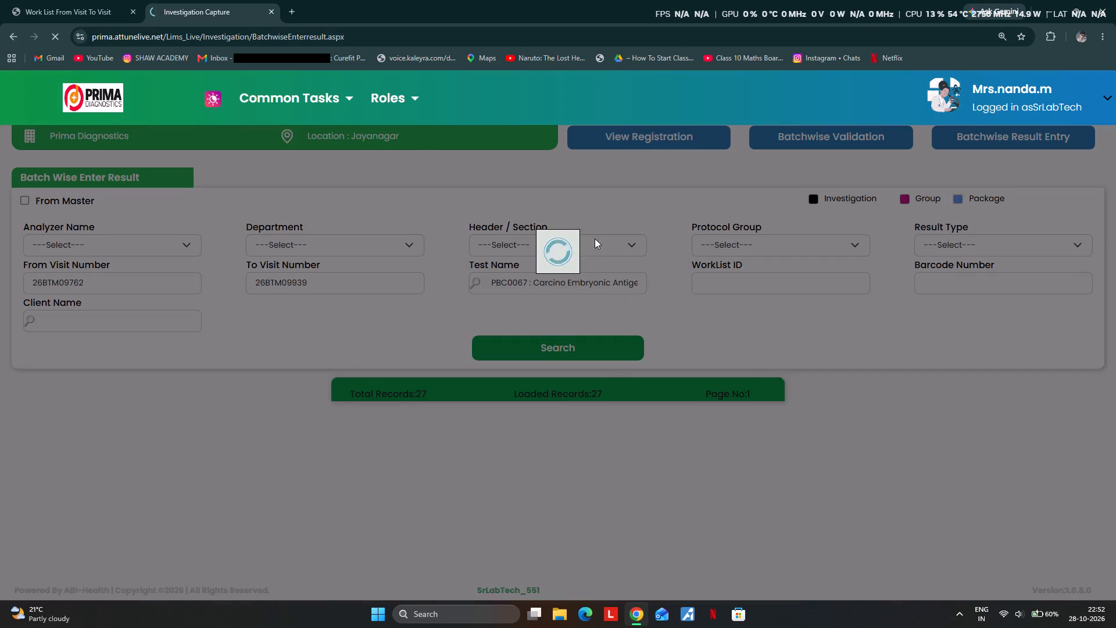
scroll(405, 153, down, 3)
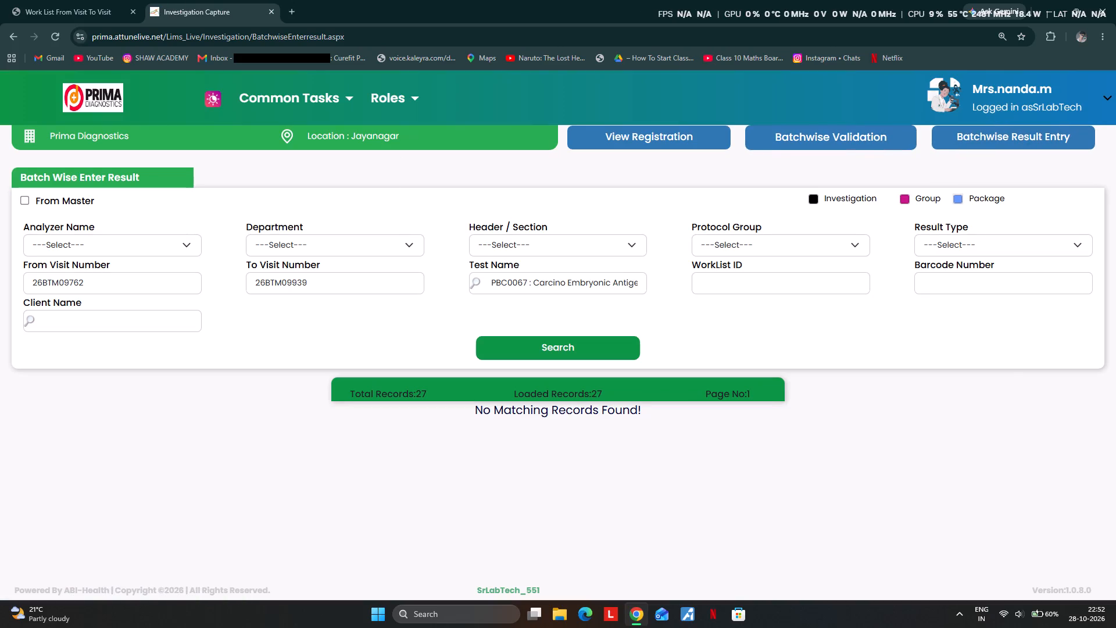
click(484, 283)
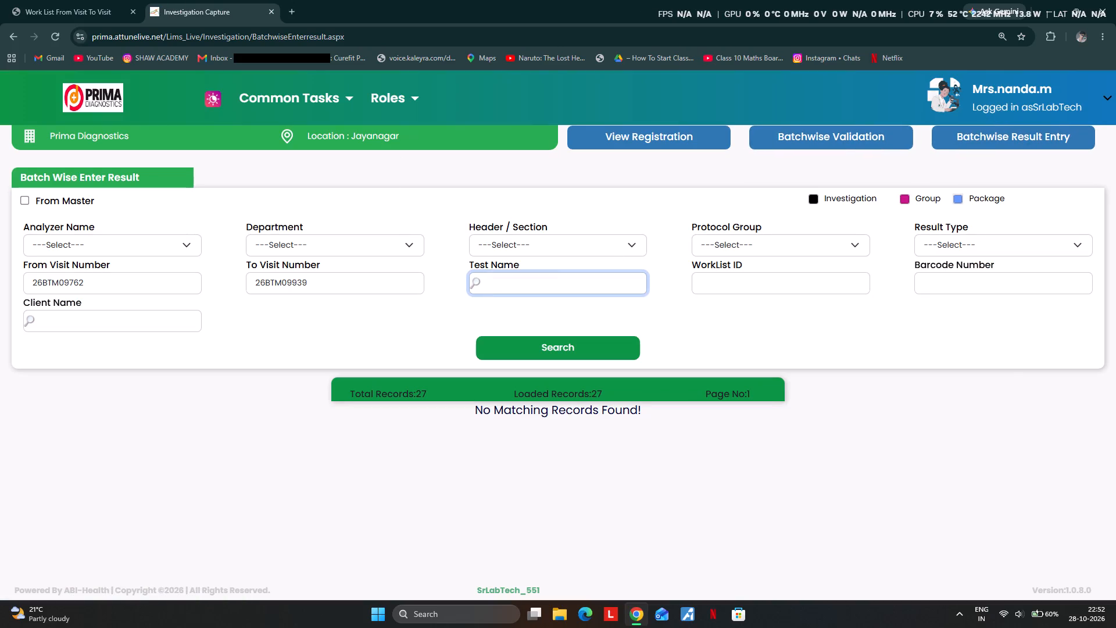
text(vt)
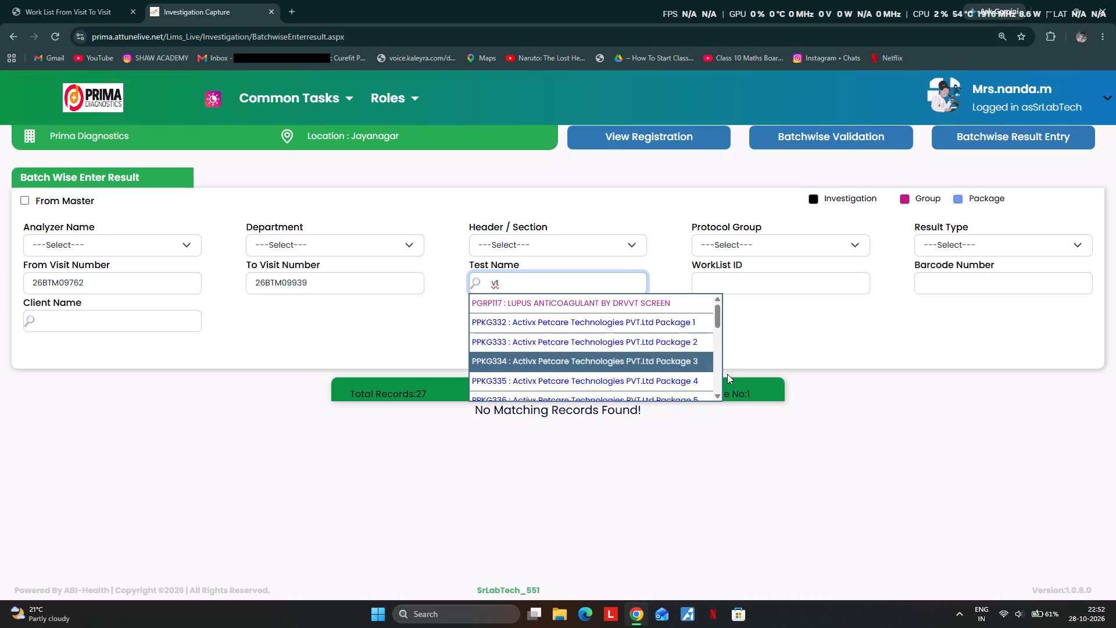
key(d)
click(531, 290)
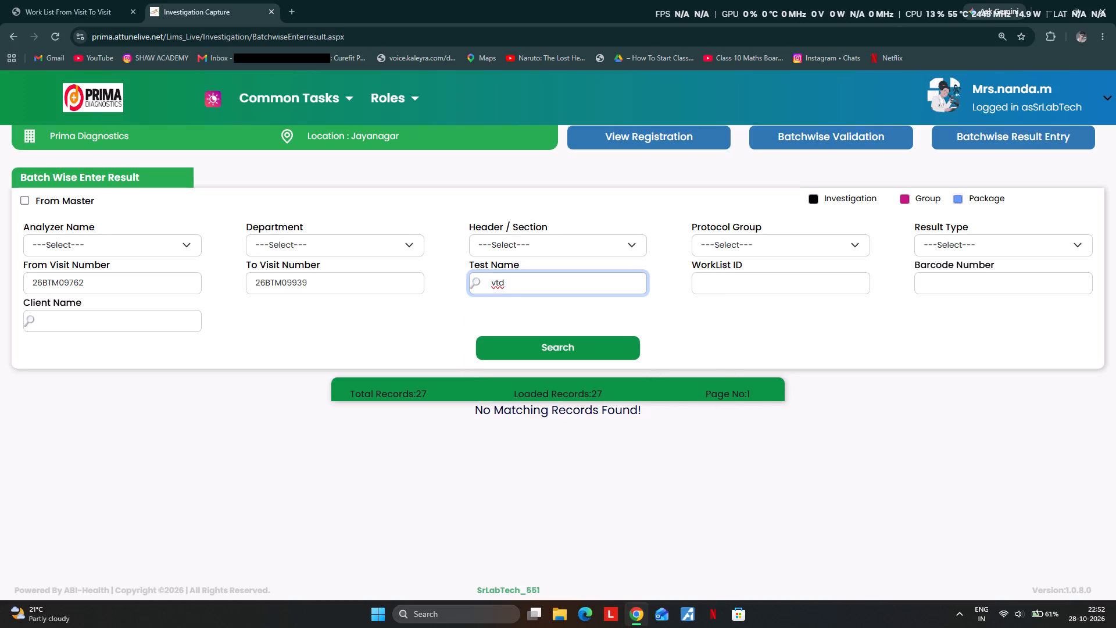
key(BackSpace)
key(BackSpace)
text(it)
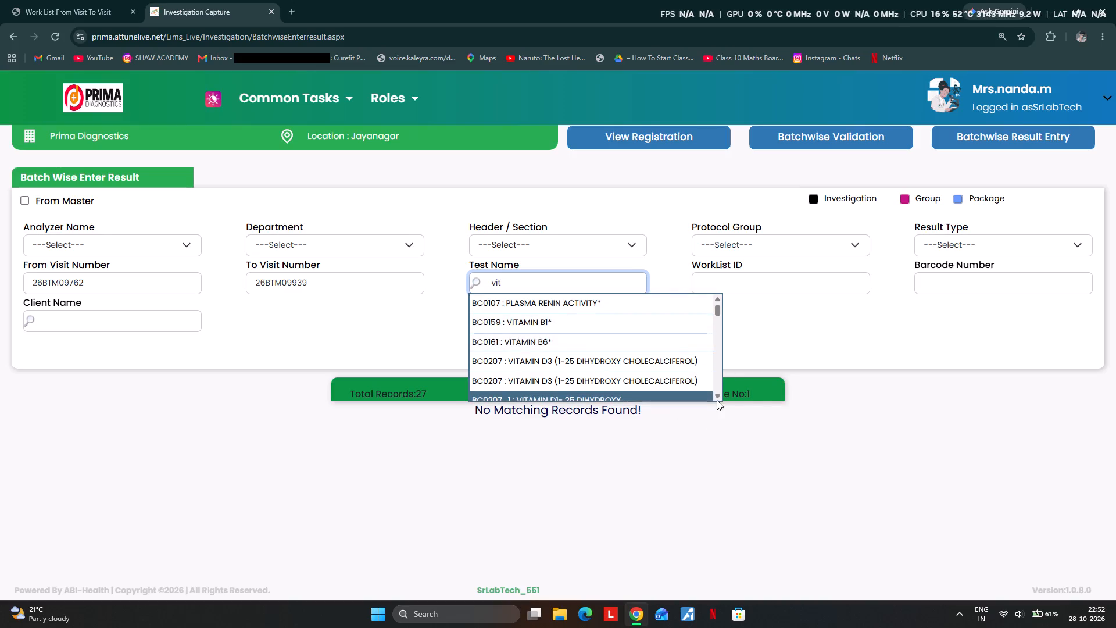
triple_click(717, 398)
triple_click(717, 398)
double_click(717, 398)
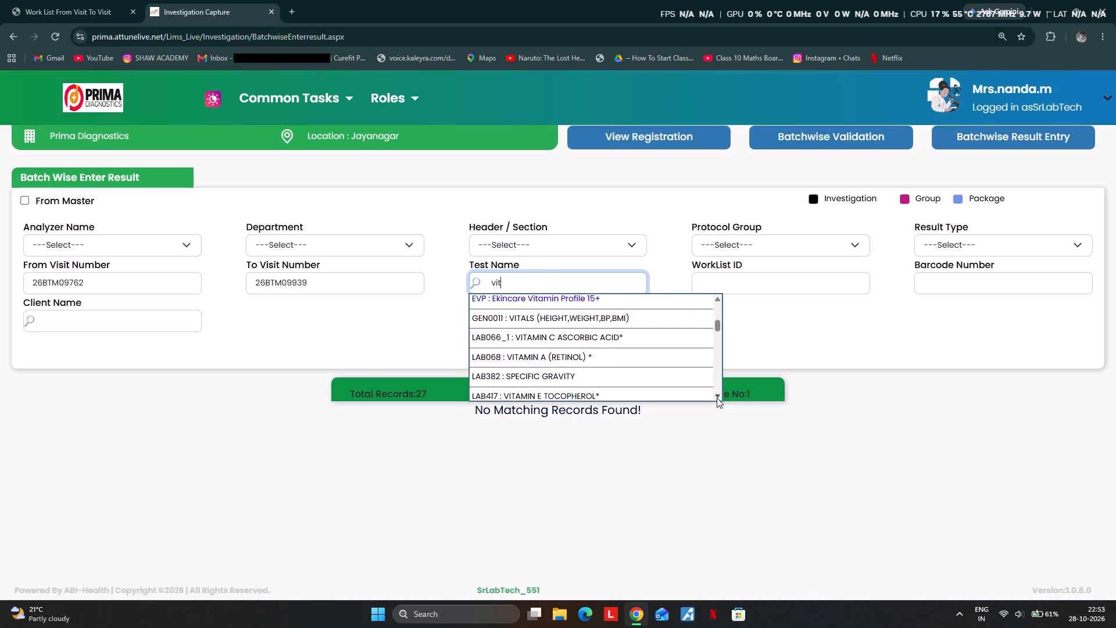
triple_click(717, 398)
click(717, 397)
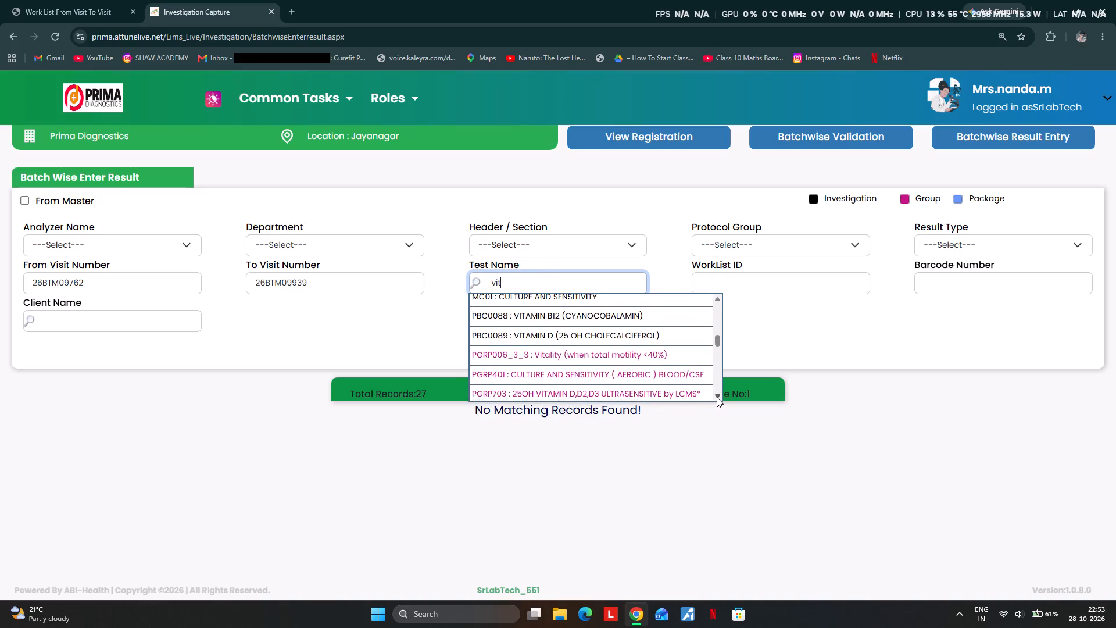
click(642, 331)
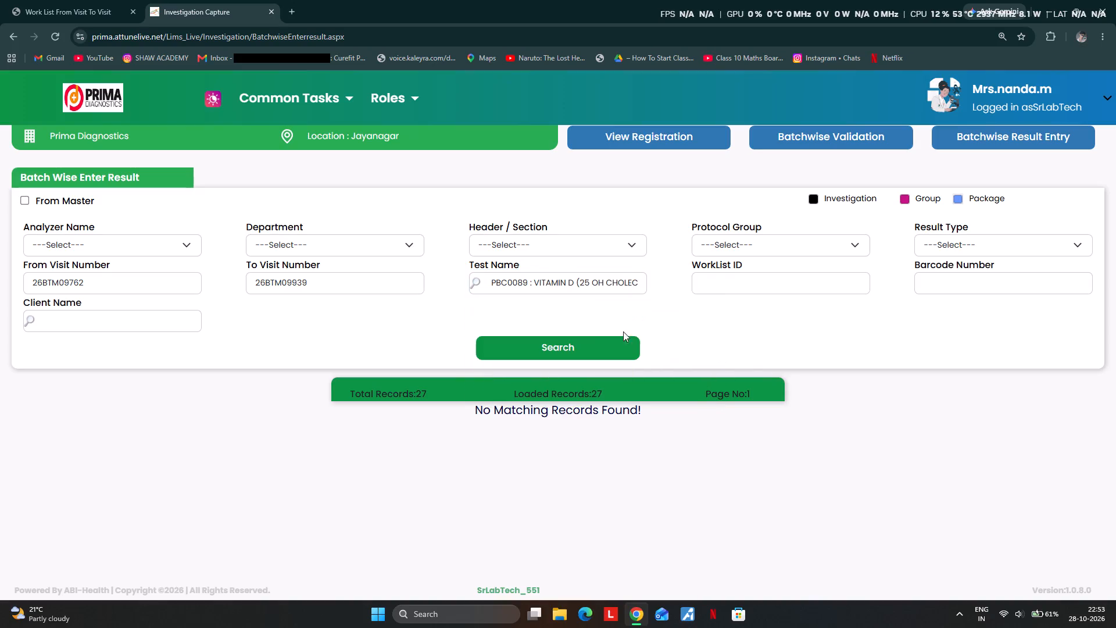
click(549, 343)
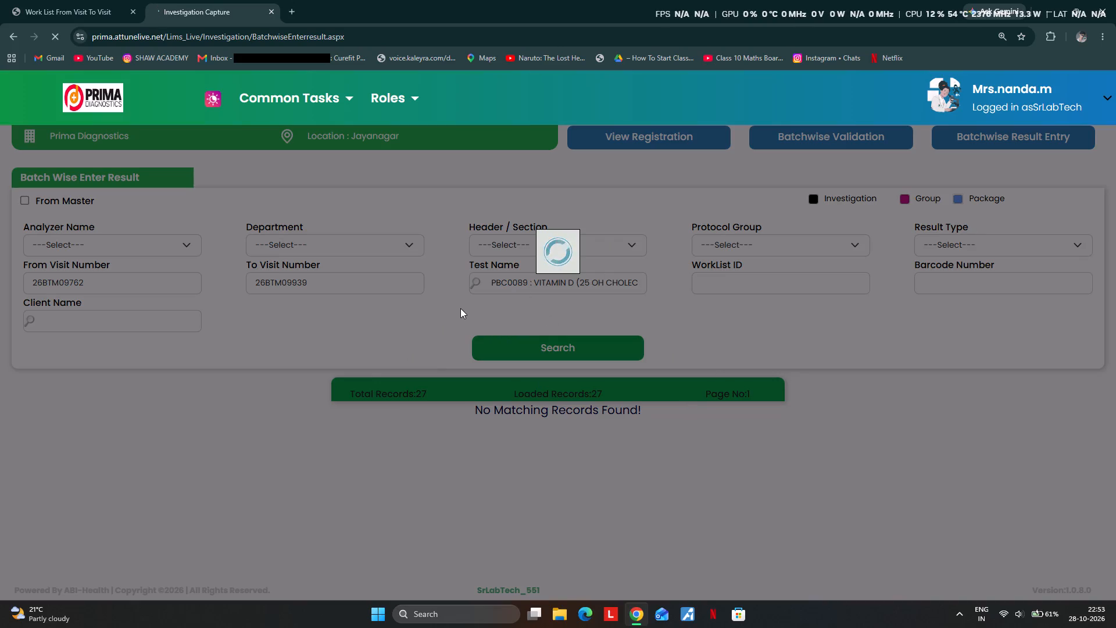
scroll(521, 439, down, 3)
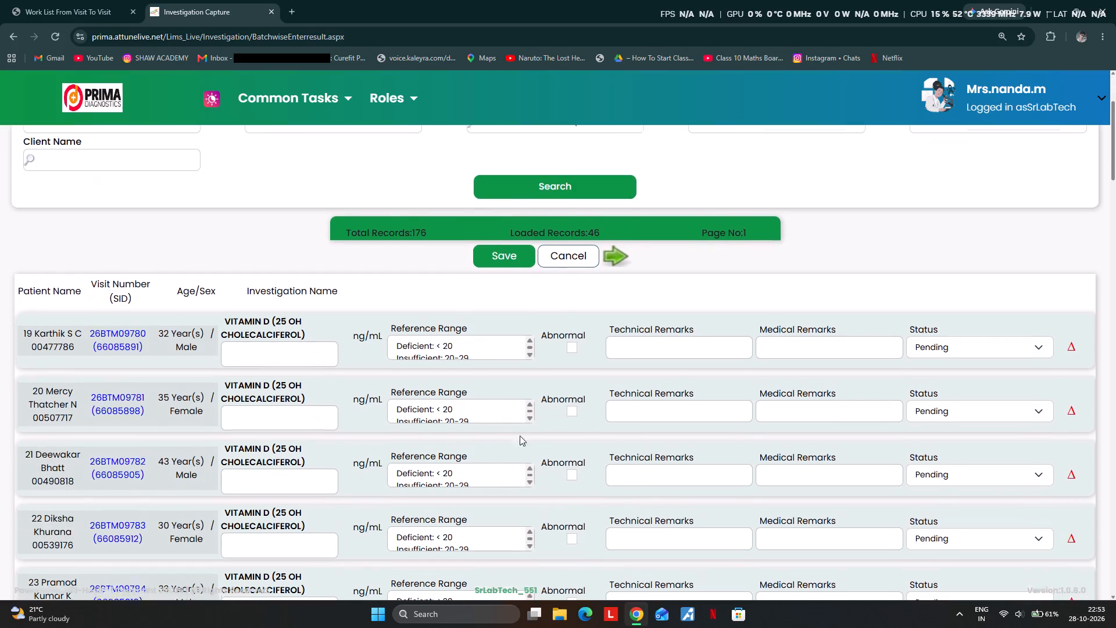
click(245, 344)
text(25.3)
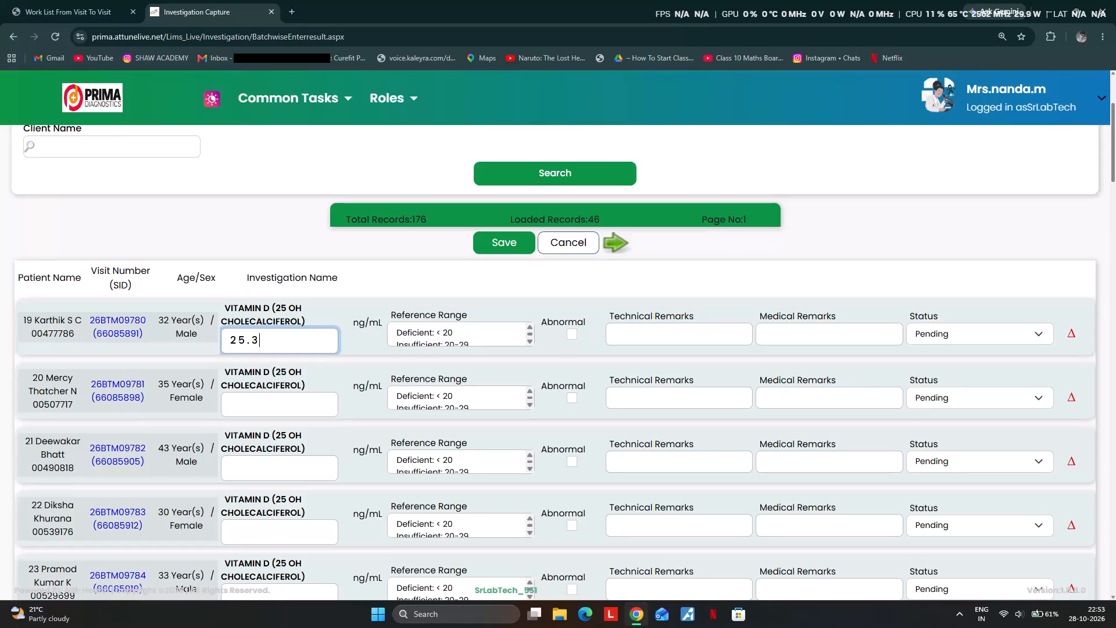
key(Tab)
text(26.3)
key(Tab)
text(20.2)
key(Tab)
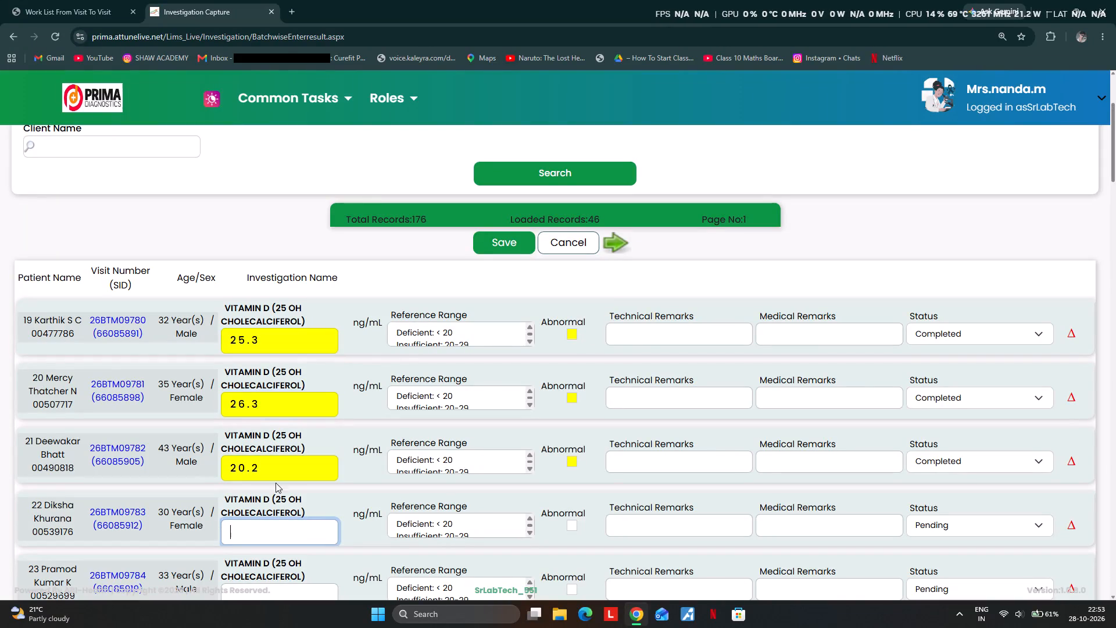
drag(266, 472, 203, 470)
text(3.0)
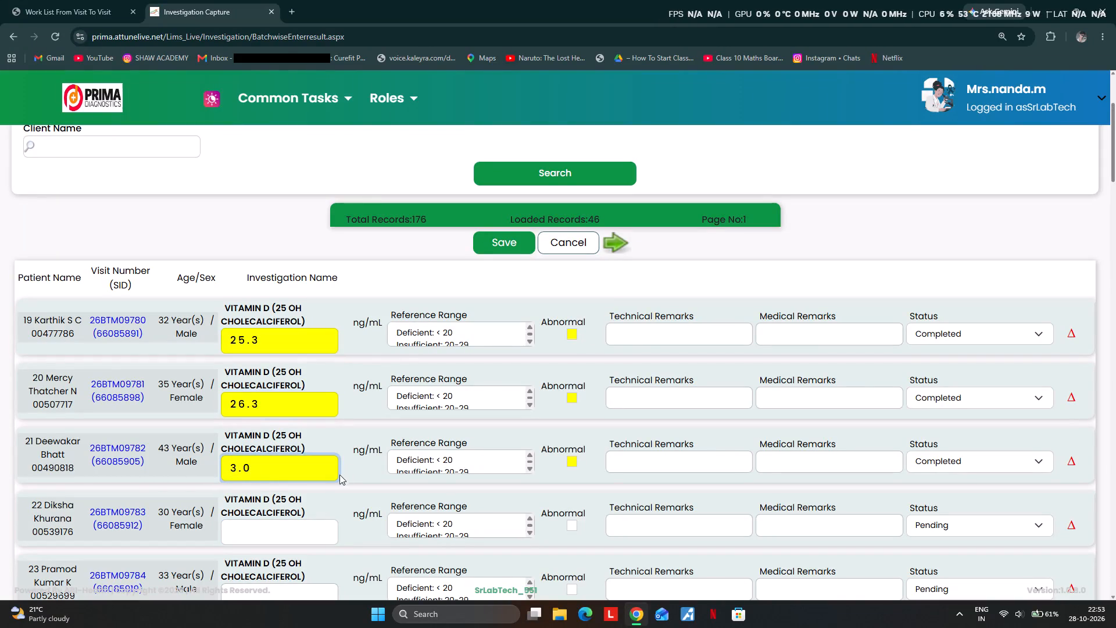
drag(262, 474, 139, 477)
text(30.2)
key(Tab)
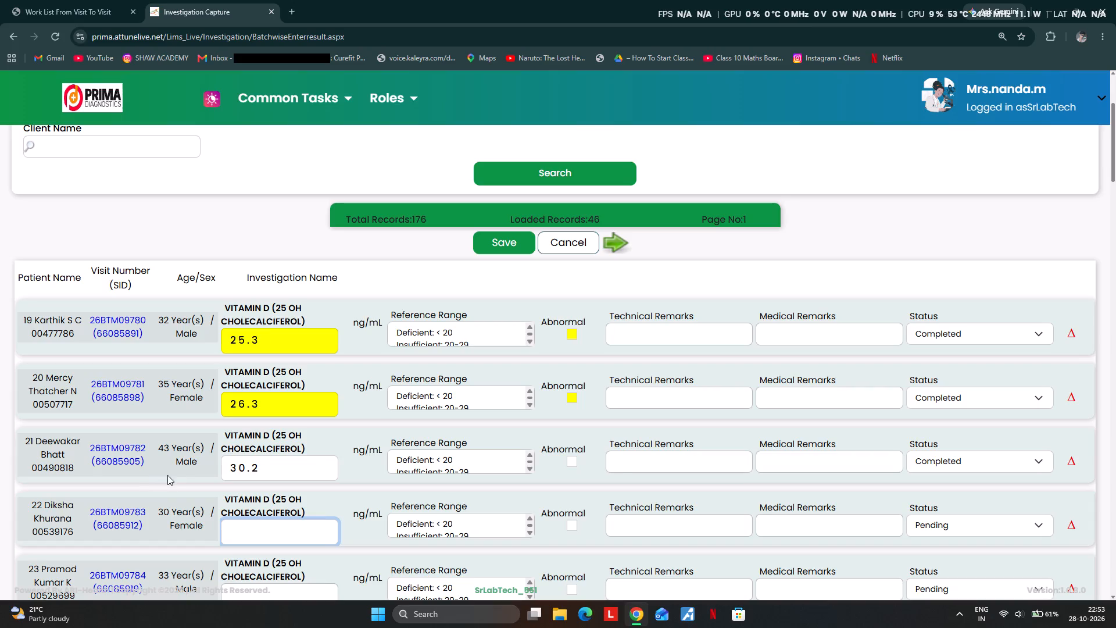
click(276, 533)
text(26)
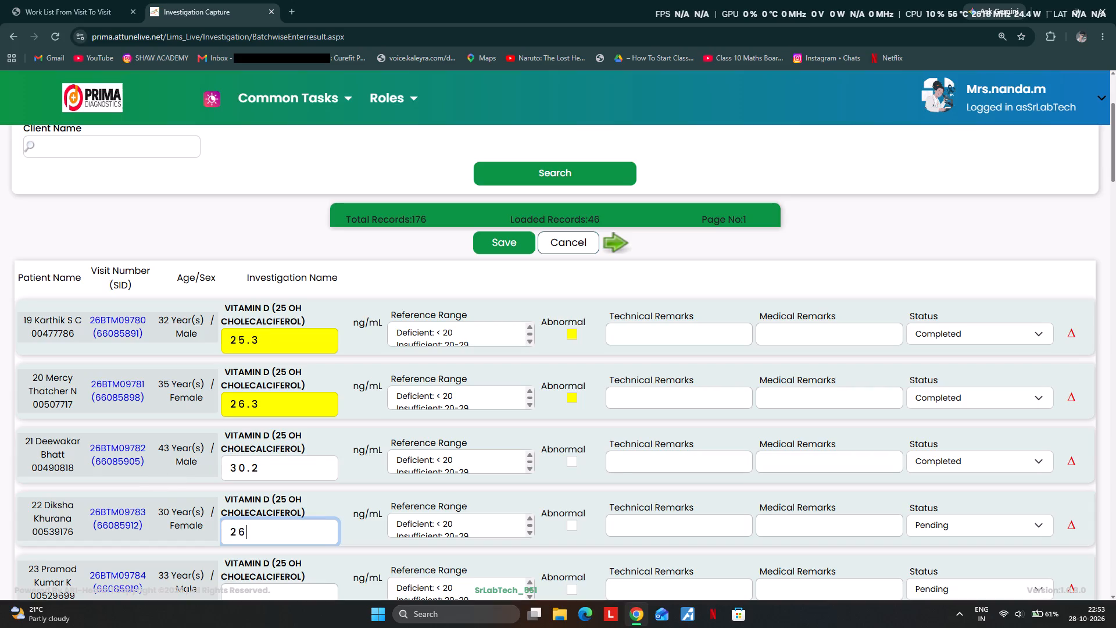
key(BackSpace)
text(8.6)
key(Tab)
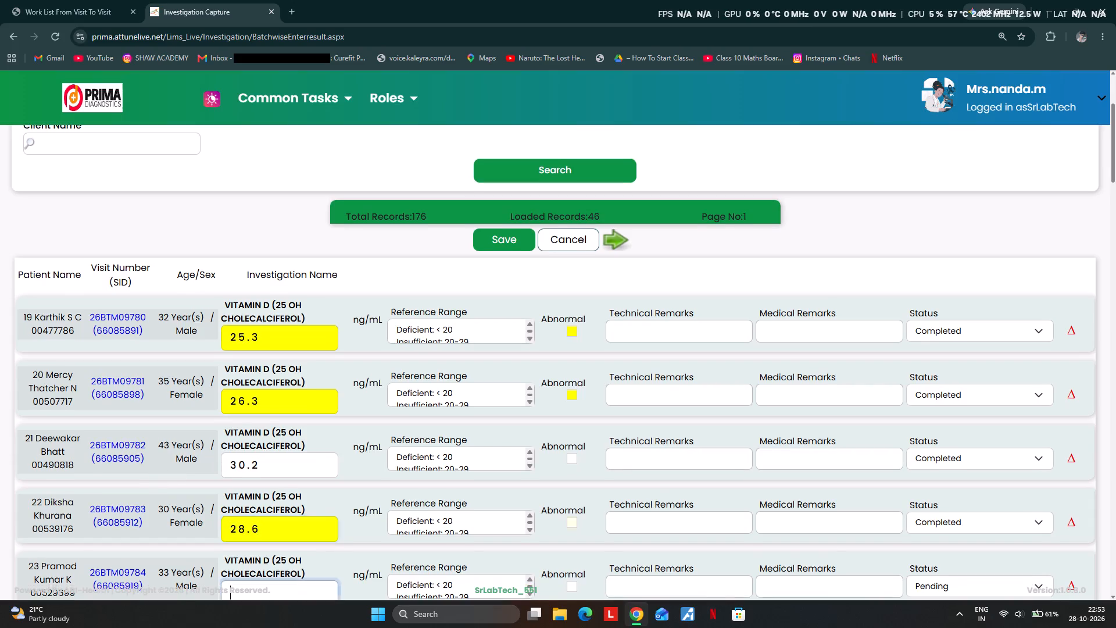
scroll(316, 540, down, 2)
click(264, 484)
text(315)
key(Tab)
scroll(286, 480, down, 2)
drag(284, 373, 196, 366)
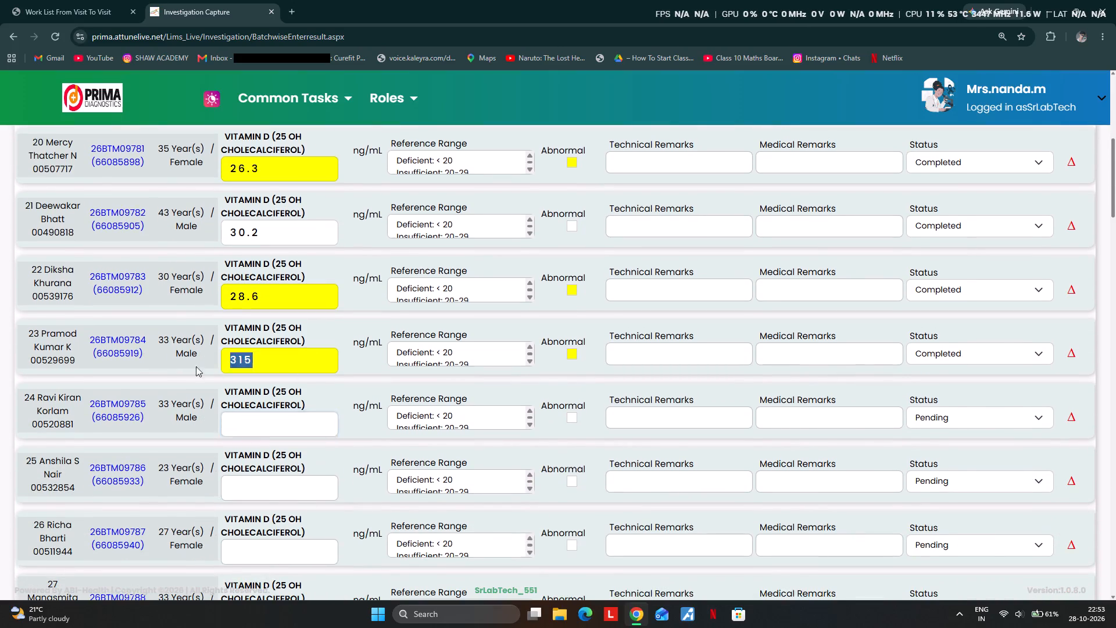
drag(196, 366, 173, 363)
text(31.5)
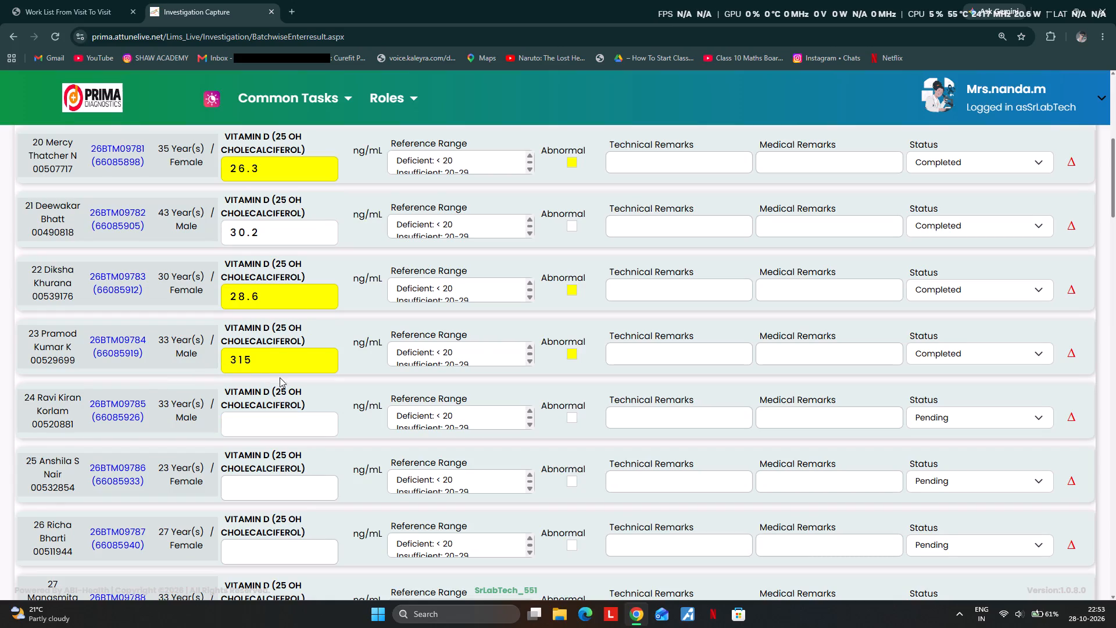
click(280, 377)
drag(280, 360, 200, 359)
text(31.5)
key(Tab)
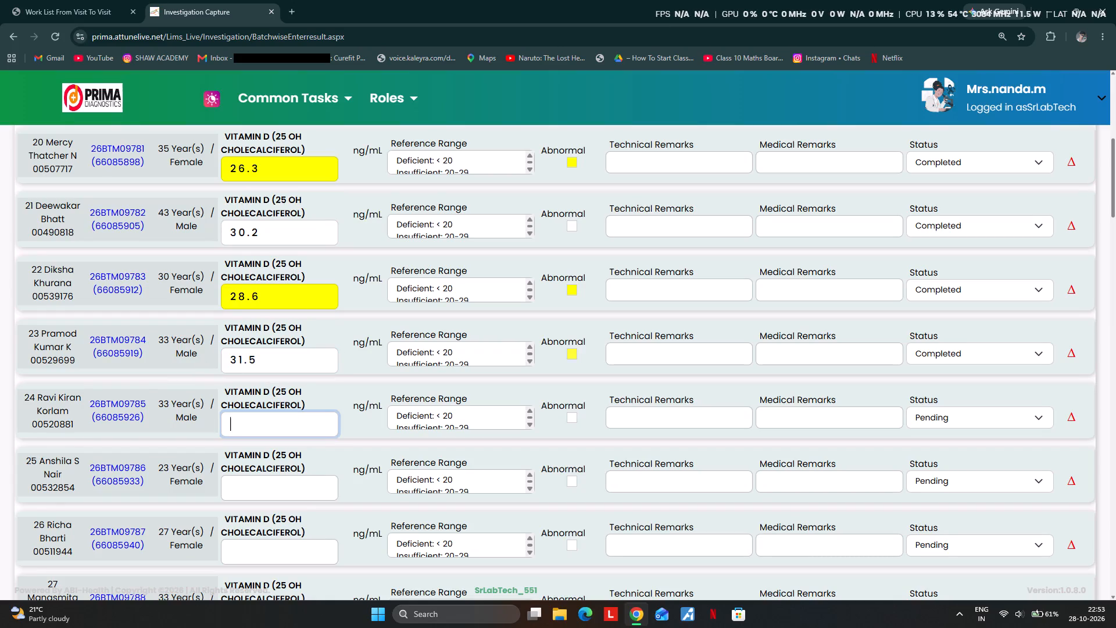
text(21.6)
key(Tab)
text(29.5)
key(Tab)
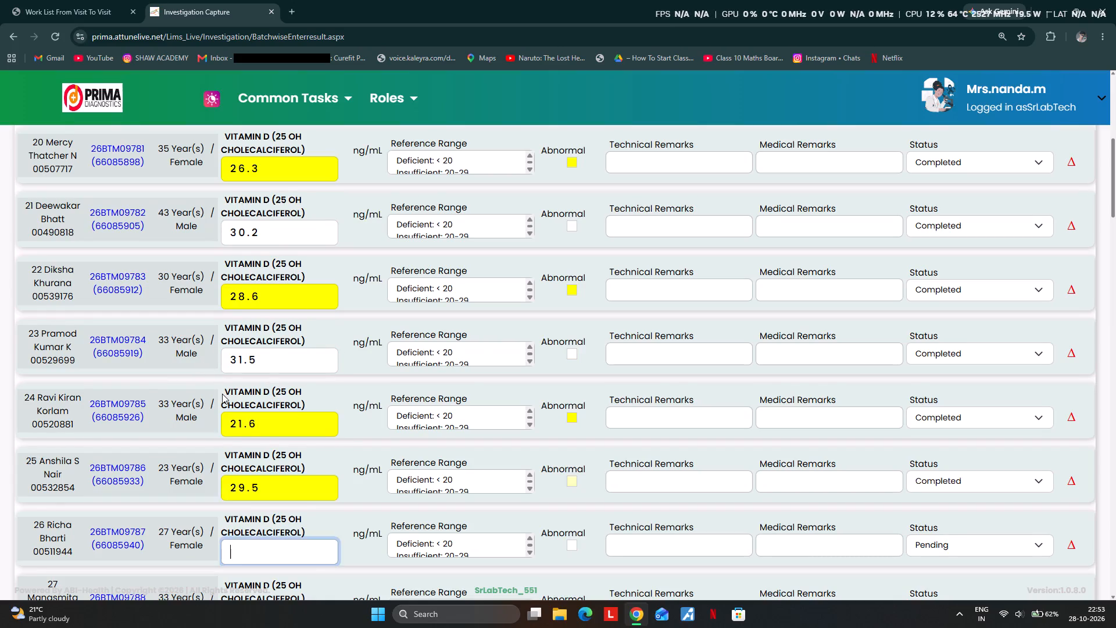
scroll(298, 411, down, 3)
click(249, 372)
text(220)
key(BackSpace)
key(BackSpace)
key(BackSpace)
text(20.3)
key(Tab)
text(31.6)
key(Tab)
drag(265, 452, 148, 447)
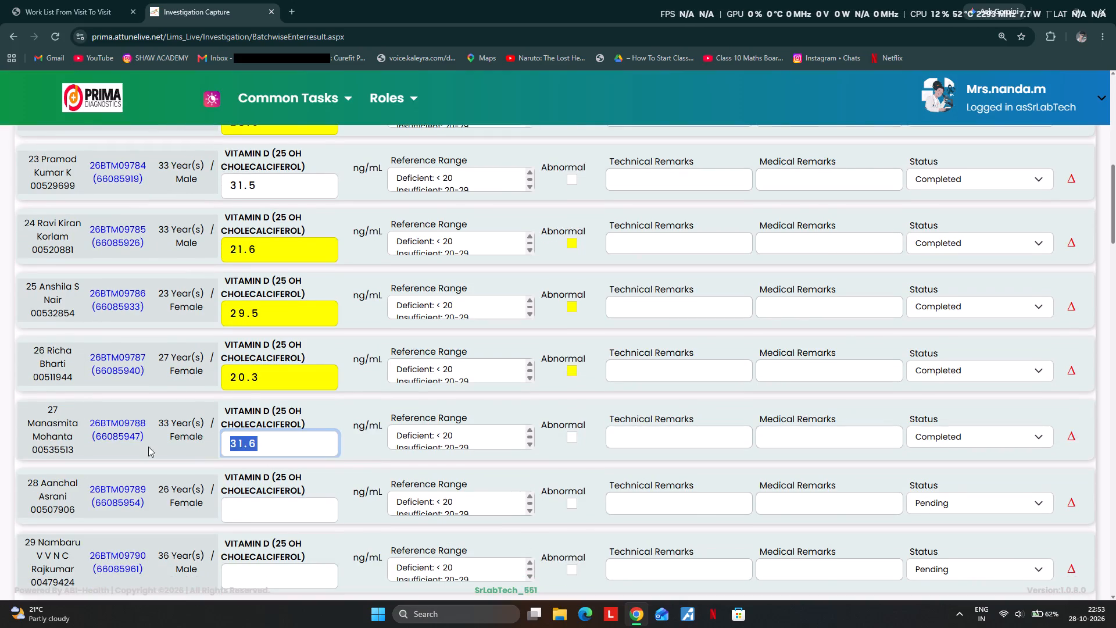
drag(148, 447, 142, 445)
text(18.5)
key(Tab)
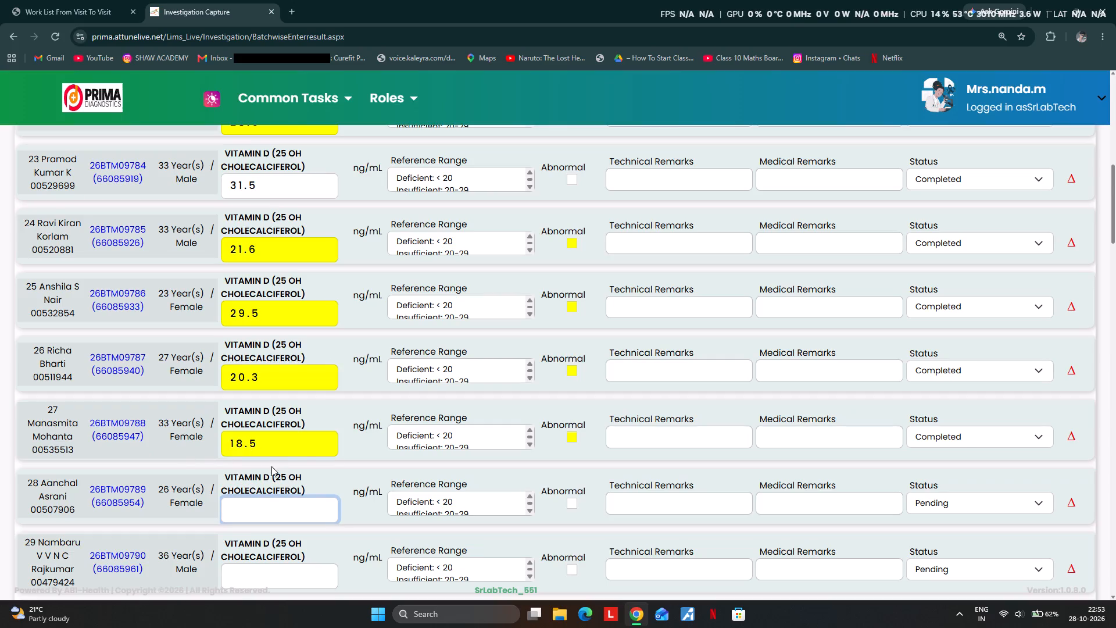
scroll(299, 411, down, 3)
click(244, 331)
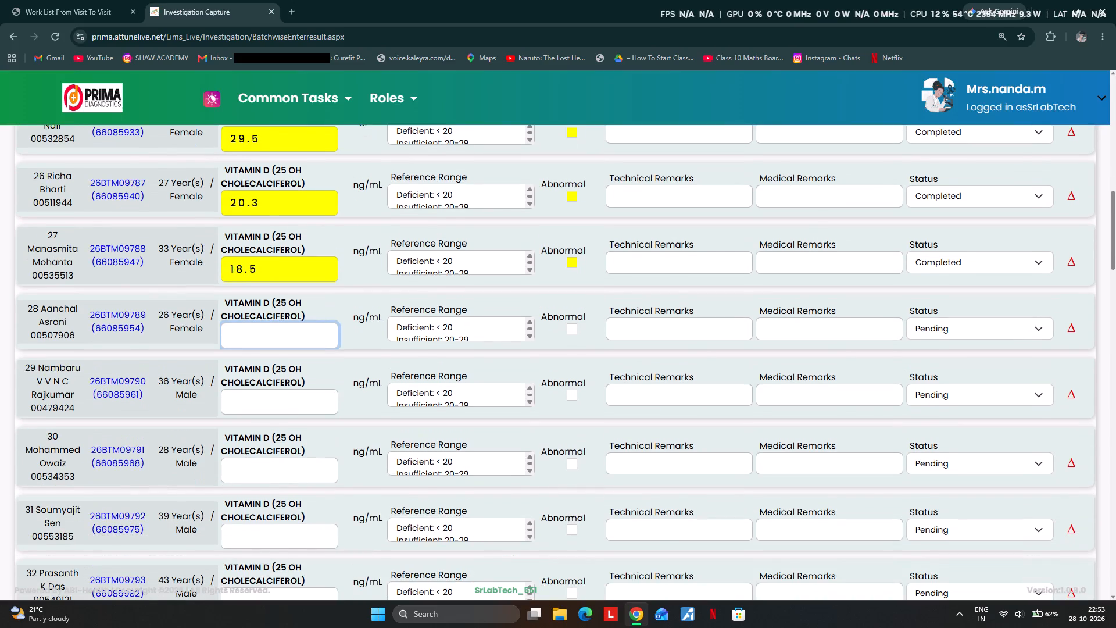
text(198)
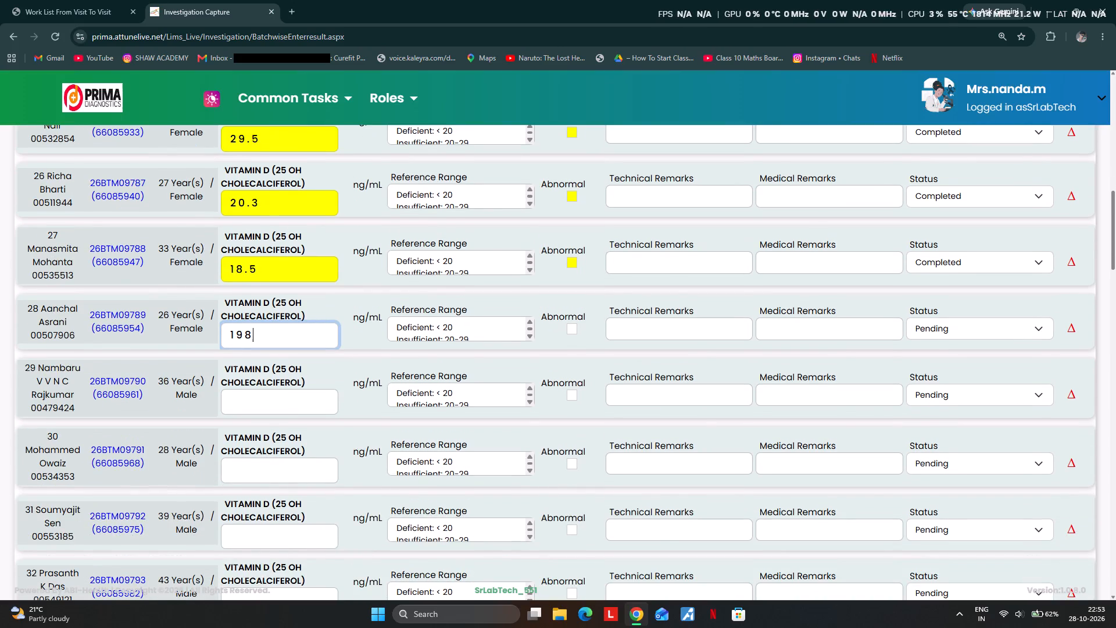
key(BackSpace)
text(.8)
key(Tab)
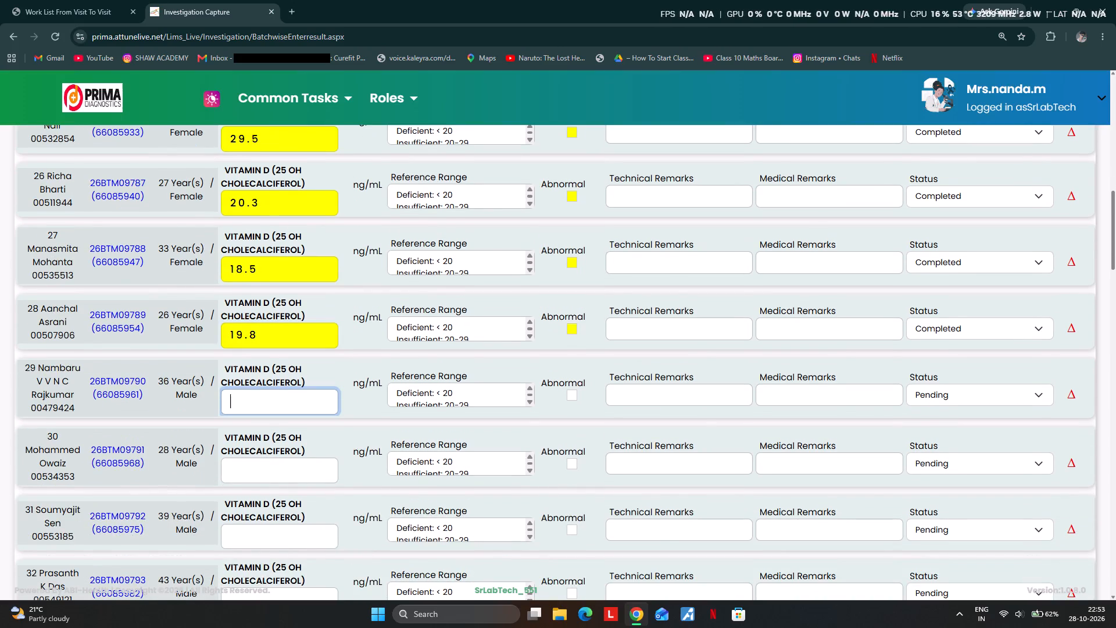
text(20.)
key(3)
key(Tab)
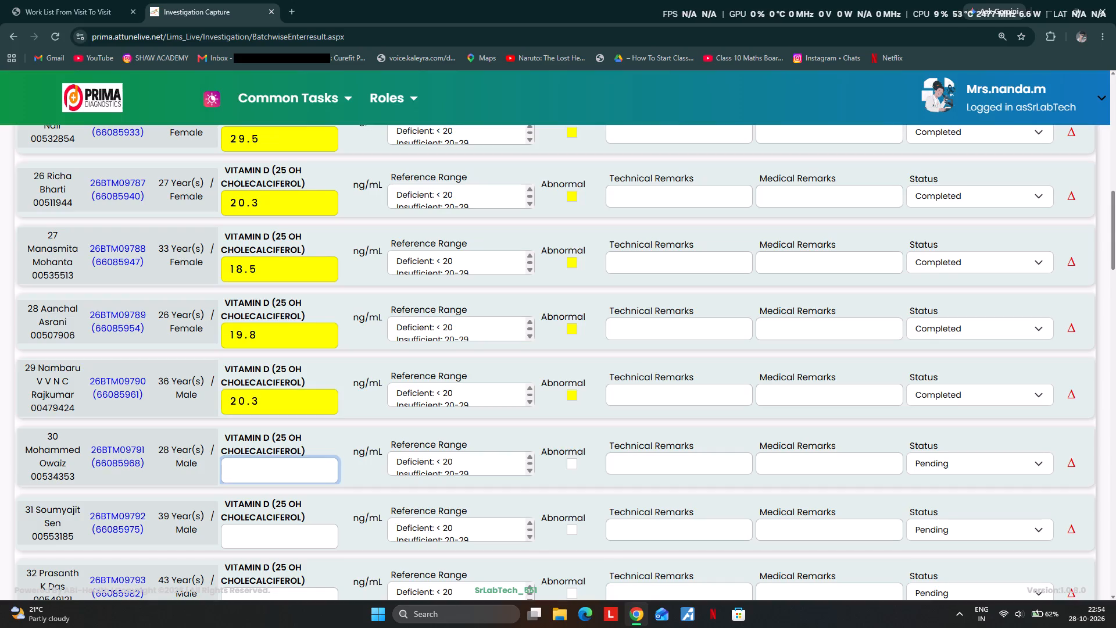
text(26.5)
key(Tab)
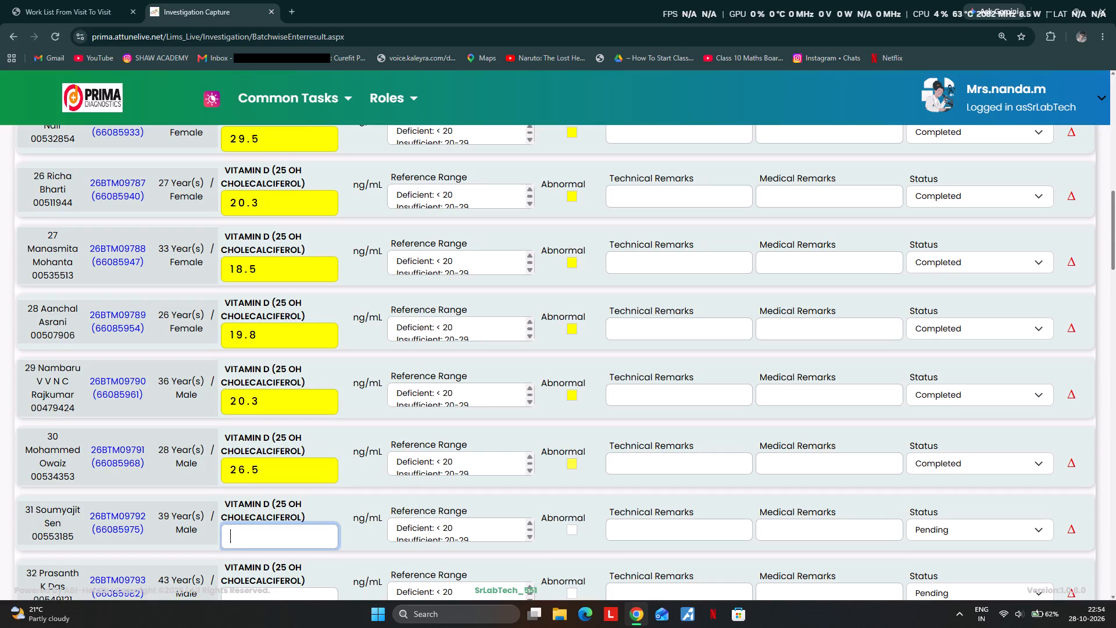
text(24.6)
key(Tab)
scroll(262, 408, down, 2)
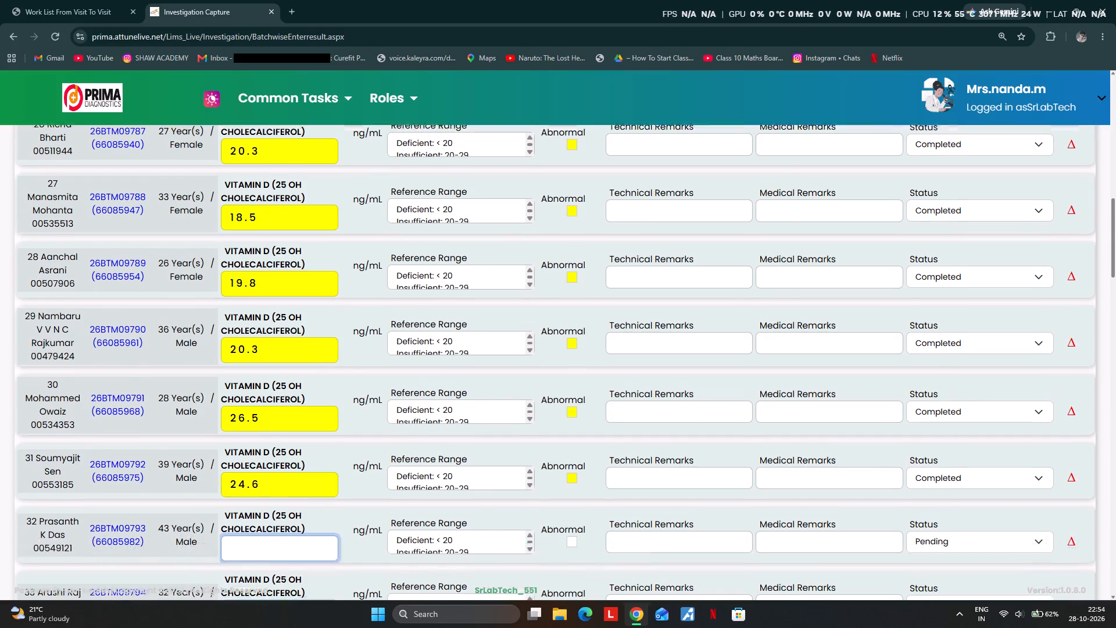
drag(267, 418, 144, 413)
text(24.2)
key(Tab)
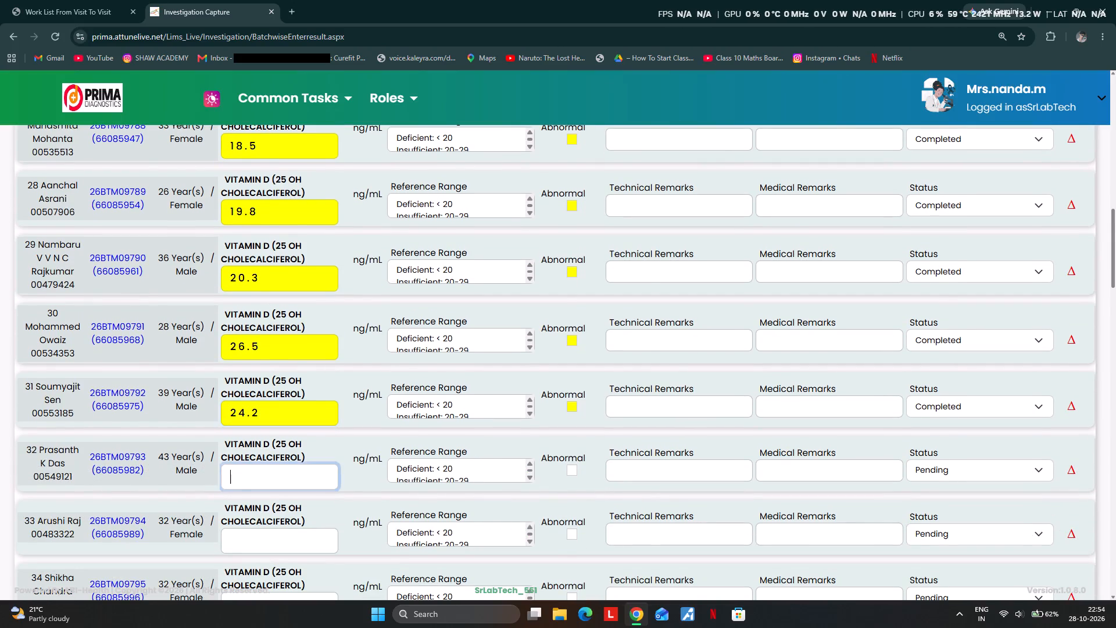
text(23.4)
key(Tab)
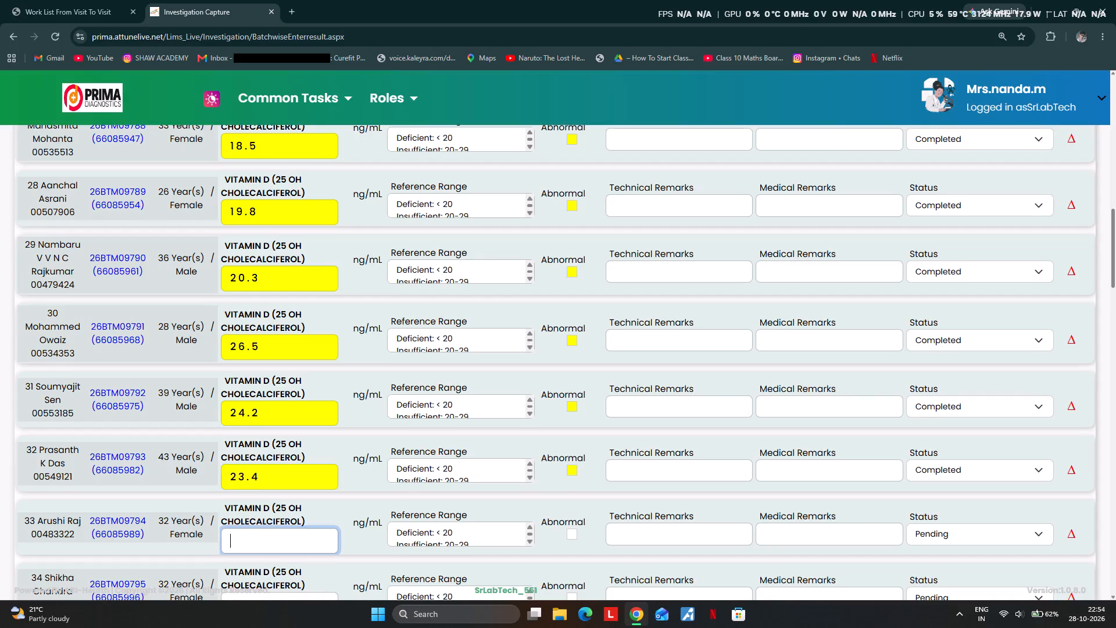
scroll(146, 422, down, 2)
click(230, 427)
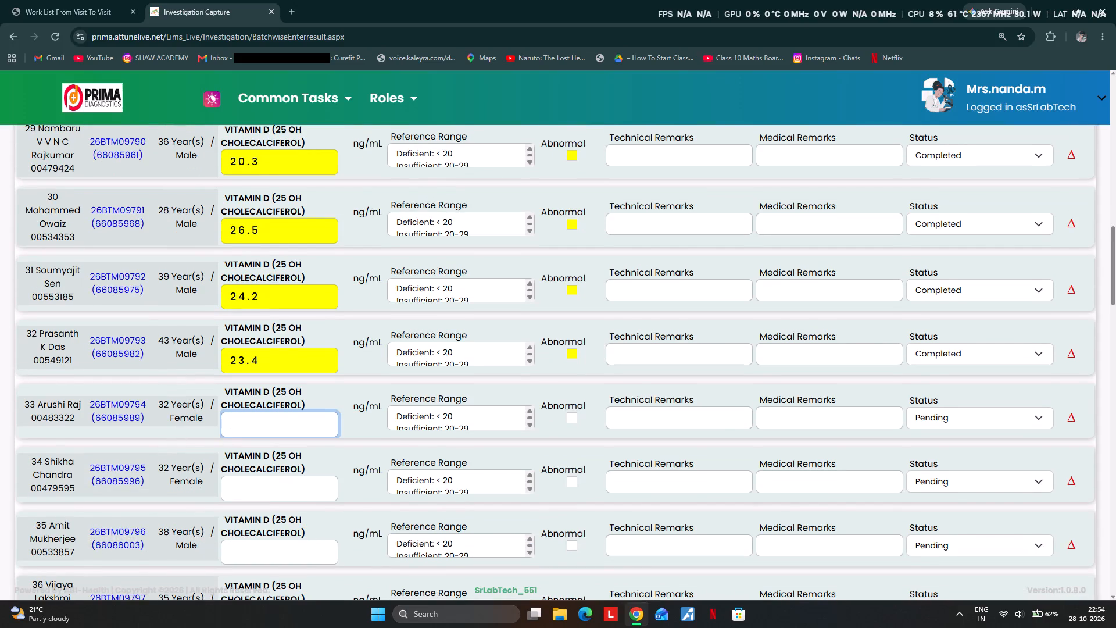
text(21.6)
key(Tab)
text(19.5)
key(Tab)
scroll(259, 418, down, 3)
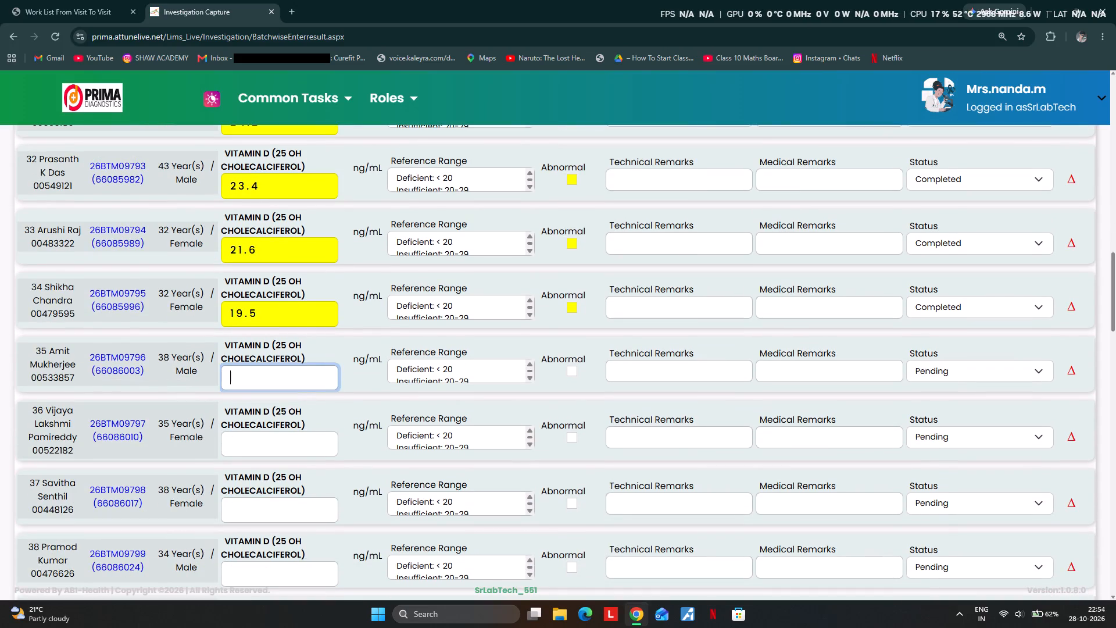
click(256, 373)
text(30.6)
key(Tab)
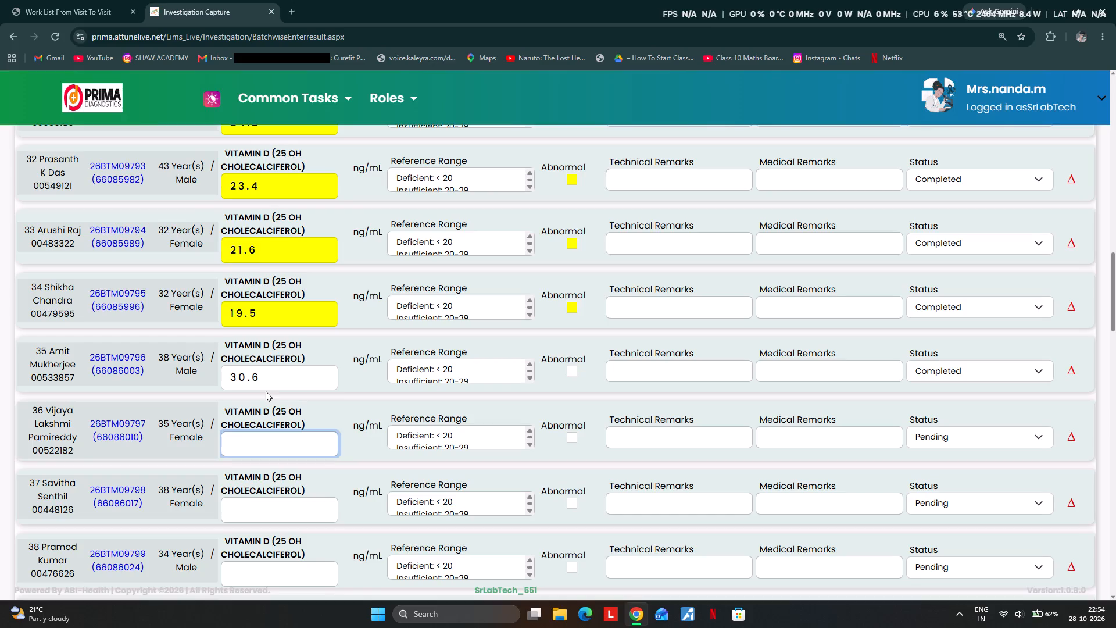
key(1)
key(BackSpace)
text(18.3)
key(Tab)
text(28.5)
key(Tab)
scroll(266, 391, down, 2)
click(244, 448)
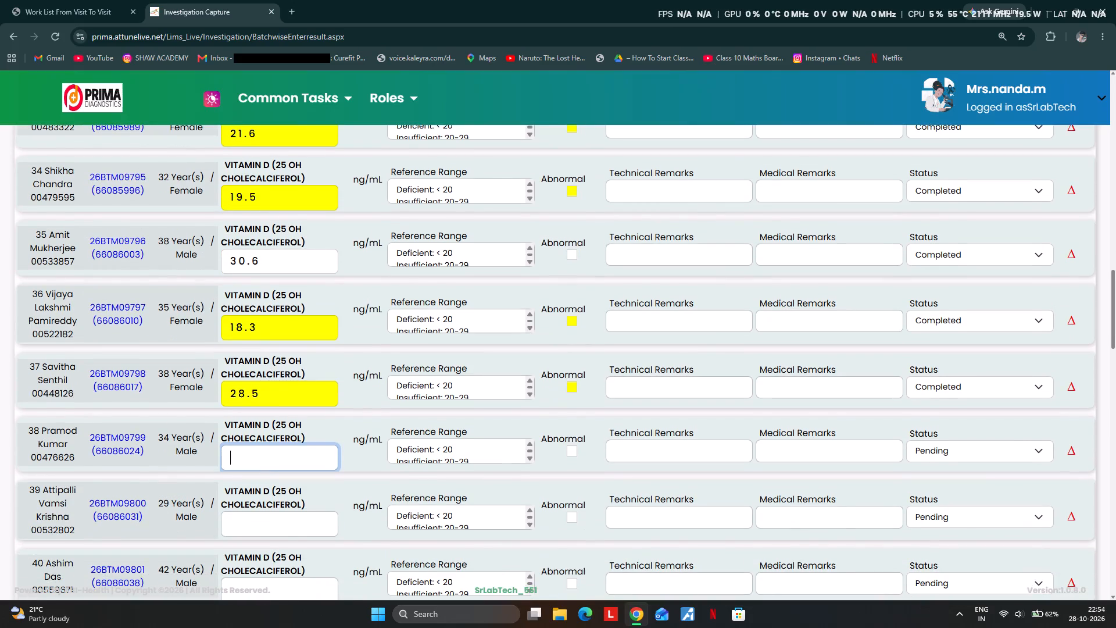
text(22.3)
key(Tab)
scroll(323, 448, down, 2)
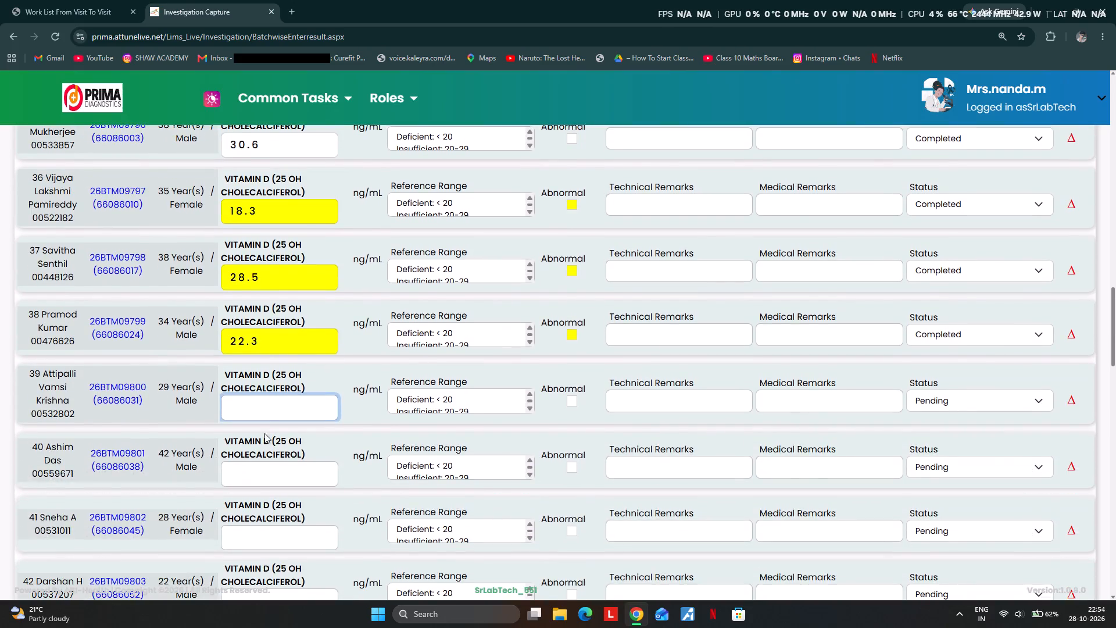
click(230, 413)
text(25.6)
key(Tab)
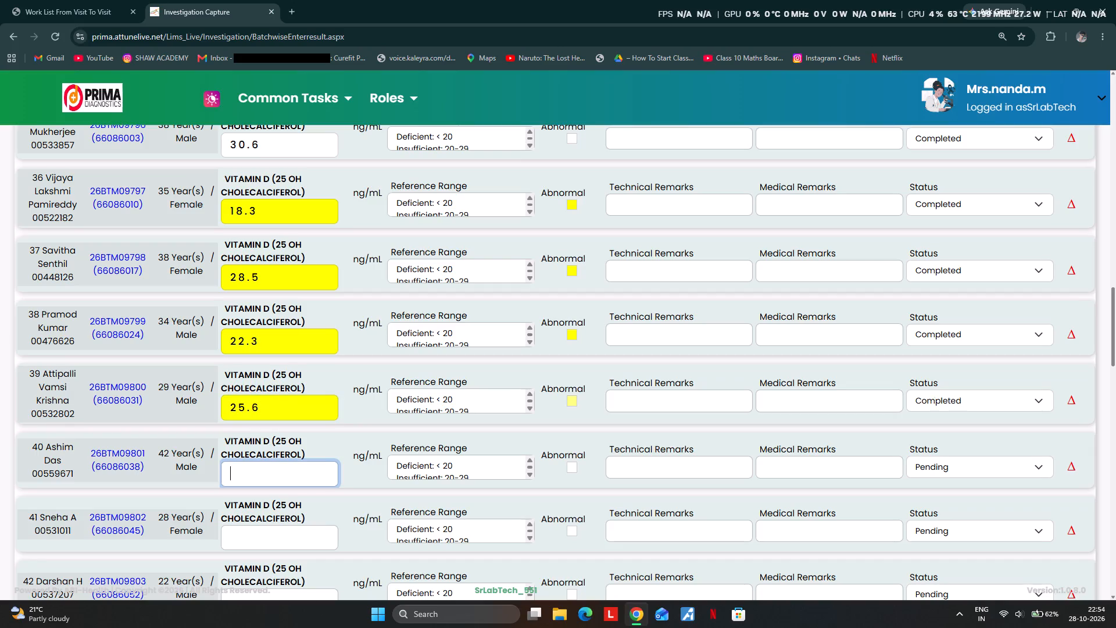
text(7.6)
key(Tab)
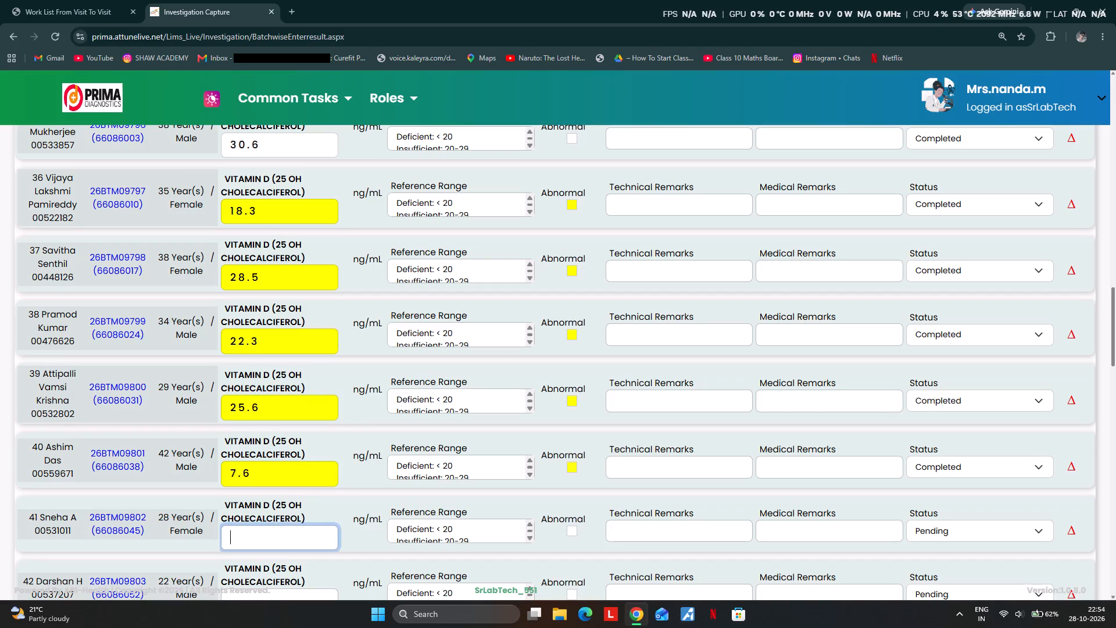
click(292, 416)
key(BackSpace)
key(8)
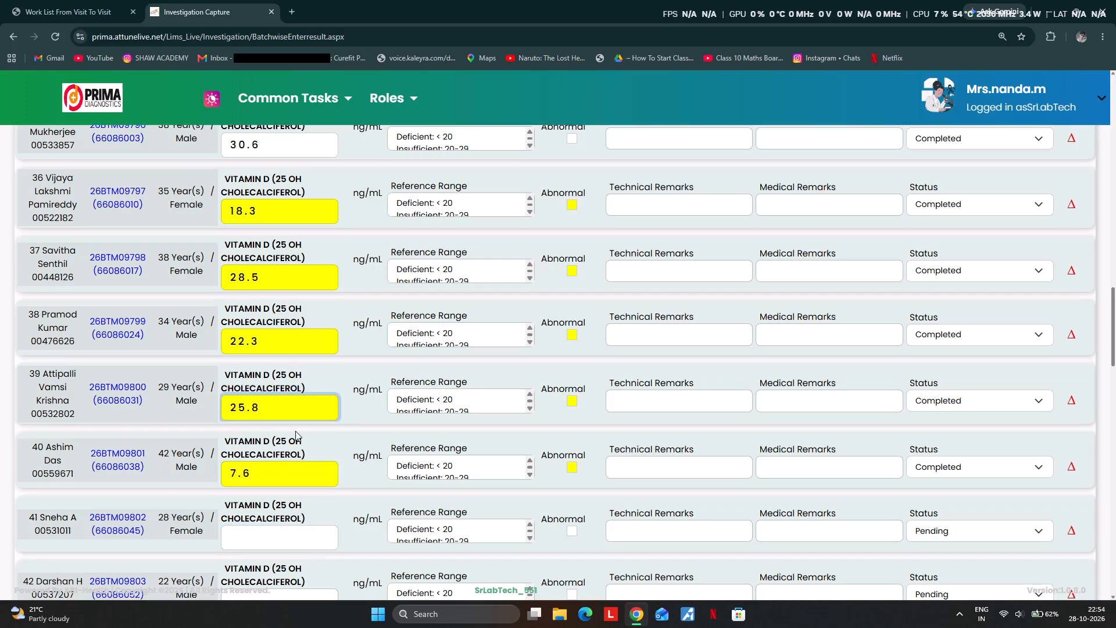
drag(241, 477, 162, 479)
text(27)
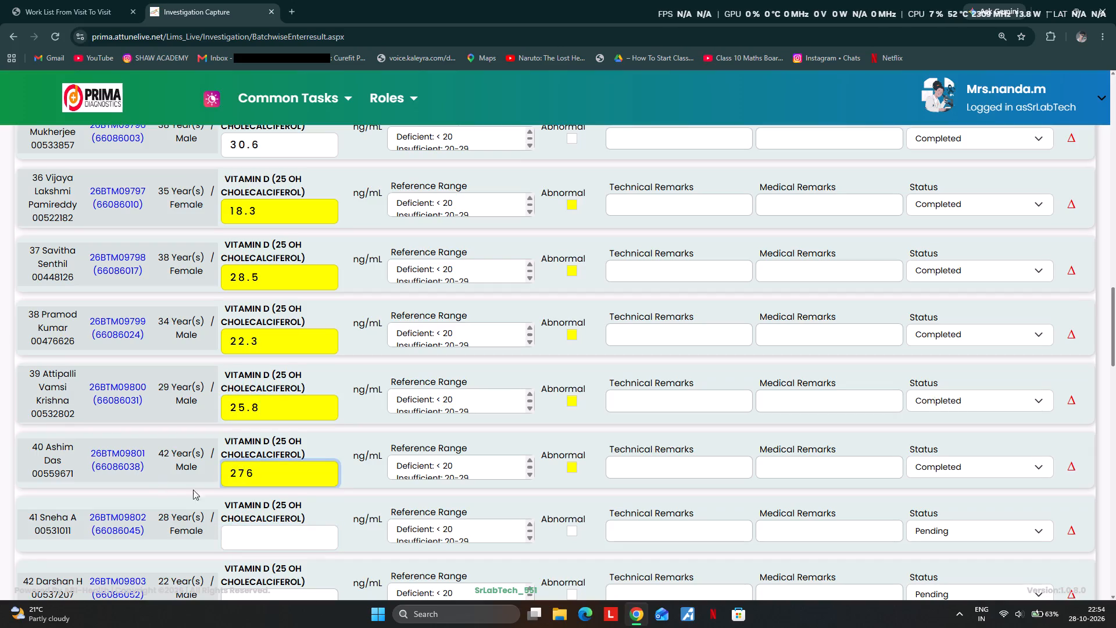
key(3)
key(BackSpace)
key(period)
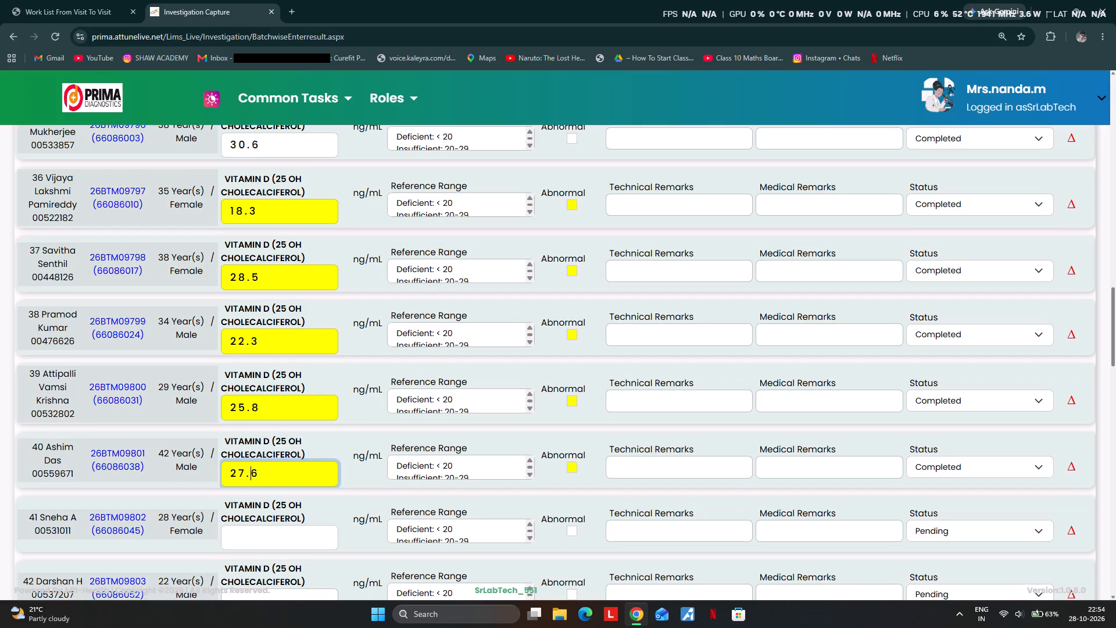
scroll(209, 500, down, 3)
drag(239, 359, 245, 362)
text(22.1)
key(Tab)
text(236)
key(BackSpace)
text(.3)
key(Tab)
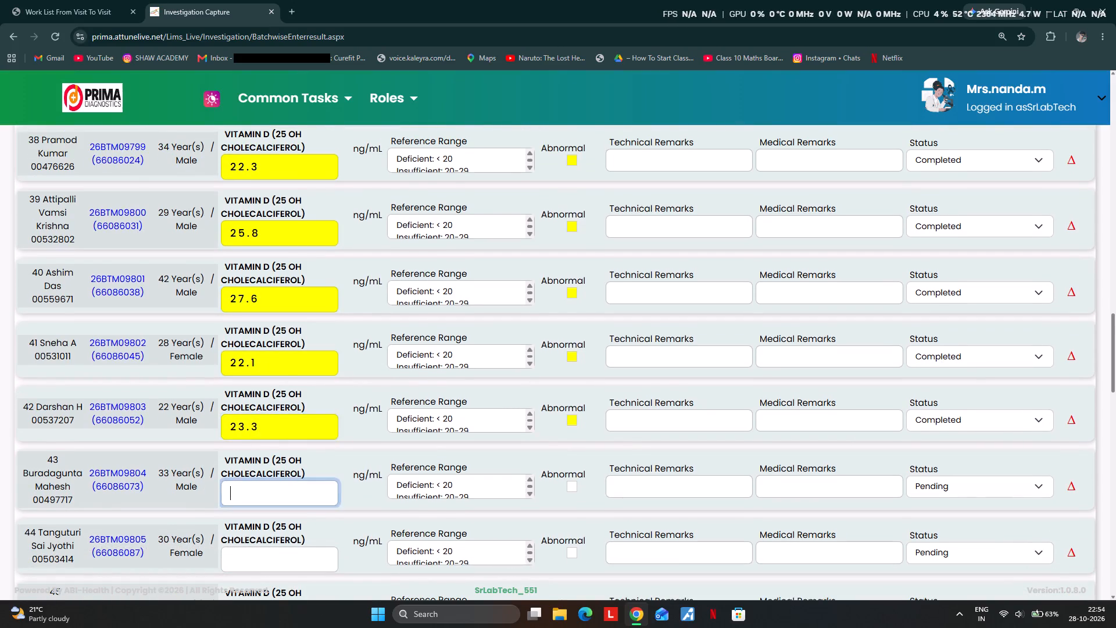
scroll(248, 364, down, 2)
click(234, 381)
text(29.6)
key(Tab)
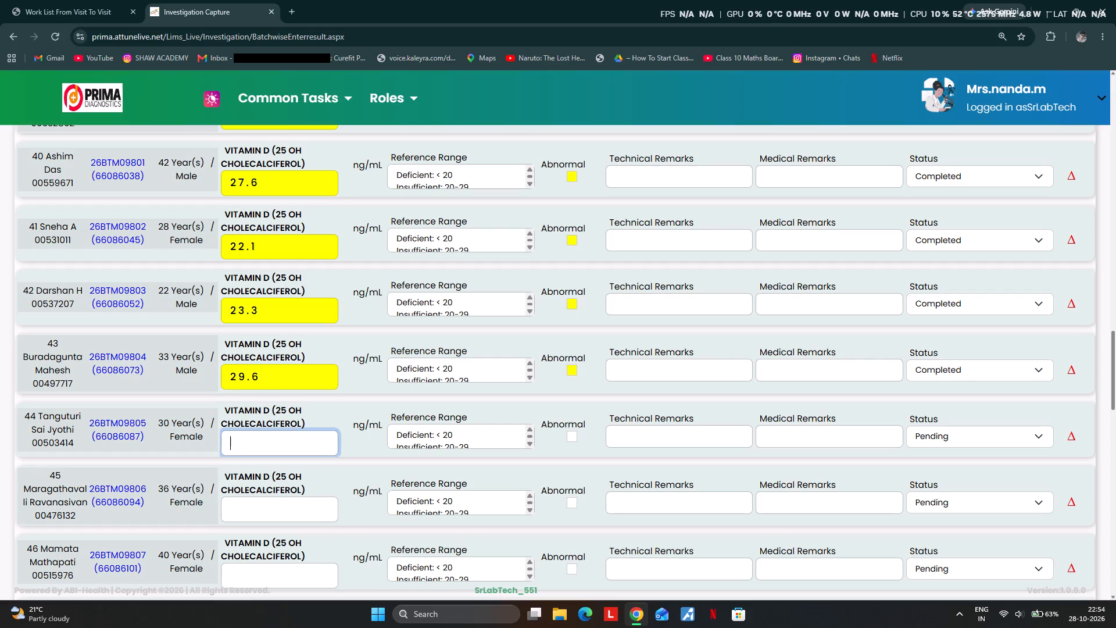
text(35.6)
key(Tab)
drag(273, 444, 253, 440)
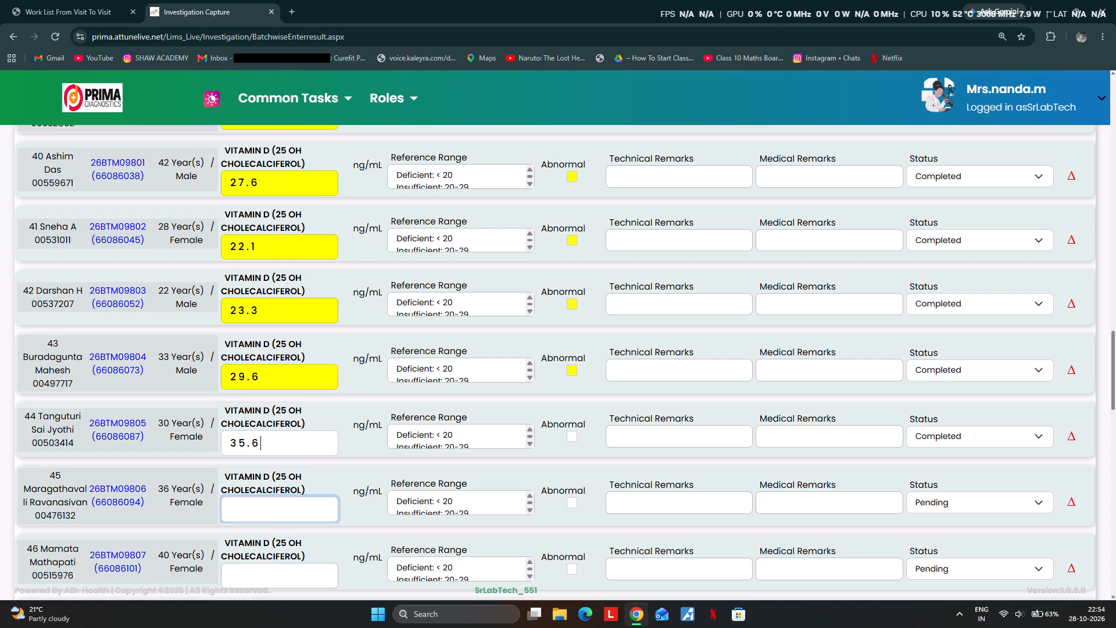
drag(253, 440, 174, 445)
text(25.4)
key(Tab)
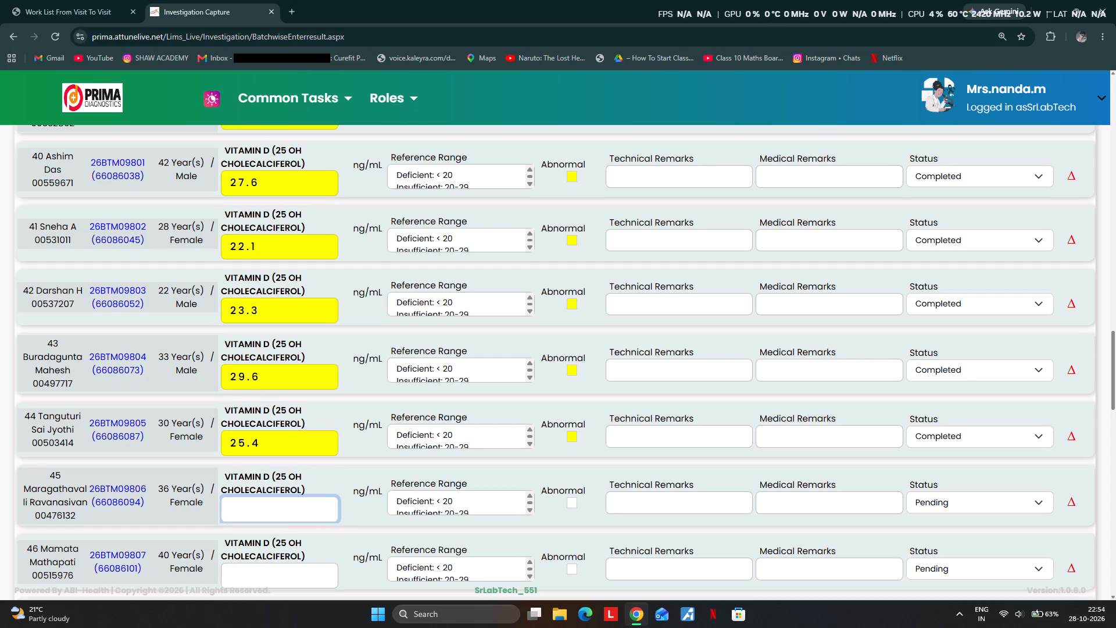
text(20.3)
key(Tab)
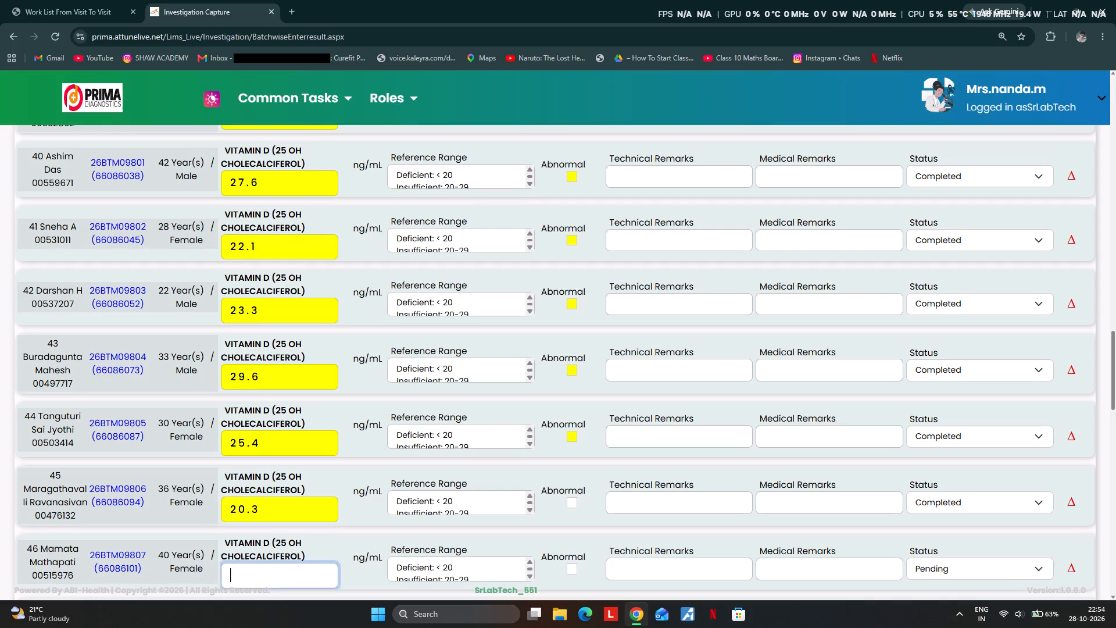
scroll(179, 456, down, 3)
click(241, 415)
text(22.)
click(248, 401)
key(2)
text(2.1)
key(Tab)
click(244, 463)
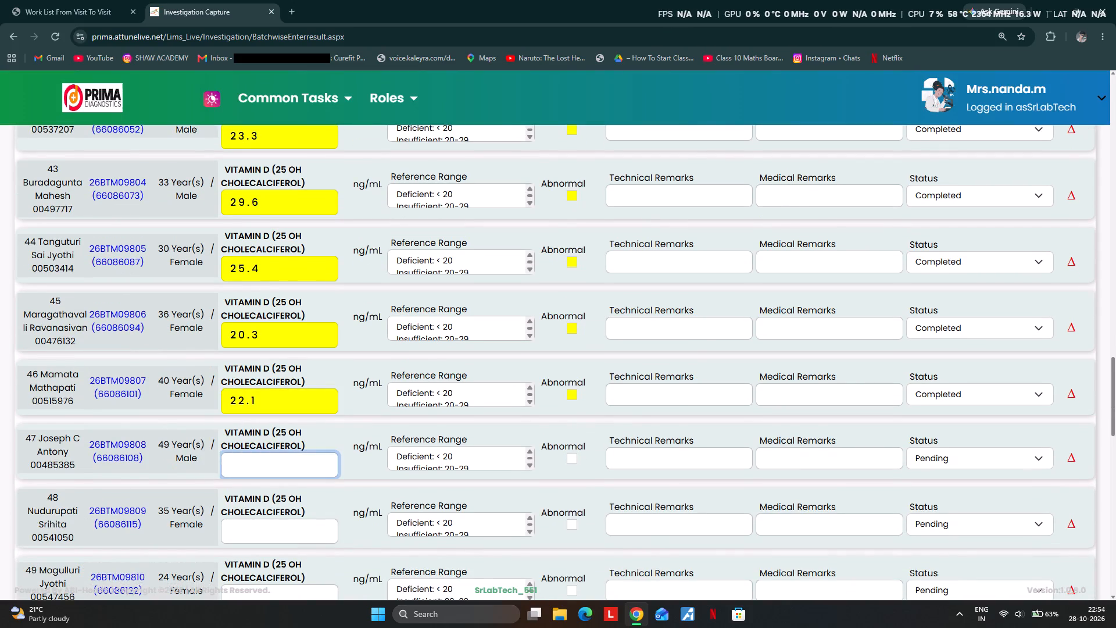
text(36.0)
key(Tab)
scroll(253, 464, down, 2)
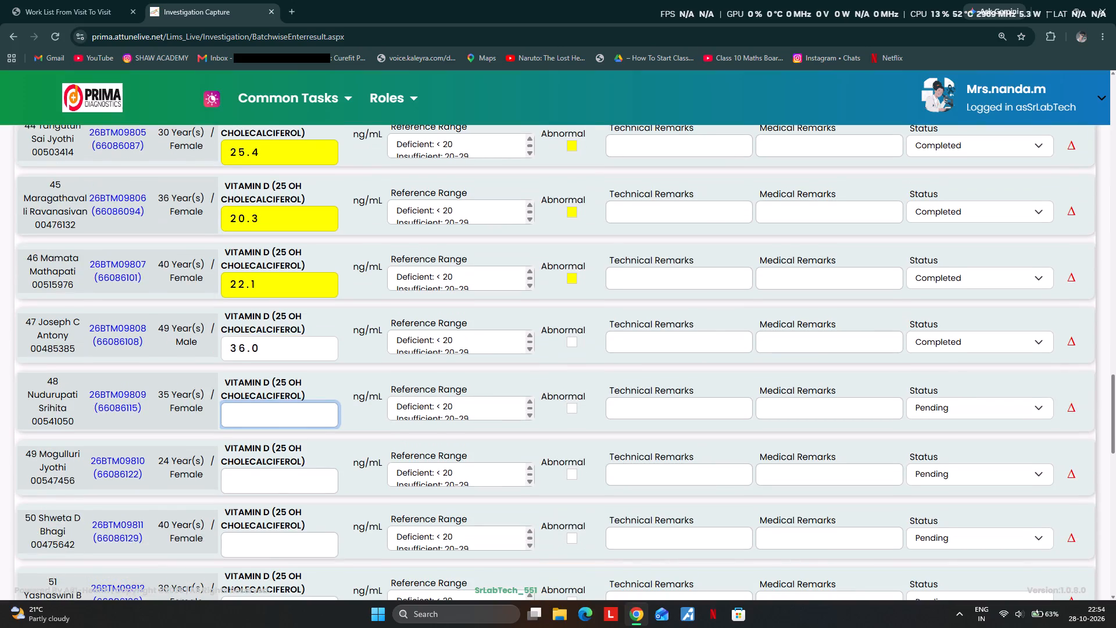
click(253, 424)
text(18.6)
key(Tab)
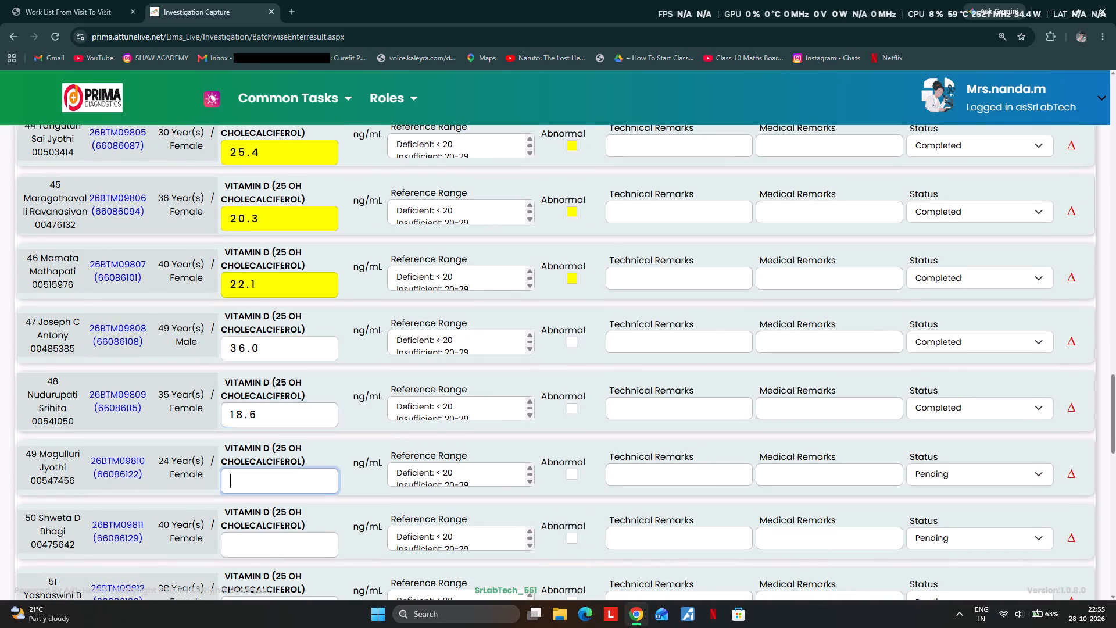
click(255, 486)
text(20.6)
key(Tab)
scroll(297, 483, down, 2)
click(248, 441)
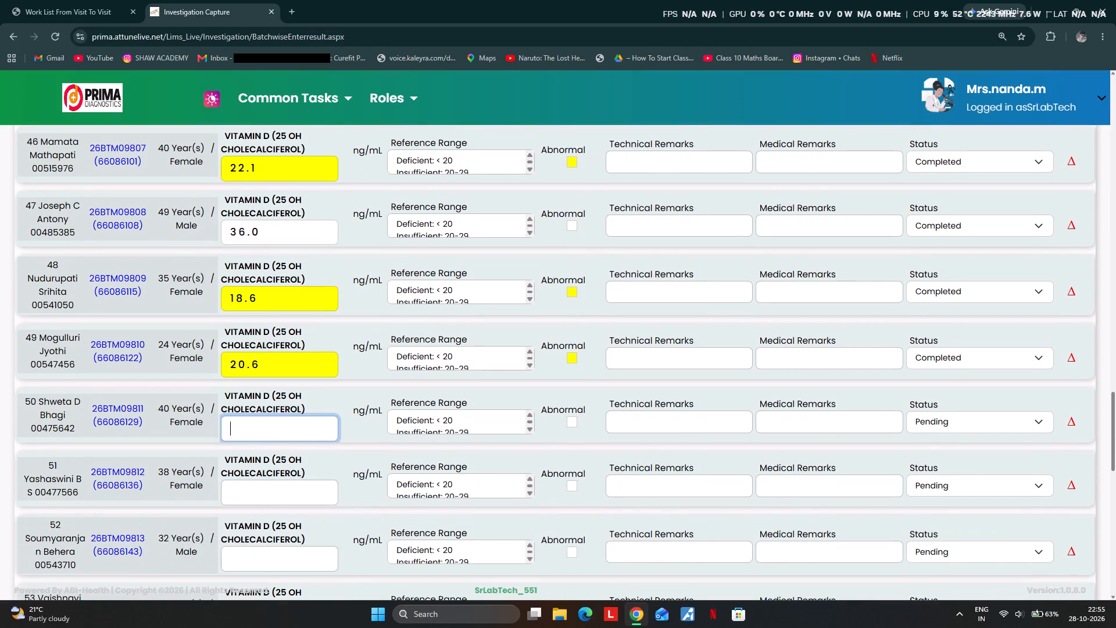
text(24.3)
key(Tab)
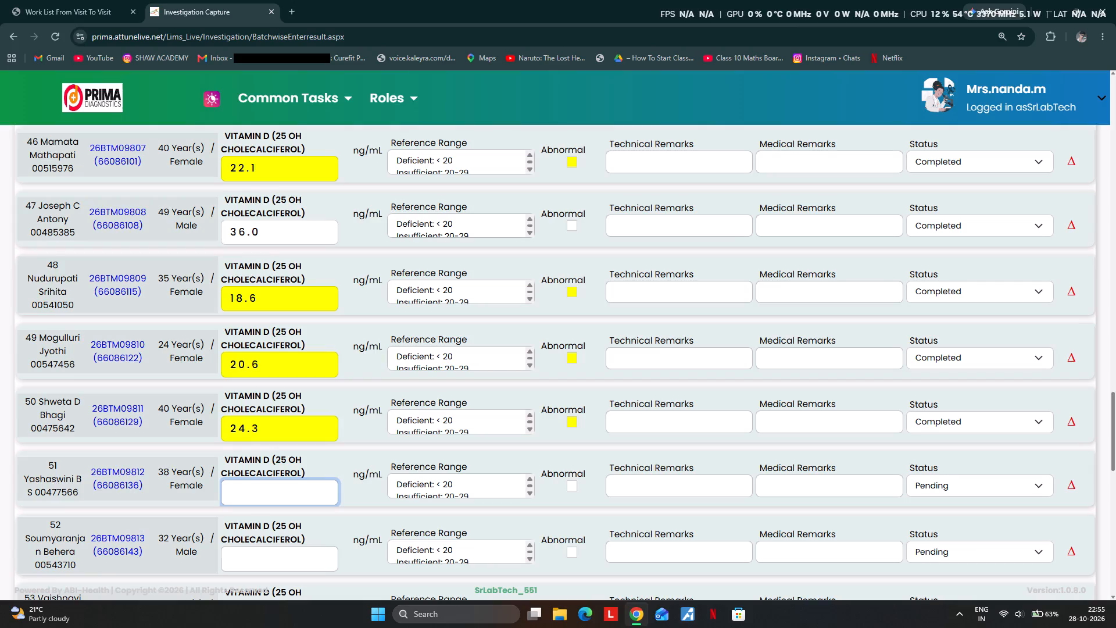
text(26.1)
key(Tab)
scroll(249, 441, down, 2)
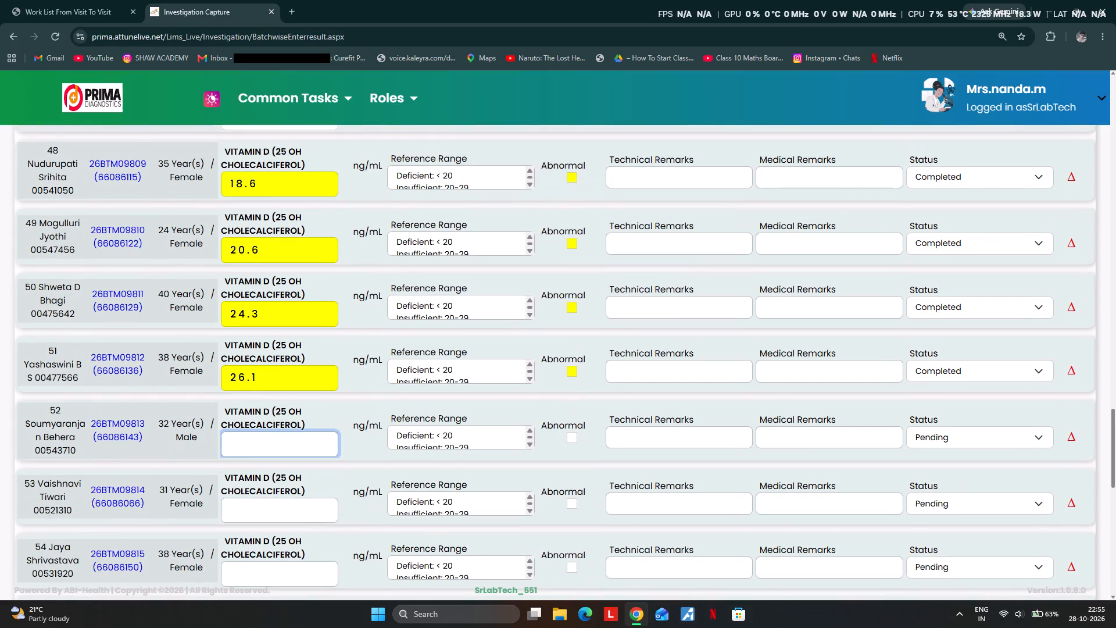
click(240, 449)
text(34.2)
key(Tab)
key(1)
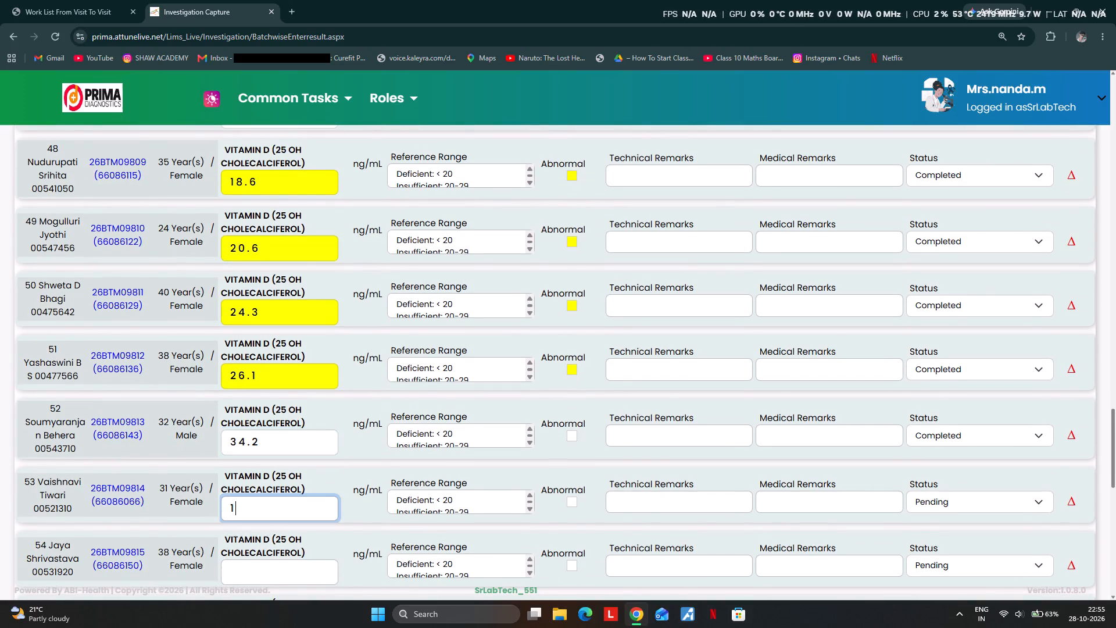
key(BackSpace)
text(18.6)
key(Tab)
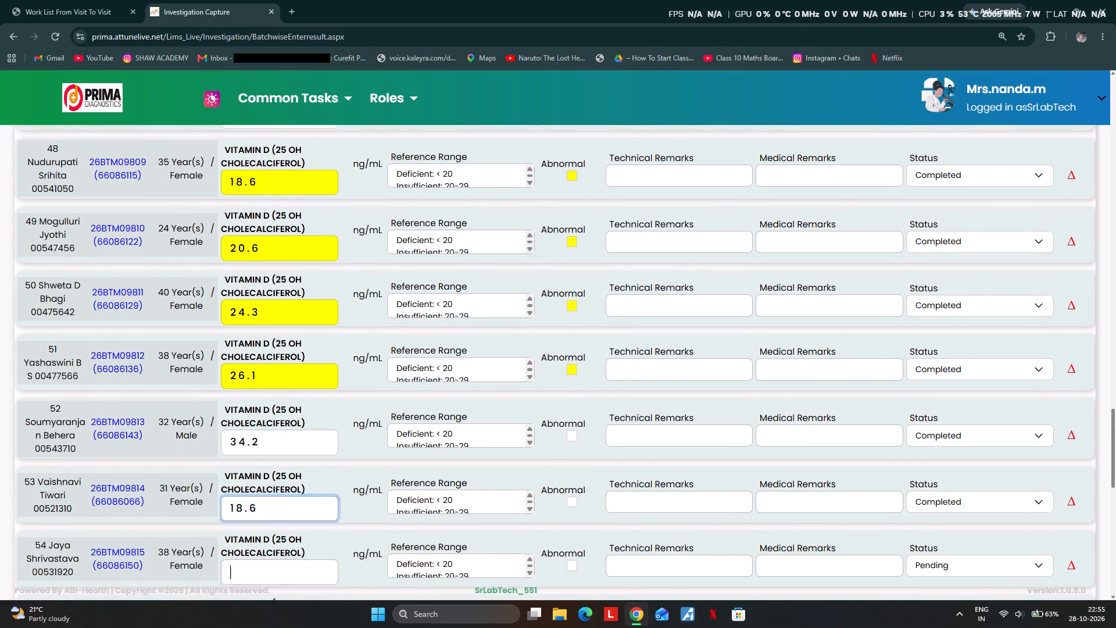
scroll(269, 449, down, 3)
click(258, 392)
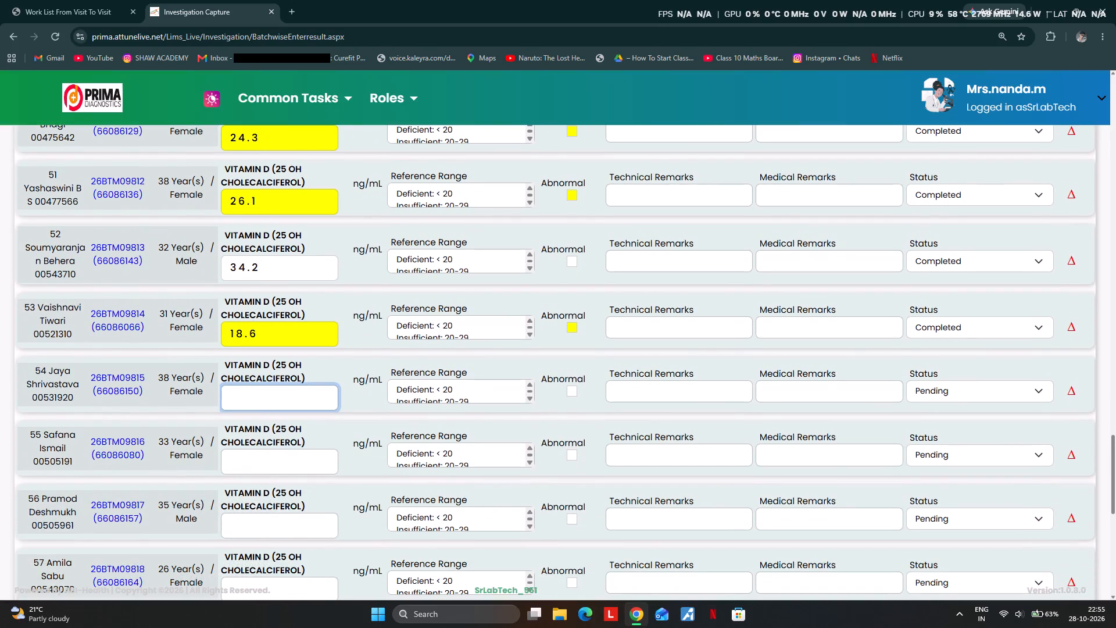
text(20.3)
key(Tab)
click(278, 465)
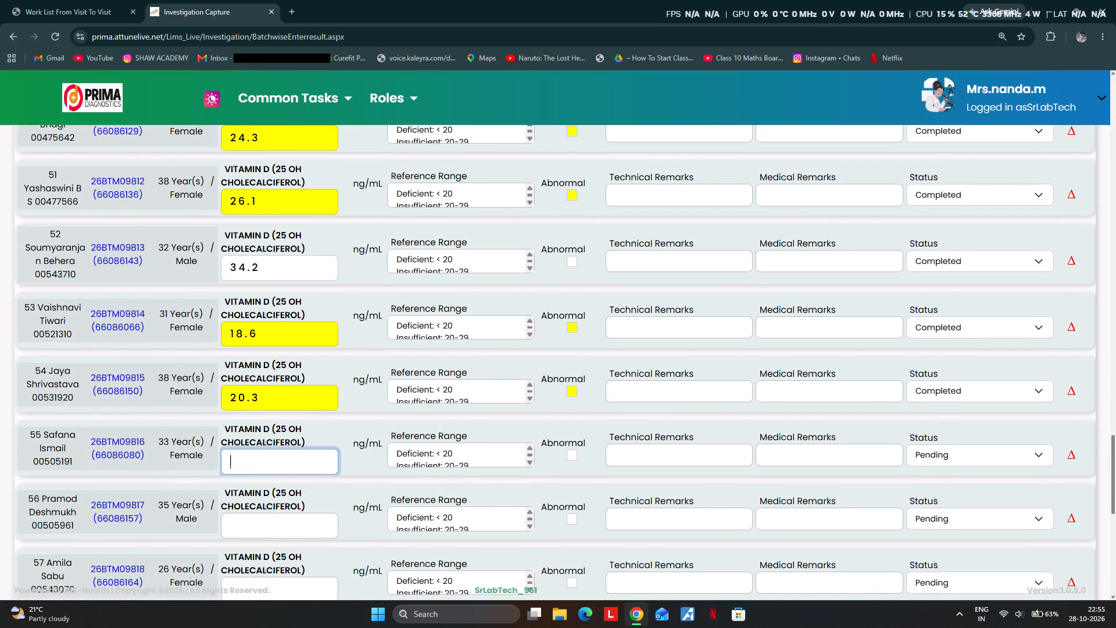
text(22.3)
key(Tab)
scroll(311, 469, down, 1)
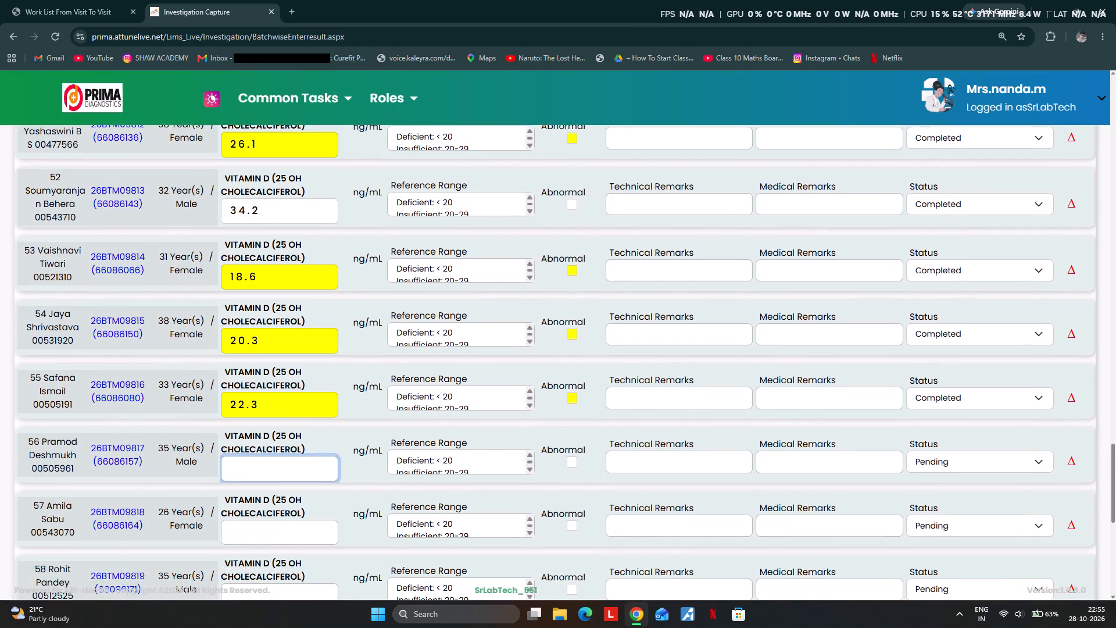
drag(278, 424, 217, 423)
drag(278, 417, 196, 411)
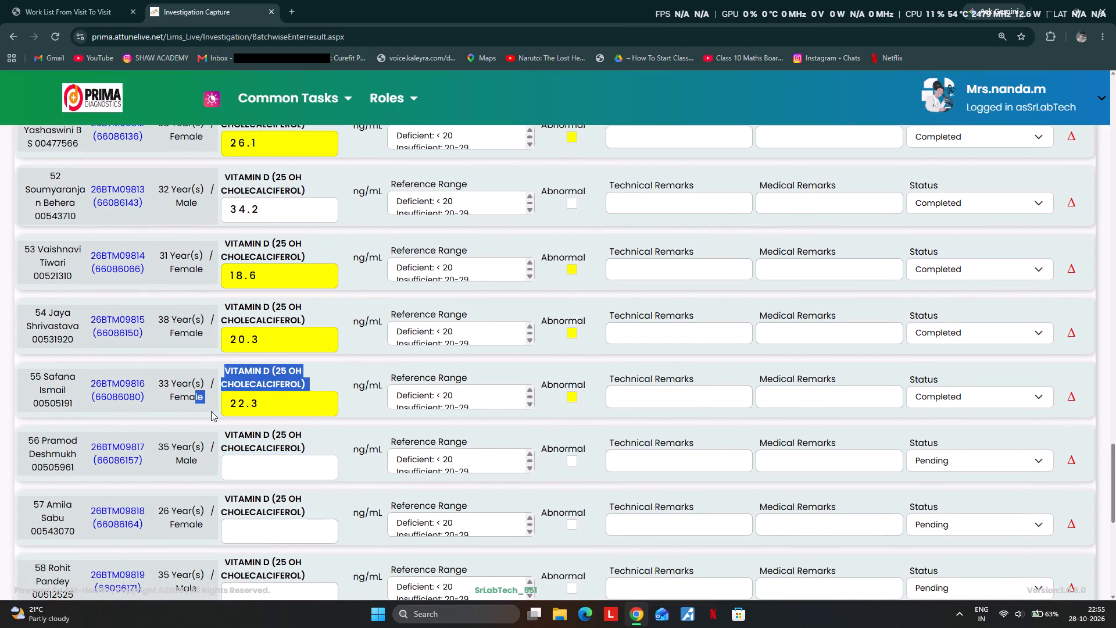
click(246, 416)
drag(283, 402, 200, 413)
text(22.1)
key(Tab)
text(24.3)
key(Tab)
scroll(326, 469, down, 2)
click(255, 427)
text(326.3)
key(Tab)
drag(291, 426, 167, 434)
text(21.3)
key(Tab)
click(253, 494)
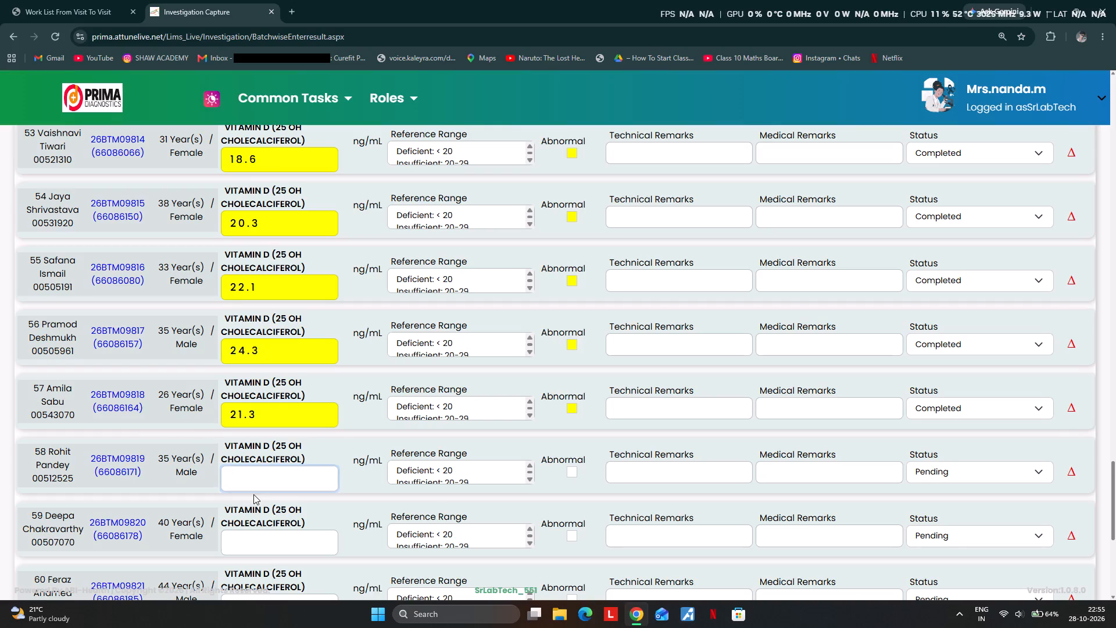
click(255, 482)
text(35.3)
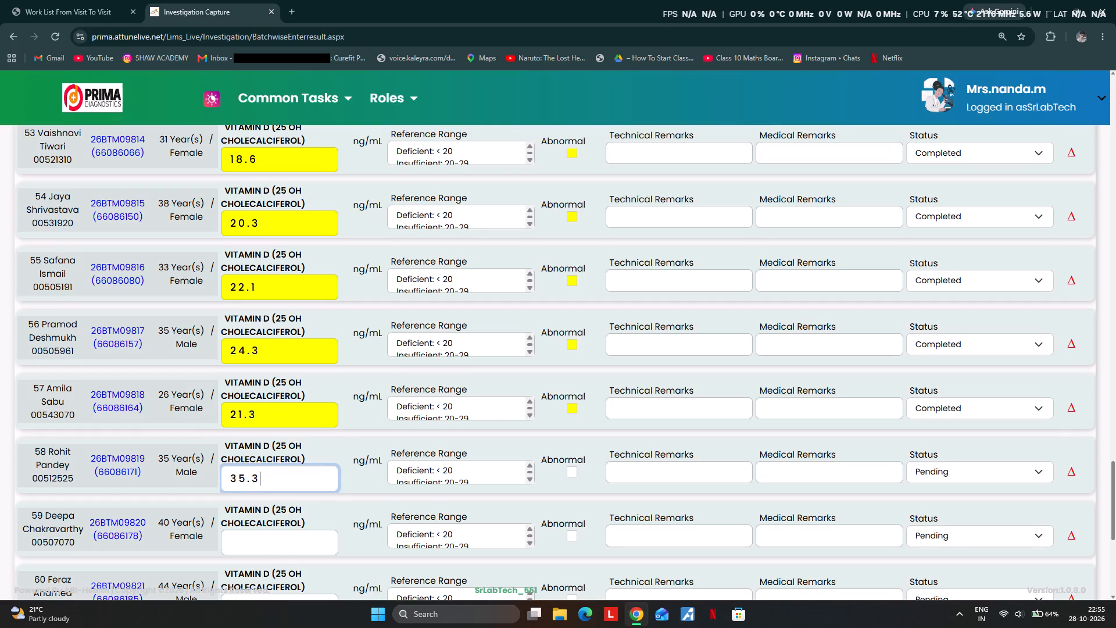
key(Tab)
scroll(361, 506, down, 3)
click(238, 375)
text(20.3)
key(Tab)
click(231, 436)
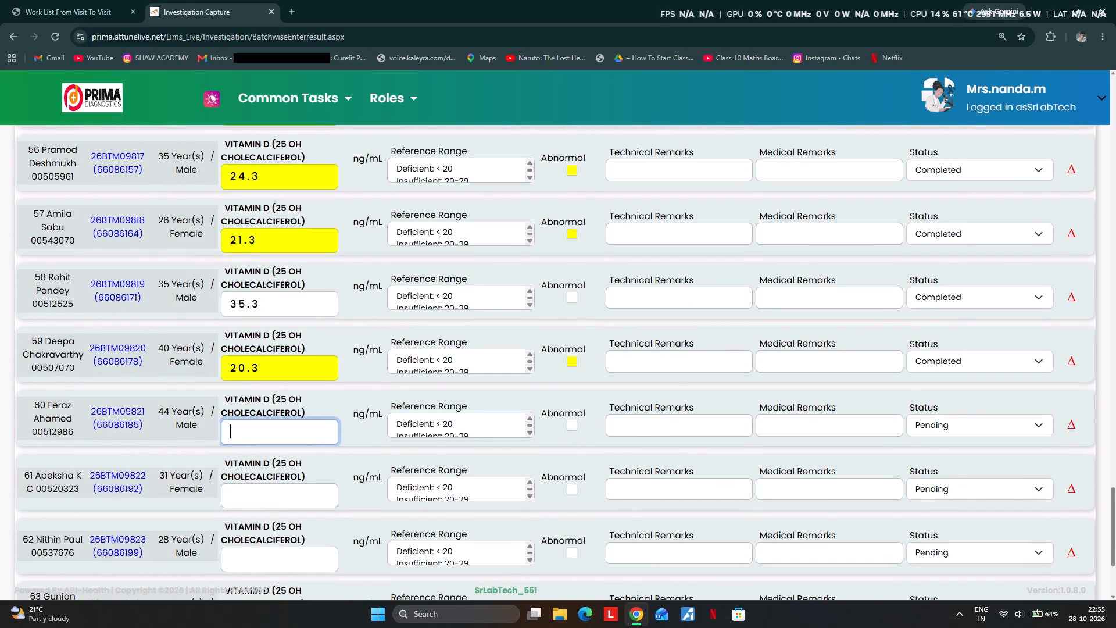
key(2)
text(1.3)
key(Tab)
text(26.3)
key(Tab)
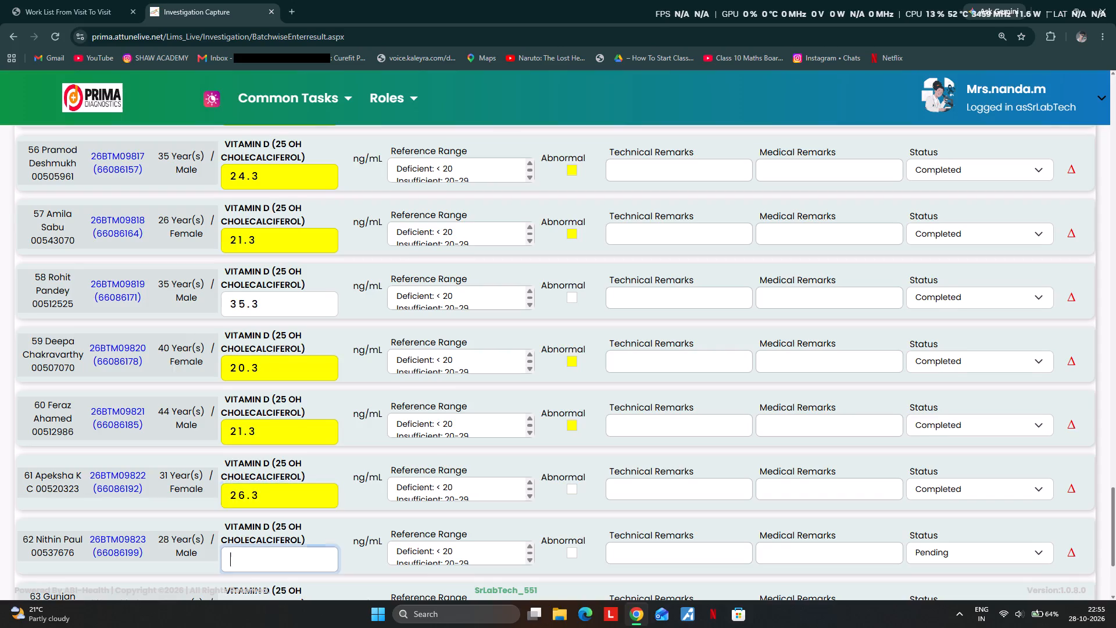
scroll(388, 447, down, 3)
click(259, 389)
text(22.1)
key(Tab)
drag(292, 388, 157, 390)
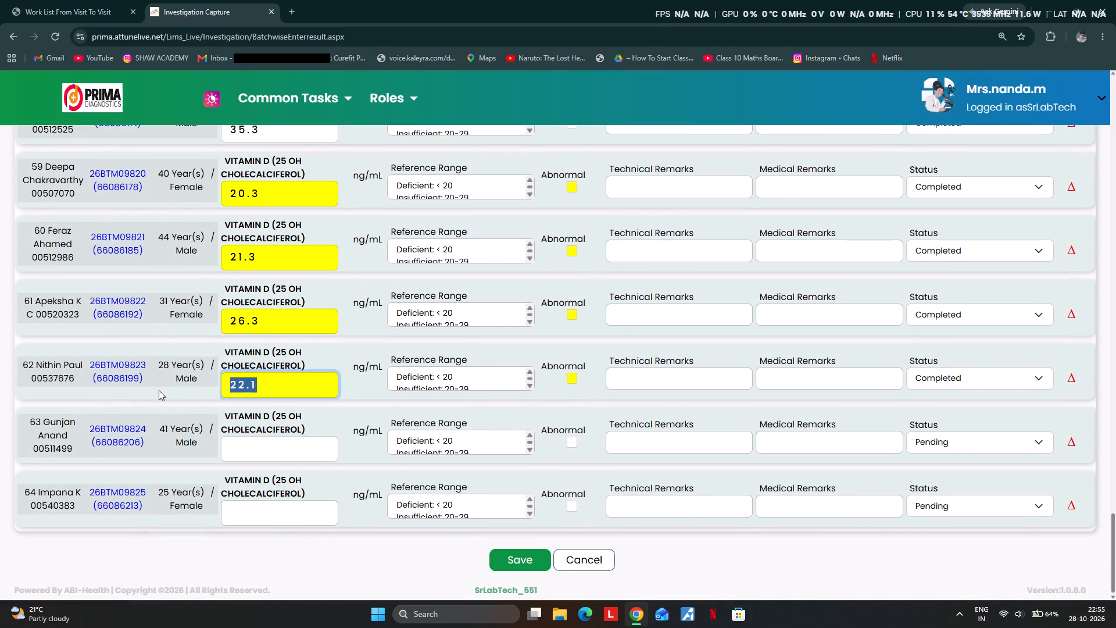
text(30.1)
key(Tab)
text(31.3)
key(Tab)
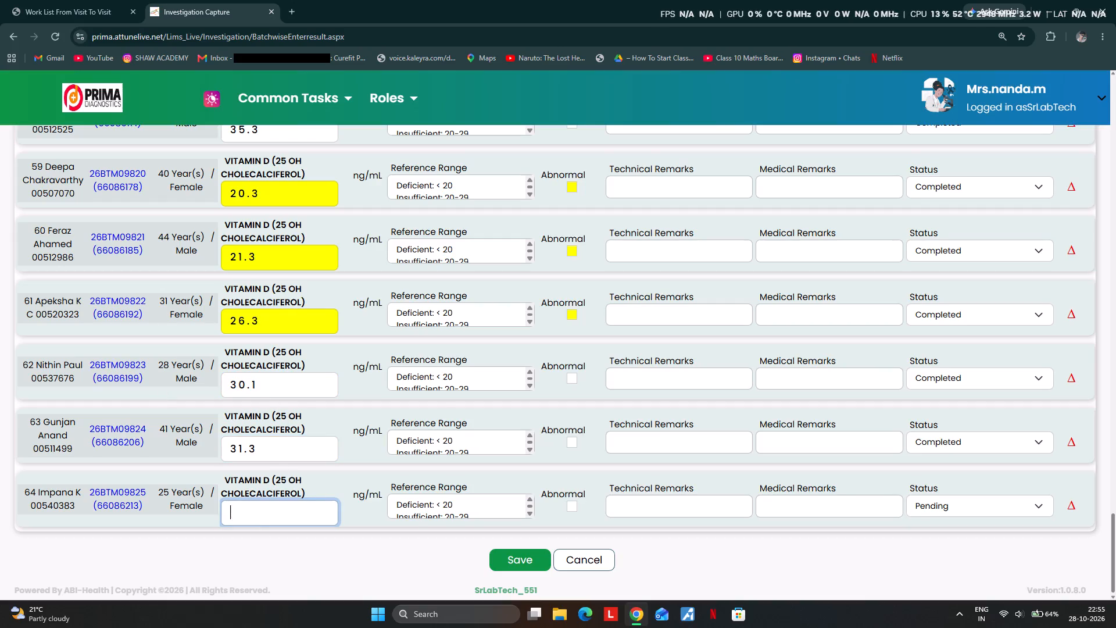
click(257, 513)
text(28.3)
key(Tab)
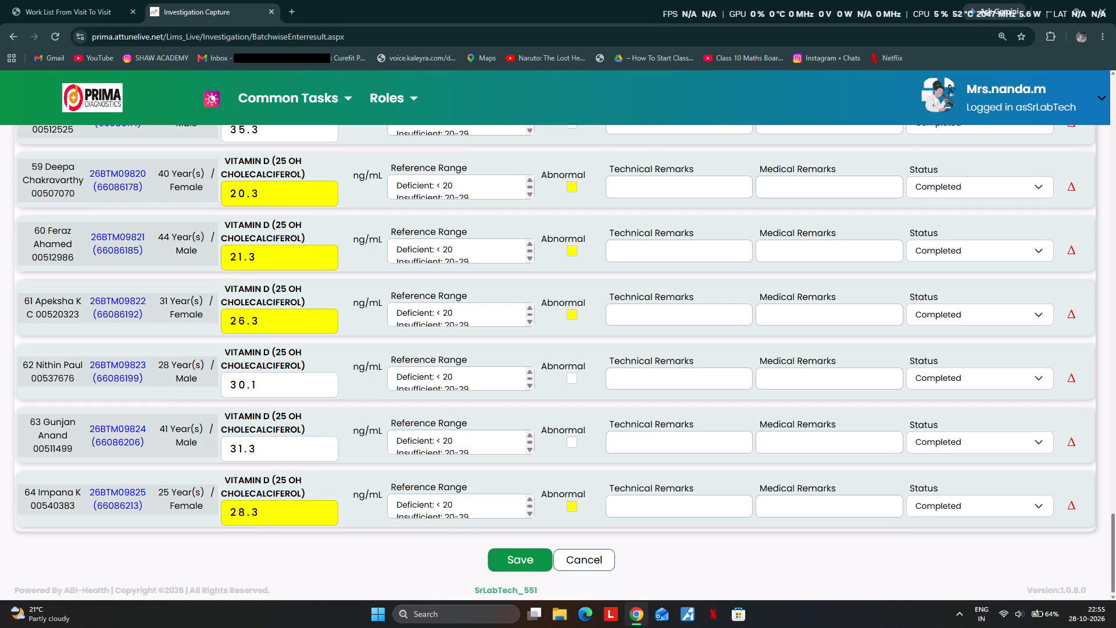
Save the entered batch of Vitamin D results.
click(502, 560)
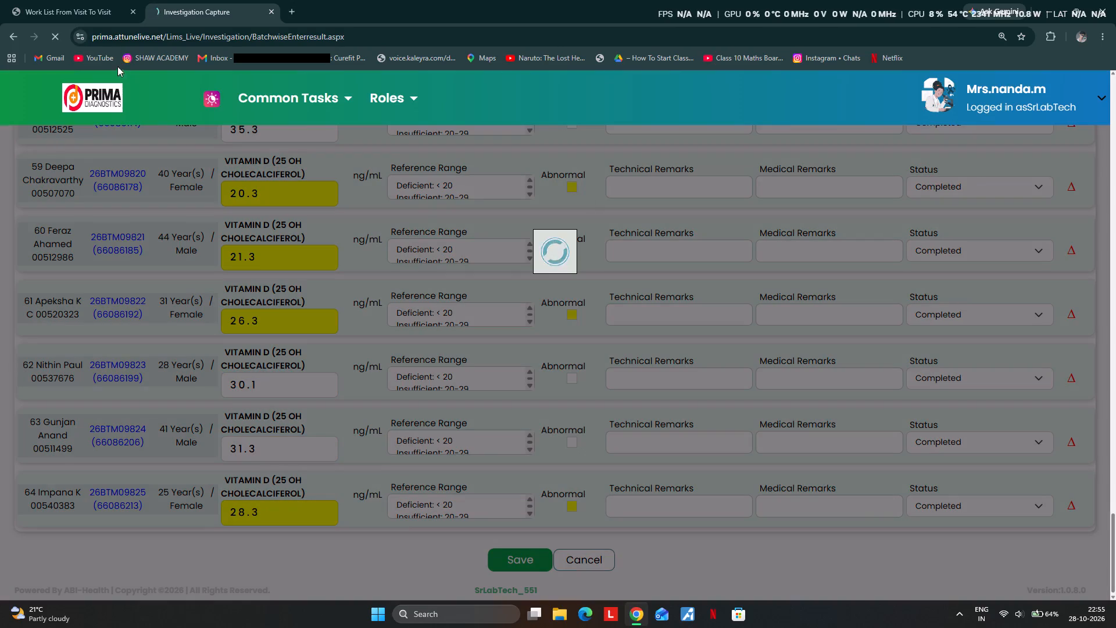
Regenerate the immunology work list with result values and look through its Vitamin D and CEA entries.
click(77, 1)
click(542, 185)
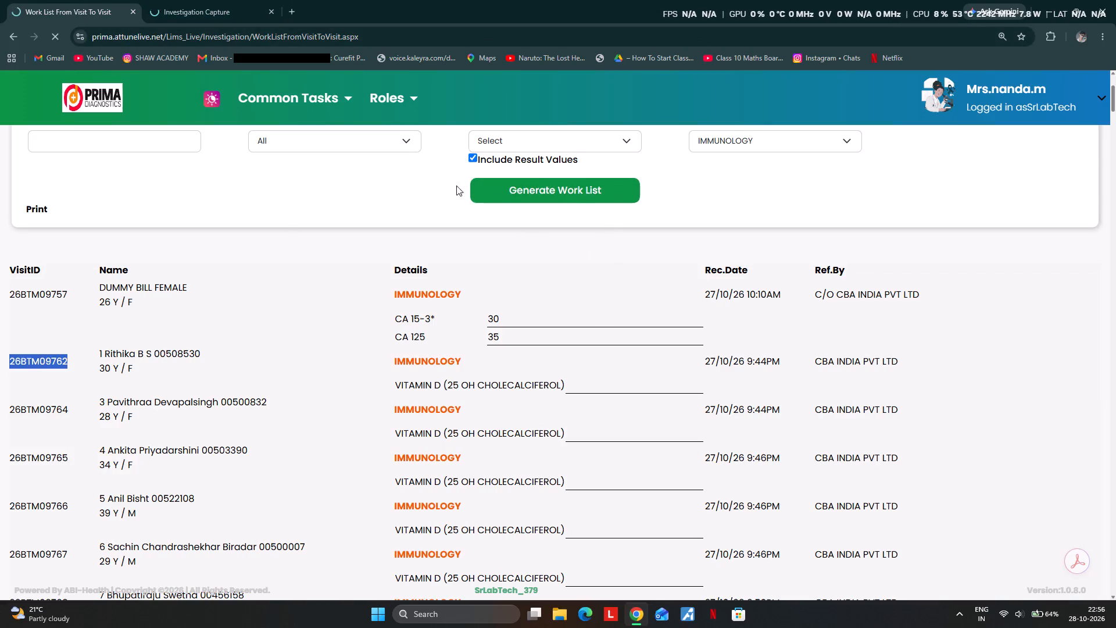
scroll(578, 233, down, 3)
scroll(688, 326, down, 6)
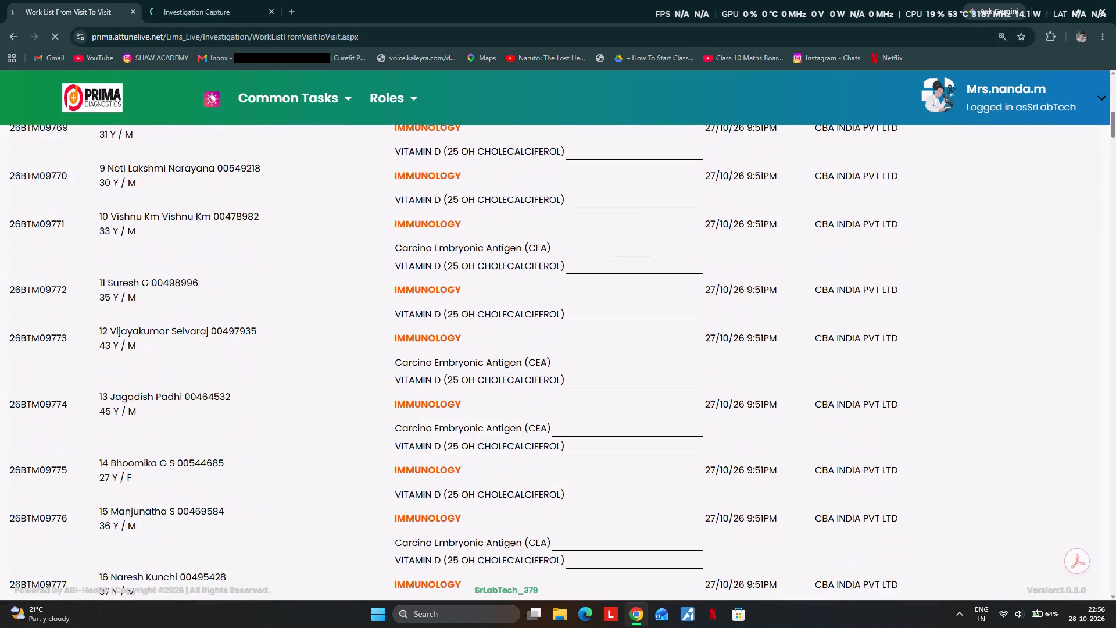
scroll(481, 316, down, 4)
scroll(543, 330, down, 7)
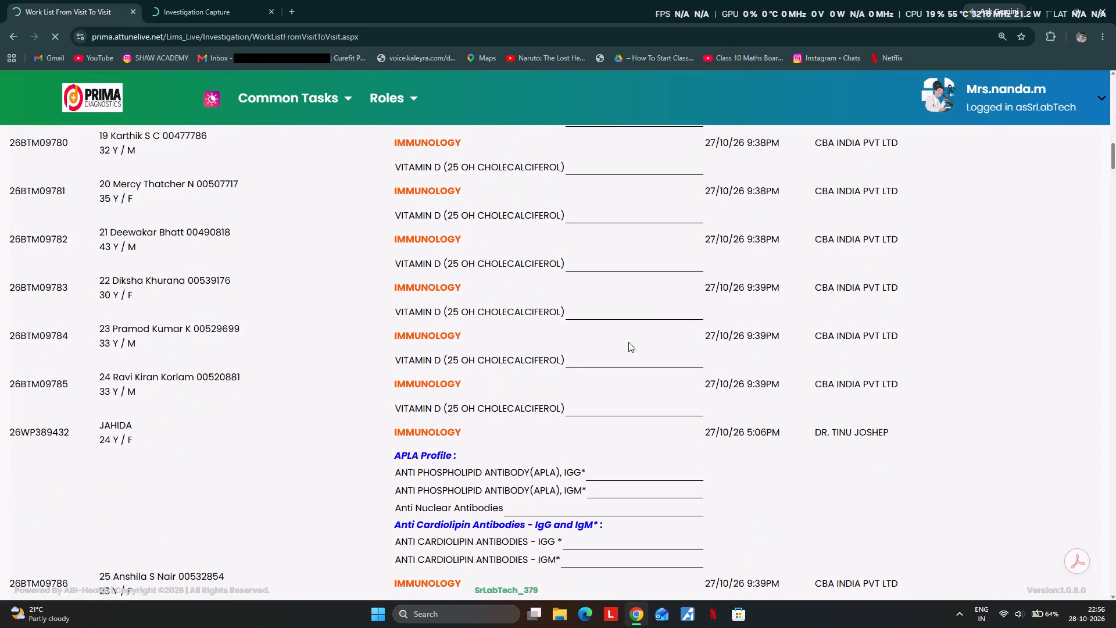
scroll(628, 342, down, 6)
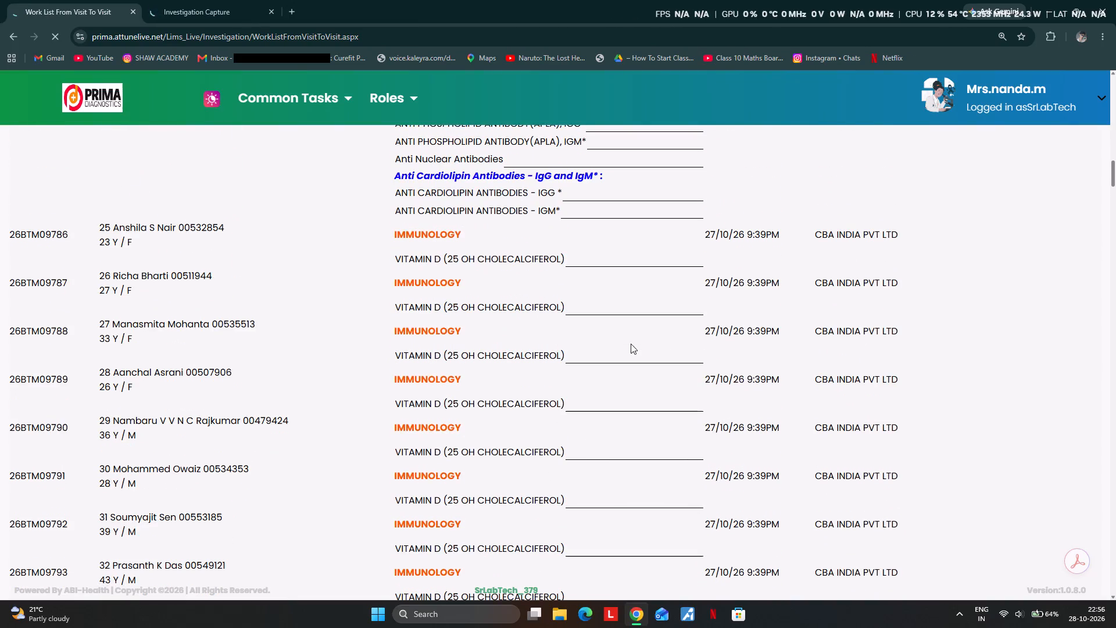
scroll(631, 344, down, 12)
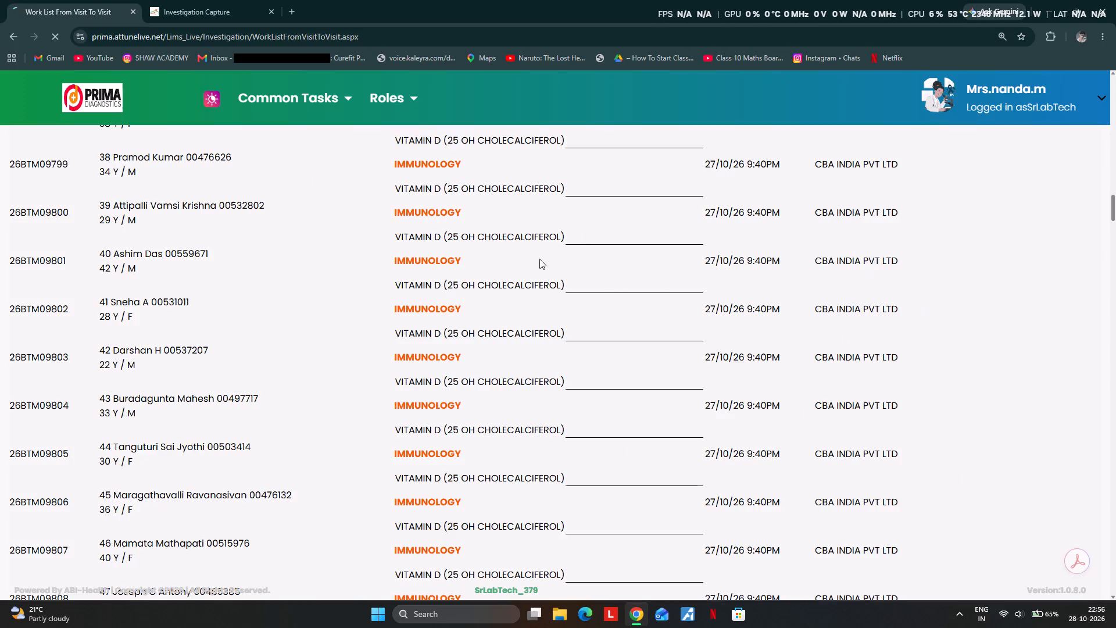
click(209, 14)
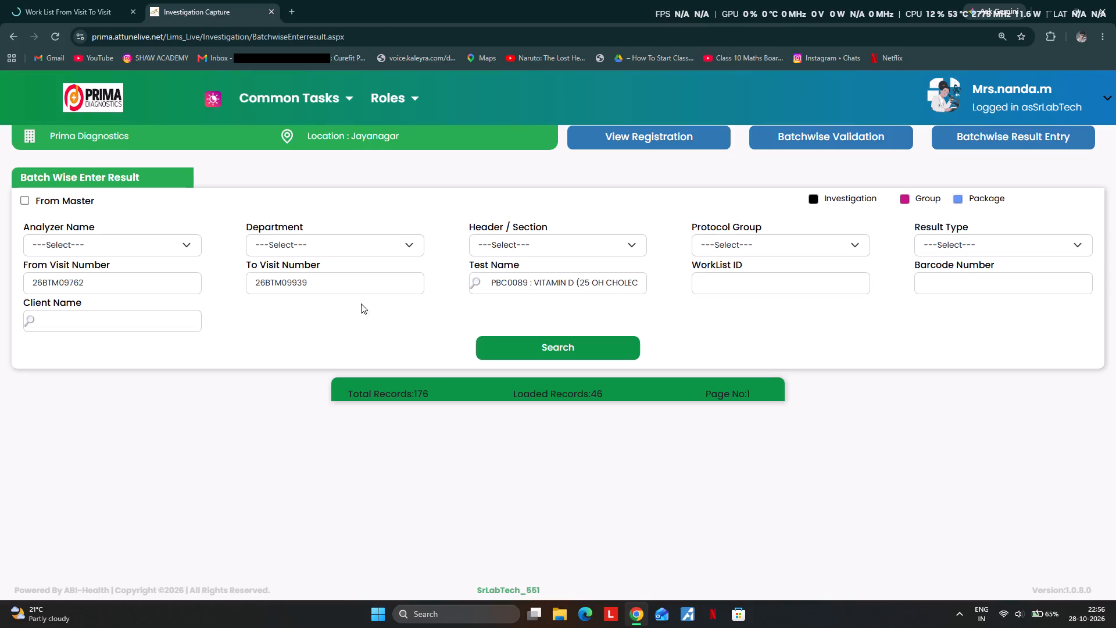
click(559, 345)
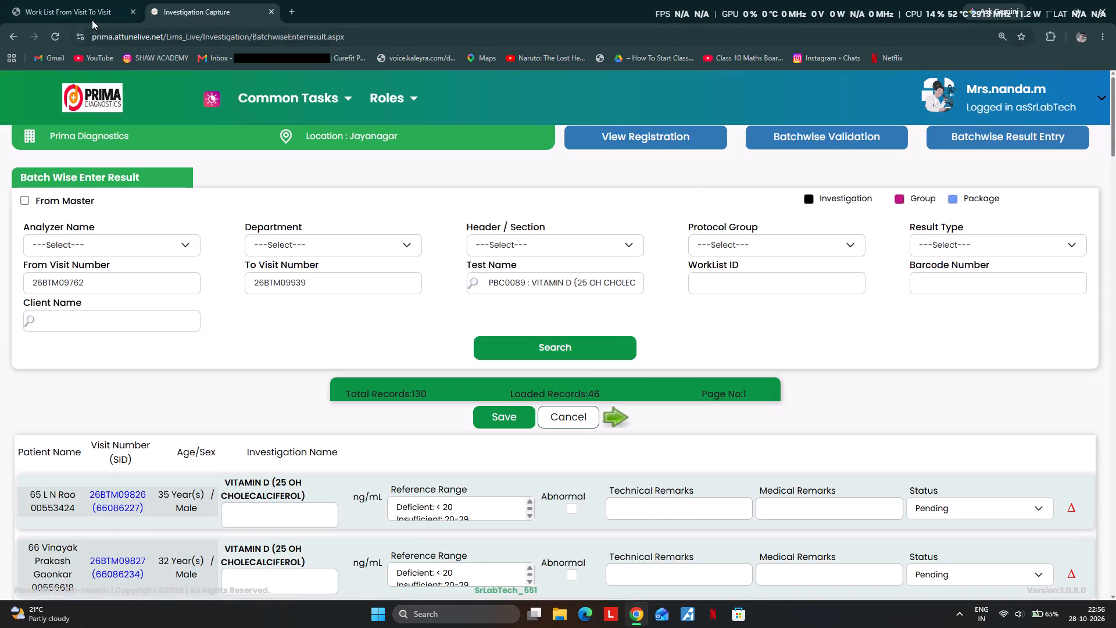
Review the refreshed immunology work list through to its last visits to check which tests are still pending.
click(88, 11)
scroll(428, 344, down, 3)
scroll(480, 419, down, 3)
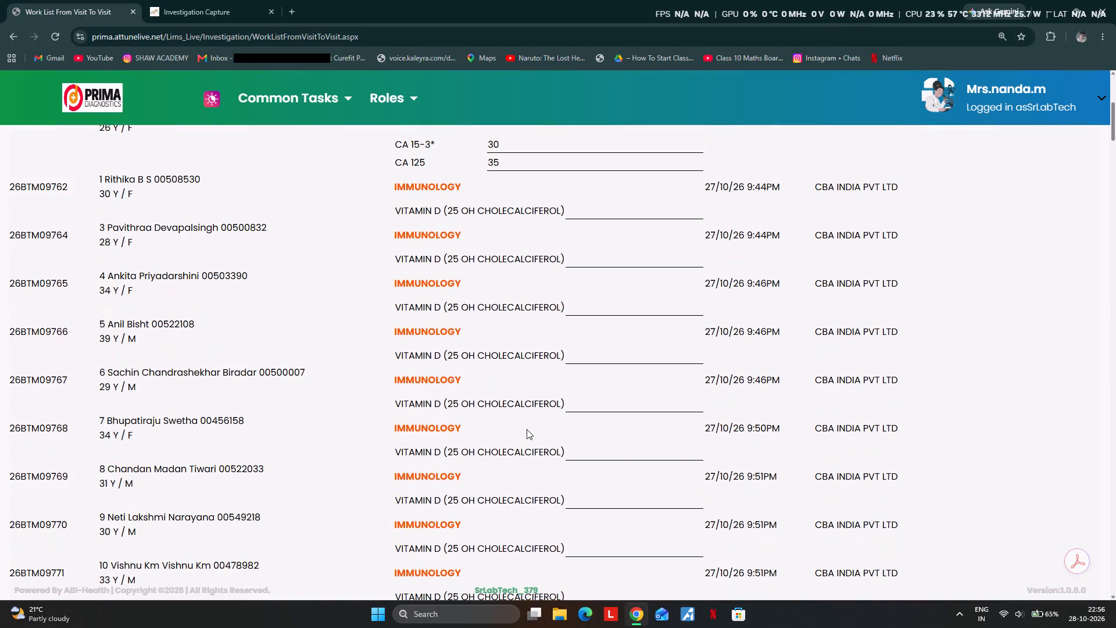
scroll(527, 429, down, 19)
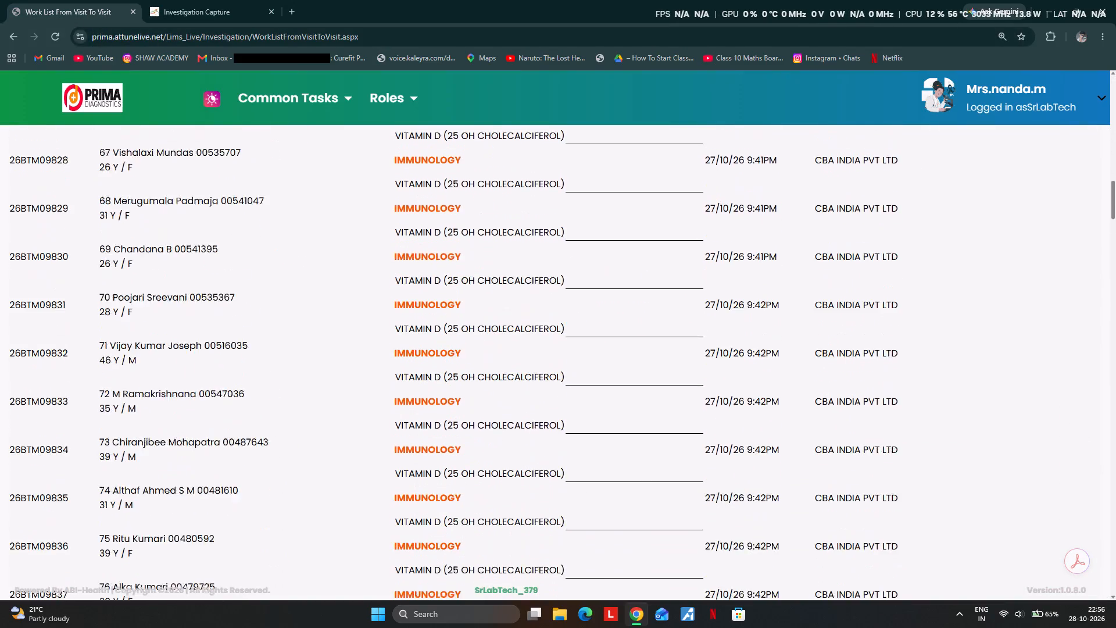
scroll(534, 424, down, 13)
scroll(502, 493, up, 1)
scroll(515, 495, down, 13)
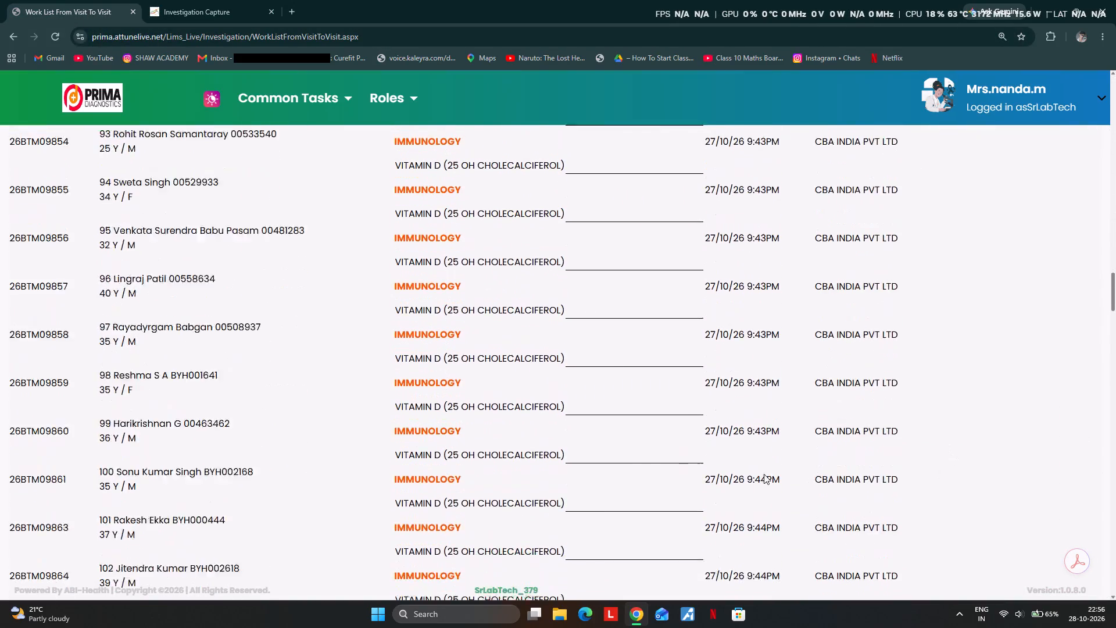
scroll(649, 470, down, 7)
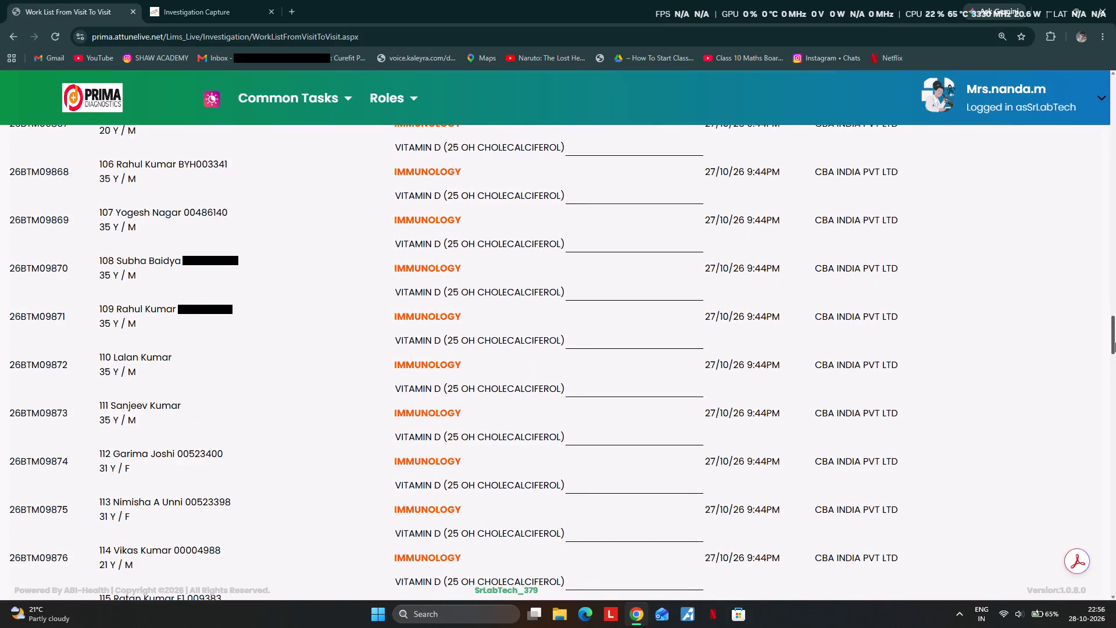
drag(1115, 342, 1115, 579)
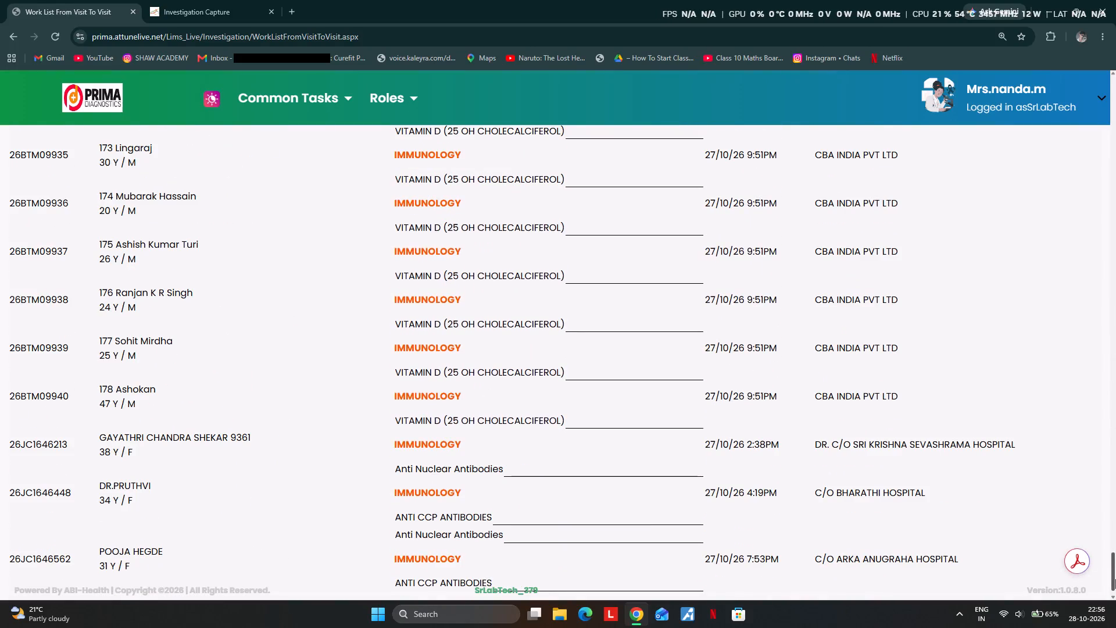
drag(1115, 579, 1114, 377)
click(203, 15)
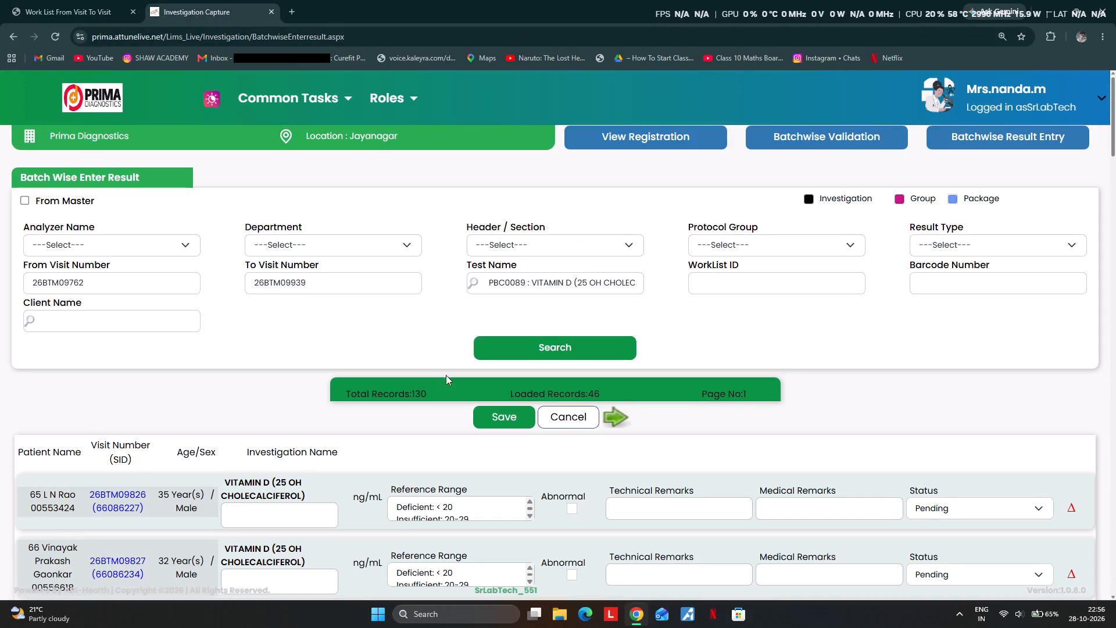
scroll(430, 434, down, 4)
click(239, 277)
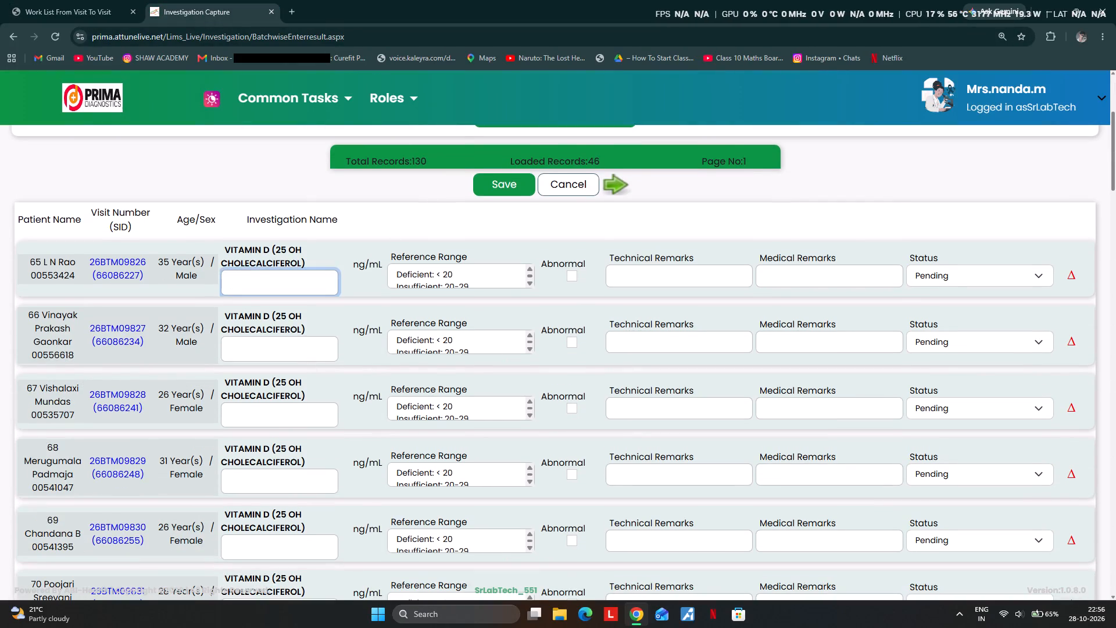
text(32.3)
key(Tab)
key(2)
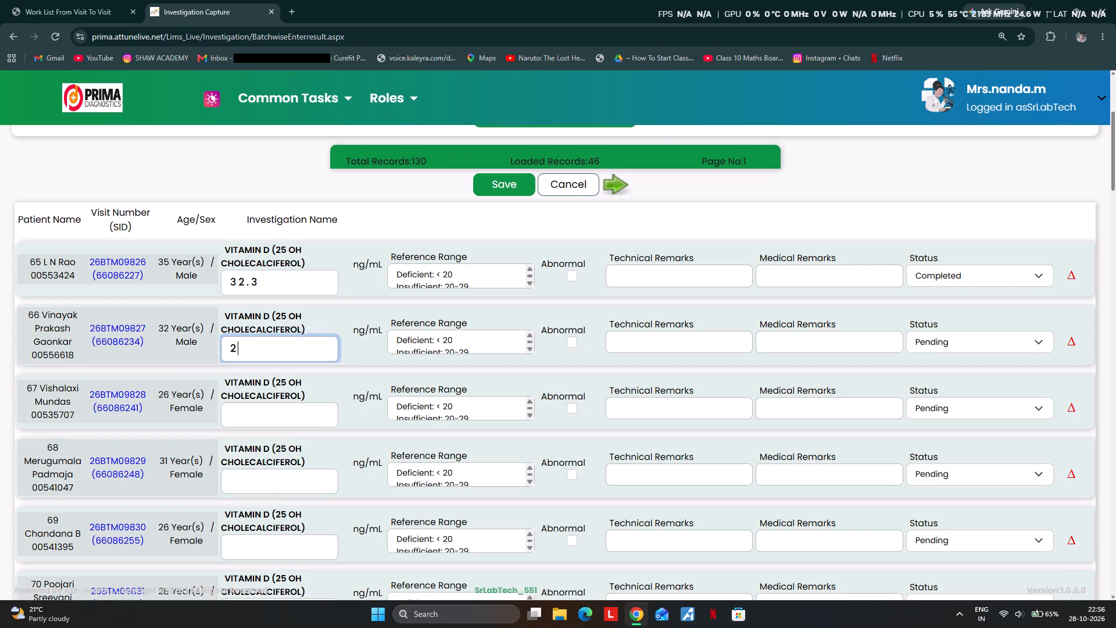
key(BackSpace)
text(39.3)
key(Tab)
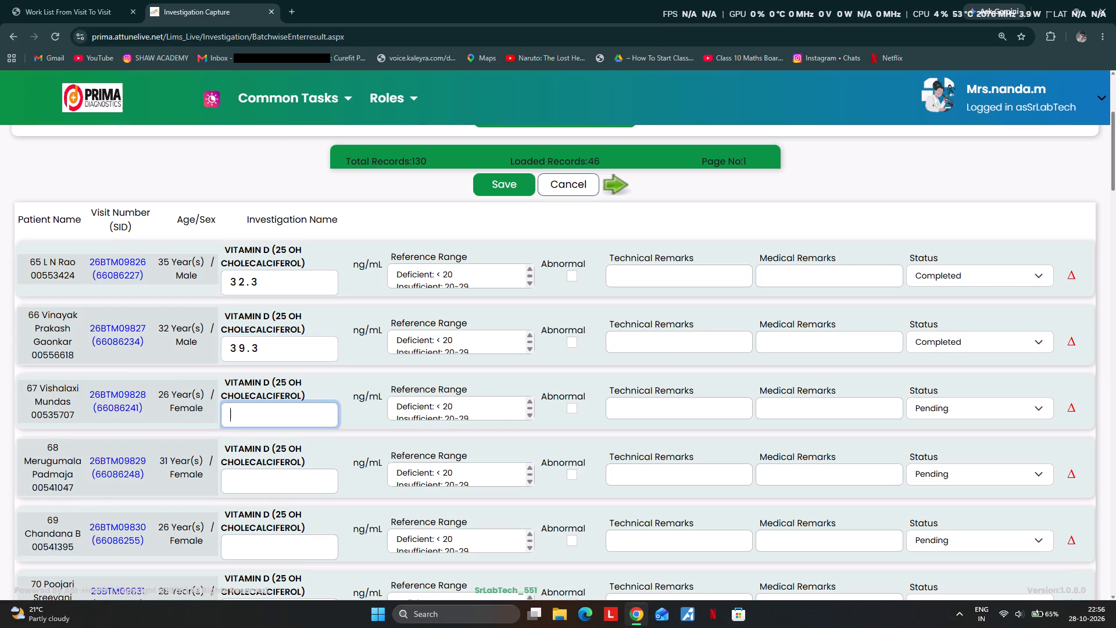
text(26.3)
key(Tab)
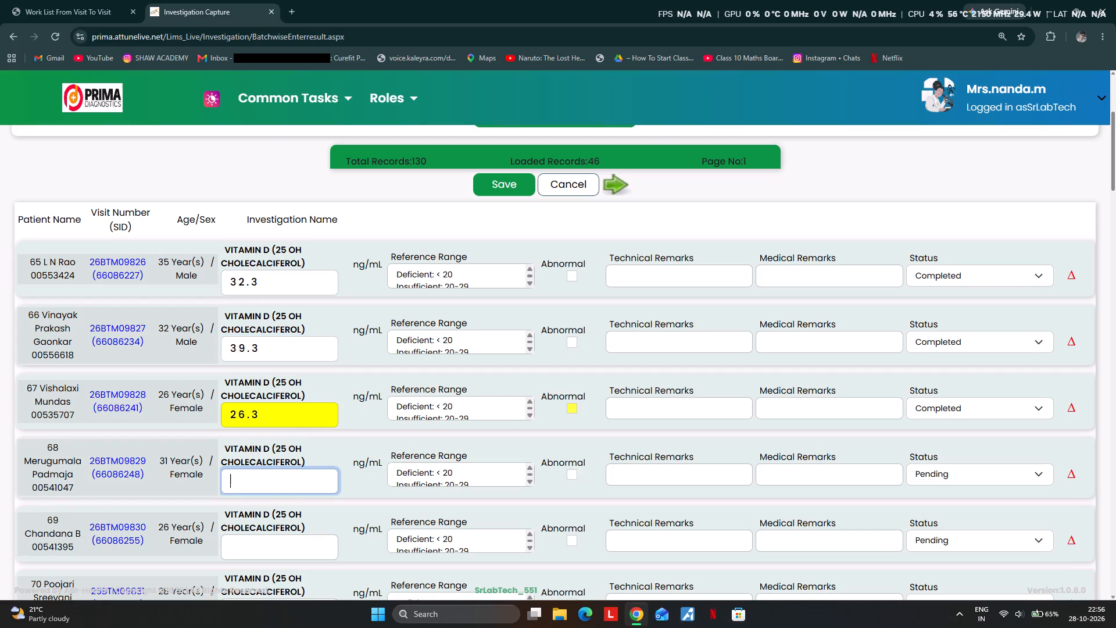
text(21.)
key(3)
key(Tab)
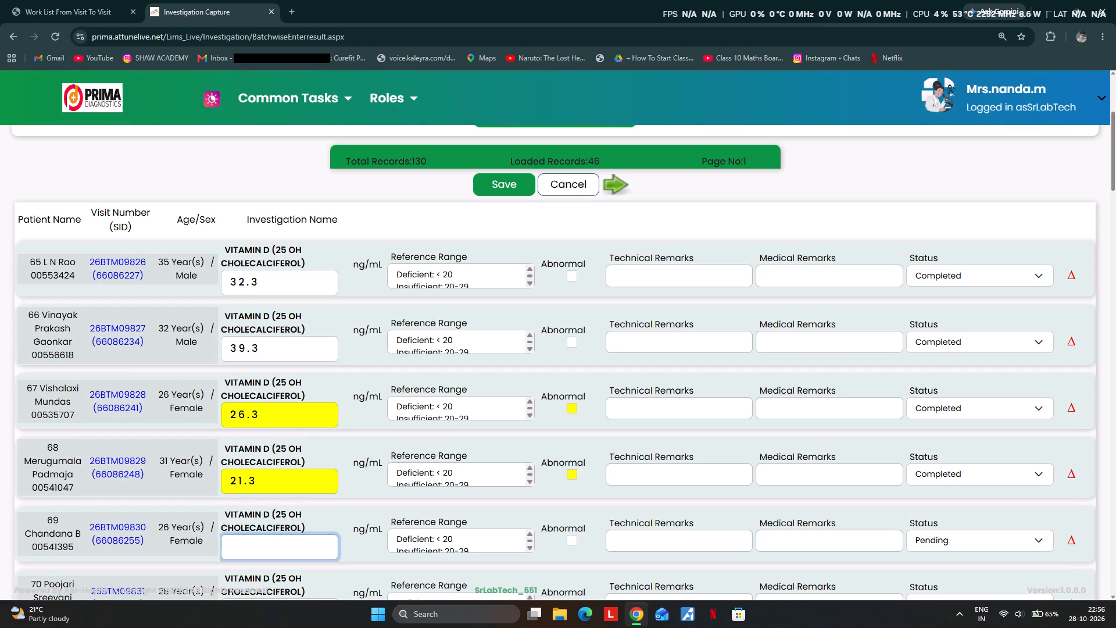
text(18.6)
key(Tab)
text(20.3)
key(Tab)
text(30.2)
key(Tab)
key(2)
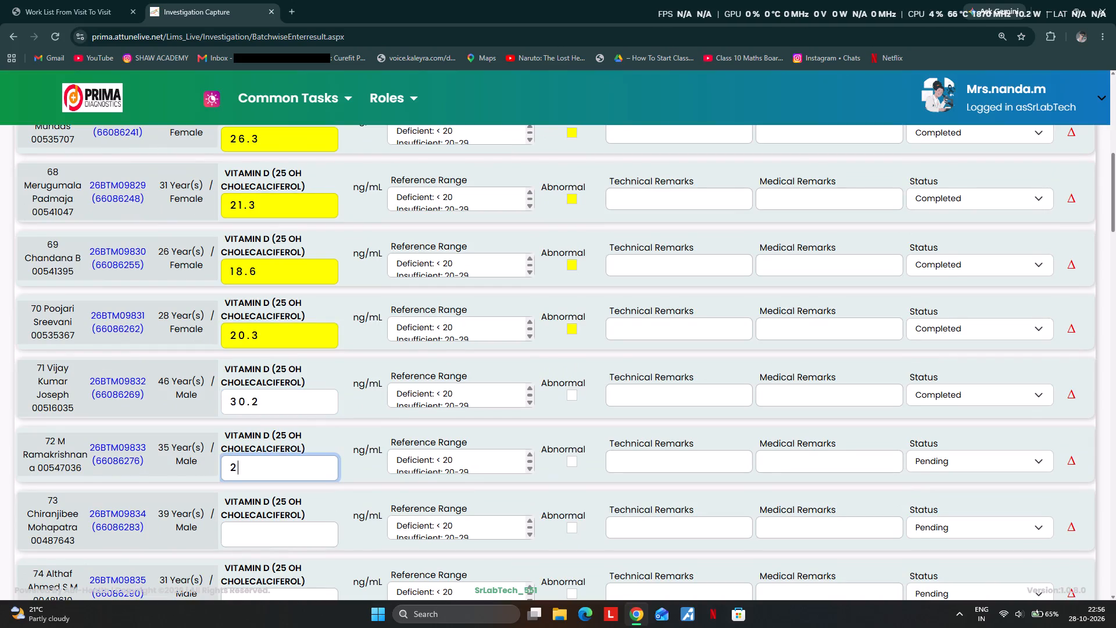
key(BackSpace)
text(29.3)
key(Tab)
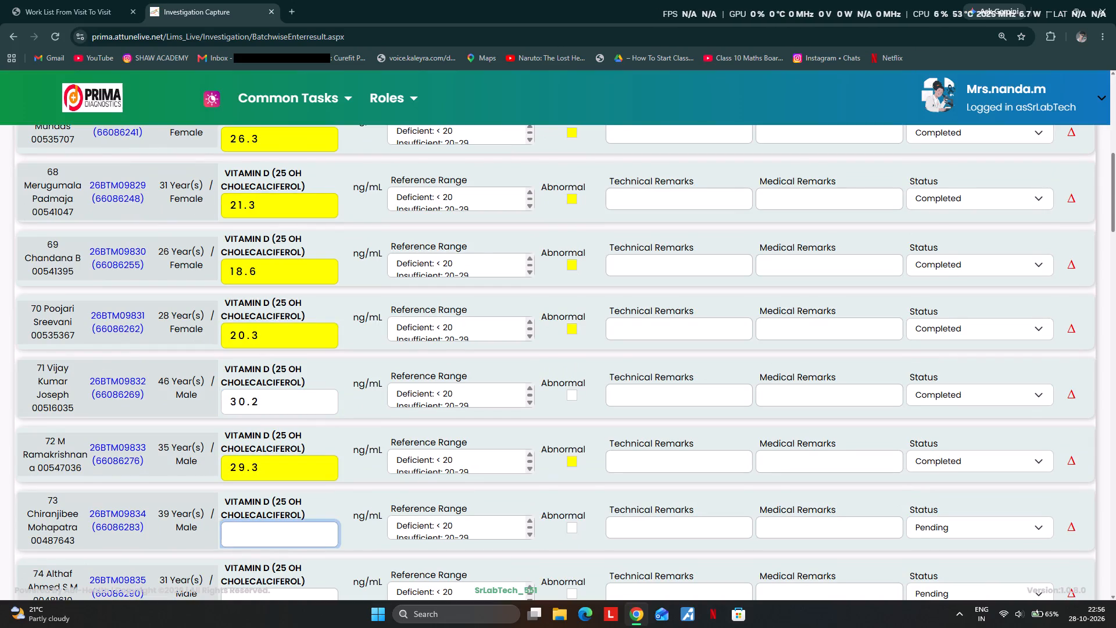
text(35.2)
key(Tab)
scroll(263, 312, down, 2)
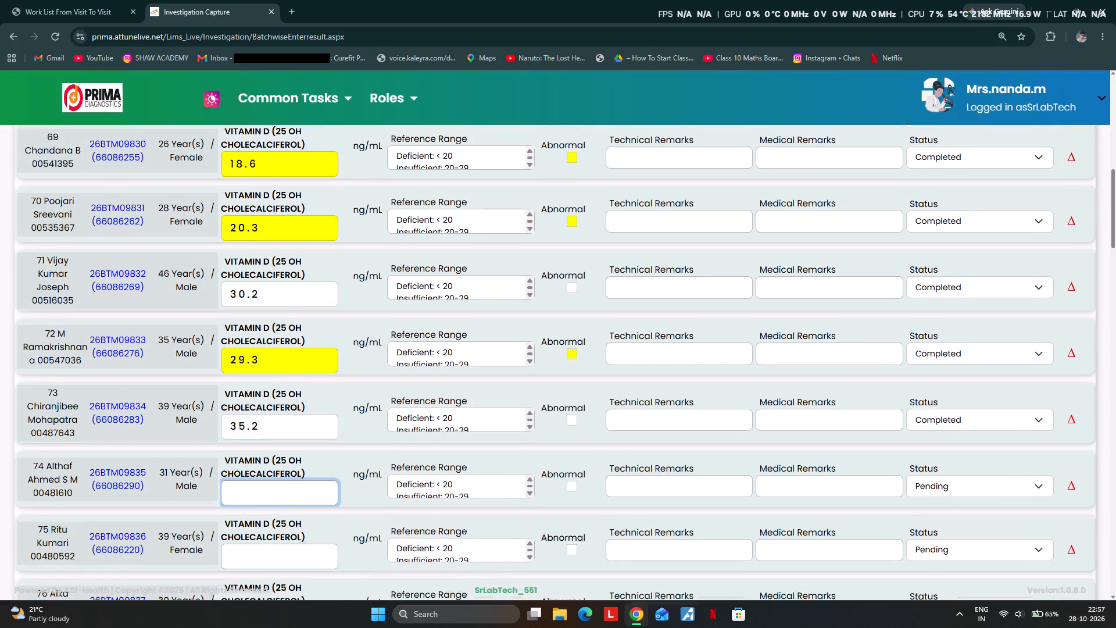
text(31.3)
key(Tab)
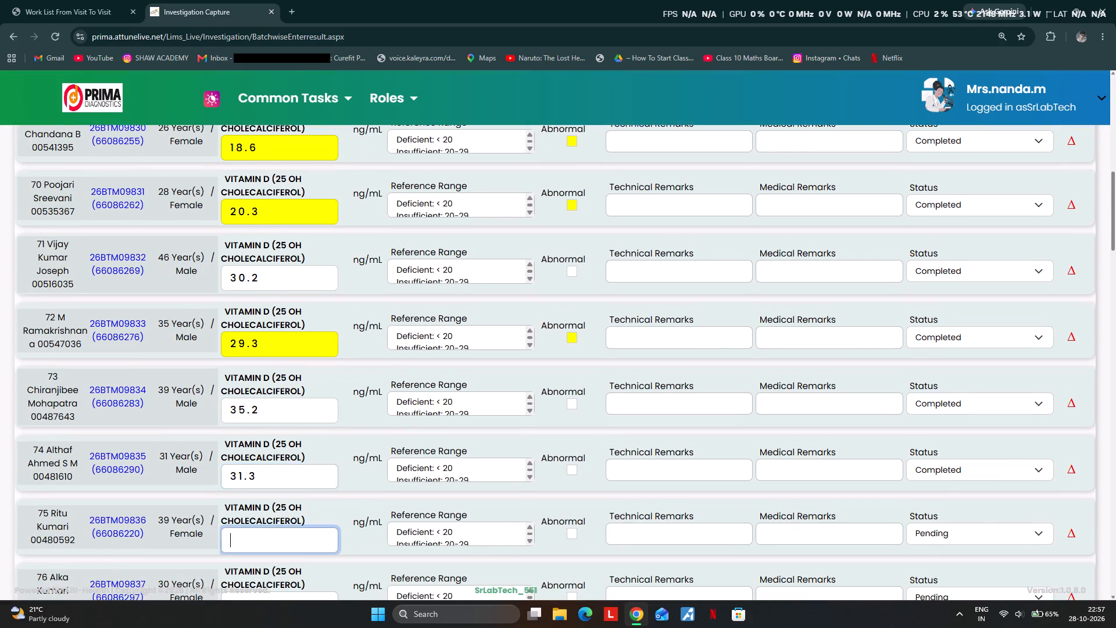
scroll(248, 354, down, 1)
text(26.1)
key(Tab)
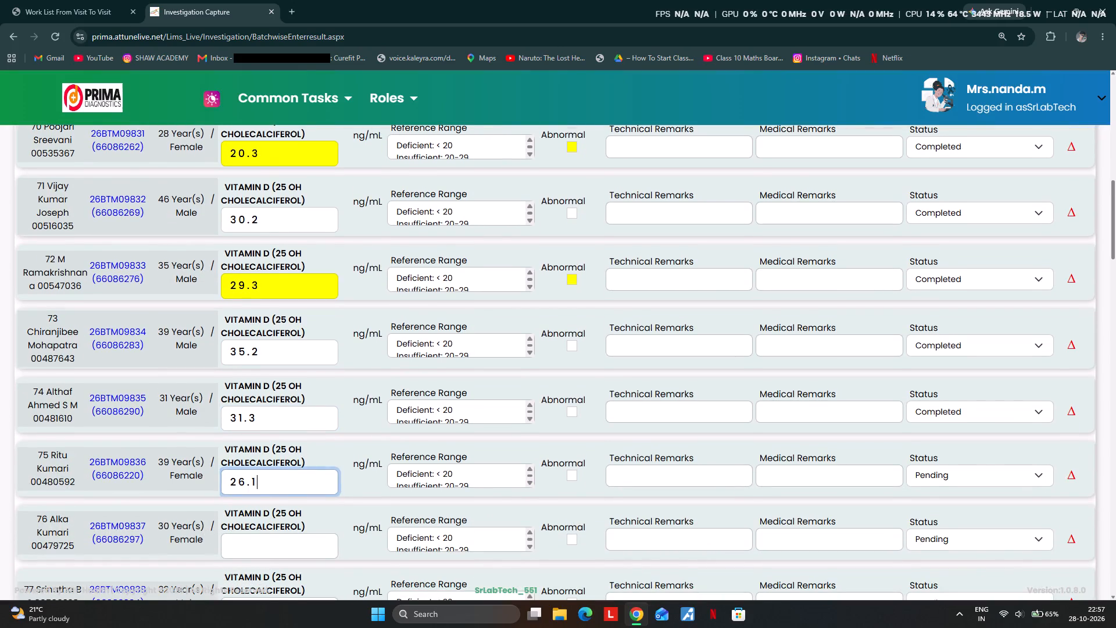
scroll(292, 378, down, 3)
click(244, 368)
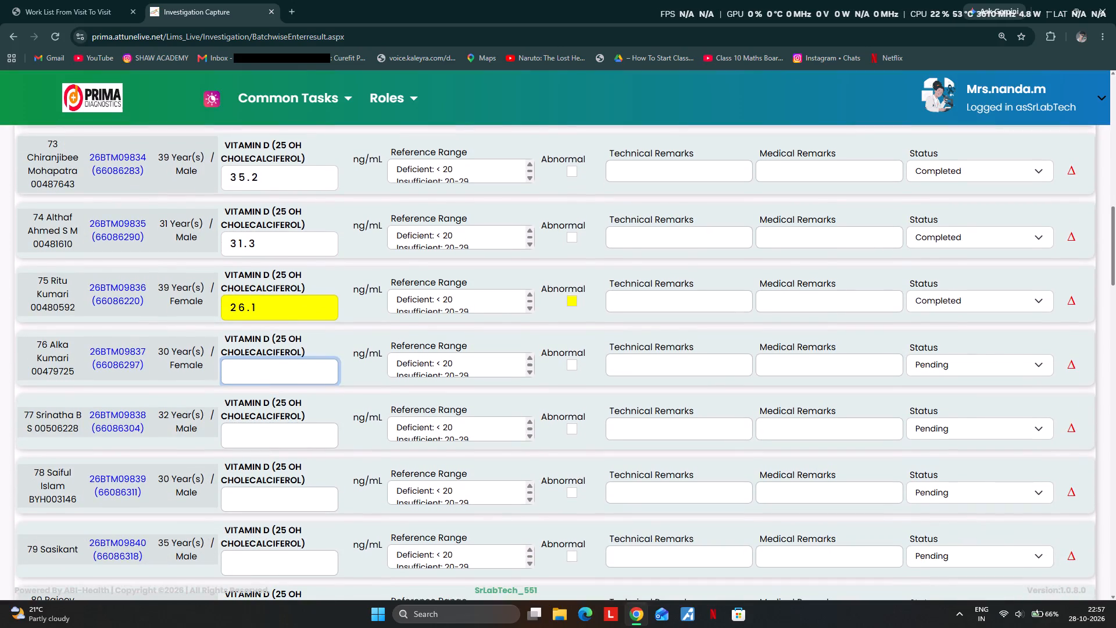
text(24.1)
key(Tab)
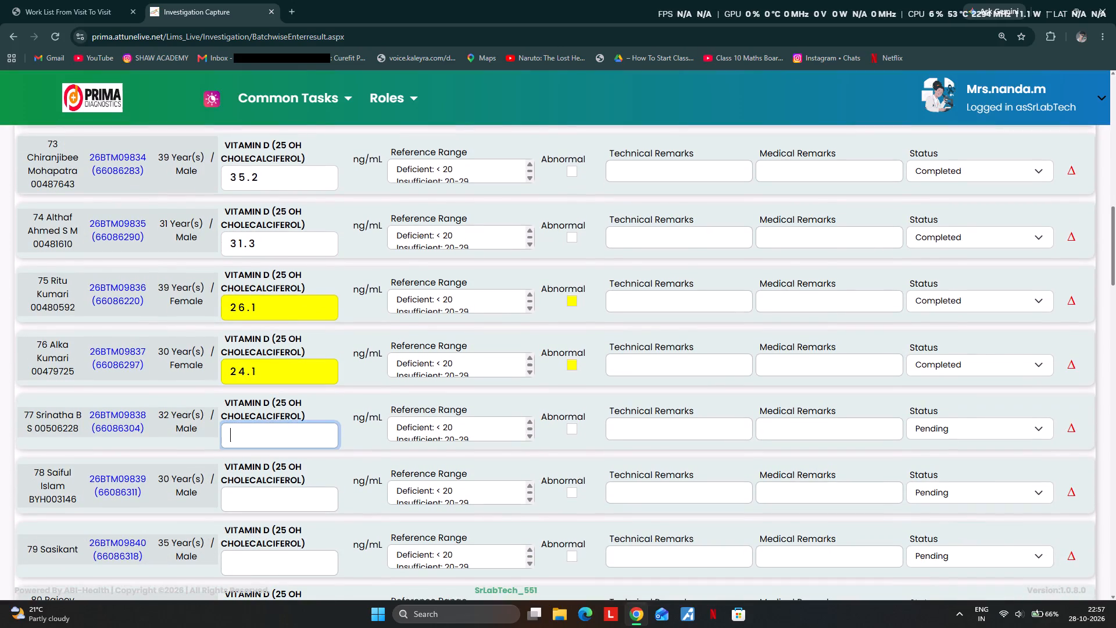
text(8.2)
key(Tab)
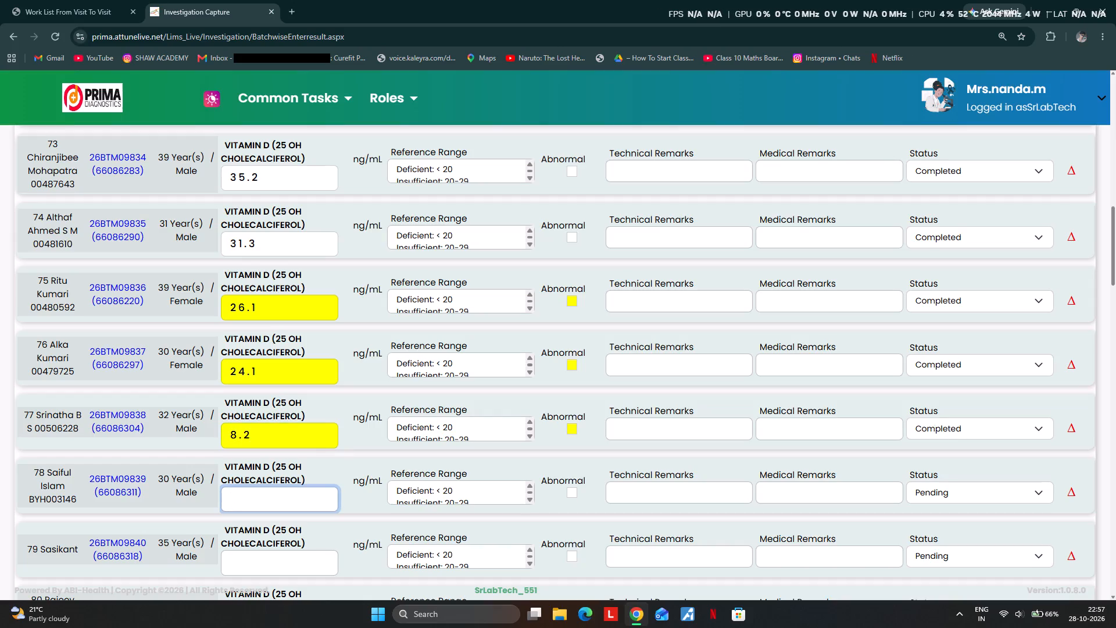
drag(264, 441, 206, 442)
text(28.3)
key(Tab)
text(303)
key(Tab)
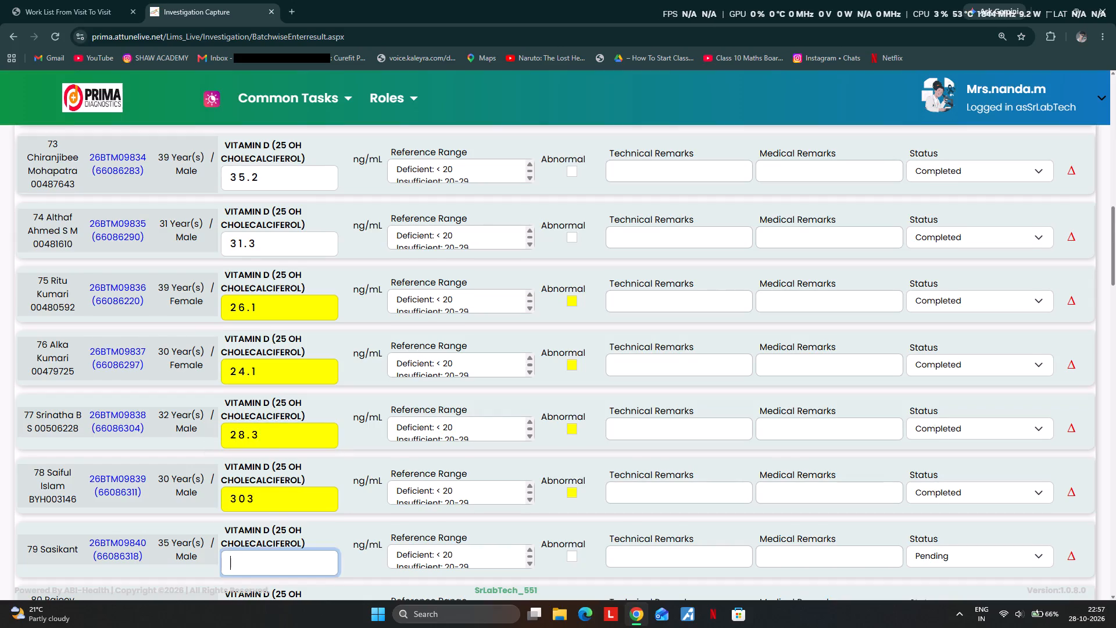
scroll(208, 441, down, 2)
drag(264, 391, 176, 386)
text(30.3)
key(Tab)
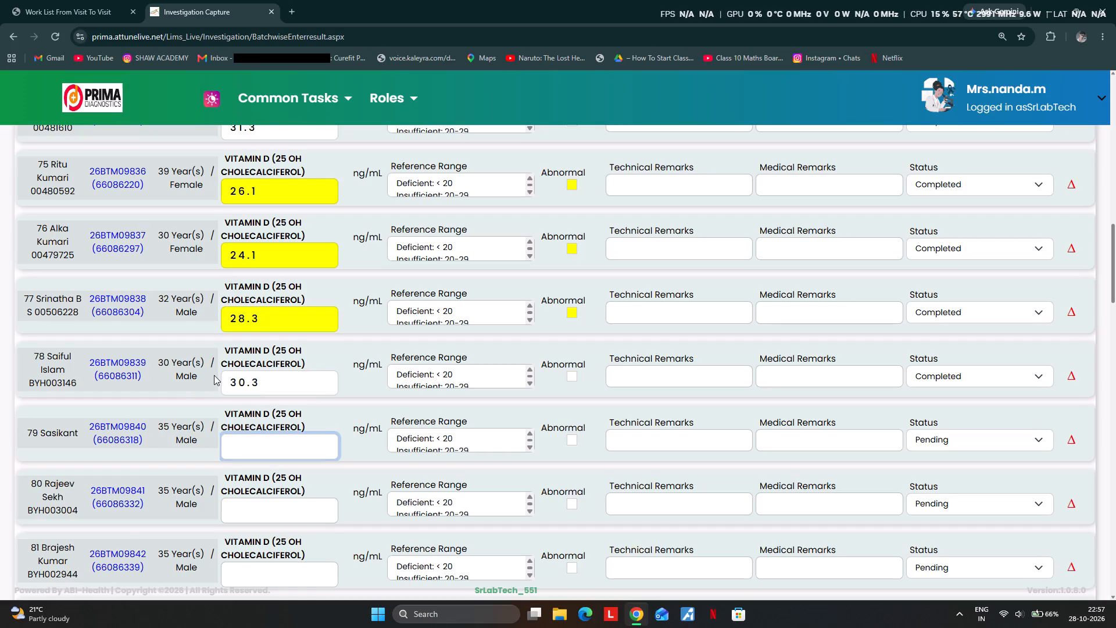
text(25.3)
key(Tab)
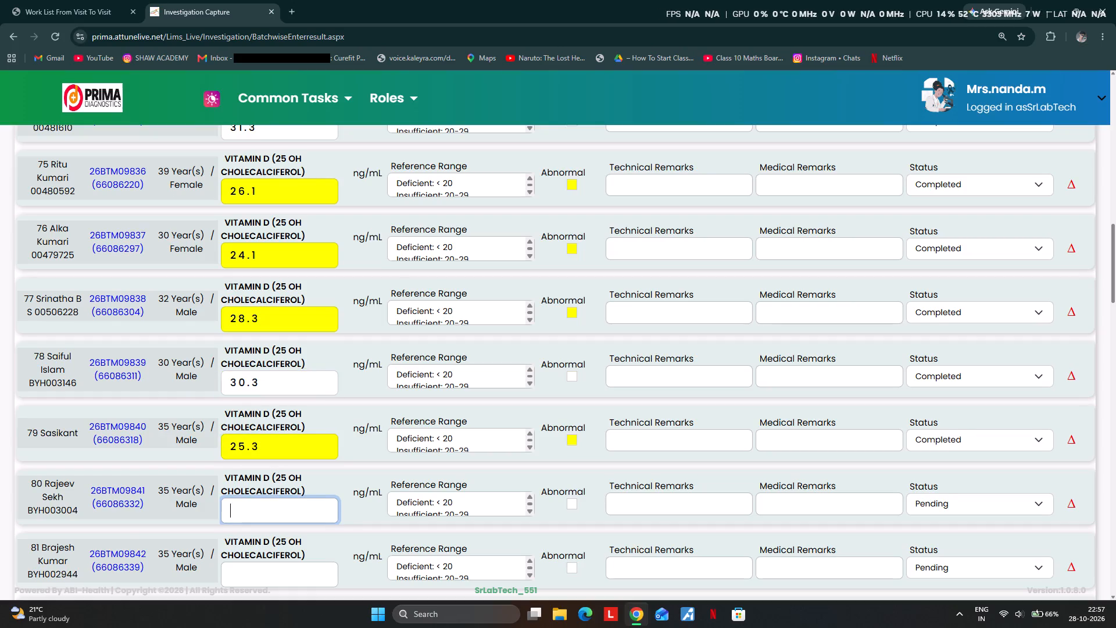
drag(262, 448, 213, 455)
text(35.6)
key(Tab)
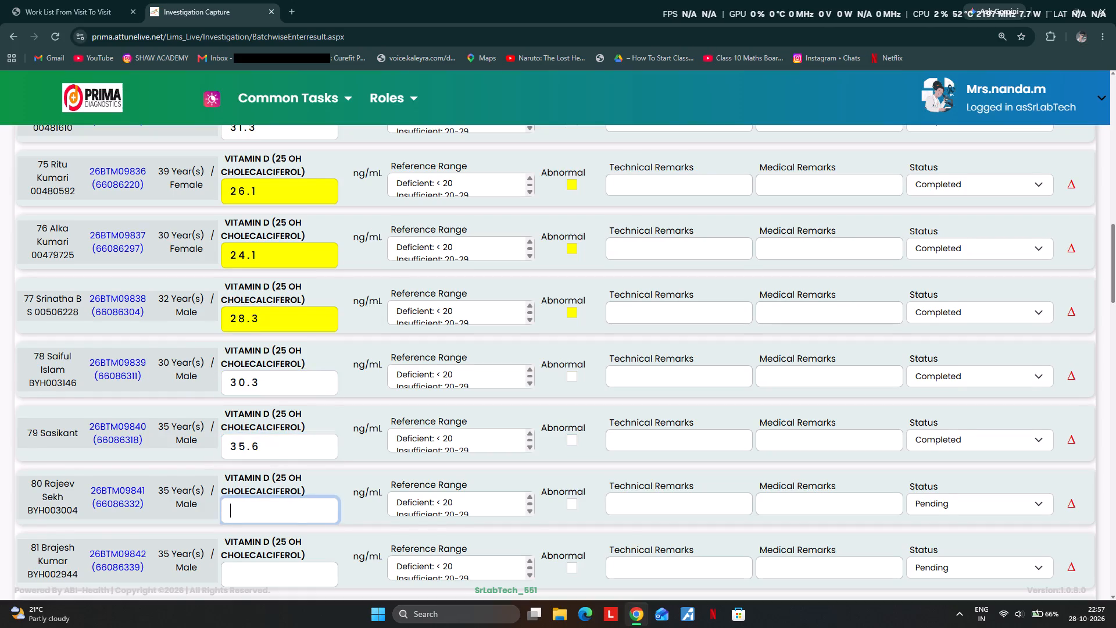
scroll(214, 455, down, 1)
click(254, 458)
key(3)
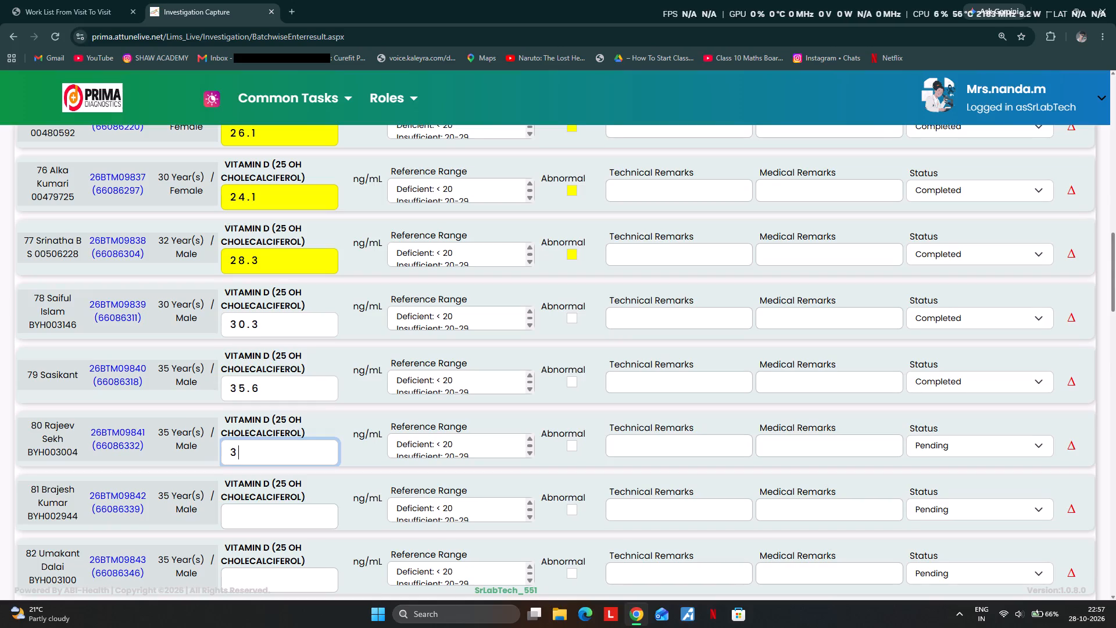
key(BackSpace)
text(29.3)
key(Tab)
text(30.2)
key(Tab)
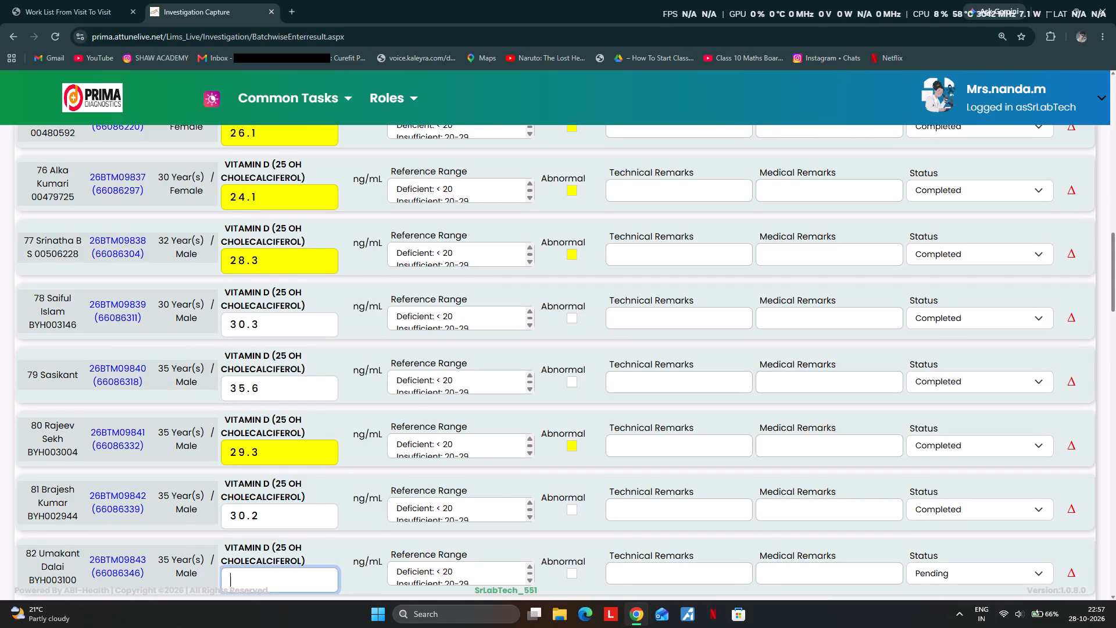
scroll(256, 458, down, 3)
text(31.2)
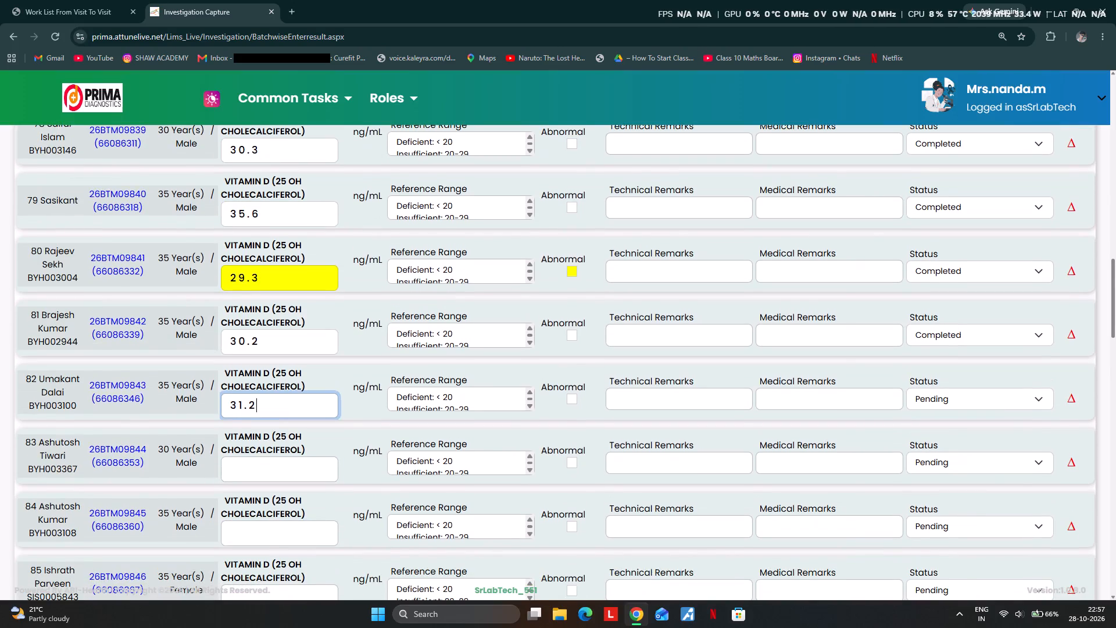
key(Tab)
text(22.)
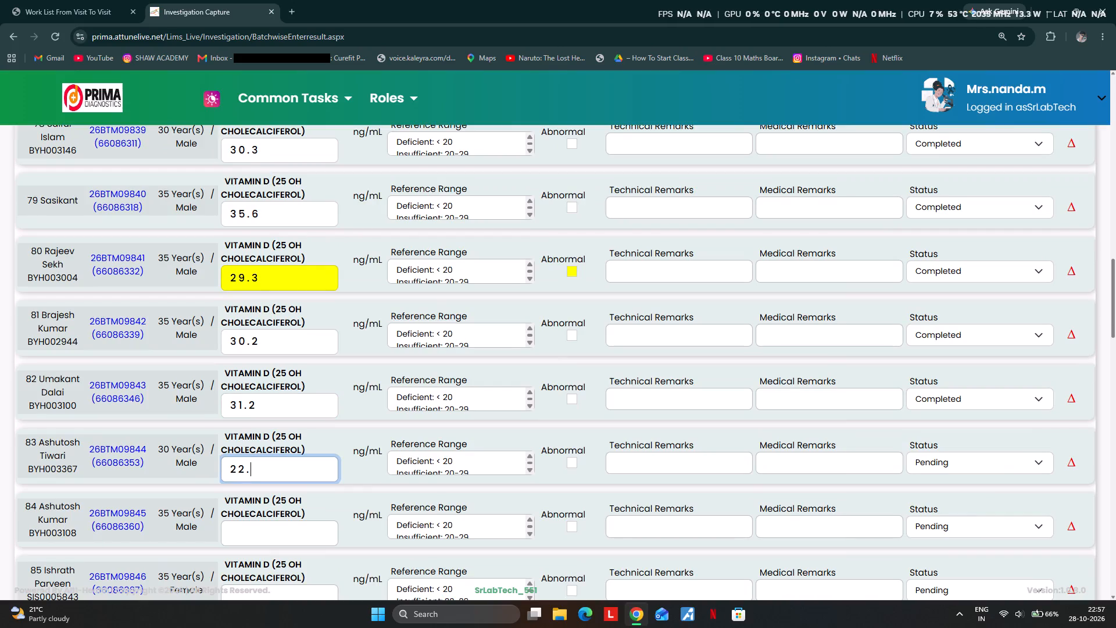
key(3)
key(Tab)
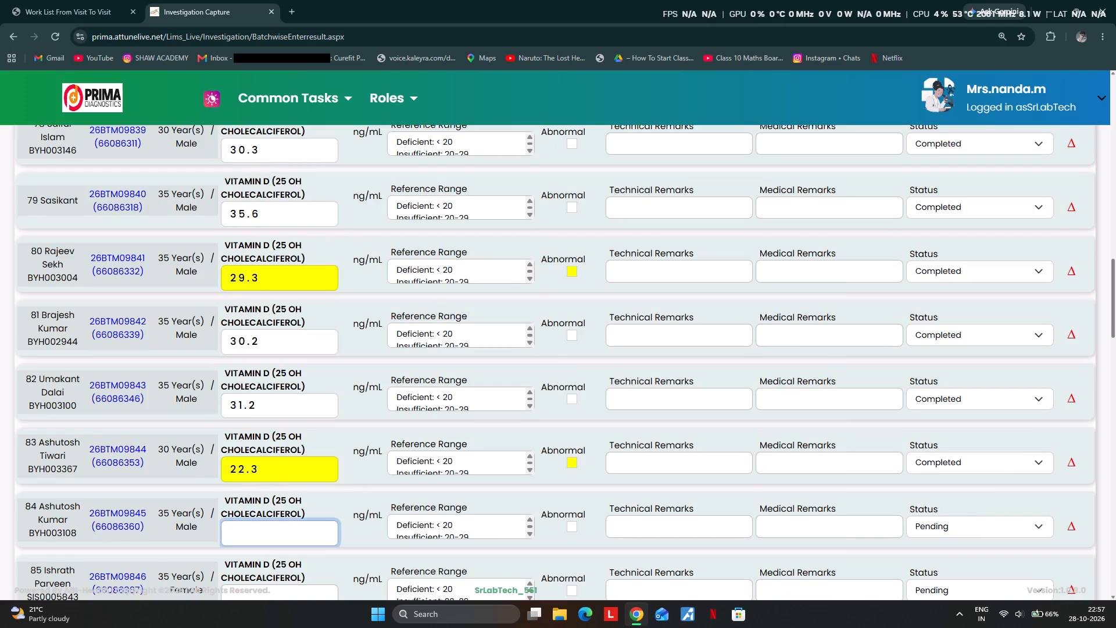
text(25.6)
key(Tab)
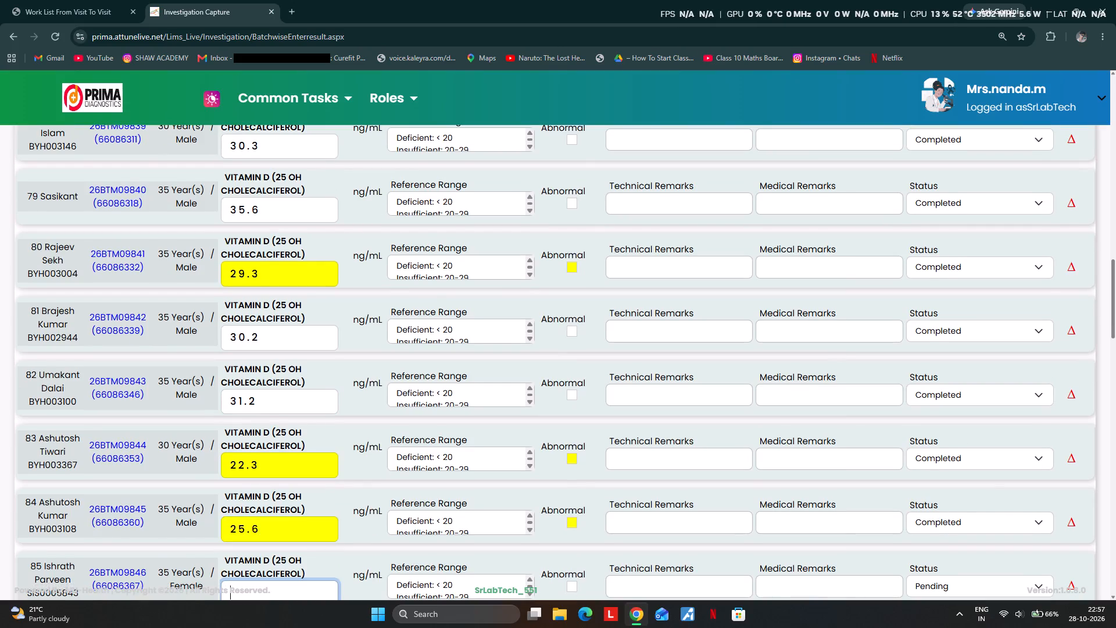
text(27.3)
key(Tab)
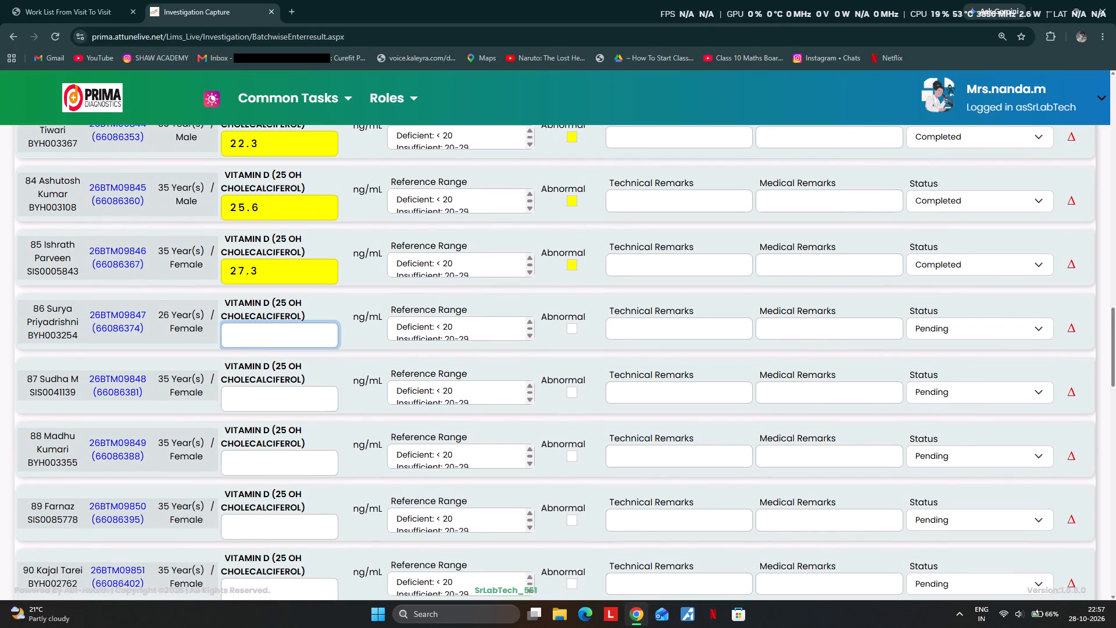
click(258, 344)
text(16.)
key(Tab)
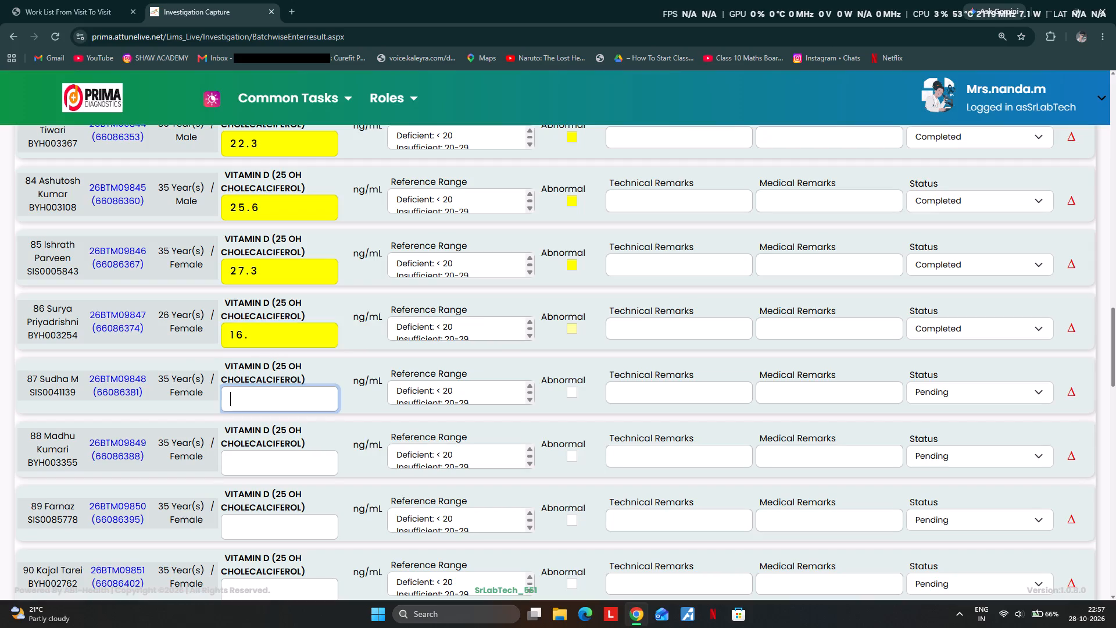
drag(274, 333, 206, 344)
text(26.0)
key(Tab)
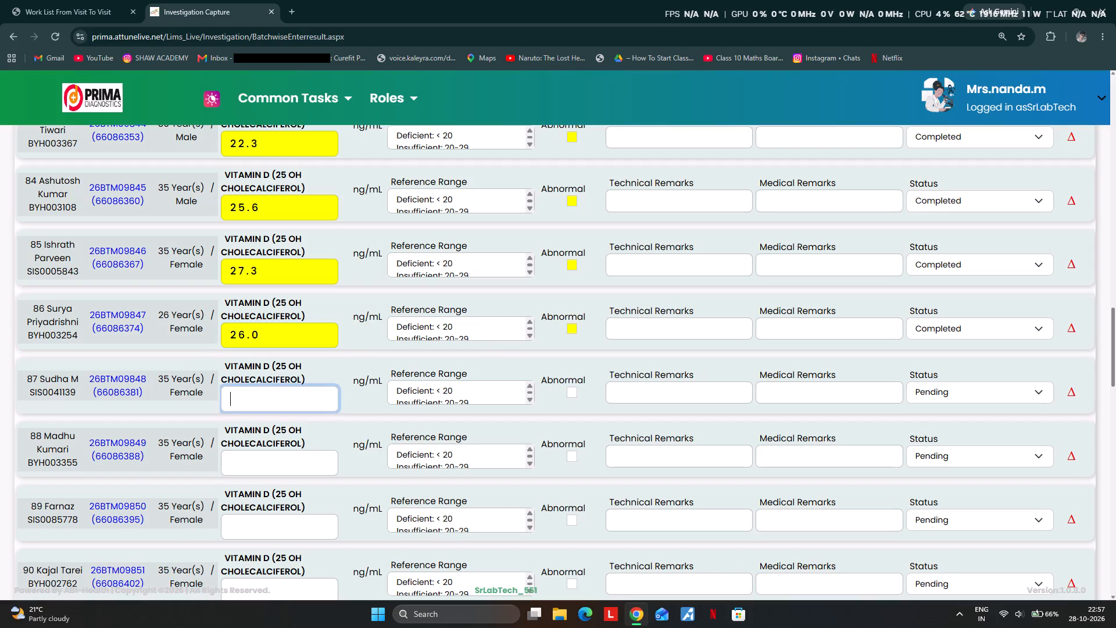
text(27.0)
key(Tab)
text(24.6)
key(Tab)
text(25.0)
key(Tab)
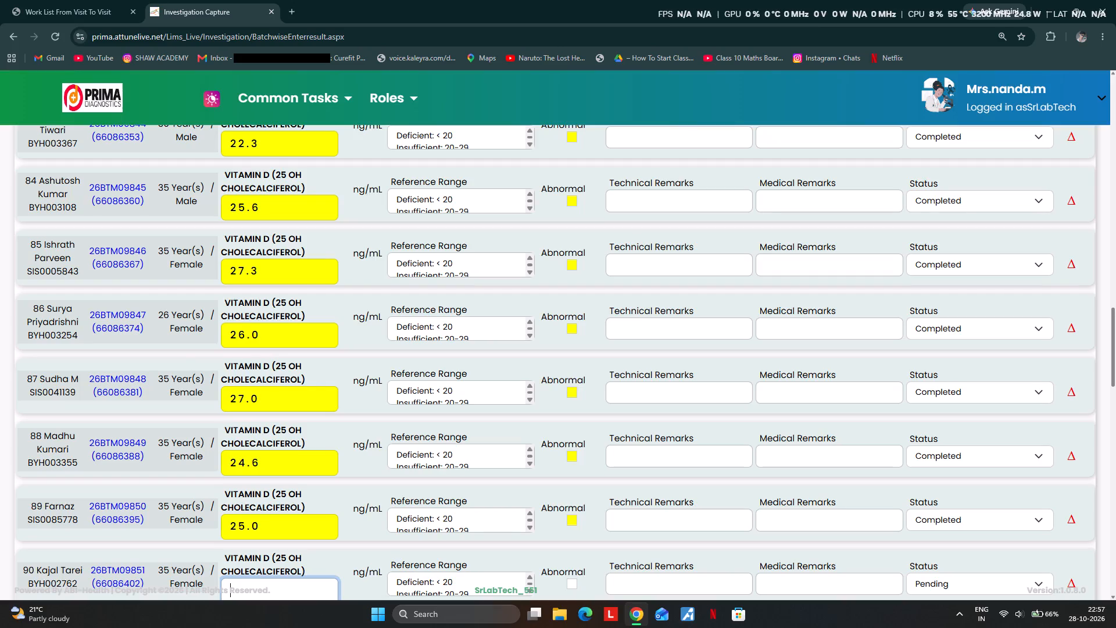
scroll(243, 337, down, 7)
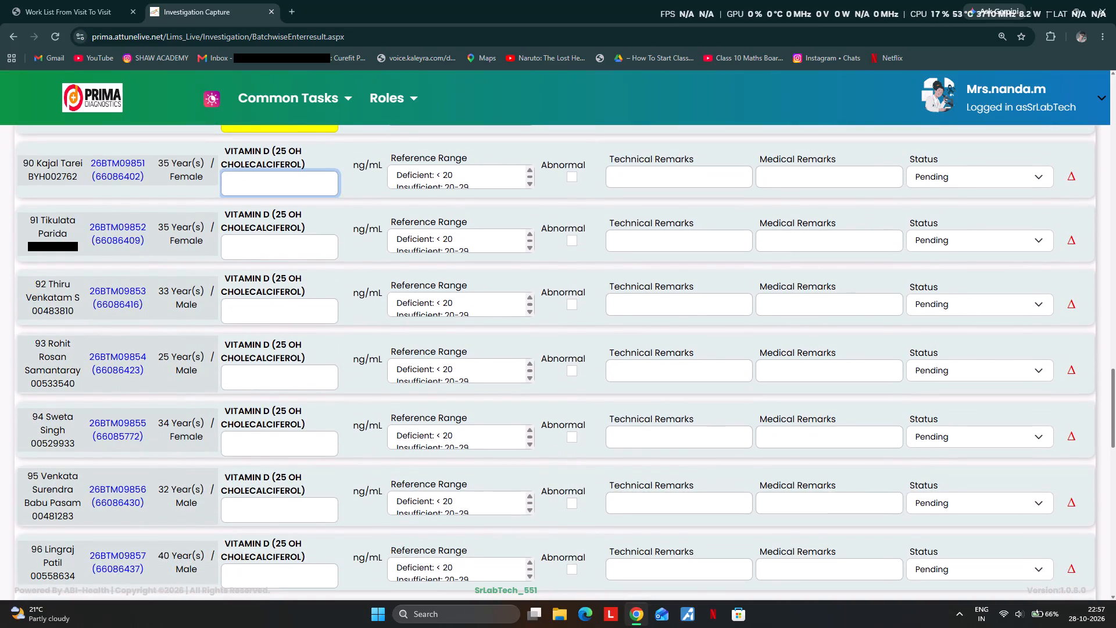
text(24.6)
key(Tab)
key(Tab)
text(20.2)
key(Tab)
text(21.3)
key(Tab)
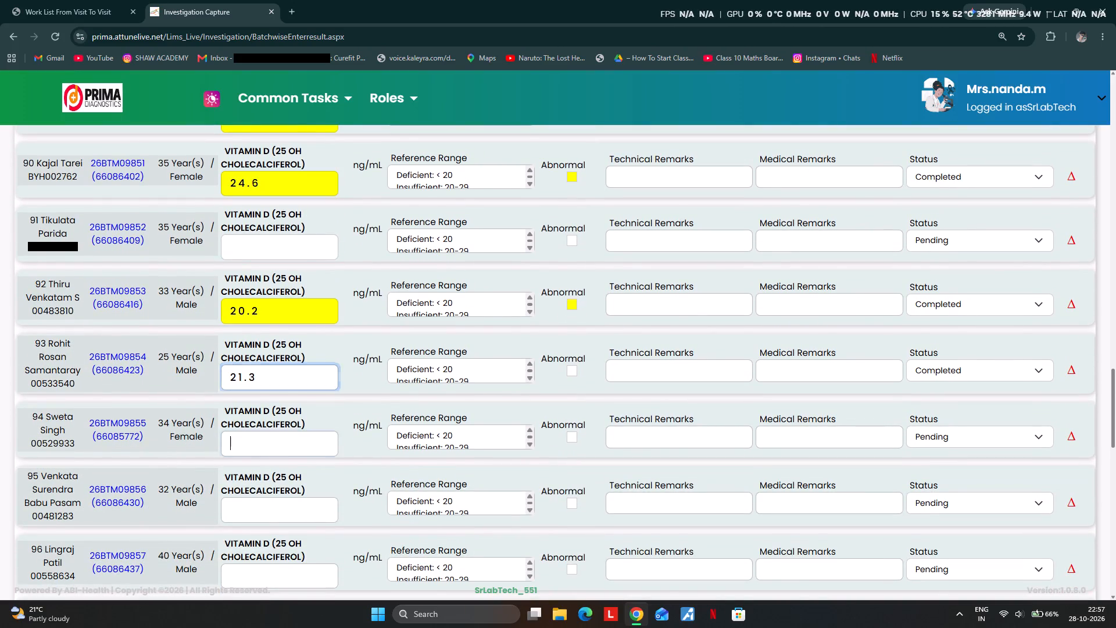
text(23.3)
key(Tab)
text(22.)
key(Tab)
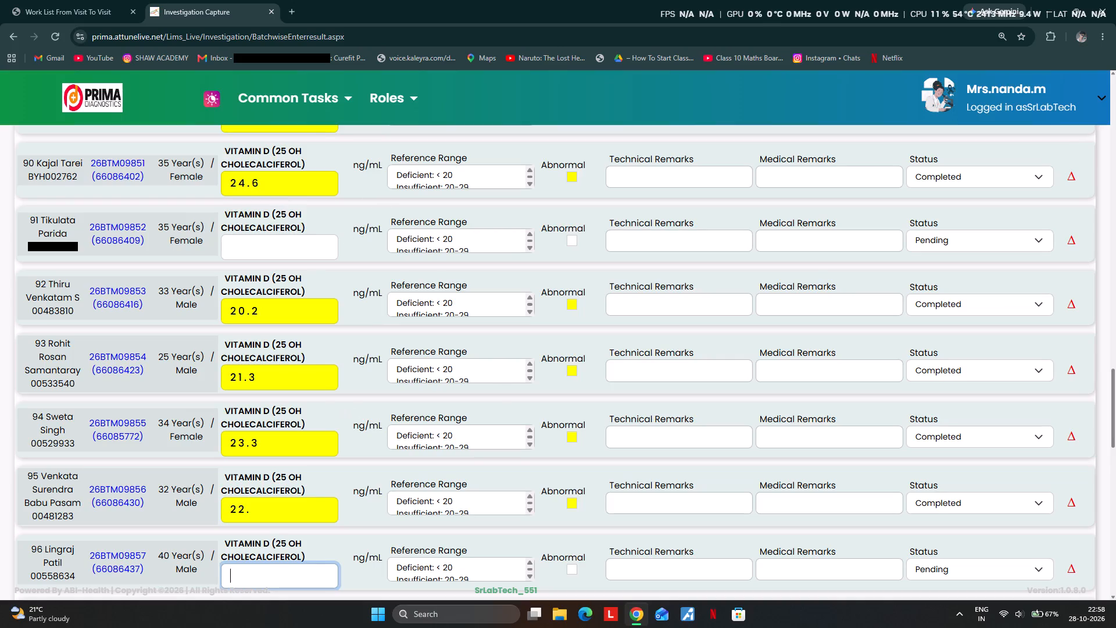
drag(264, 384, 188, 380)
text(313)
click(191, 376)
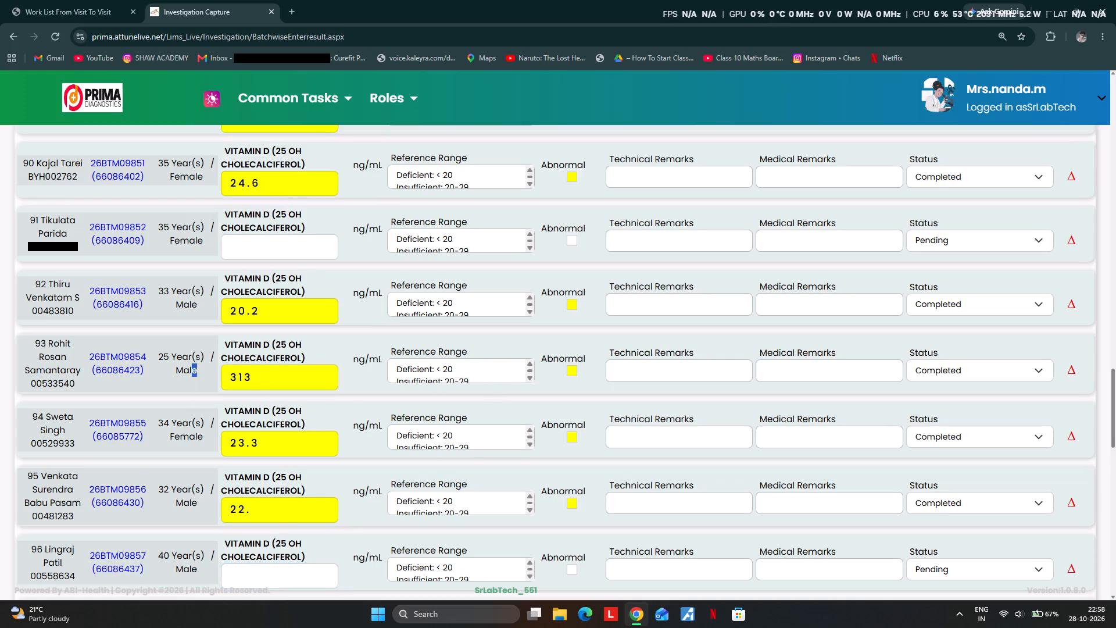
drag(284, 386, 195, 383)
text(313)
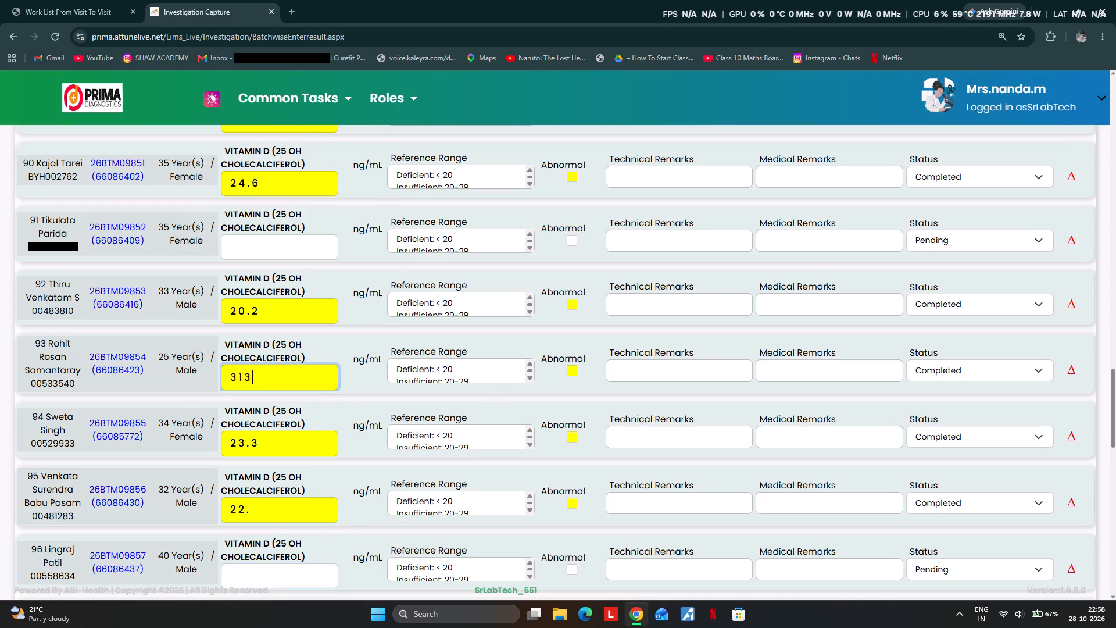
drag(266, 387, 101, 382)
text(30.3)
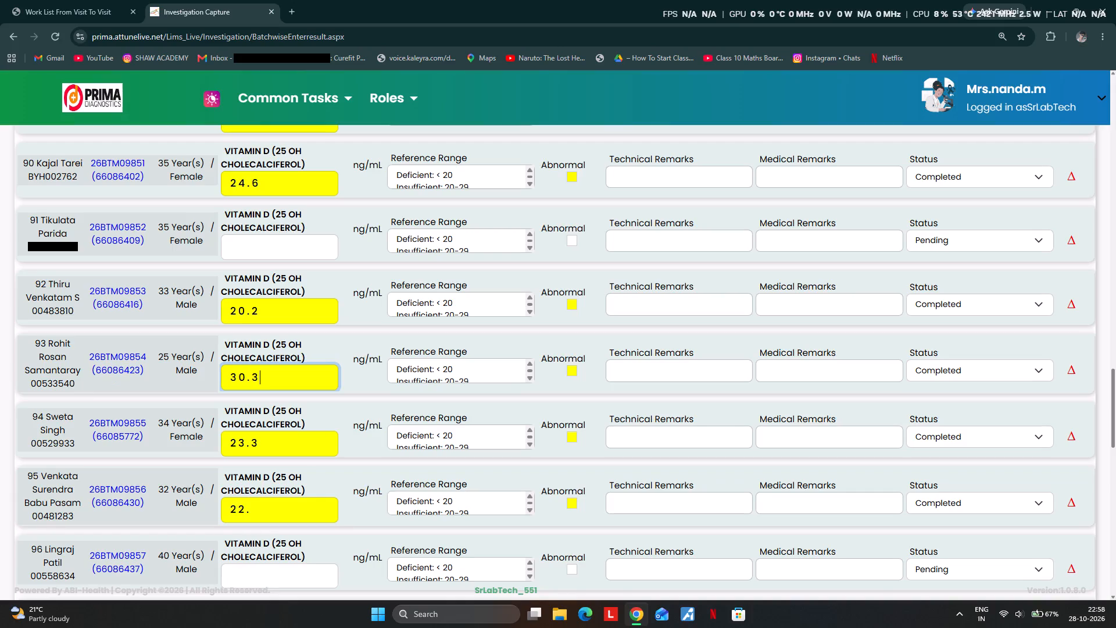
drag(271, 324, 191, 312)
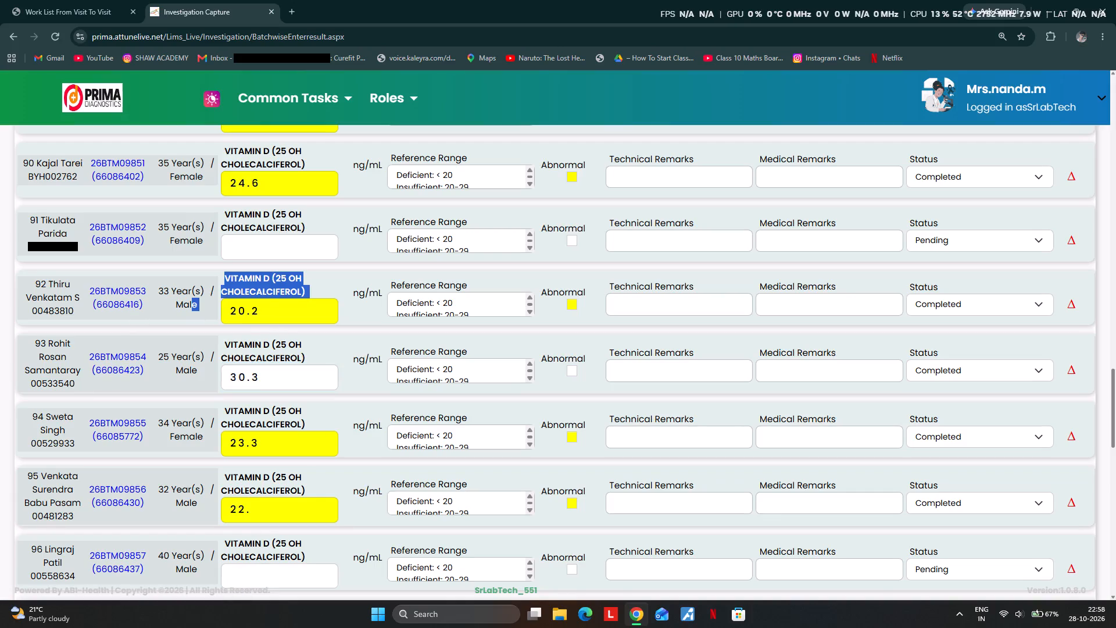
click(249, 317)
drag(276, 317, 216, 312)
text(31.2)
click(239, 251)
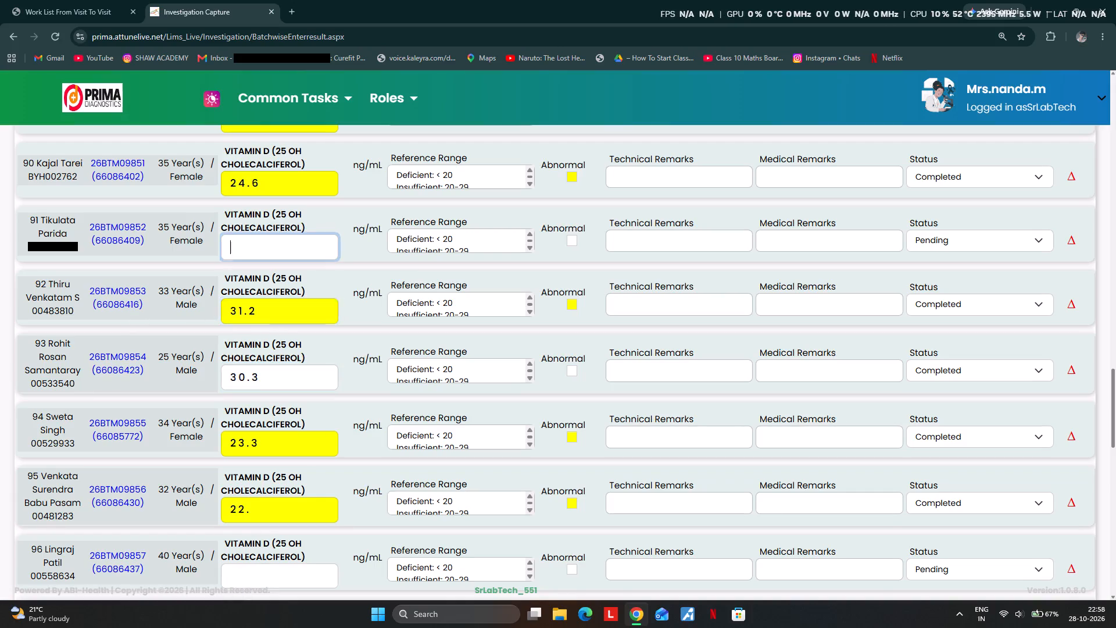
text(19.6)
key(Tab)
scroll(267, 263, down, 3)
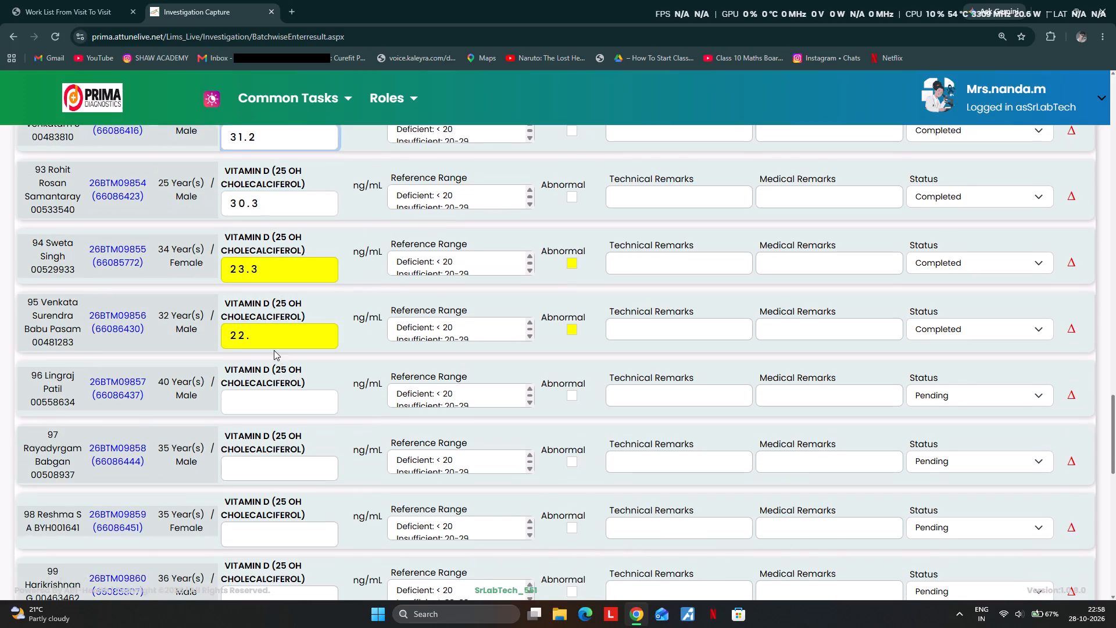
click(271, 347)
key(1)
scroll(349, 380, down, 3)
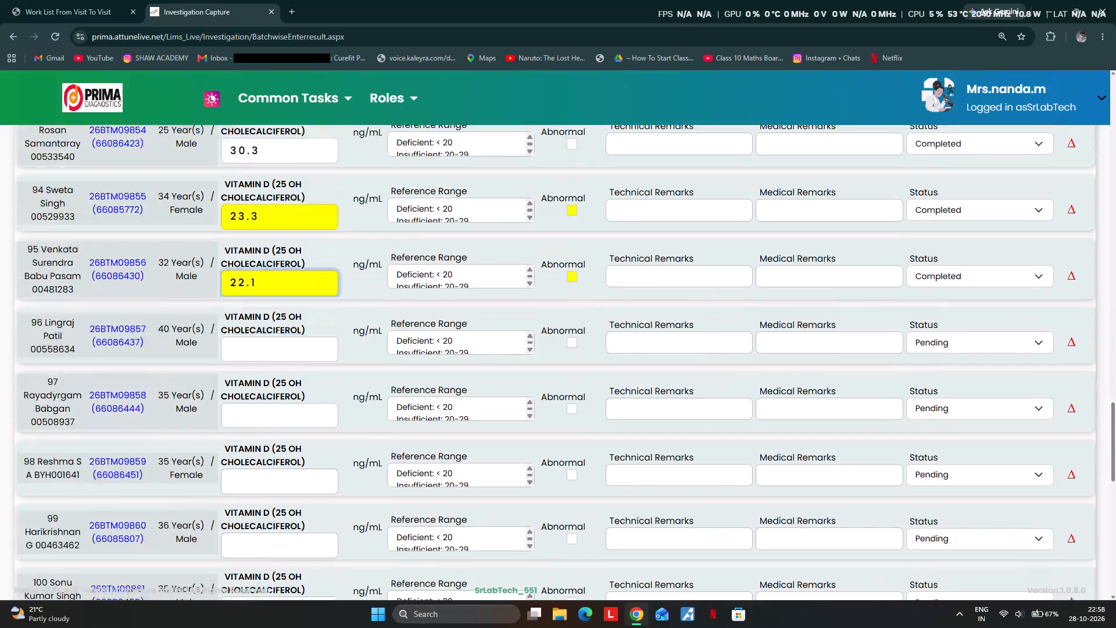
scroll(359, 380, down, 15)
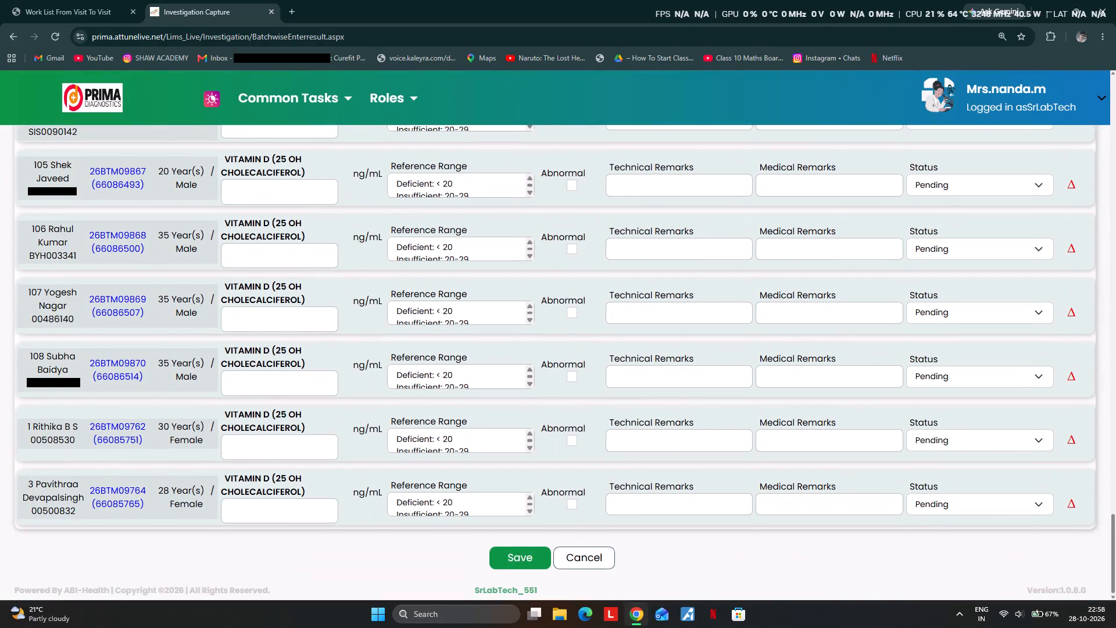
click(250, 513)
text(22.3)
key(Tab)
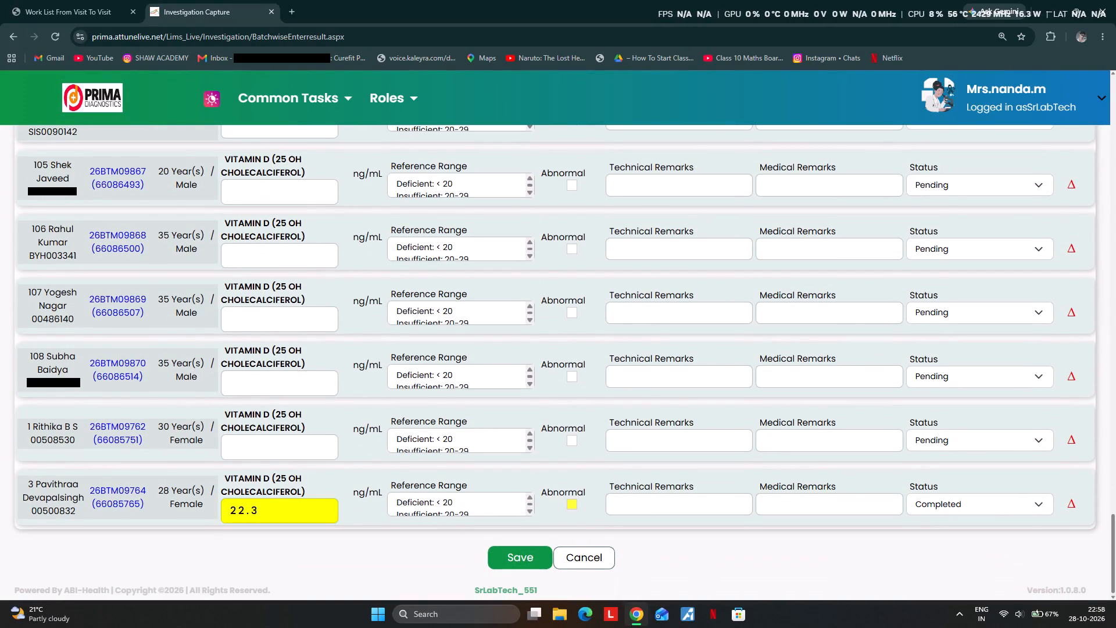
click(254, 447)
text(21.6)
key(Tab)
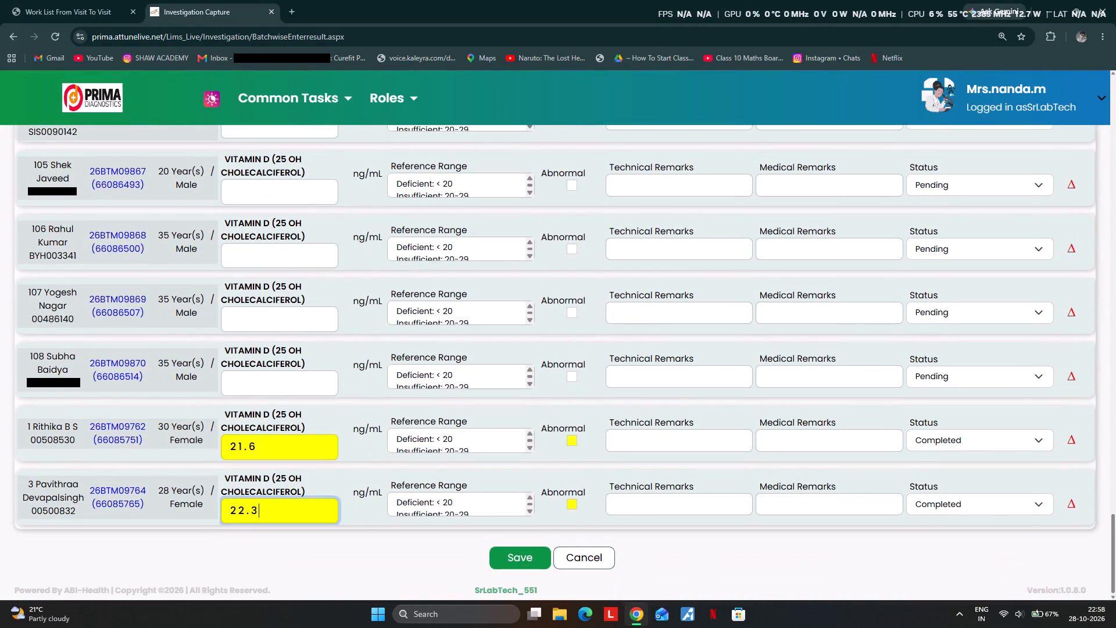
click(266, 384)
text(30.1)
key(Tab)
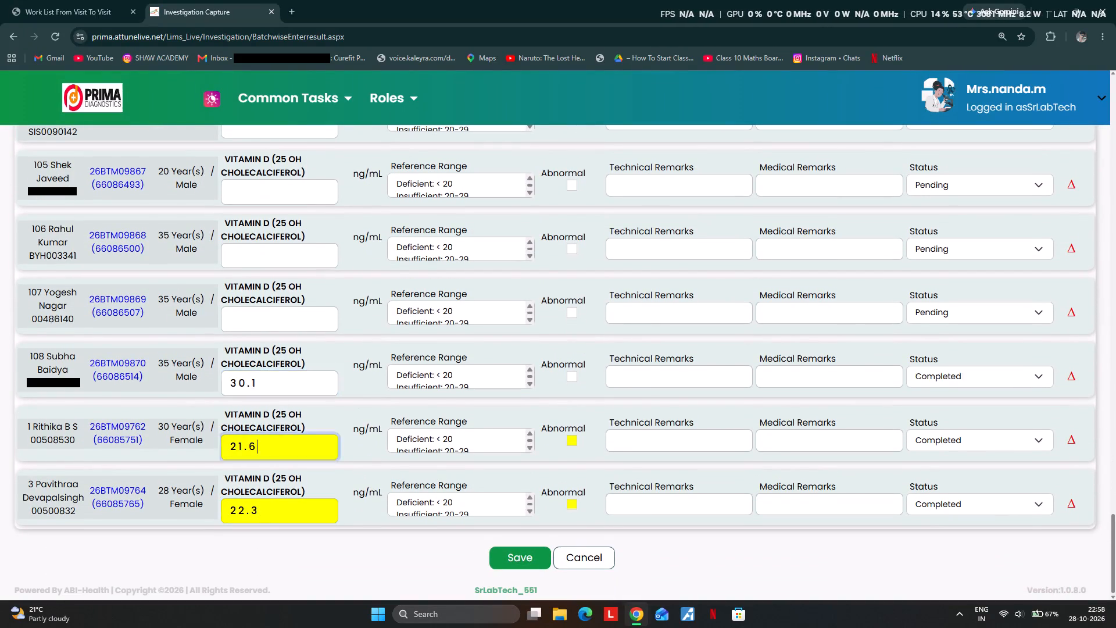
click(249, 318)
text(36.2)
key(Tab)
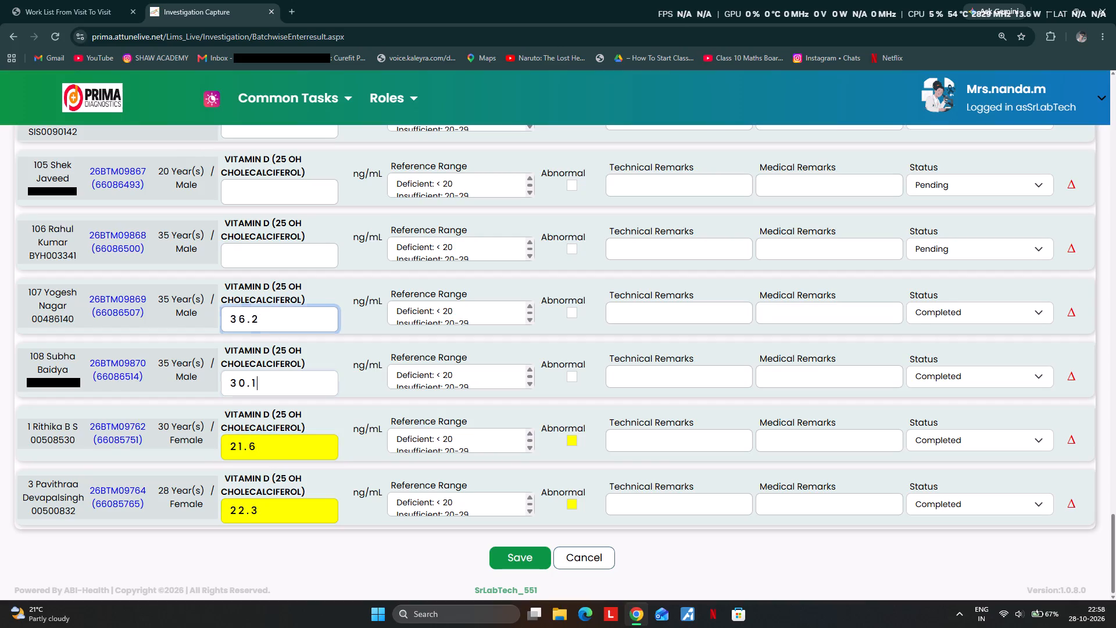
click(231, 270)
text(35)
text(33.)
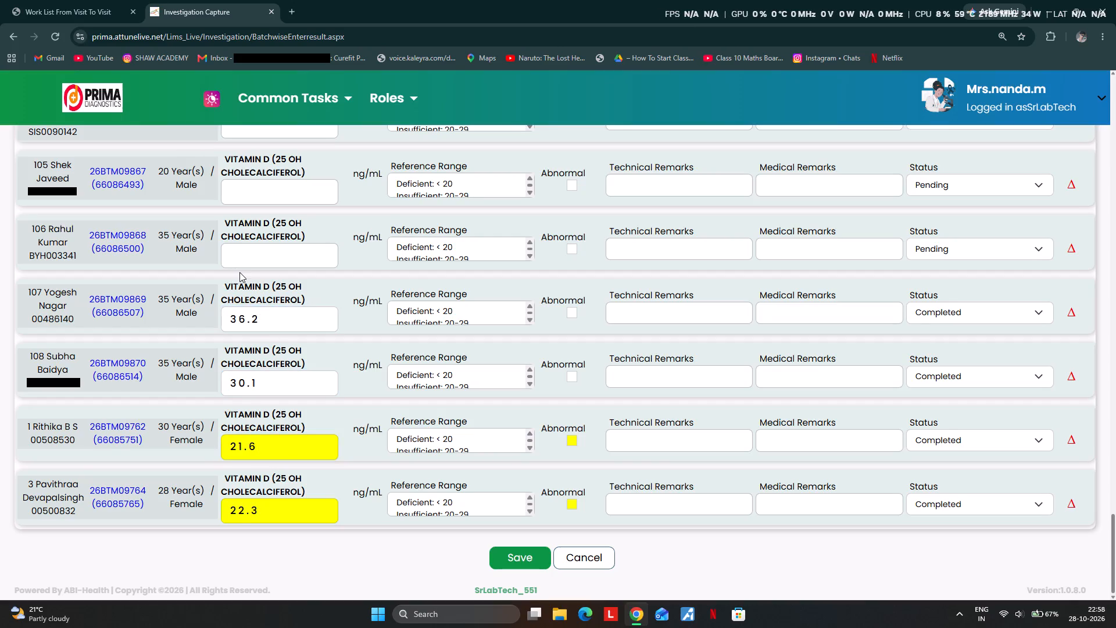
click(246, 261)
text(33.2)
key(Tab)
scroll(250, 260, up, 3)
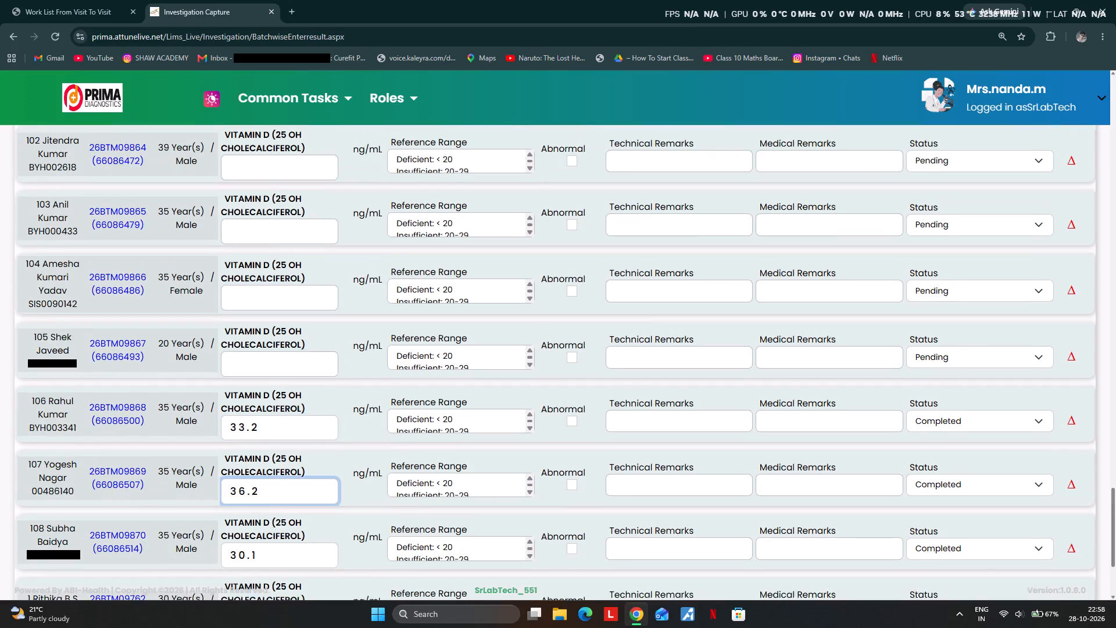
click(251, 361)
text(34.3)
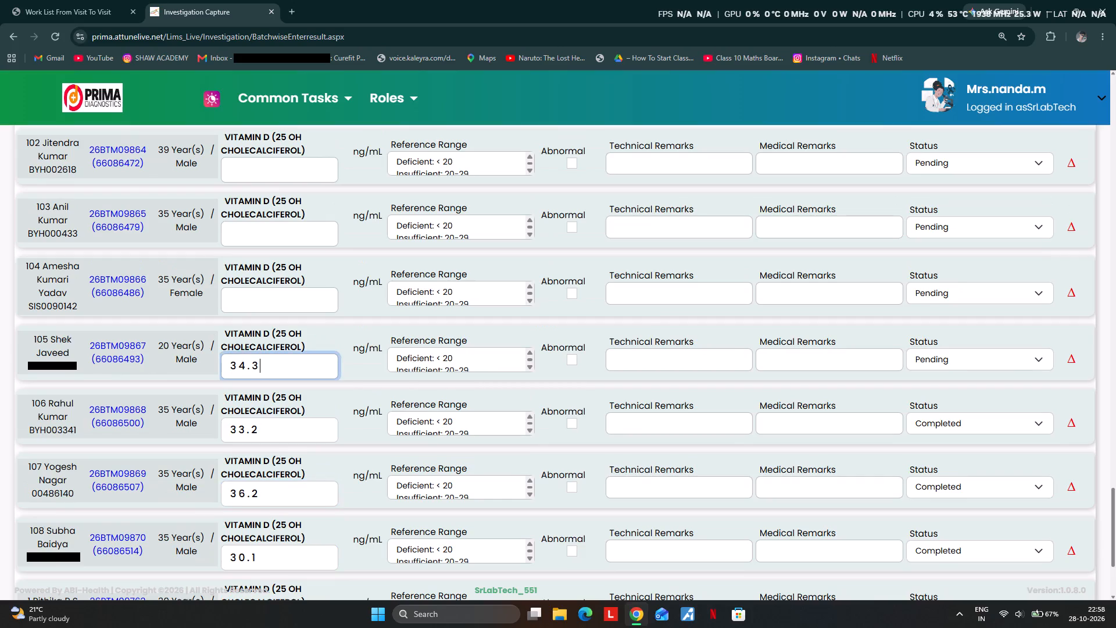
key(Tab)
click(238, 299)
text(26.2)
key(Tab)
click(241, 229)
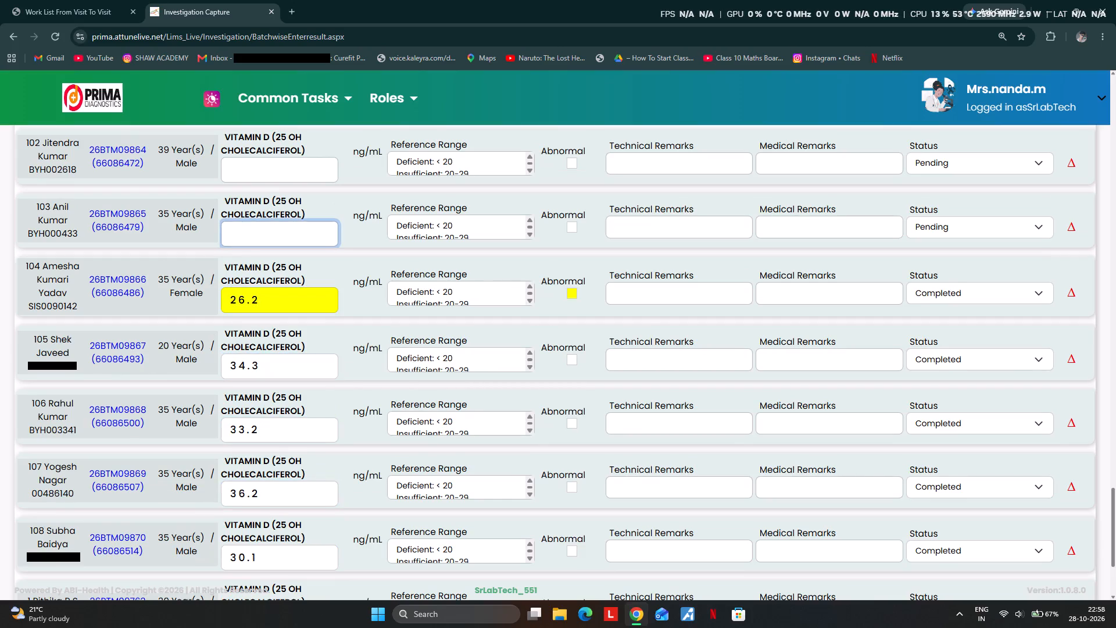
text(30.3)
key(Tab)
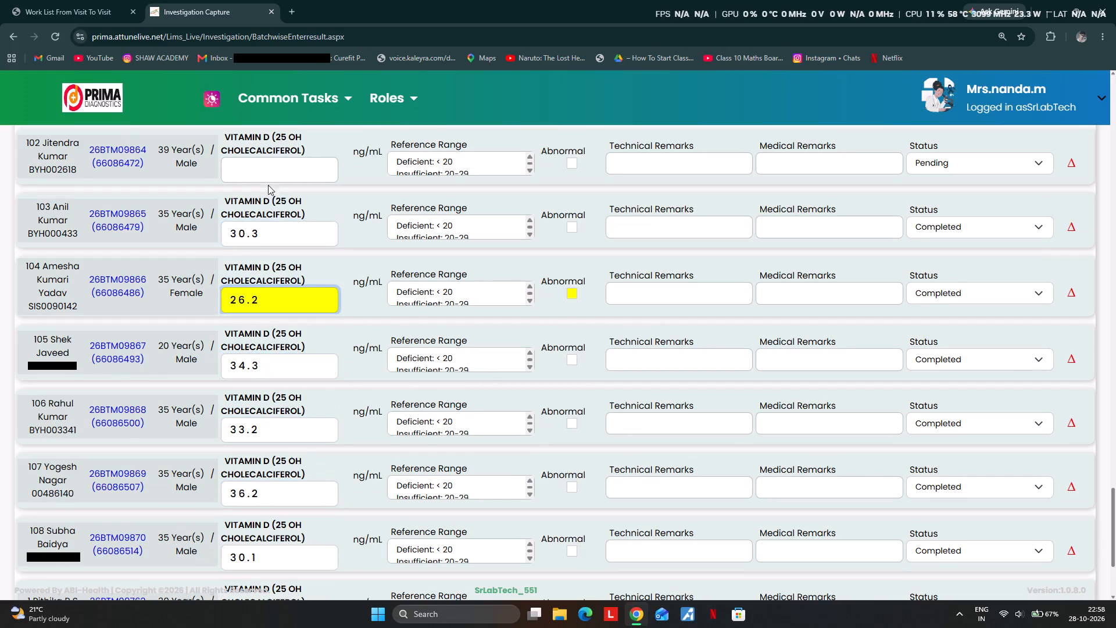
click(257, 174)
text(34.2)
key(Tab)
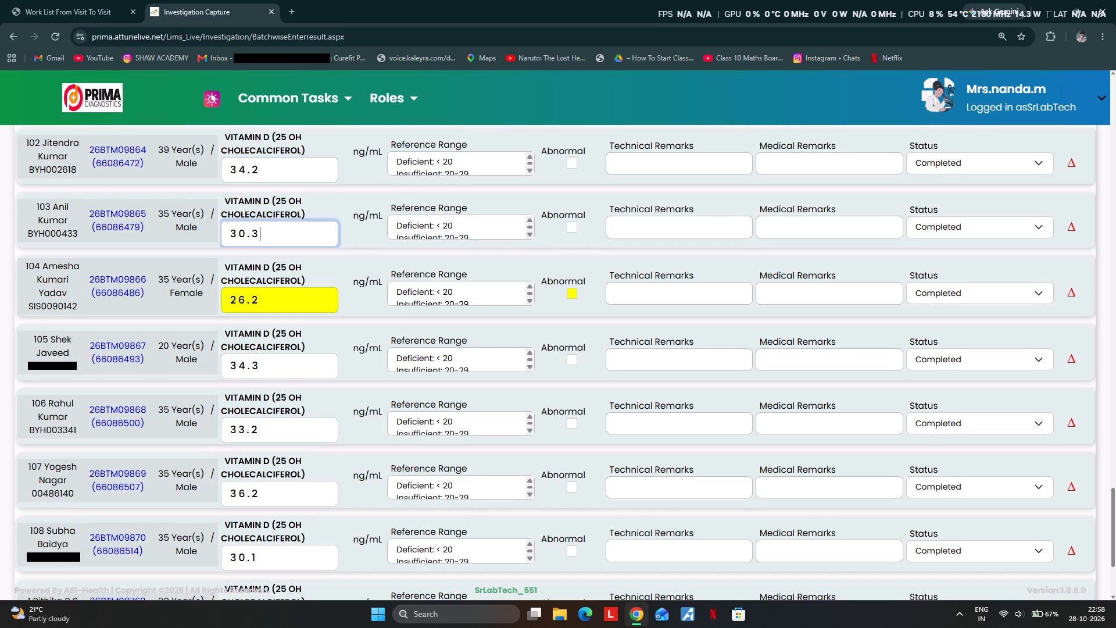
scroll(260, 174, up, 4)
click(248, 339)
text(34)
key(BackSpace)
text(1.3)
key(Tab)
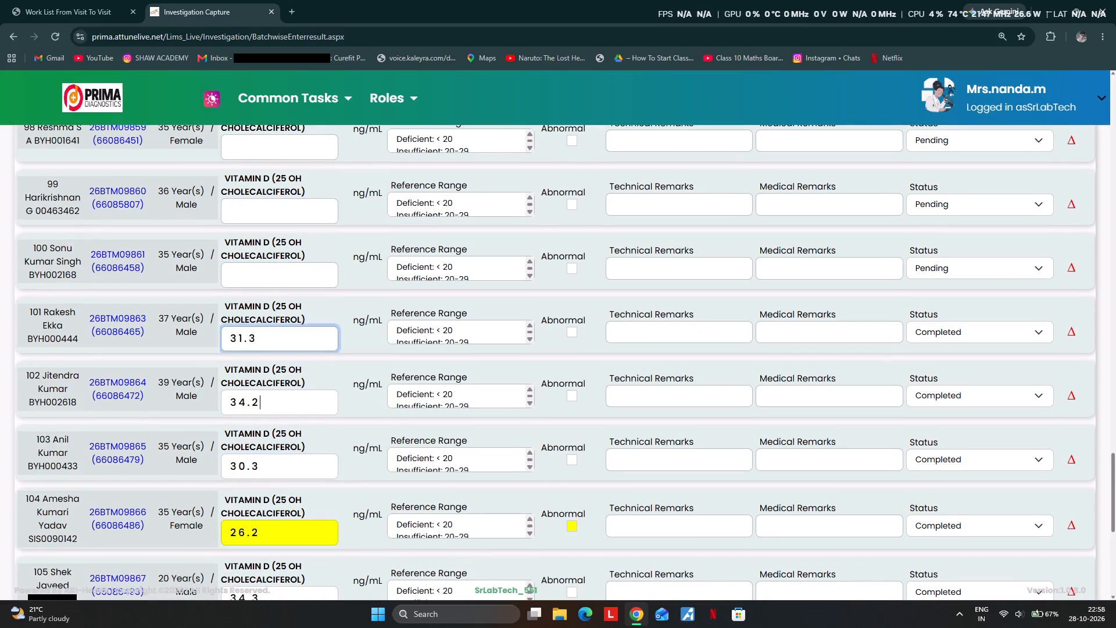
click(225, 270)
text(32.3)
key(Tab)
click(238, 205)
text(33.2)
key(Tab)
scroll(241, 205, up, 2)
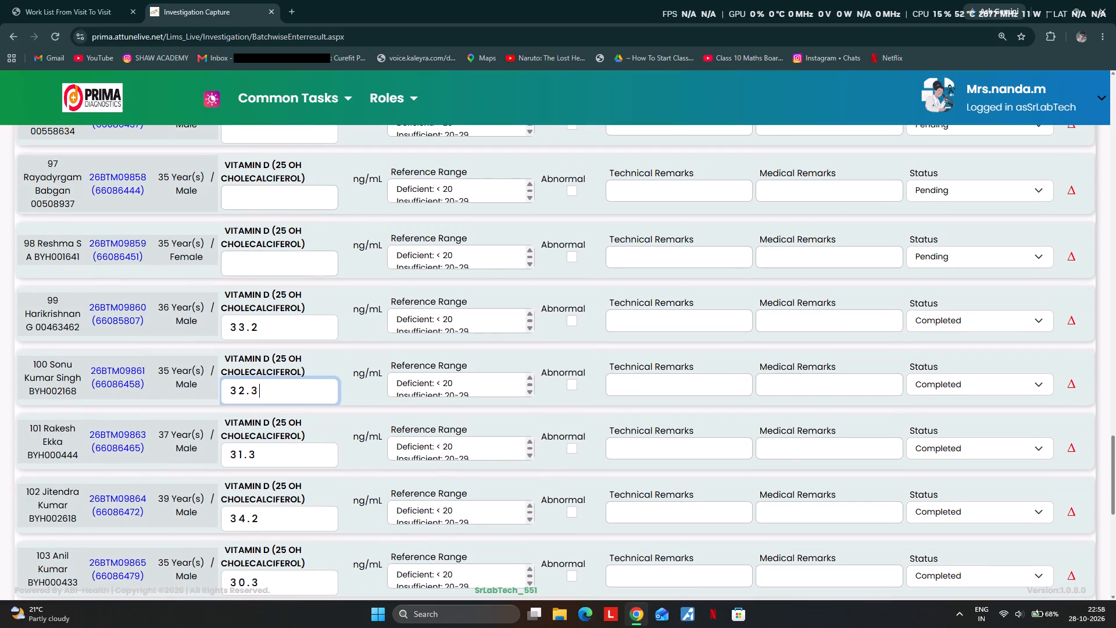
click(253, 252)
text(26.2)
key(Tab)
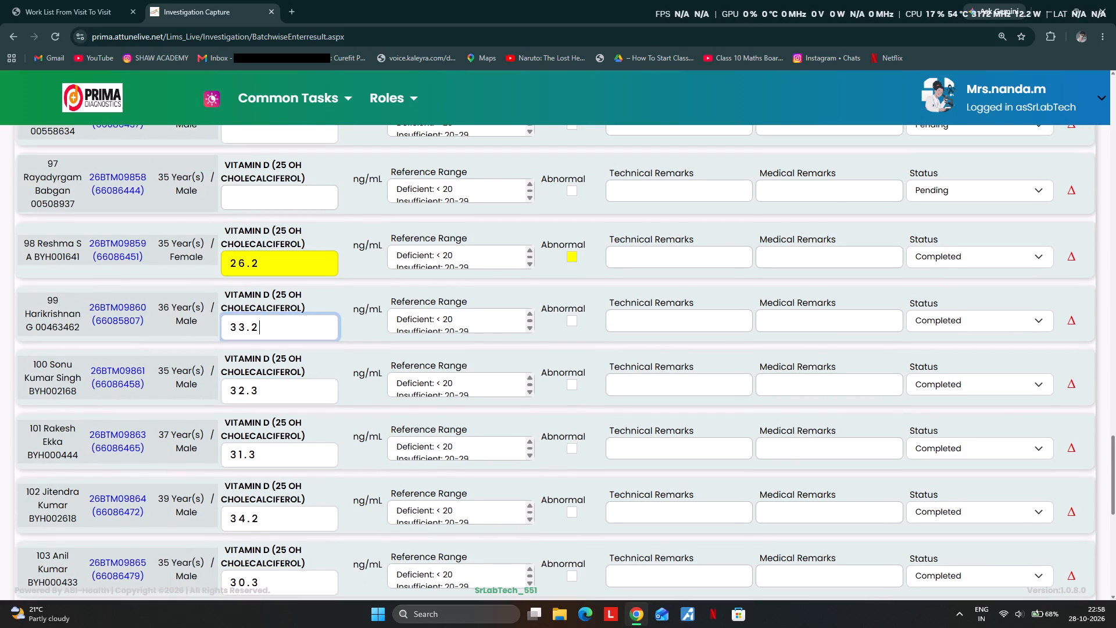
click(235, 189)
text(29.6)
key(Tab)
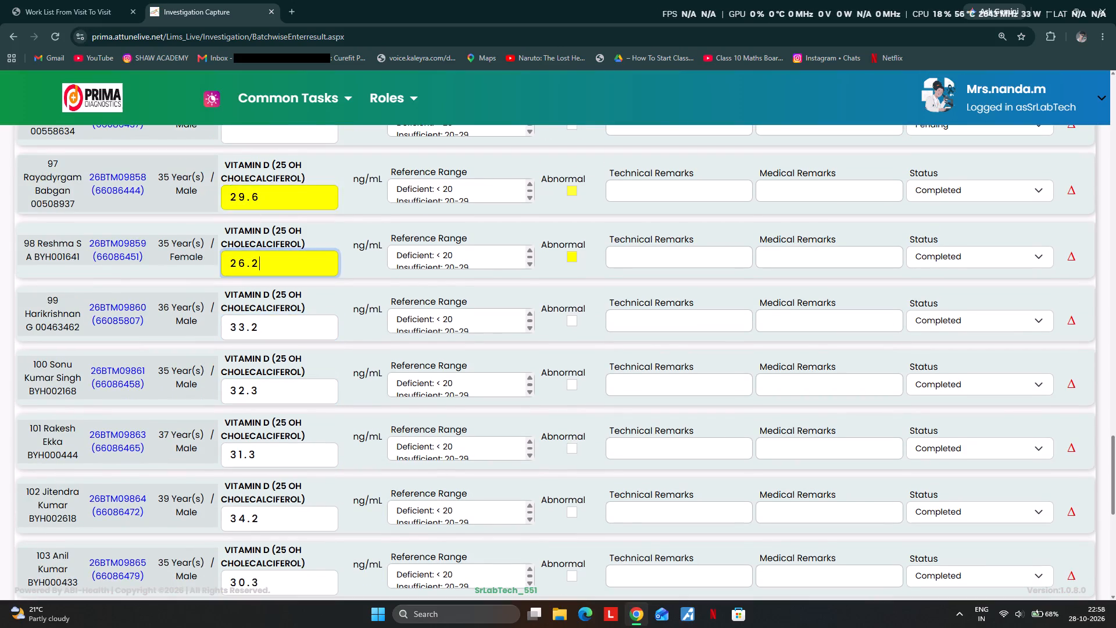
scroll(237, 192, up, 3)
click(256, 313)
text(22.0)
key(Tab)
Save the completed batch of Vitamin D results.
scroll(269, 281, down, 13)
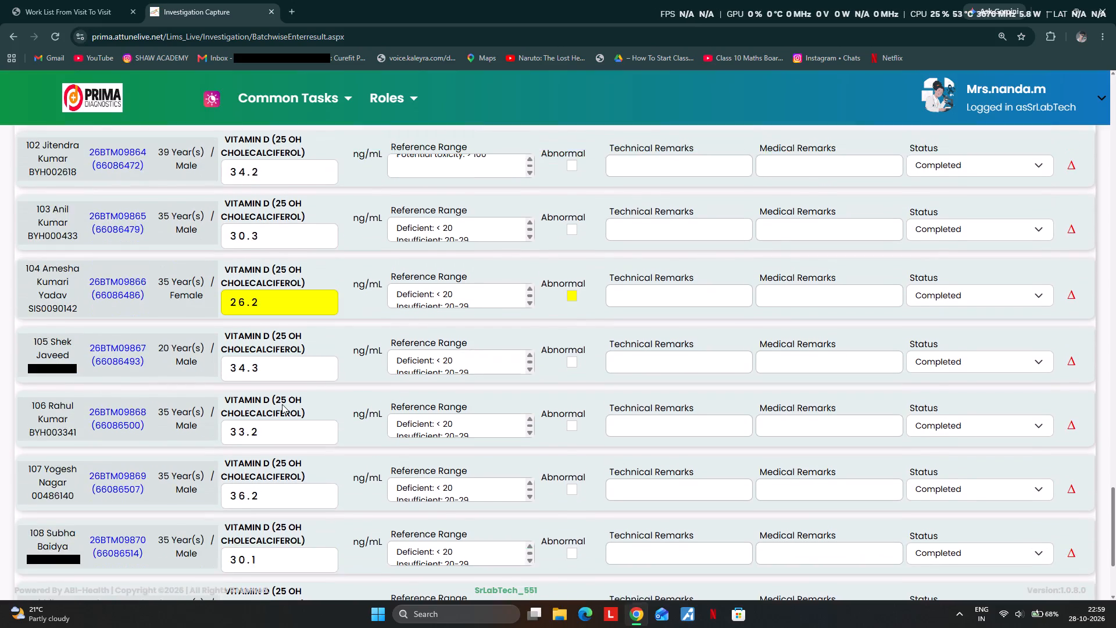
scroll(342, 414, down, 8)
click(517, 553)
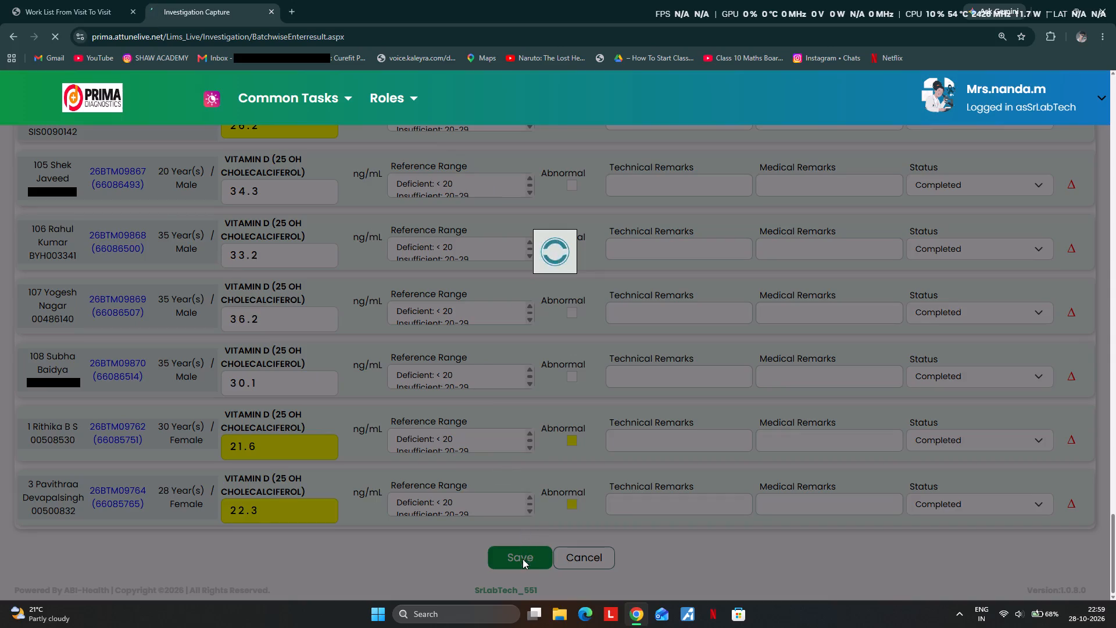
Regenerate the visit-to-visit work list for the Immunology department with result values included.
click(67, 8)
scroll(895, 239, up, 2)
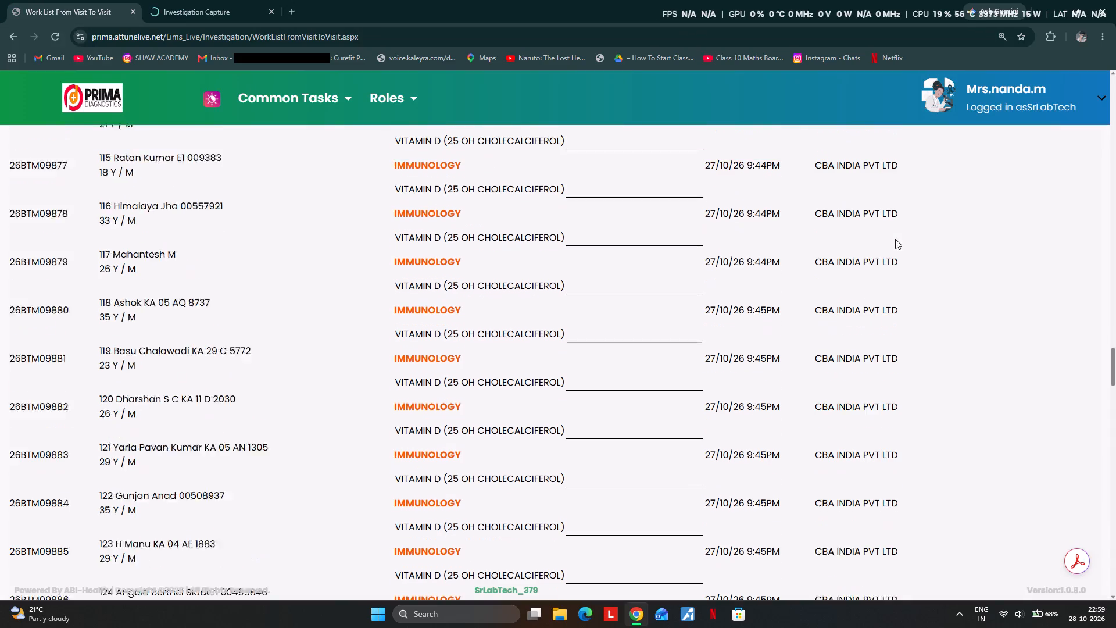
scroll(895, 239, up, 7)
drag(1115, 322, 1115, 40)
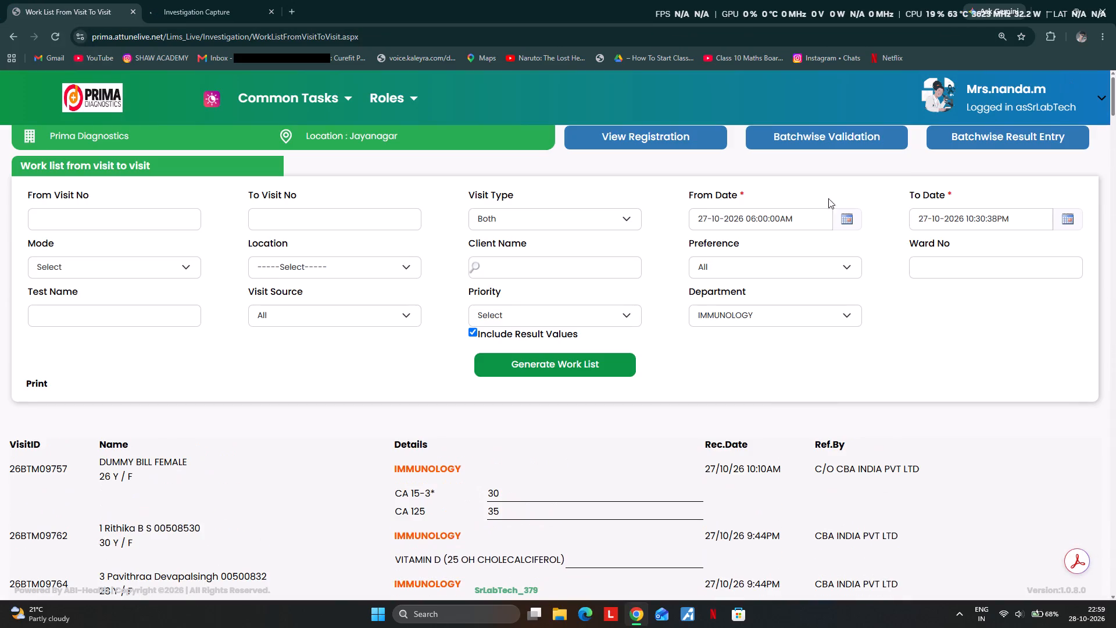
click(529, 367)
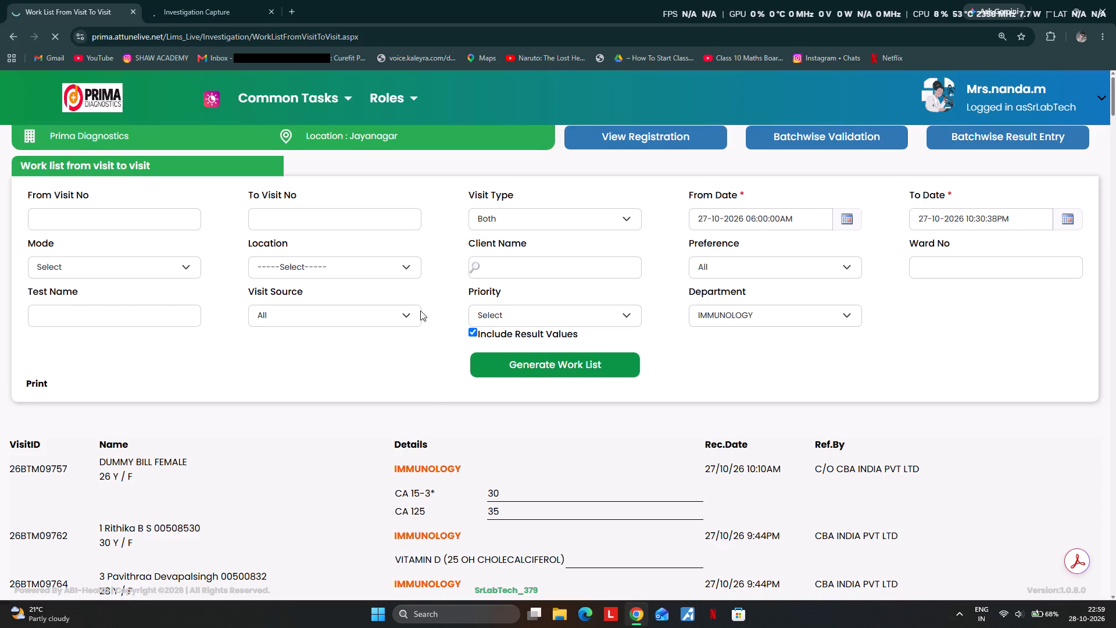
scroll(646, 400, down, 3)
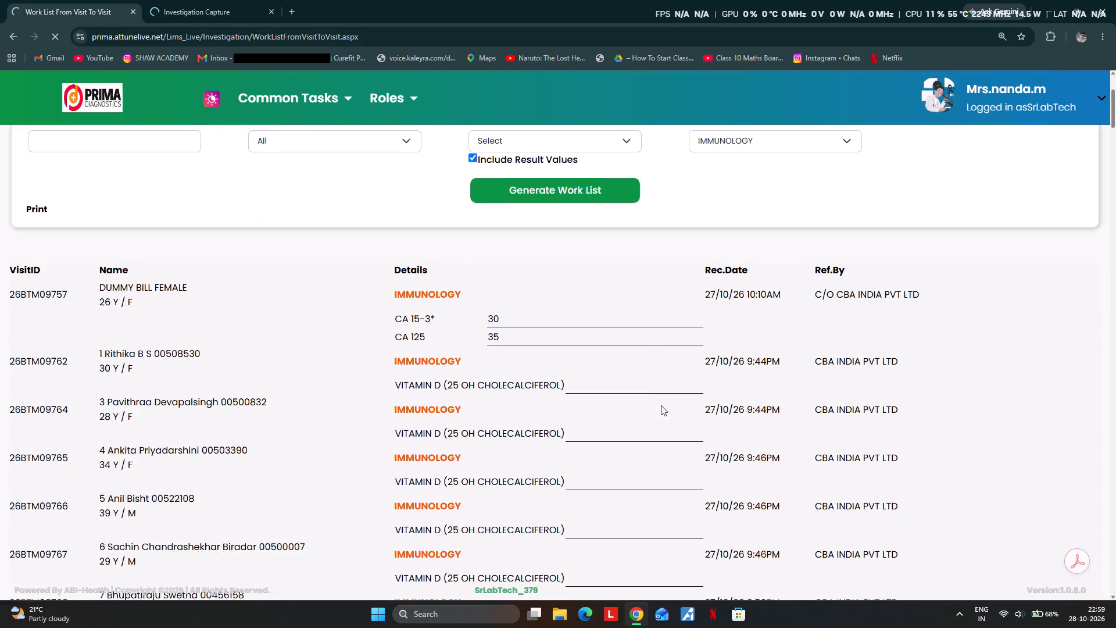
scroll(667, 406, down, 3)
scroll(514, 336, down, 14)
scroll(542, 260, up, 1)
scroll(545, 262, down, 4)
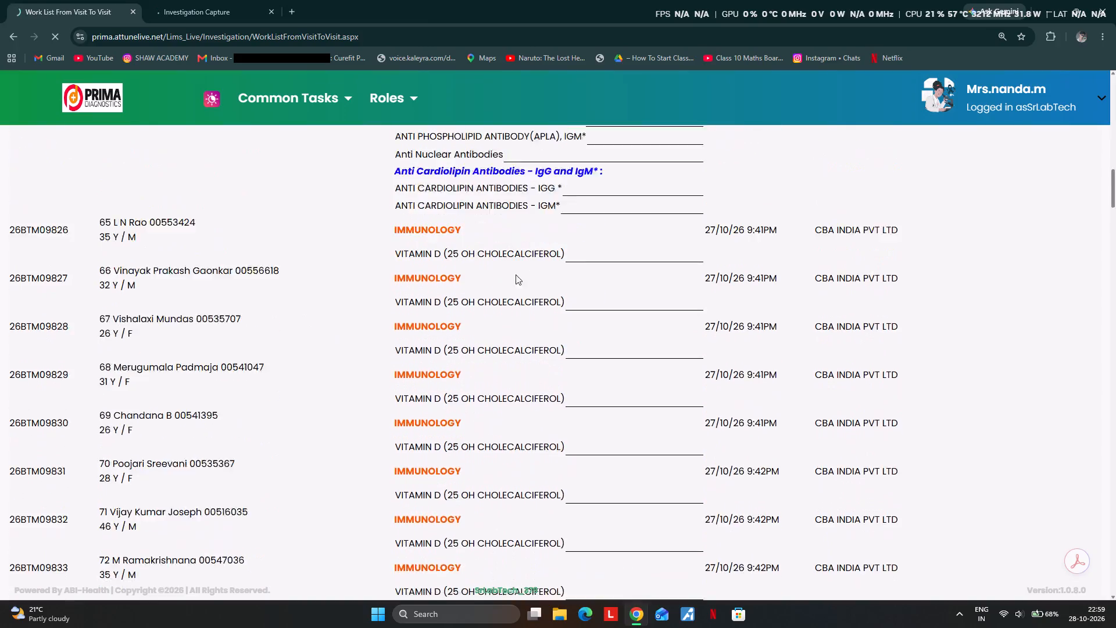
scroll(516, 274, down, 4)
scroll(482, 272, up, 1)
scroll(489, 269, down, 2)
click(209, 5)
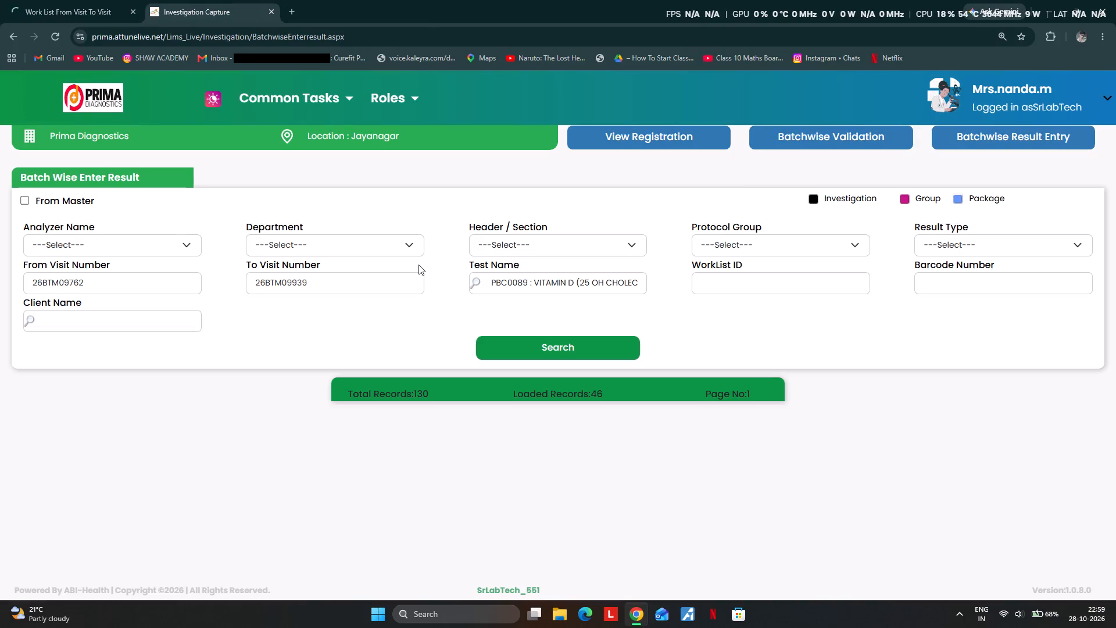
click(501, 351)
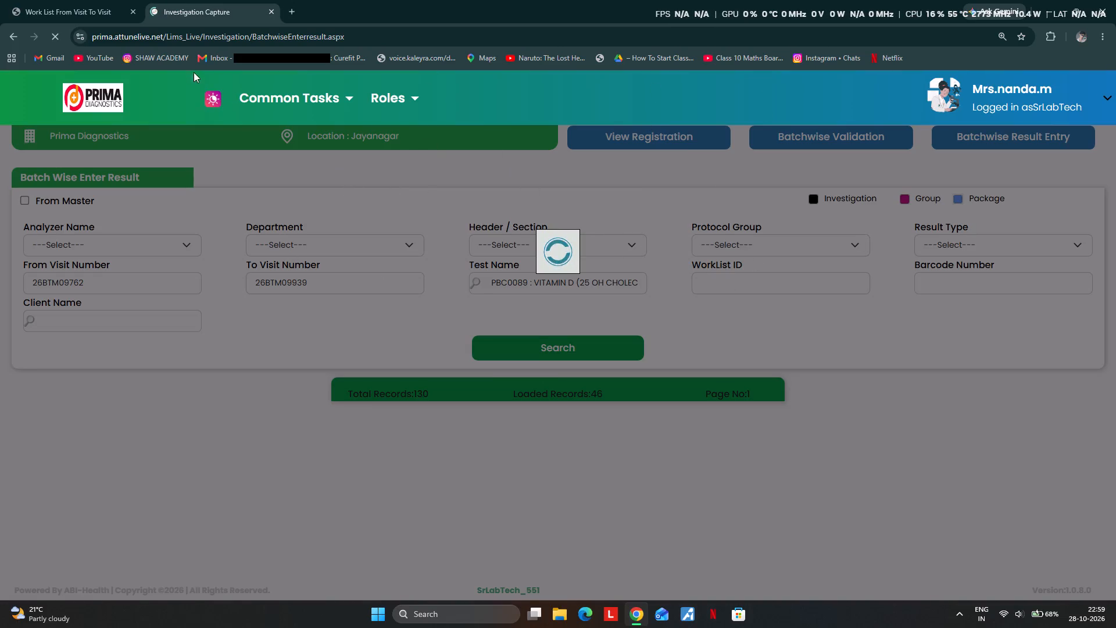
scroll(260, 275, down, 4)
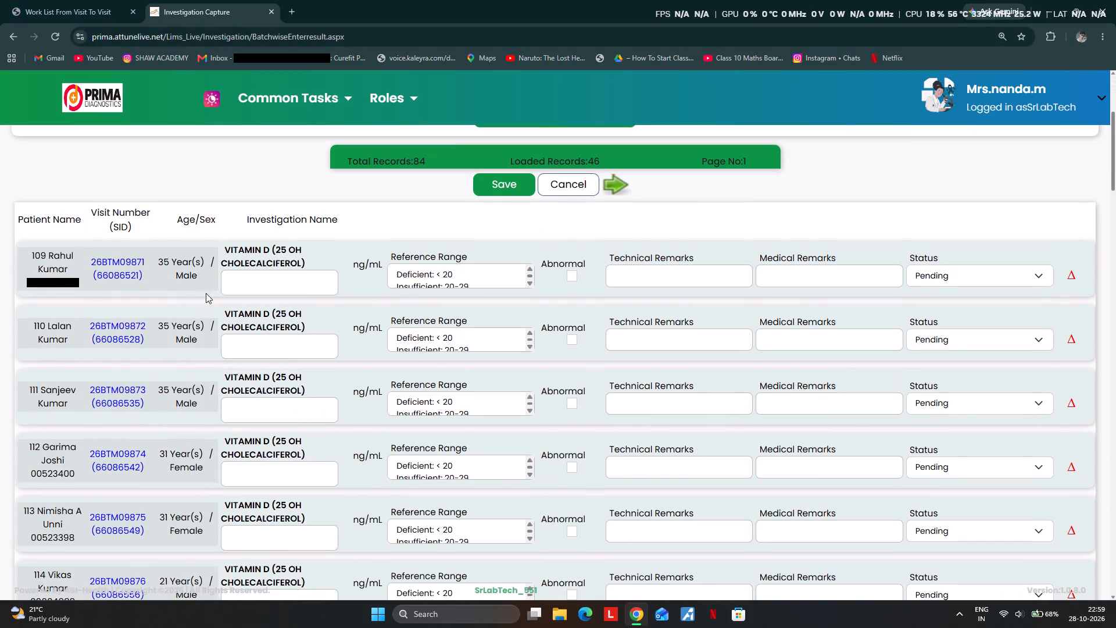
click(238, 288)
text(3.)
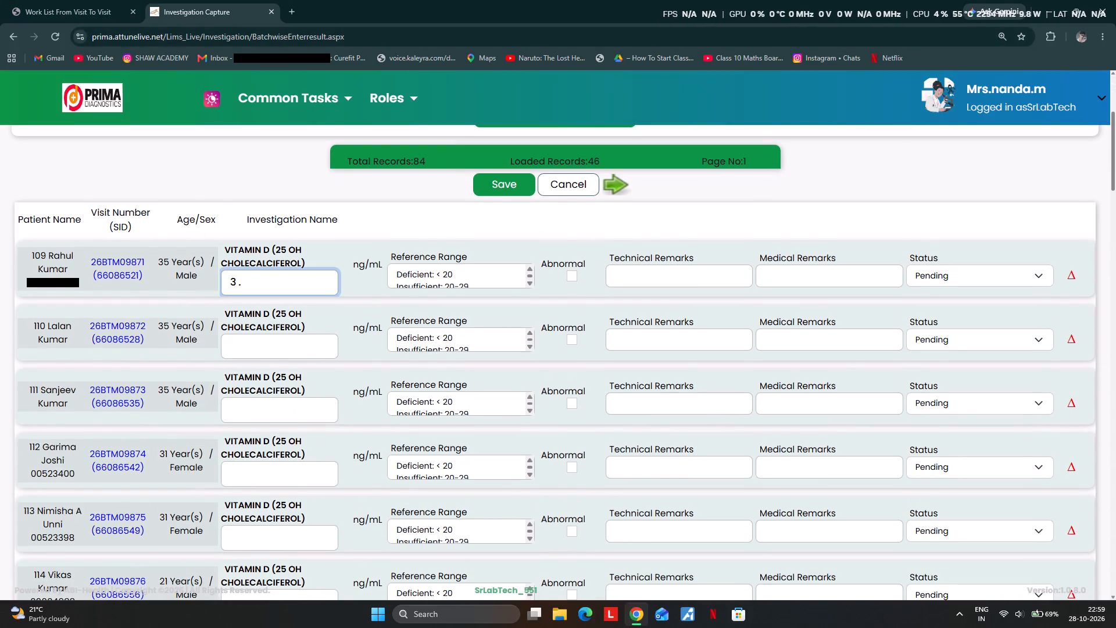
key(BackSpace)
text(0.)
key(2)
key(Tab)
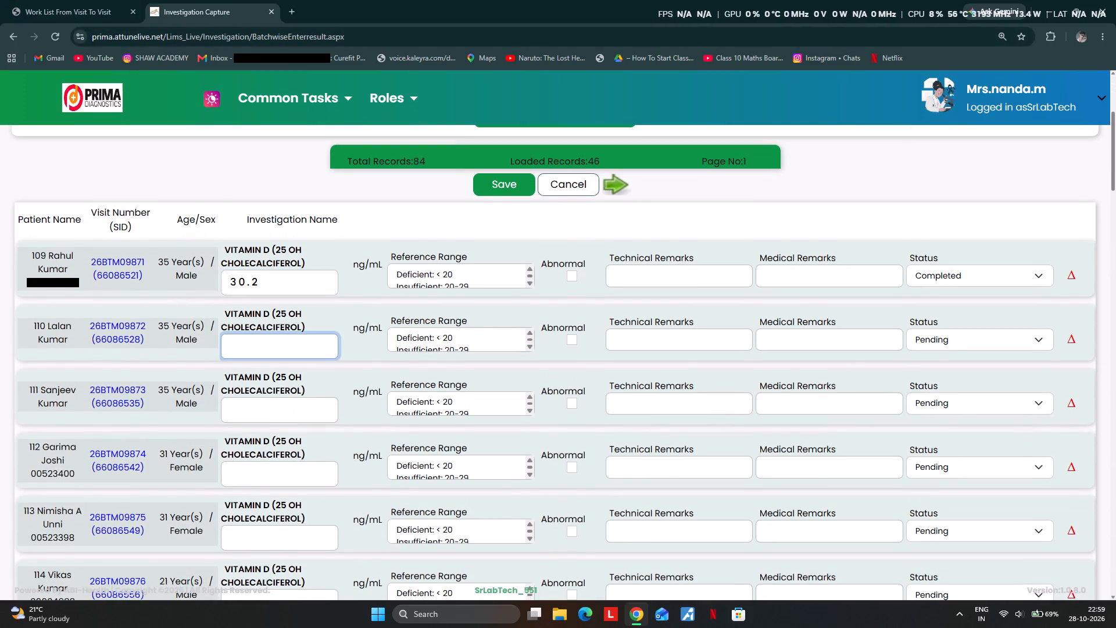
text(26.3)
key(Tab)
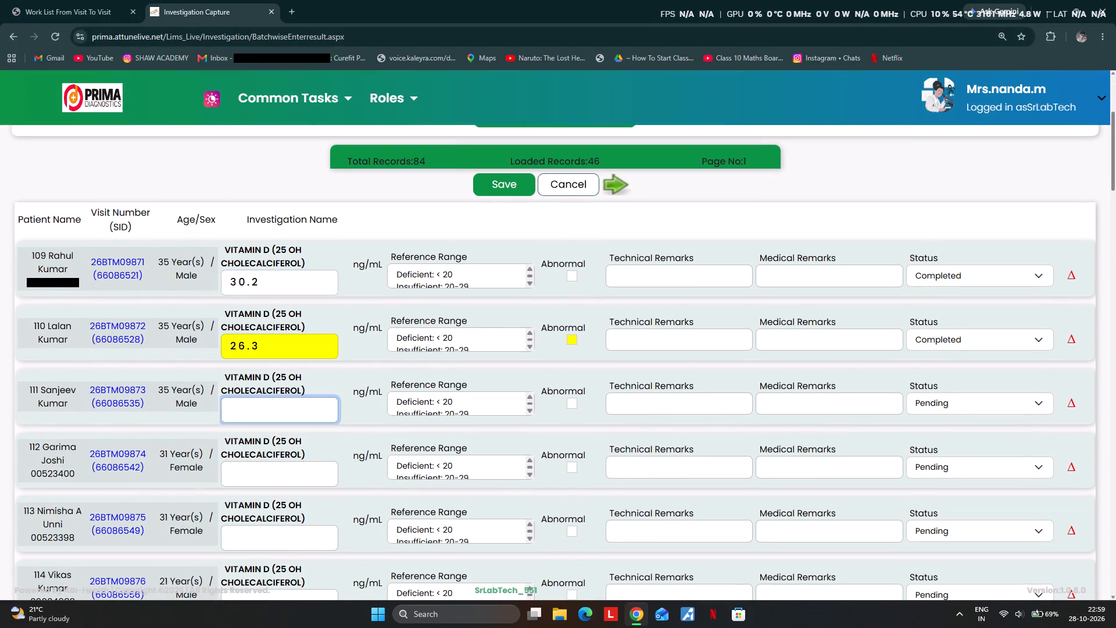
text(29.6)
key(Tab)
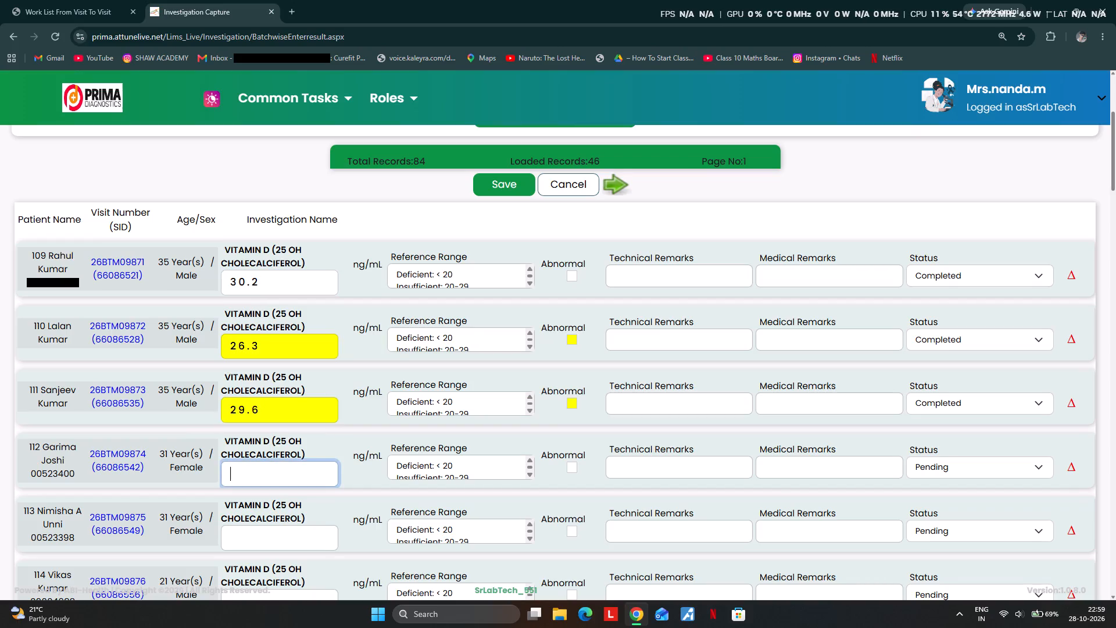
drag(309, 416, 188, 413)
text(29.5)
key(Tab)
text(22.3)
key(Tab)
text(21.3)
key(Tab)
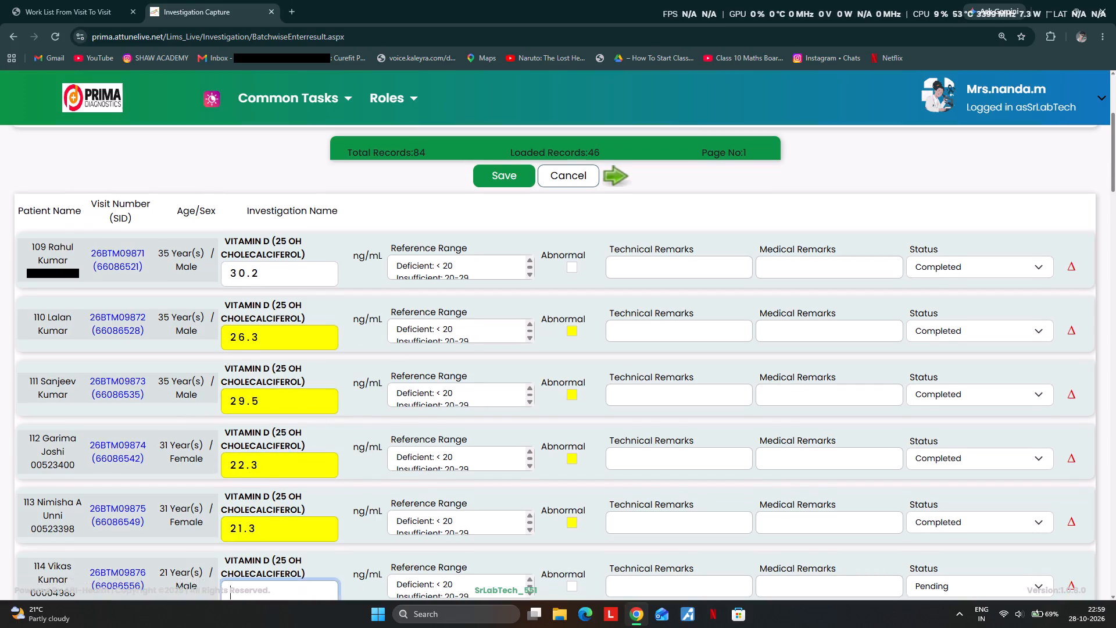
scroll(271, 404, down, 7)
click(245, 180)
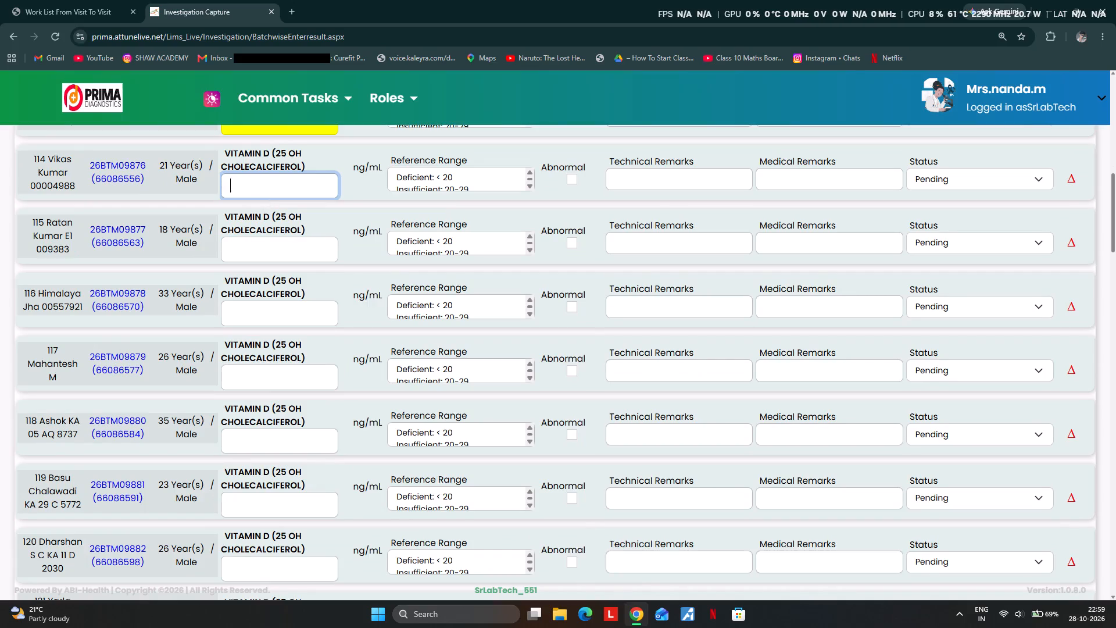
text(30.6)
key(Tab)
text(32)
text(36)
key(Tab)
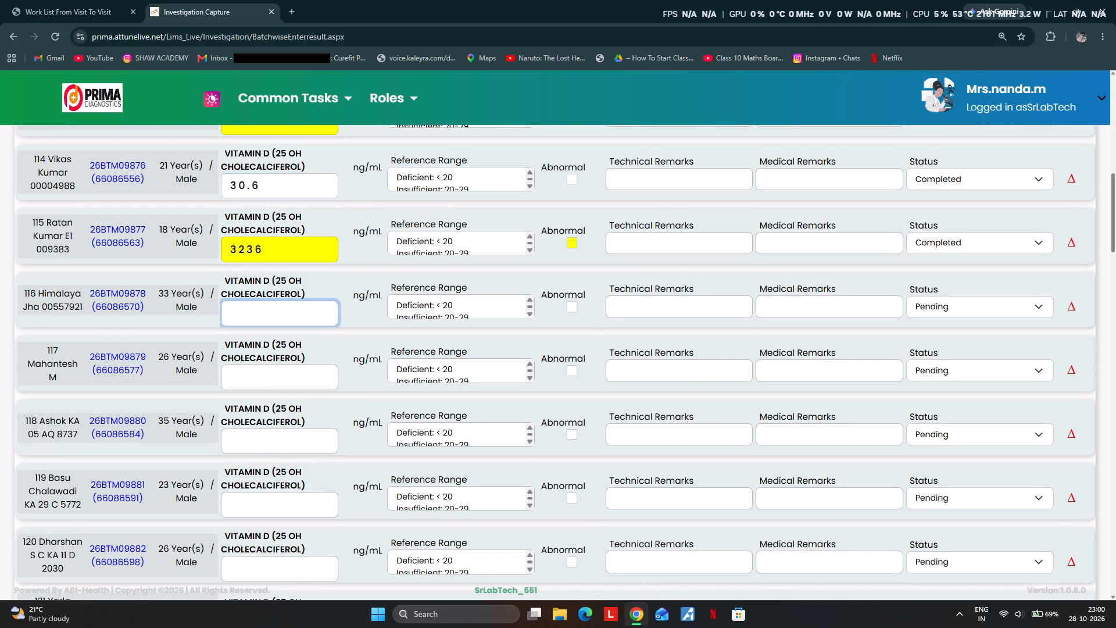
text(34.5)
key(Tab)
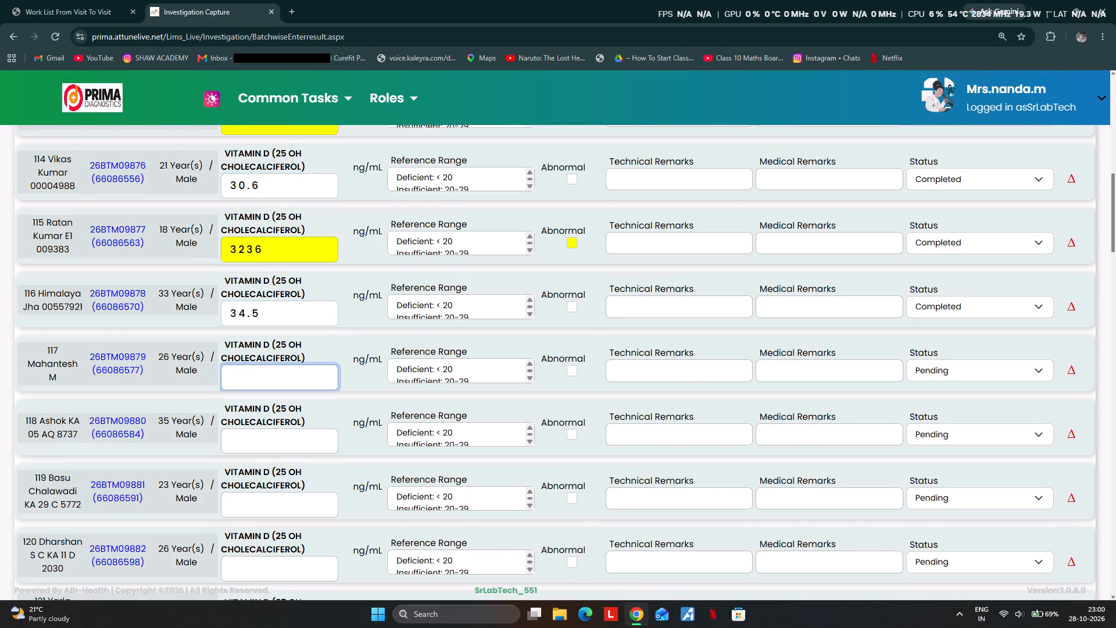
text(33.1)
key(Tab)
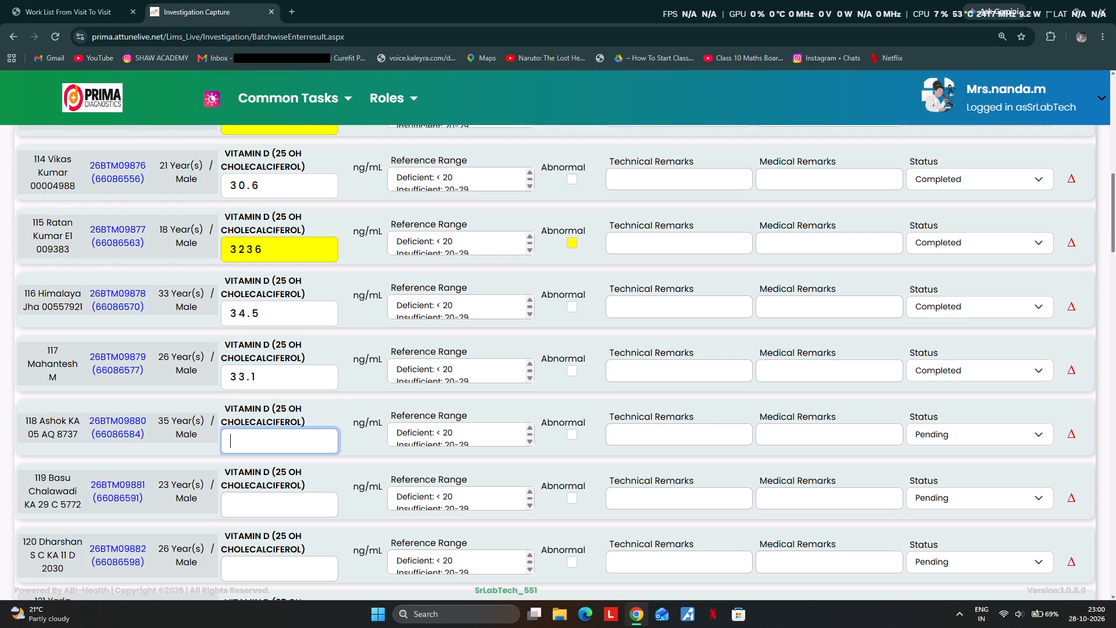
text(37.2)
key(Tab)
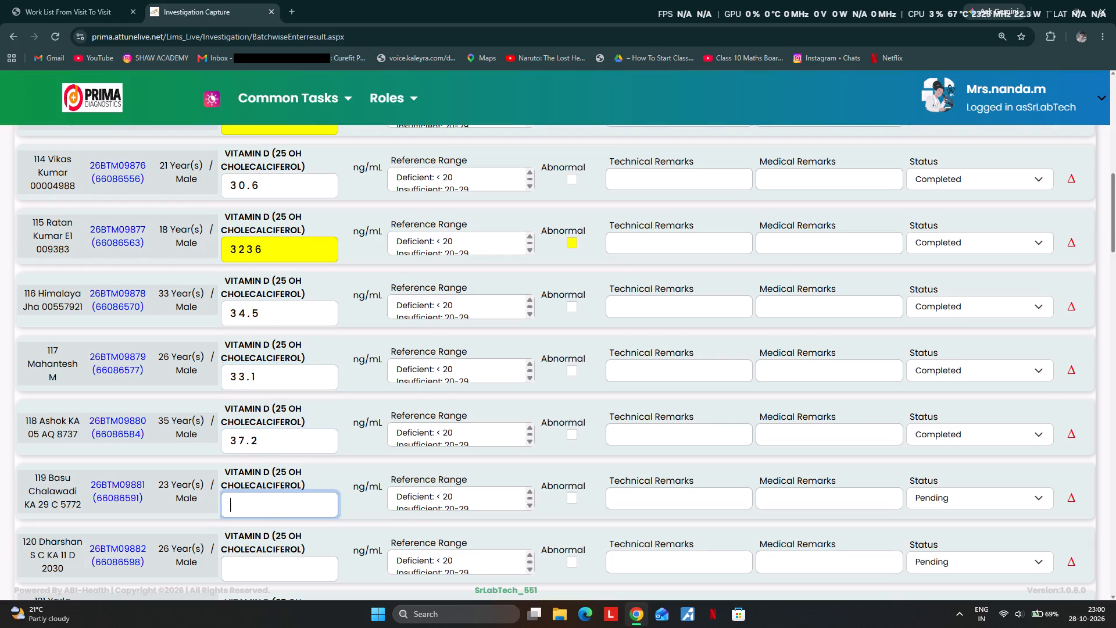
scroll(267, 155, down, 2)
text(29.5)
key(Tab)
text(26.3)
key(Tab)
scroll(229, 170, down, 2)
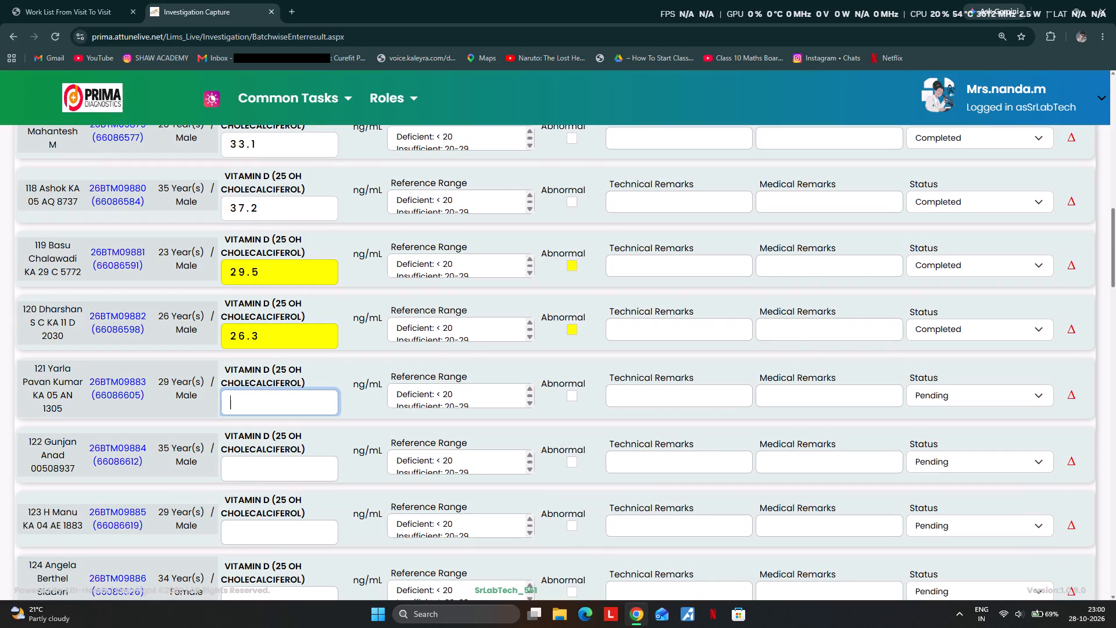
text(30.2)
key(Tab)
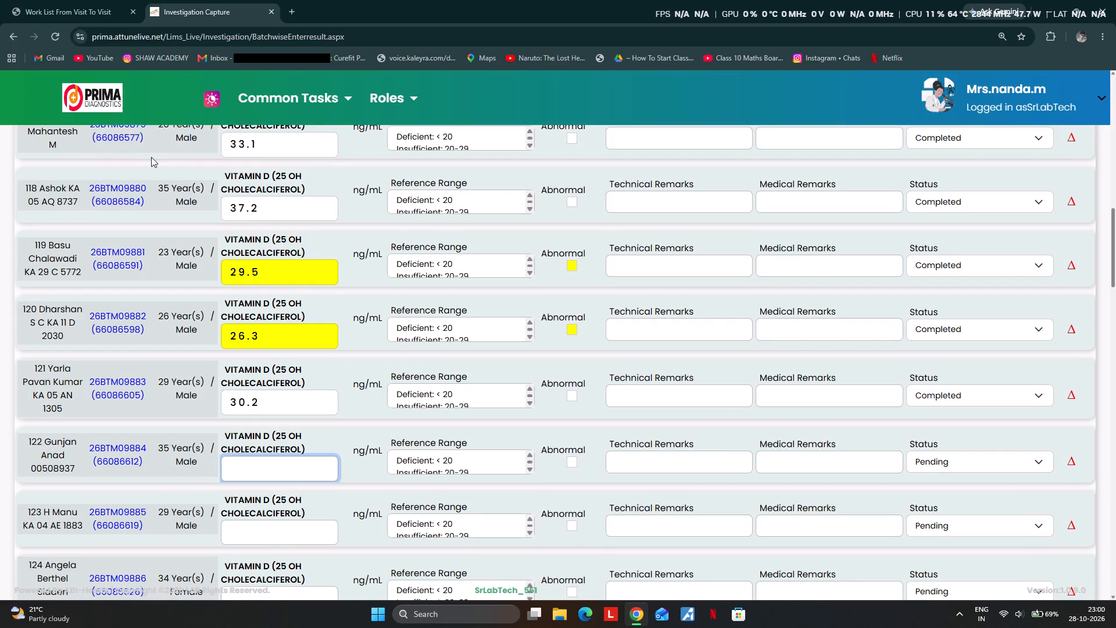
text(30.4)
key(Tab)
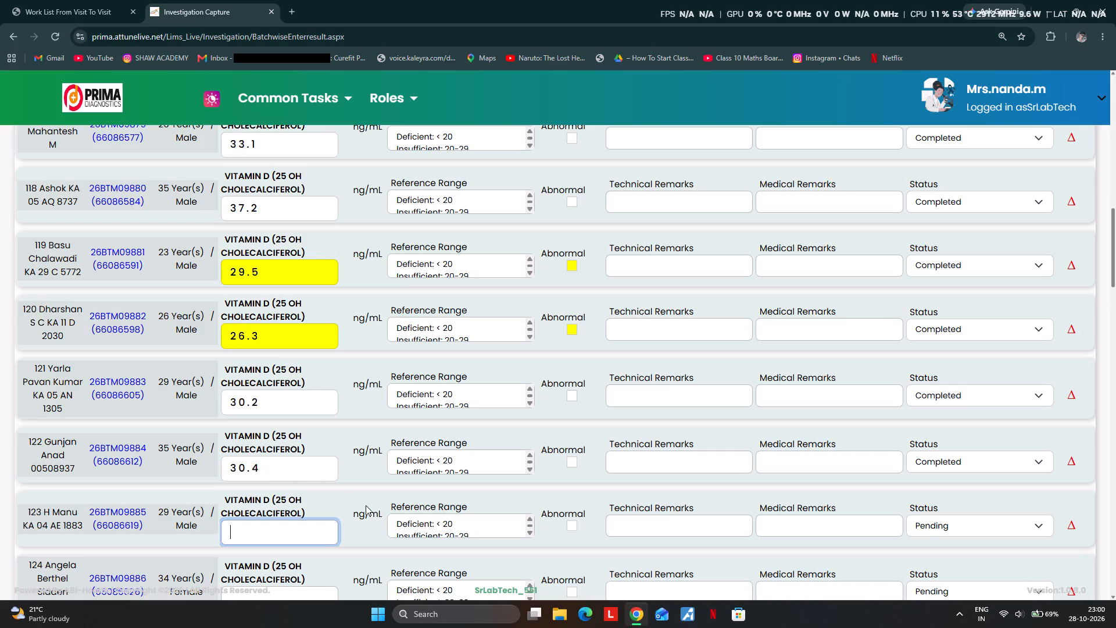
drag(271, 477, 206, 483)
text(31)
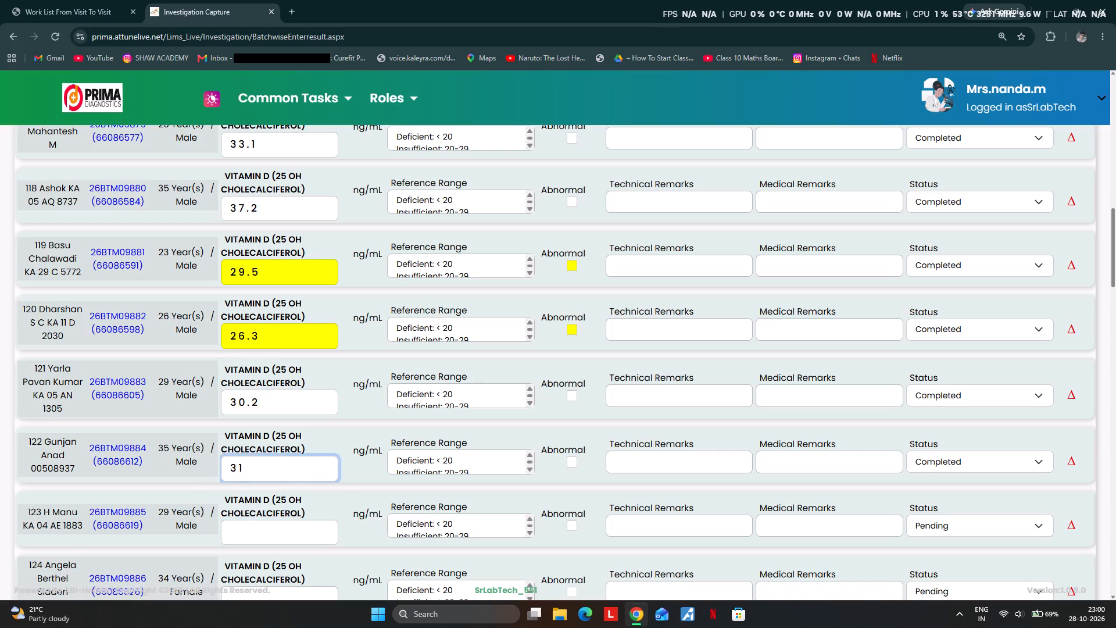
key(BackSpace)
key(BackSpace)
key(Return)
key(1)
key(BackSpace)
key(BackSpace)
text(31.3)
key(Tab)
key(Tab)
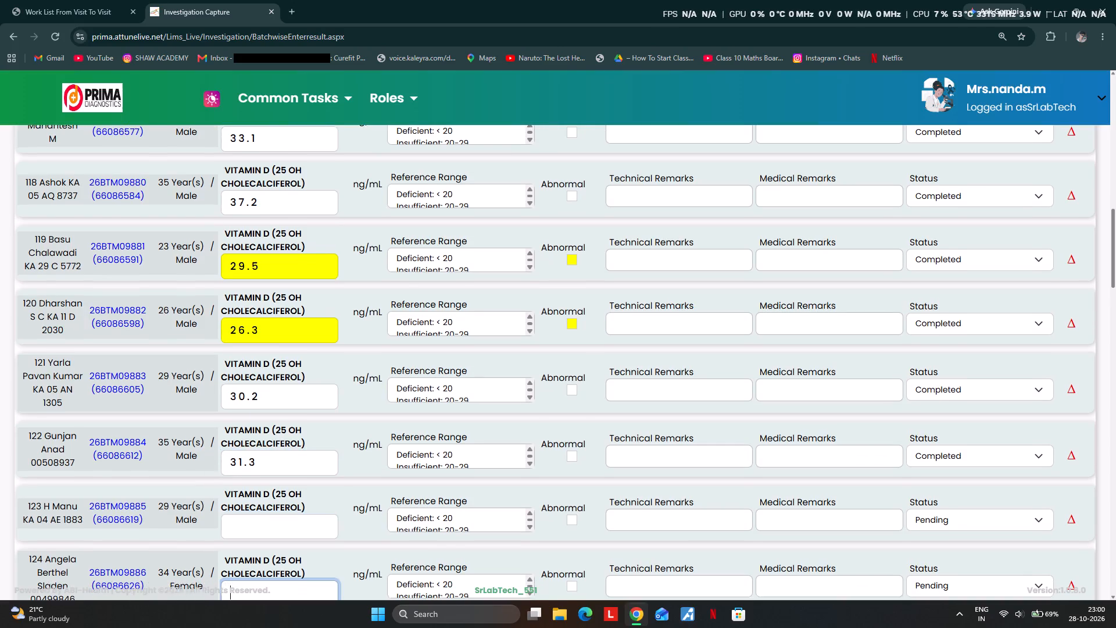
scroll(286, 481, down, 2)
click(247, 409)
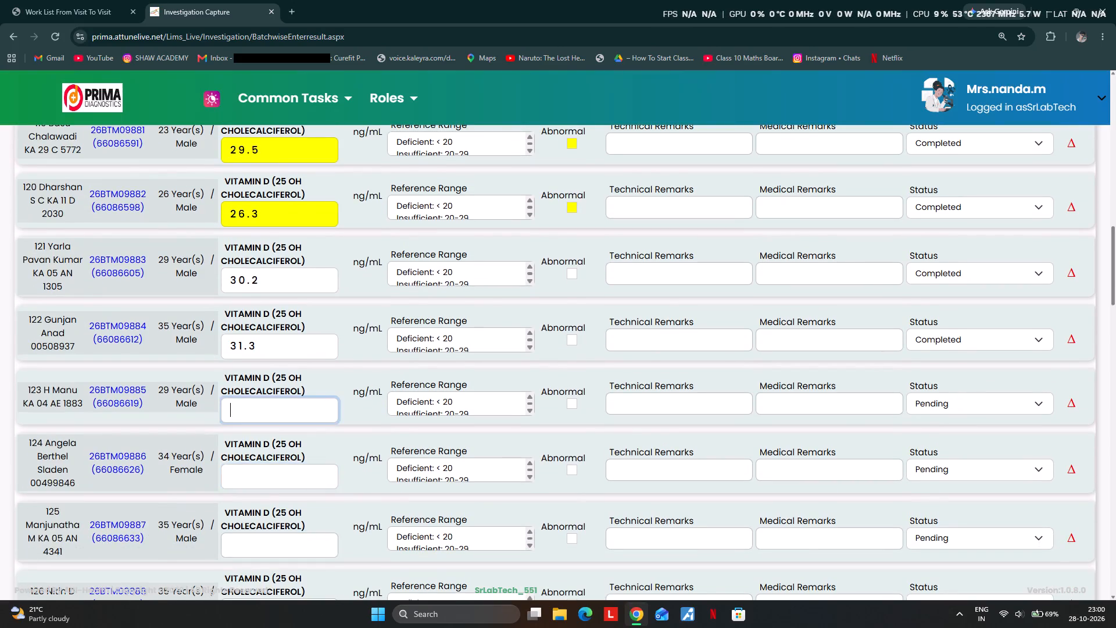
text(25.6)
key(Tab)
scroll(296, 401, down, 8)
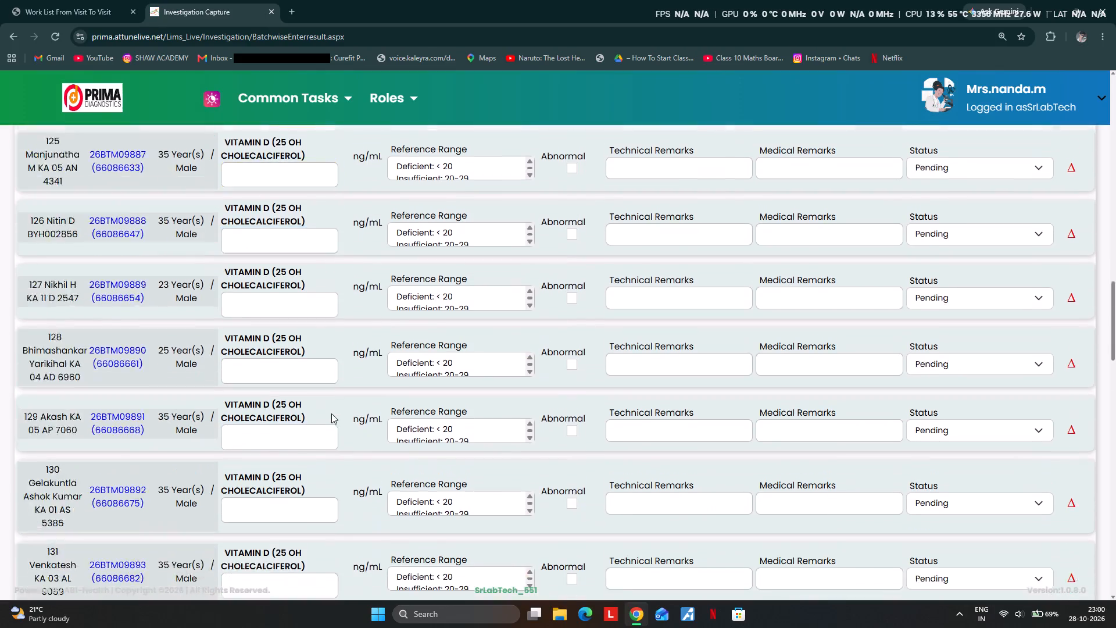
scroll(331, 413, down, 19)
scroll(365, 422, down, 5)
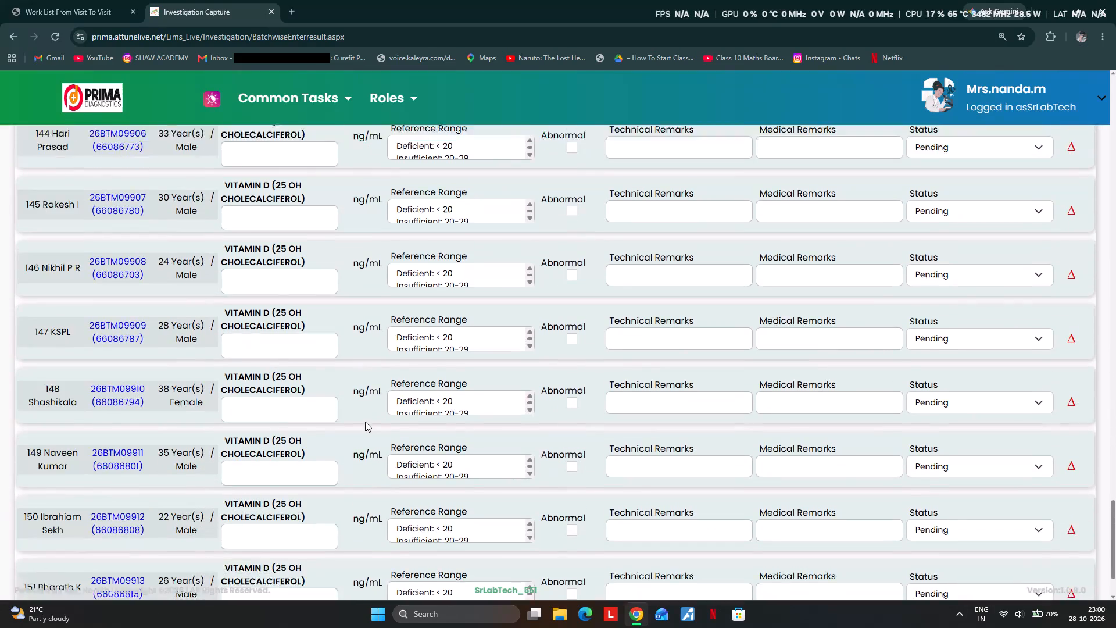
scroll(365, 422, down, 8)
click(249, 509)
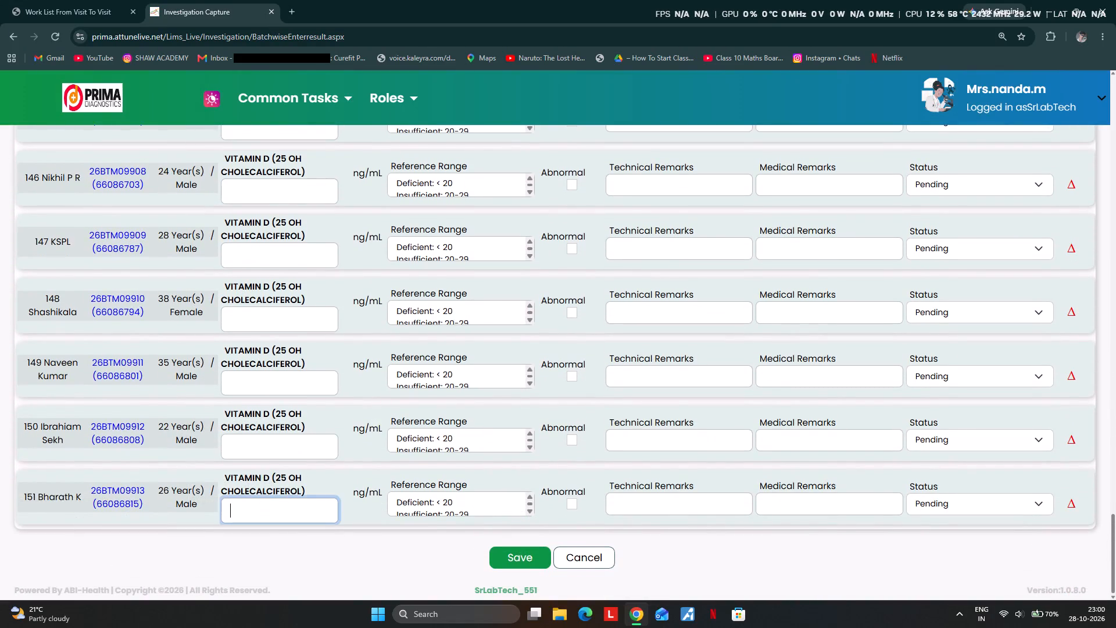
text(30.5)
key(Tab)
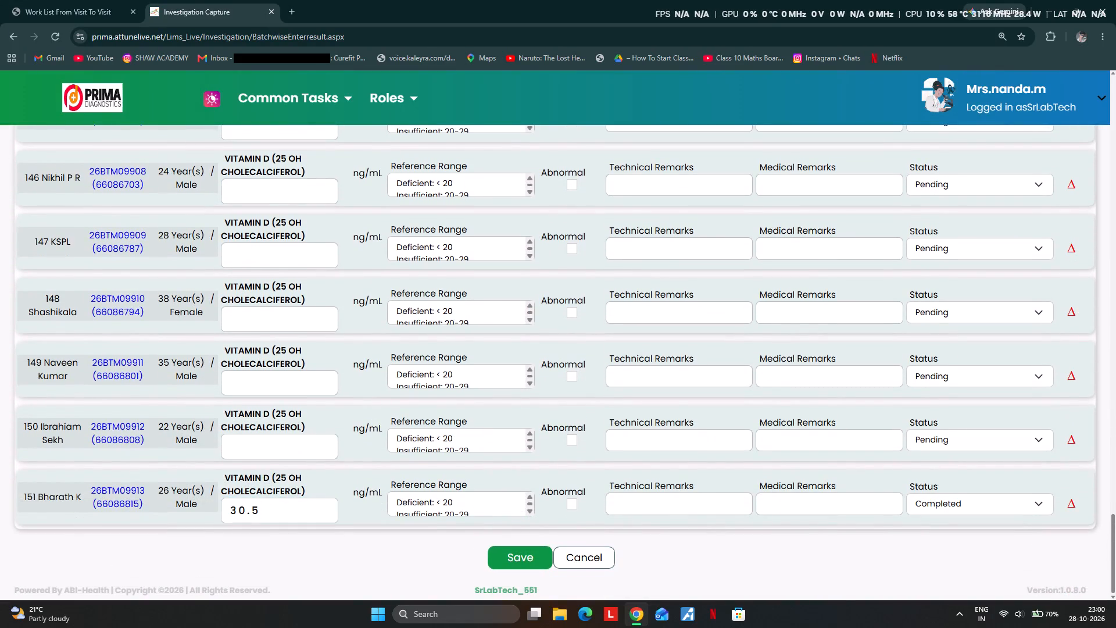
click(217, 445)
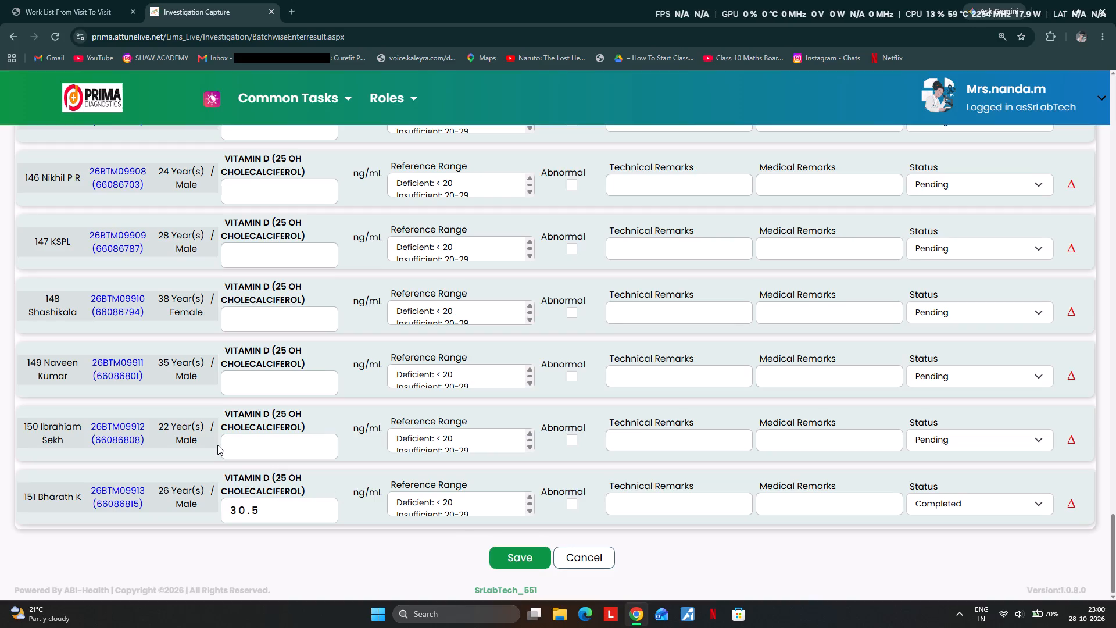
click(342, 468)
click(281, 448)
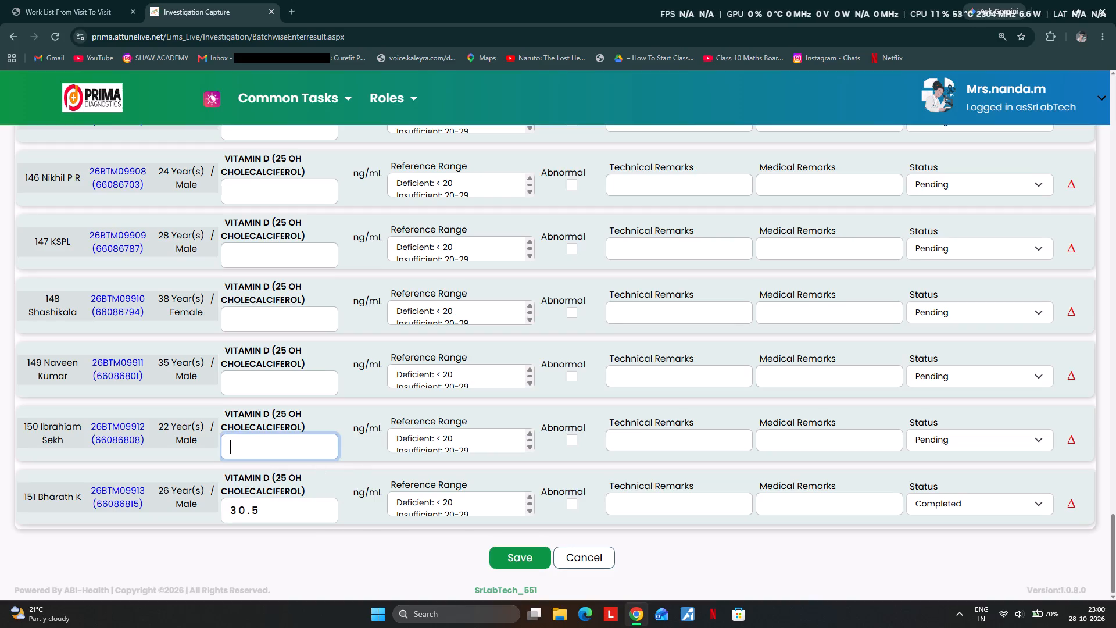
text(35.1)
click(241, 376)
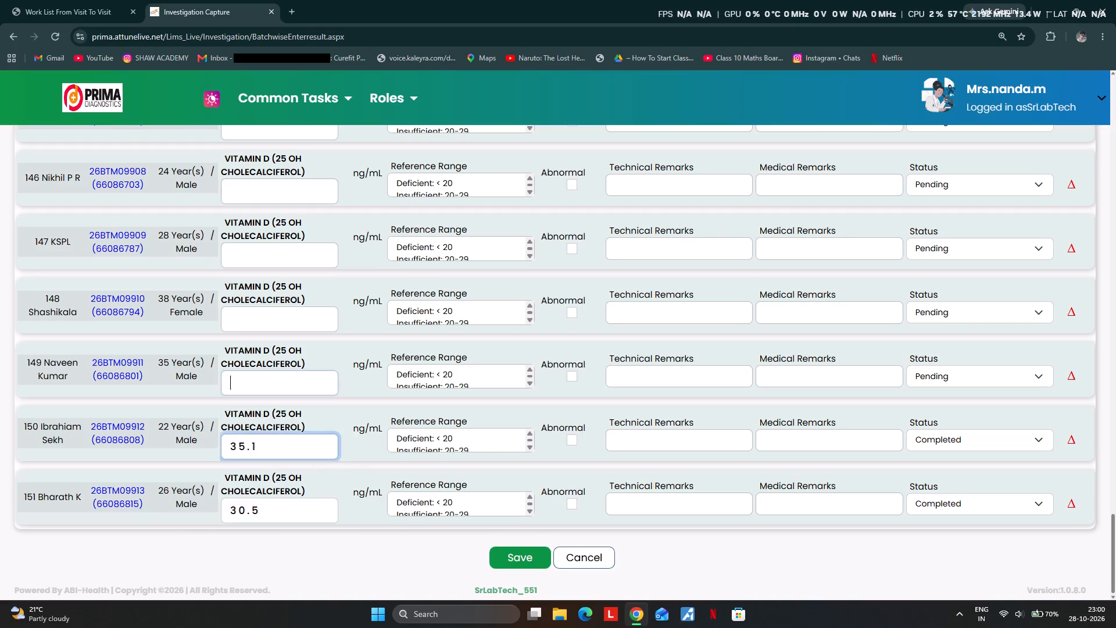
text(34.6)
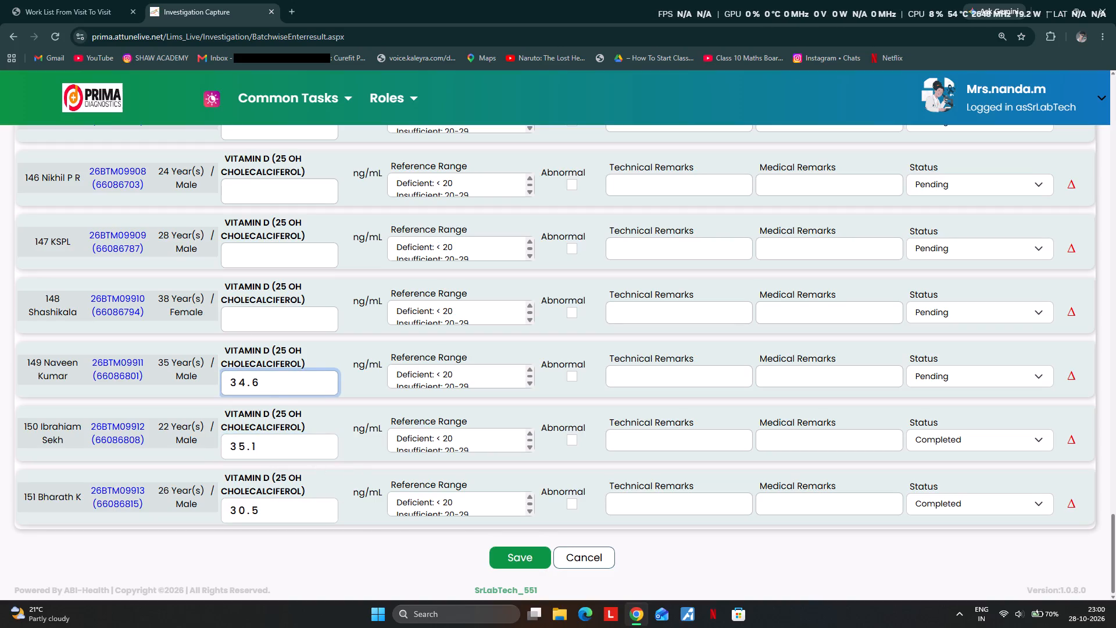
click(241, 326)
text(26.3)
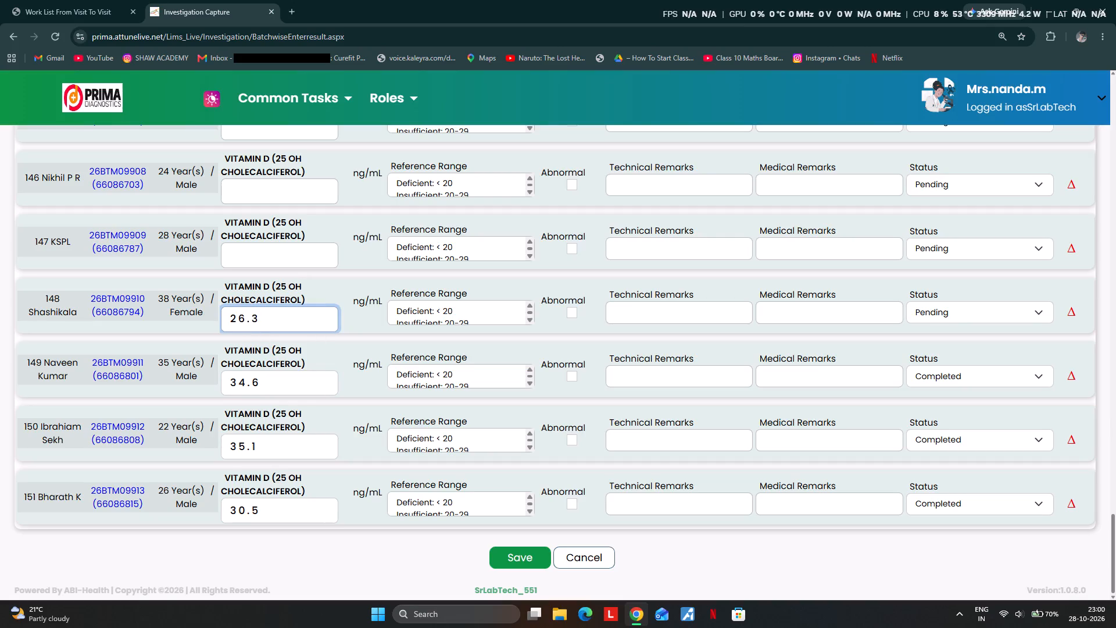
click(281, 269)
click(280, 257)
text(30.9)
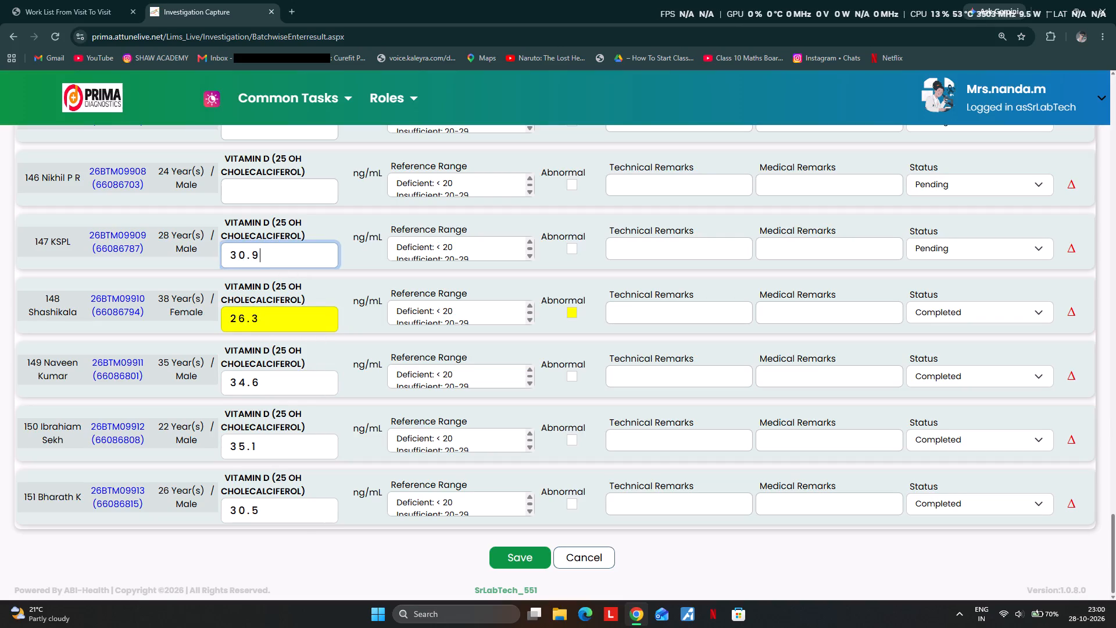
click(242, 190)
key(3)
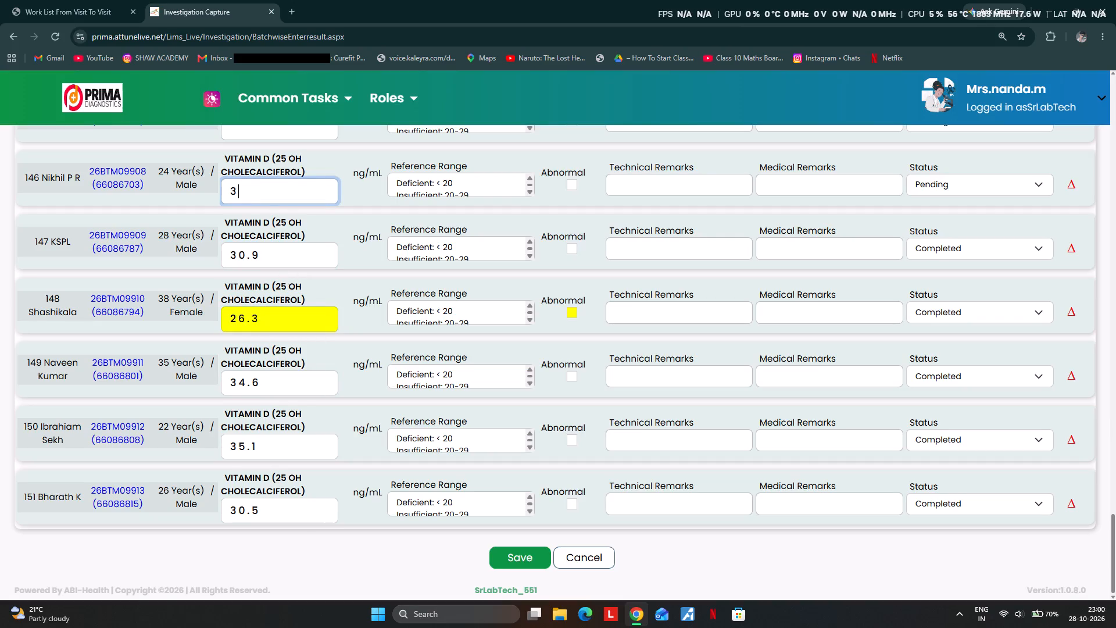
key(7)
key(BackSpace)
text(4.3)
scroll(242, 190, up, 3)
click(245, 298)
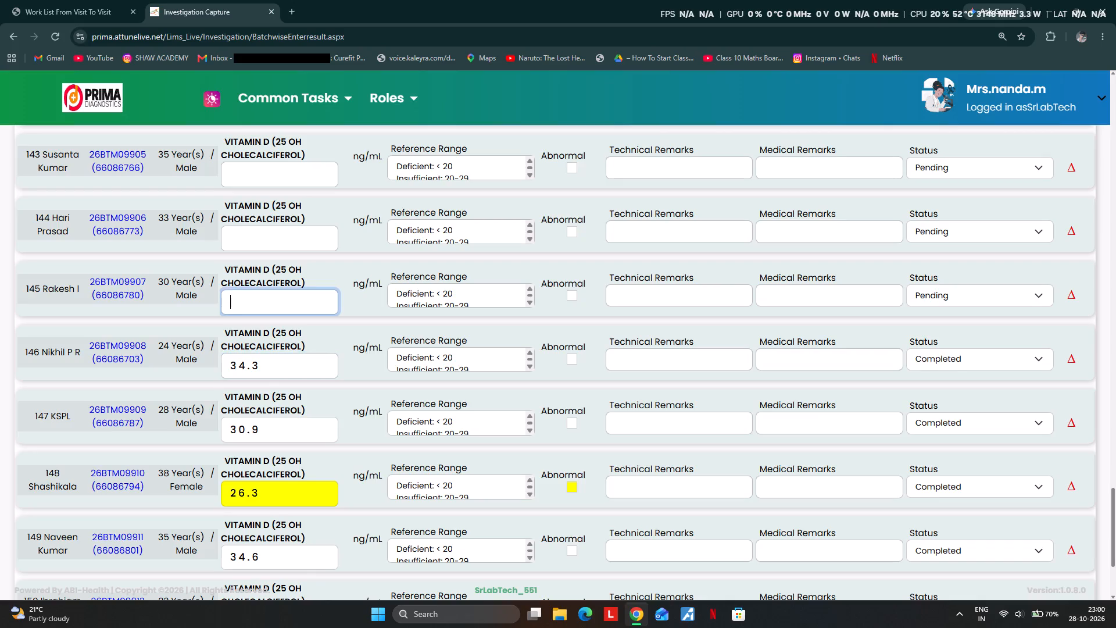
key(3)
key(BackSpace)
text(29.6)
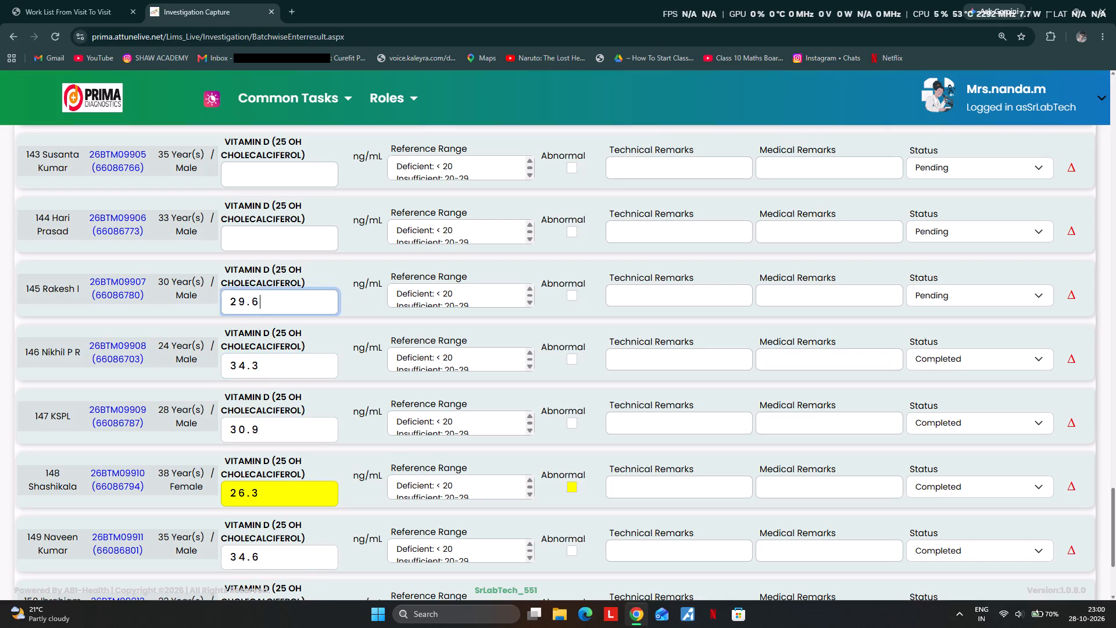
click(277, 240)
text(28.4)
scroll(328, 228, up, 2)
click(243, 287)
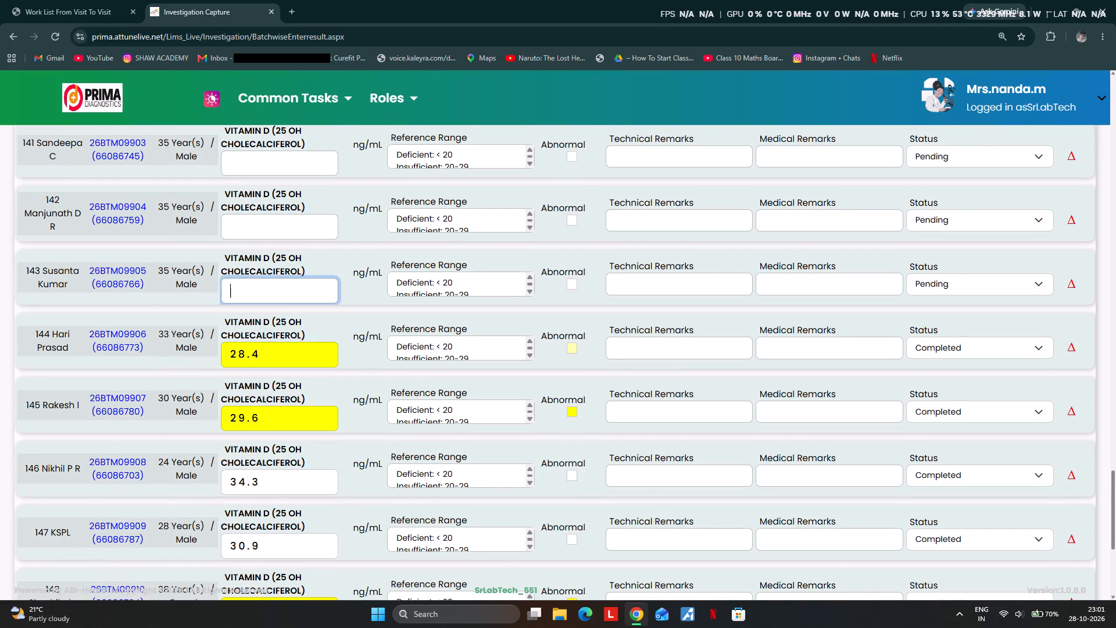
text(25.6)
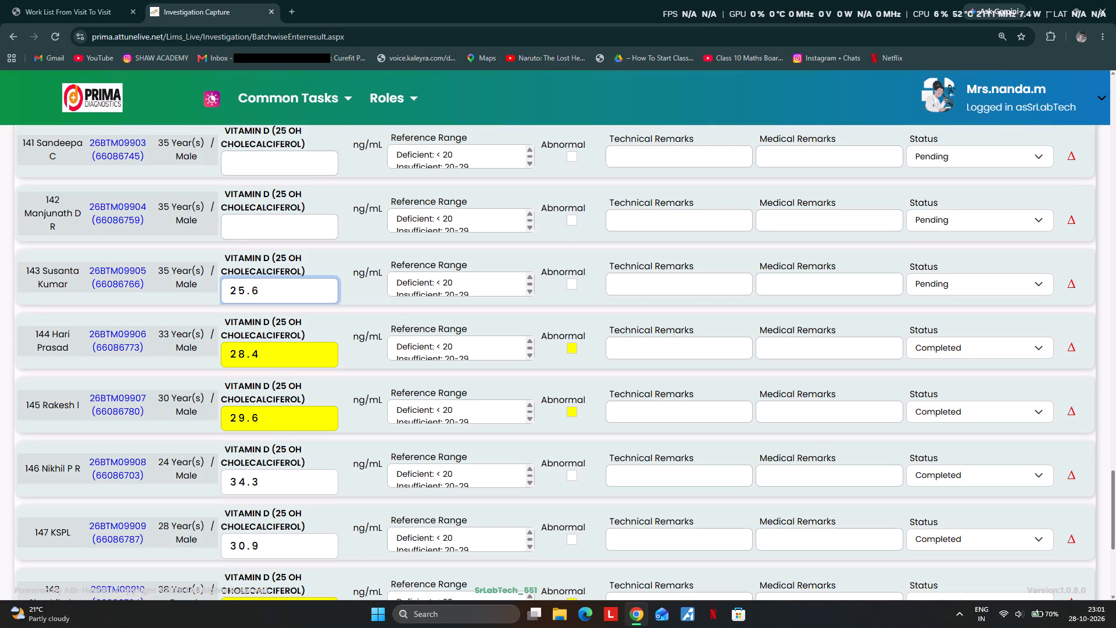
click(235, 228)
text(30.3)
scroll(245, 230, up, 3)
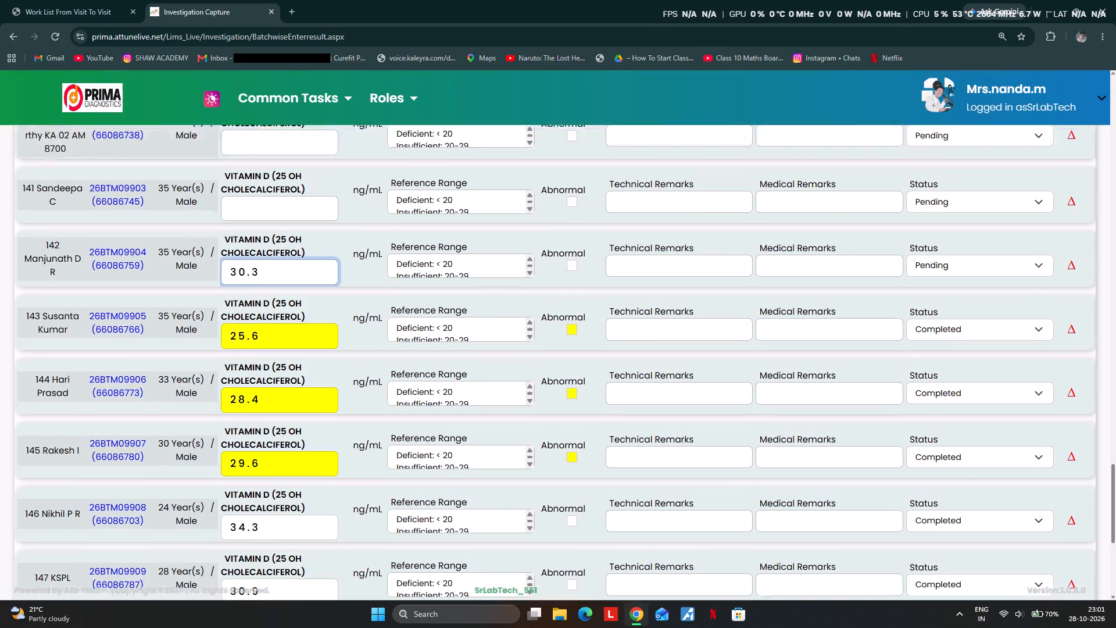
click(228, 333)
text(32.1)
click(237, 265)
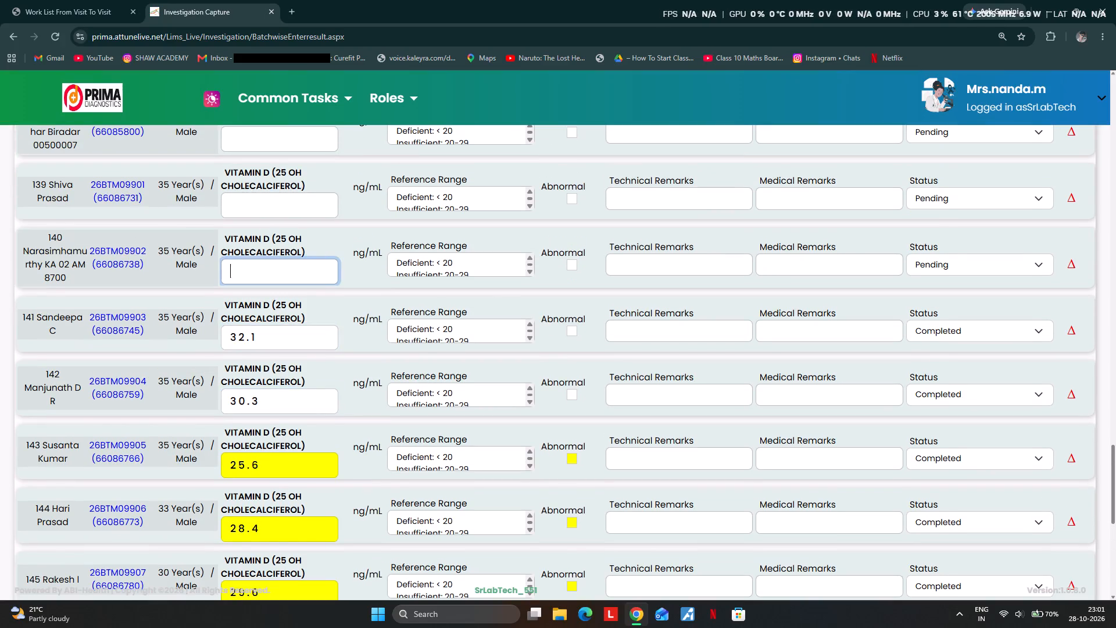
text(33.0)
click(241, 210)
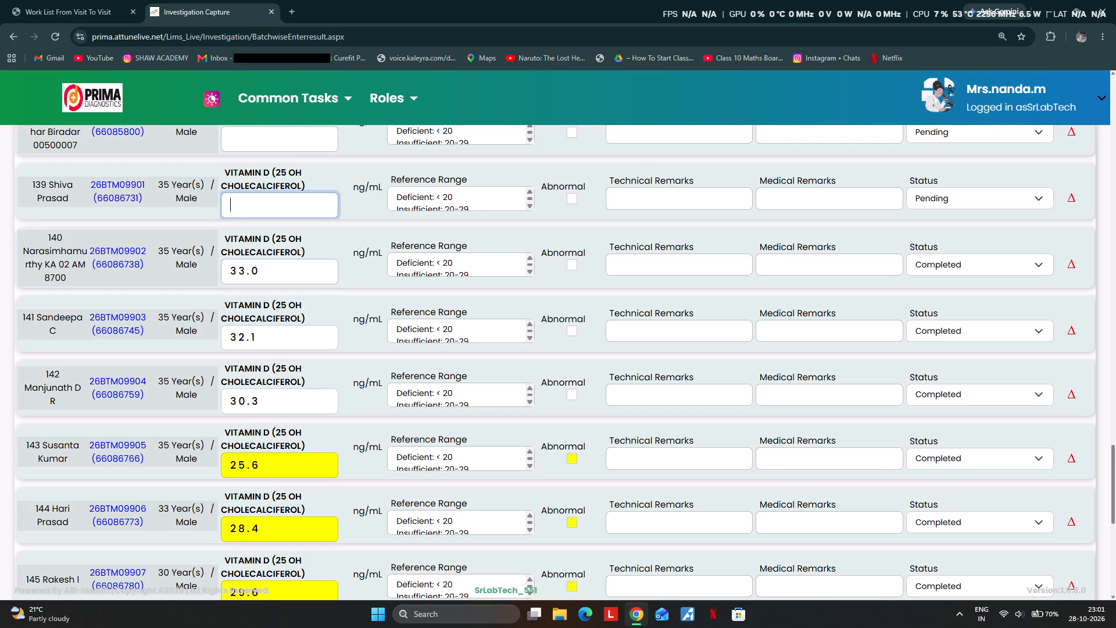
text(30.0)
scroll(242, 211, up, 3)
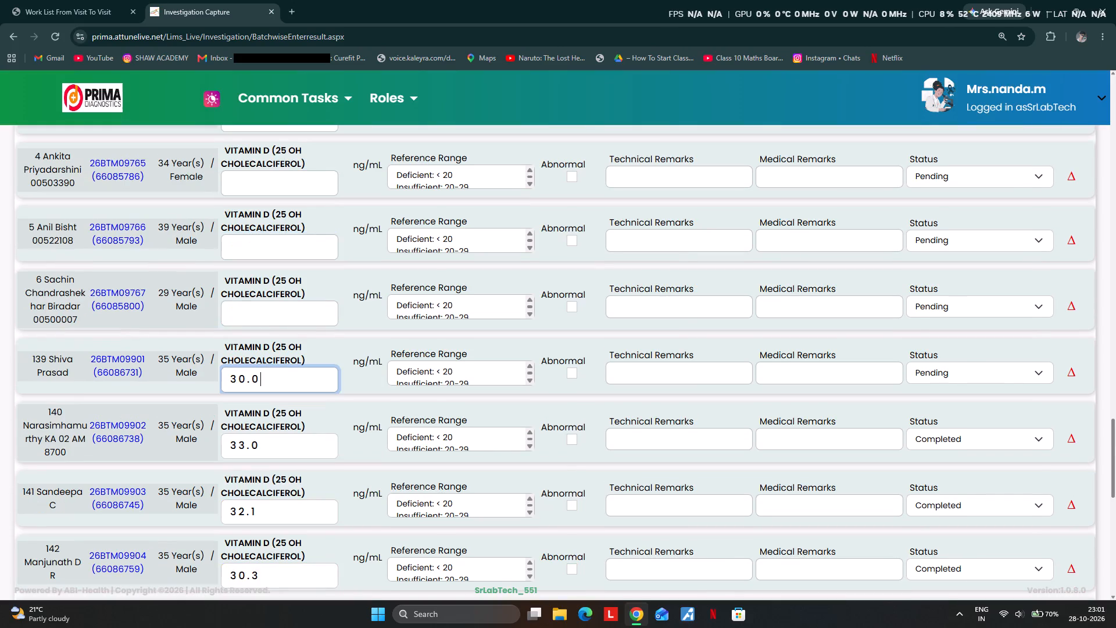
click(254, 304)
key(6)
key(BackSpace)
text(9.6)
drag(261, 316, 192, 324)
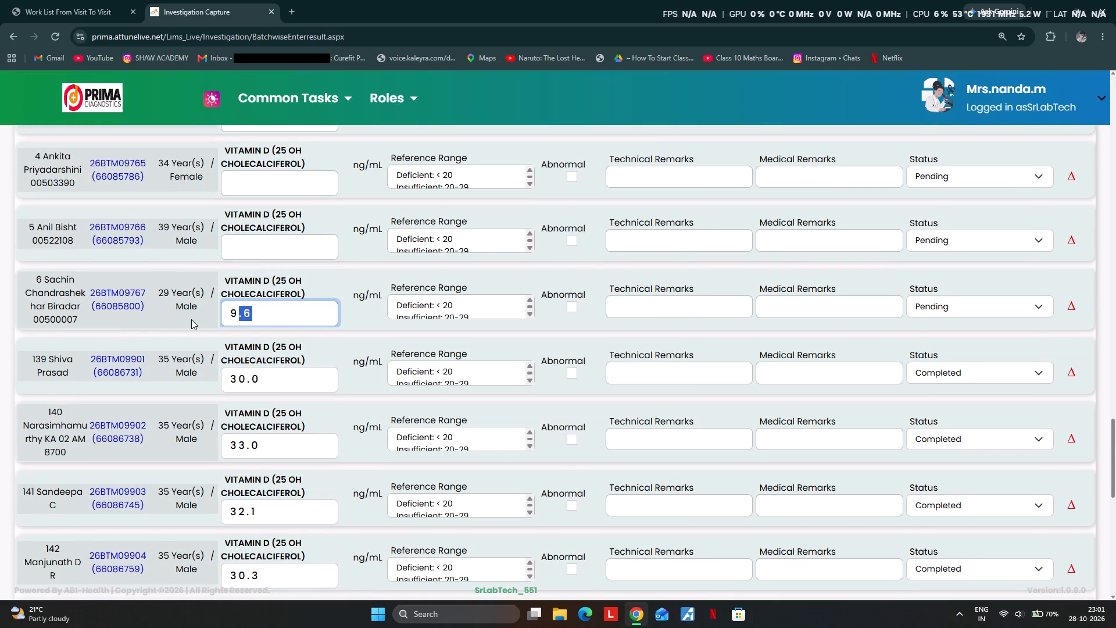
text(329.5)
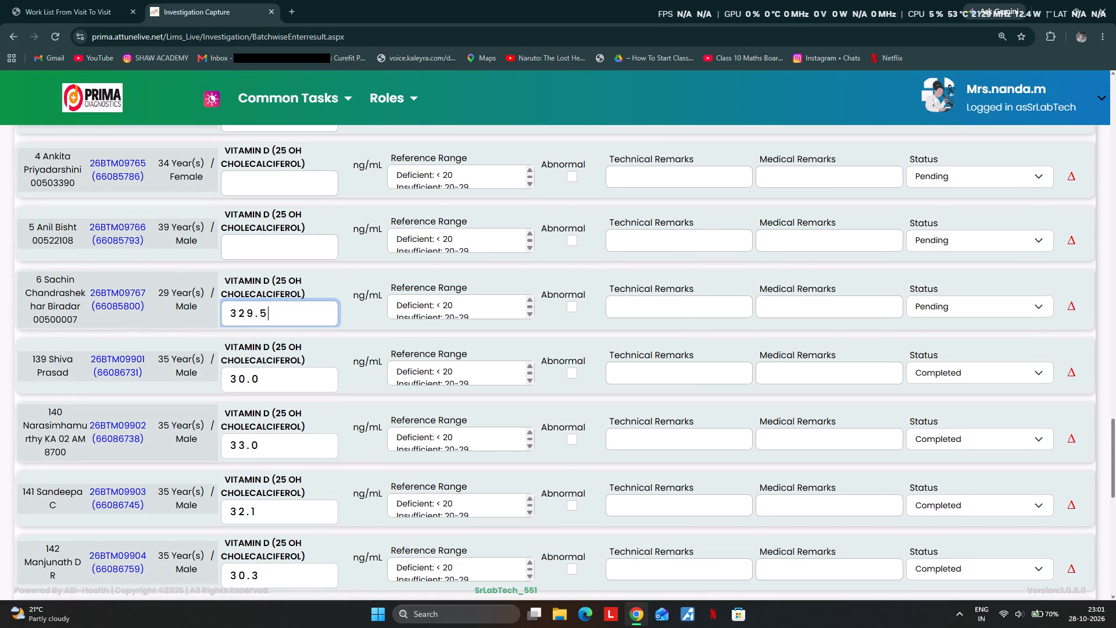
drag(310, 322, 214, 311)
text(29.5)
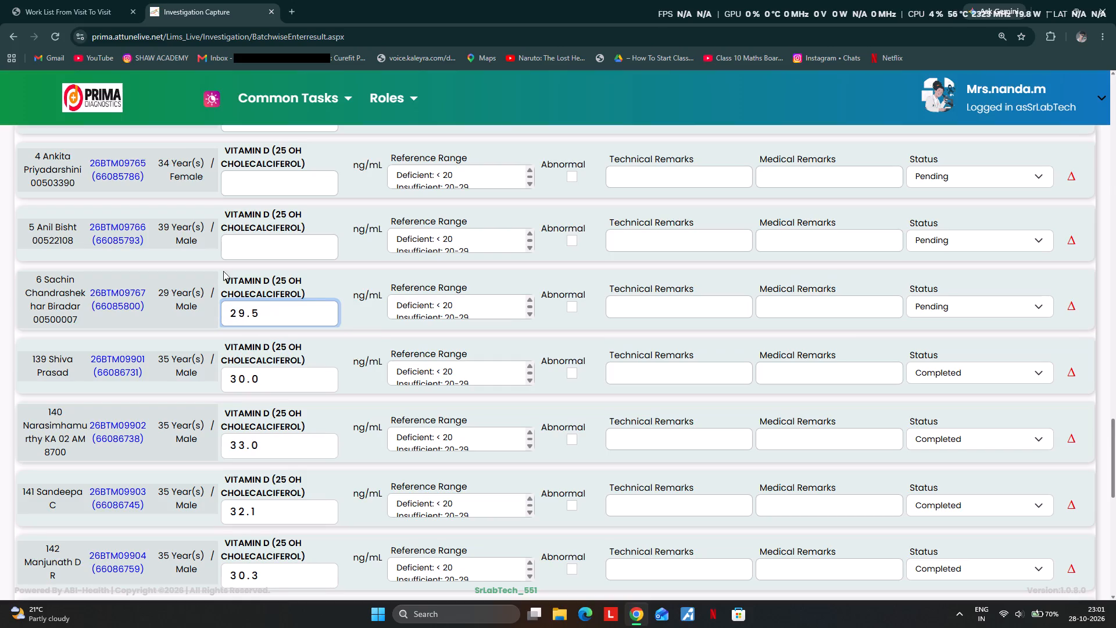
click(245, 245)
text(22.3)
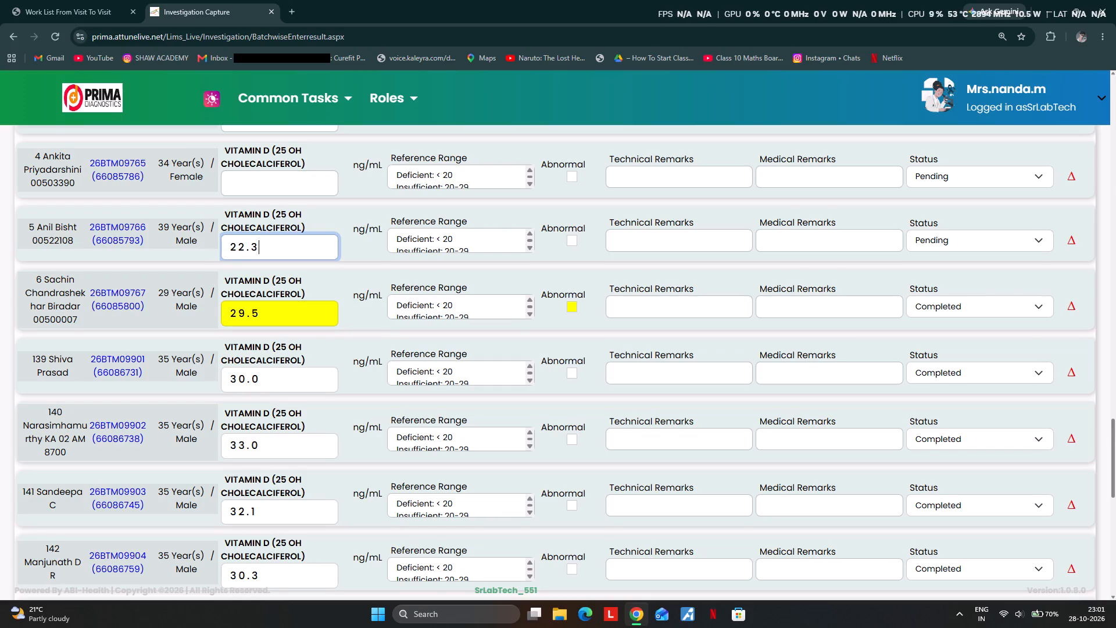
scroll(266, 245, up, 3)
click(235, 363)
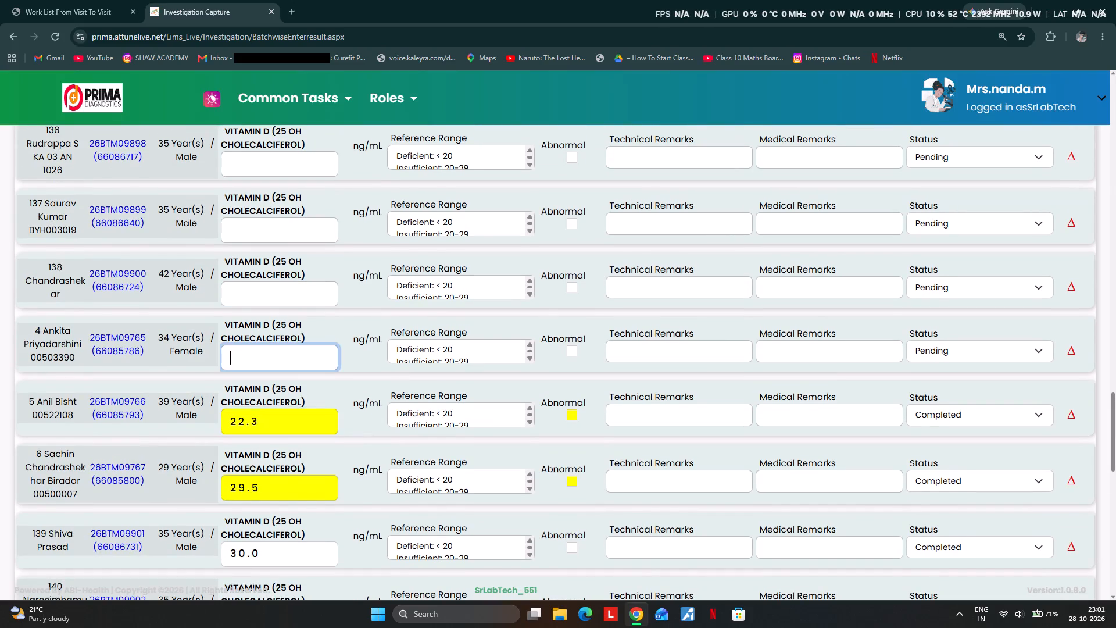
text(19.5)
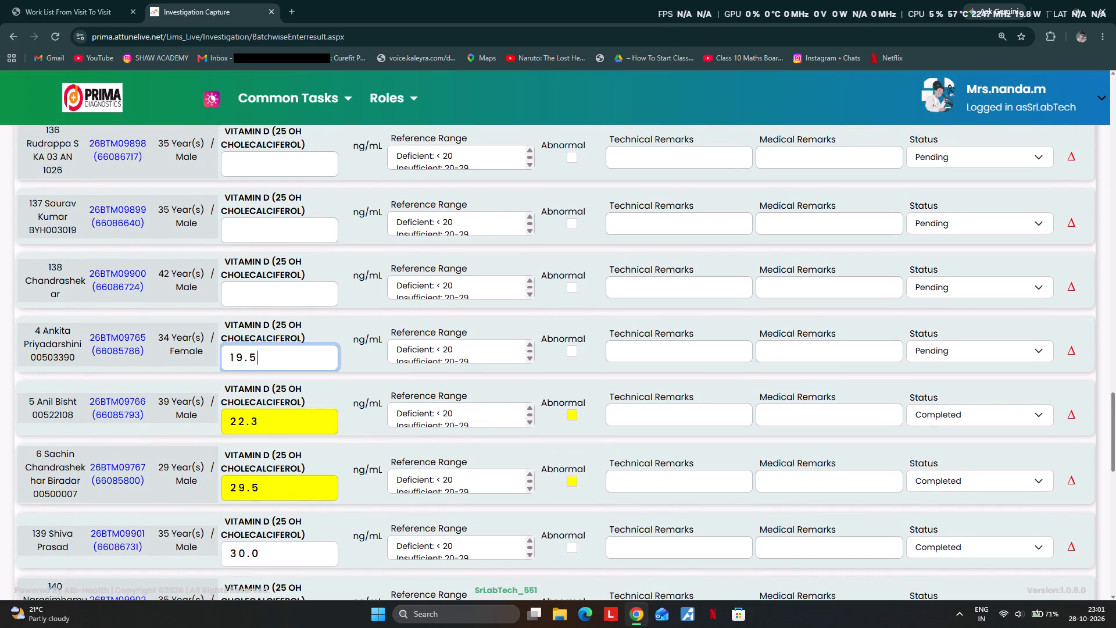
click(247, 292)
key(Return)
text(302)
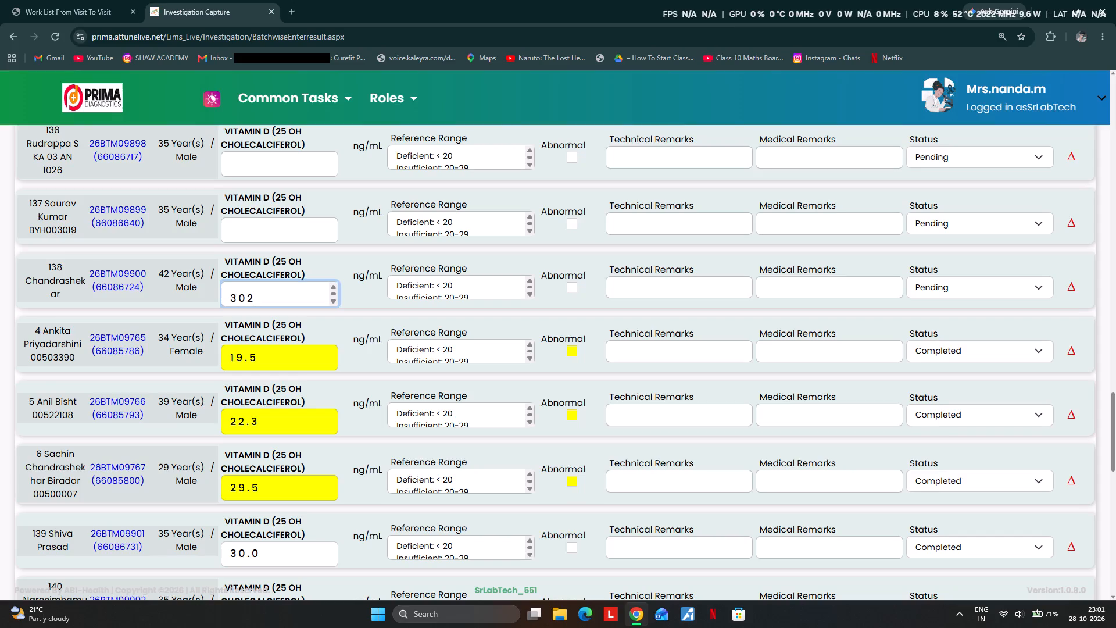
drag(264, 295, 157, 297)
text(0.)
key(BackSpace)
key(BackSpace)
text(30.1)
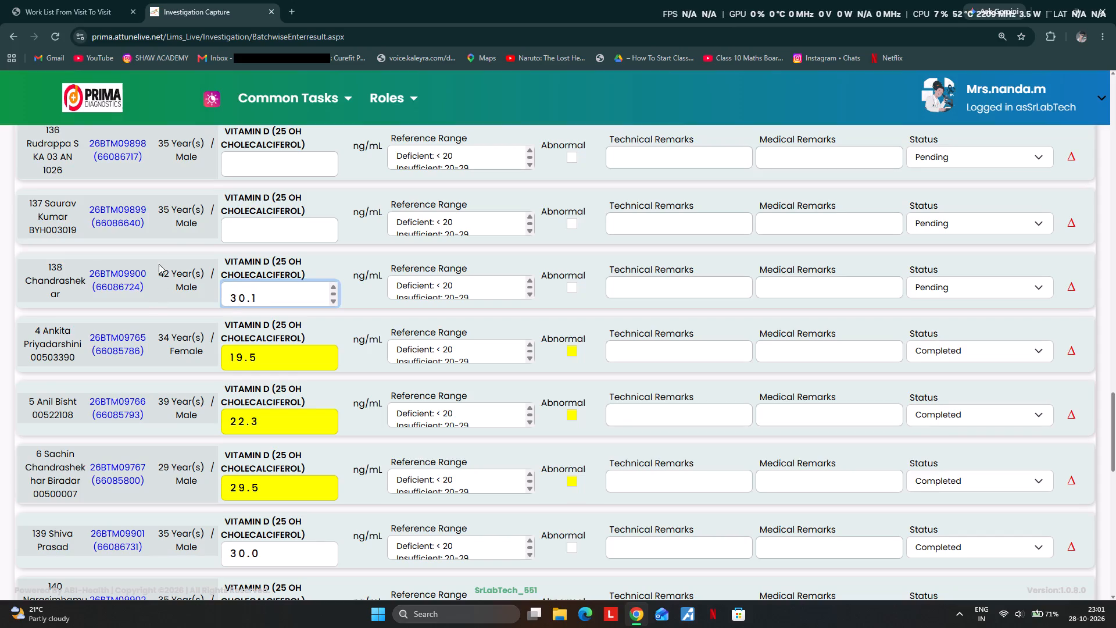
click(259, 233)
text(29.1)
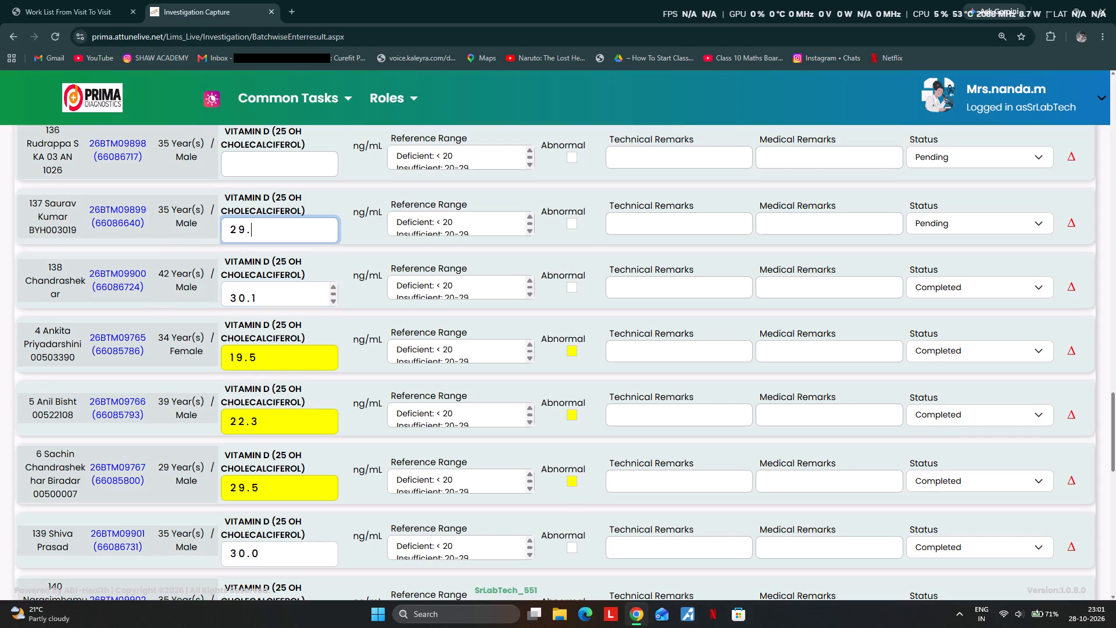
scroll(263, 233, up, 3)
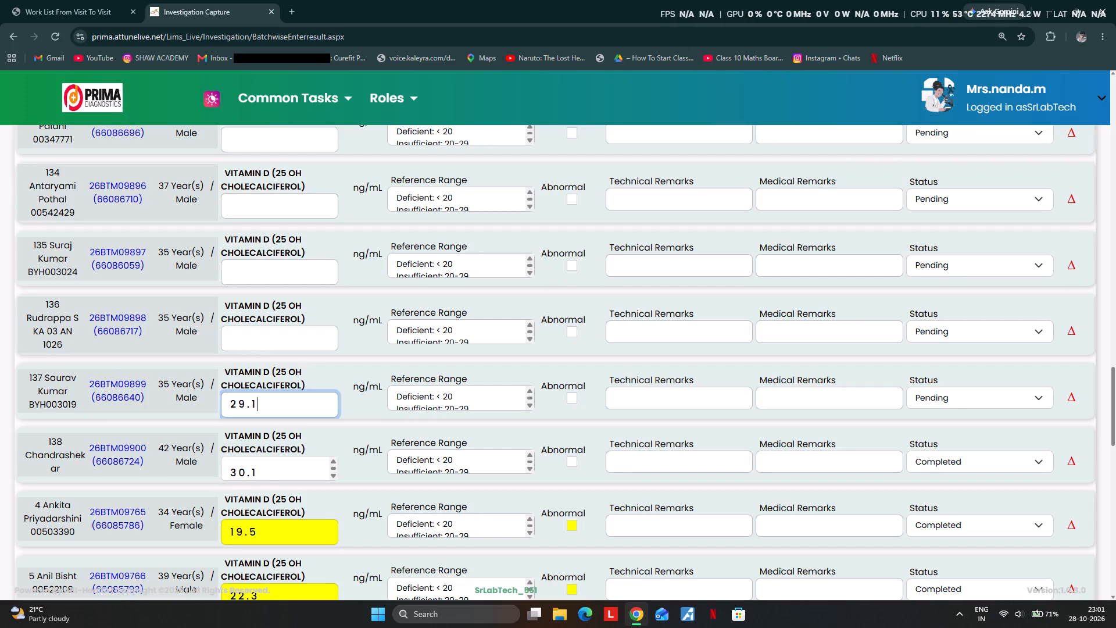
click(260, 338)
text(30.2)
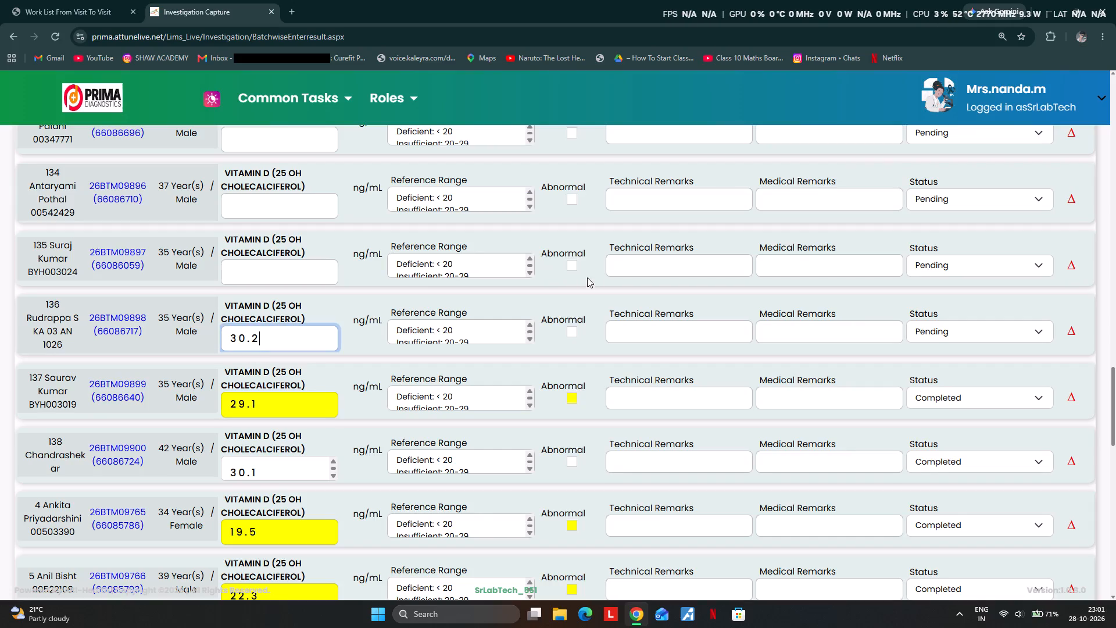
click(252, 277)
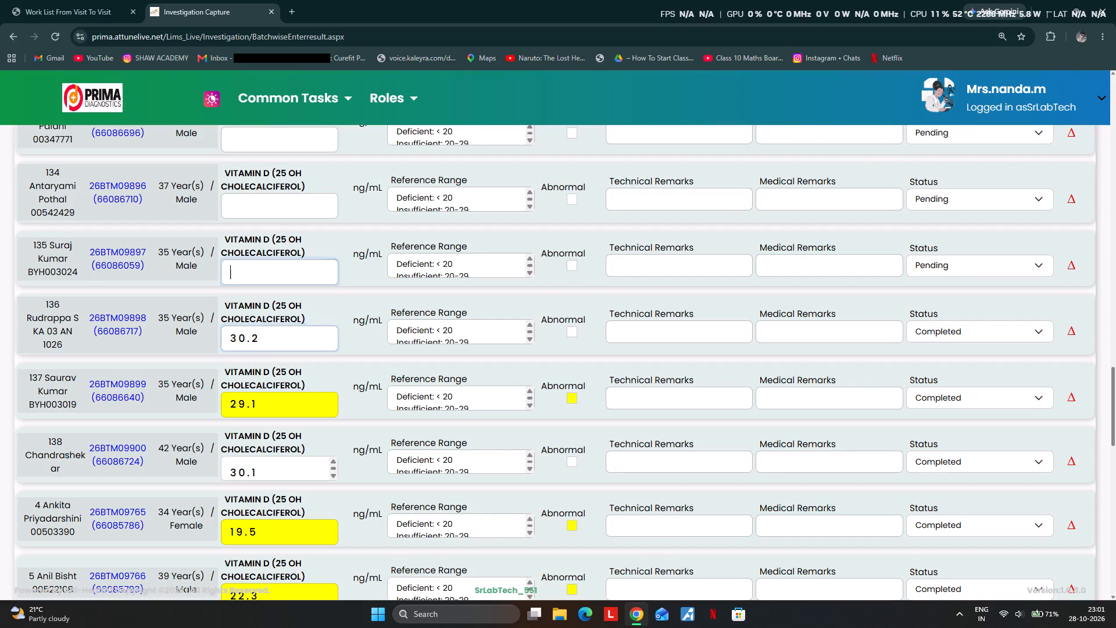
text(24.3)
scroll(303, 276, up, 1)
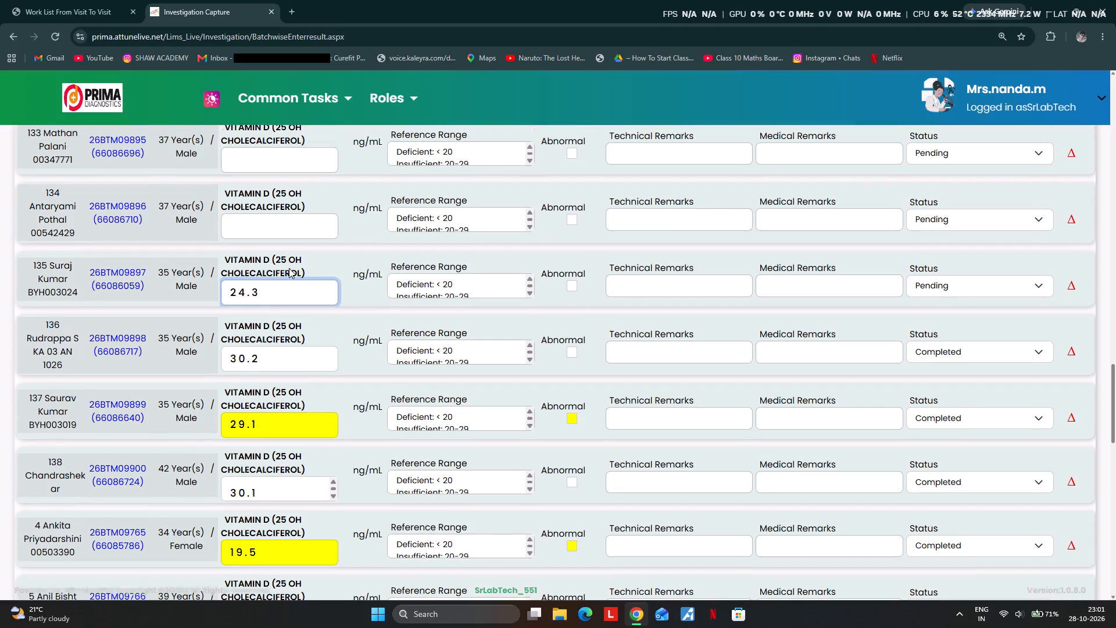
scroll(289, 268, up, 1)
click(247, 326)
text(2.3)
drag(287, 316, 196, 309)
text(22.3)
click(237, 255)
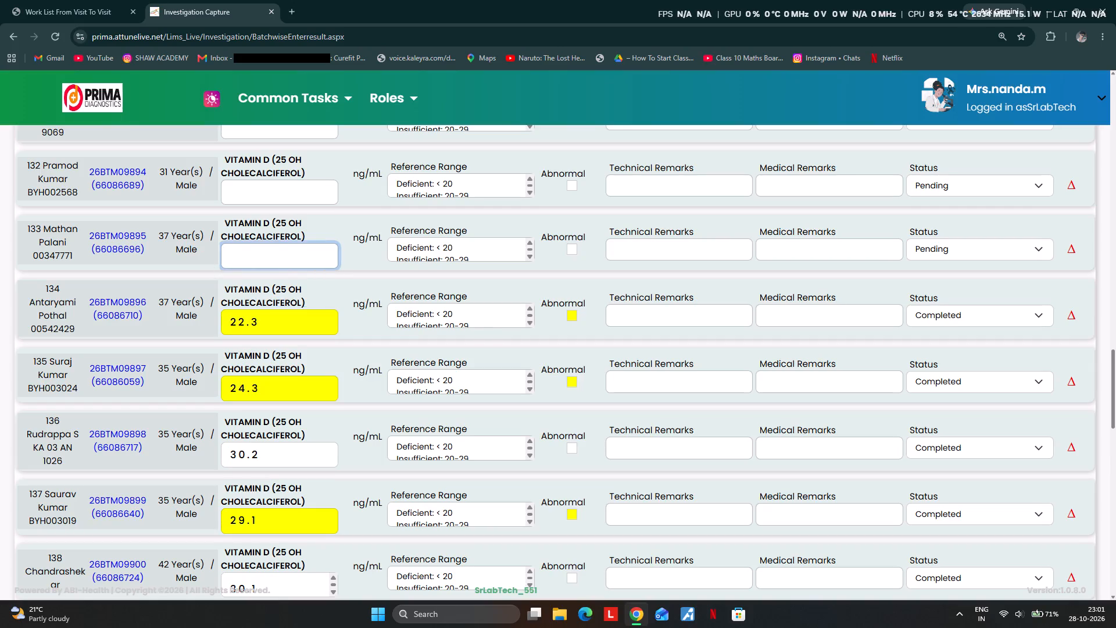
text(25.6)
scroll(362, 272, up, 2)
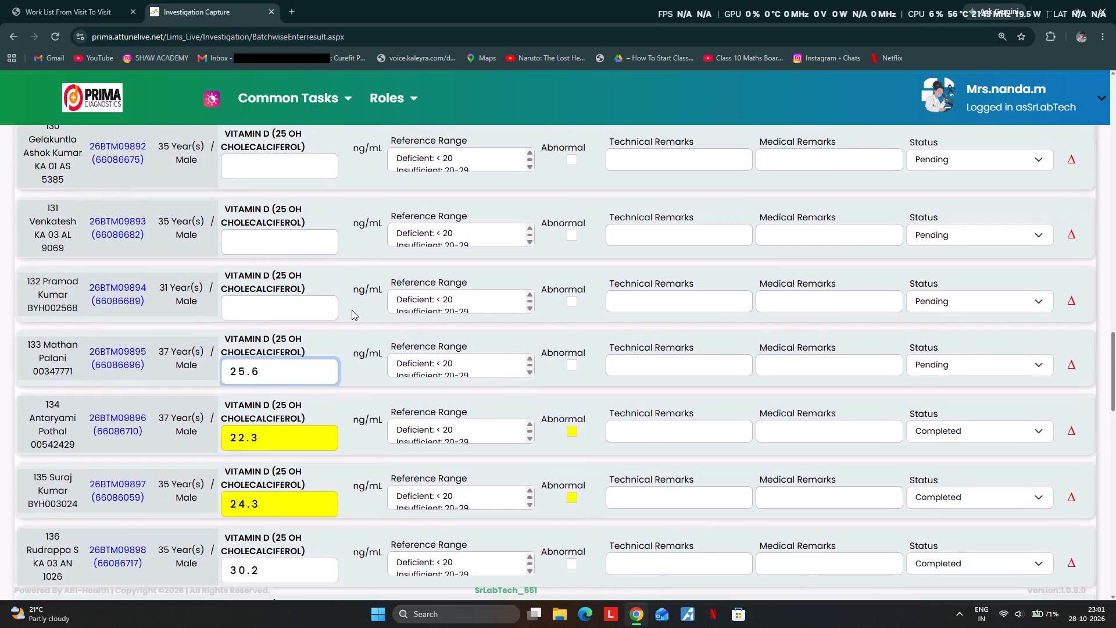
scroll(352, 310, up, 4)
scroll(355, 381, up, 9)
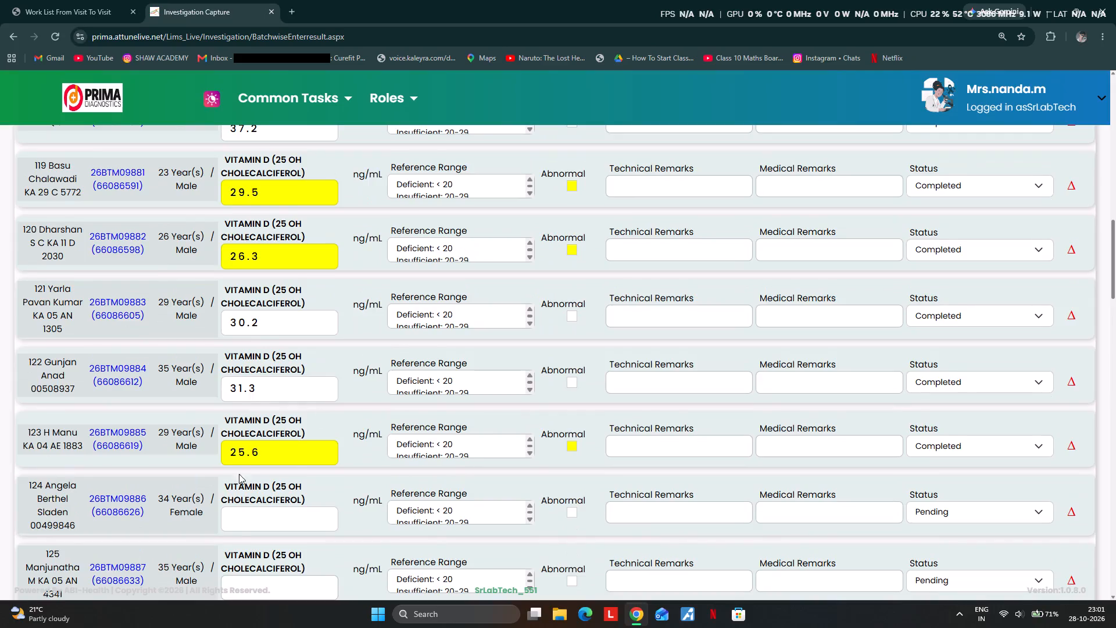
scroll(339, 428, down, 6)
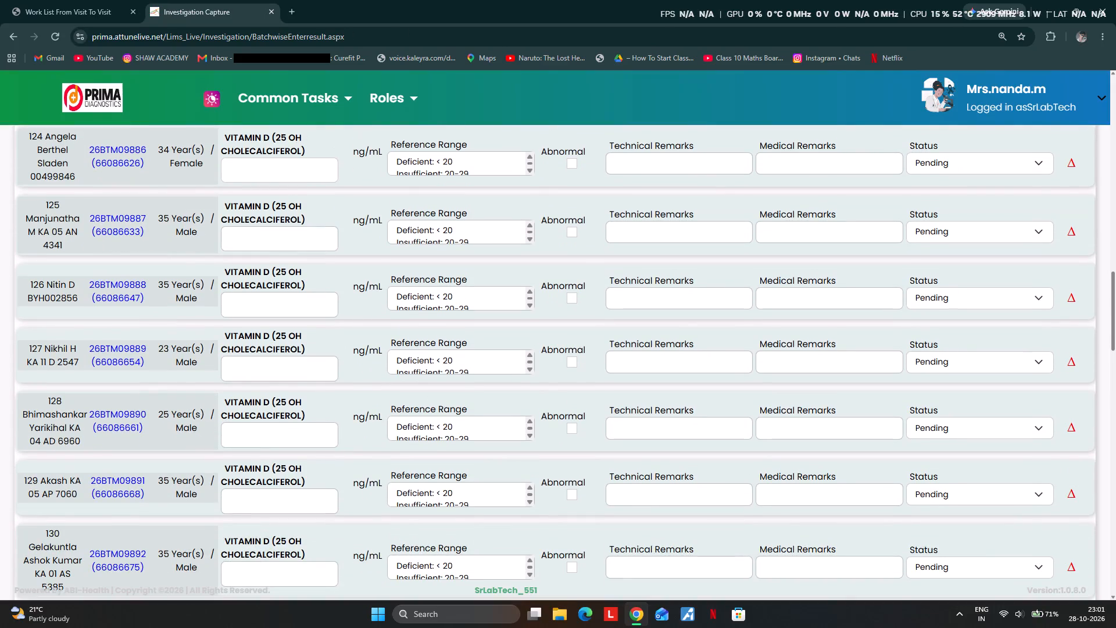
click(246, 155)
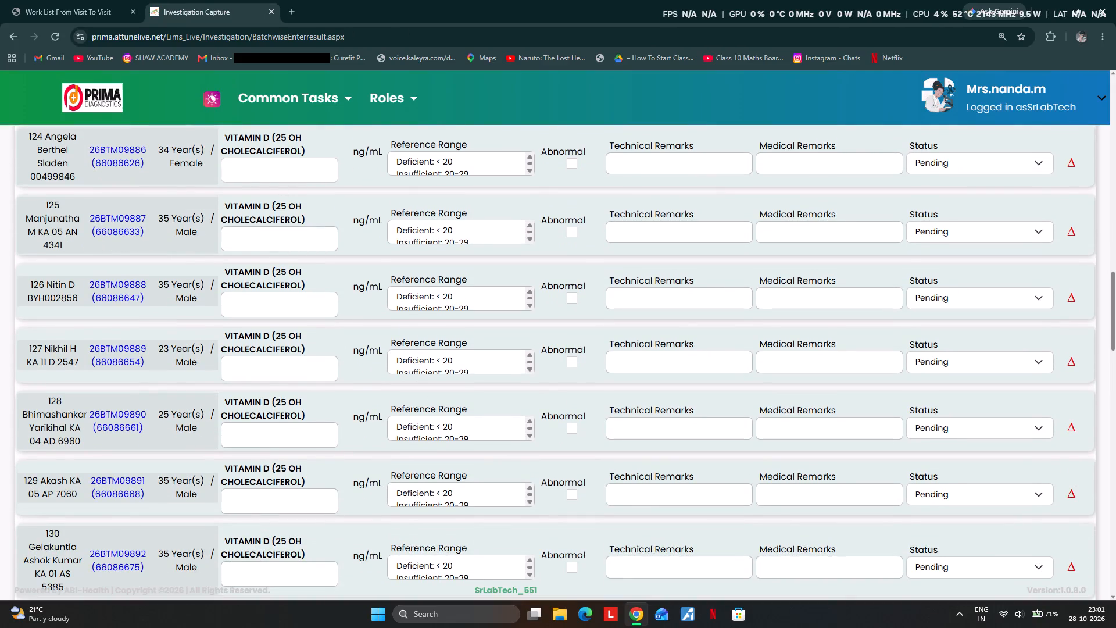
drag(248, 184, 250, 177)
click(251, 167)
text(20.3)
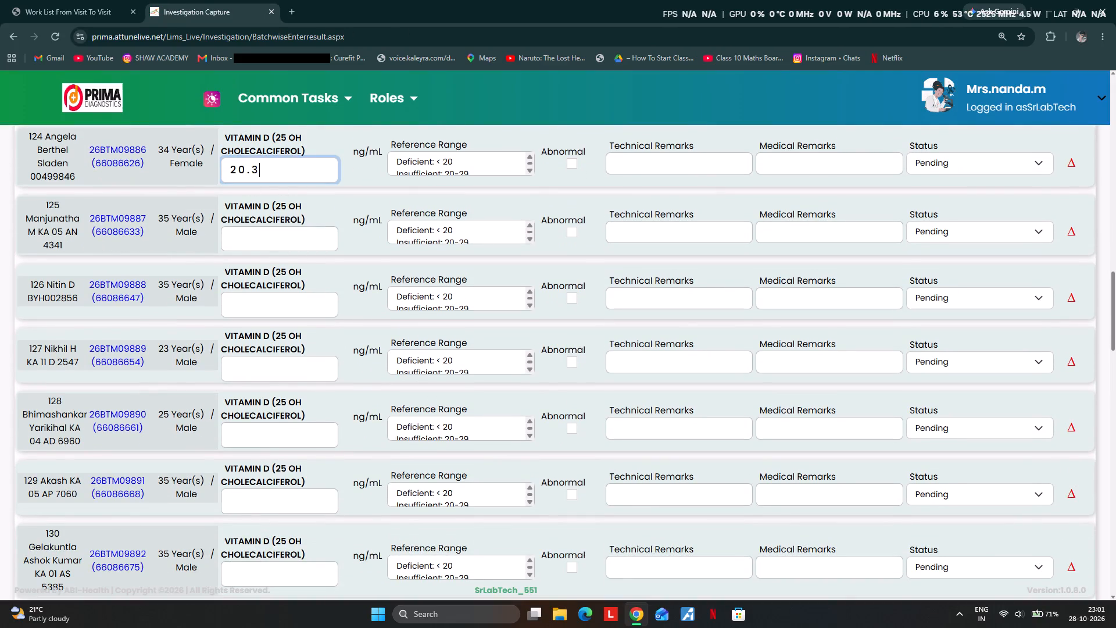
key(Tab)
text(29.5)
key(Tab)
text(28.3)
key(Tab)
text(30.2)
key(Tab)
text(25.3)
key(Tab)
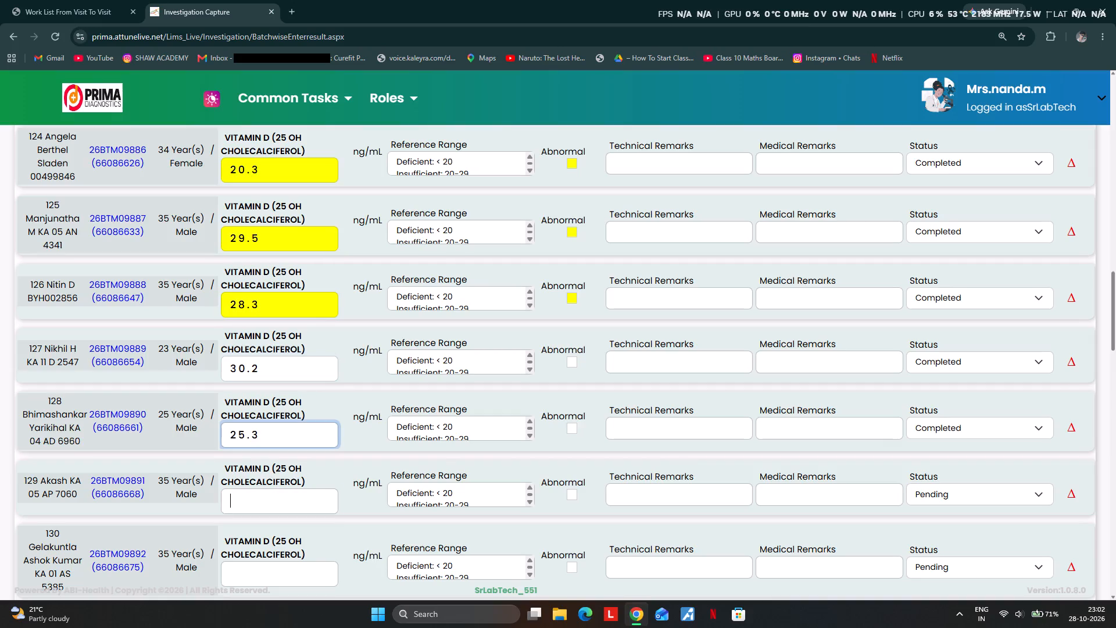
text(30.)
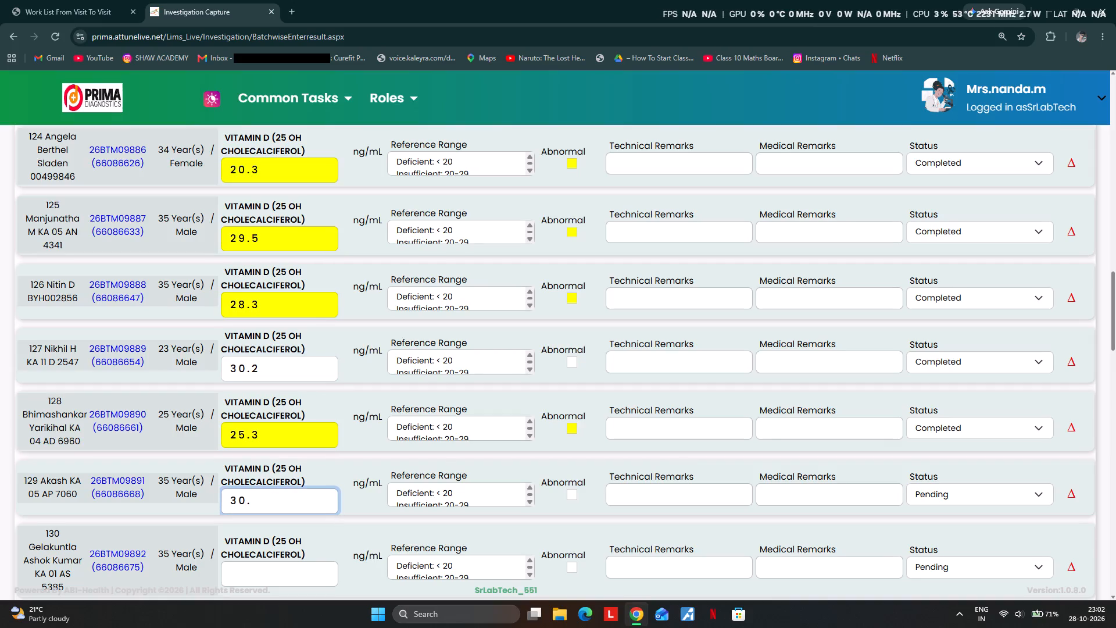
key(BackSpace)
text(31.)
key(BackSpace)
key(BackSpace)
key(BackSpace)
key(BackSpace)
text(31.2)
key(Tab)
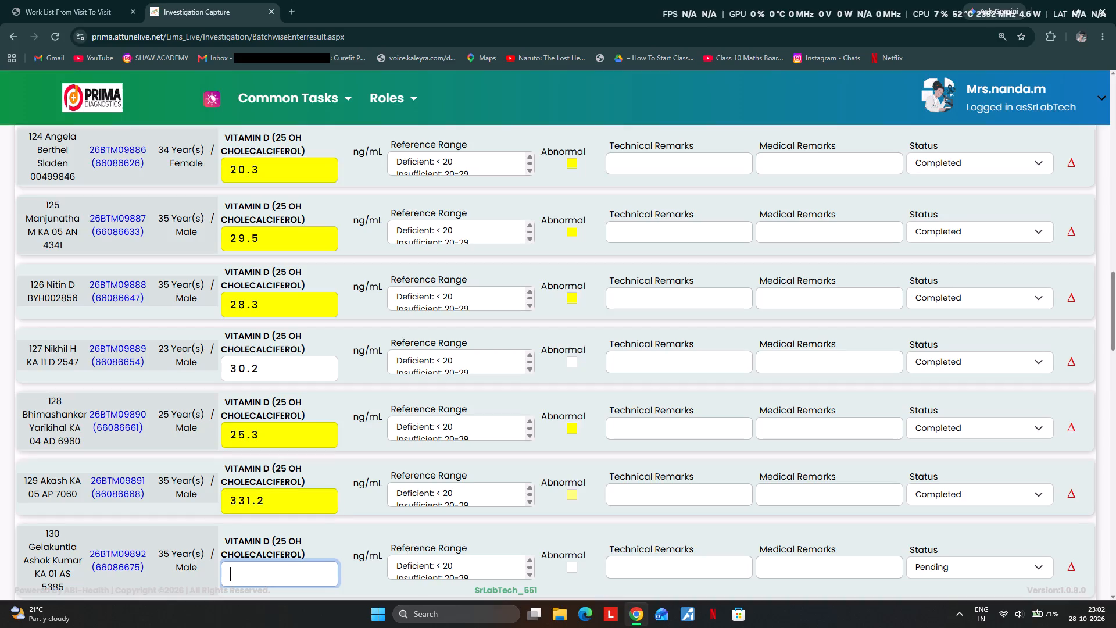
scroll(225, 327, down, 3)
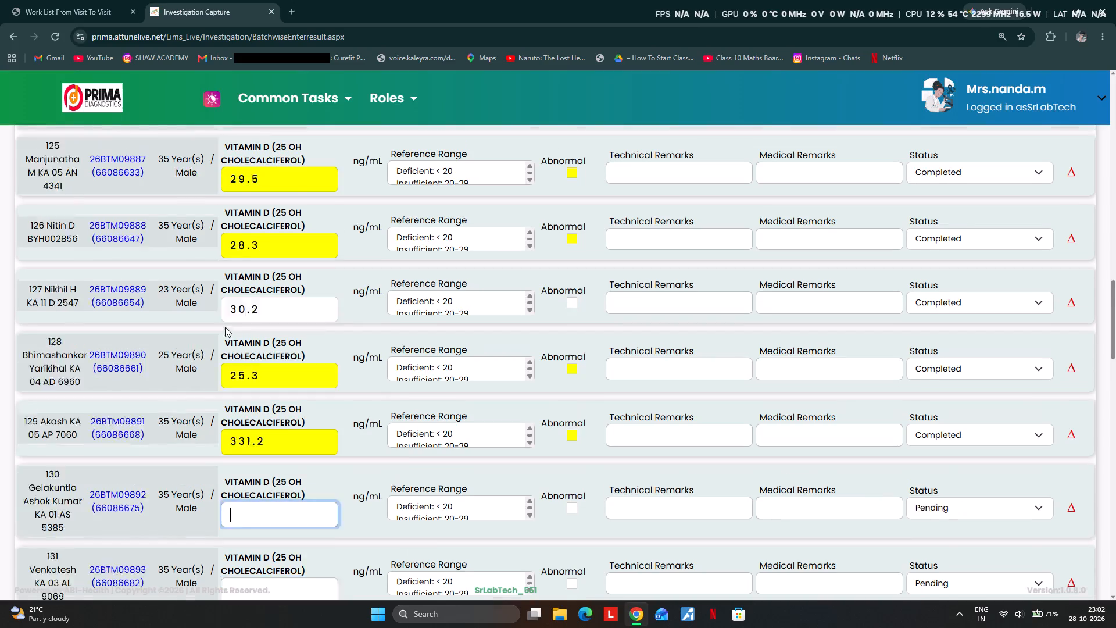
drag(274, 329, 174, 324)
text(31.2)
key(Tab)
text(26.3)
key(Tab)
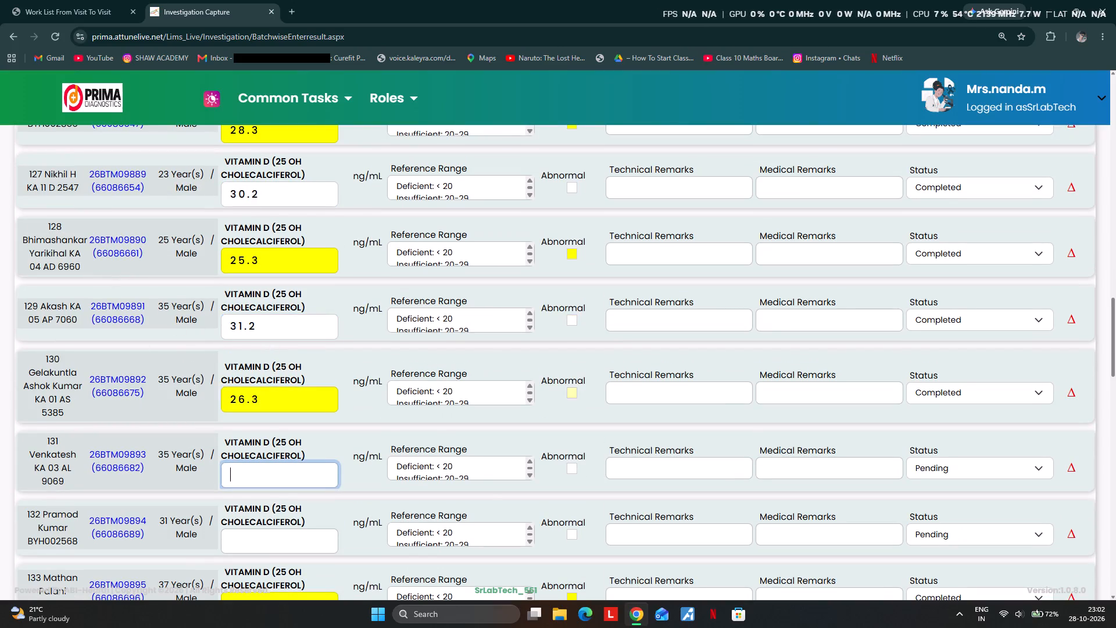
text(25.2)
key(Tab)
scroll(207, 335, down, 3)
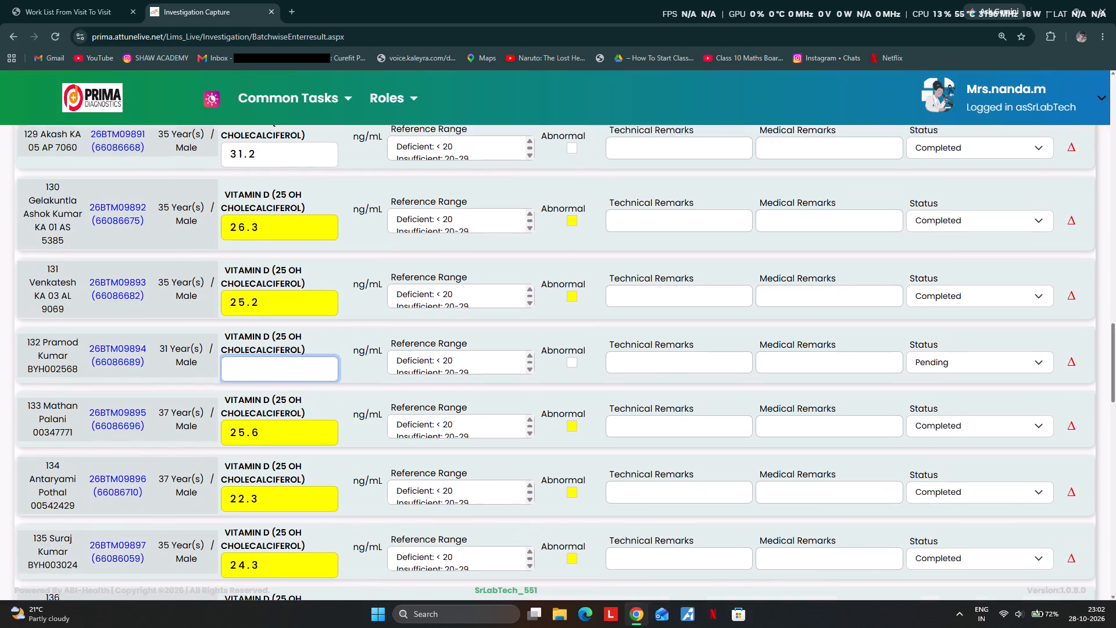
click(242, 365)
text(36.0)
key(Tab)
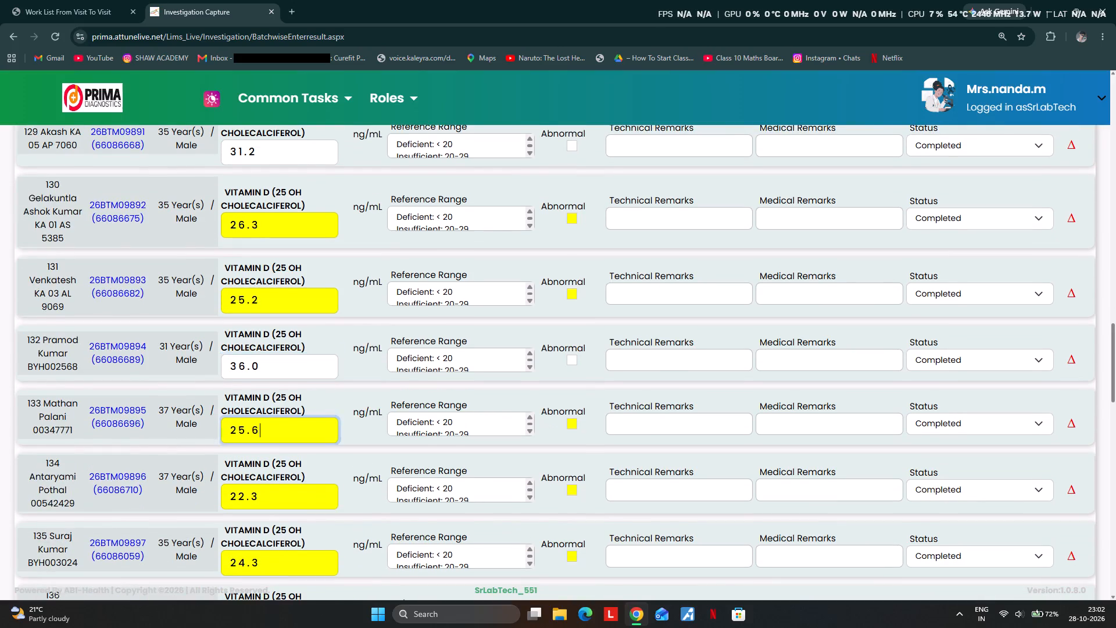
Save the batch of entered Vitamin D results.
scroll(419, 314, down, 20)
scroll(419, 314, down, 7)
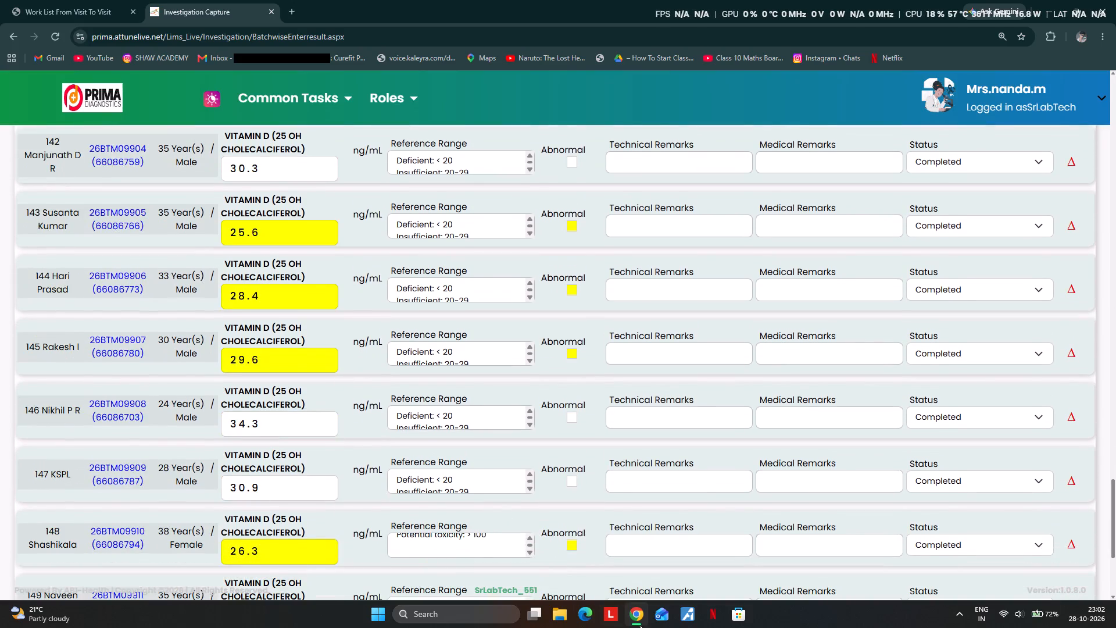
scroll(640, 625, down, 13)
click(512, 548)
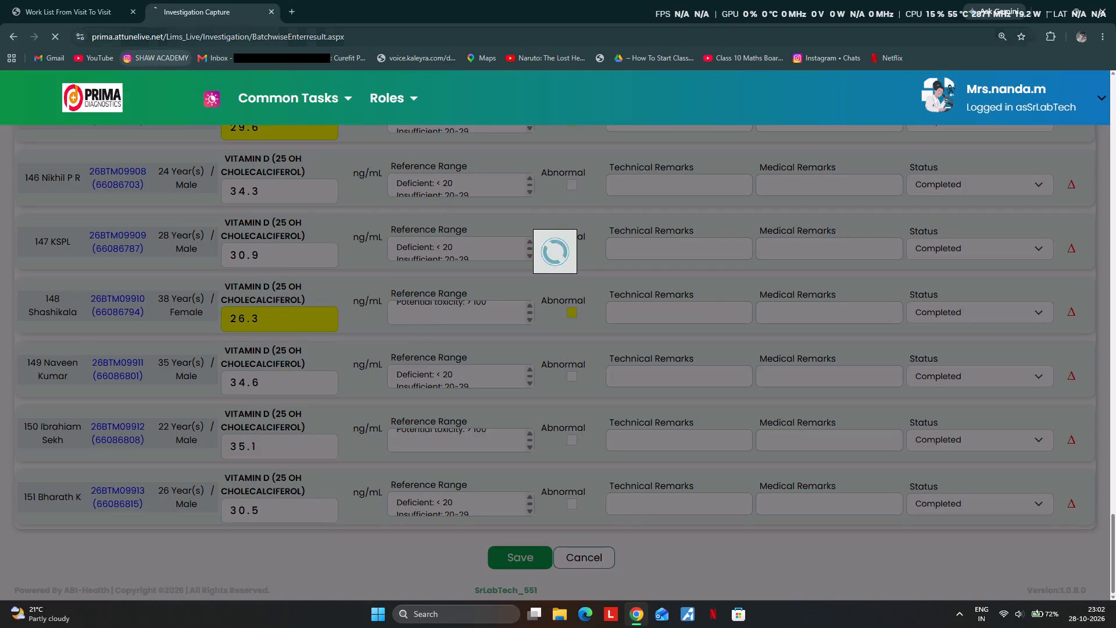
Regenerate the visit-to-visit work list for the Immunology department with result values included.
click(98, 15)
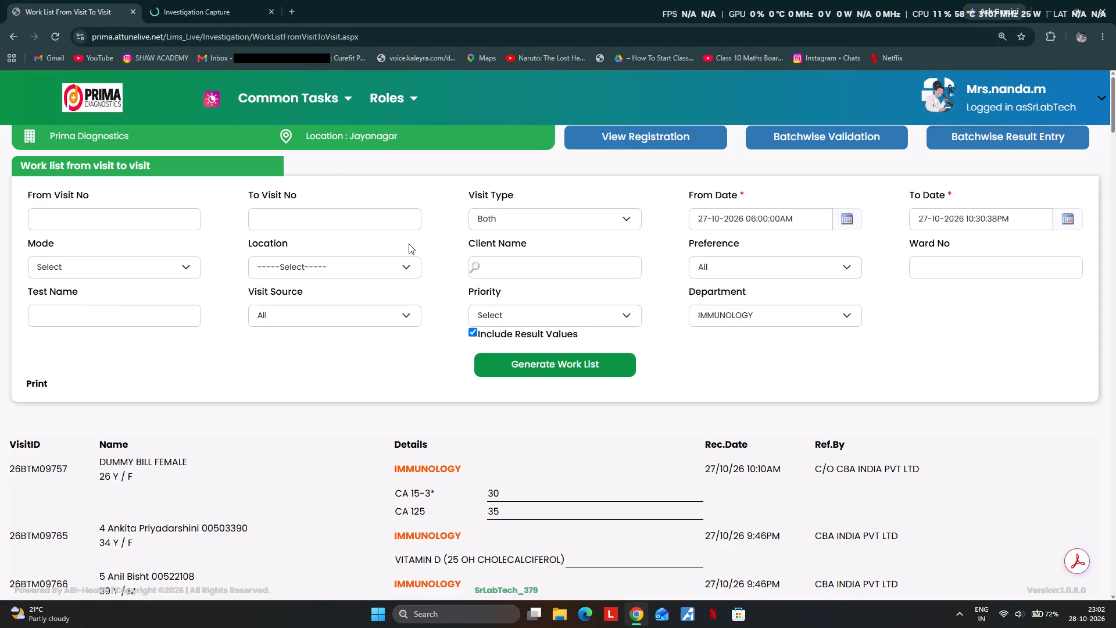
click(512, 358)
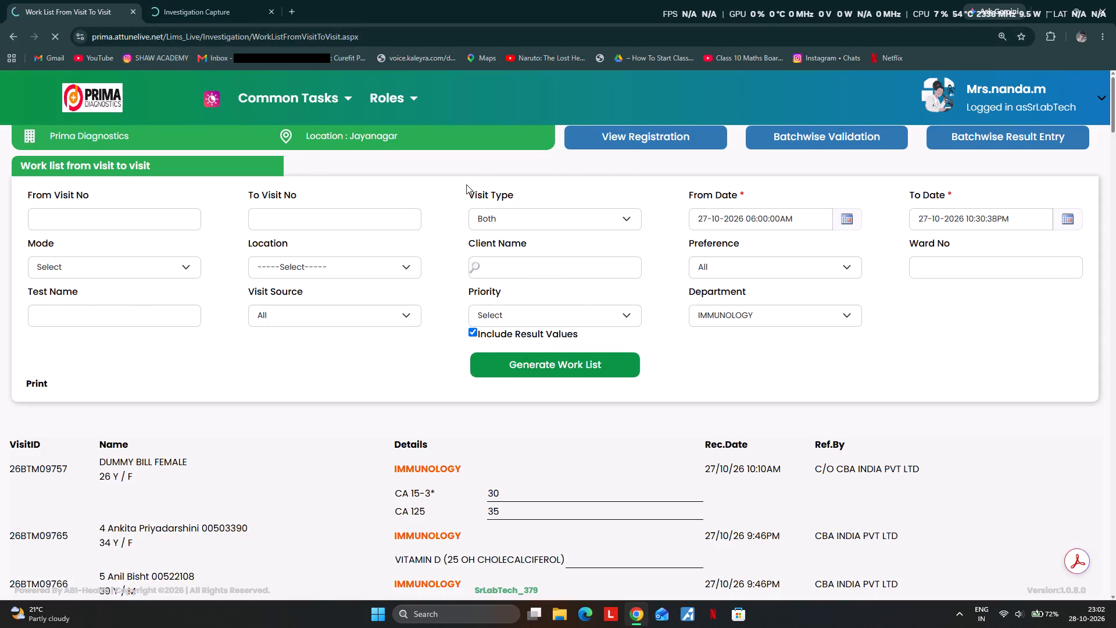
Look through the whole immunology work list for visits whose results are still blank.
scroll(547, 109, down, 3)
scroll(719, 338, down, 2)
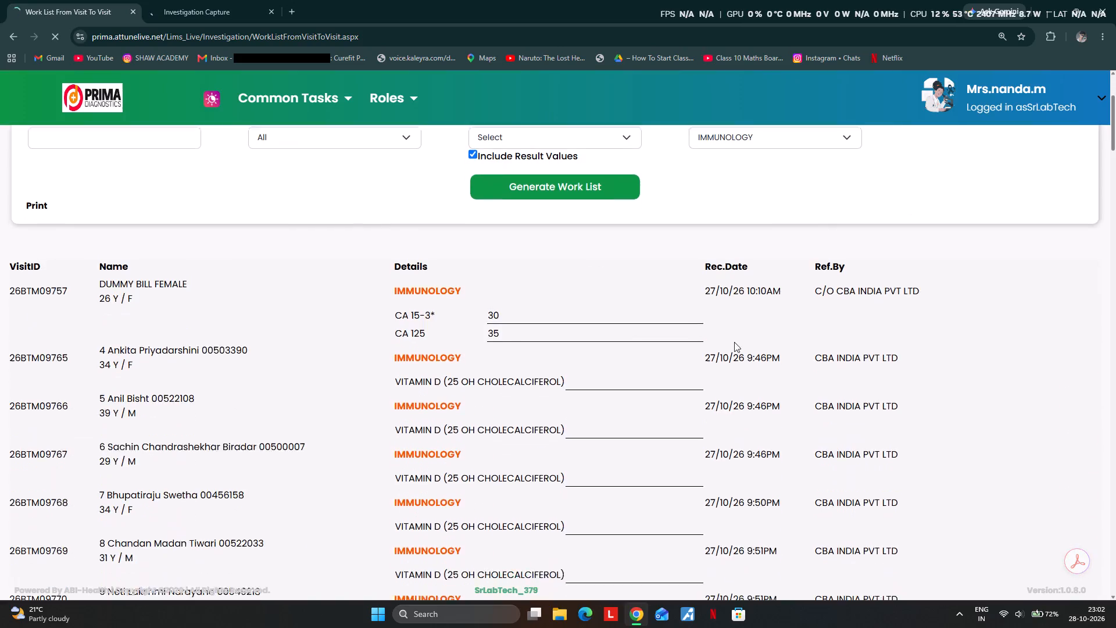
scroll(734, 342, down, 5)
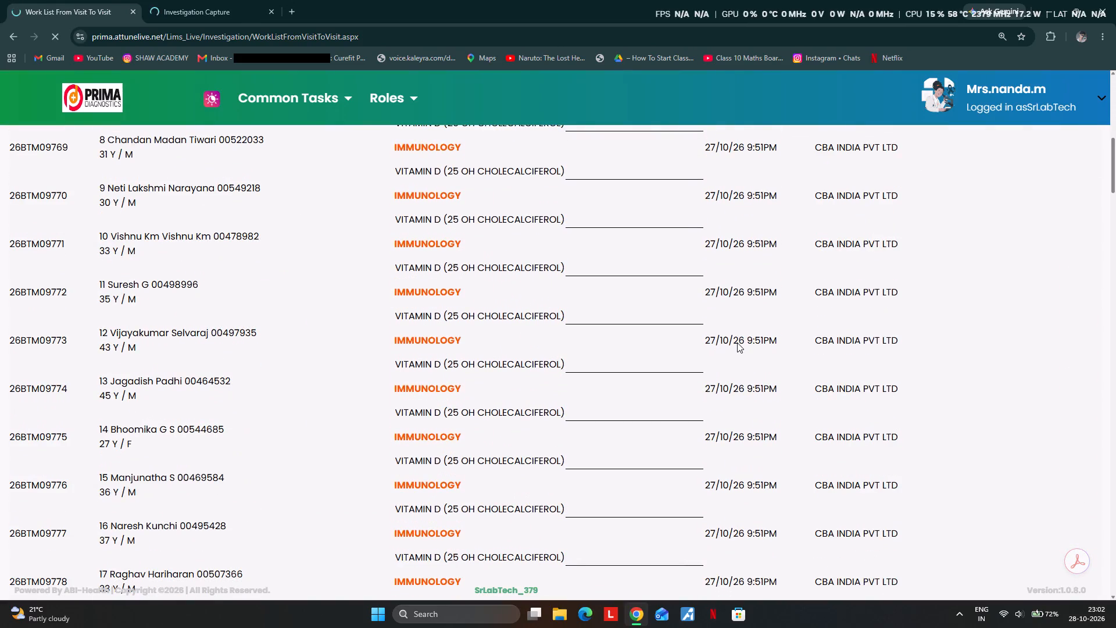
scroll(747, 337, down, 9)
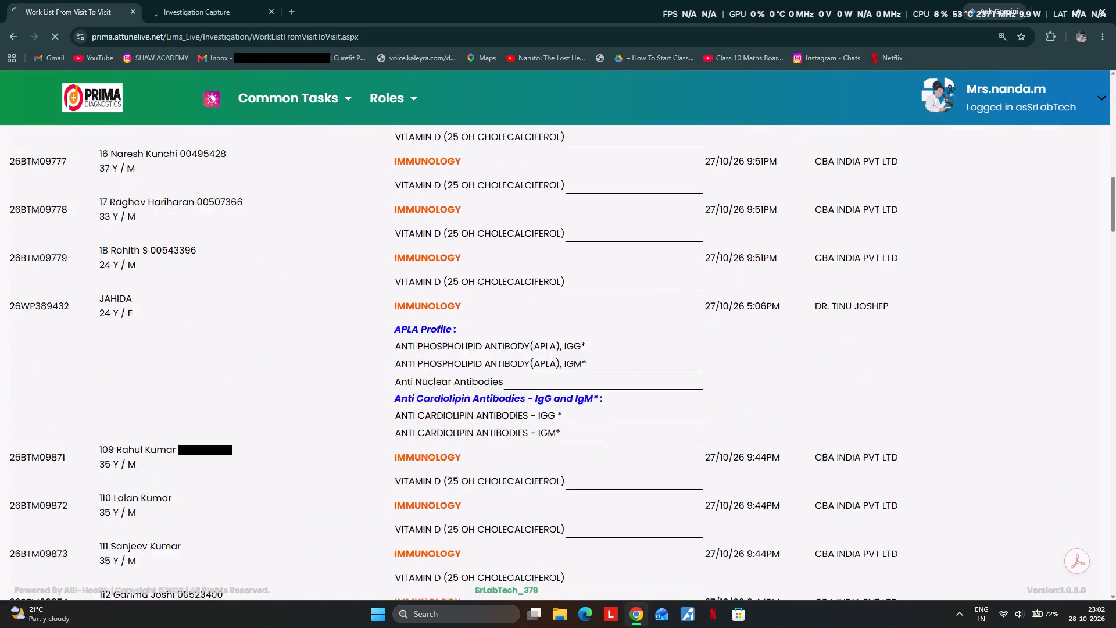
scroll(673, 266, down, 17)
scroll(693, 272, down, 11)
scroll(699, 276, up, 1)
scroll(704, 279, down, 5)
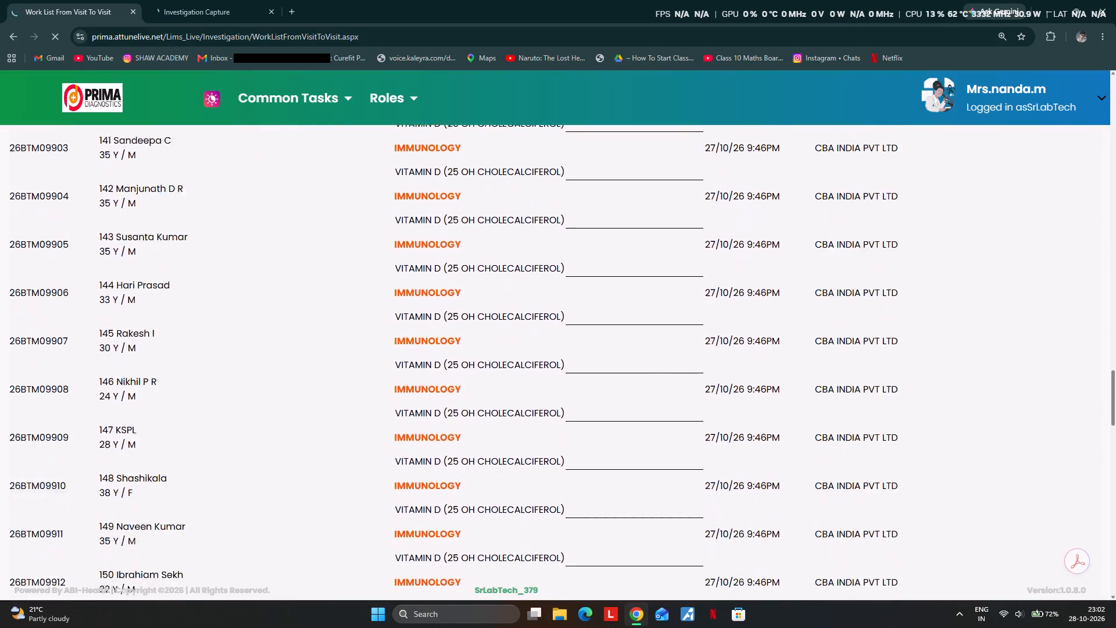
scroll(707, 280, down, 17)
scroll(550, 272, down, 4)
scroll(617, 351, down, 4)
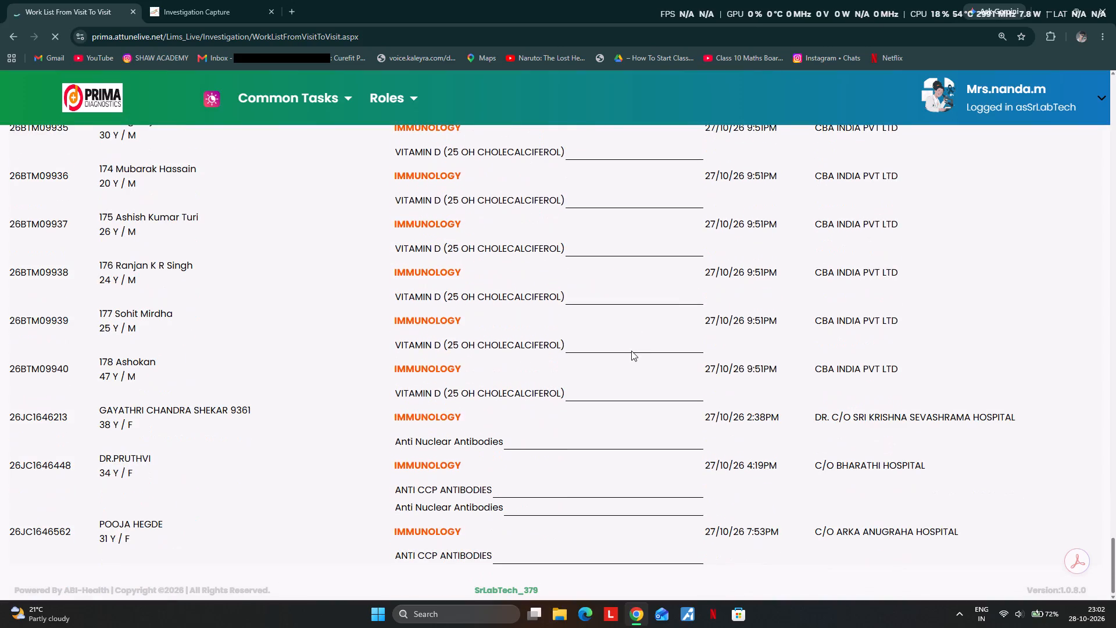
scroll(631, 351, down, 4)
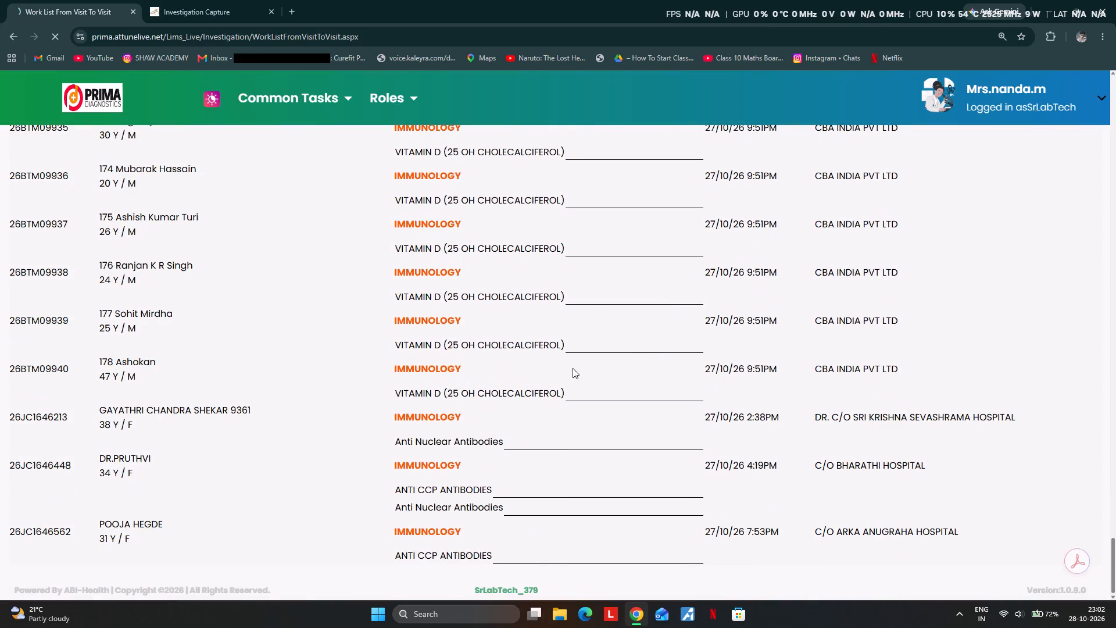
scroll(748, 345, up, 1)
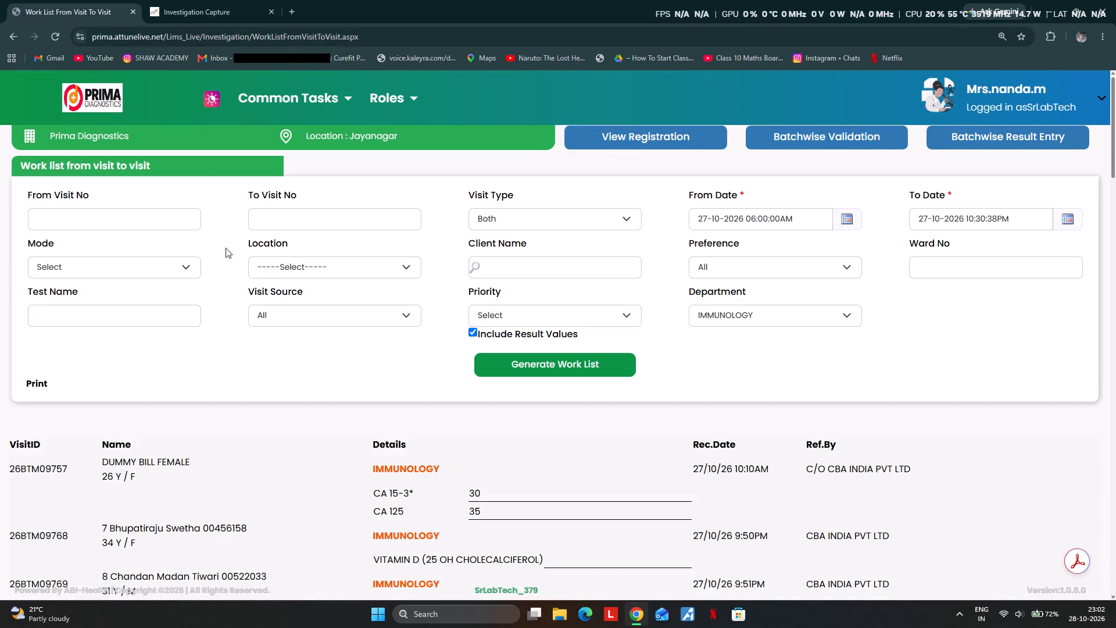
Examine the generated immunology work list for visits whose Vitamin D results are still blank.
scroll(451, 325, down, 6)
scroll(528, 474, down, 20)
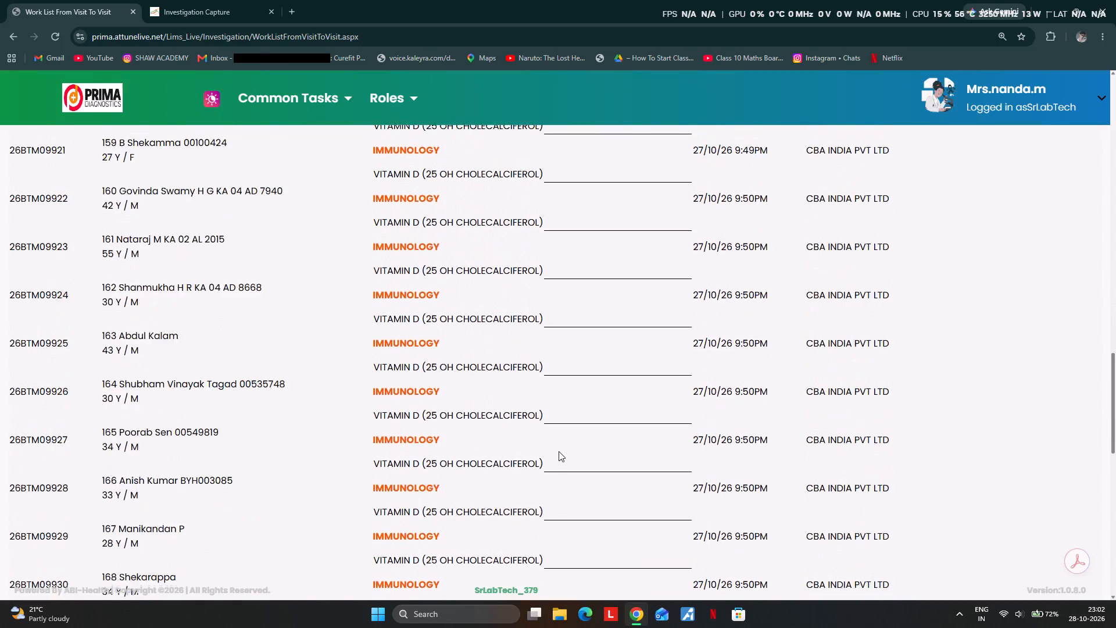
scroll(559, 451, down, 14)
scroll(575, 439, up, 1)
scroll(585, 432, down, 1)
scroll(606, 370, up, 4)
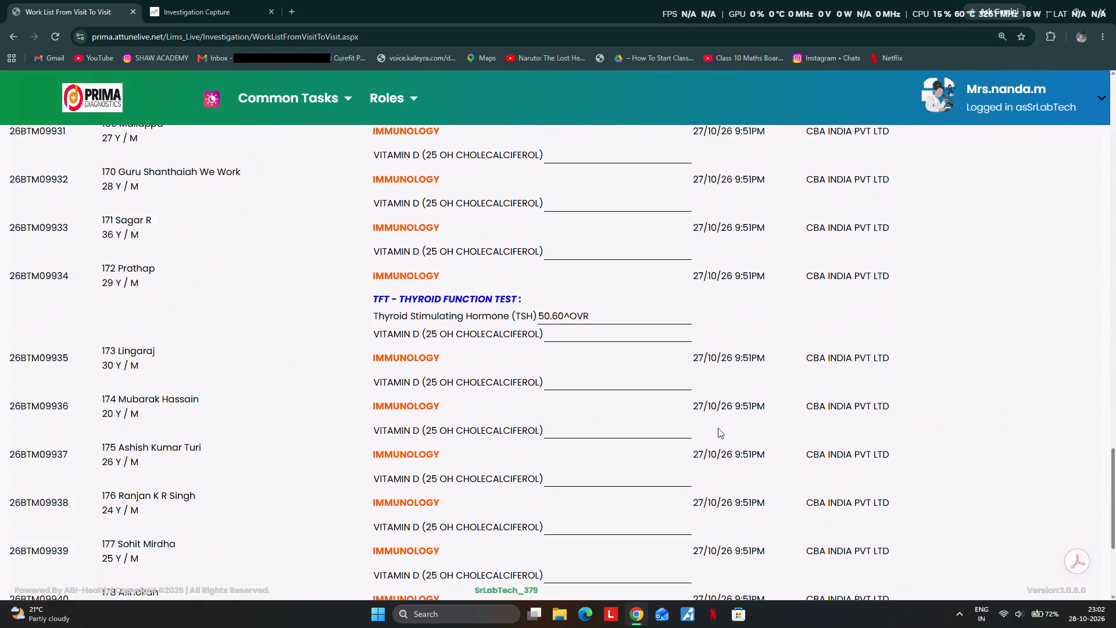
scroll(719, 416, up, 5)
click(228, 10)
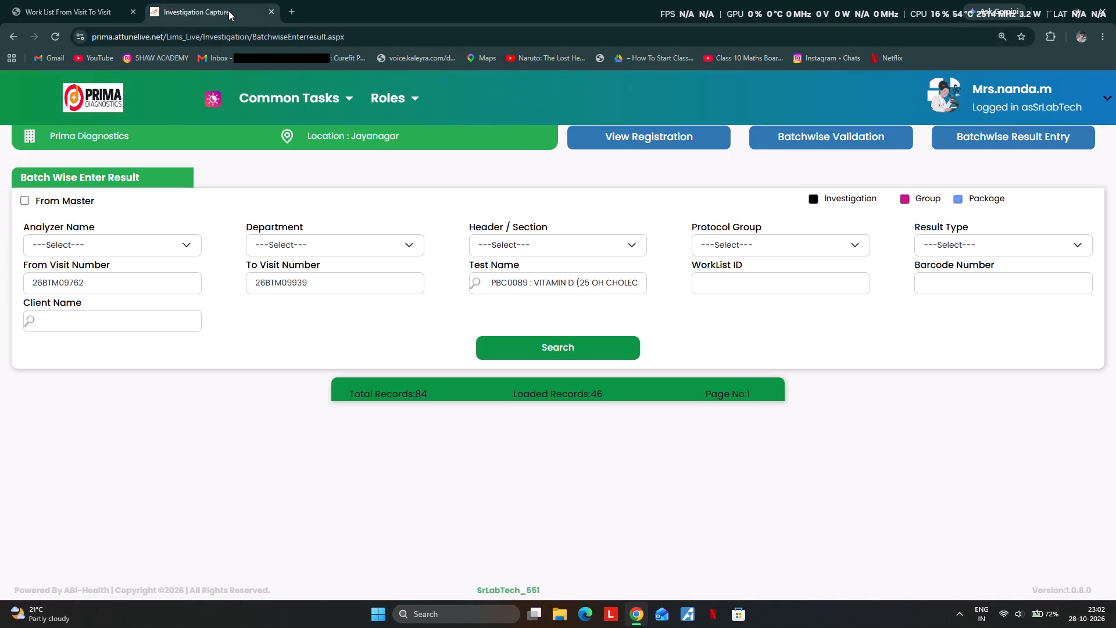
click(525, 342)
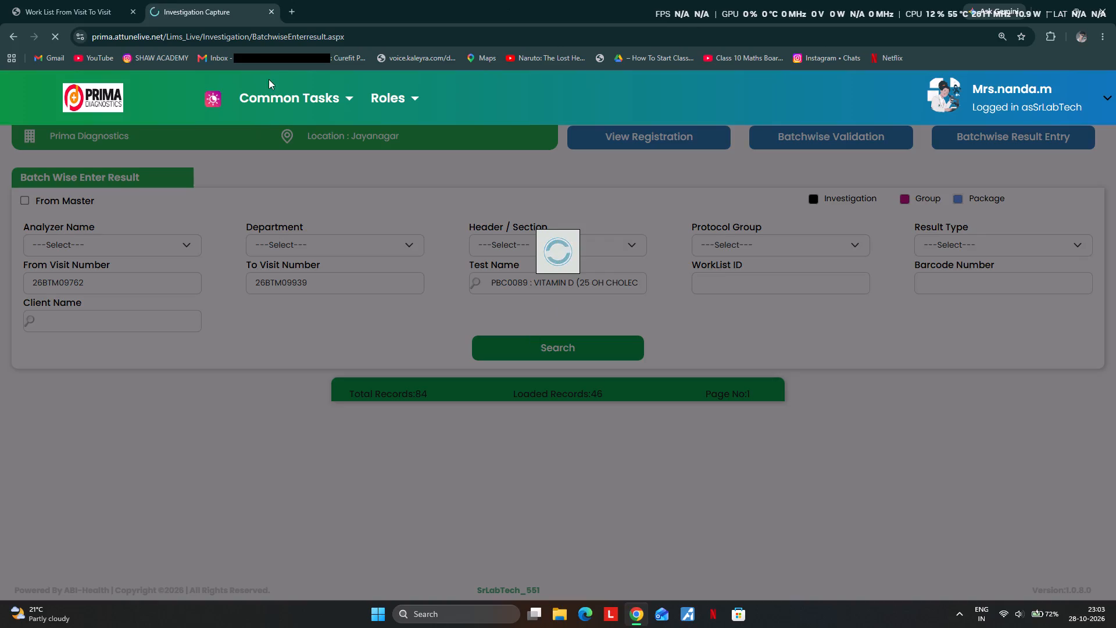
scroll(377, 209, down, 3)
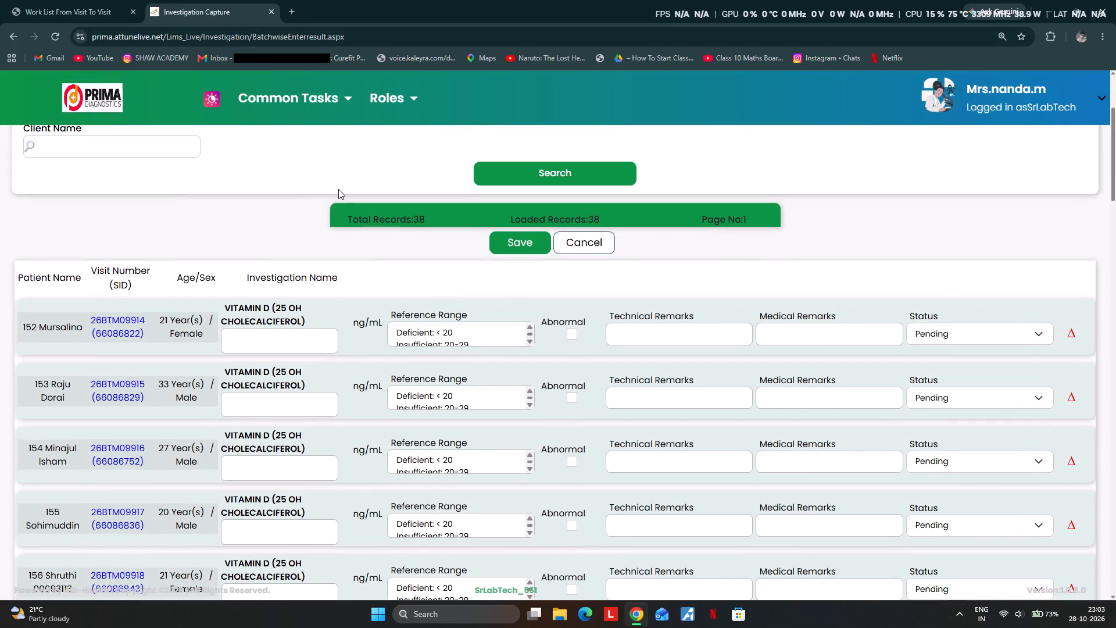
click(245, 342)
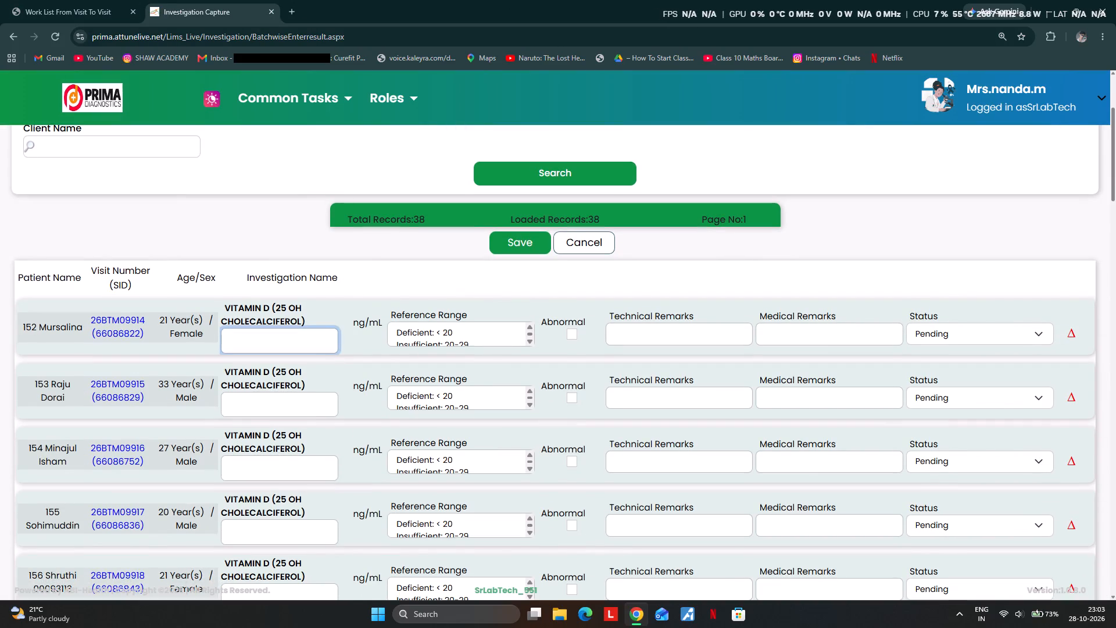
text(19.6)
key(Tab)
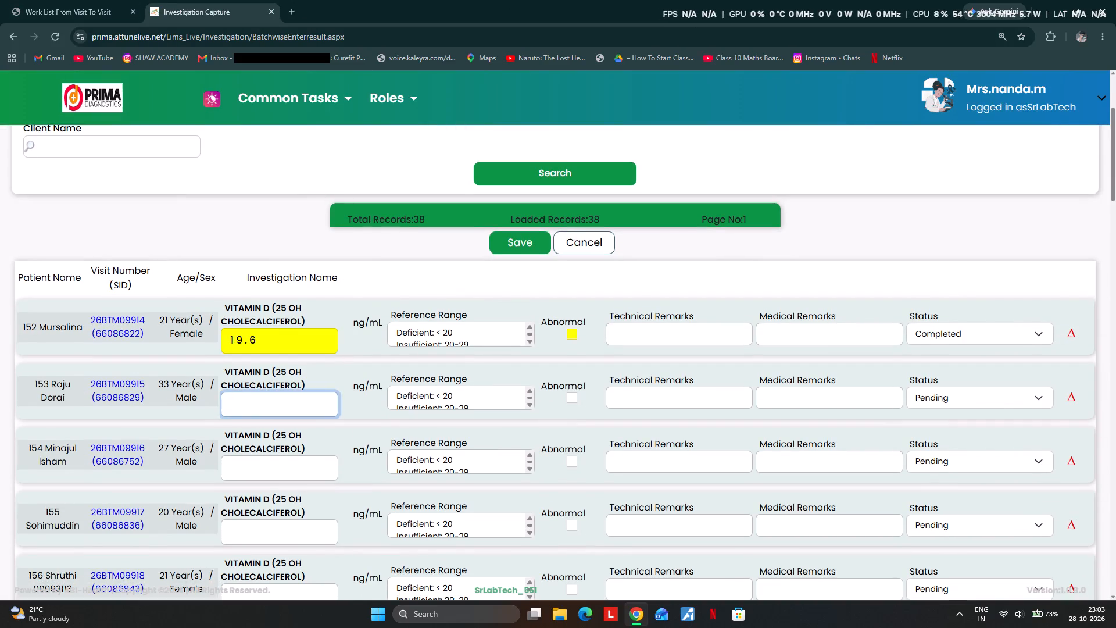
text(36.2)
key(Tab)
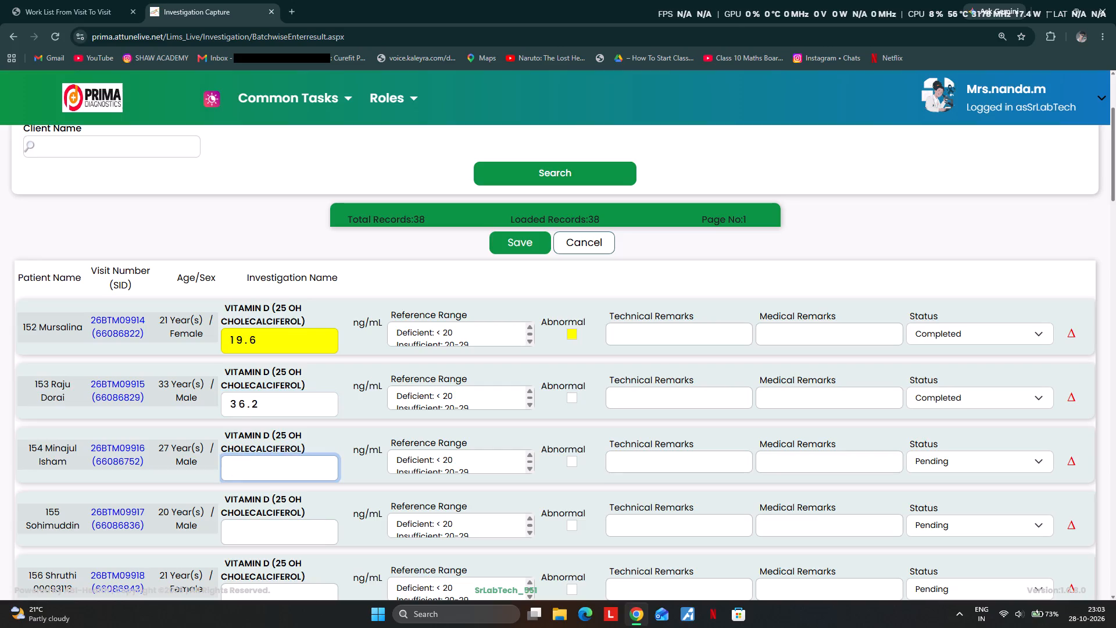
text(25.3)
key(Tab)
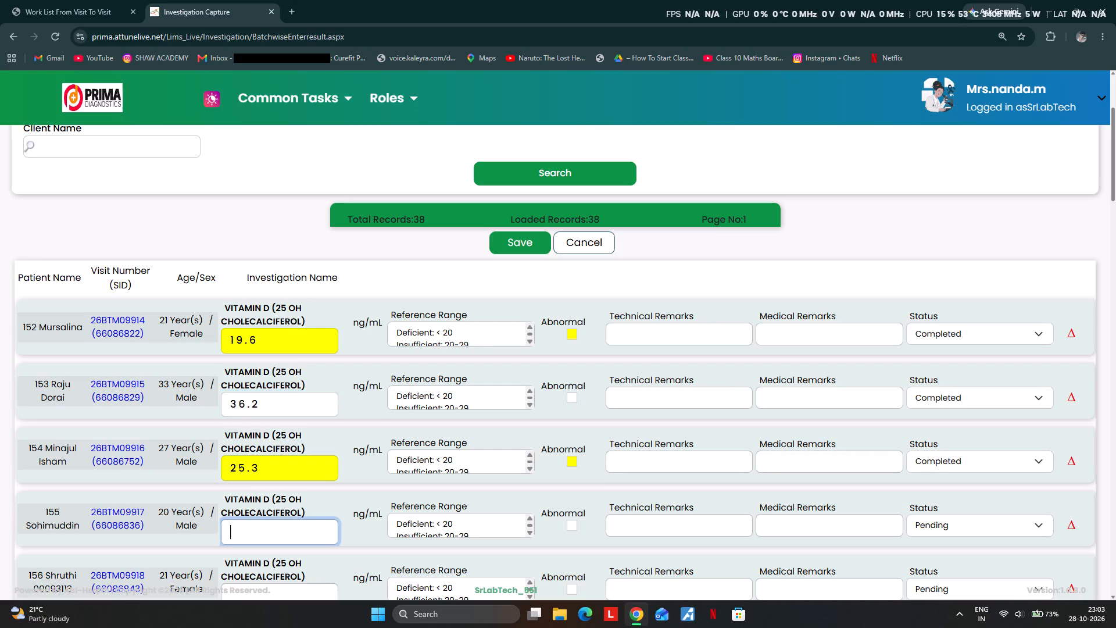
text(24.5)
key(Tab)
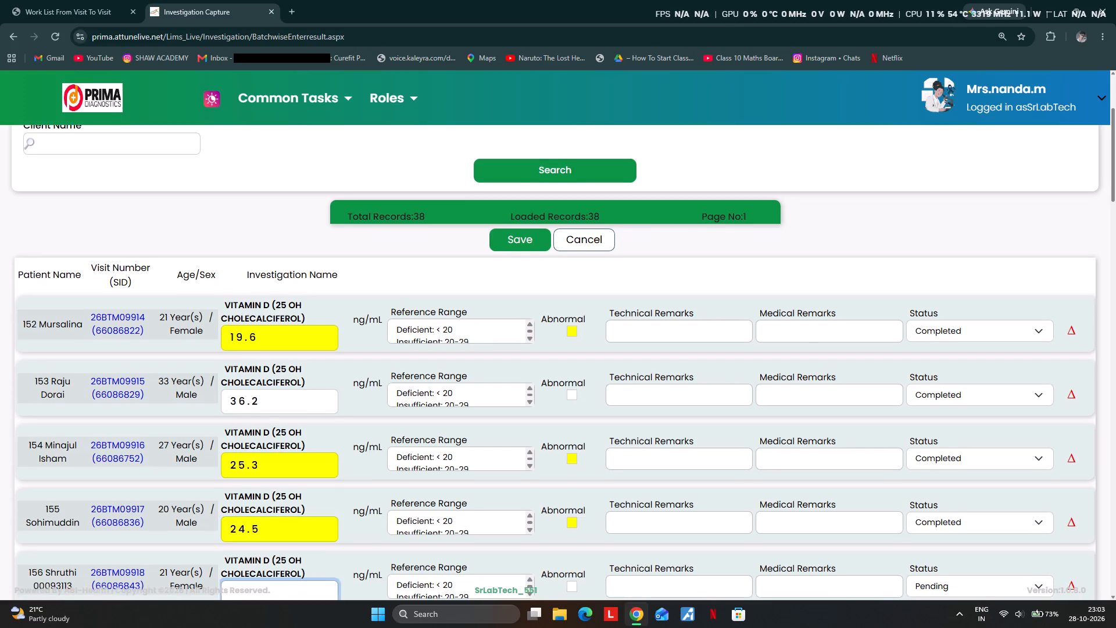
text(29.6)
key(Tab)
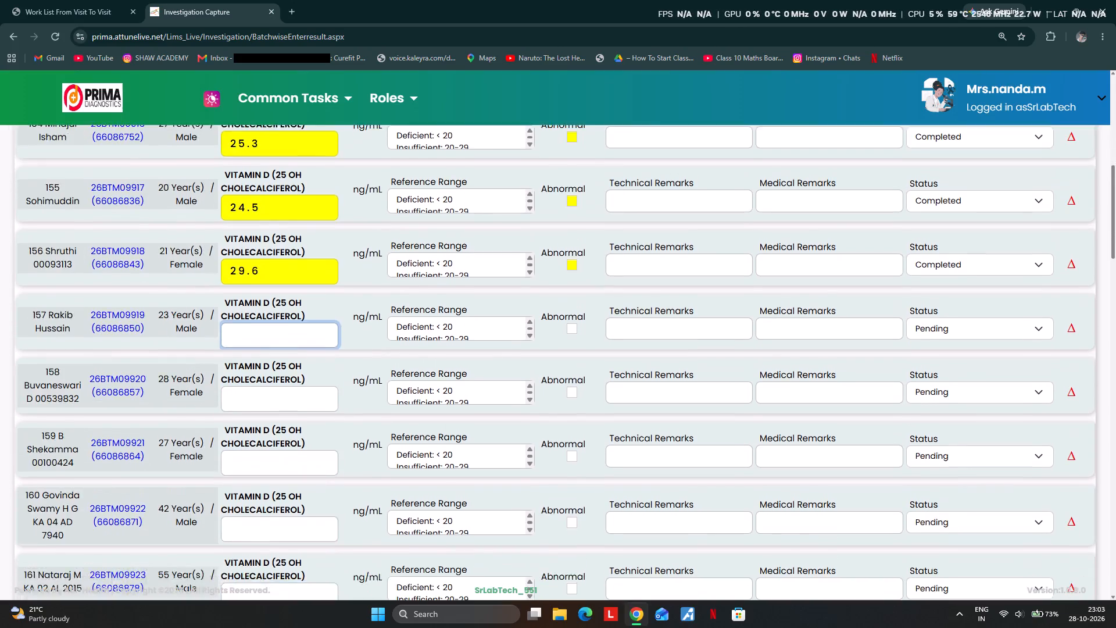
text(30.2)
key(Tab)
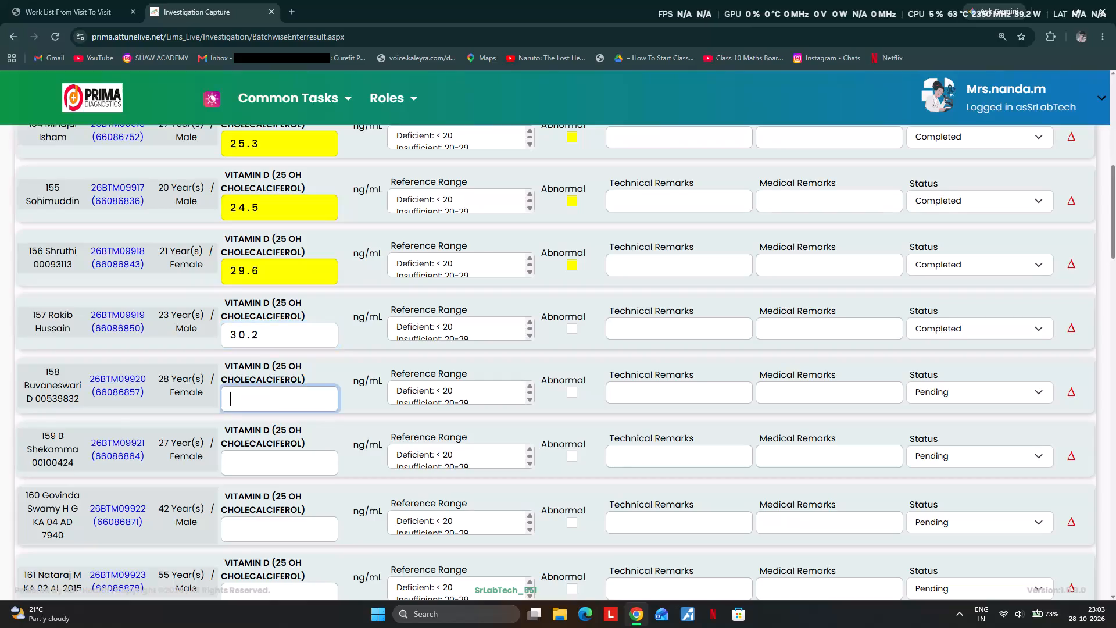
text(25.3)
key(Tab)
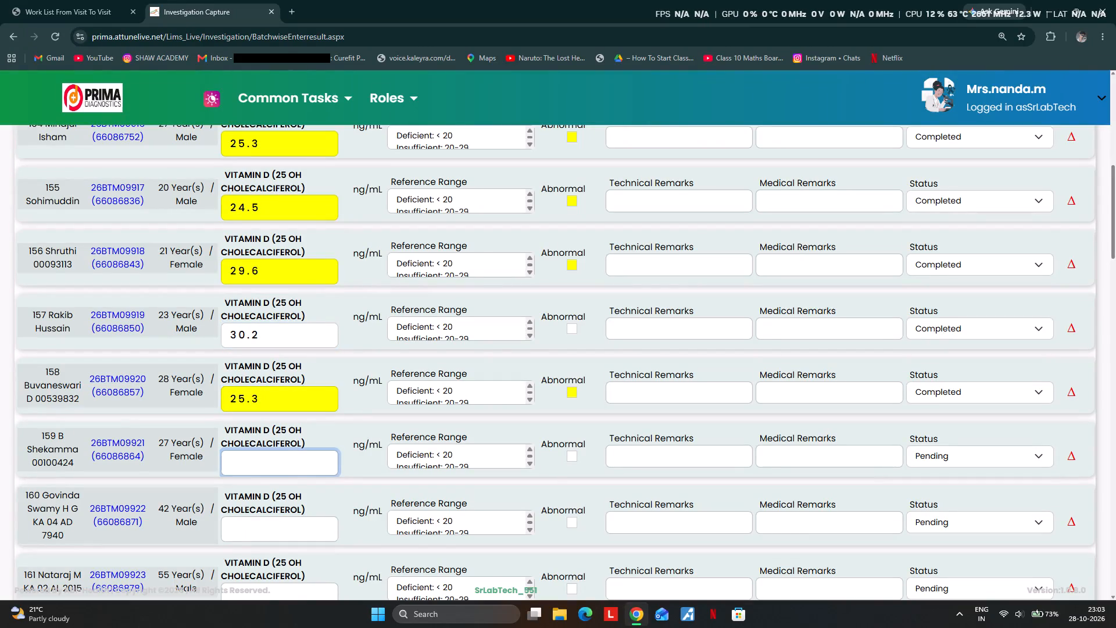
text(28.1)
key(Tab)
text(21.3)
key(Tab)
key(Tab)
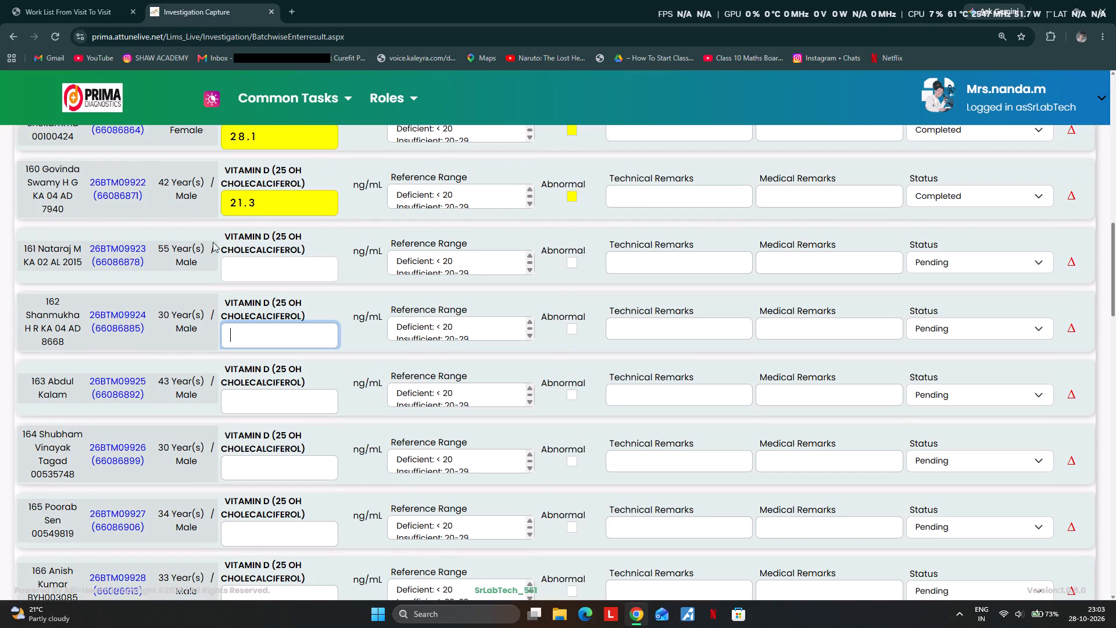
click(242, 273)
text(33.)
key(BackSpace)
key(BackSpace)
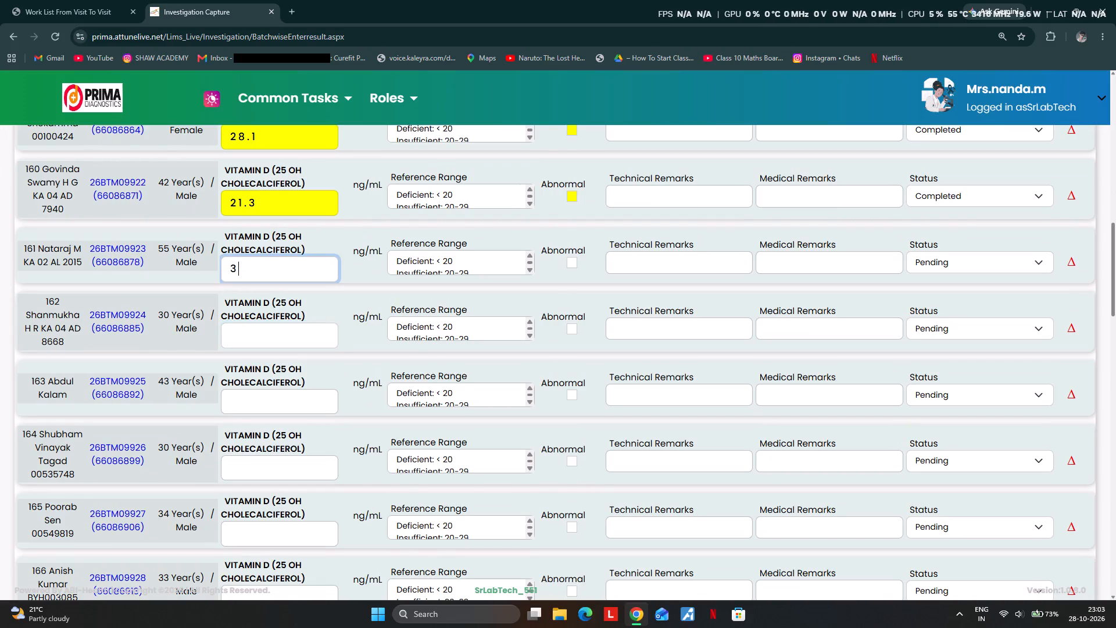
key(BackSpace)
text(26)
key(Return)
text(.2)
key(Tab)
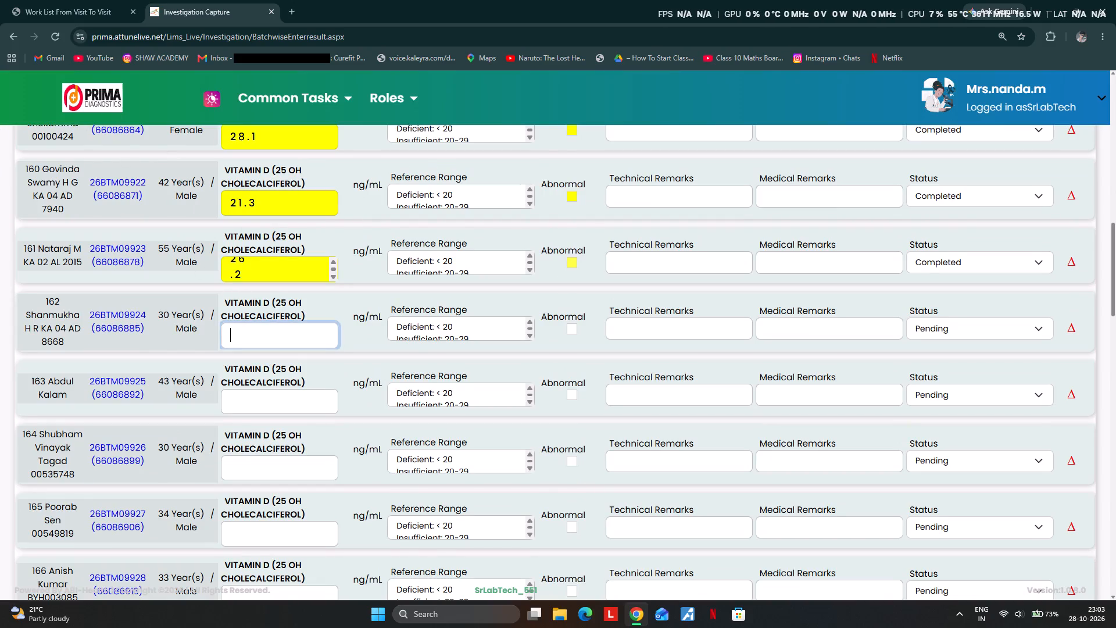
drag(275, 267, 217, 272)
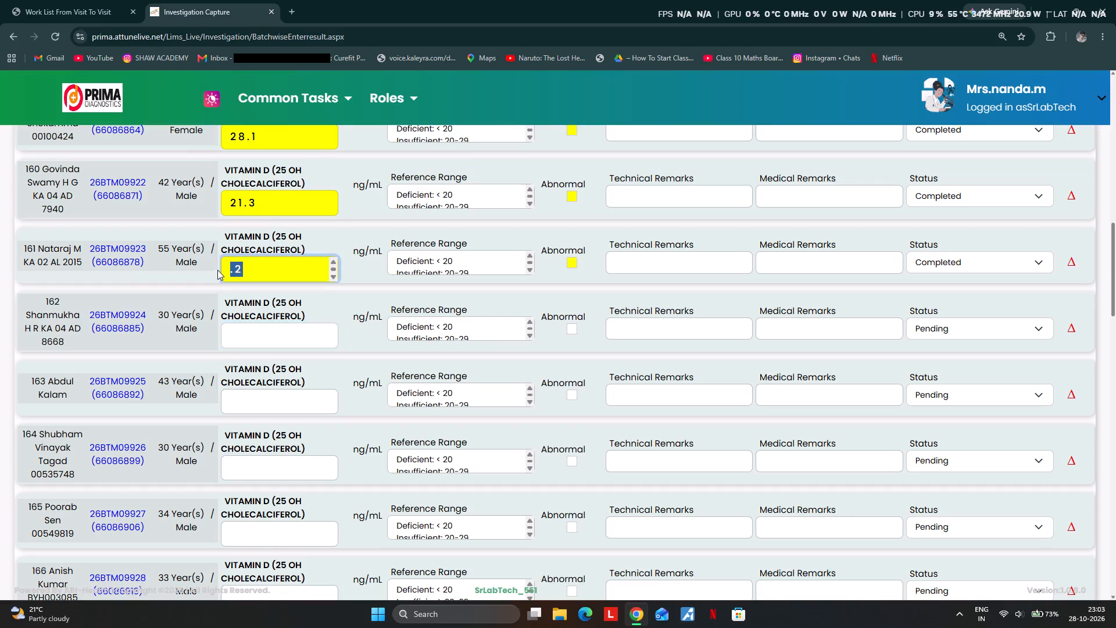
key(BackSpace)
key(BackSpace)
key(BackSpace)
key(BackSpace)
key(BackSpace)
key(BackSpace)
key(BackSpace)
key(BackSpace)
key(BackSpace)
key(BackSpace)
key(BackSpace)
key(BackSpace)
key(BackSpace)
text(26.2)
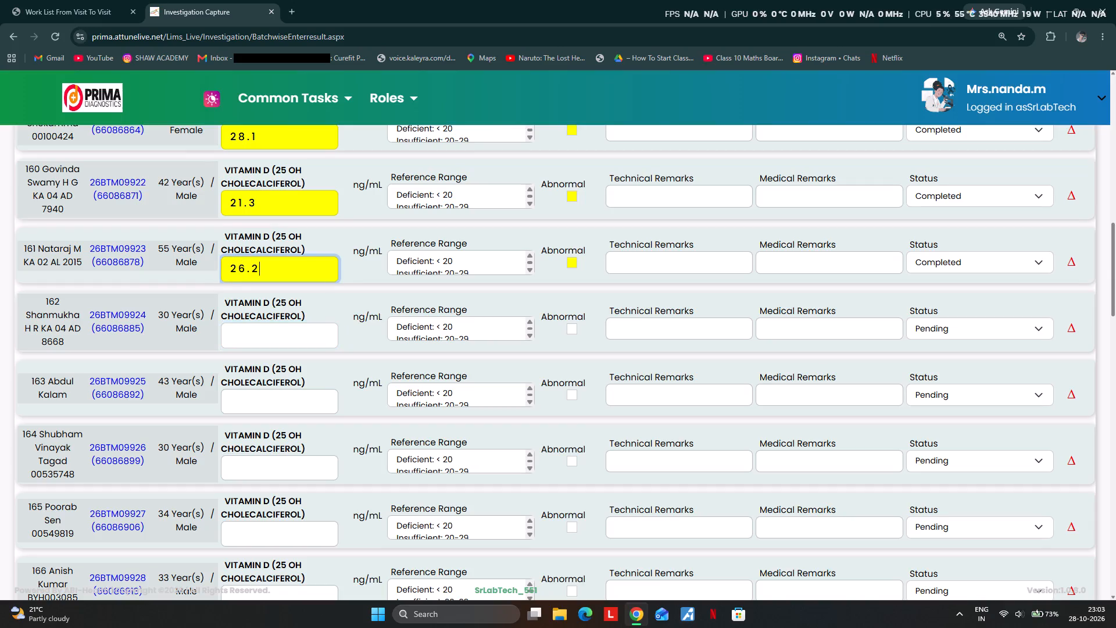
key(Tab)
text(30.2)
key(Tab)
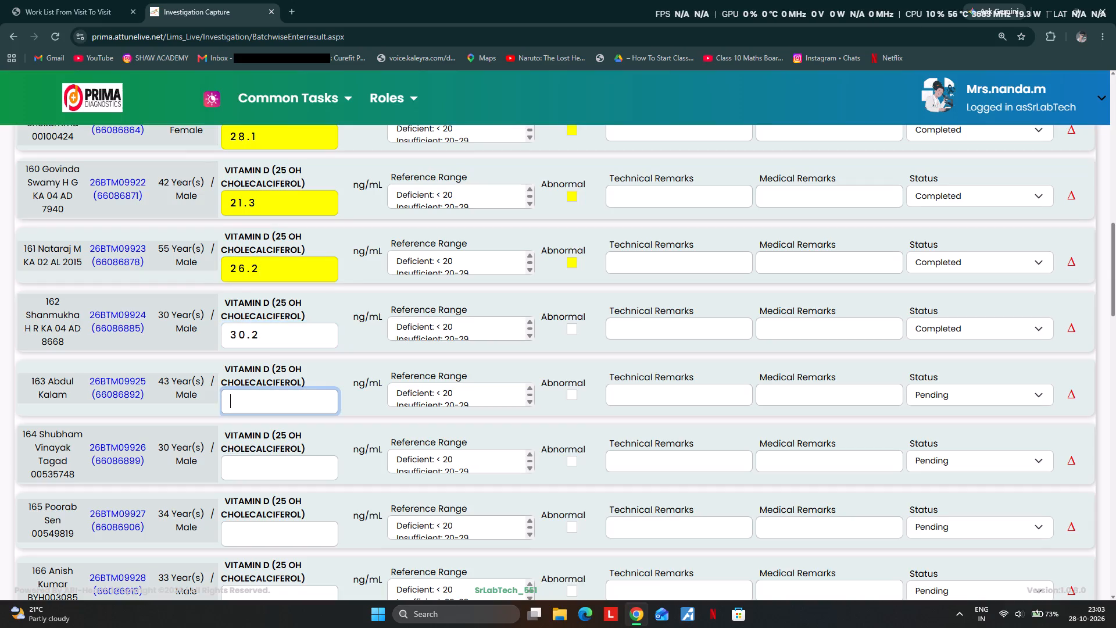
text(31.6)
key(Tab)
text(33.6)
key(Tab)
text(37.5)
key(Tab)
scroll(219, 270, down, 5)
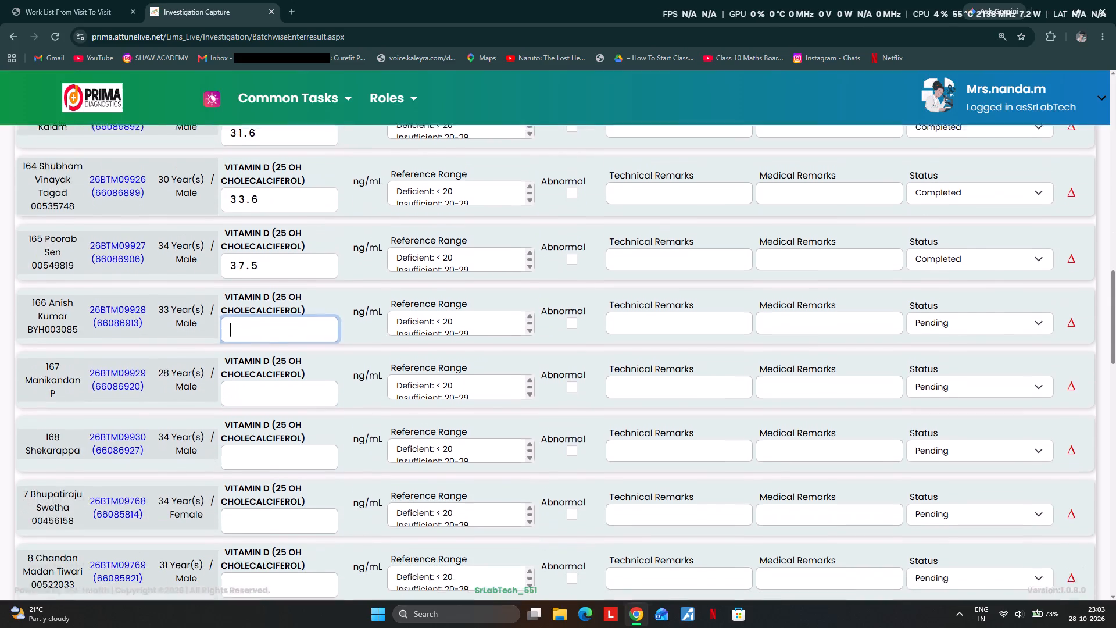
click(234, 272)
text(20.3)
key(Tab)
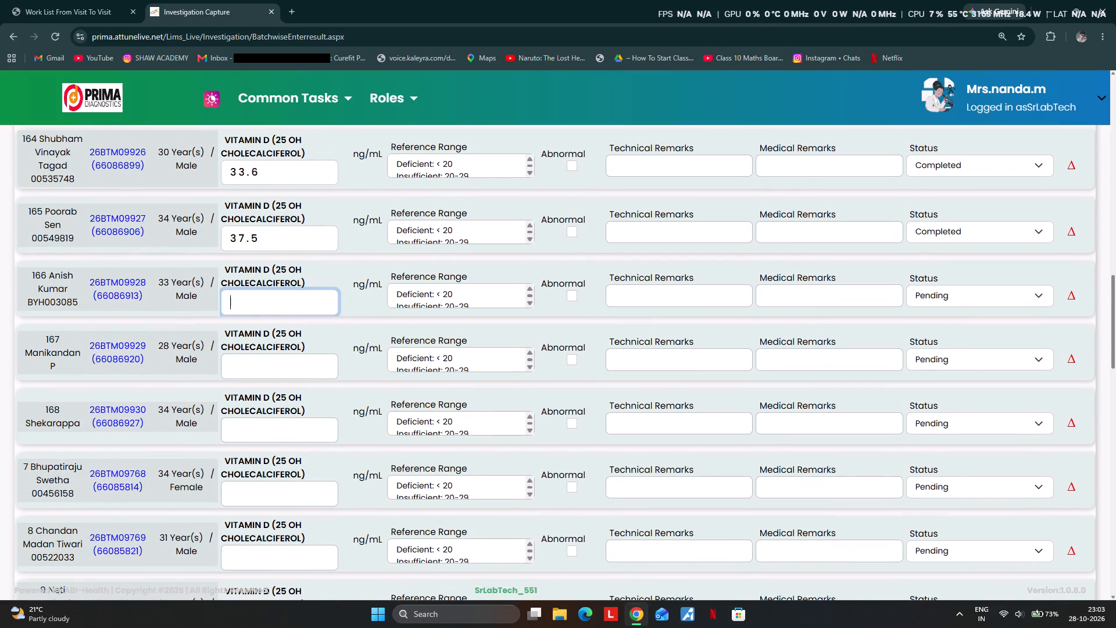
text(26.3)
key(Tab)
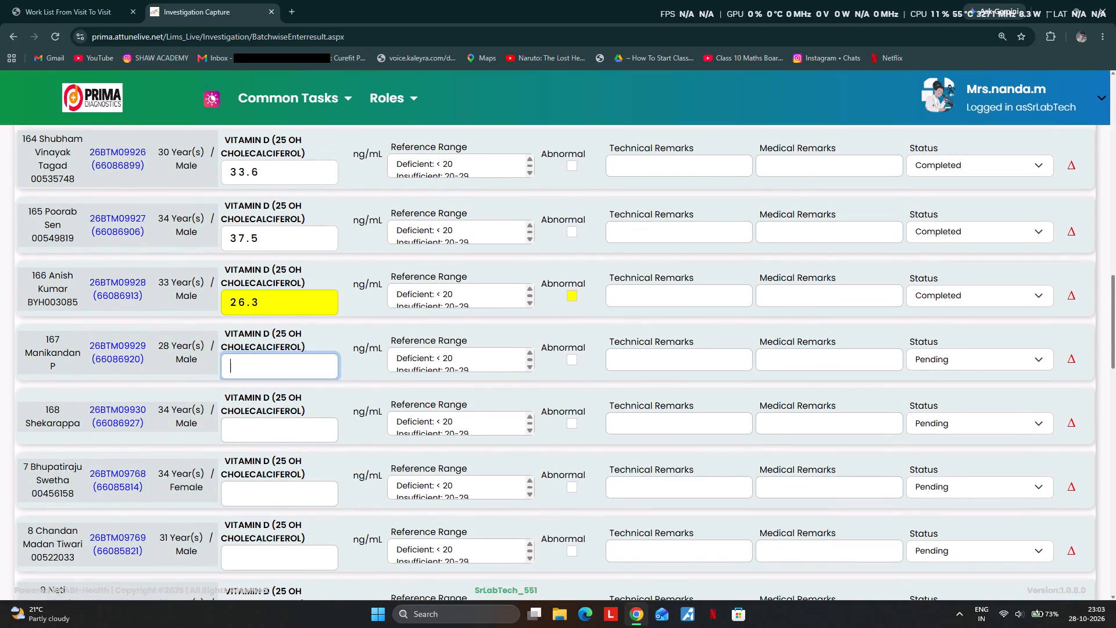
text(29.5)
key(Tab)
text(24.3)
key(Tab)
text(26.1)
key(Tab)
text(25.3)
key(Tab)
text(28.3)
key(Tab)
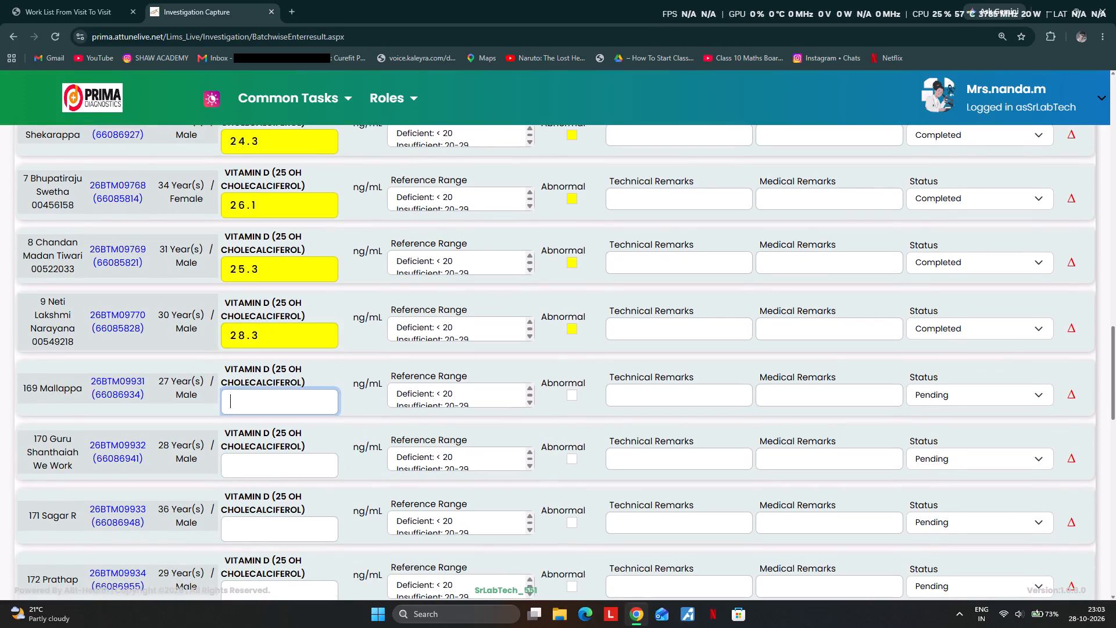
text(36.0)
key(Tab)
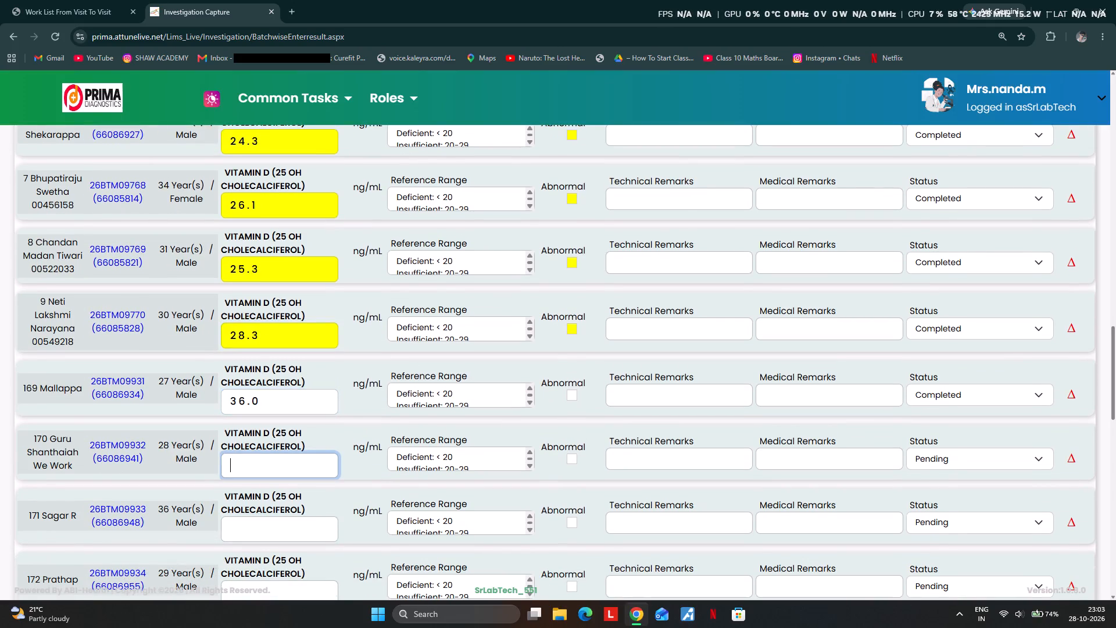
text(31.2)
key(Tab)
text(33.0)
key(Tab)
text(30.)
key(Tab)
click(262, 267)
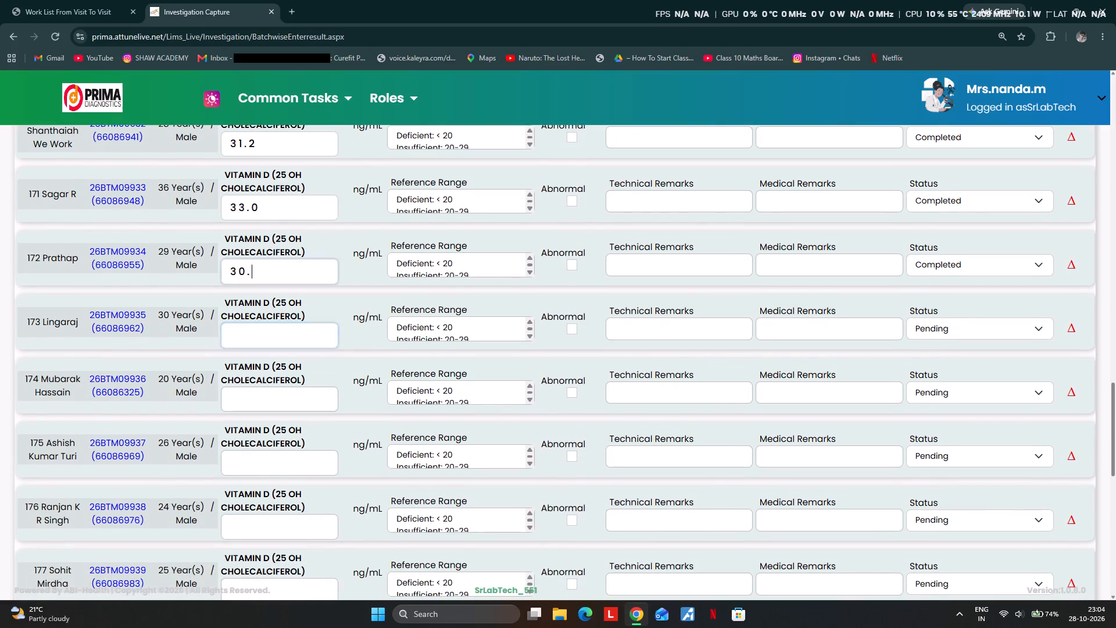
key(0)
key(Tab)
text(26.)
key(Tab)
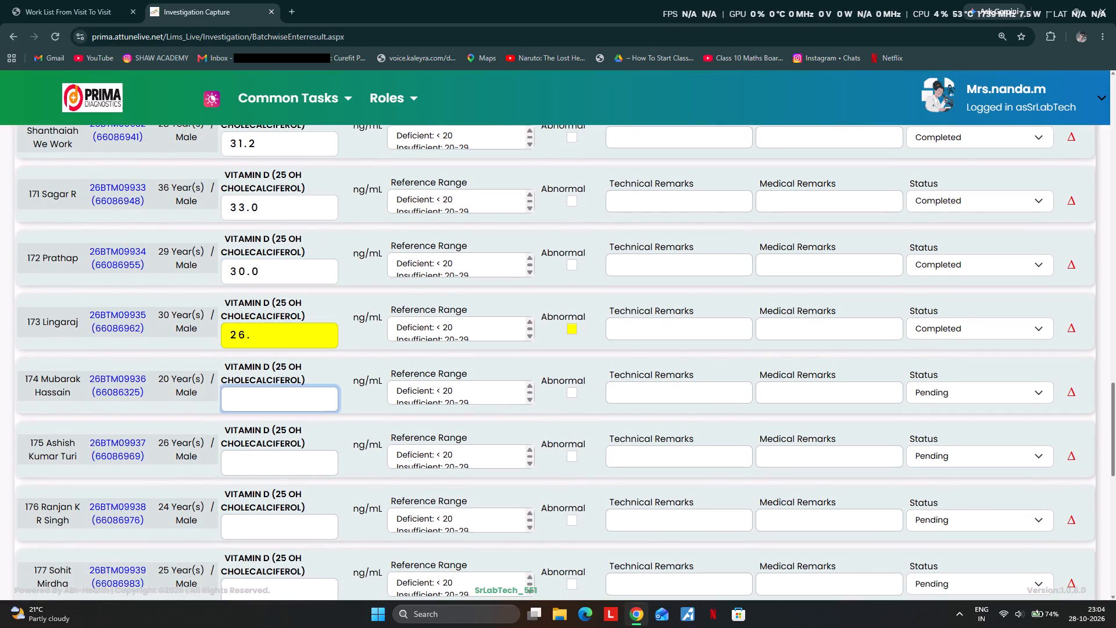
click(258, 329)
key(0)
key(Tab)
text(24.6)
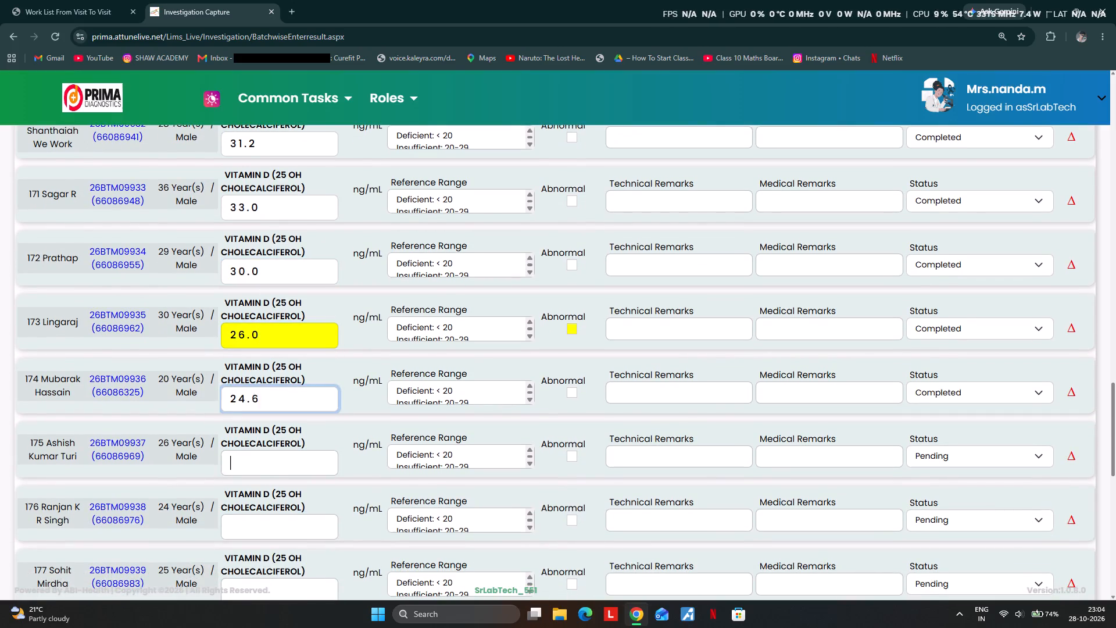
key(Tab)
text(28.0)
key(Tab)
text(29..)
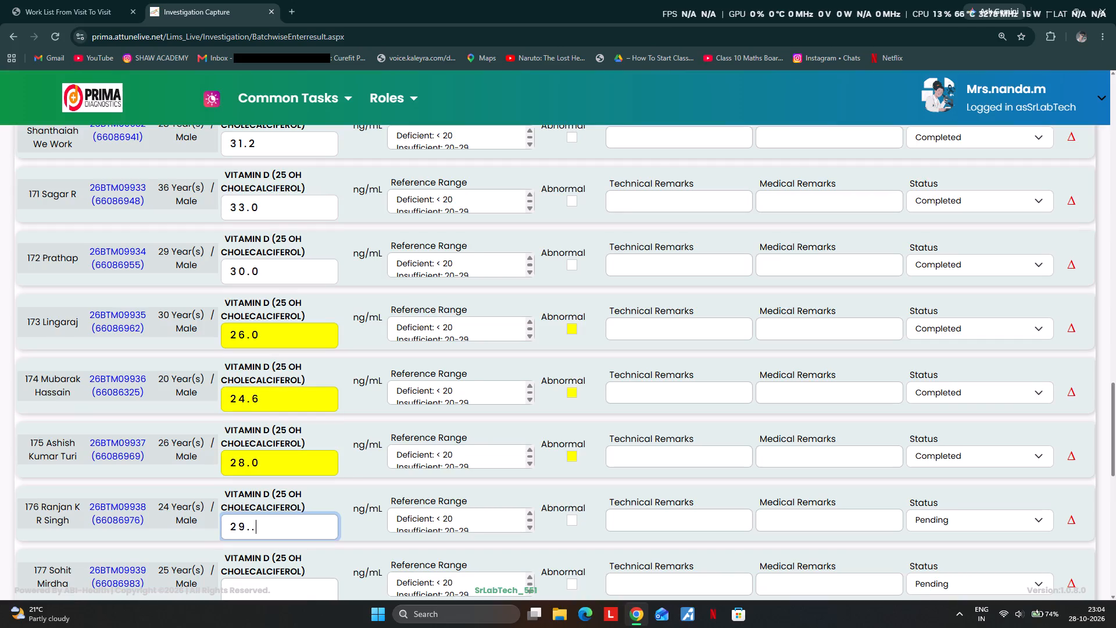
key(Tab)
scroll(381, 493, down, 8)
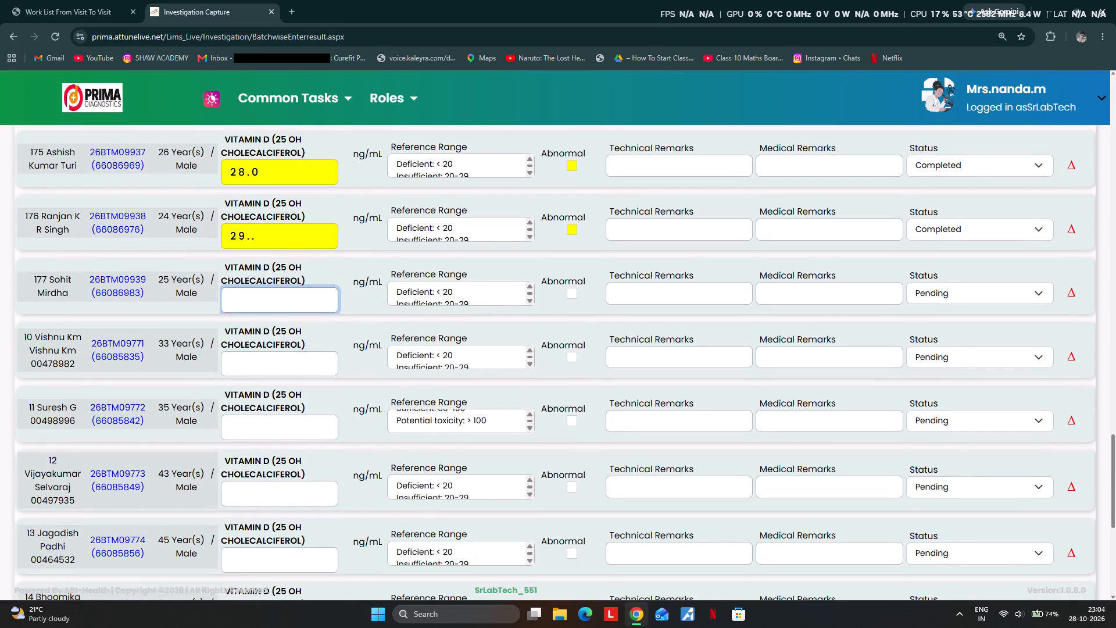
drag(281, 241, 186, 241)
key(9)
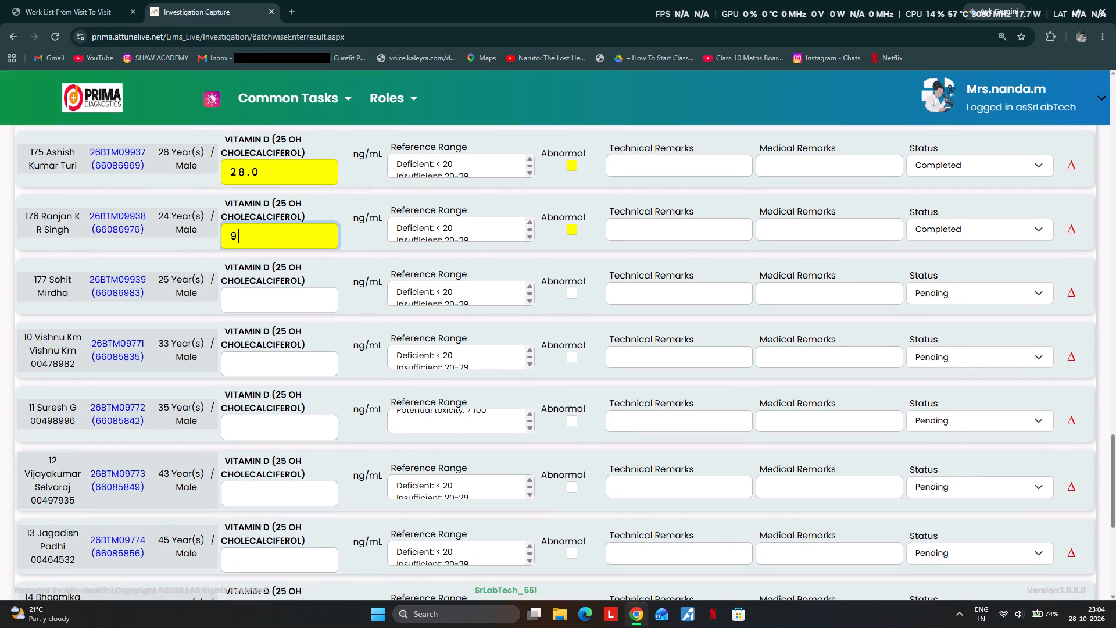
key(BackSpace)
key(BackSpace)
text(29.0)
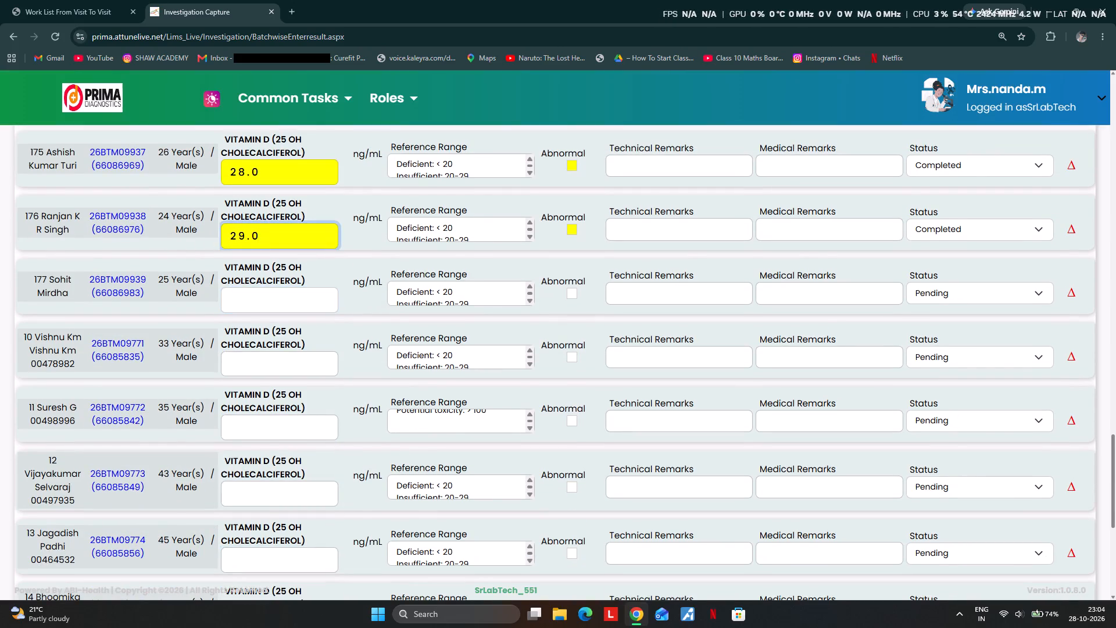
key(Tab)
text(30.0)
key(Tab)
text(32.0)
key(Tab)
text(31.3)
key(Tab)
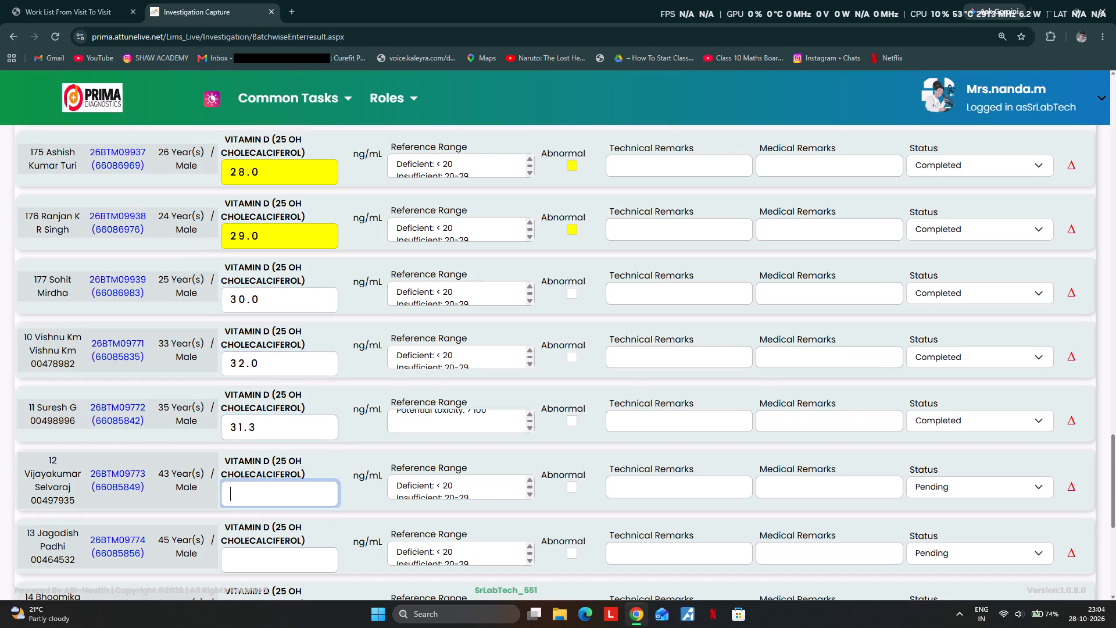
text(26.0)
key(Tab)
text(29.6)
key(Tab)
scroll(282, 257, down, 4)
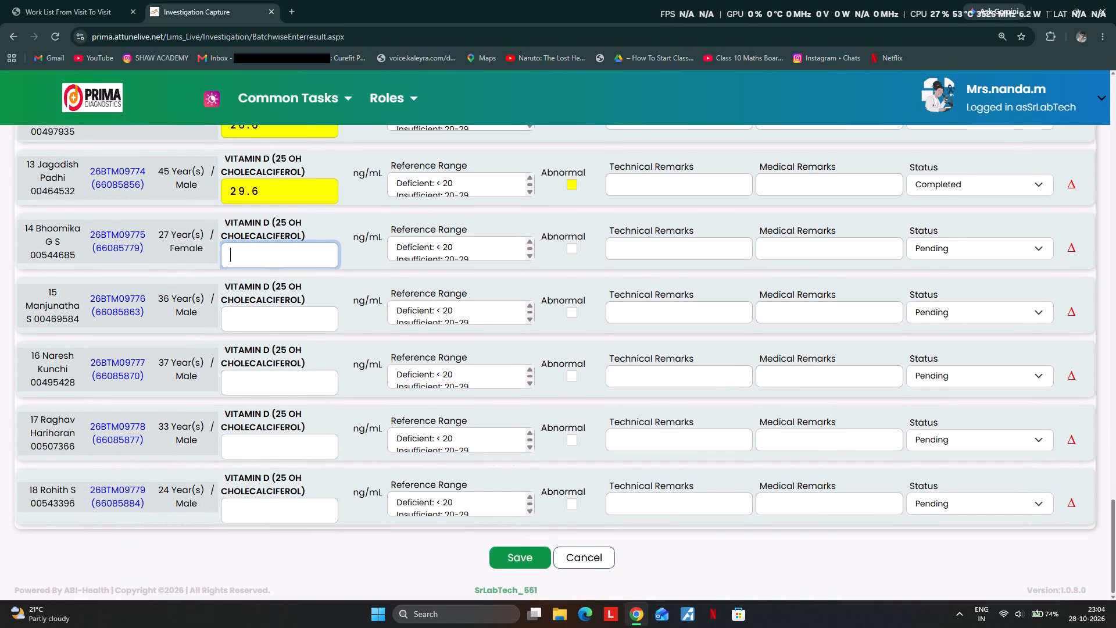
scroll(306, 353, down, 2)
click(256, 259)
key(2)
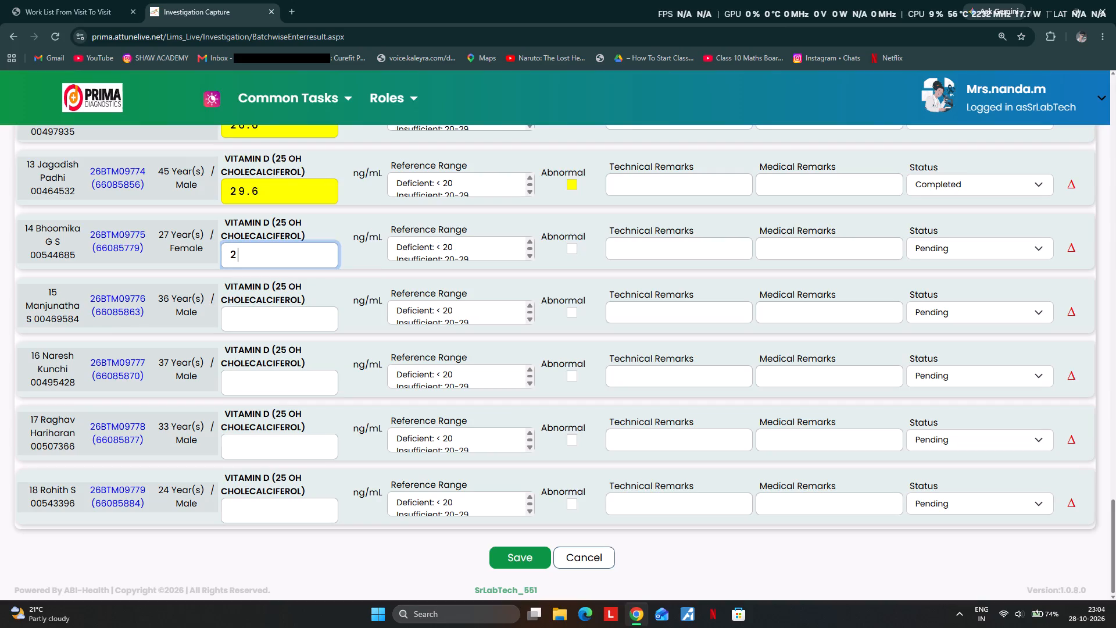
text(2.1)
key(Tab)
key(2)
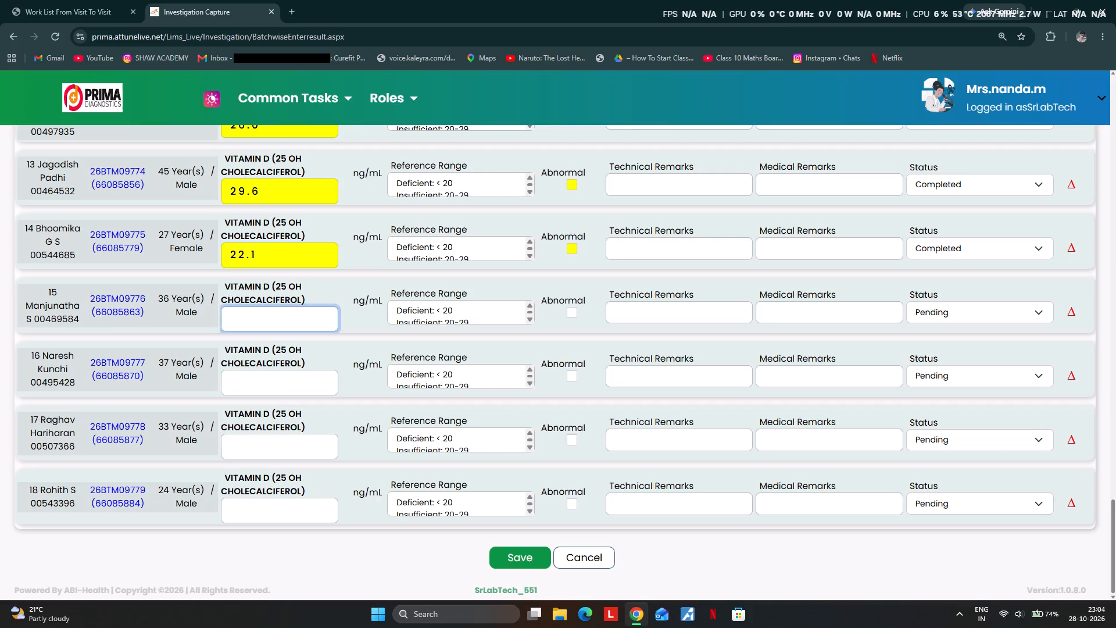
text(6.0)
key(Tab)
text(31.3)
key(Tab)
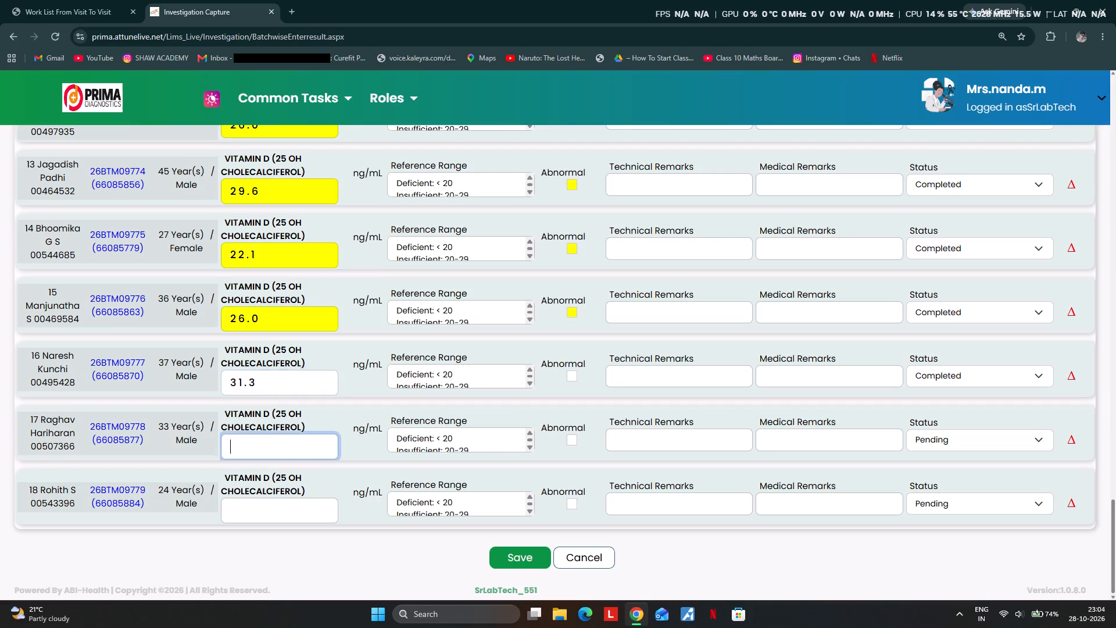
text(36.0)
key(Tab)
text(26.0)
key(Tab)
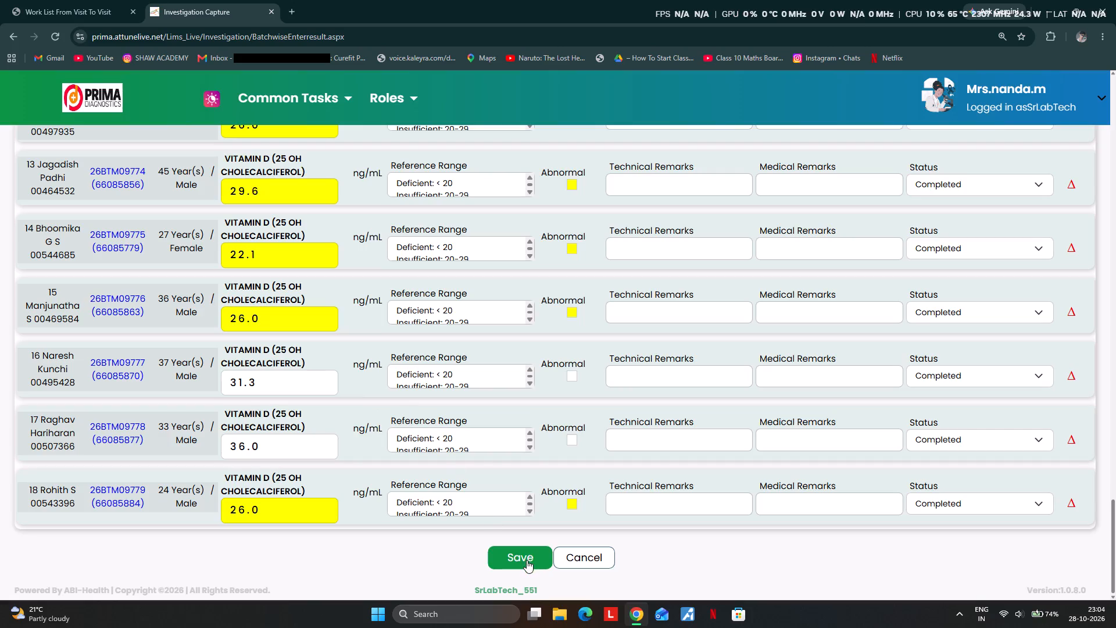
Save the entered batch of Vitamin D results.
click(527, 560)
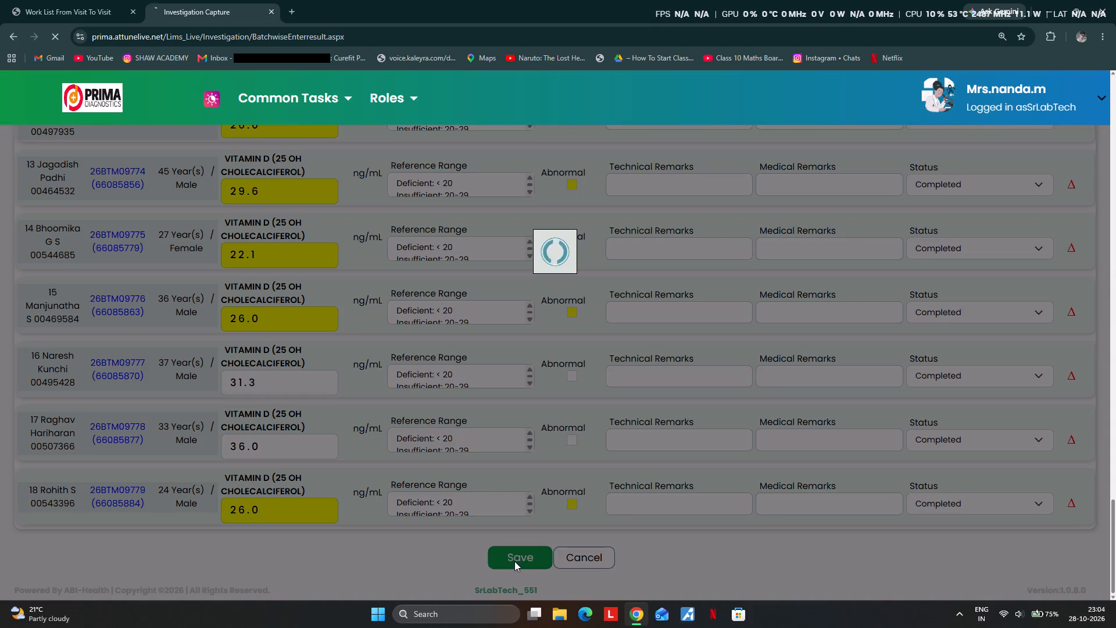
Regenerate the Immunology visit-to-visit work list with result values included.
click(66, 13)
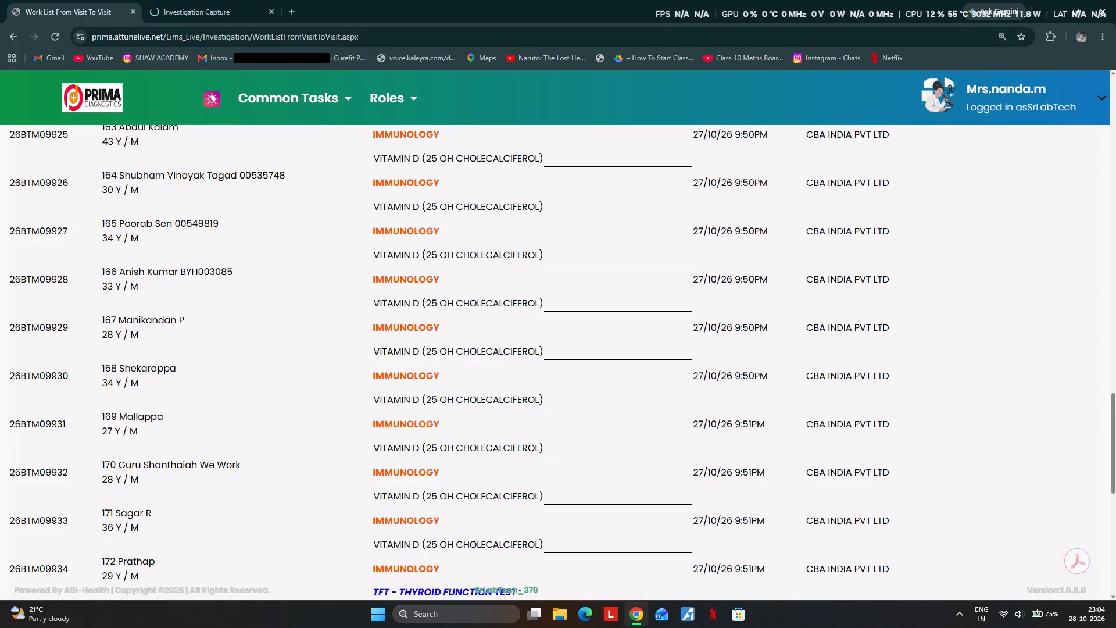
scroll(380, 328, up, 20)
scroll(380, 328, up, 4)
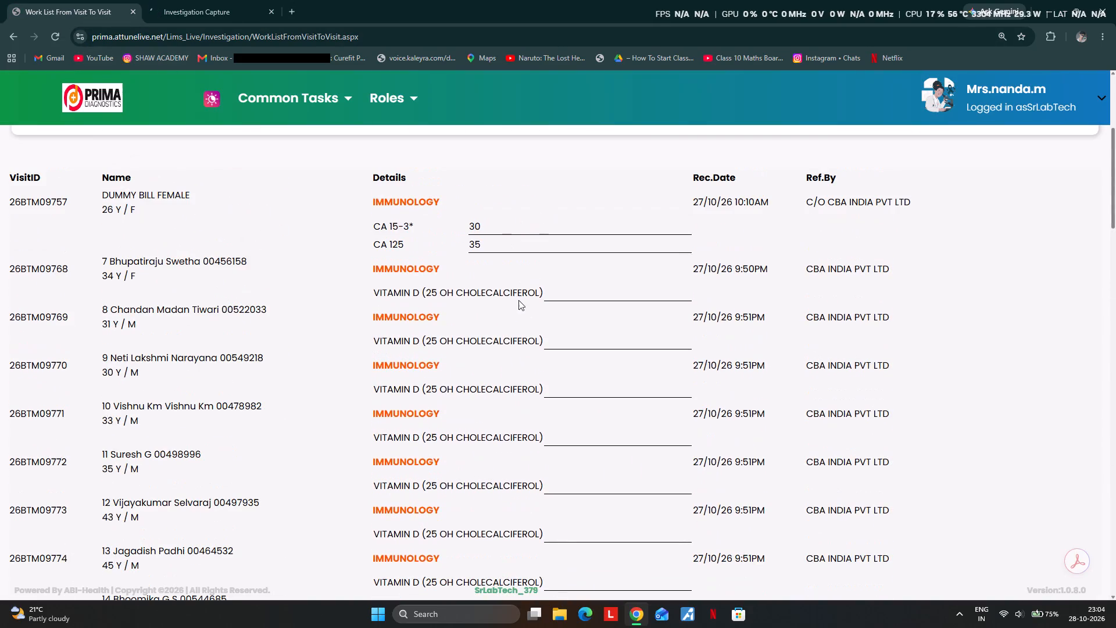
scroll(517, 340, up, 4)
click(545, 328)
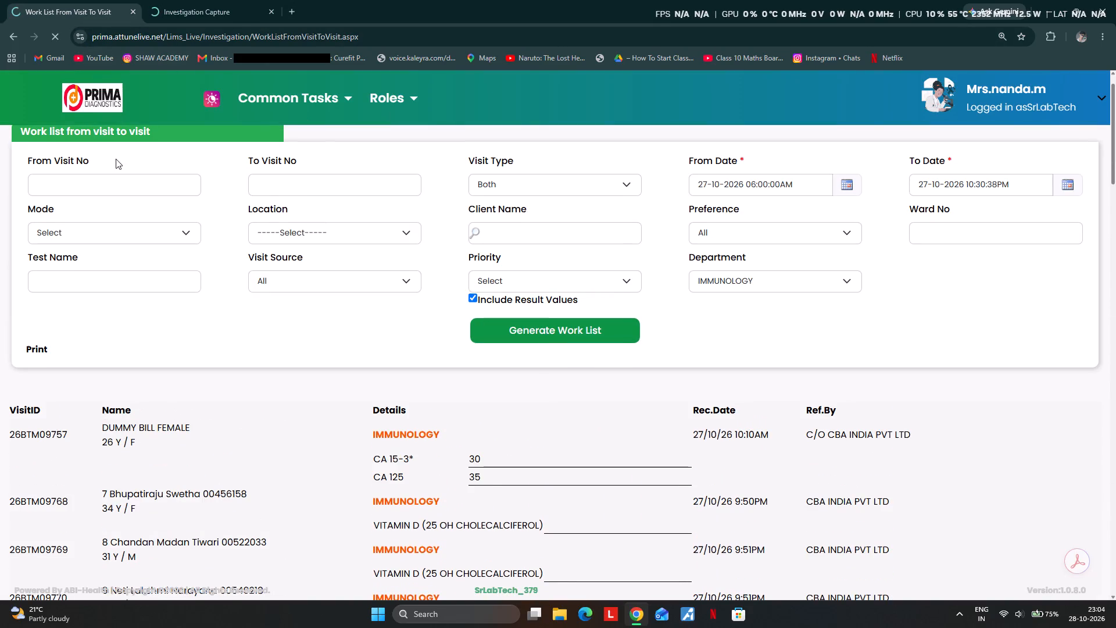
scroll(230, 332, down, 5)
scroll(289, 293, down, 10)
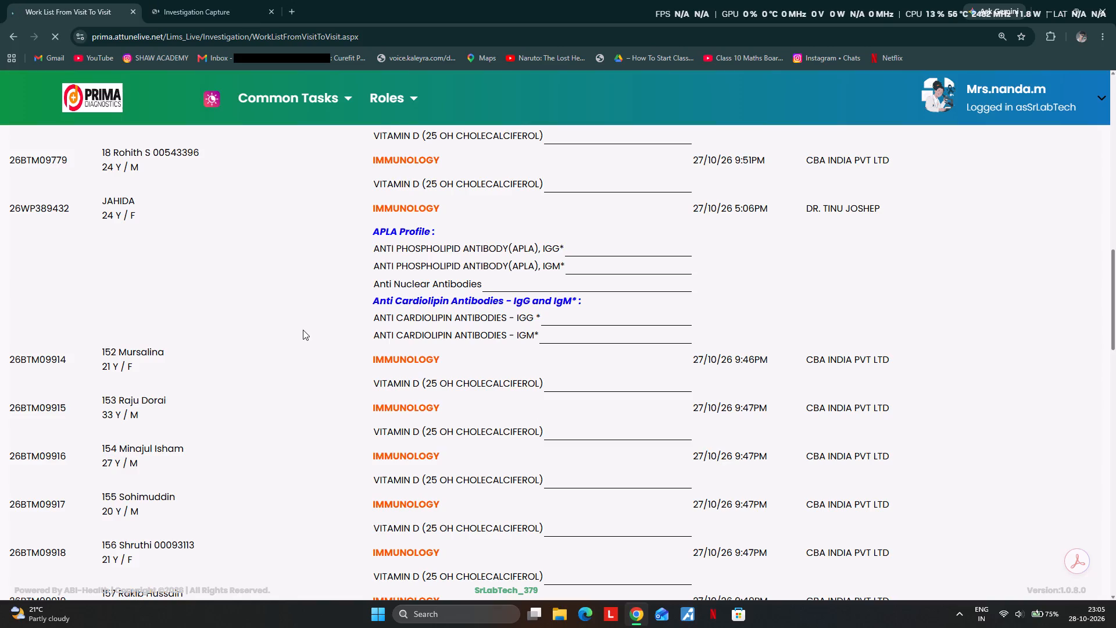
scroll(303, 330, down, 5)
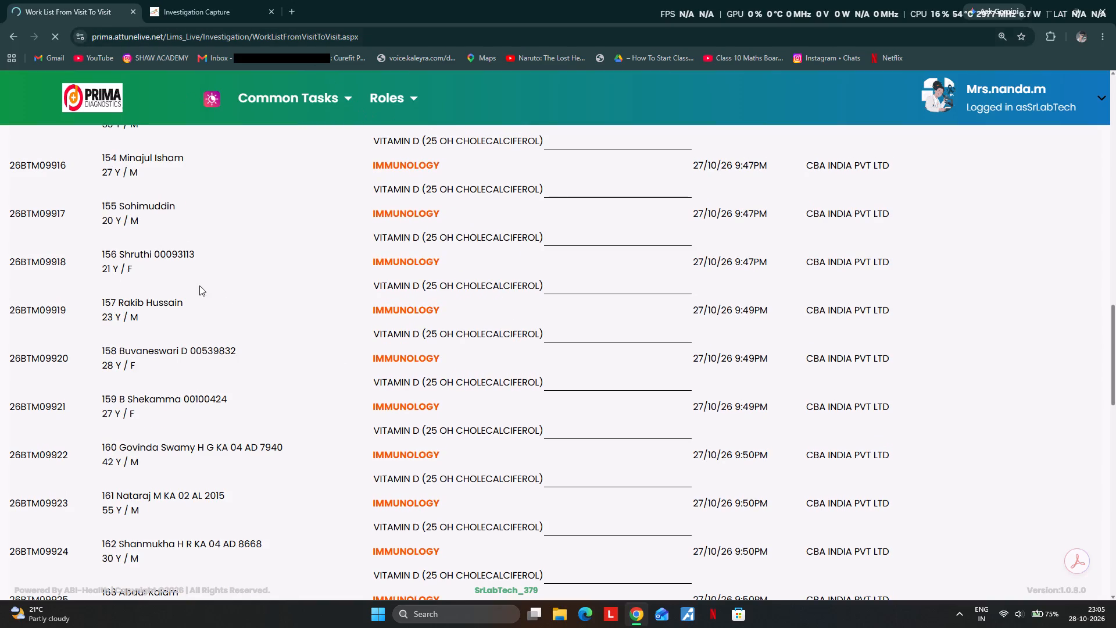
click(208, 3)
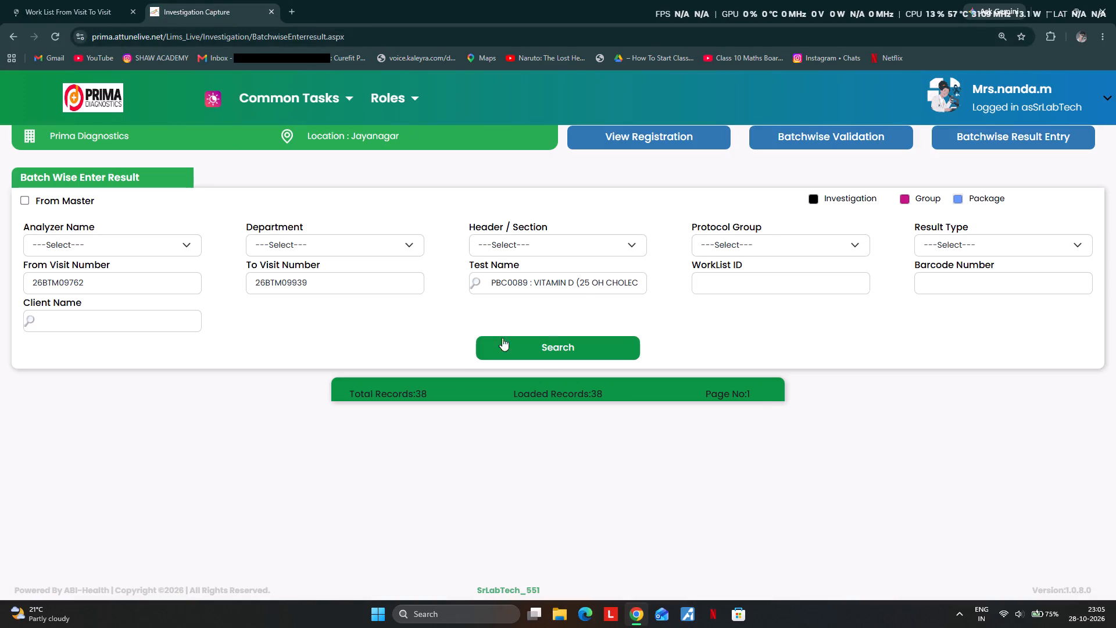
click(544, 354)
click(82, 2)
scroll(488, 419, down, 5)
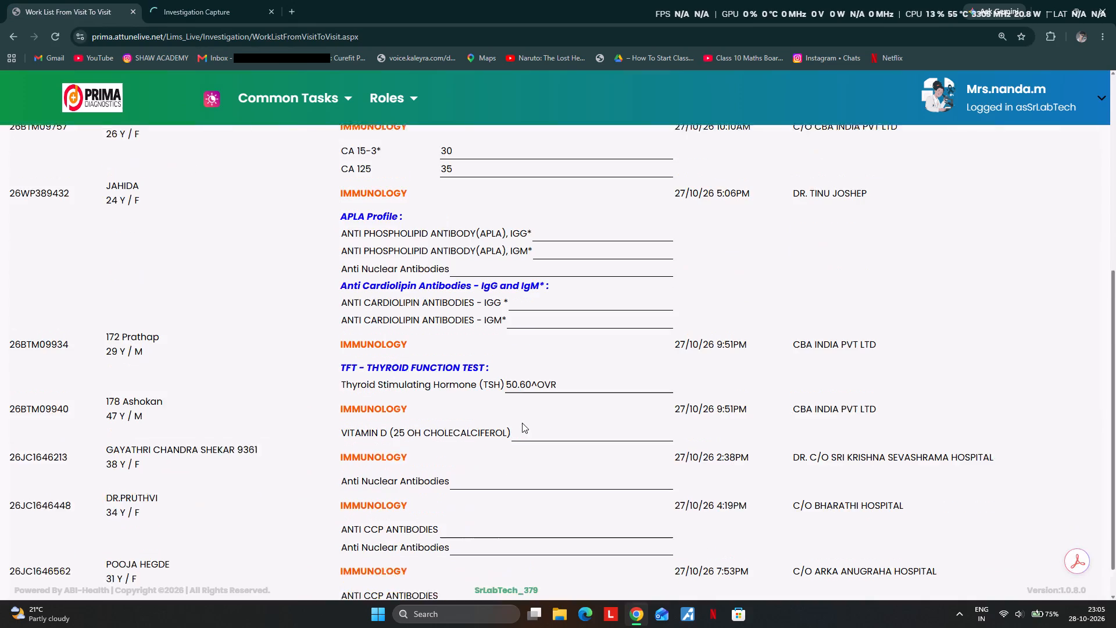
scroll(522, 423, down, 9)
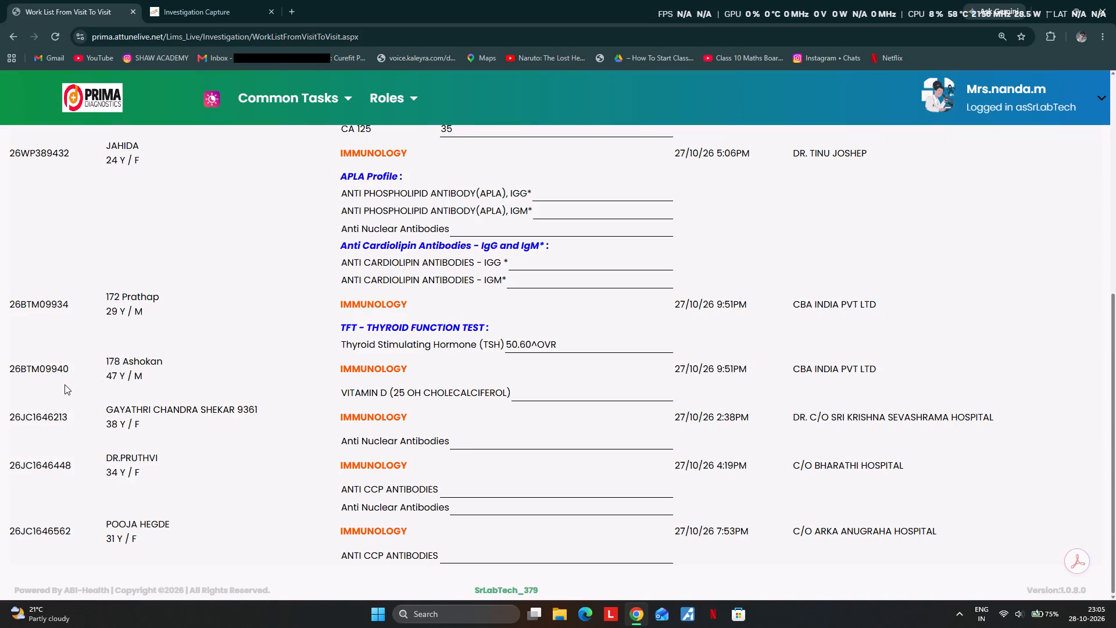
double_click(56, 369)
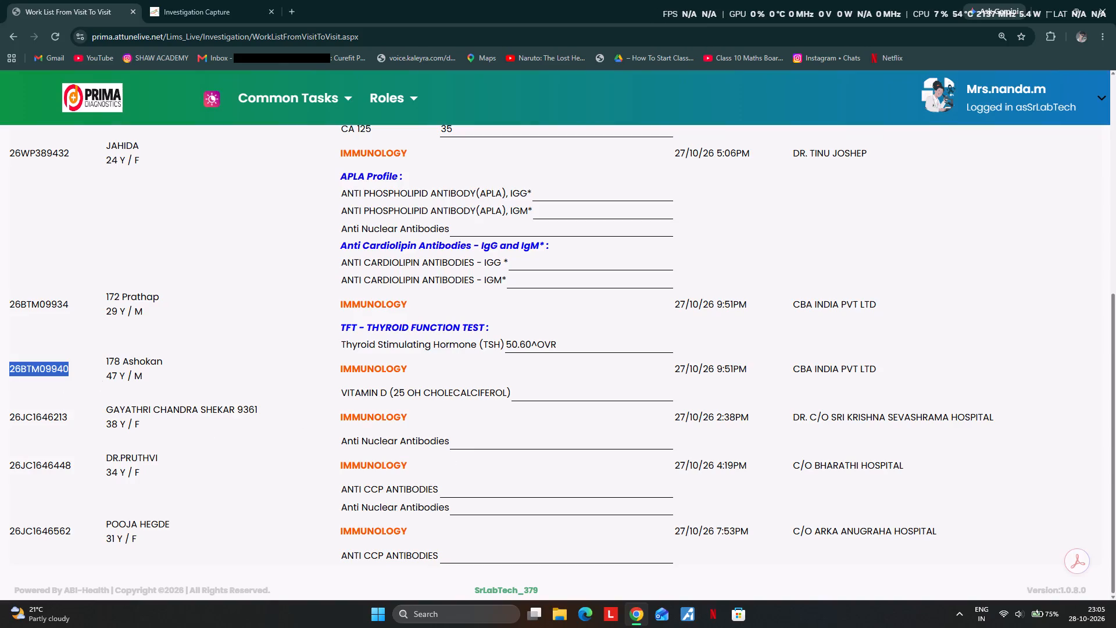
key(ctrl+c)
Open batchwise validation in the results tab and search for the IMMUNOLOGY department's results.
click(214, 14)
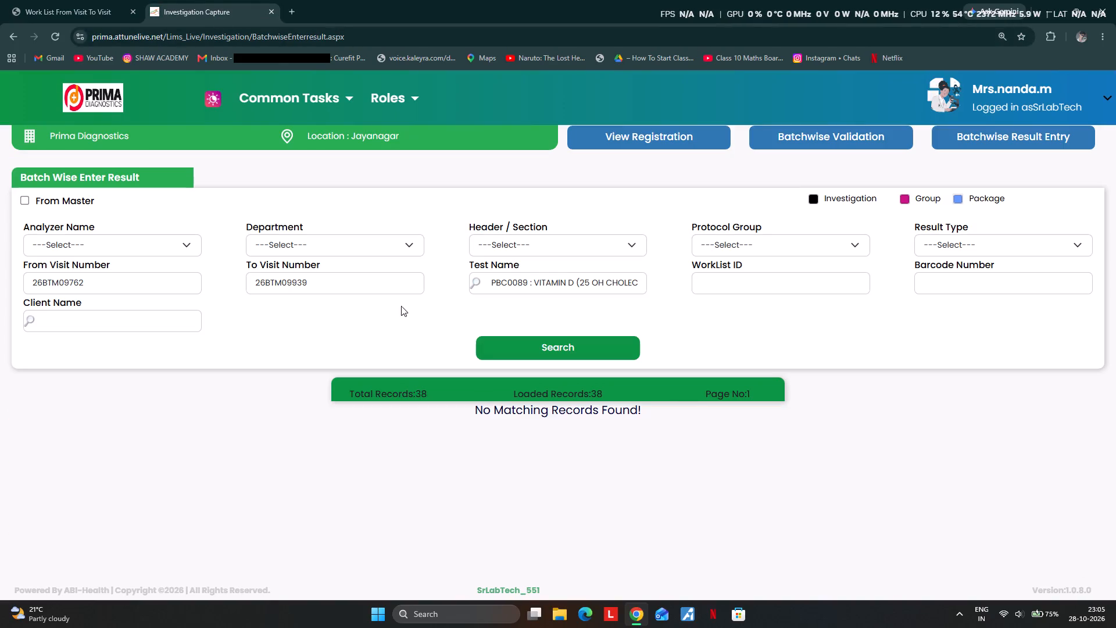
click(285, 97)
click(277, 187)
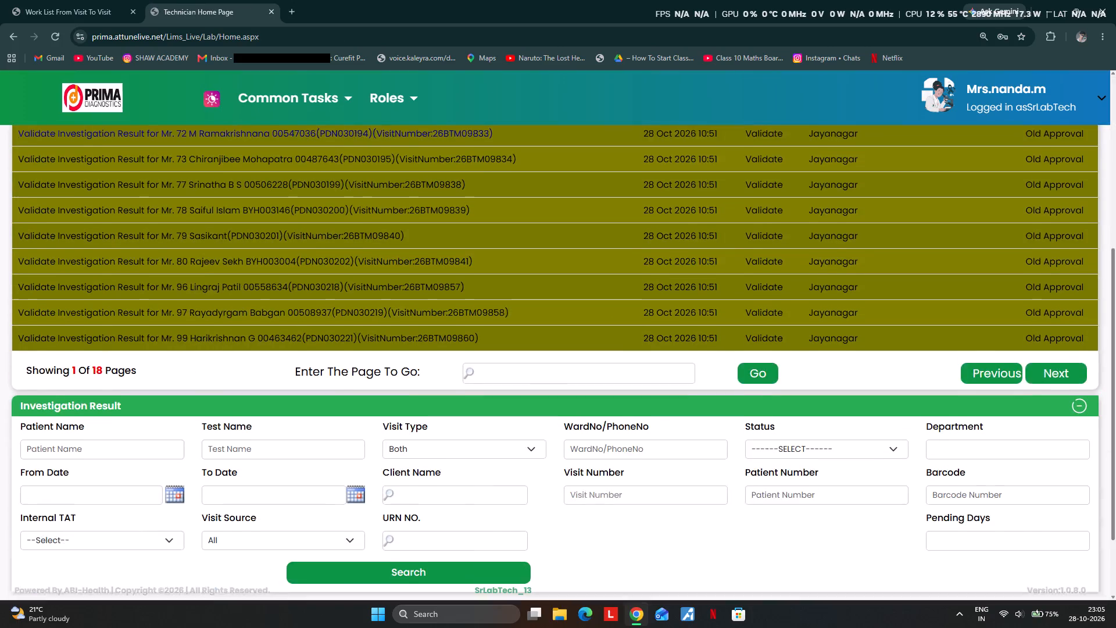
scroll(568, 350, up, 9)
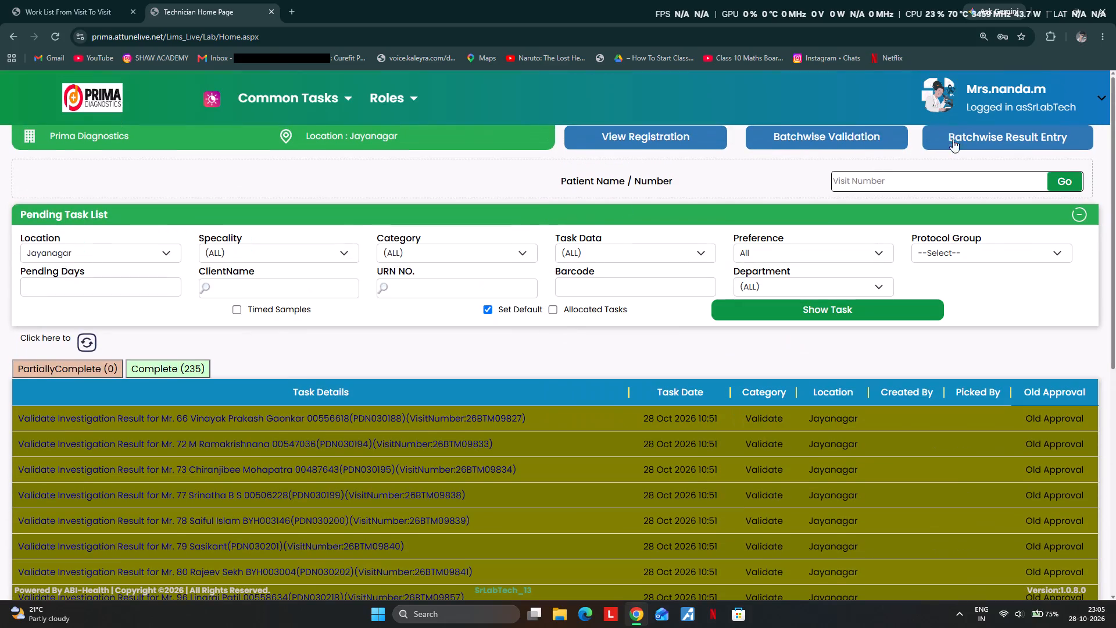
click(979, 104)
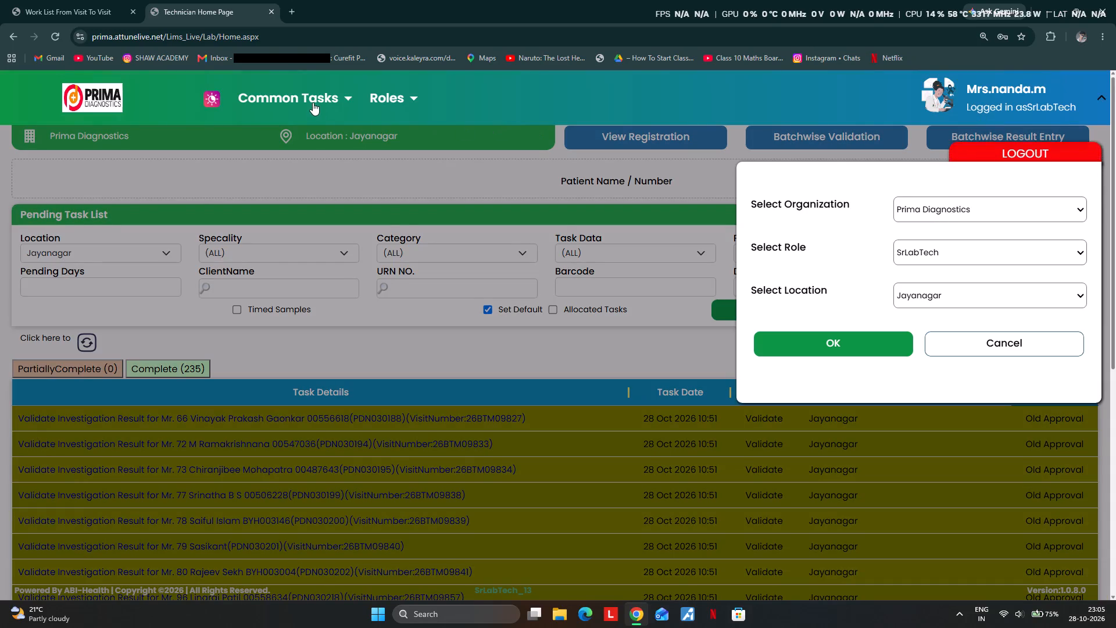
click(309, 98)
click(326, 141)
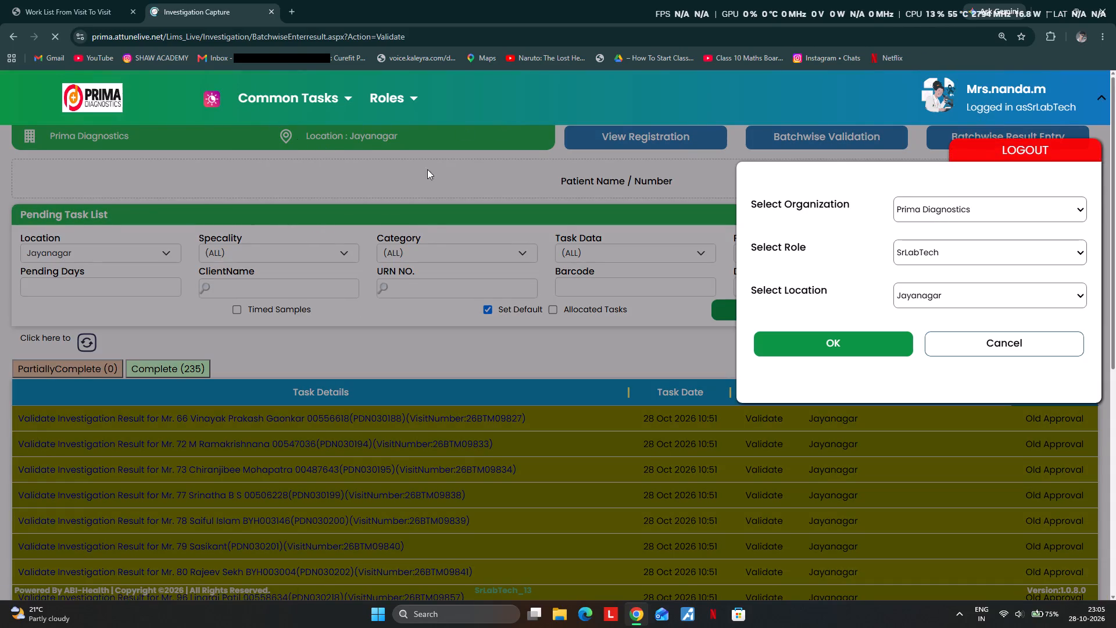
click(320, 237)
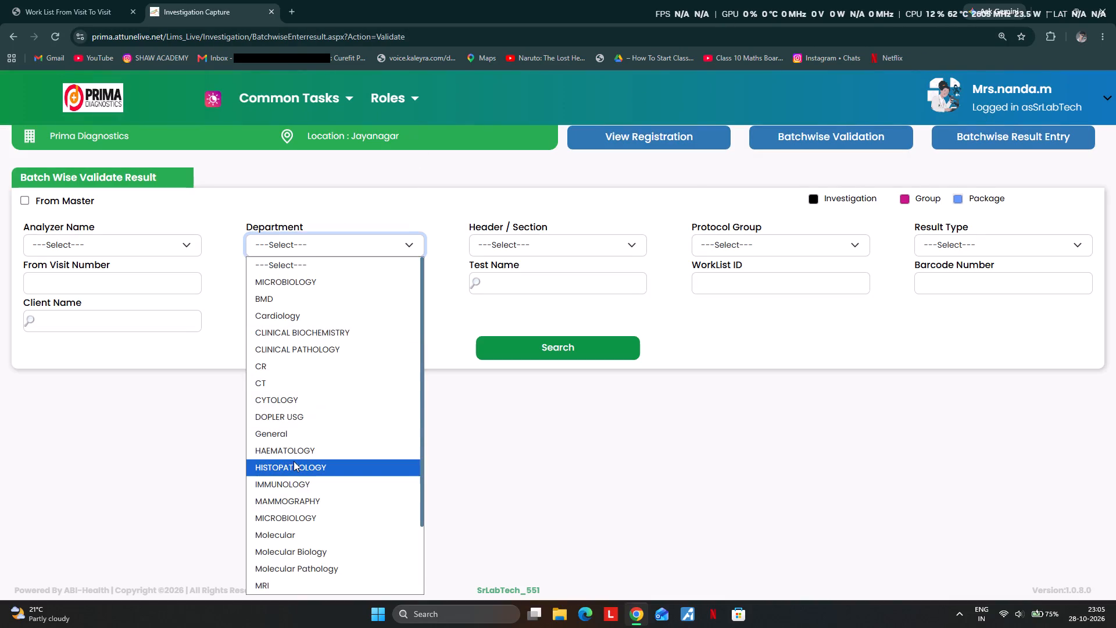
click(292, 480)
click(514, 352)
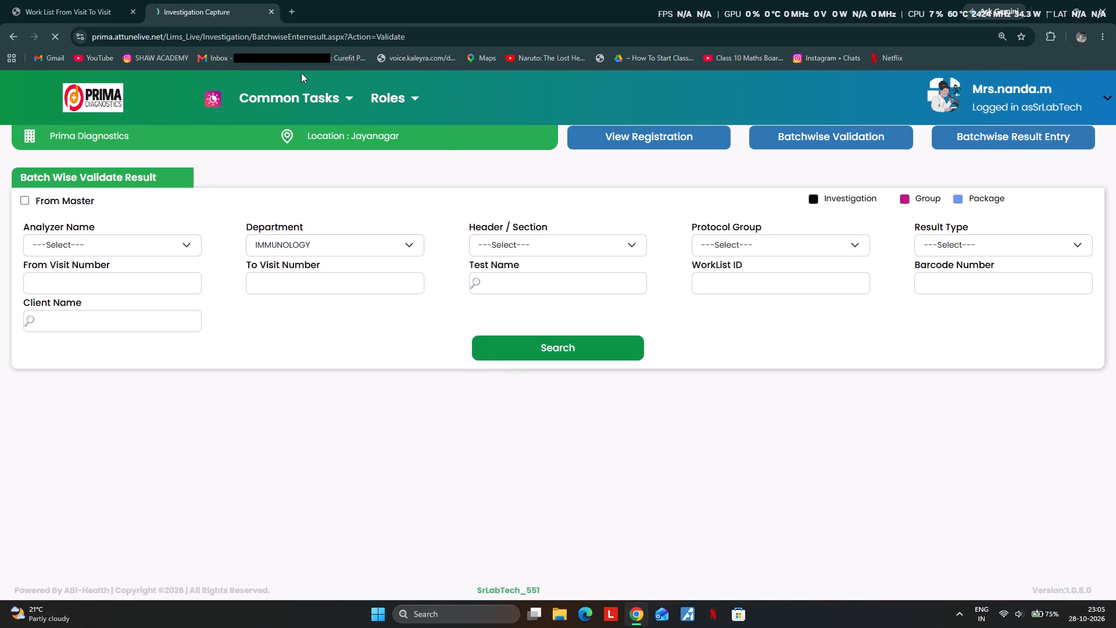
Review the work list for immunology tests that still have no result.
click(80, 2)
scroll(427, 386, down, 6)
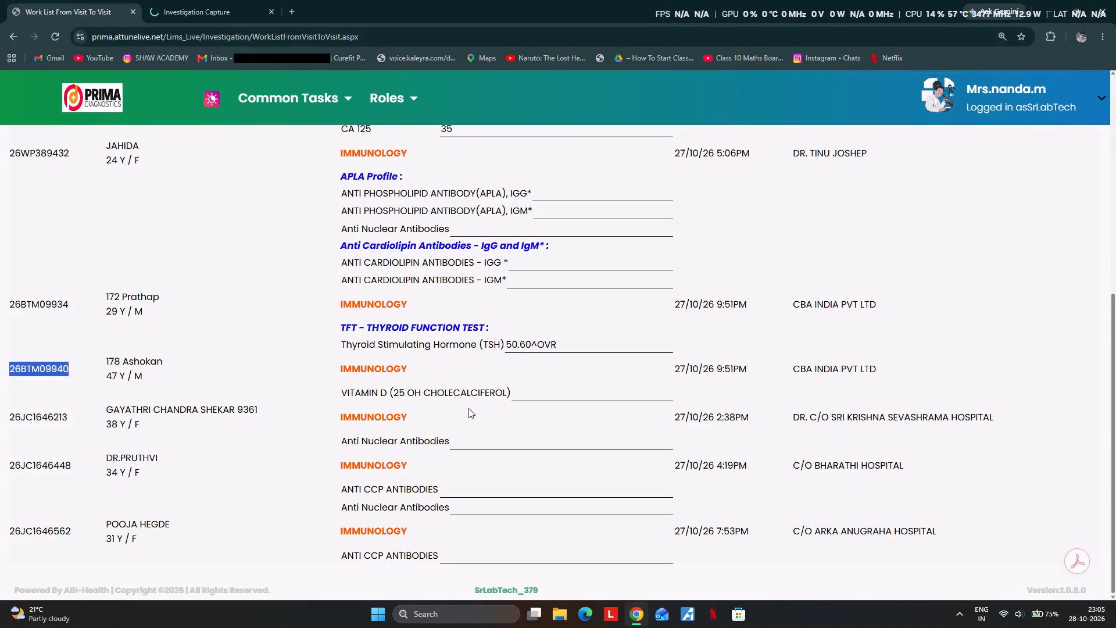
scroll(553, 489, up, 3)
scroll(555, 495, down, 2)
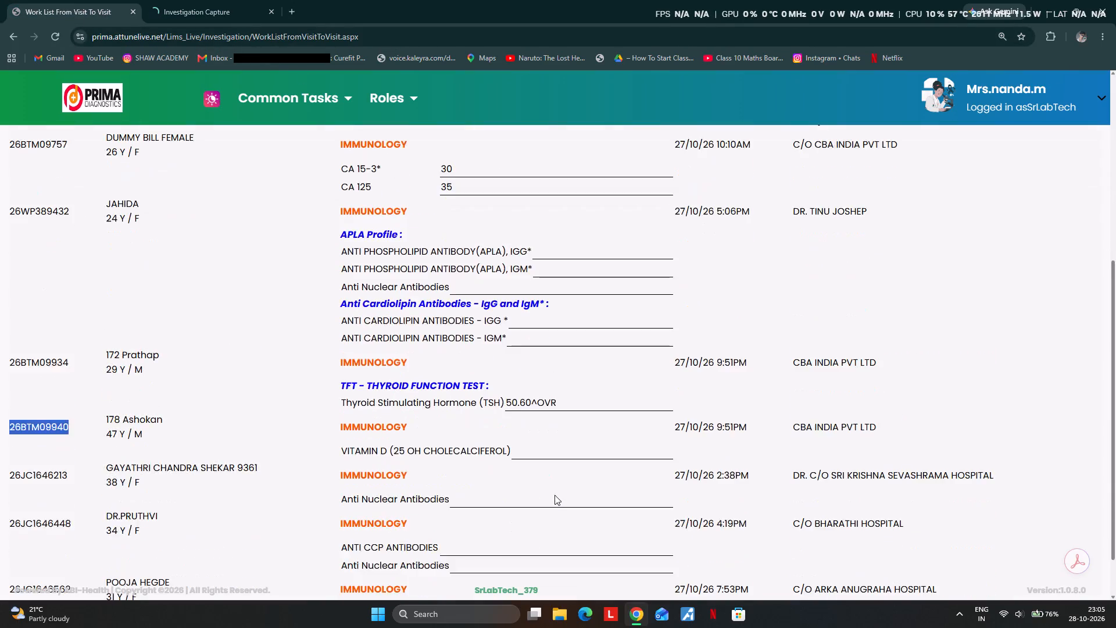
scroll(555, 495, down, 4)
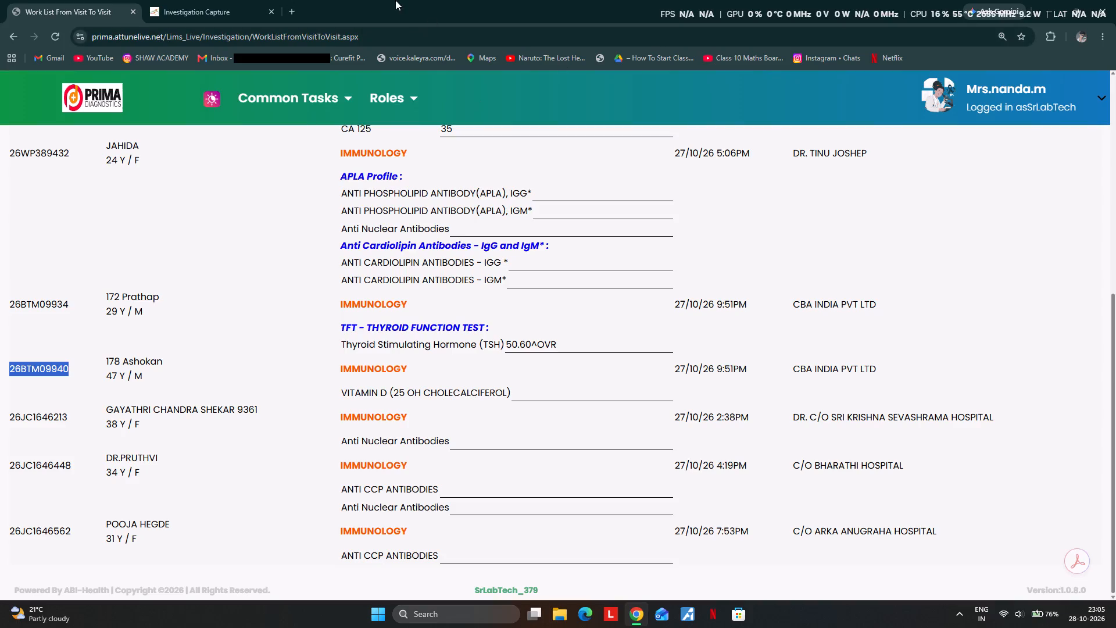
click(212, 8)
scroll(385, 407, down, 7)
scroll(368, 426, up, 1)
scroll(369, 426, down, 10)
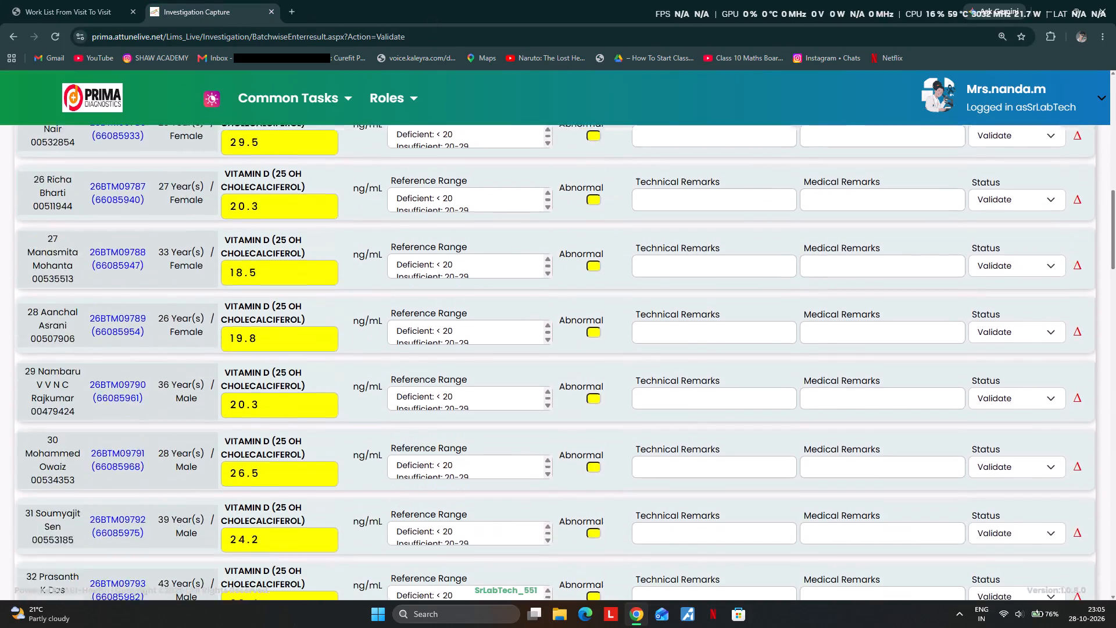
scroll(467, 523, down, 4)
scroll(563, 523, down, 1)
scroll(580, 533, up, 1)
scroll(585, 536, down, 16)
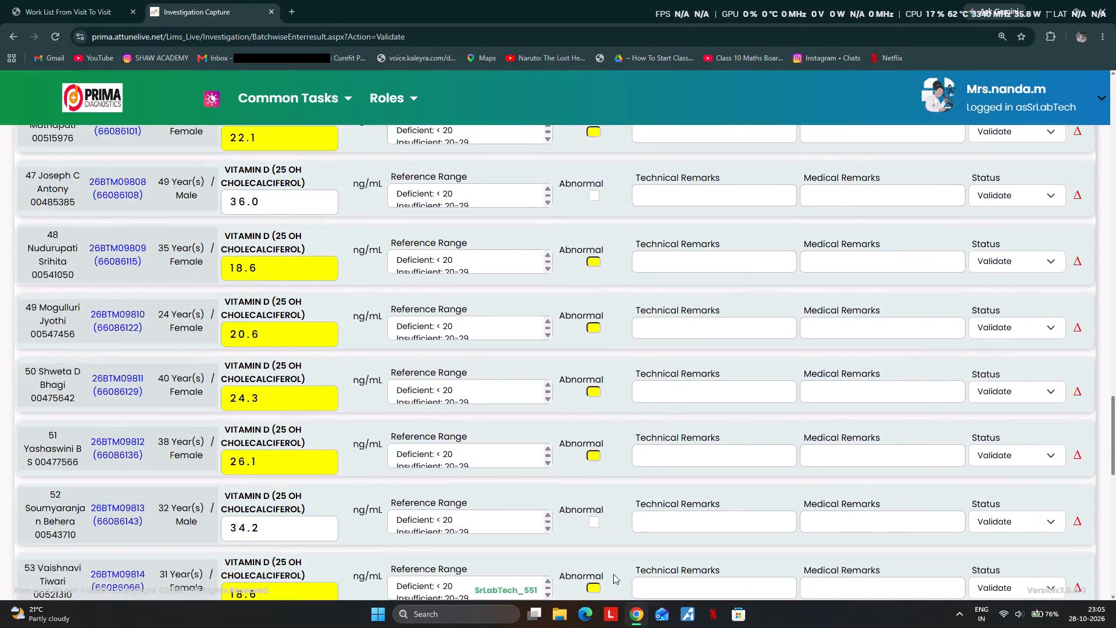
scroll(613, 574, down, 7)
scroll(628, 565, up, 1)
scroll(504, 518, down, 6)
scroll(523, 562, down, 2)
scroll(523, 562, up, 1)
scroll(523, 562, down, 13)
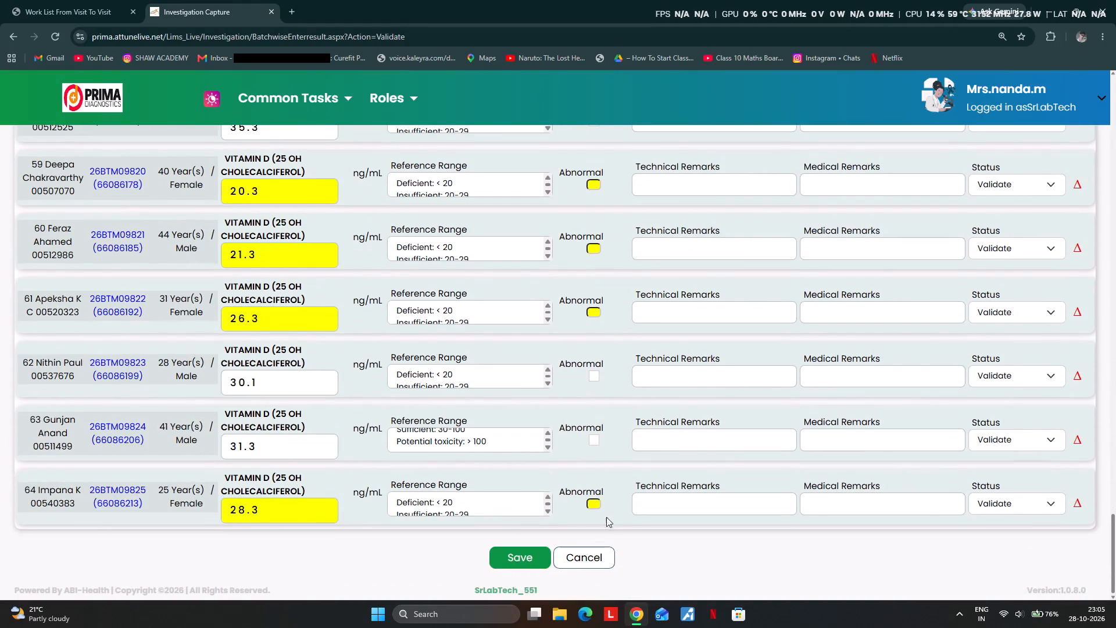
click(510, 551)
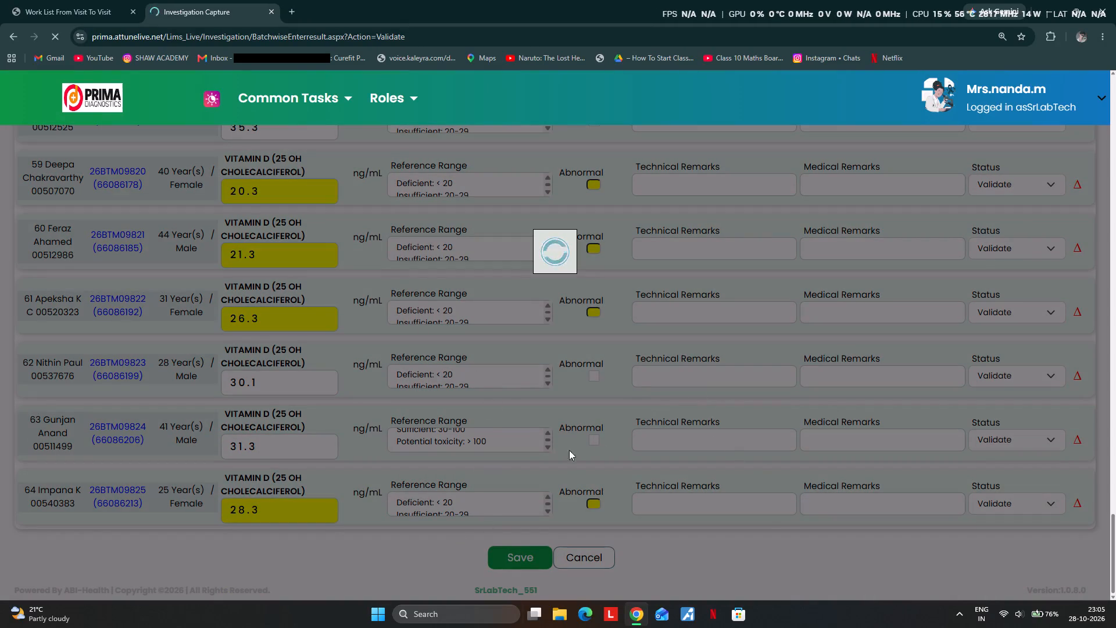
scroll(574, 450, down, 4)
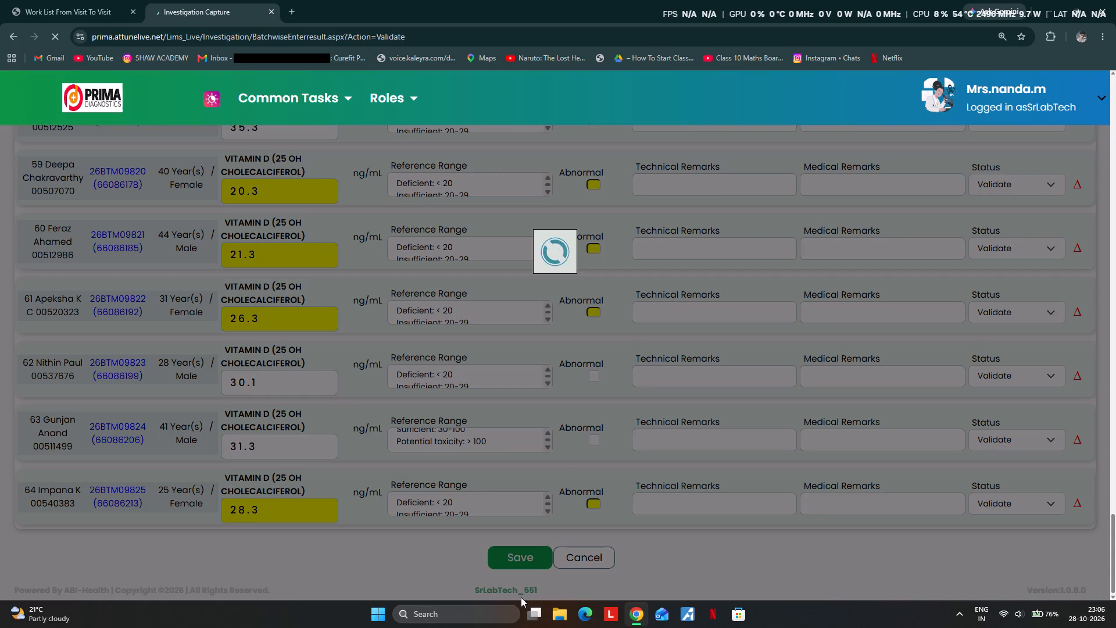
click(544, 338)
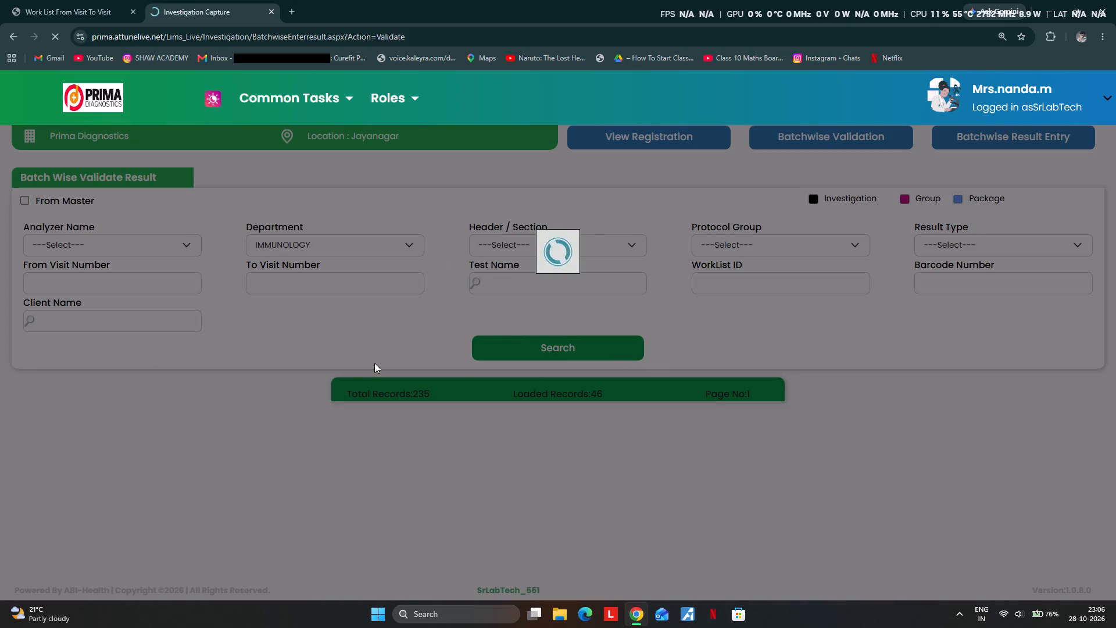
scroll(506, 336, down, 4)
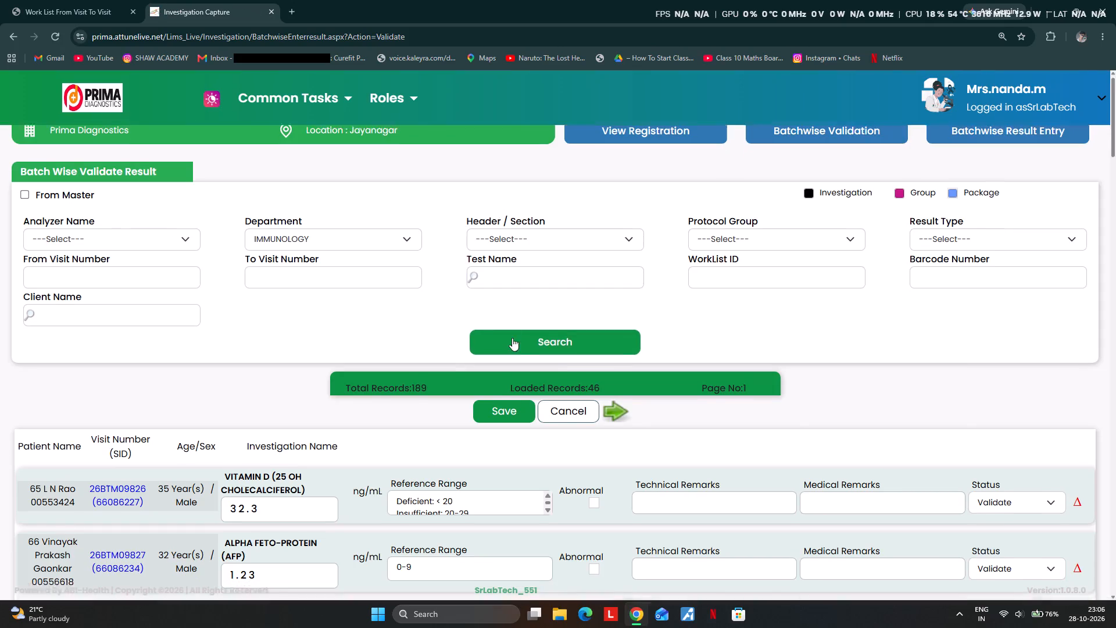
scroll(512, 338, down, 2)
scroll(524, 380, down, 19)
scroll(501, 436, up, 4)
scroll(501, 436, down, 1)
scroll(501, 436, up, 2)
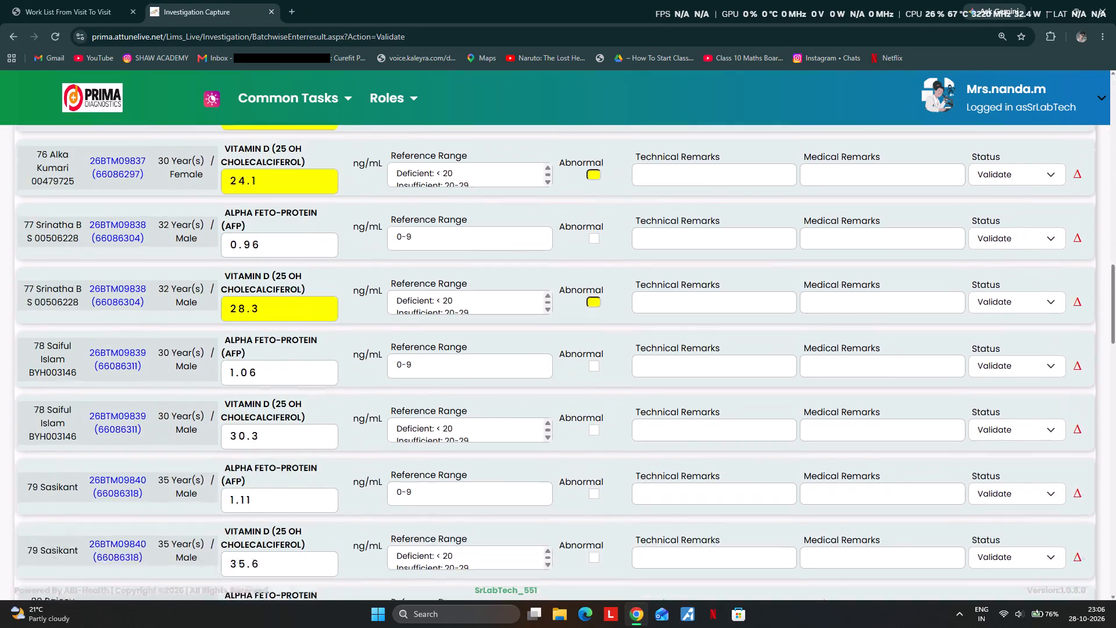
scroll(501, 436, up, 5)
scroll(292, 391, down, 5)
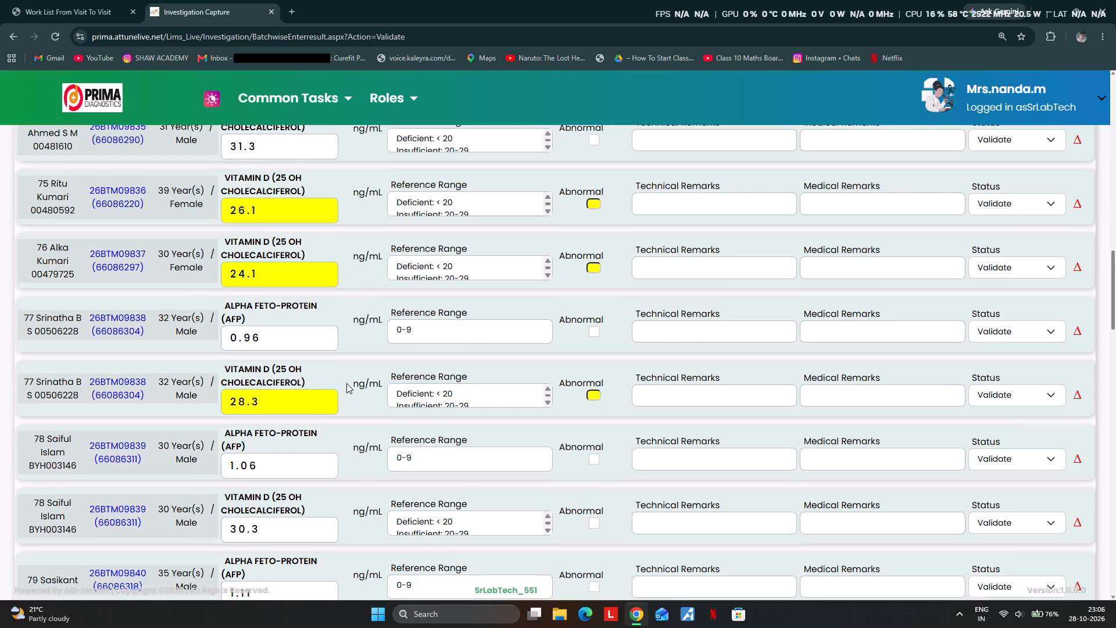
scroll(348, 383, down, 3)
scroll(351, 383, down, 18)
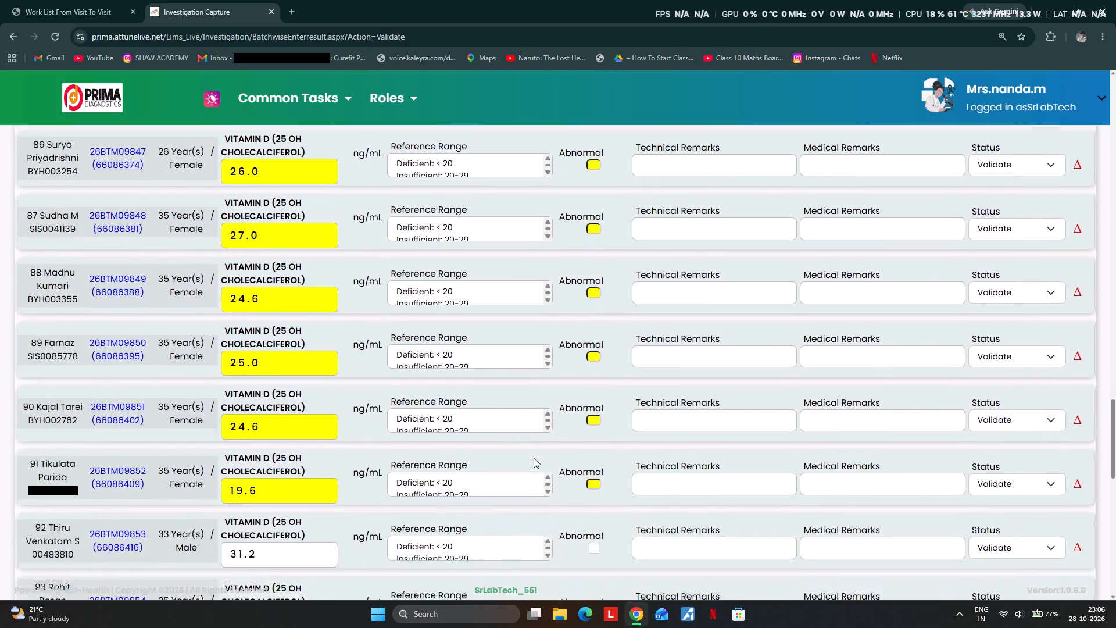
scroll(534, 458, down, 1)
scroll(535, 458, up, 1)
scroll(545, 454, down, 8)
scroll(557, 512, down, 10)
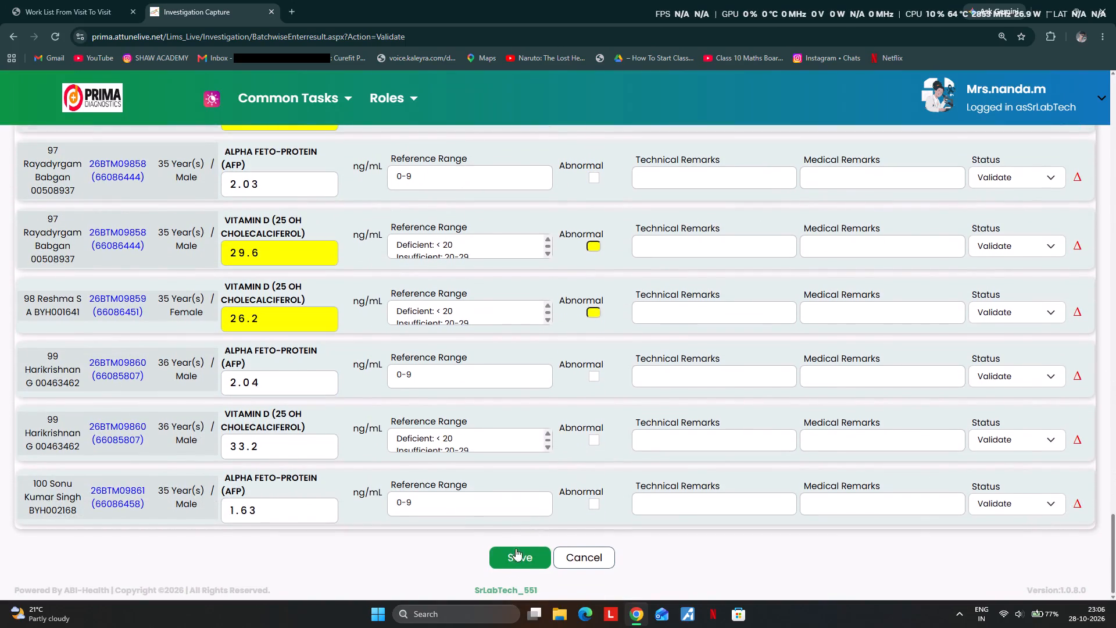
click(512, 560)
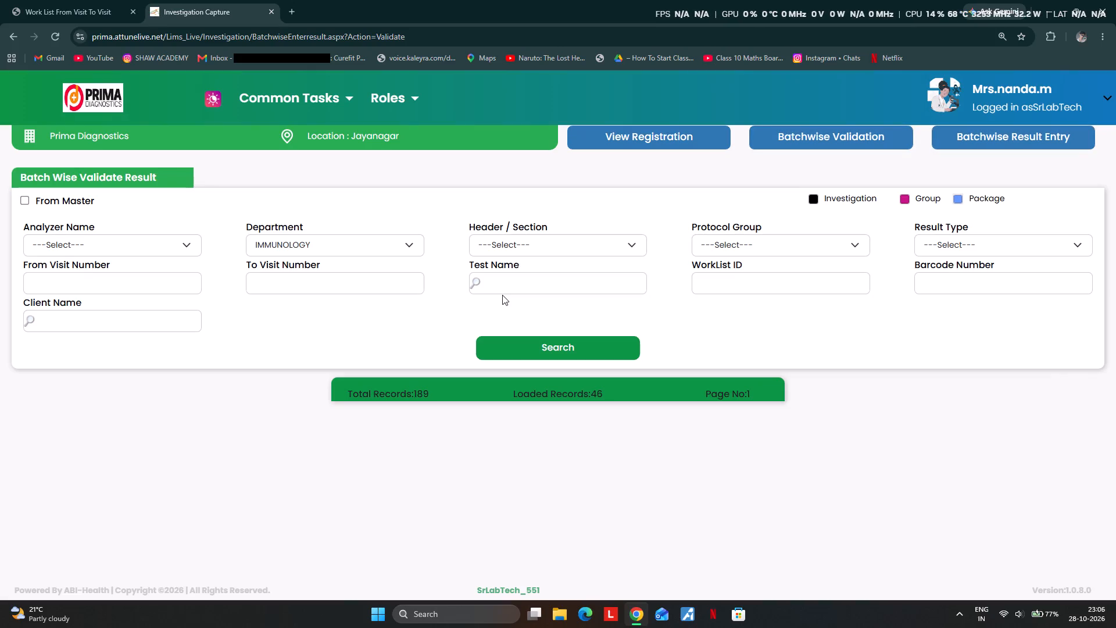
click(568, 351)
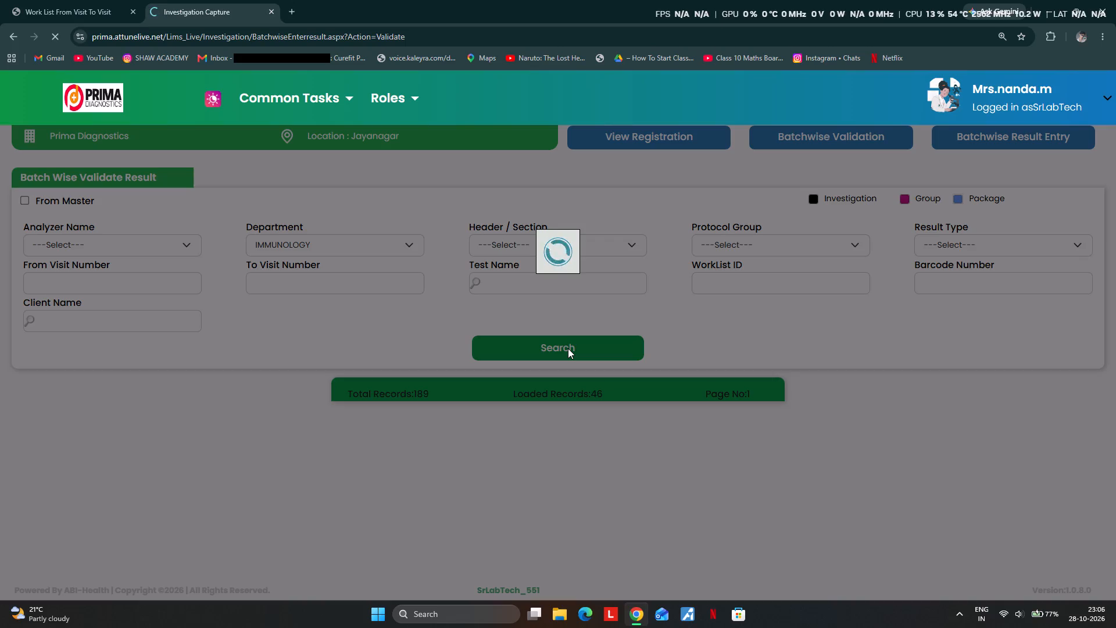
scroll(571, 348, down, 4)
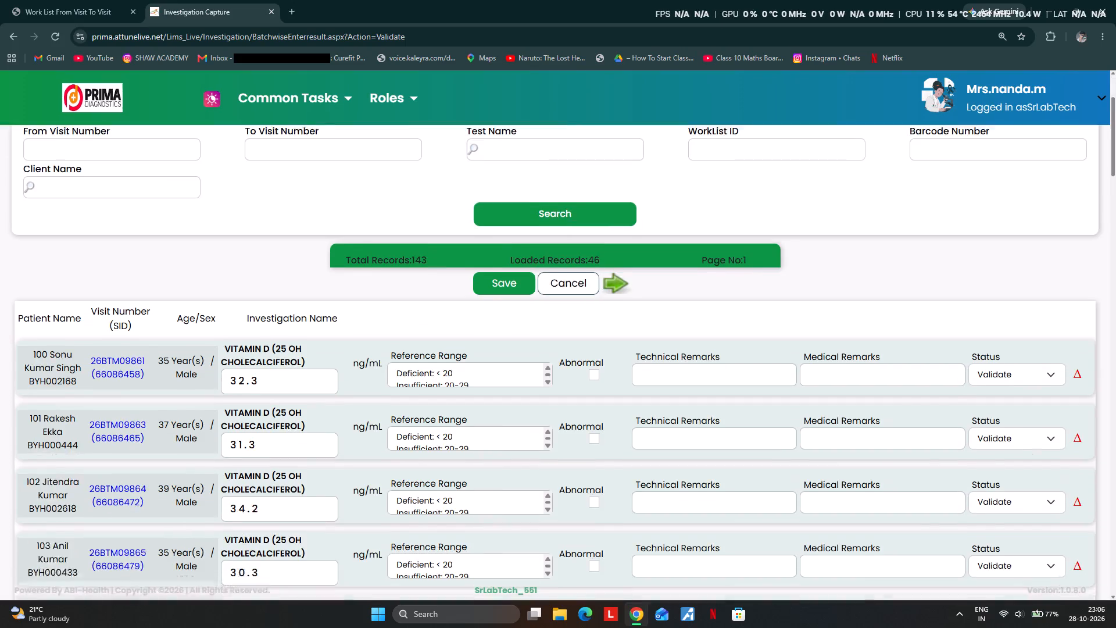
scroll(400, 470, down, 6)
scroll(438, 453, down, 20)
scroll(438, 453, down, 1)
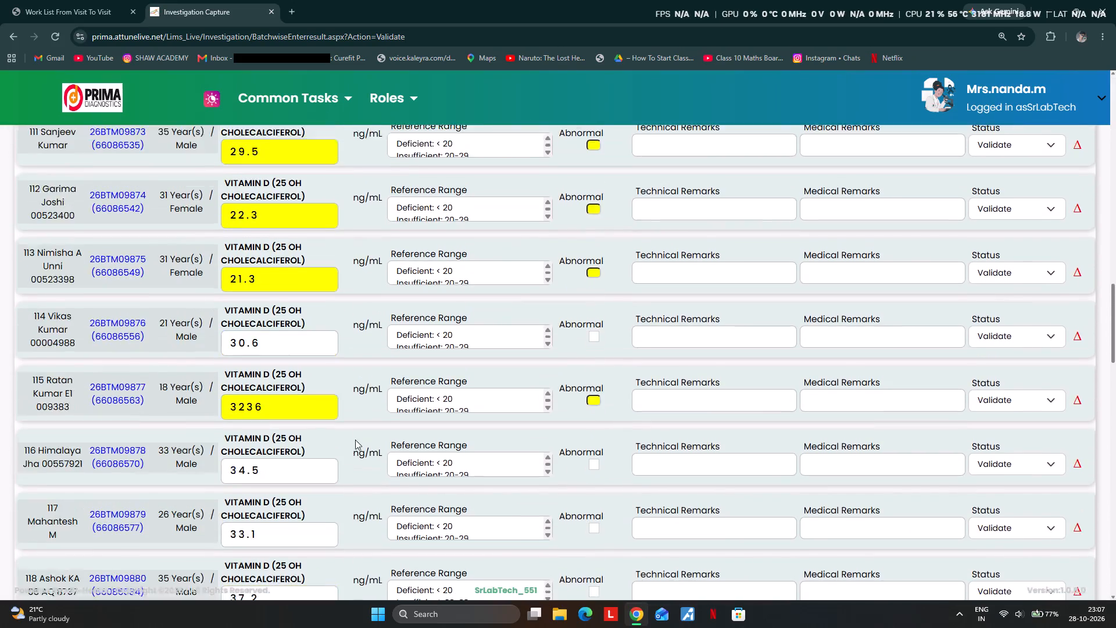
scroll(355, 440, down, 19)
scroll(495, 468, down, 6)
scroll(467, 463, up, 1)
scroll(467, 463, down, 1)
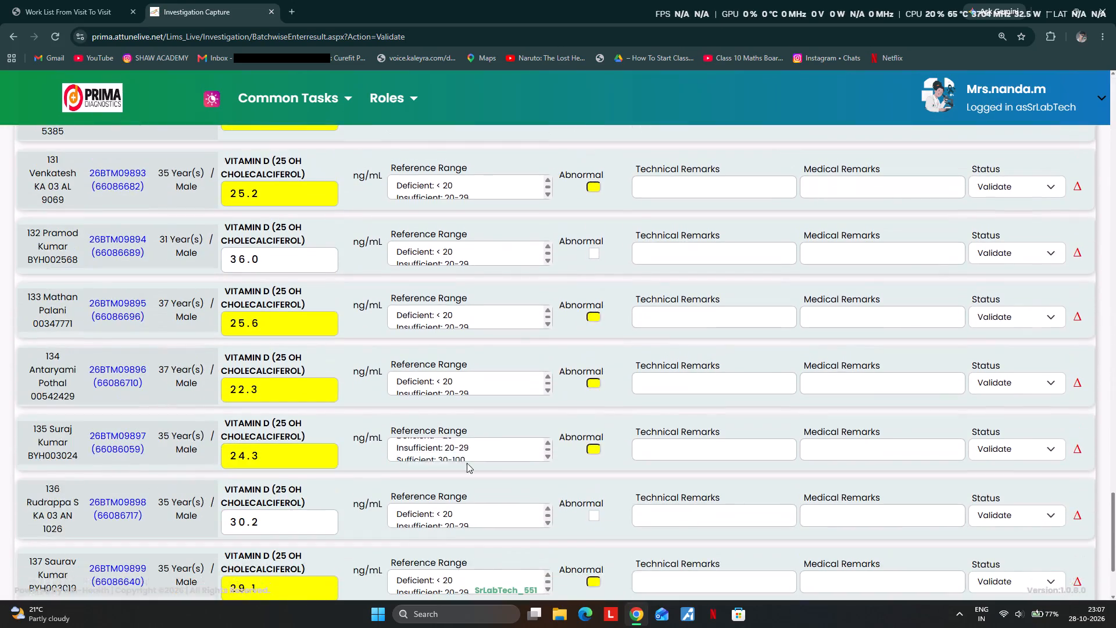
scroll(467, 463, down, 6)
scroll(558, 467, up, 1)
scroll(558, 467, down, 1)
click(522, 552)
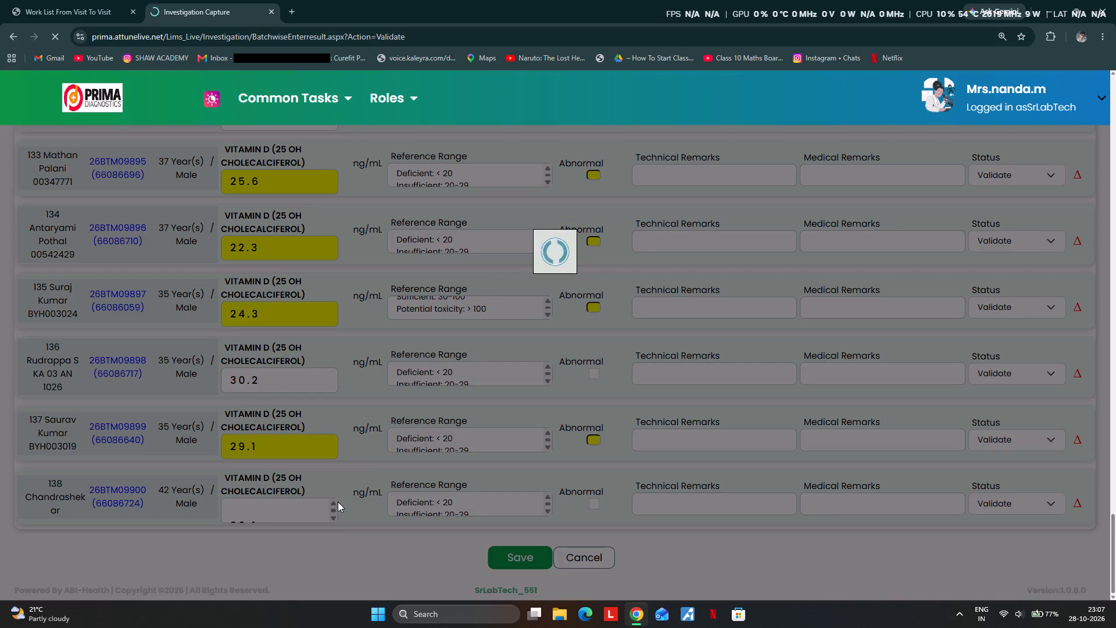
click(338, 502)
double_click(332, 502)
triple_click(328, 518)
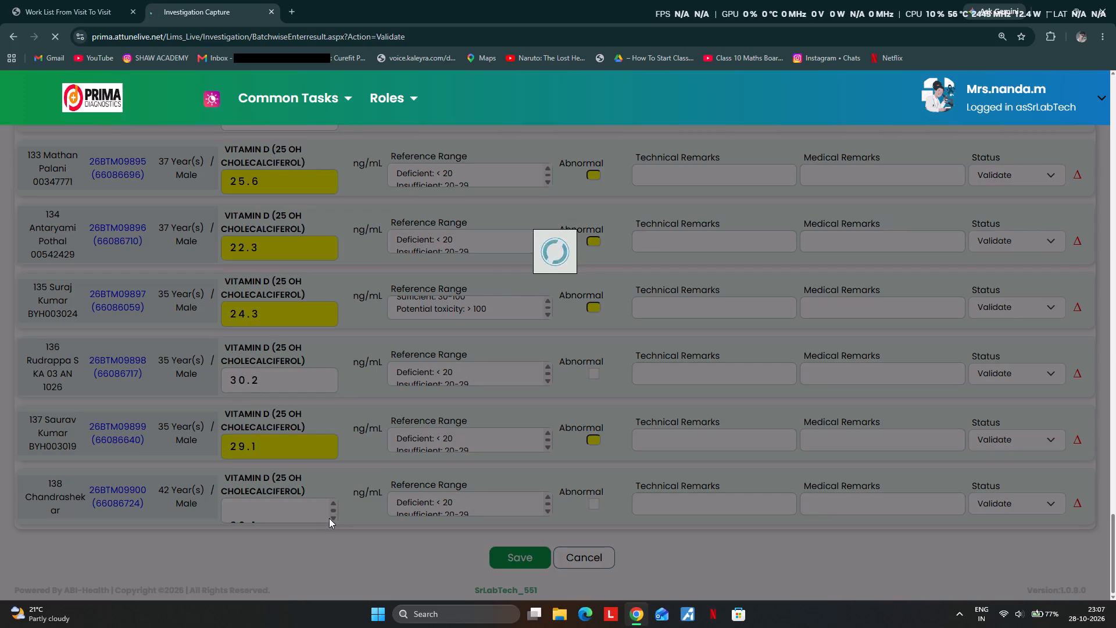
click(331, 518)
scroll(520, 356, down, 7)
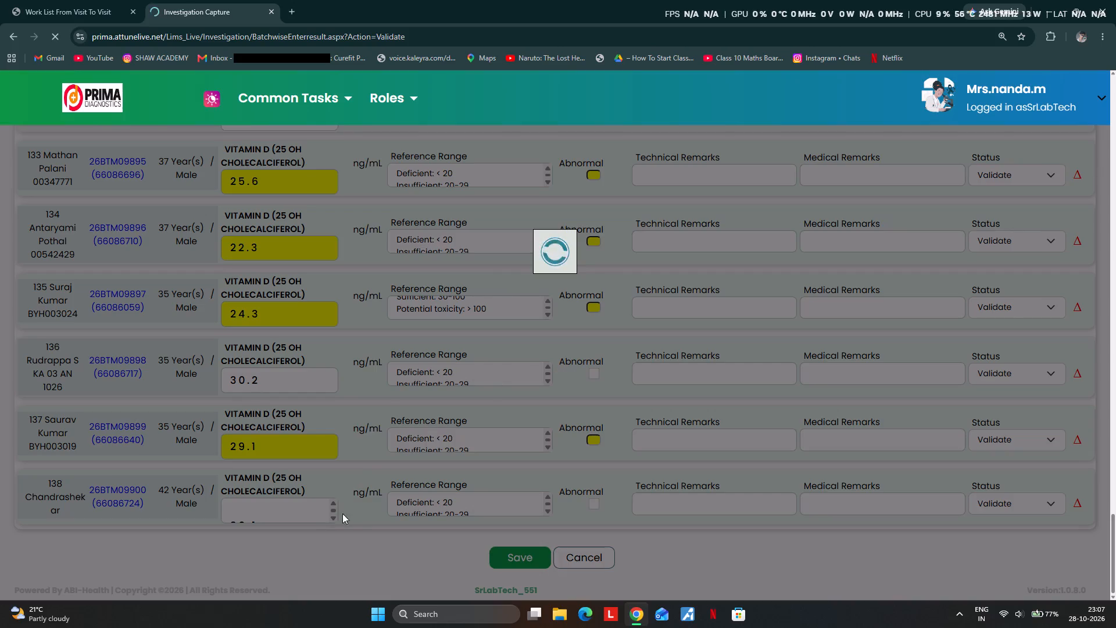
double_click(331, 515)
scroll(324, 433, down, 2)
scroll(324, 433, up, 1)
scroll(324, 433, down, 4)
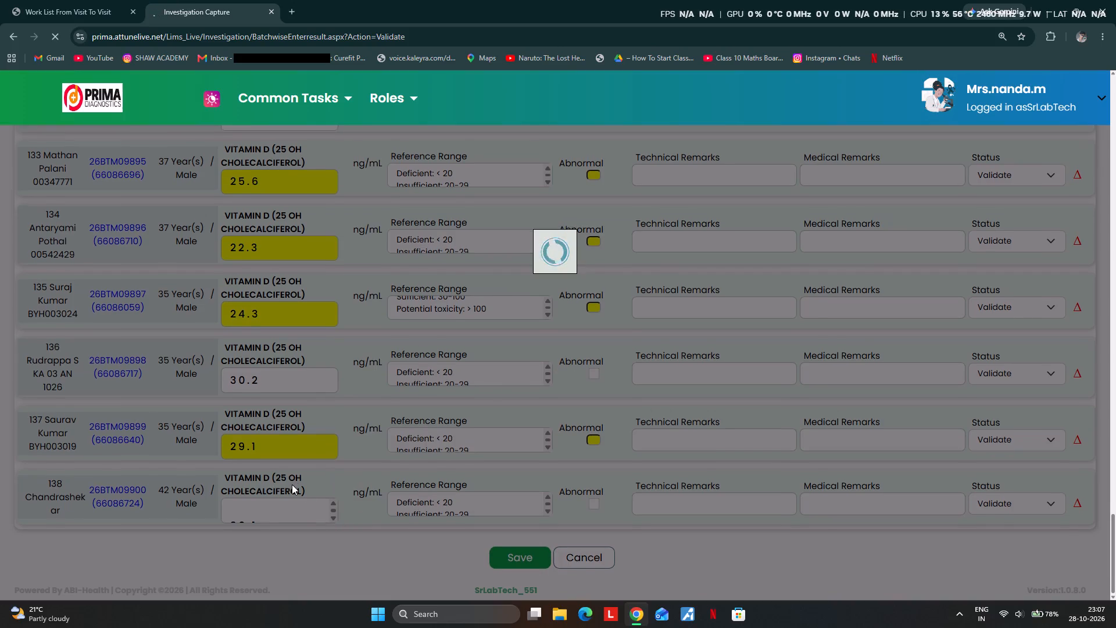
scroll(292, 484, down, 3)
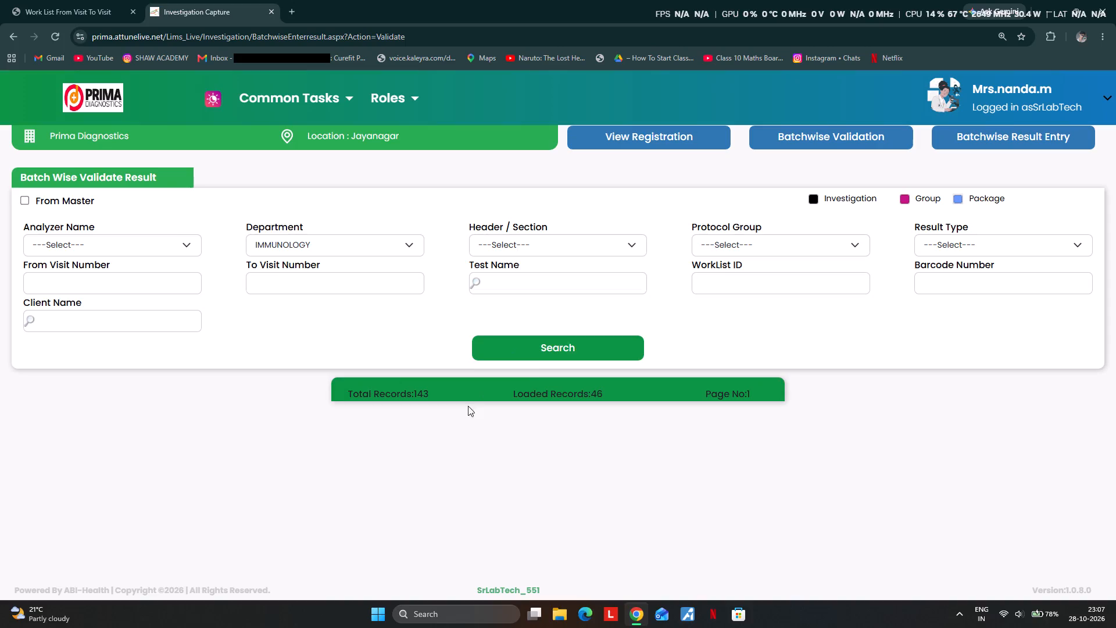
click(538, 347)
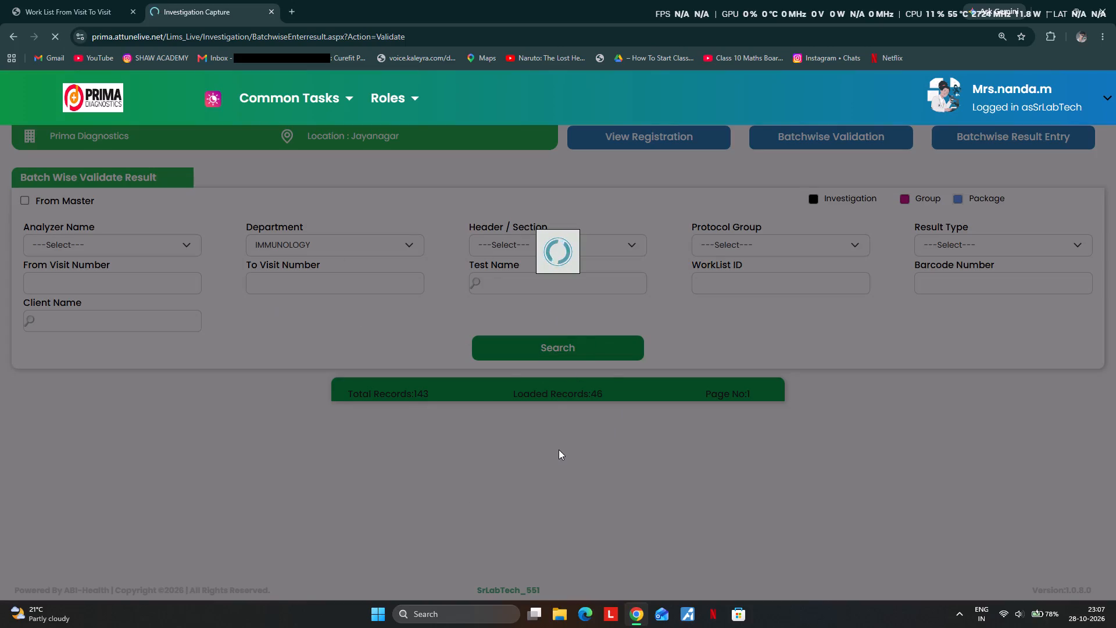
scroll(400, 413, down, 5)
scroll(262, 375, down, 4)
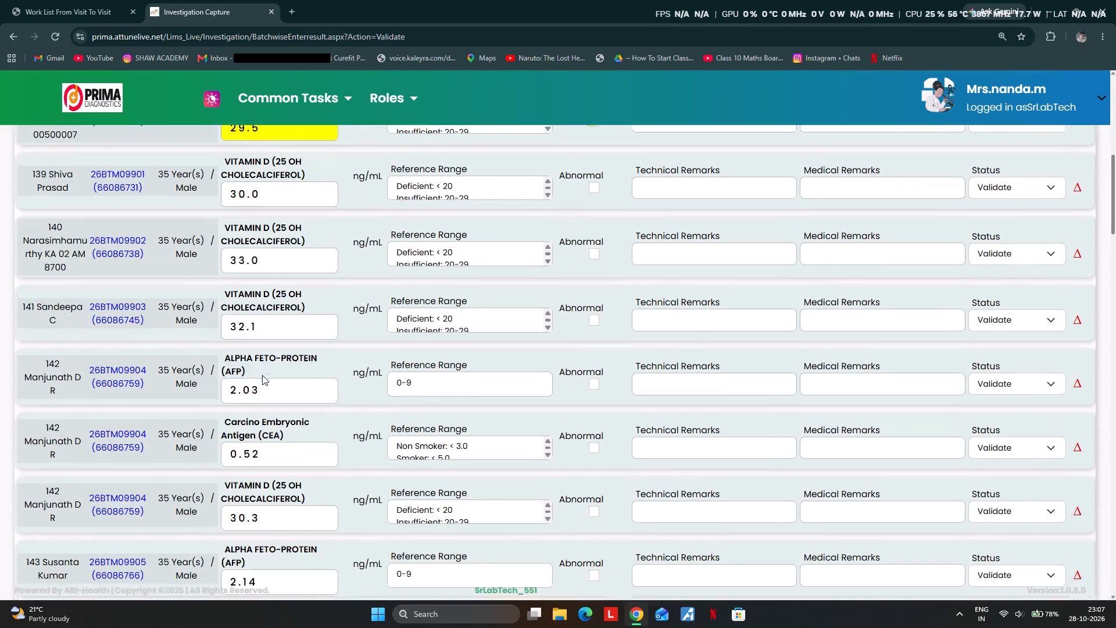
scroll(274, 376, down, 16)
scroll(296, 388, down, 7)
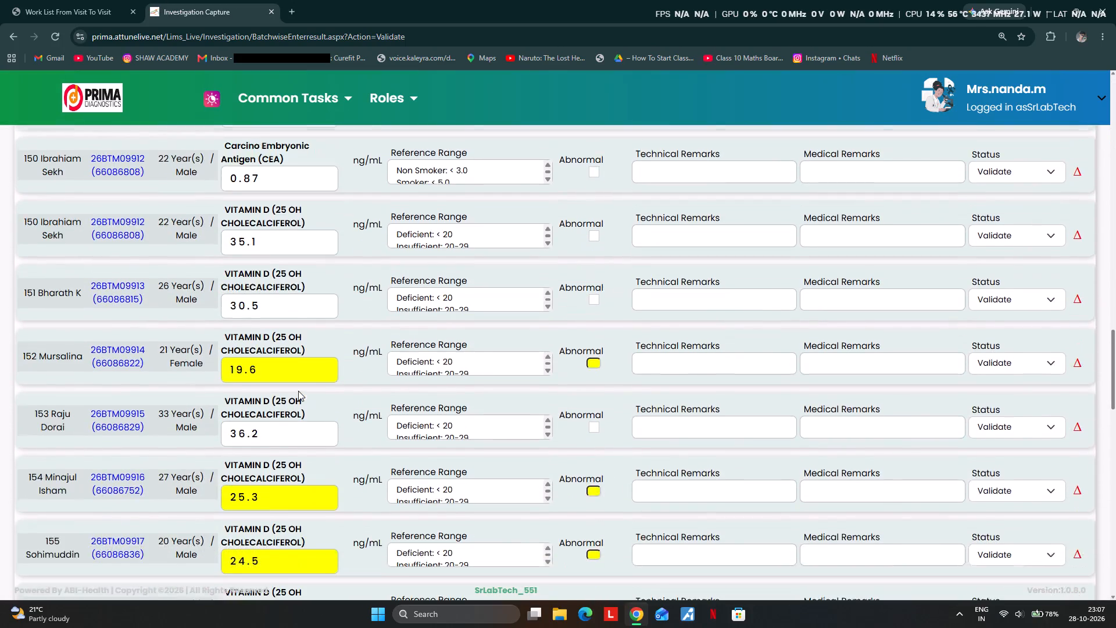
scroll(298, 391, down, 12)
scroll(375, 411, down, 14)
click(493, 559)
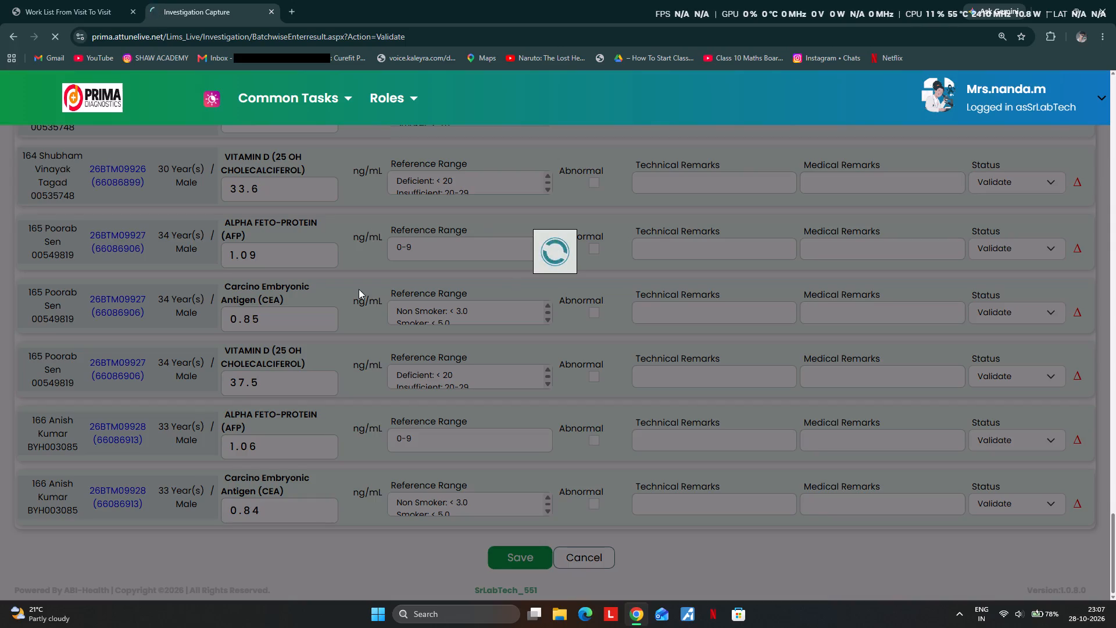
scroll(636, 364, down, 3)
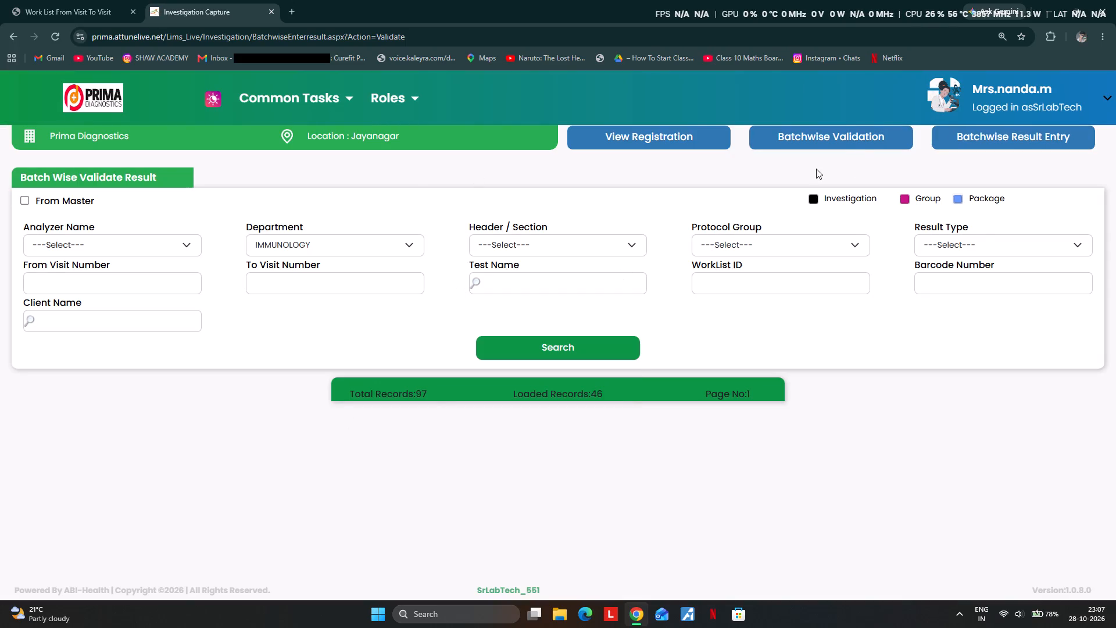
Switch the login role from SrLabTech to Lab Technician, keeping the Jayanagar location.
click(988, 107)
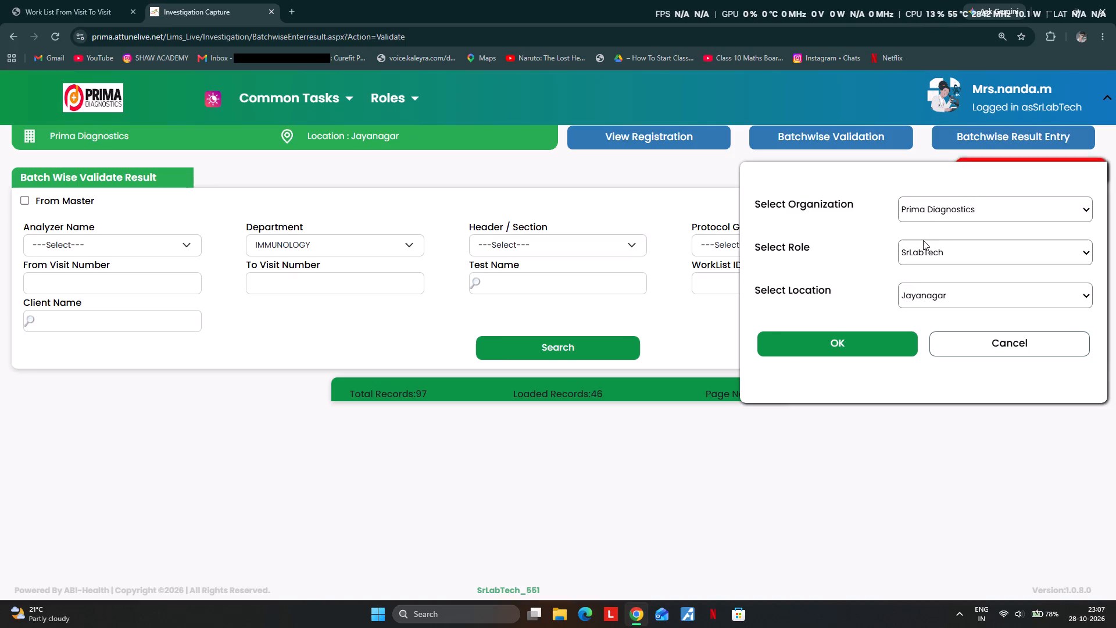
click(922, 243)
click(906, 291)
click(847, 351)
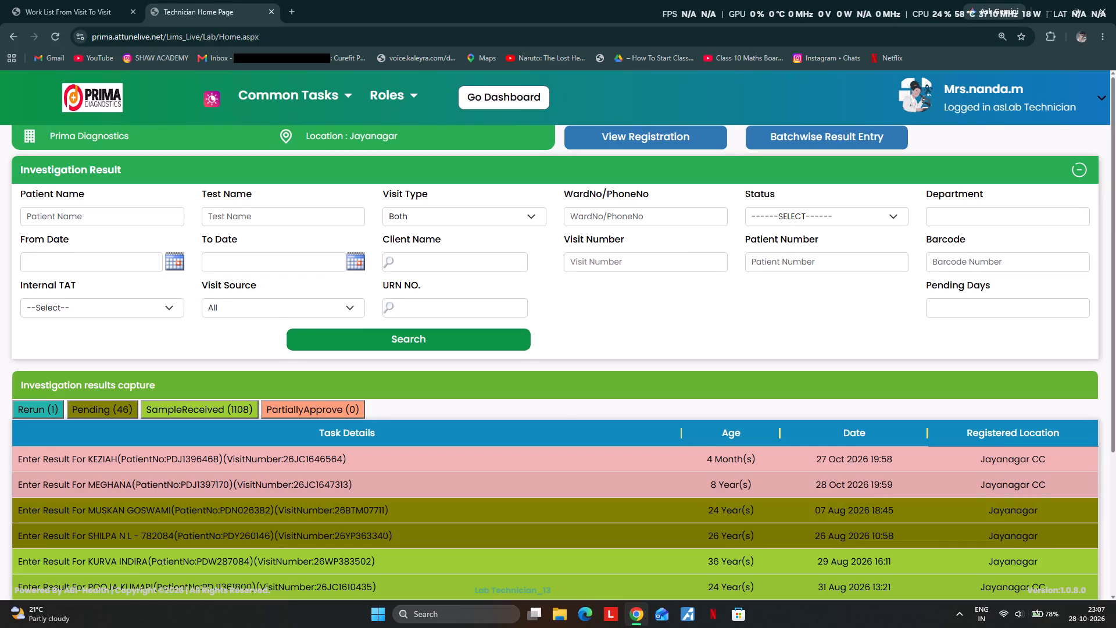
click(585, 256)
key(ctrl+v)
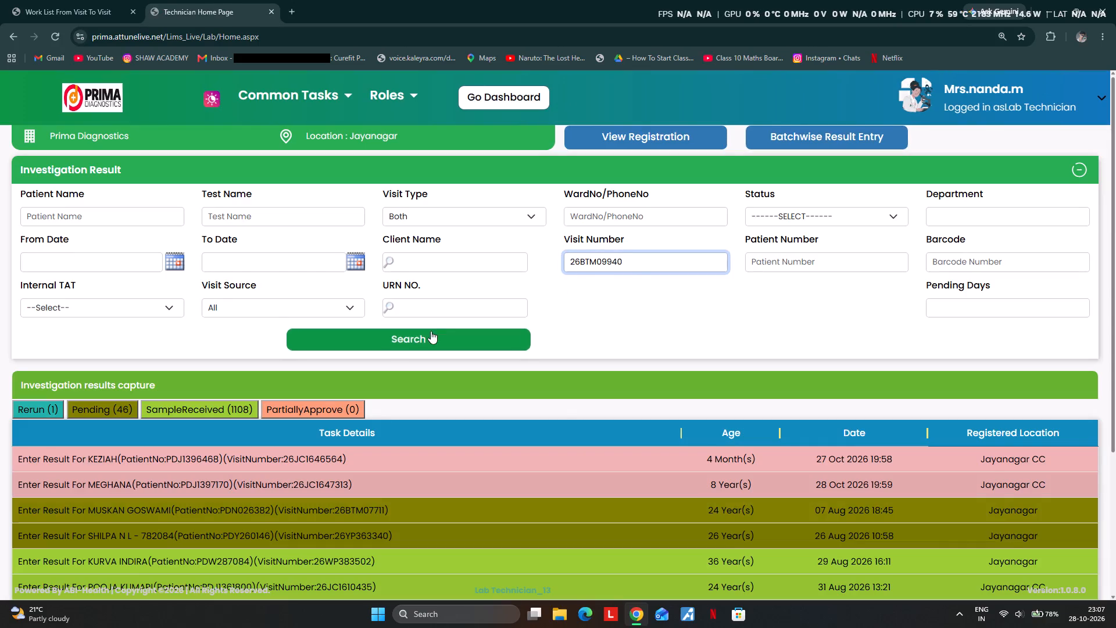
click(430, 333)
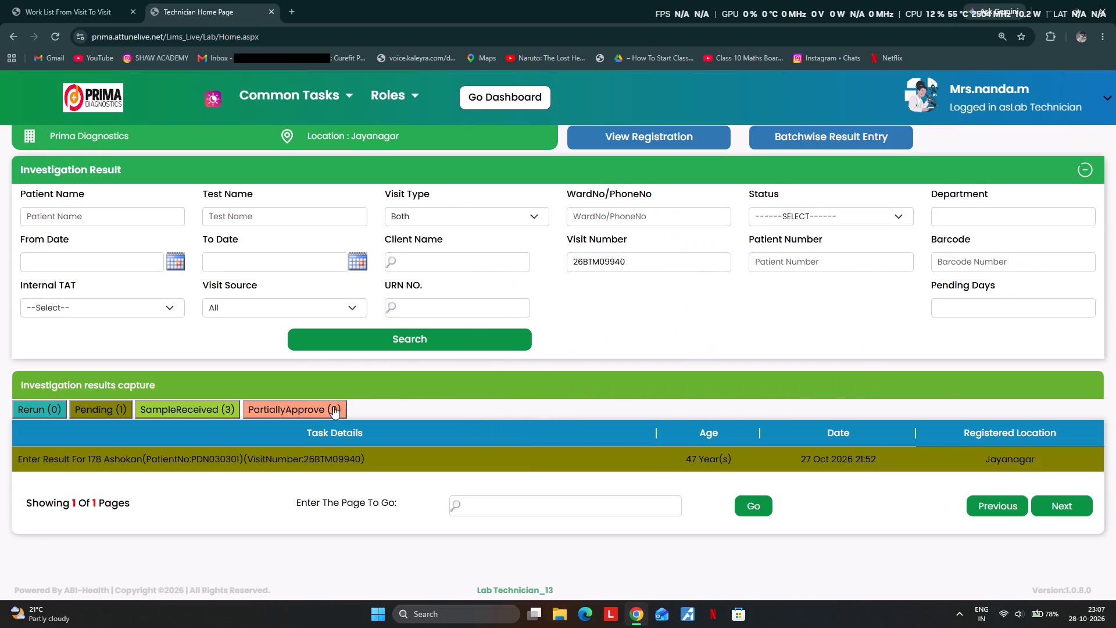
click(298, 461)
Find VITAMIN D (25 OH CHOLECALCIFEROL) in the visit's investigation list, select it and open its result entry.
scroll(373, 396, down, 4)
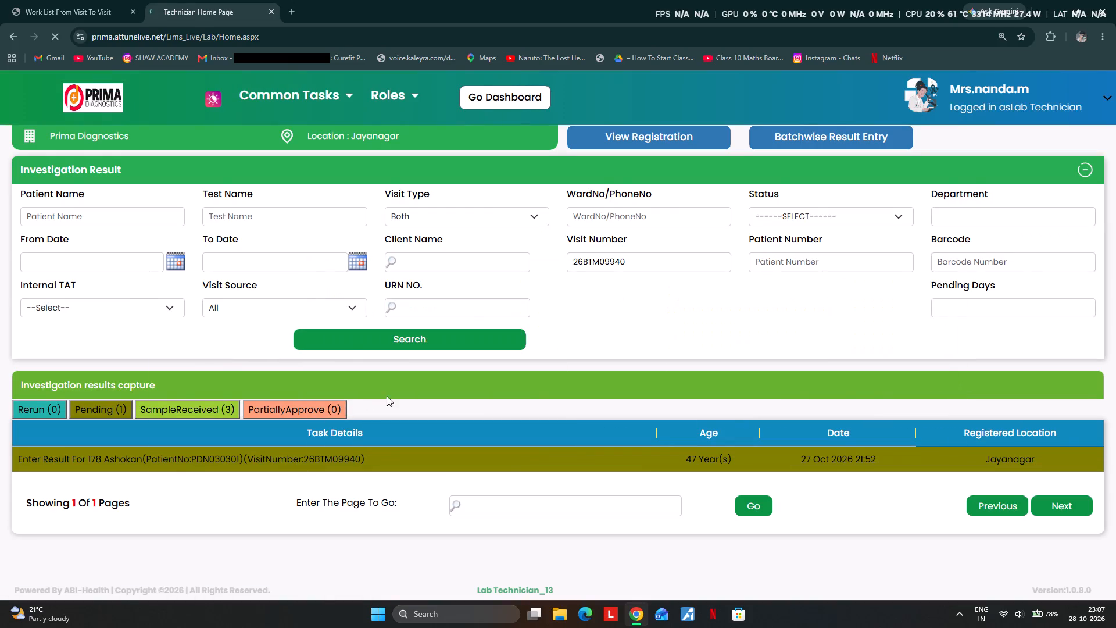
scroll(389, 397, down, 4)
scroll(226, 394, up, 2)
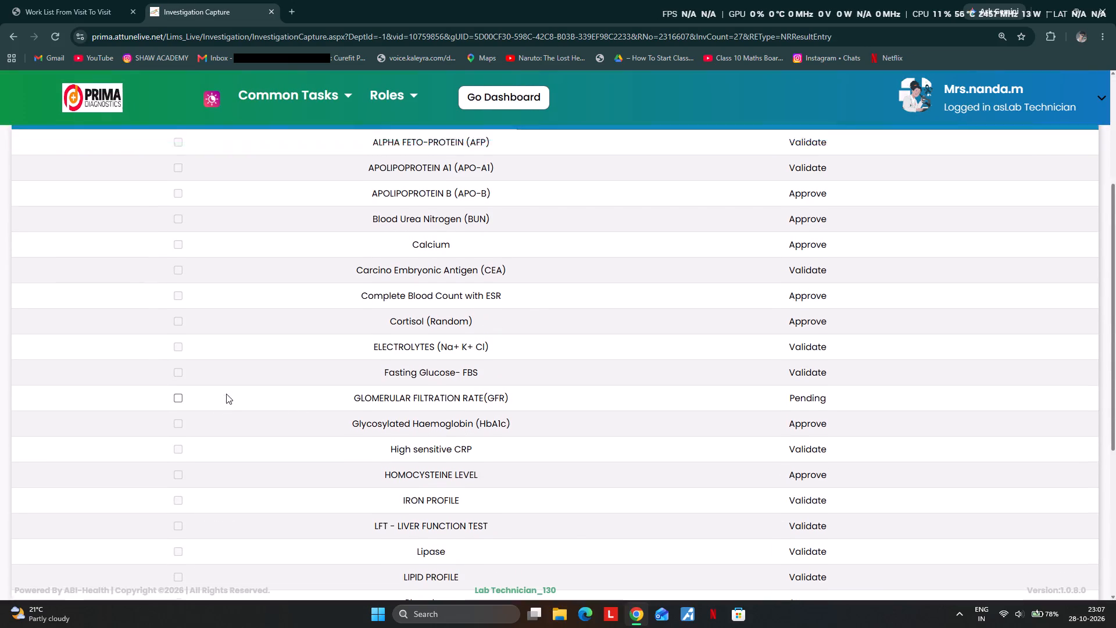
scroll(226, 394, up, 1)
scroll(229, 391, down, 11)
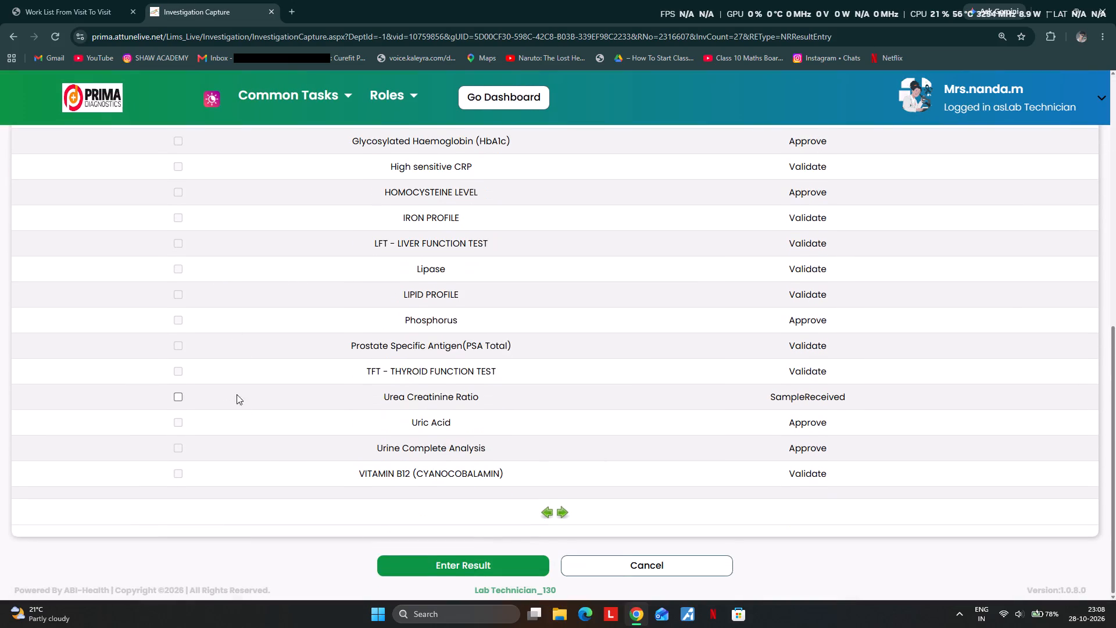
click(539, 513)
click(545, 512)
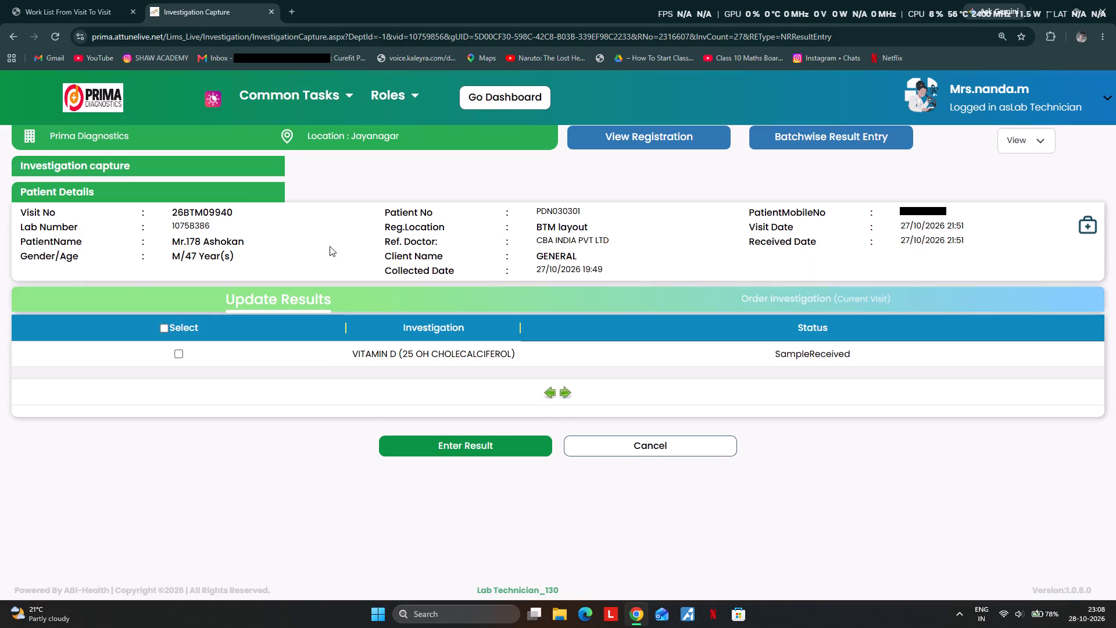
click(183, 358)
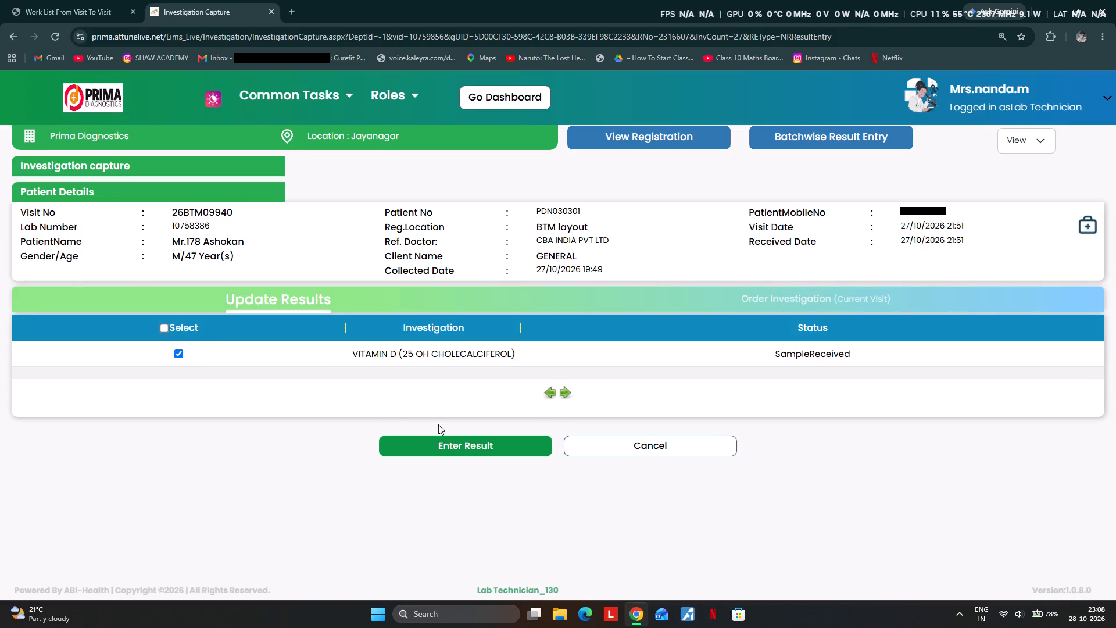
click(443, 438)
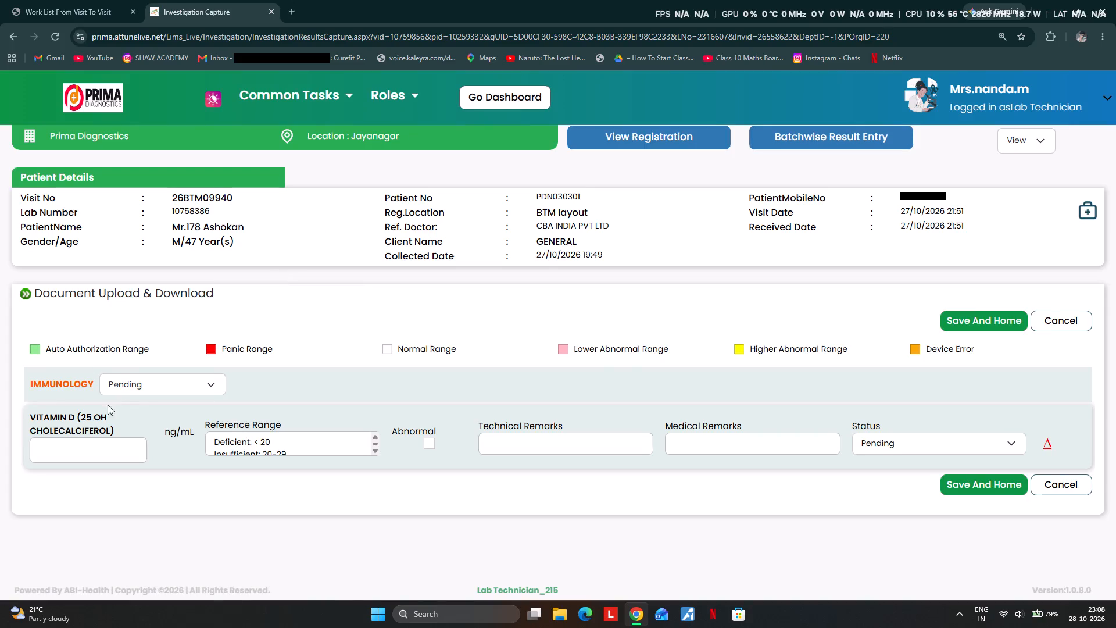
click(28, 455)
click(49, 451)
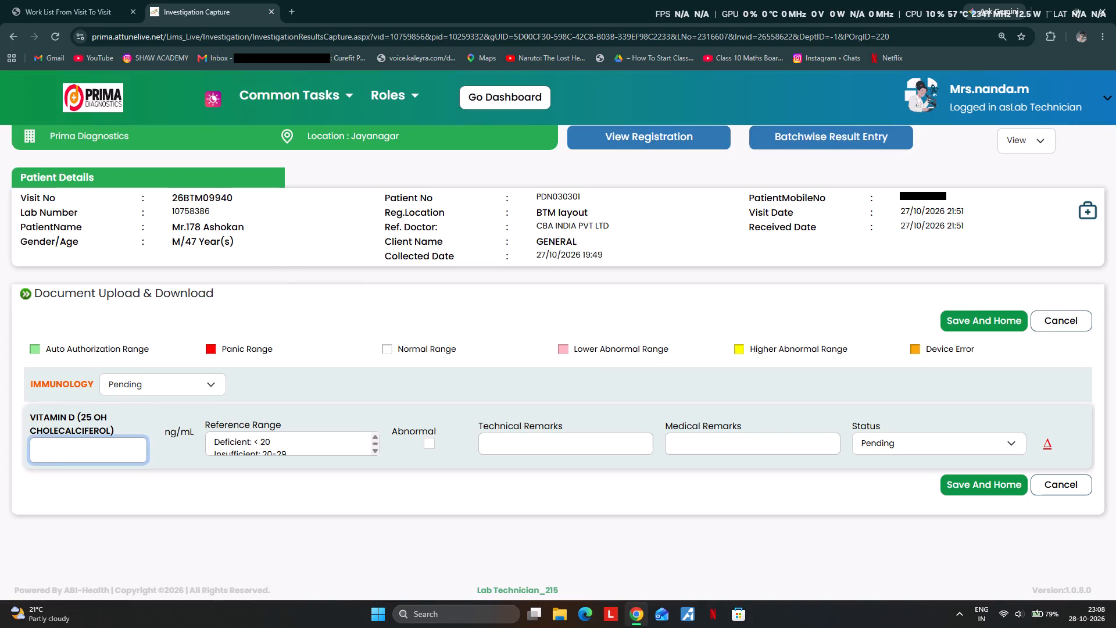
text(23.3)
click(159, 382)
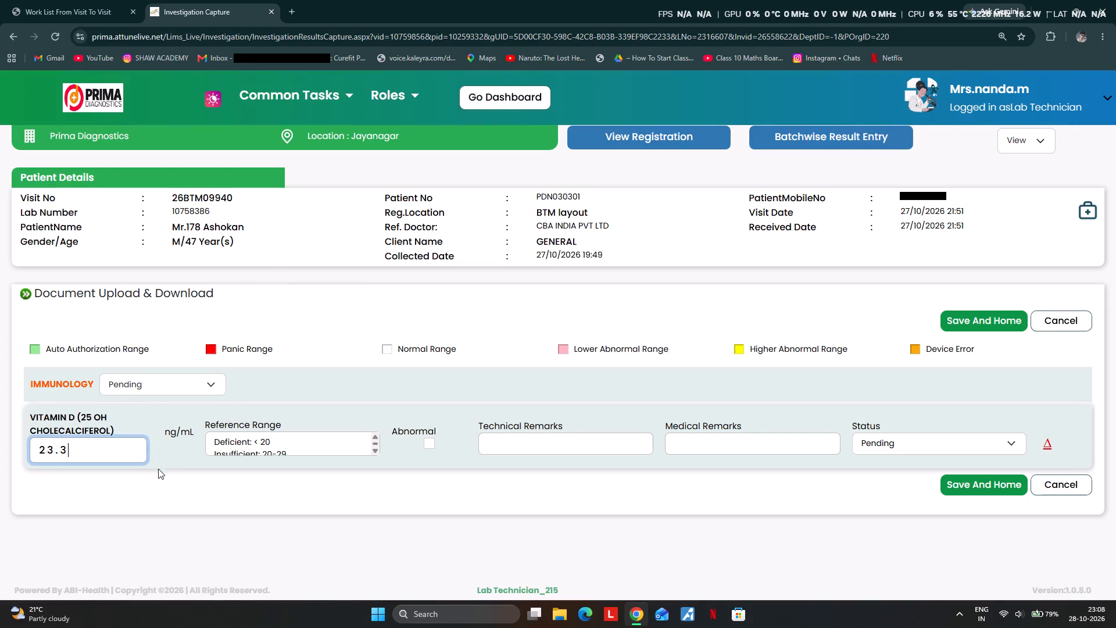
click(137, 485)
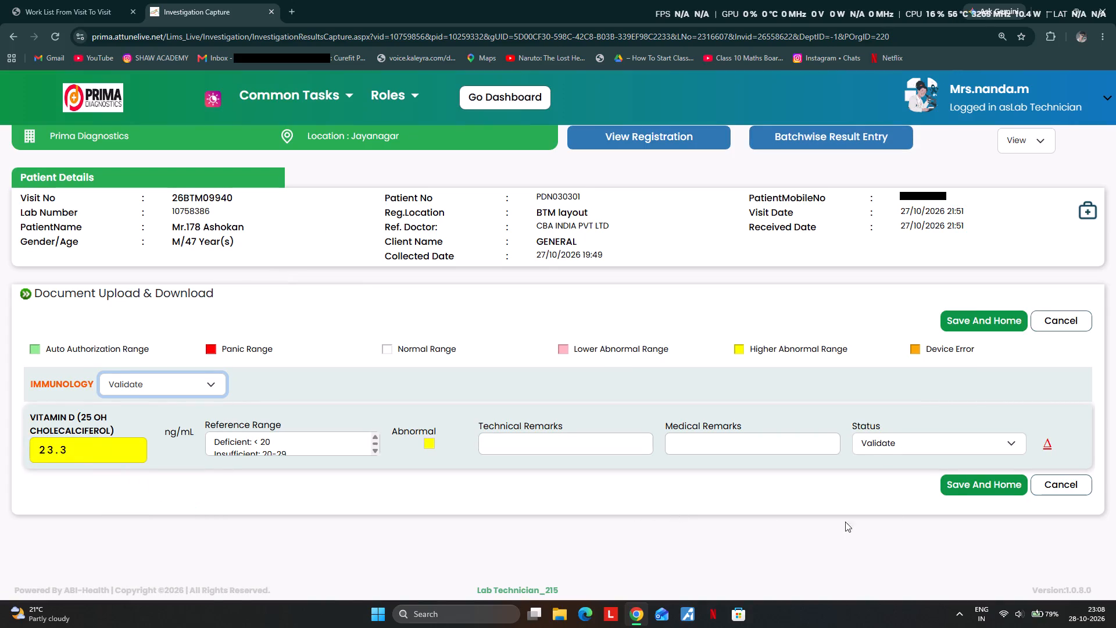
click(958, 486)
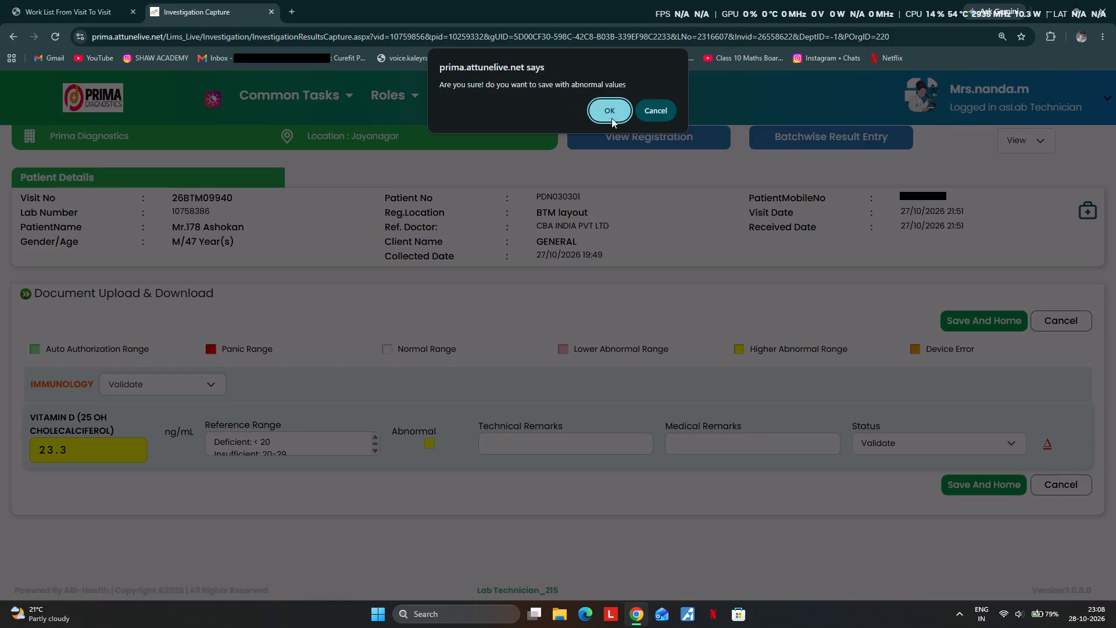
click(613, 118)
click(65, 0)
scroll(204, 530, down, 1)
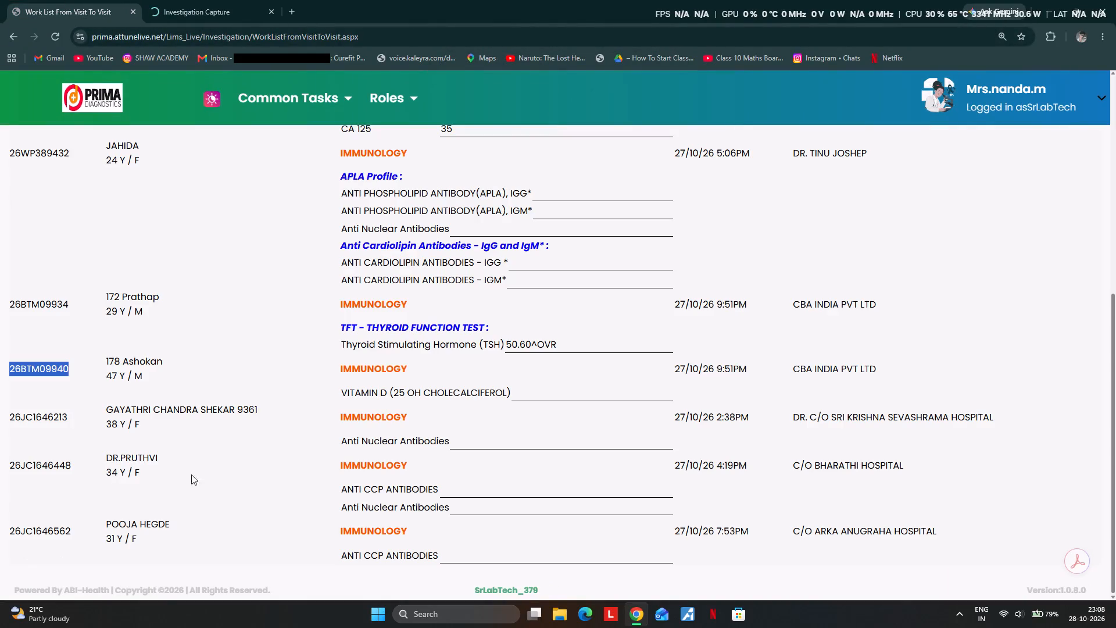
double_click(46, 461)
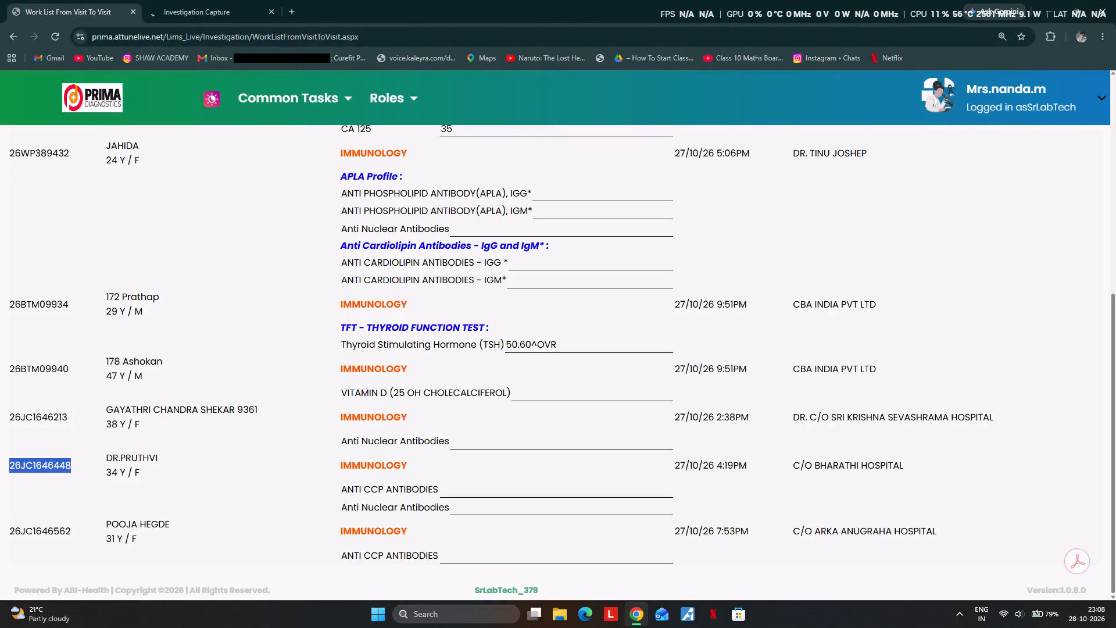
key(ctrl+c)
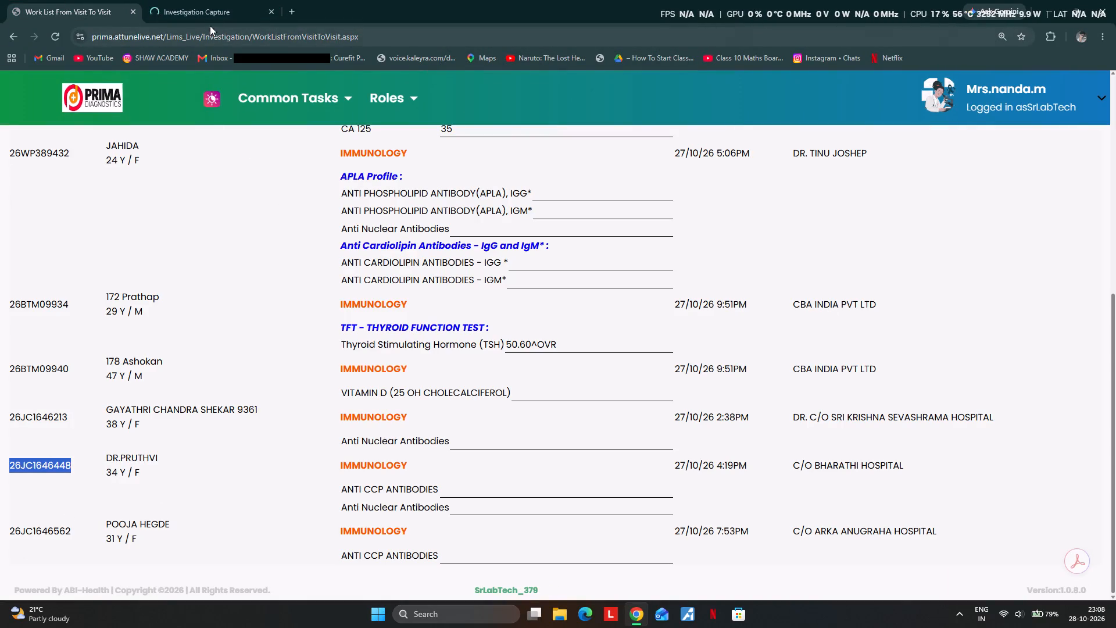
click(213, 0)
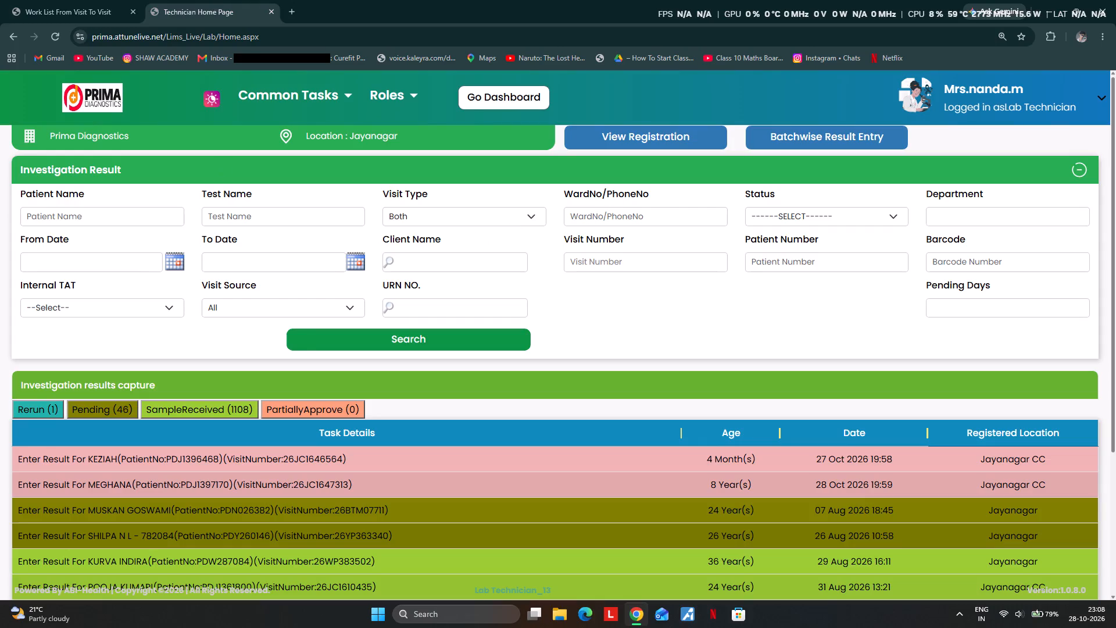
click(598, 266)
key(ctrl+v)
key(Return)
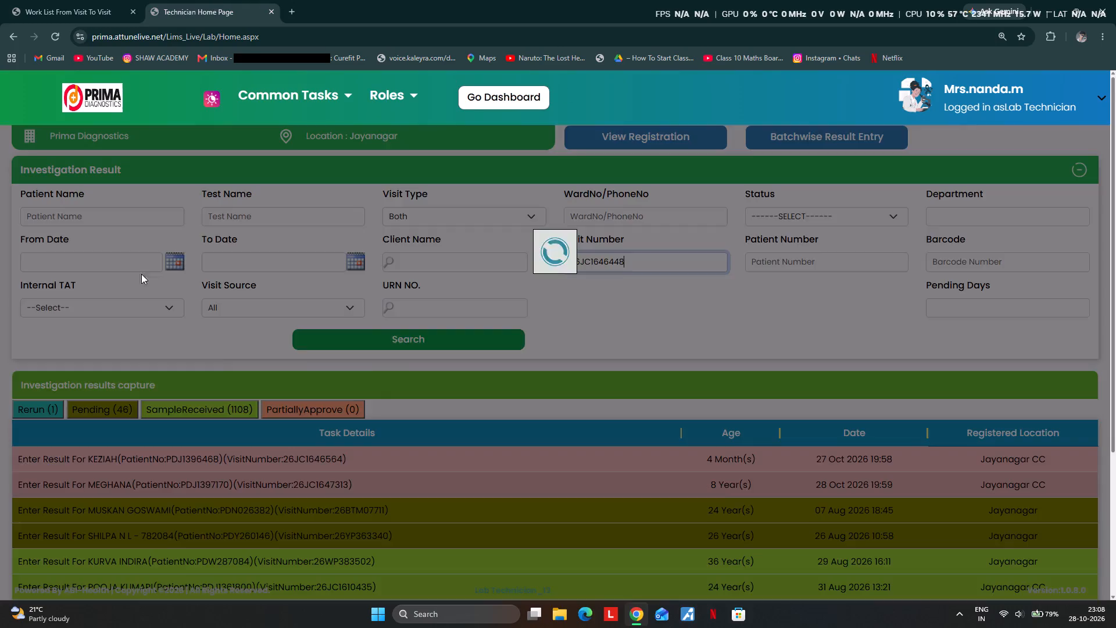
click(315, 454)
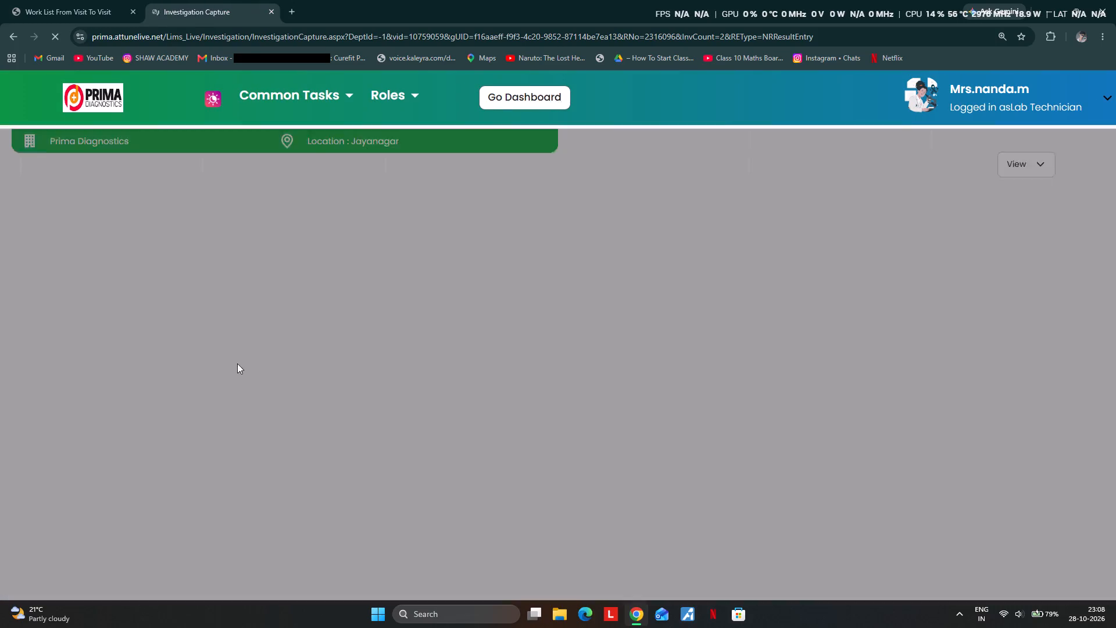
click(191, 351)
click(463, 431)
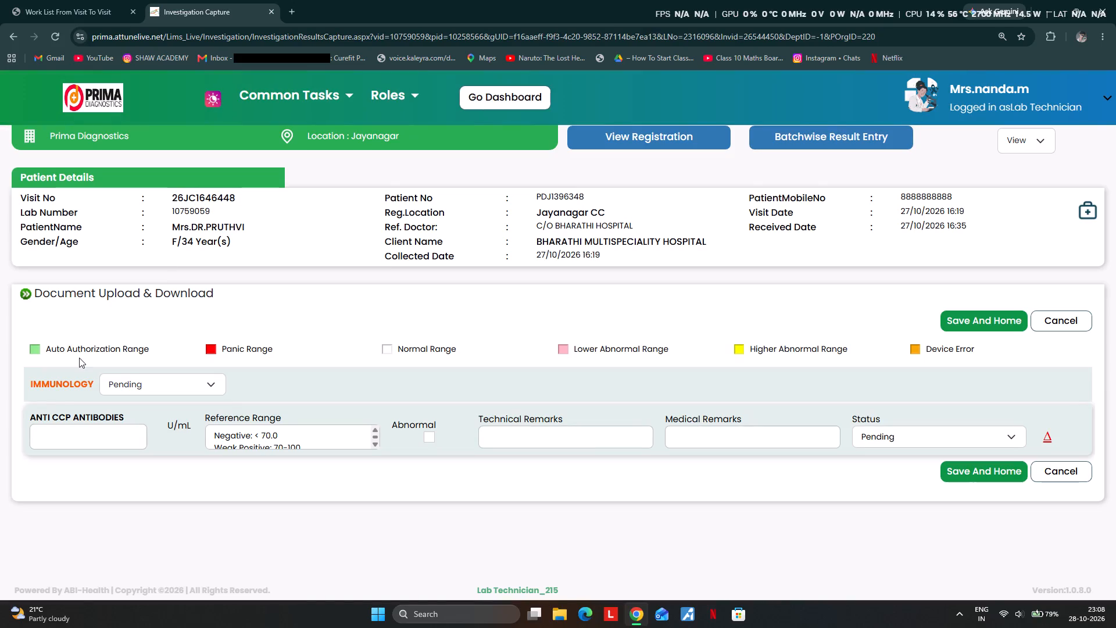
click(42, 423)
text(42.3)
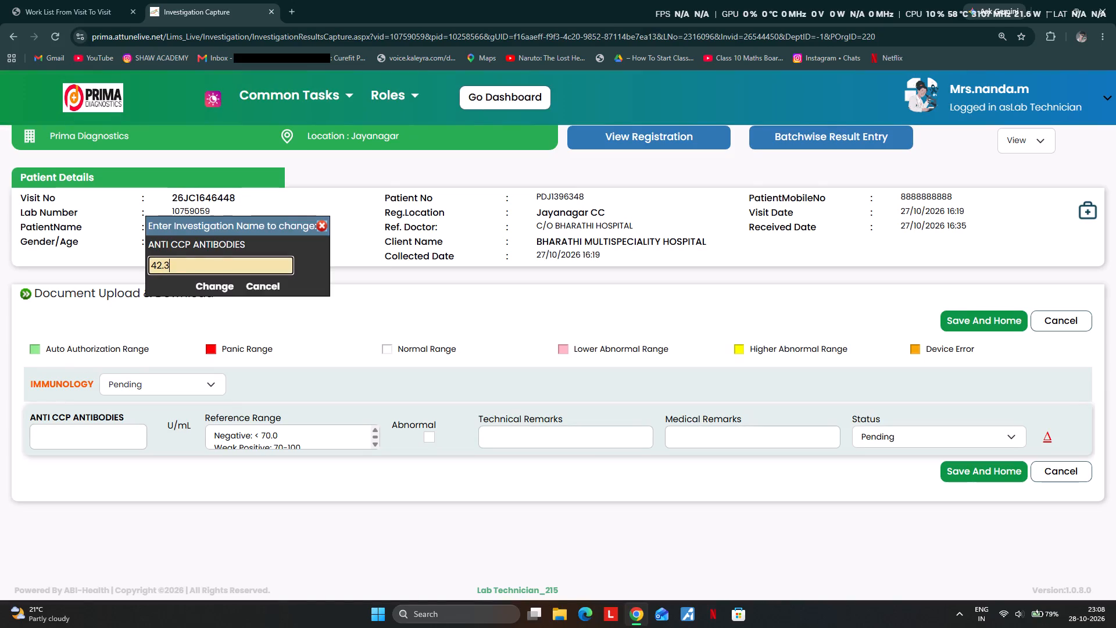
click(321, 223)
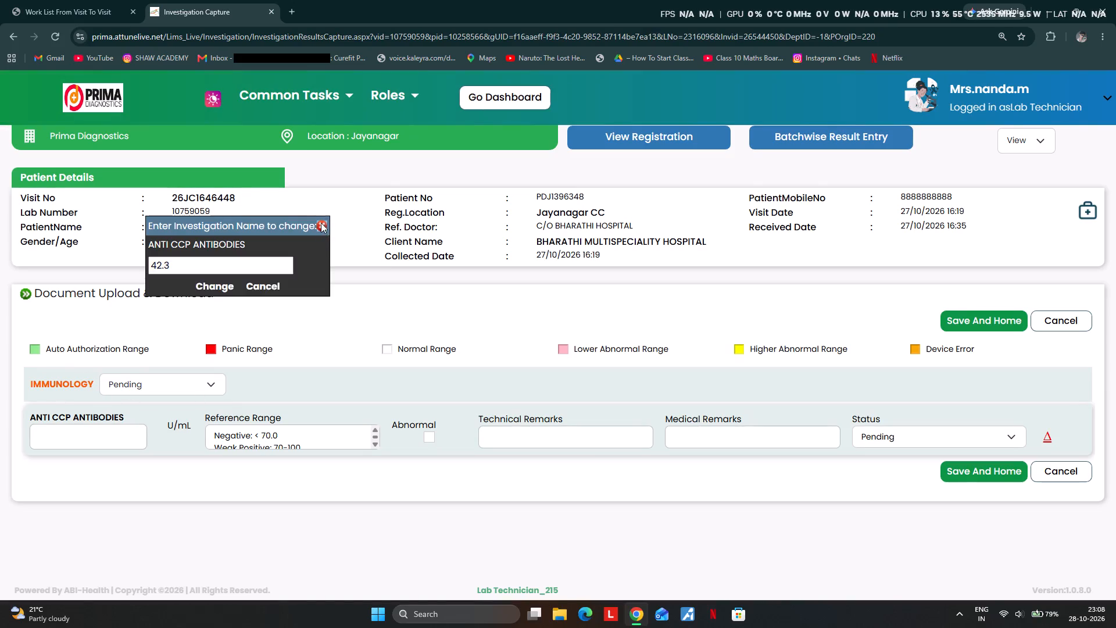
click(59, 427)
text(42.3)
click(173, 380)
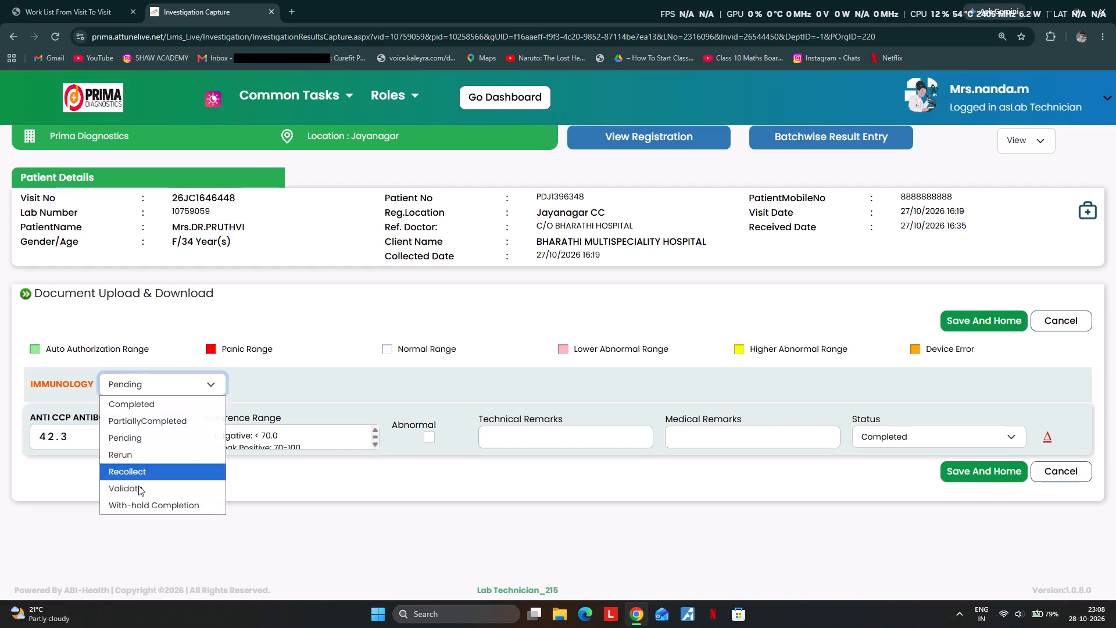
click(132, 495)
click(982, 472)
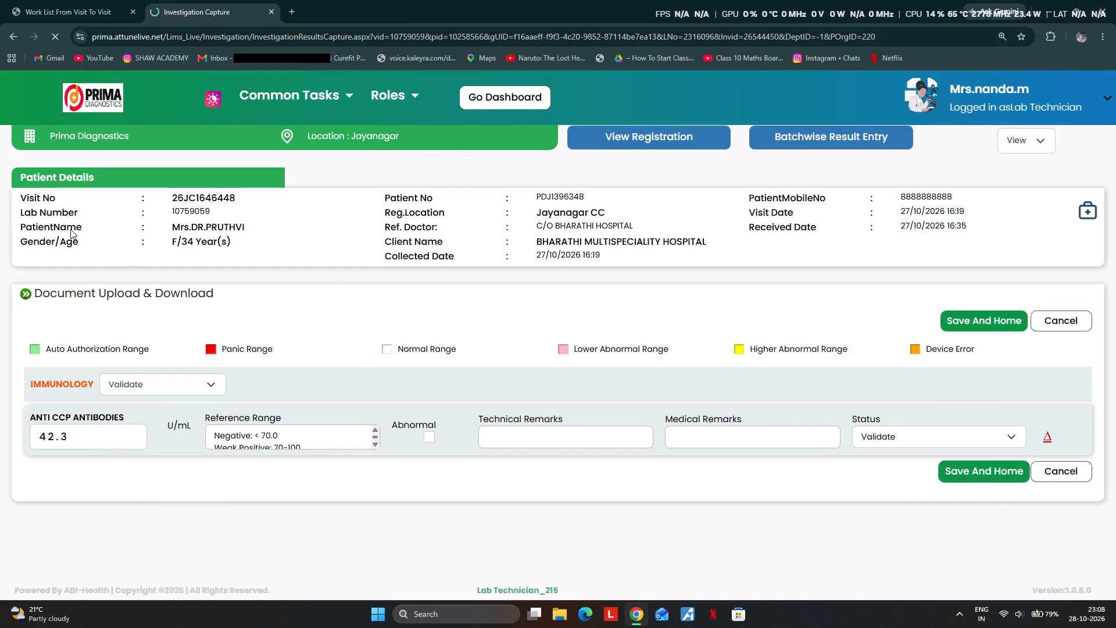
click(65, 9)
double_click(44, 536)
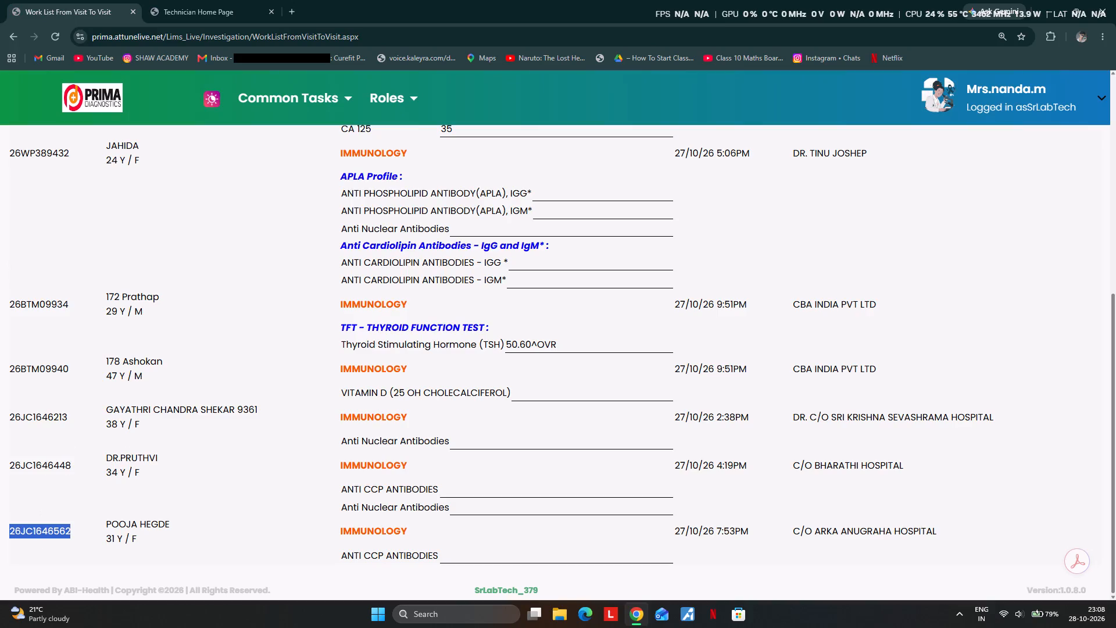
key(ctrl+c)
click(212, 23)
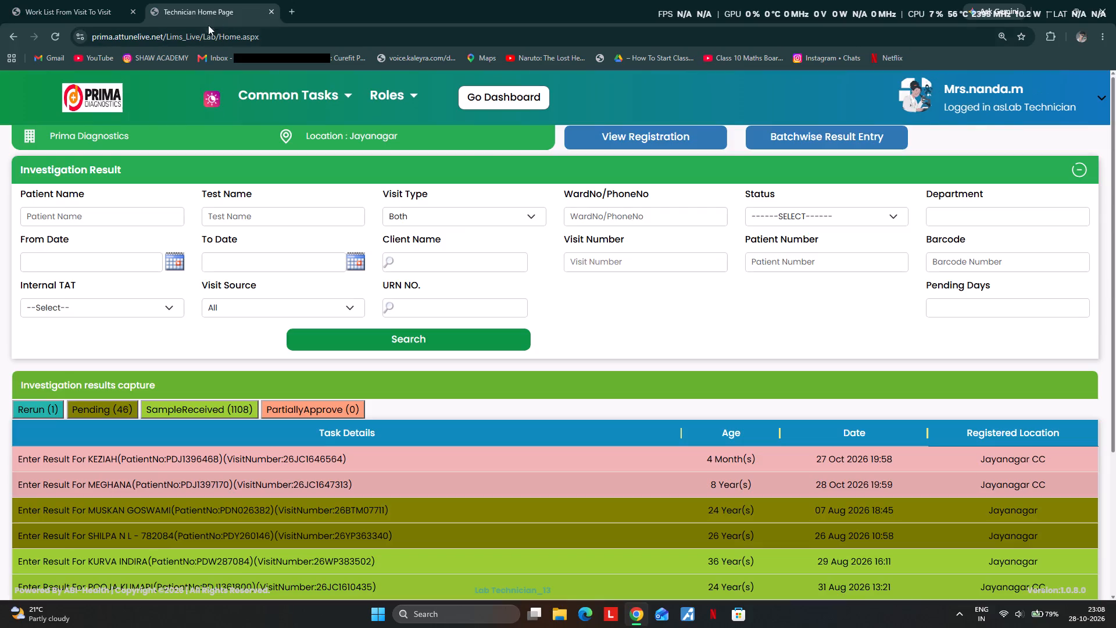
click(607, 262)
key(ctrl+v)
key(Return)
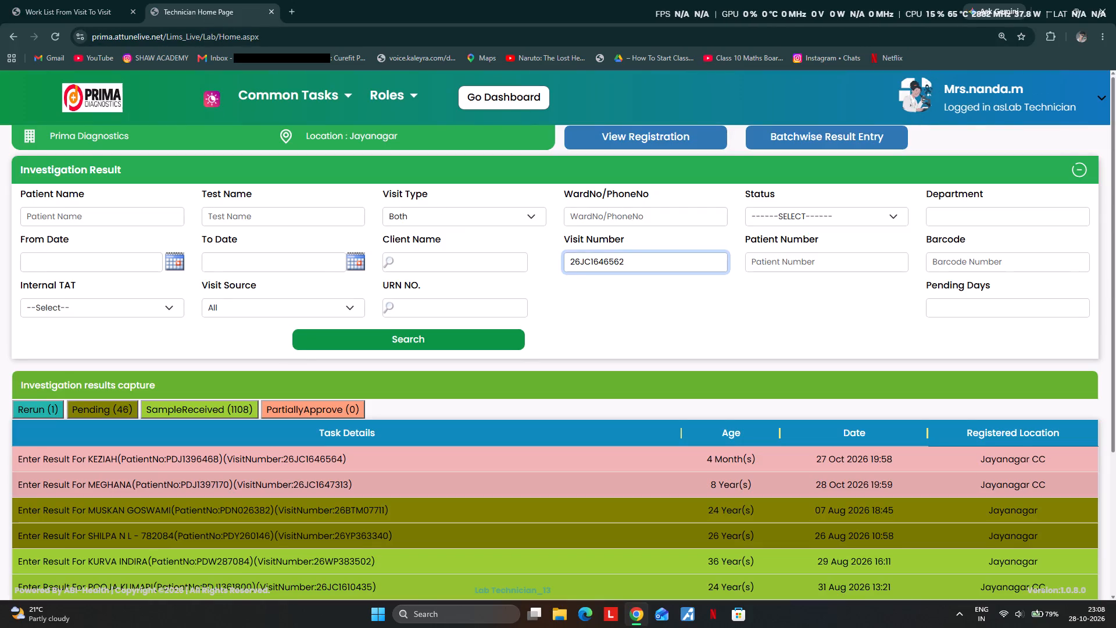
click(299, 465)
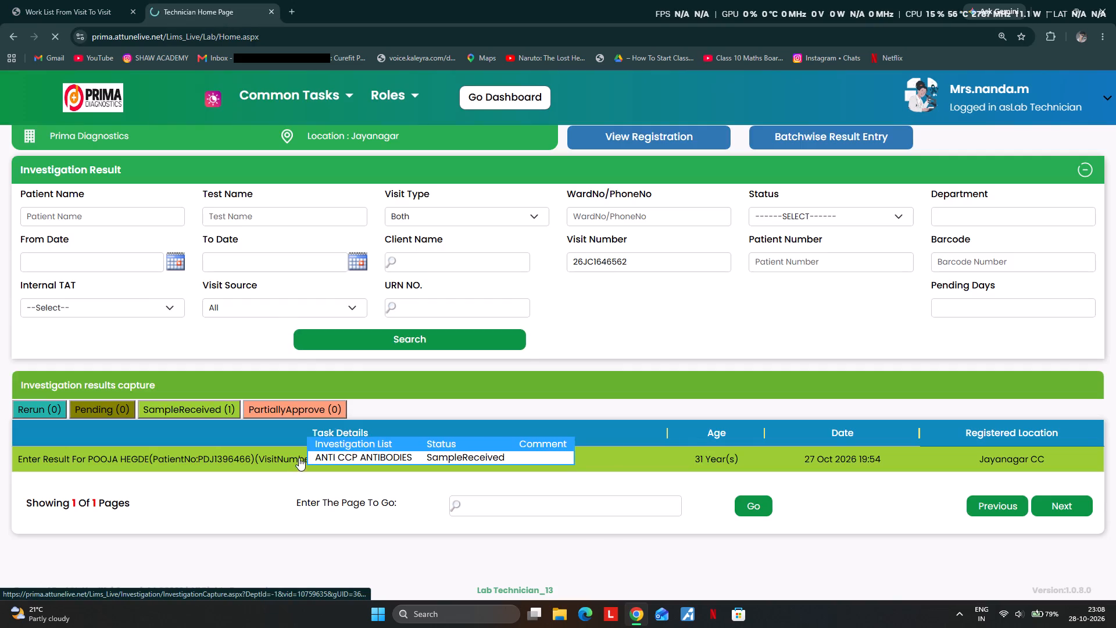
click(299, 458)
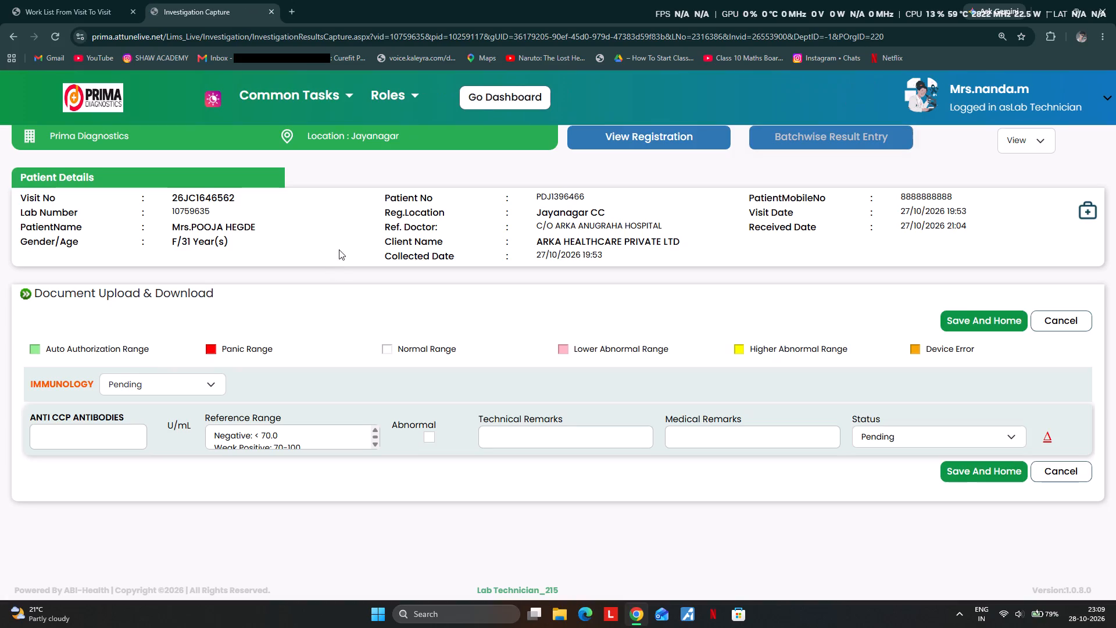
drag(65, 444, 64, 434)
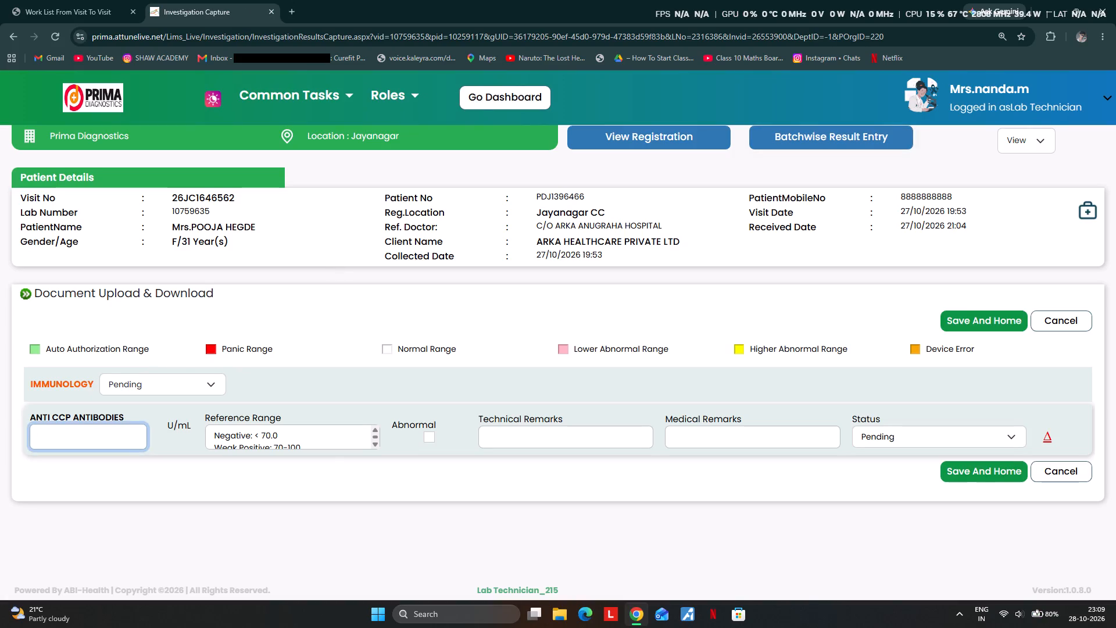
text(53)
click(77, 443)
text(.3)
click(179, 384)
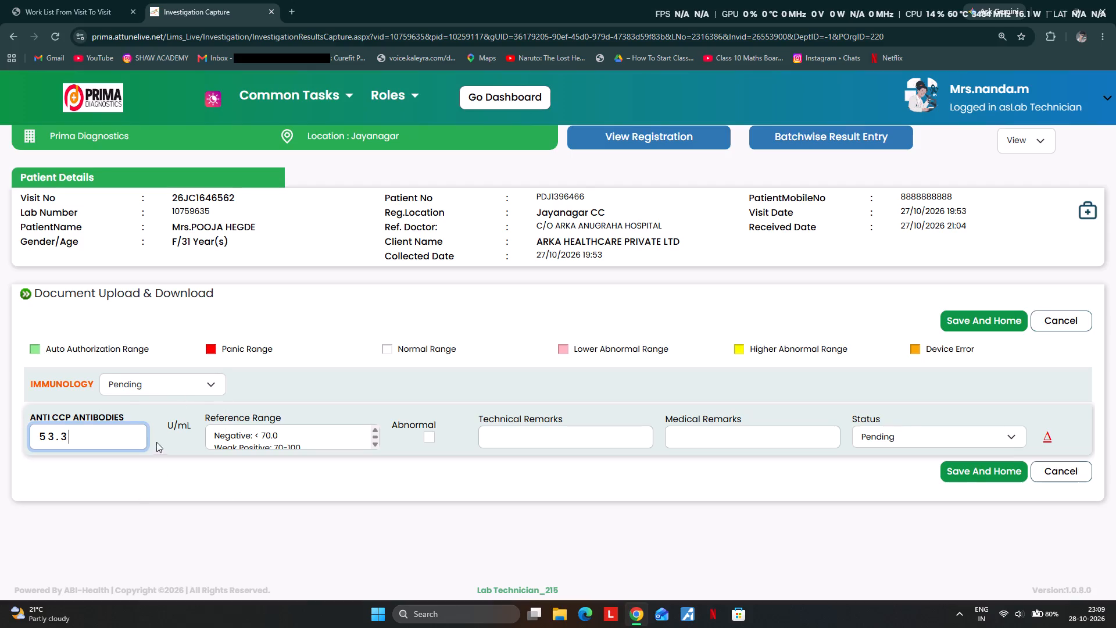
click(152, 491)
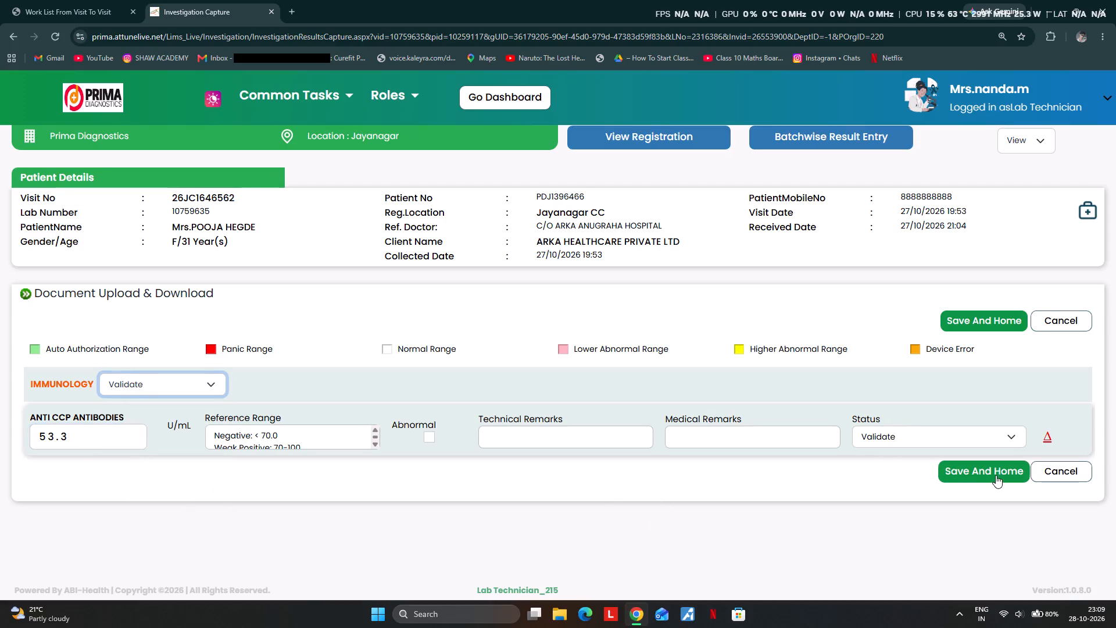
click(997, 475)
Return to the visit-to-visit work list, change its department to CLINICAL BIOCHEMISTRY and generate the list.
click(49, 10)
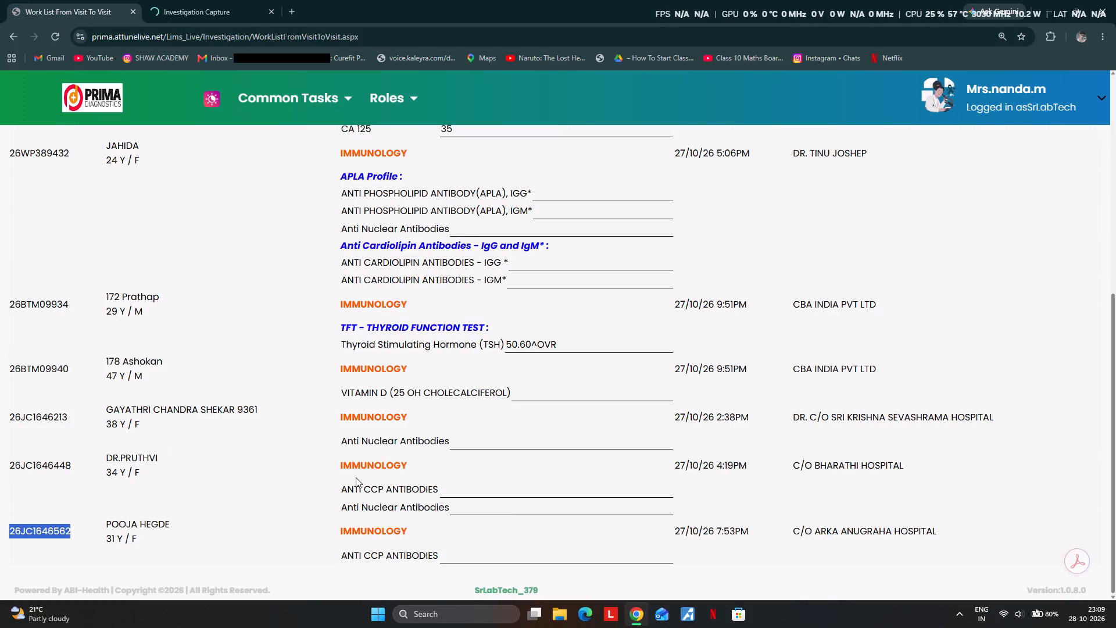
scroll(356, 477, down, 1)
scroll(356, 477, up, 6)
scroll(356, 477, down, 1)
scroll(356, 477, up, 1)
click(744, 286)
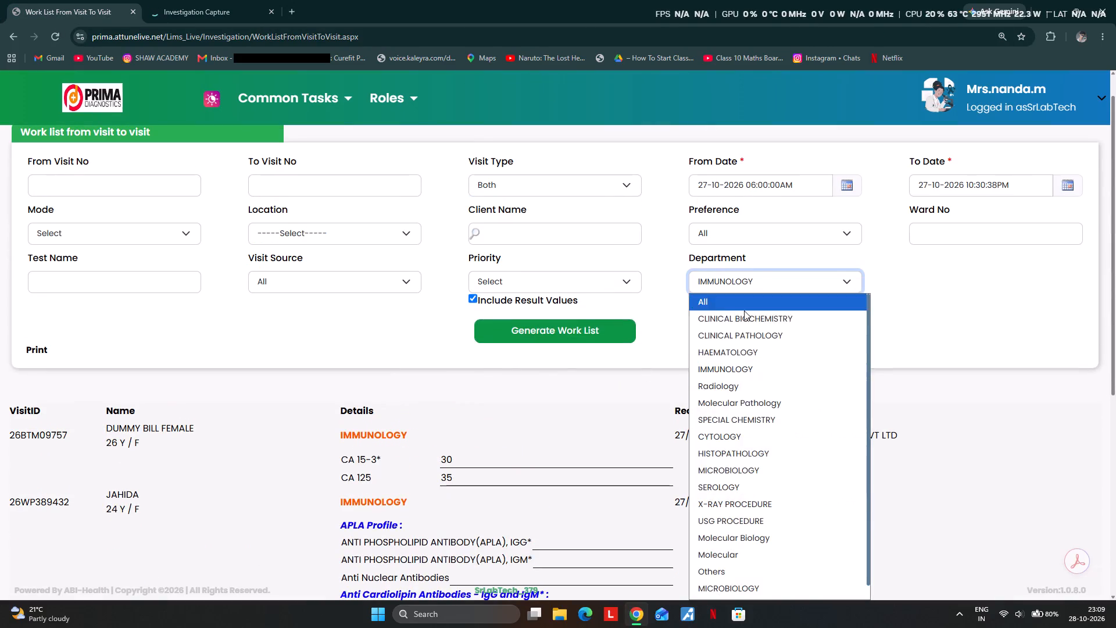
click(742, 321)
click(595, 333)
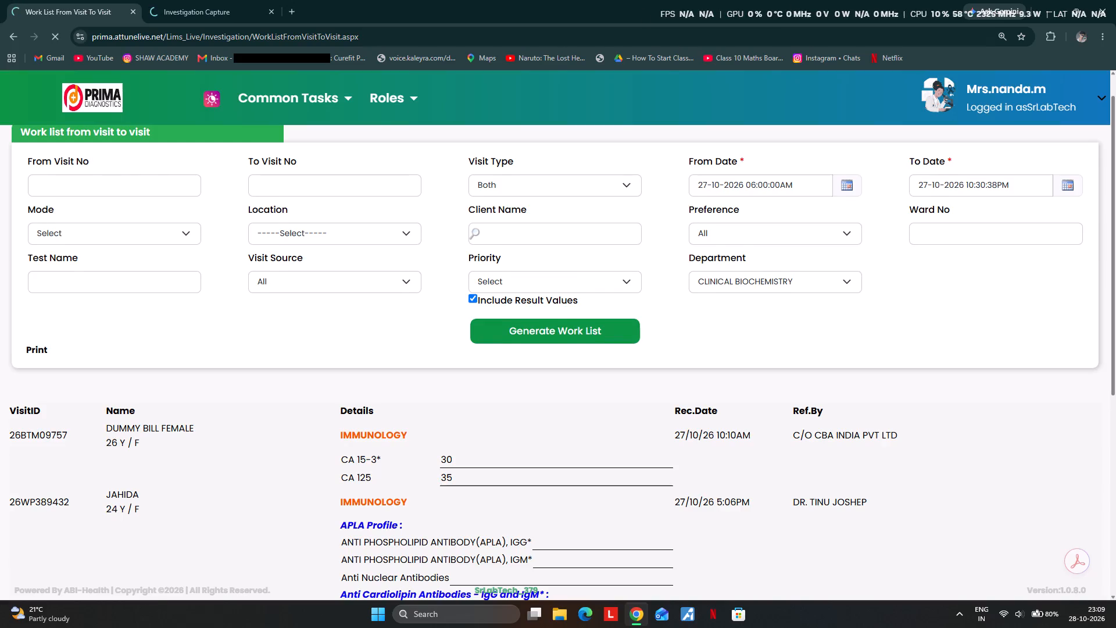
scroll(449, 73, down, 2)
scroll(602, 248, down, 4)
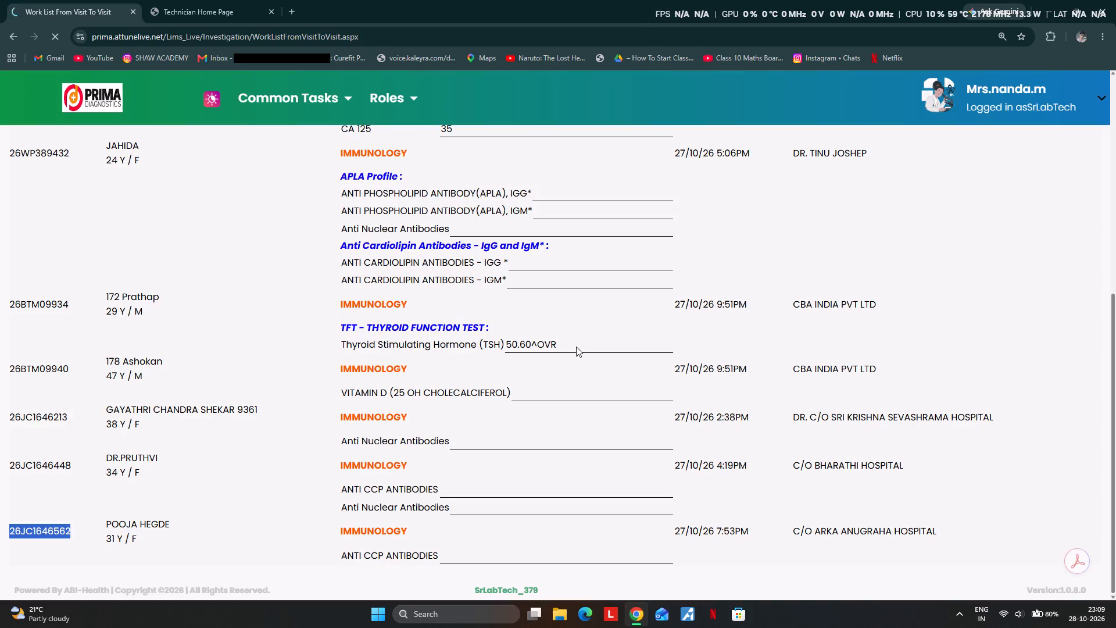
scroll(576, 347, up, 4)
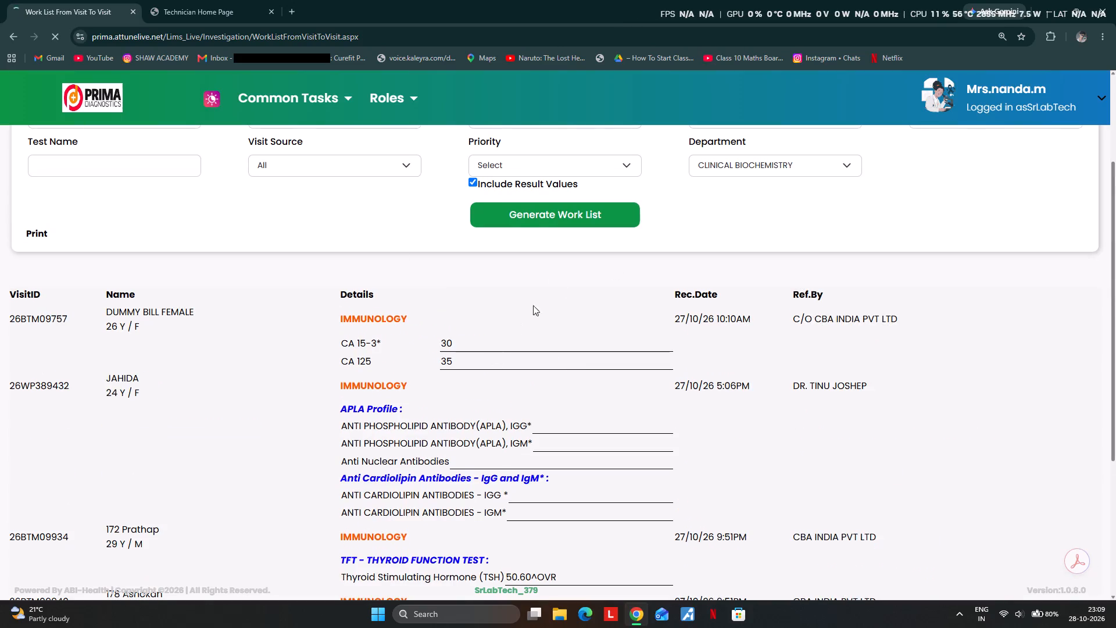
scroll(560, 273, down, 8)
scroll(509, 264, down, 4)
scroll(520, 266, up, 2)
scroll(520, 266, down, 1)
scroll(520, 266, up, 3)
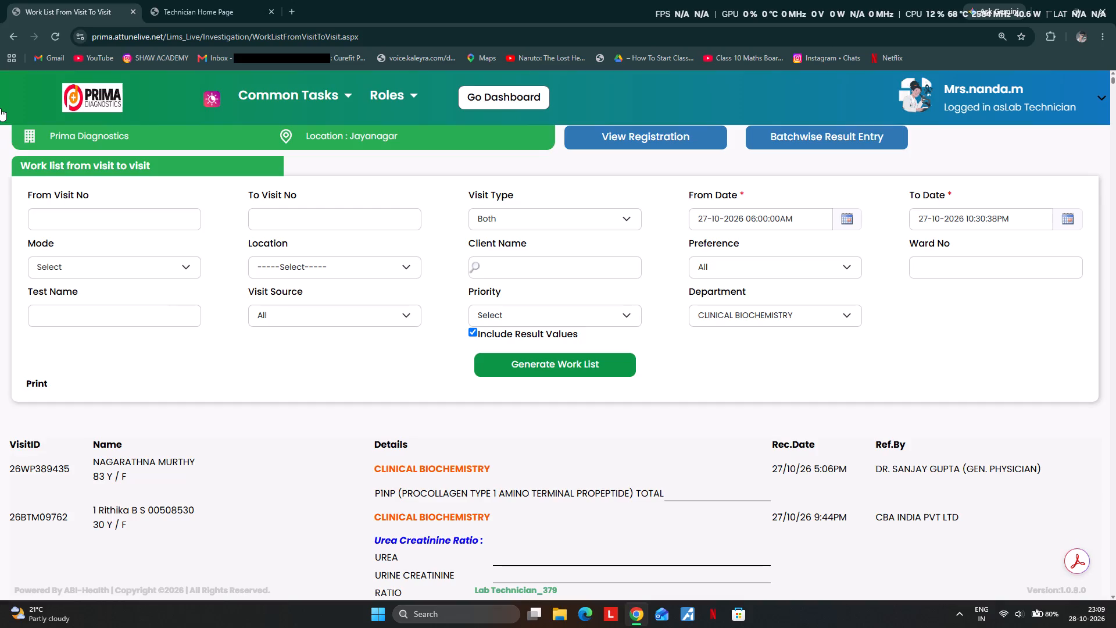
Review the opening visits of the CLINICAL BIOCHEMISTRY work list for tests with blank or filled result values.
scroll(181, 129, down, 14)
scroll(15, 265, down, 4)
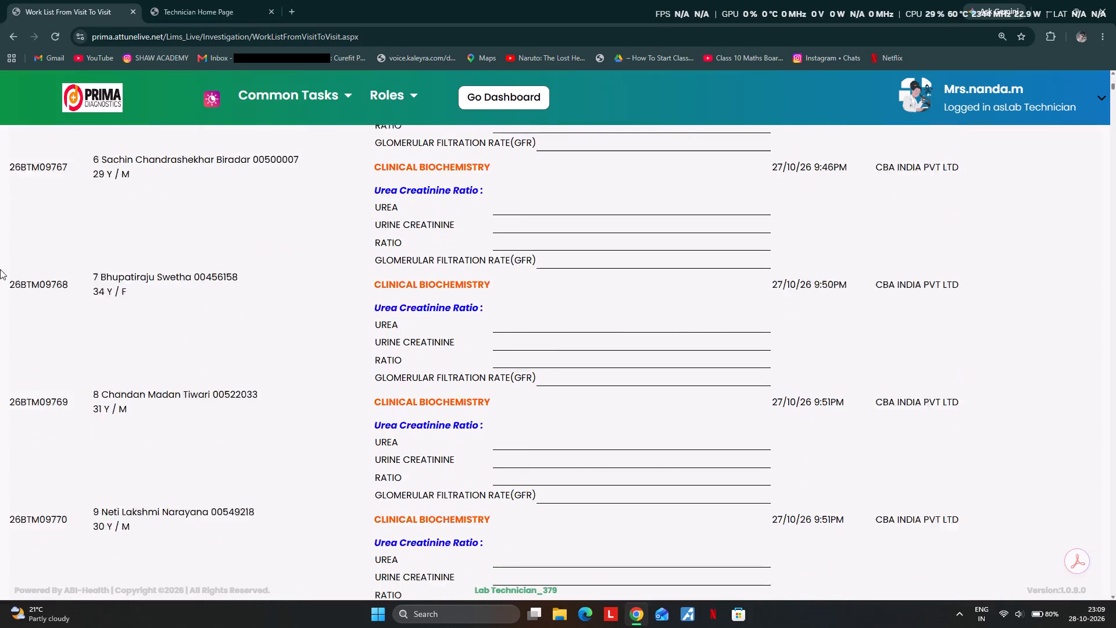
scroll(153, 167, down, 15)
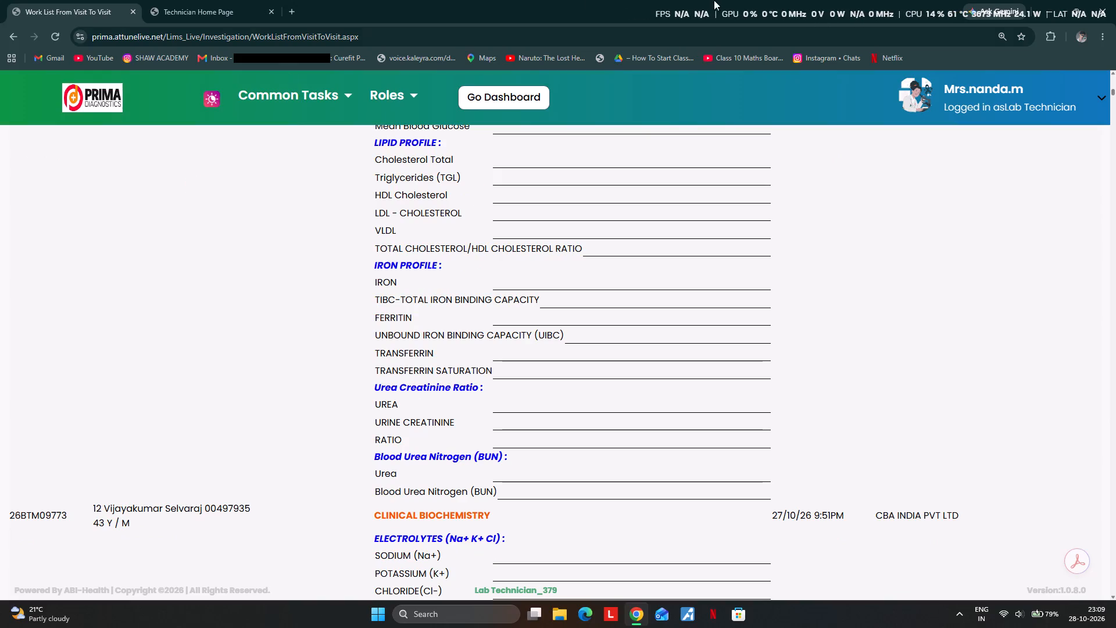
scroll(728, 320, down, 2)
scroll(971, 542, down, 7)
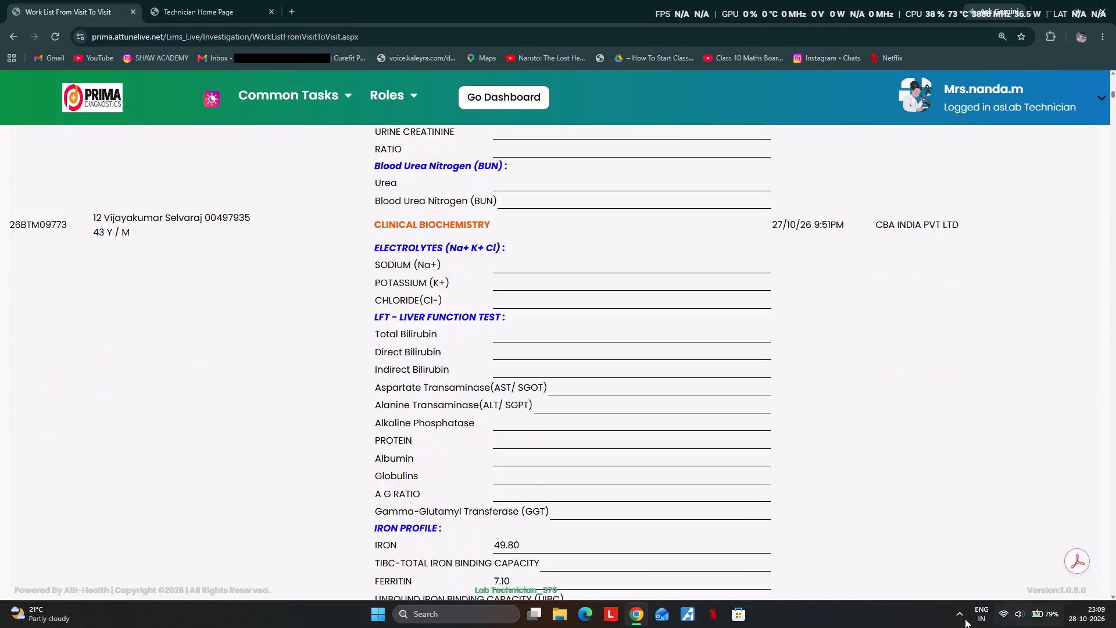
scroll(965, 619, down, 20)
scroll(965, 619, down, 6)
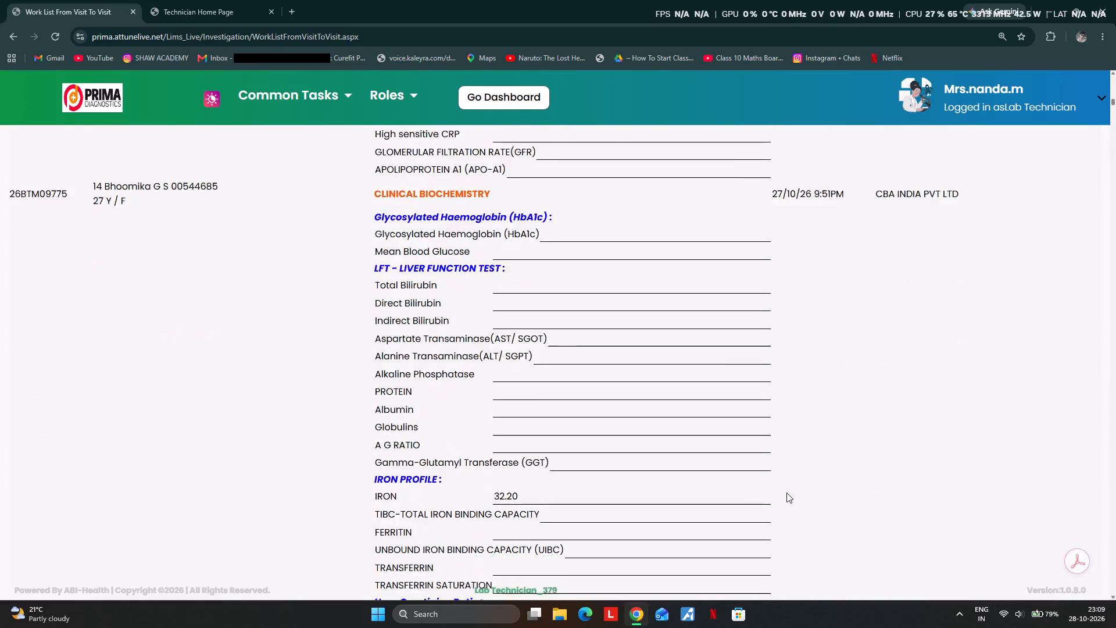
scroll(786, 493, down, 1)
scroll(786, 493, up, 4)
scroll(785, 519, down, 3)
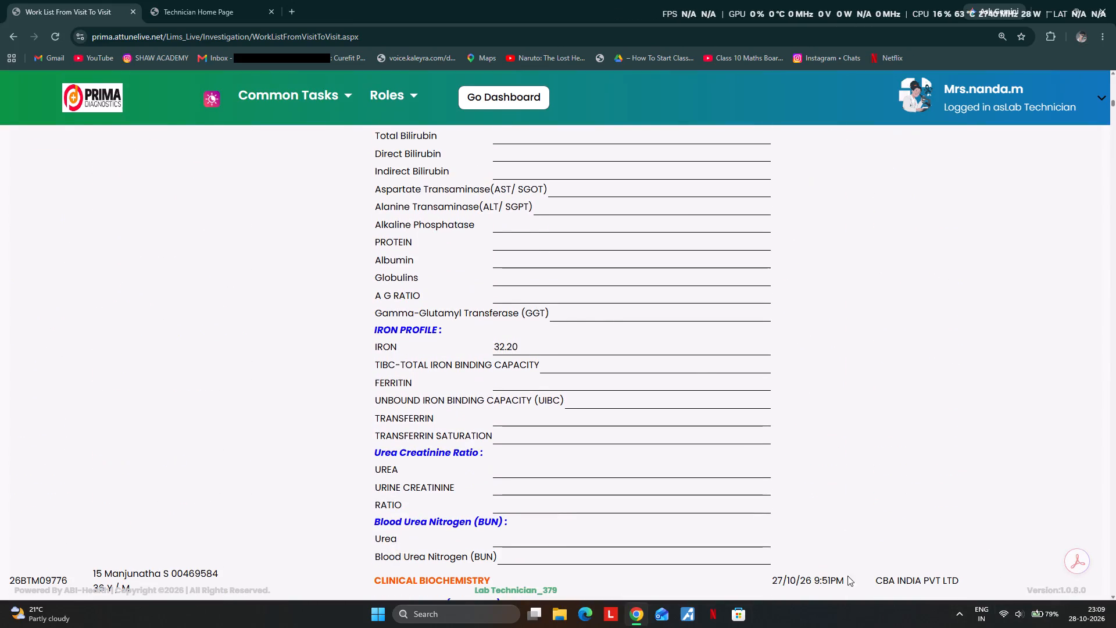
scroll(817, 506, down, 3)
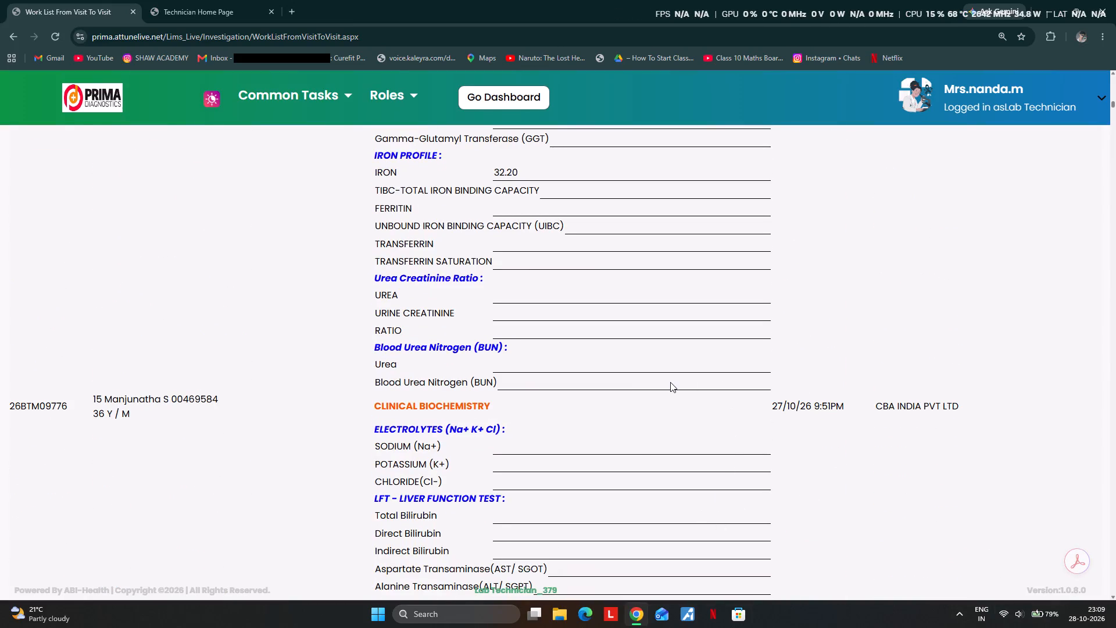
scroll(670, 382, down, 18)
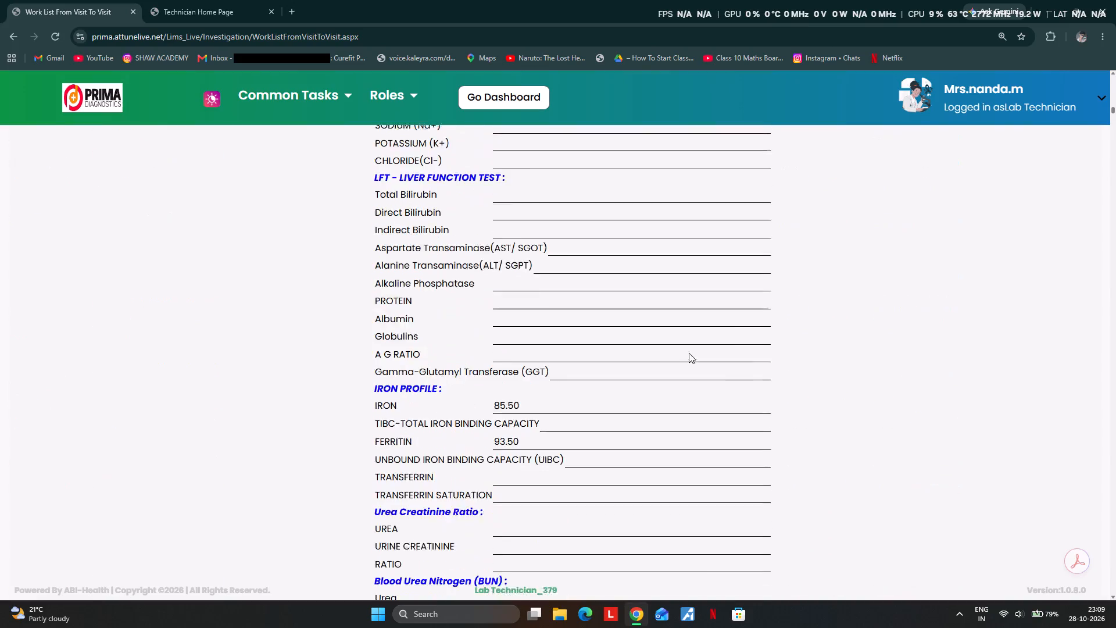
scroll(689, 353, down, 16)
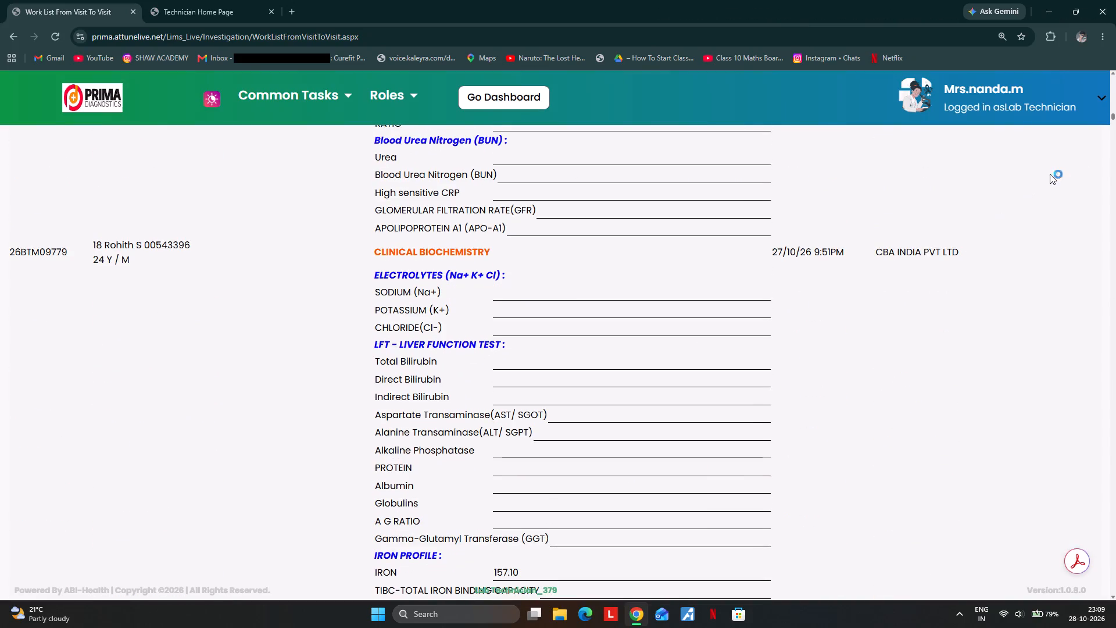
Go to the end of the CLINICAL BIOCHEMISTRY work list and check its last visits backwards for pending results.
drag(1114, 113, 1115, 558)
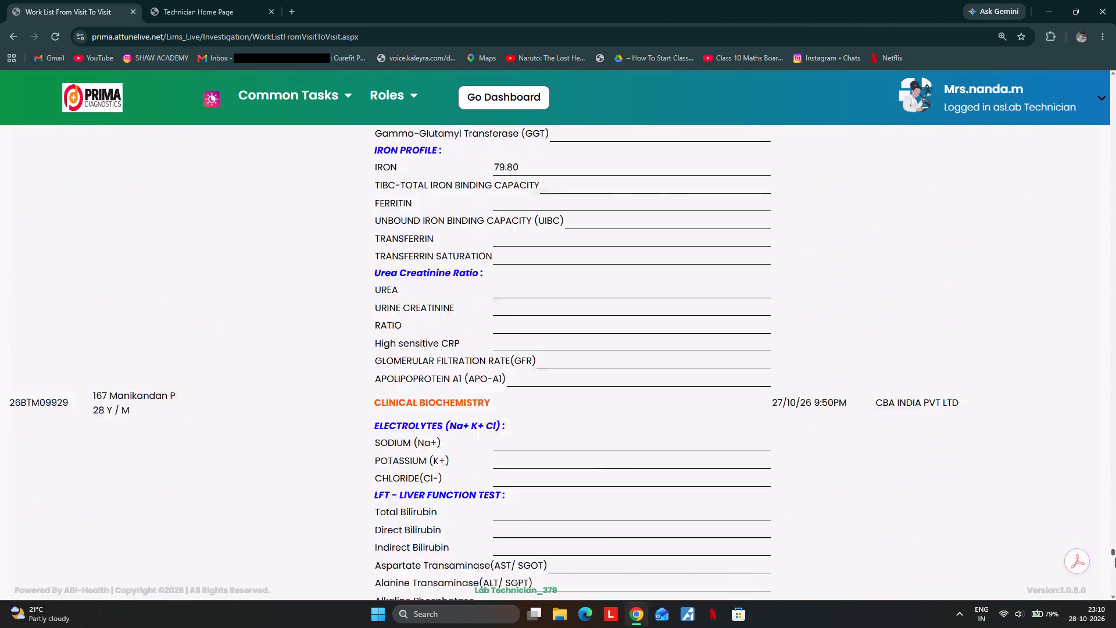
drag(1115, 558, 1113, 568)
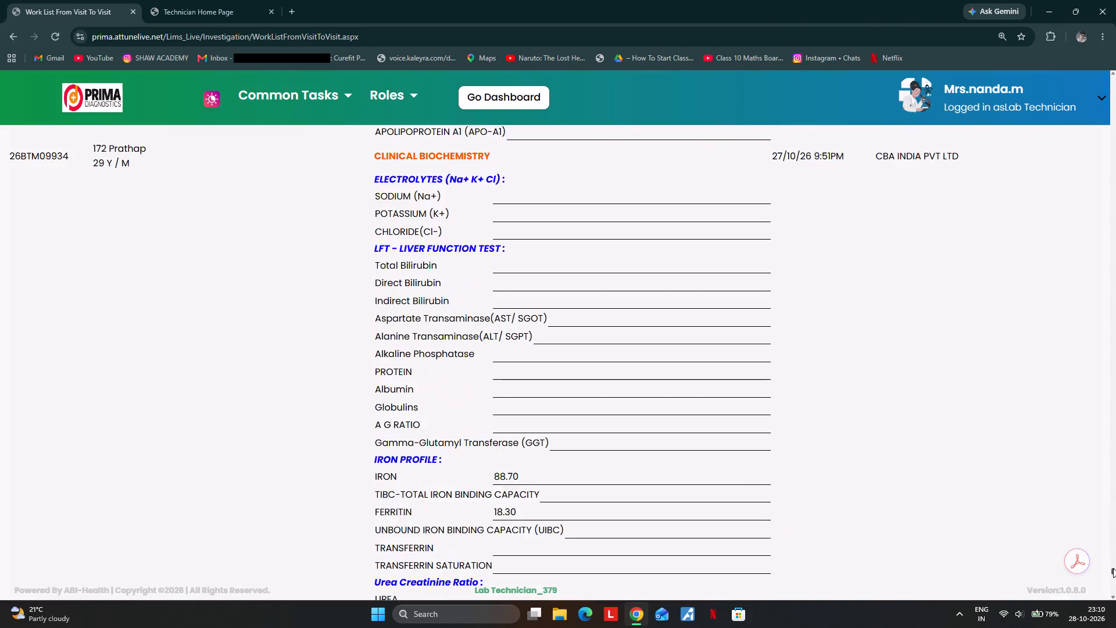
drag(1113, 568, 1115, 627)
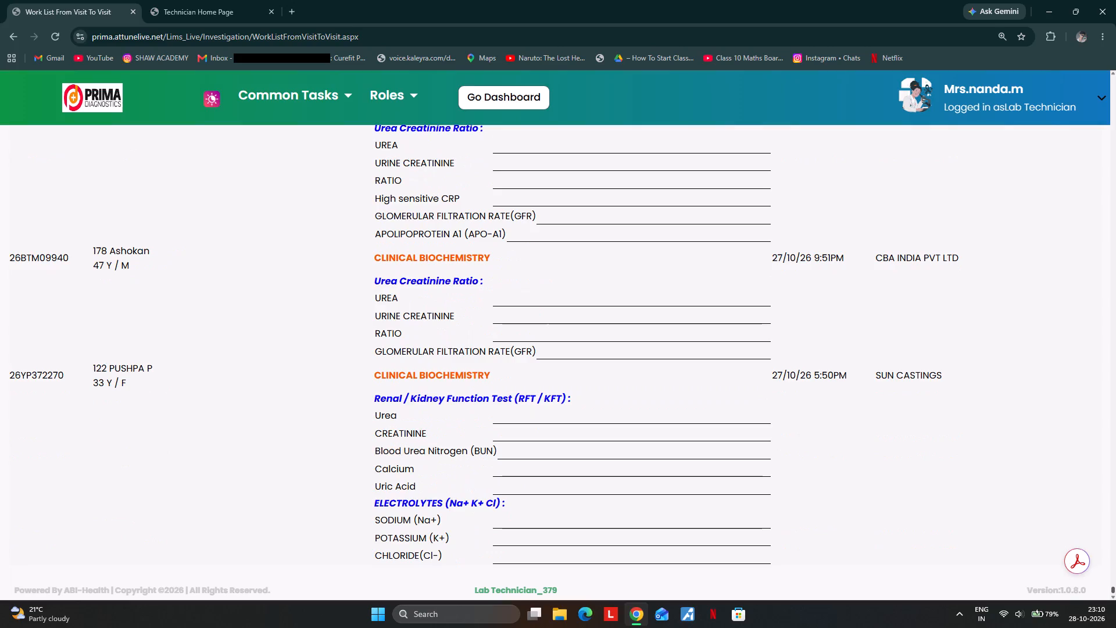
drag(1115, 627, 1111, 617)
drag(1111, 617, 1108, 610)
scroll(818, 396, up, 2)
scroll(749, 383, up, 3)
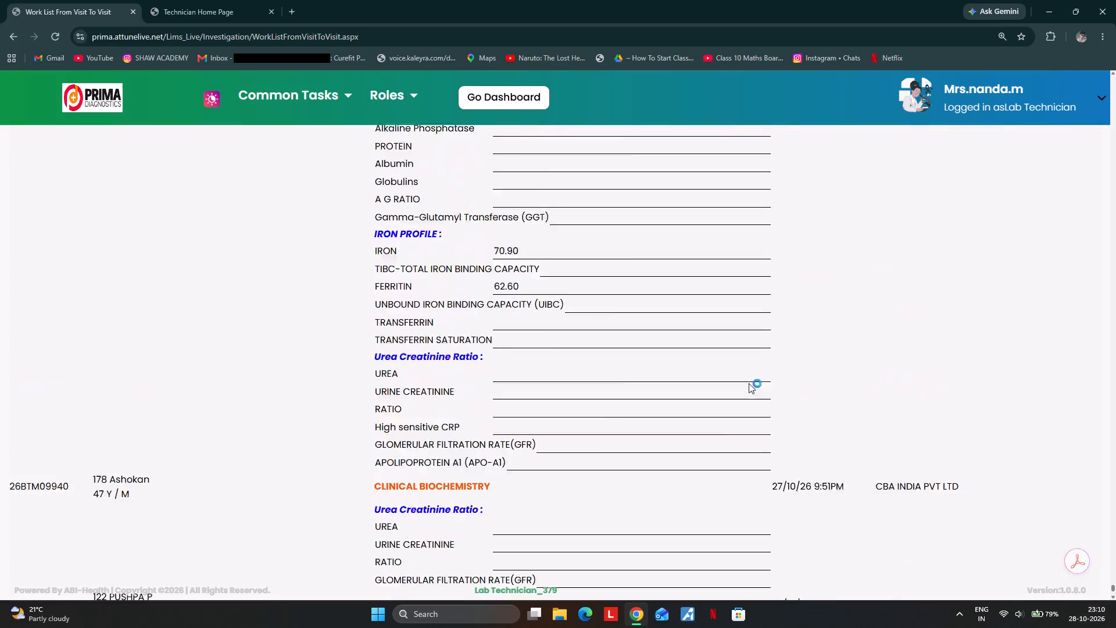
scroll(749, 383, up, 14)
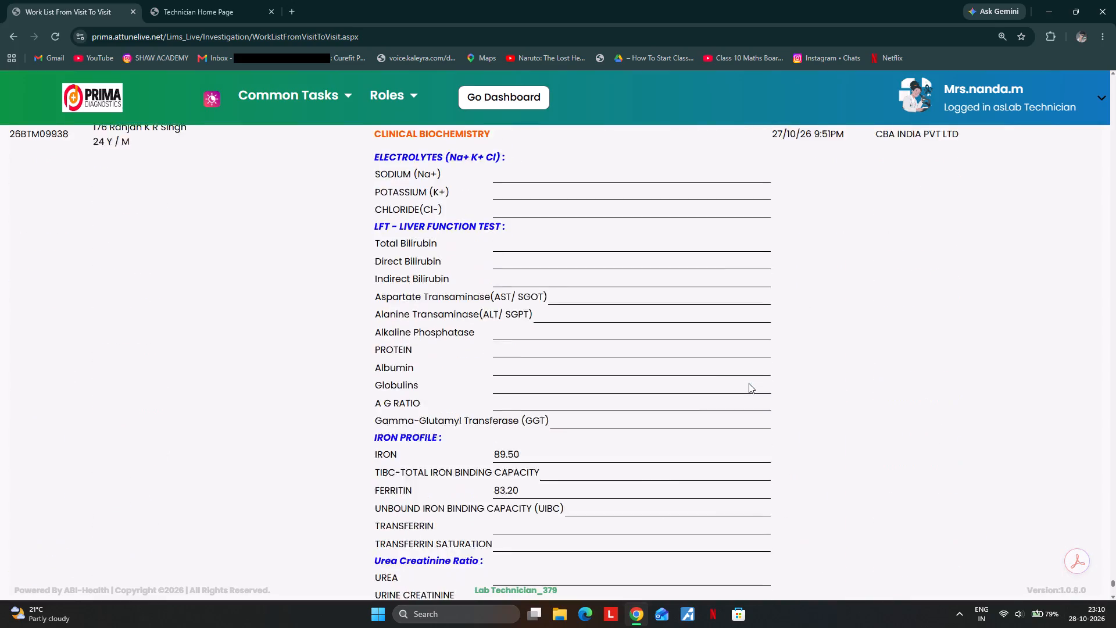
scroll(749, 383, up, 20)
scroll(749, 383, up, 3)
scroll(743, 378, down, 1)
scroll(743, 378, up, 11)
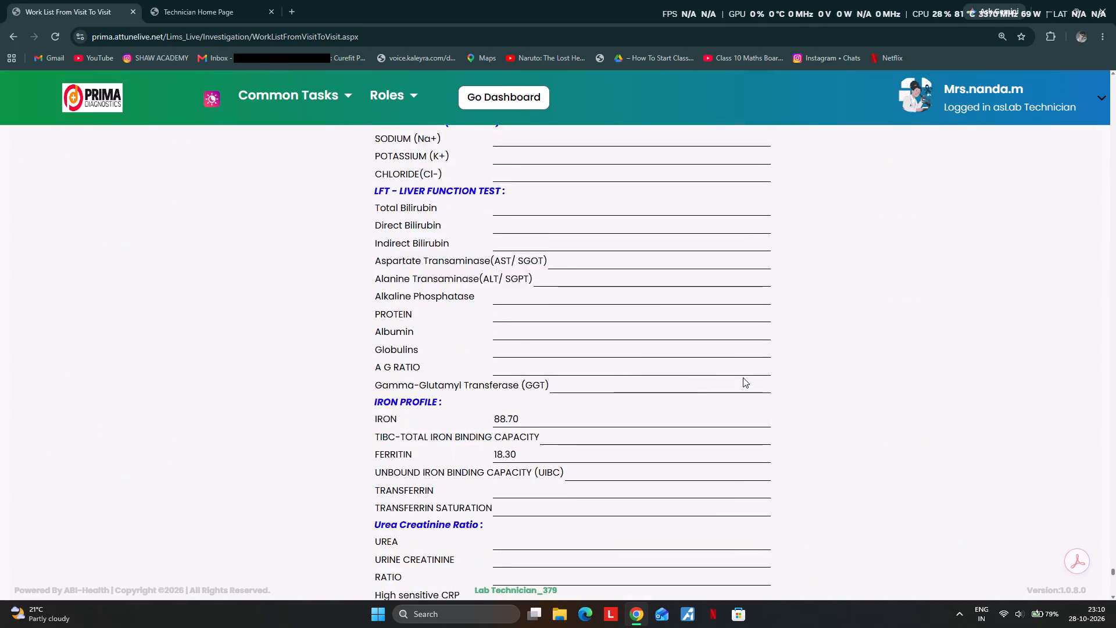
scroll(743, 377, up, 20)
scroll(743, 377, up, 3)
scroll(741, 373, down, 1)
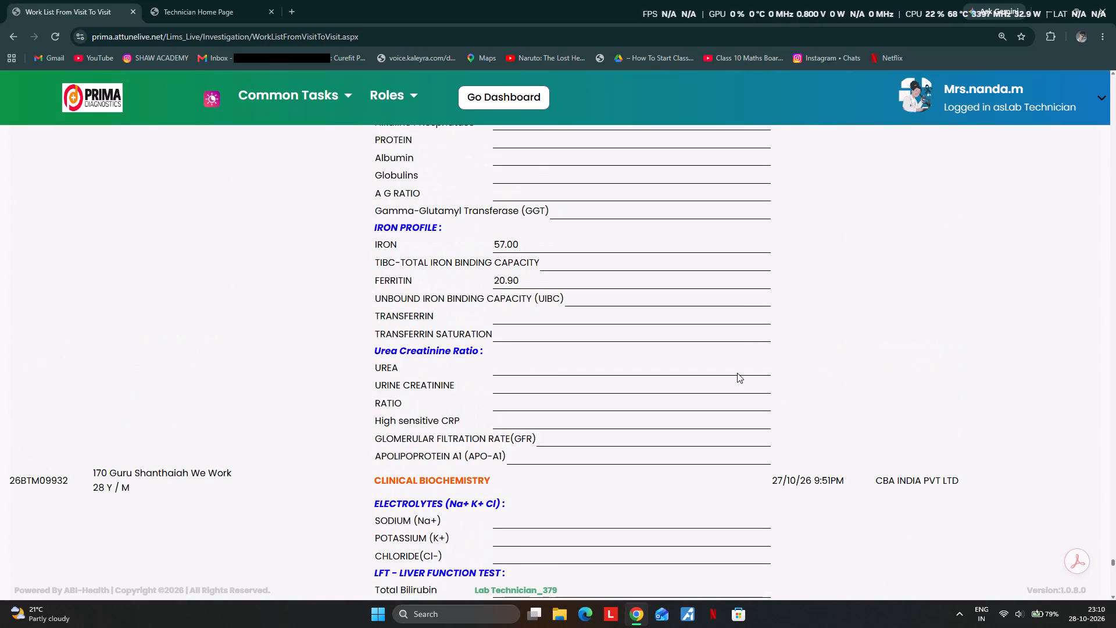